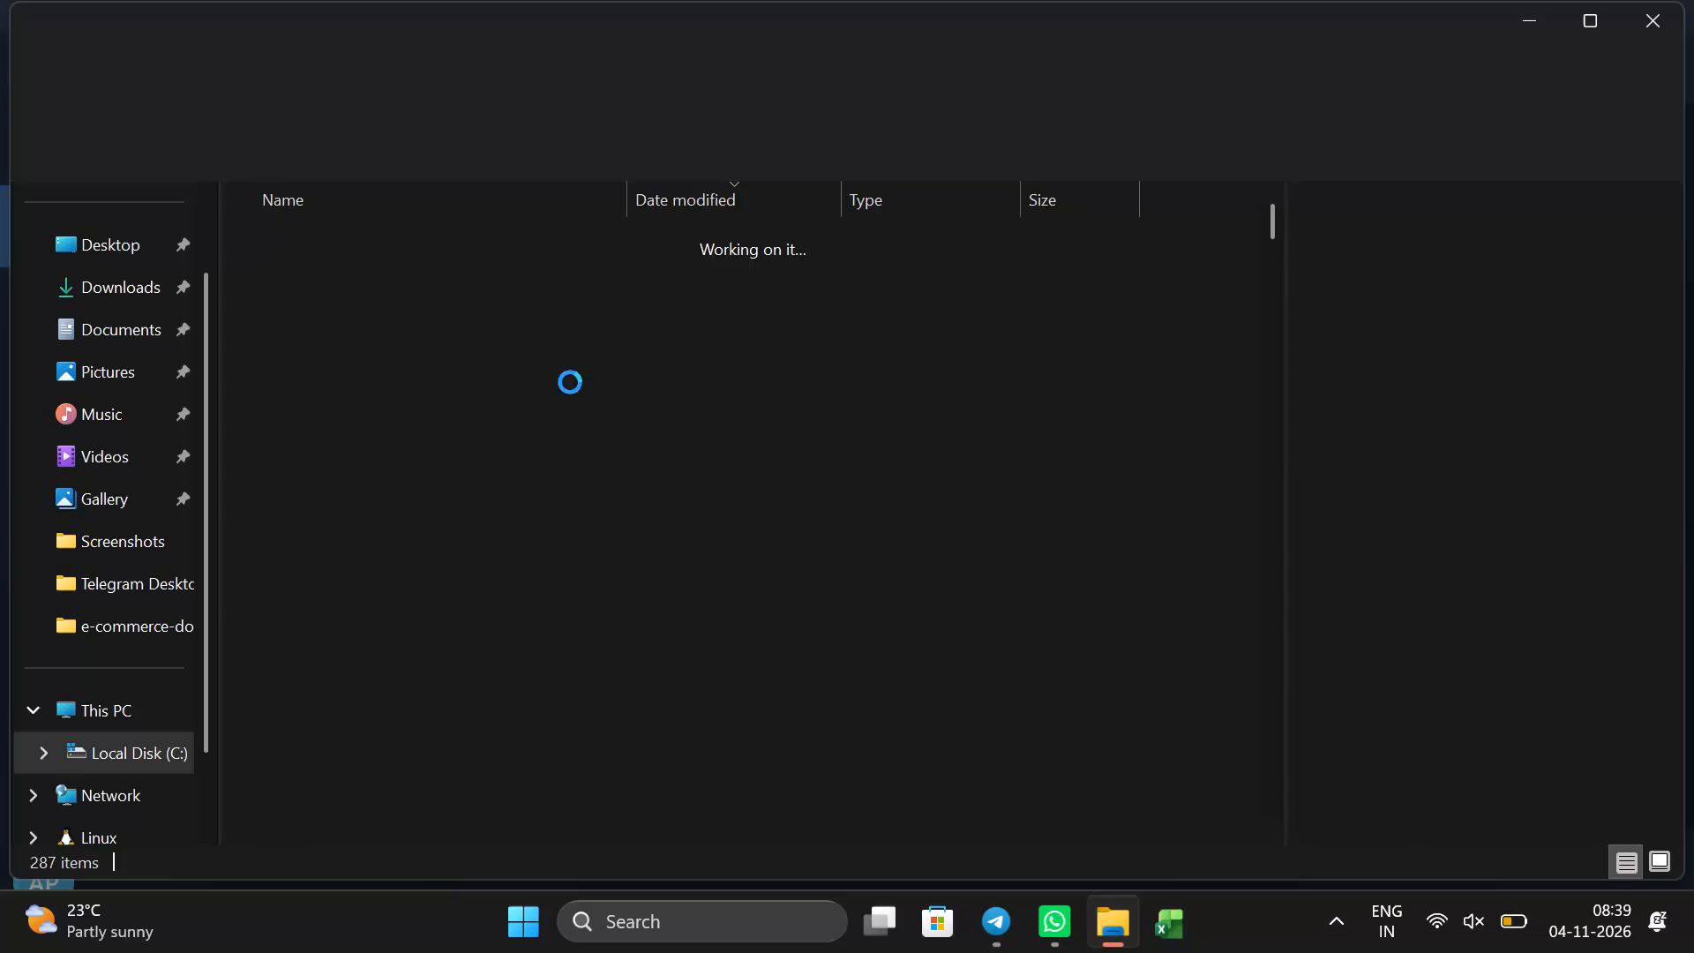
Switch to the ASE A-3 and A-6 workbook in Excel and show the A3 - Internal Formative worksheet.
left_click(1158, 942)
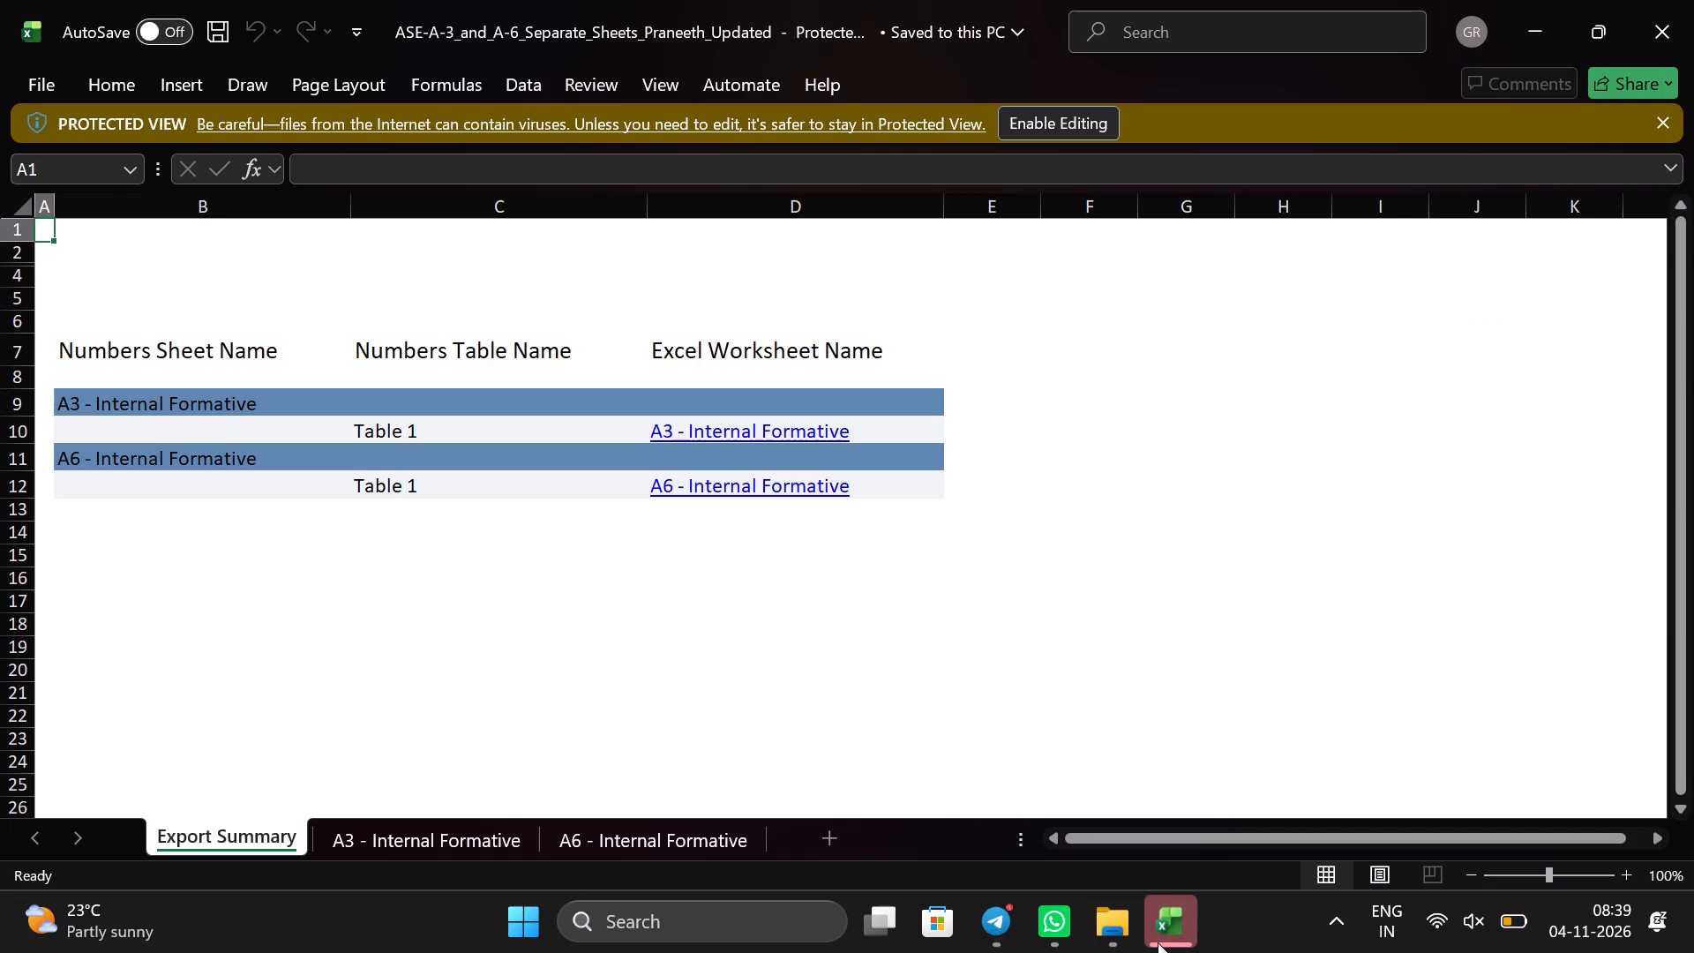
scroll(918, 725, "right", 1)
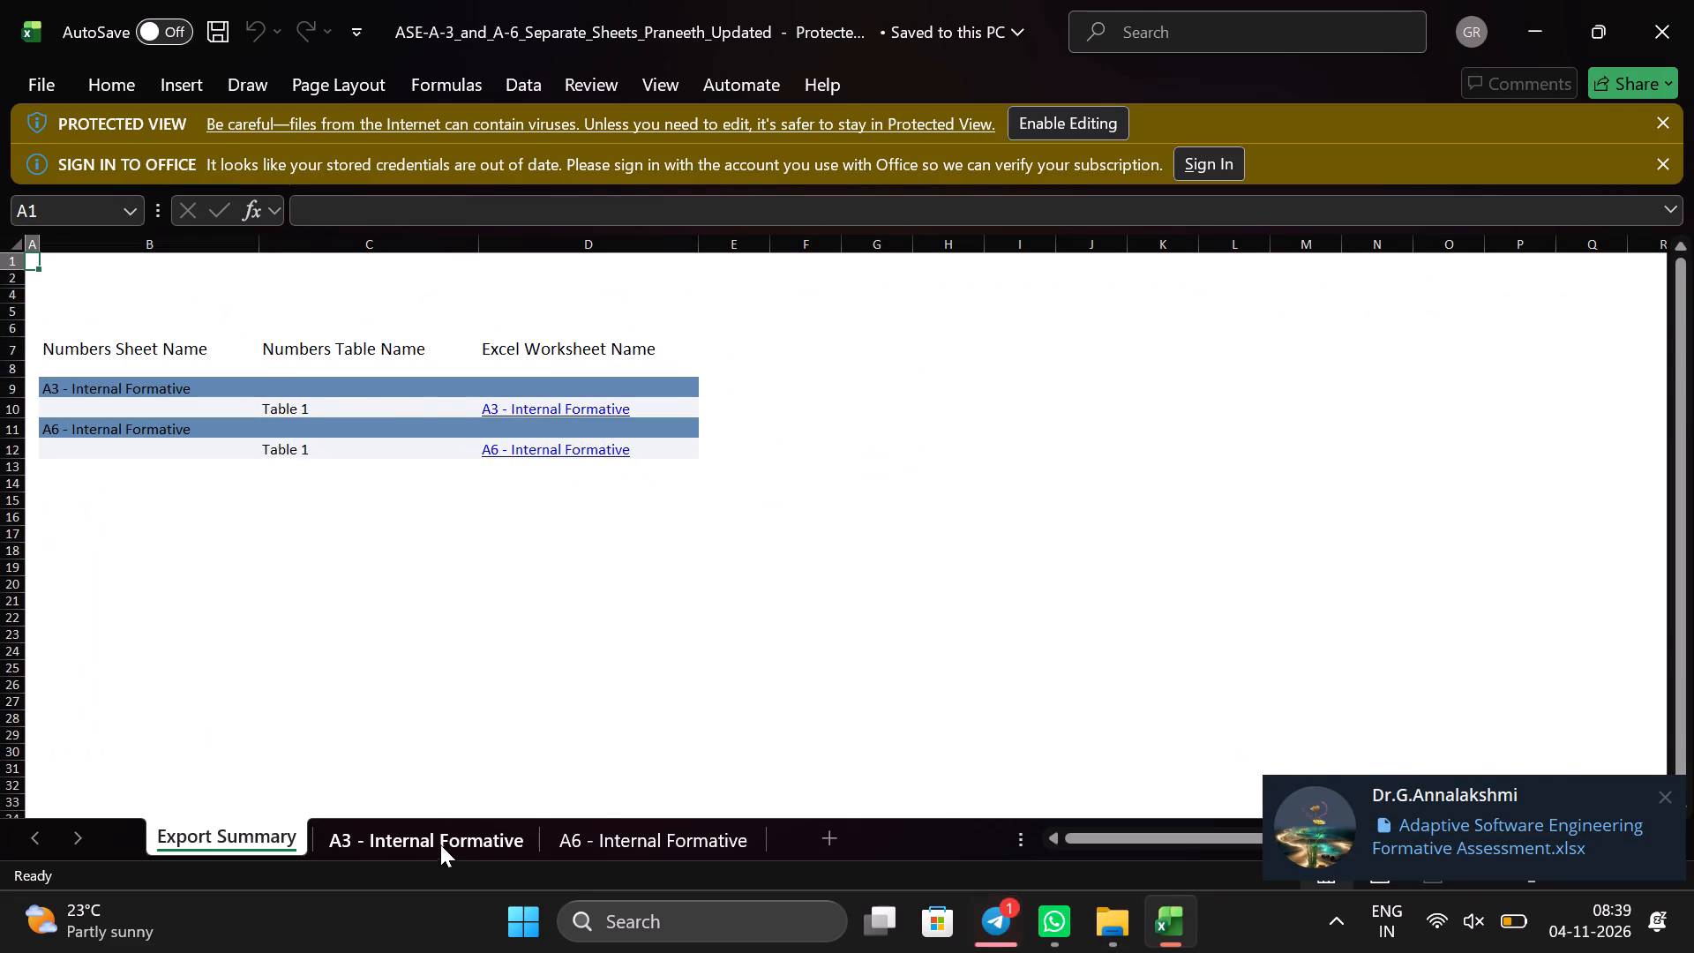
left_click(440, 846)
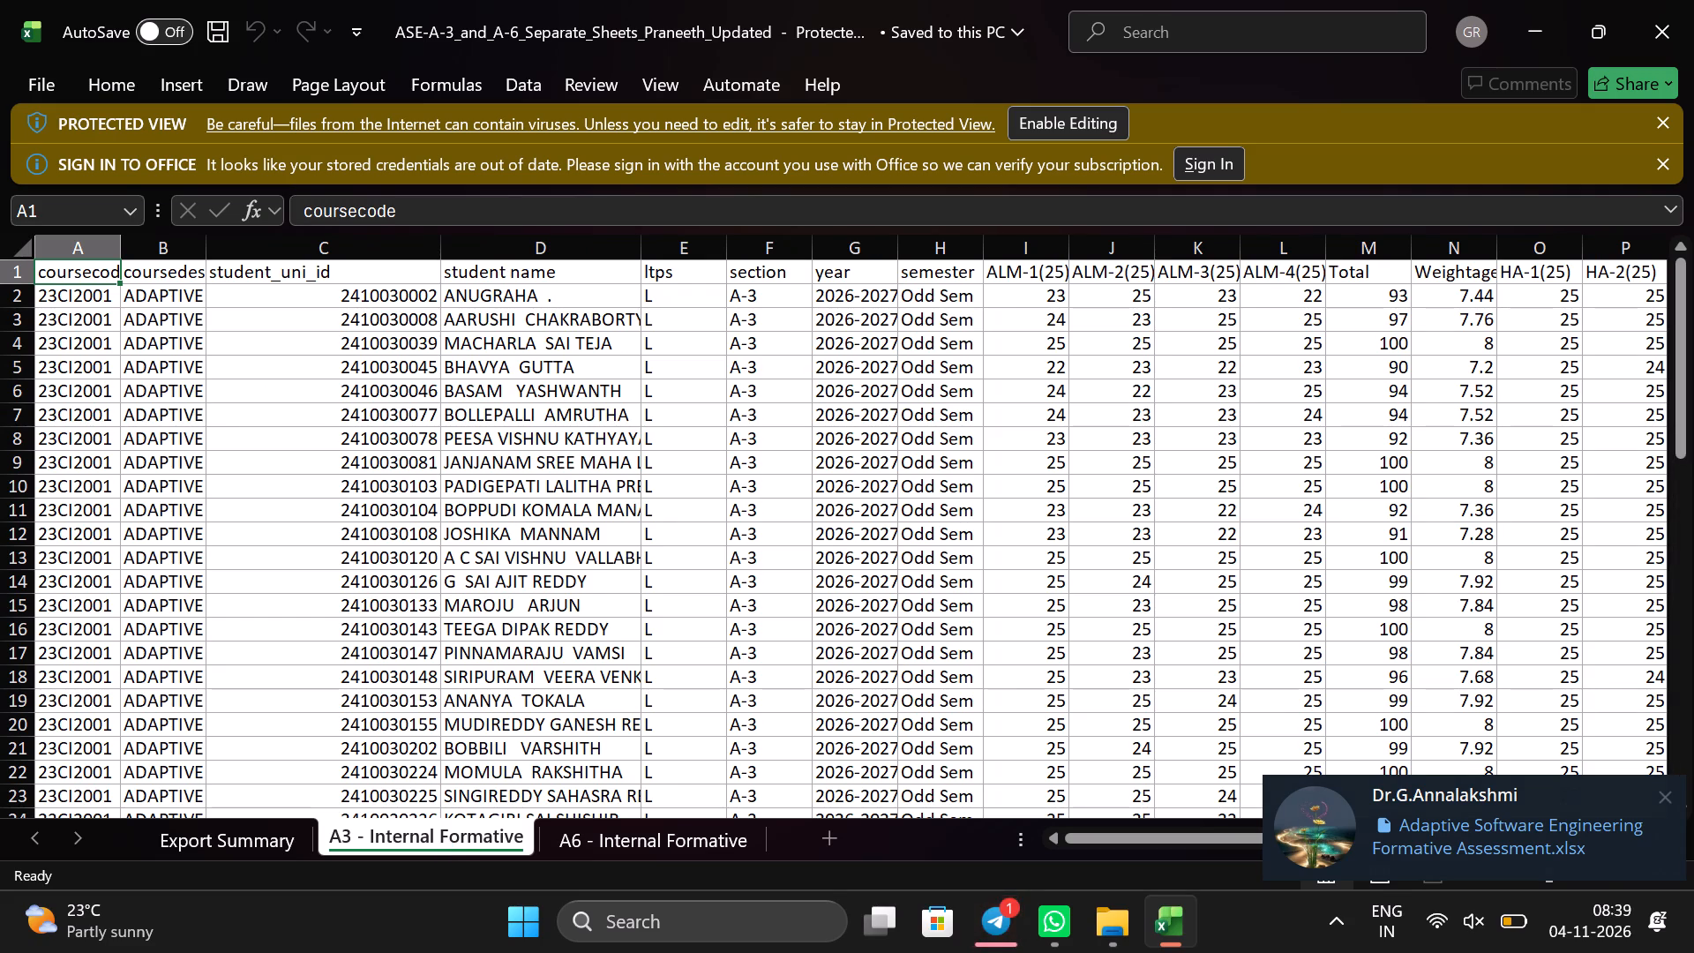
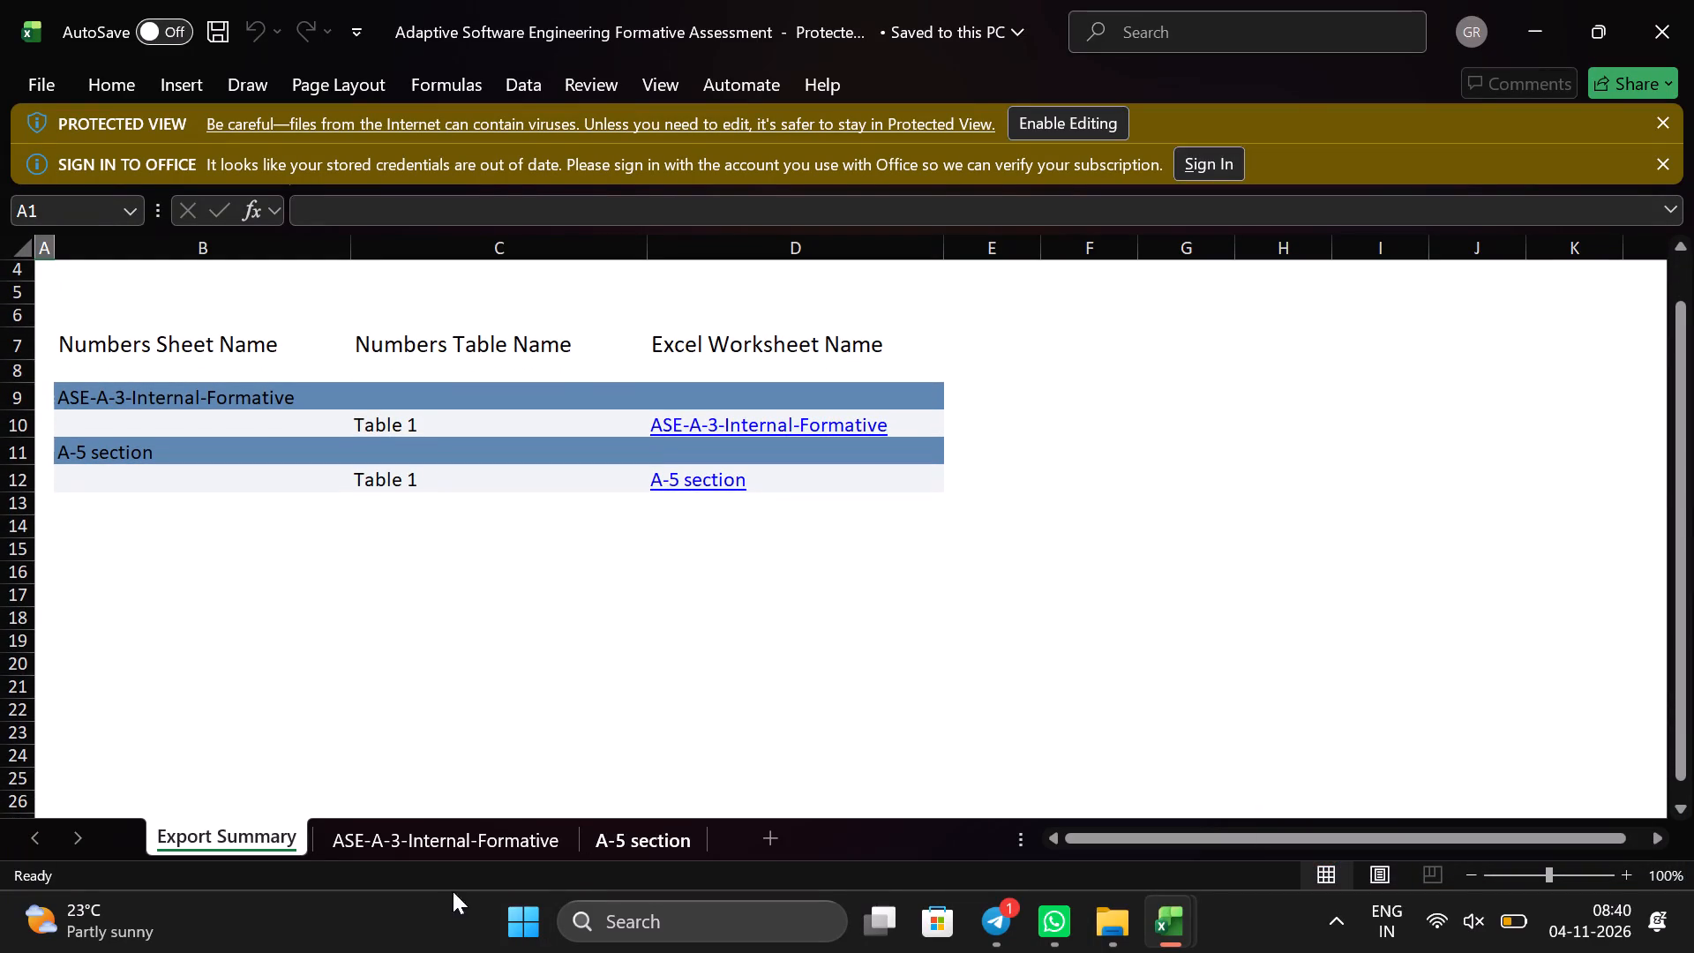
View the ASE-A-3-Internal-Formative worksheet and the A-5 section worksheet in the Adaptive Software Engineering Formative Assessment workbook.
left_click(427, 838)
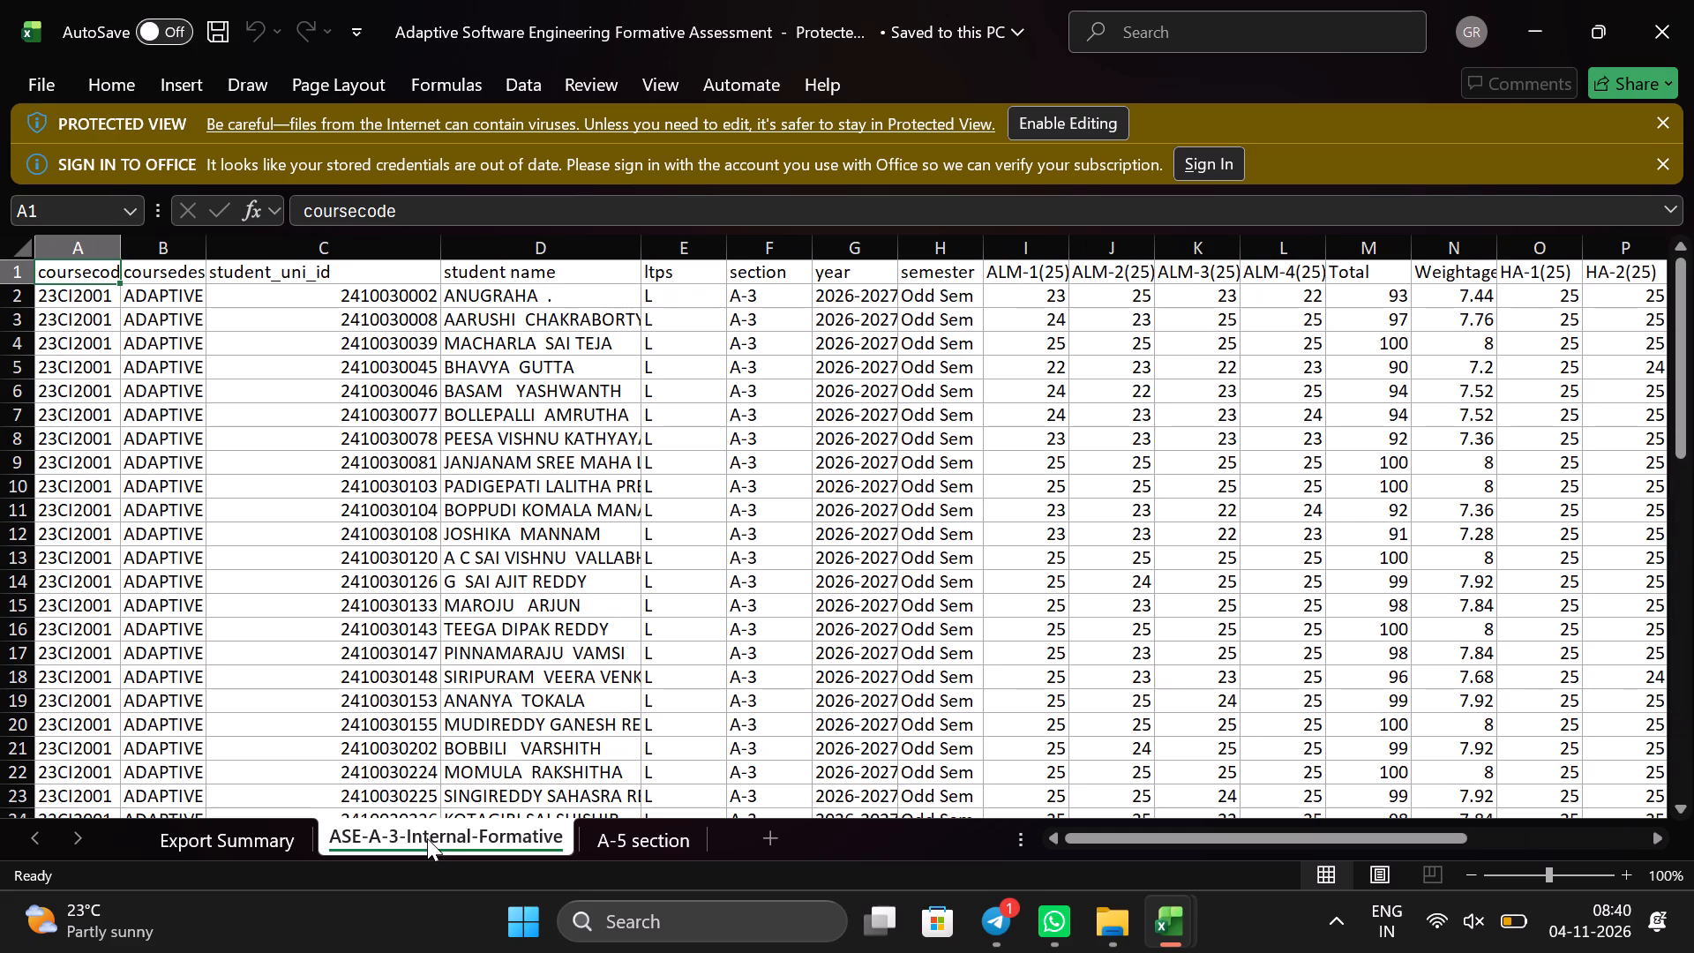
left_click(635, 842)
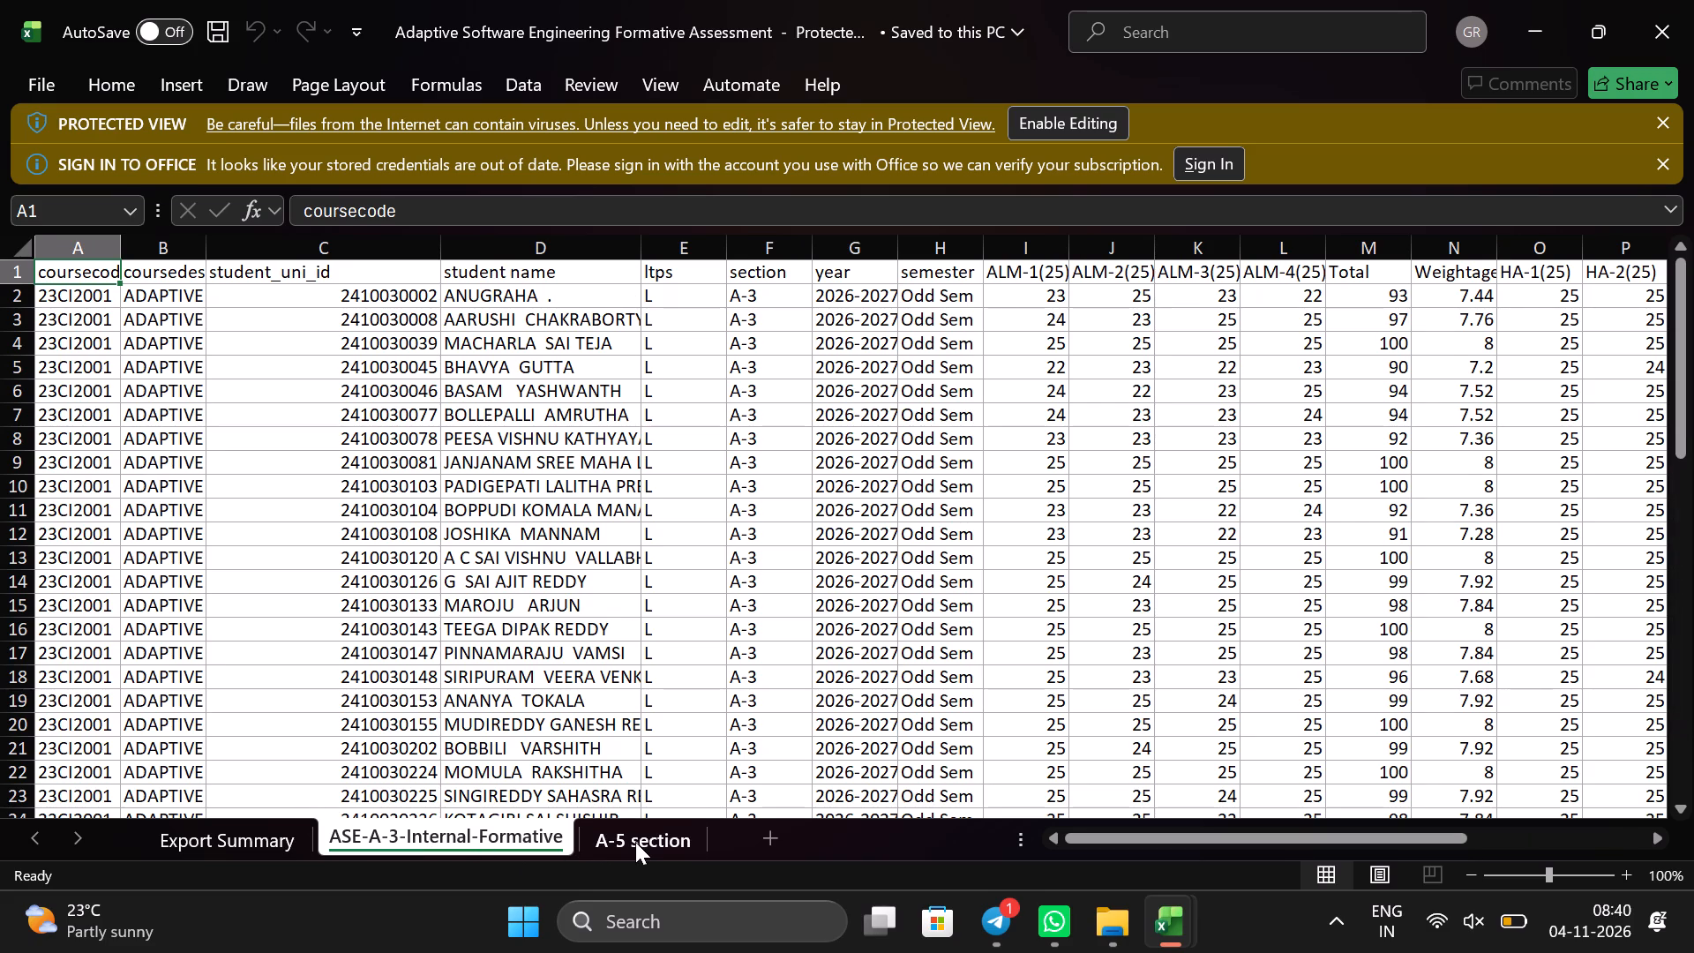
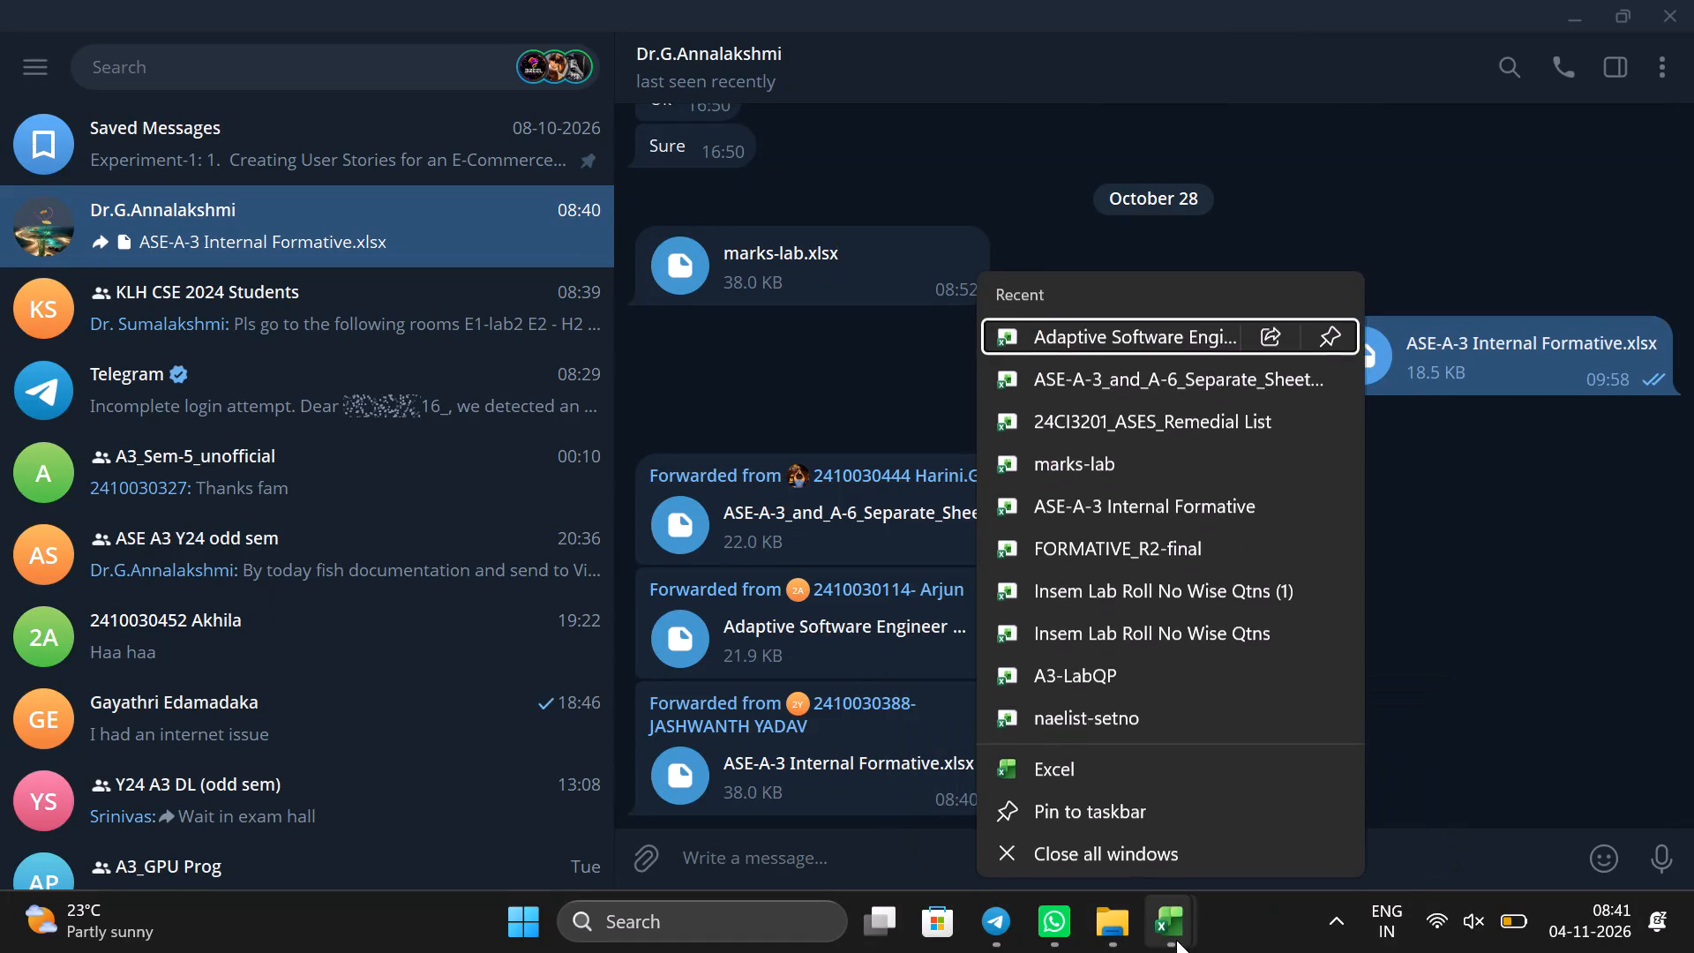
In Excel, enable editing for the Adaptive Software Engineering Formative Assessment workbook and dismiss the Office sign-in notice.
left_click(1263, 797)
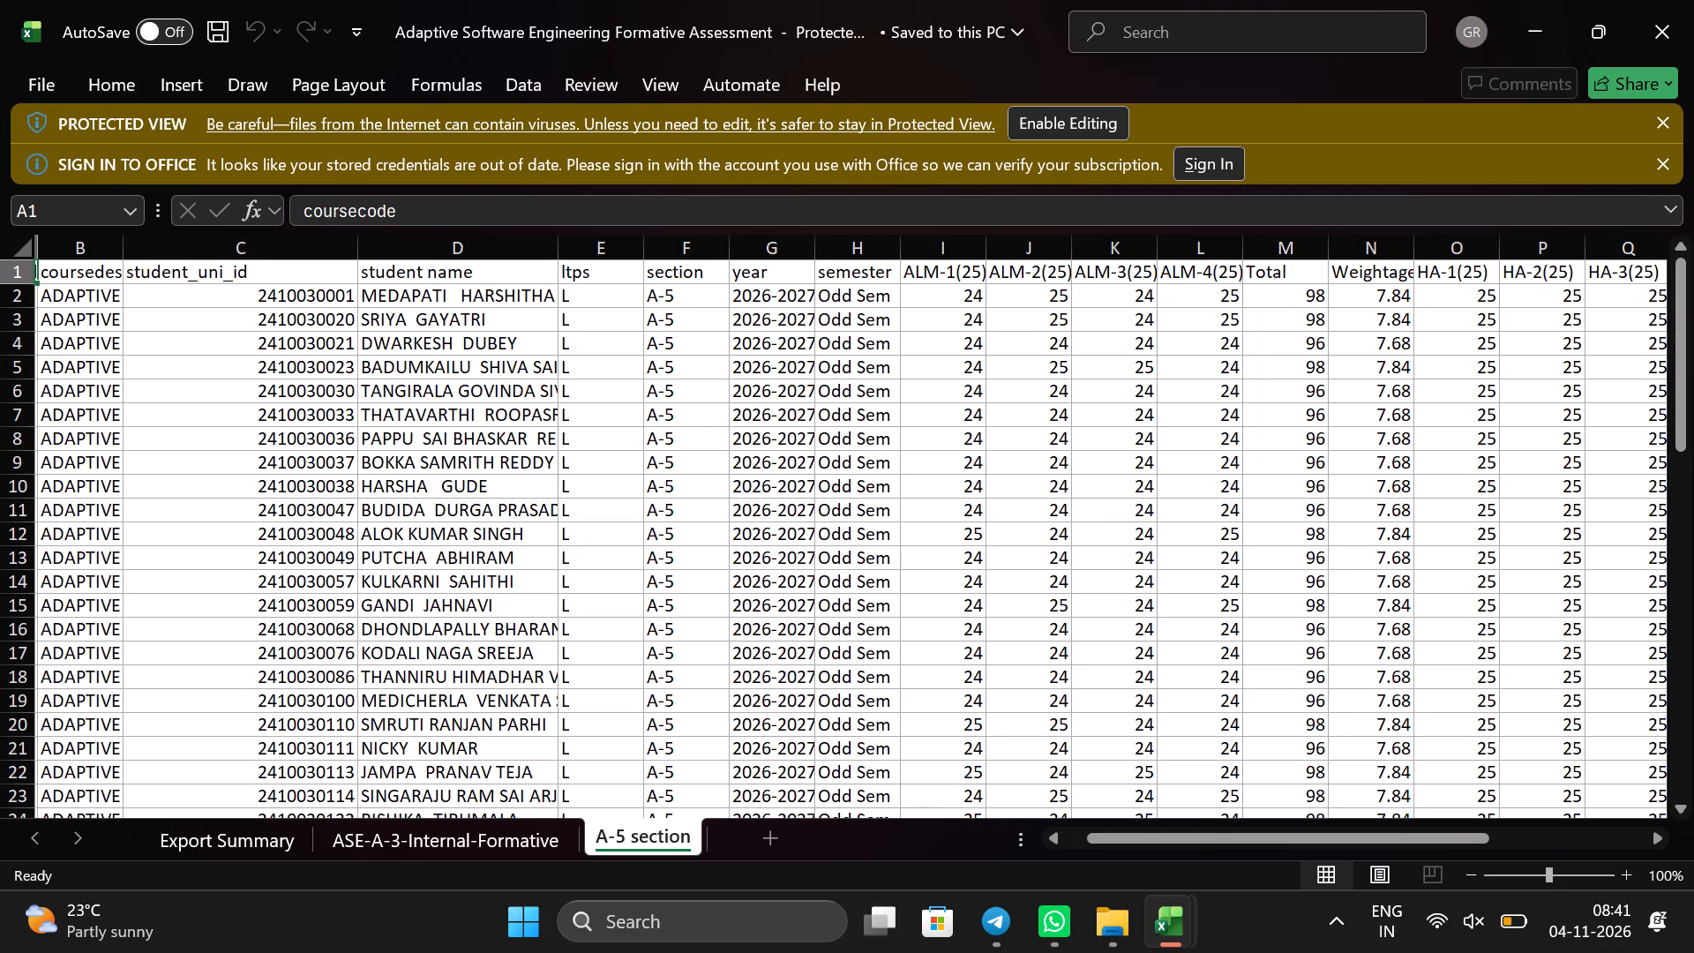
left_click(1067, 111)
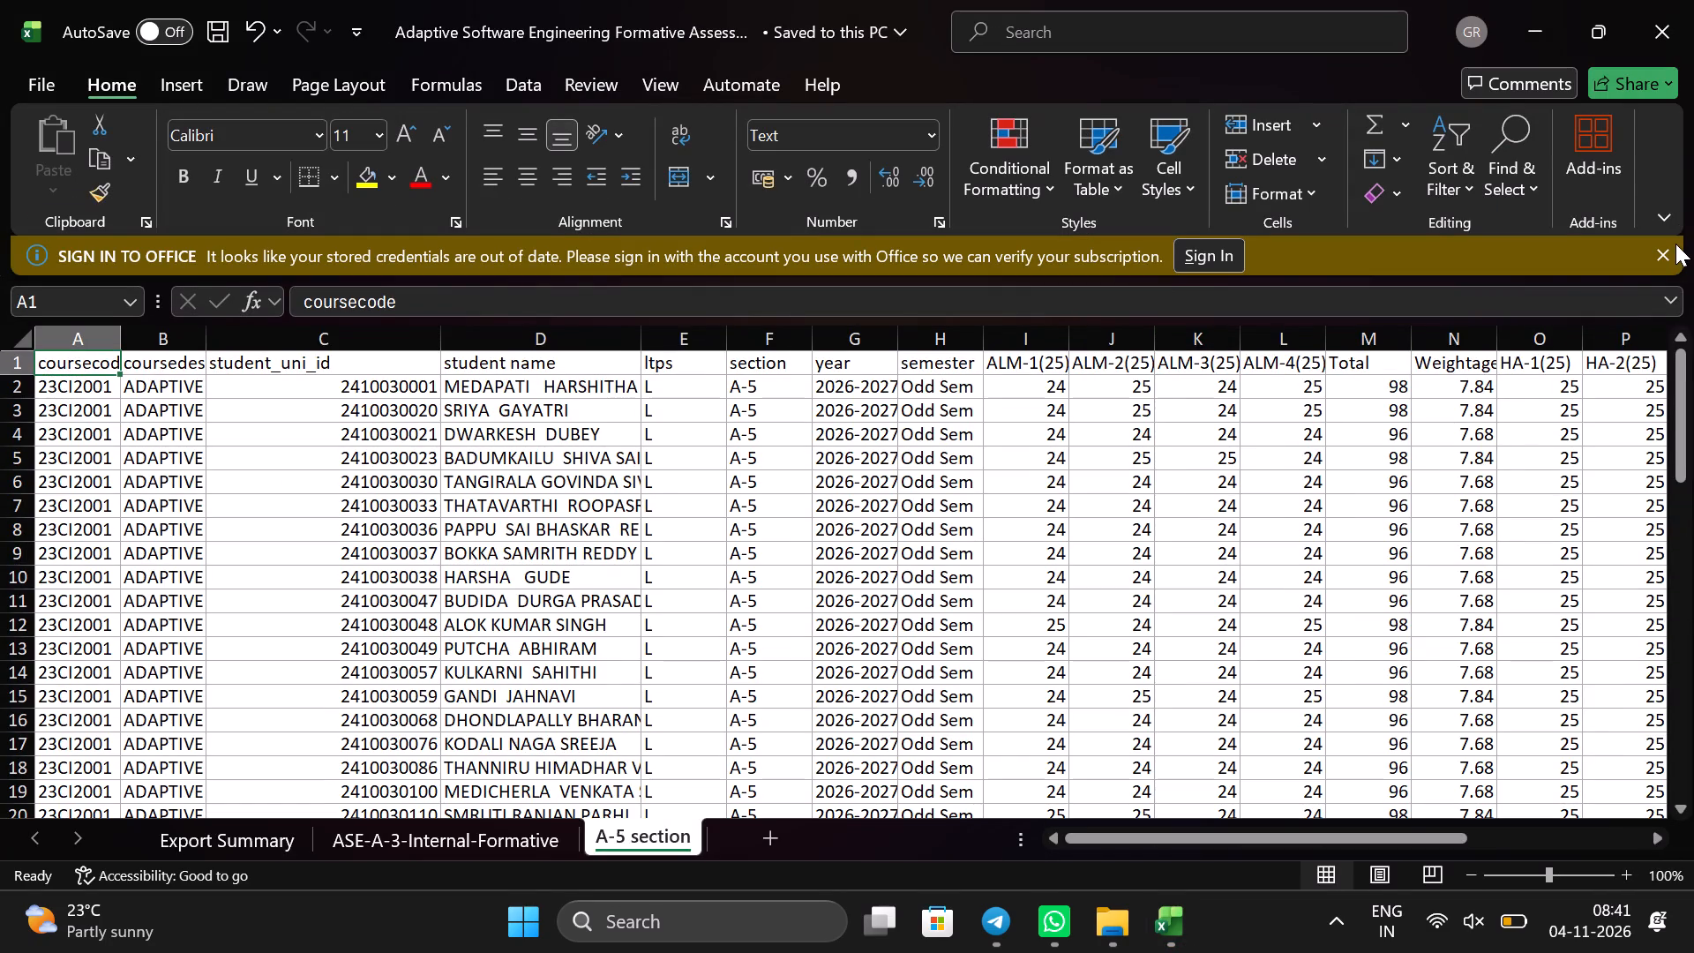
left_click(1662, 259)
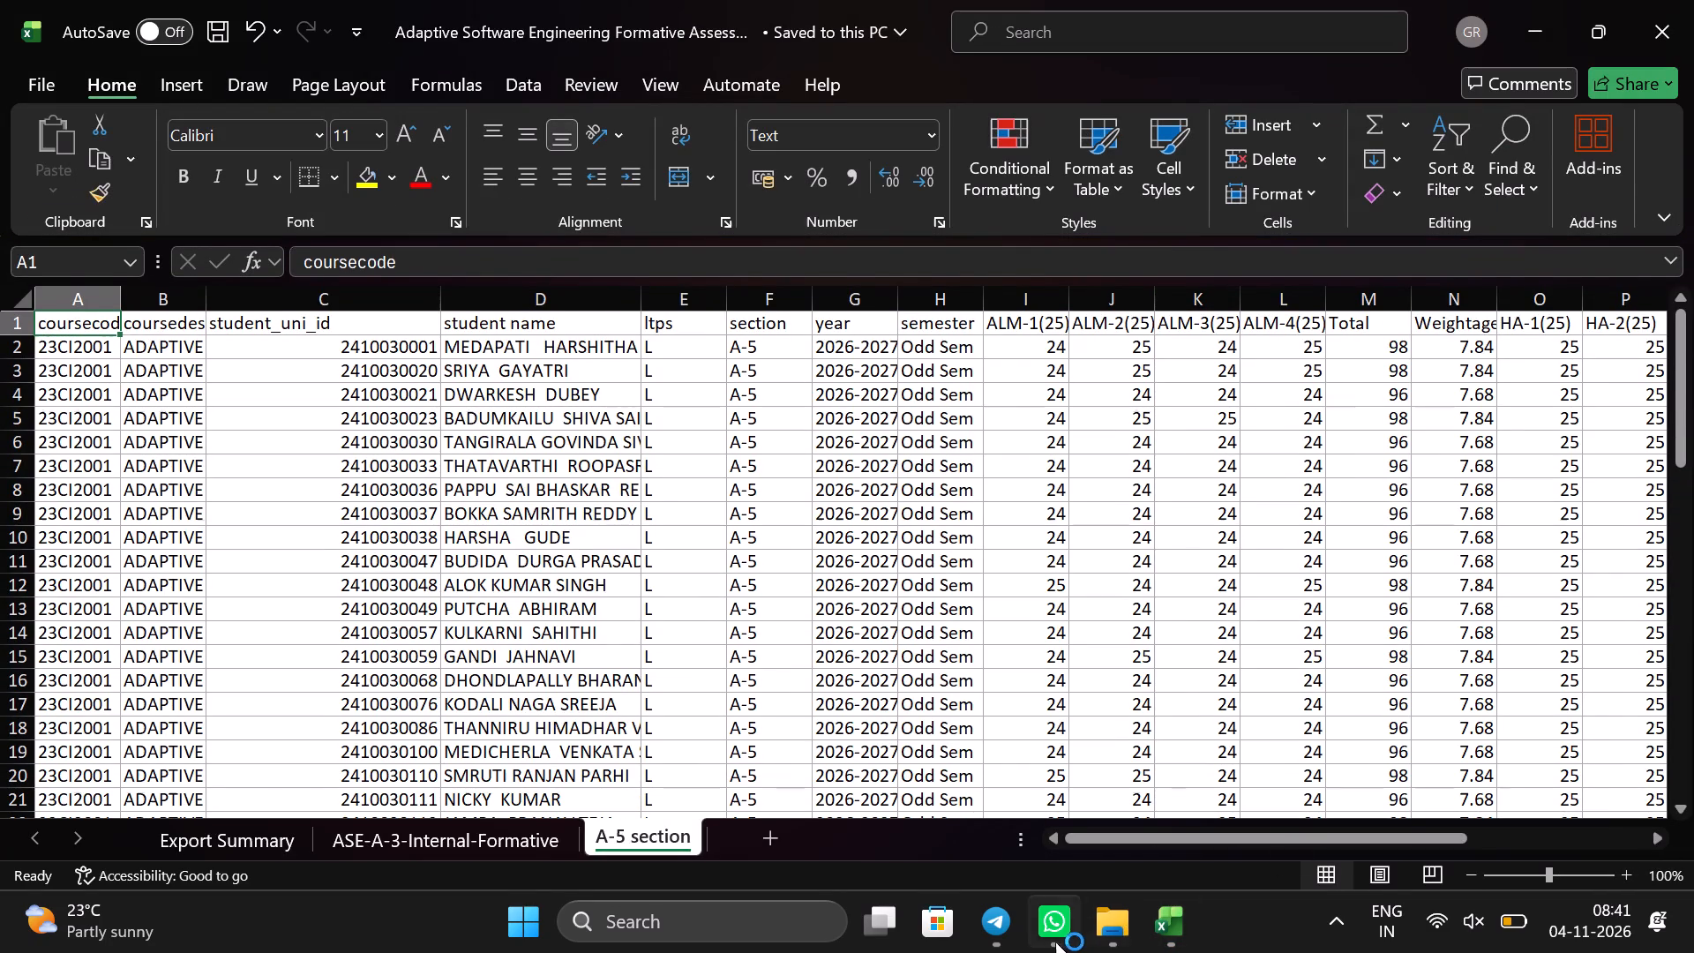
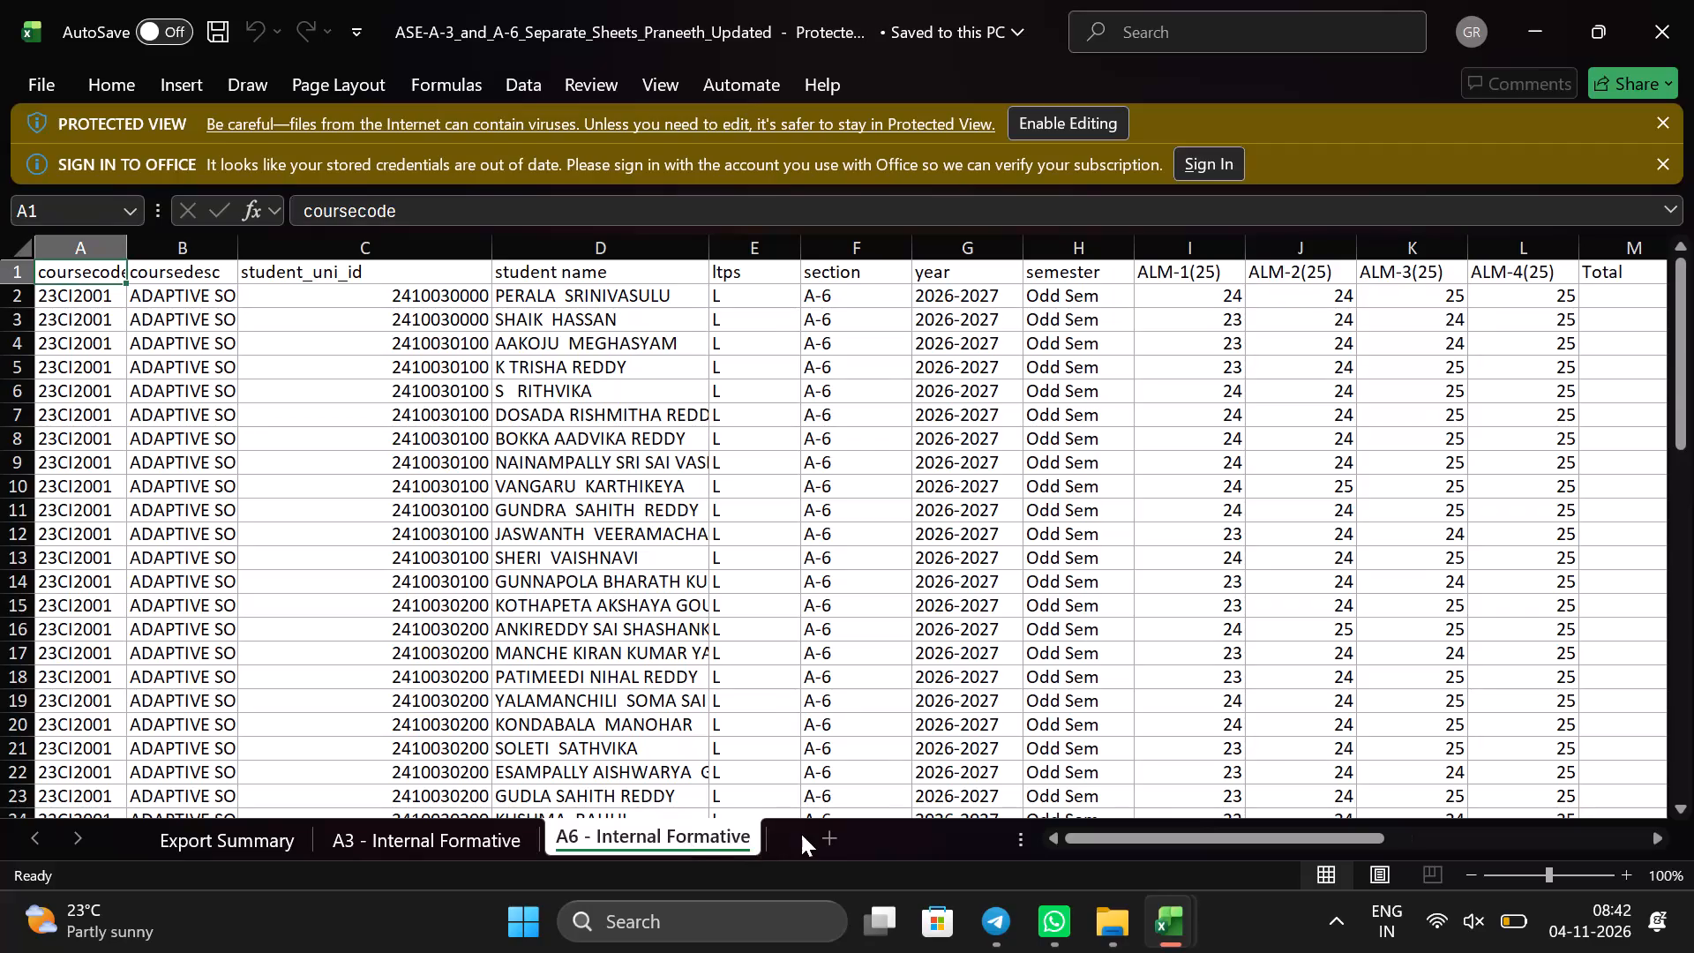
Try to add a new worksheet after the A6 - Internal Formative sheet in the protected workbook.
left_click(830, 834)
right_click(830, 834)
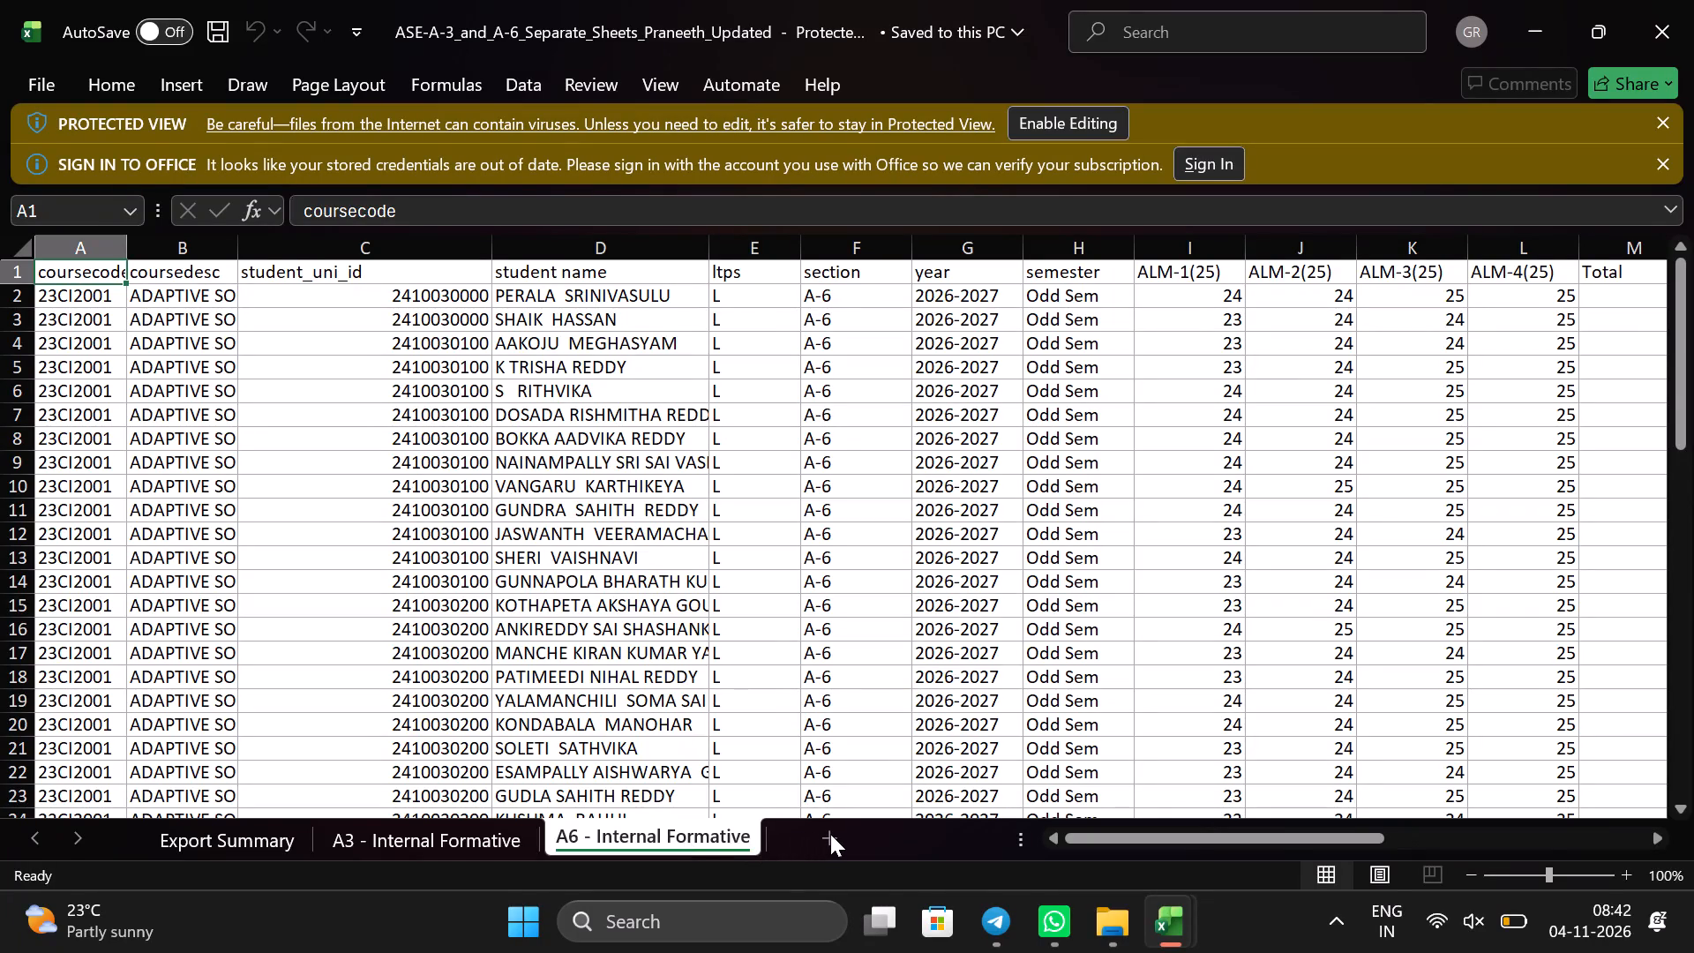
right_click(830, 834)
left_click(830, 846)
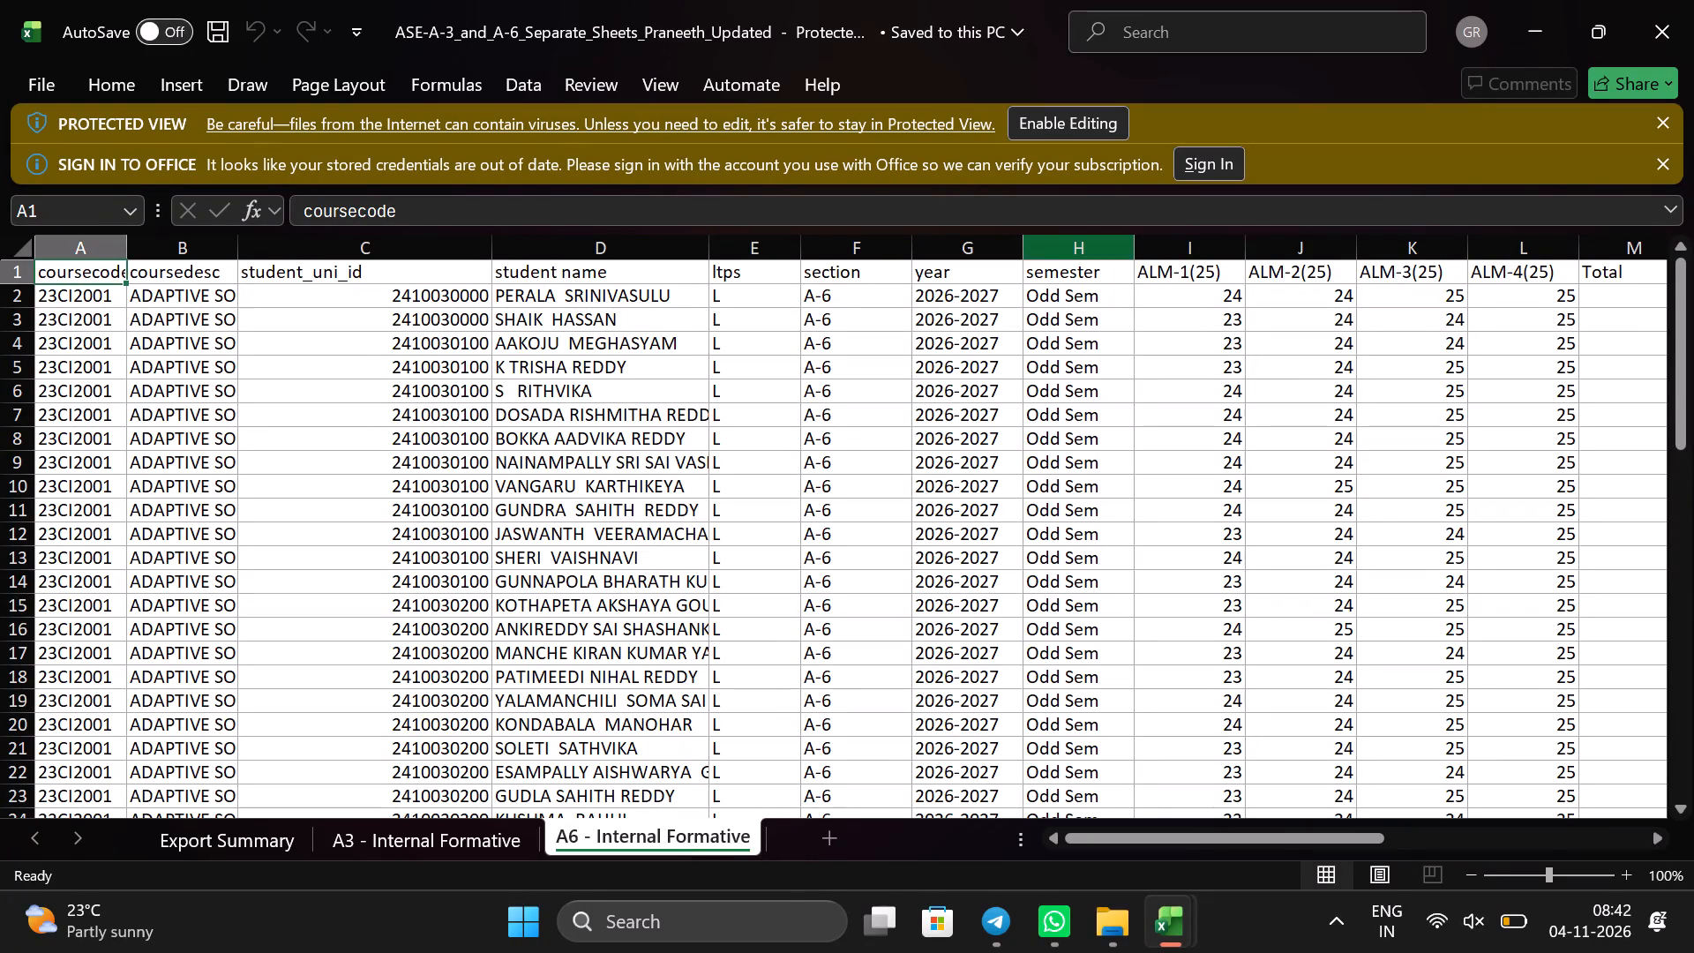
Enable editing for the ASE A-3 and A-6 separate sheets workbook.
left_click(1090, 114)
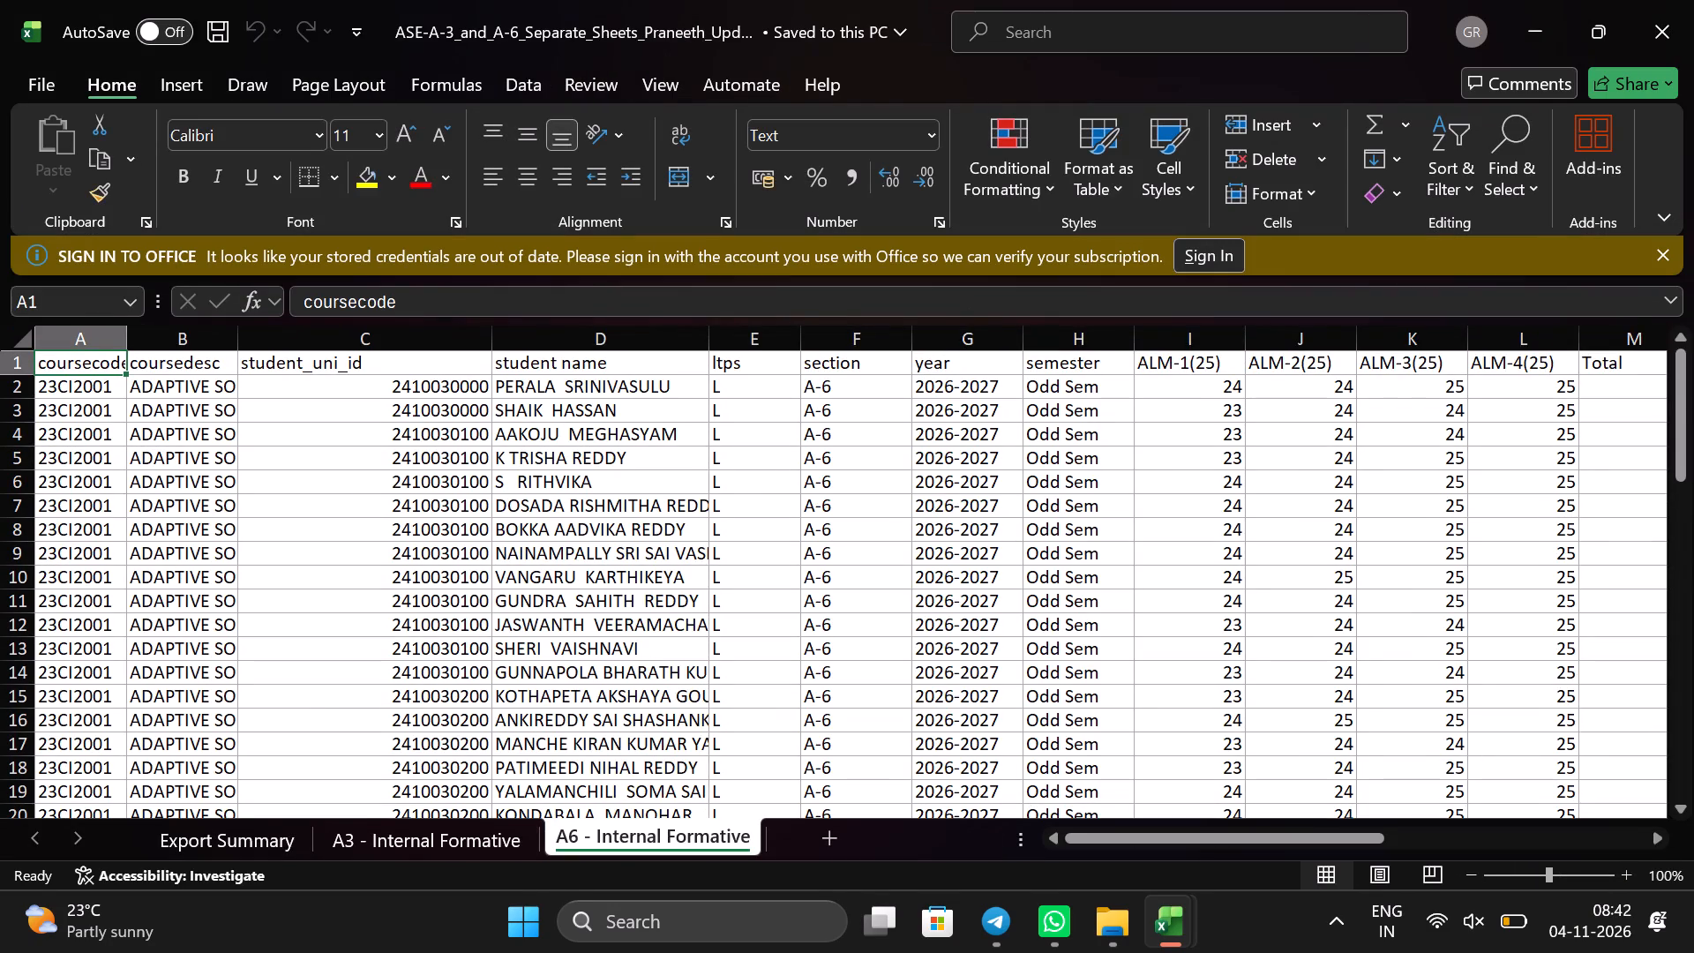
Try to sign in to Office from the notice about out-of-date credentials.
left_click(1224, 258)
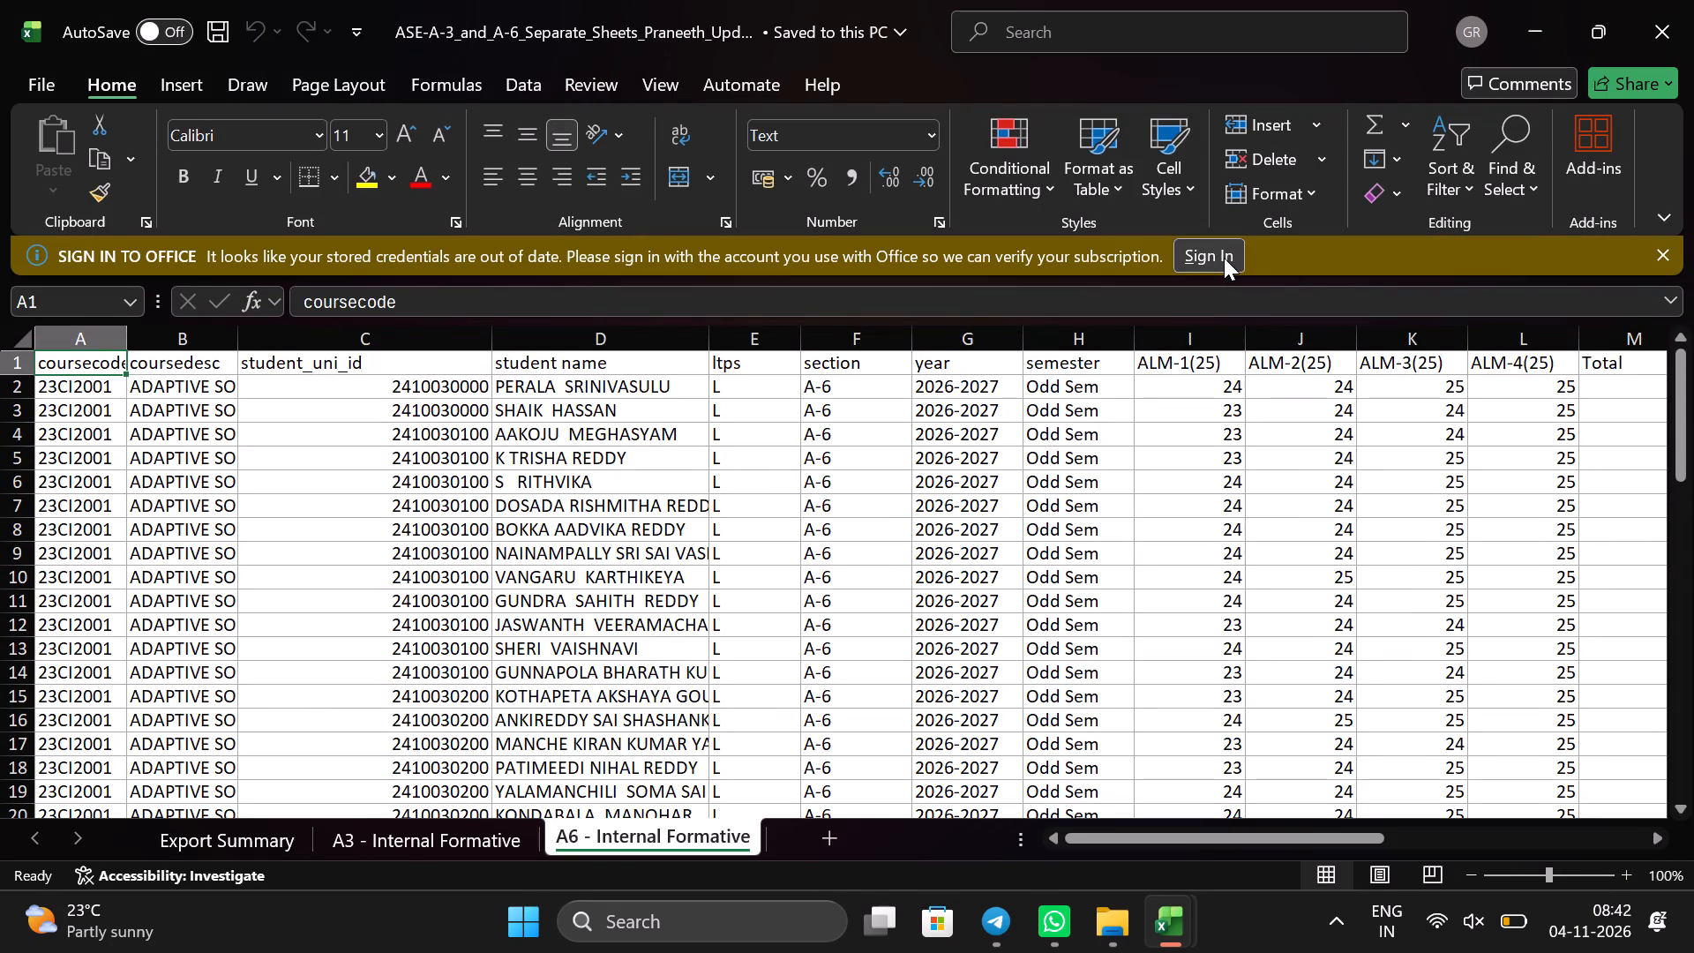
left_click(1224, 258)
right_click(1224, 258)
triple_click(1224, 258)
Dismiss the Office sign-in notice above the worksheet.
left_click(1665, 251)
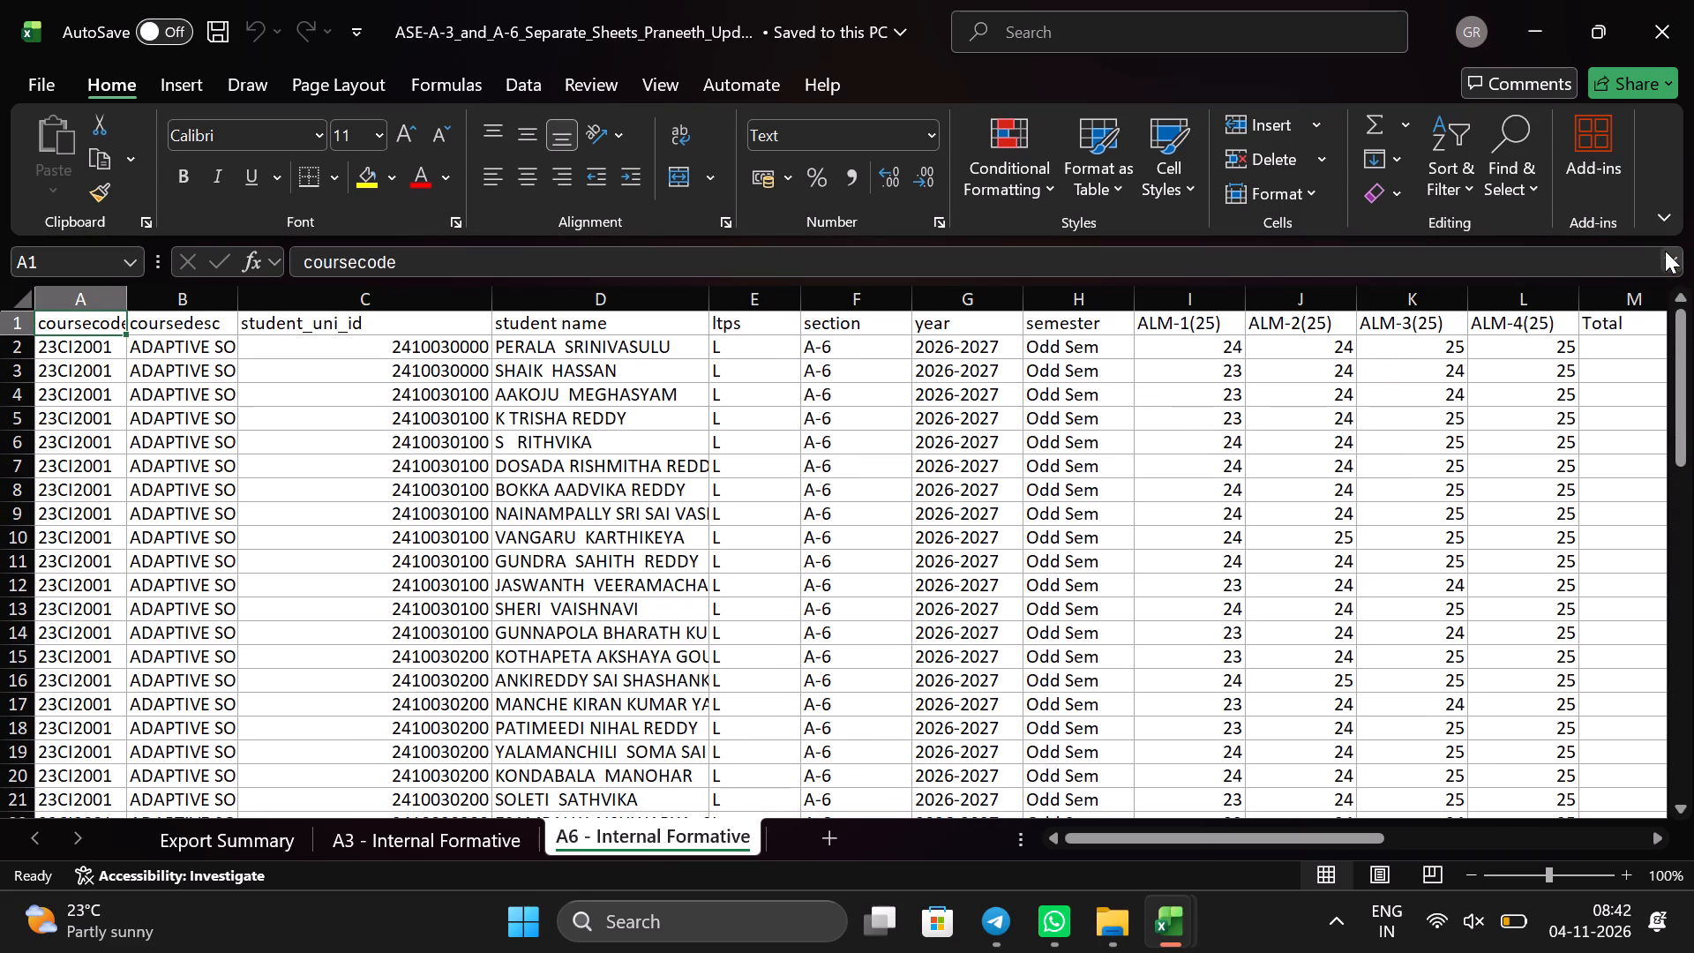
Add a new blank worksheet after the A6 - Internal Formative sheet.
left_click(820, 835)
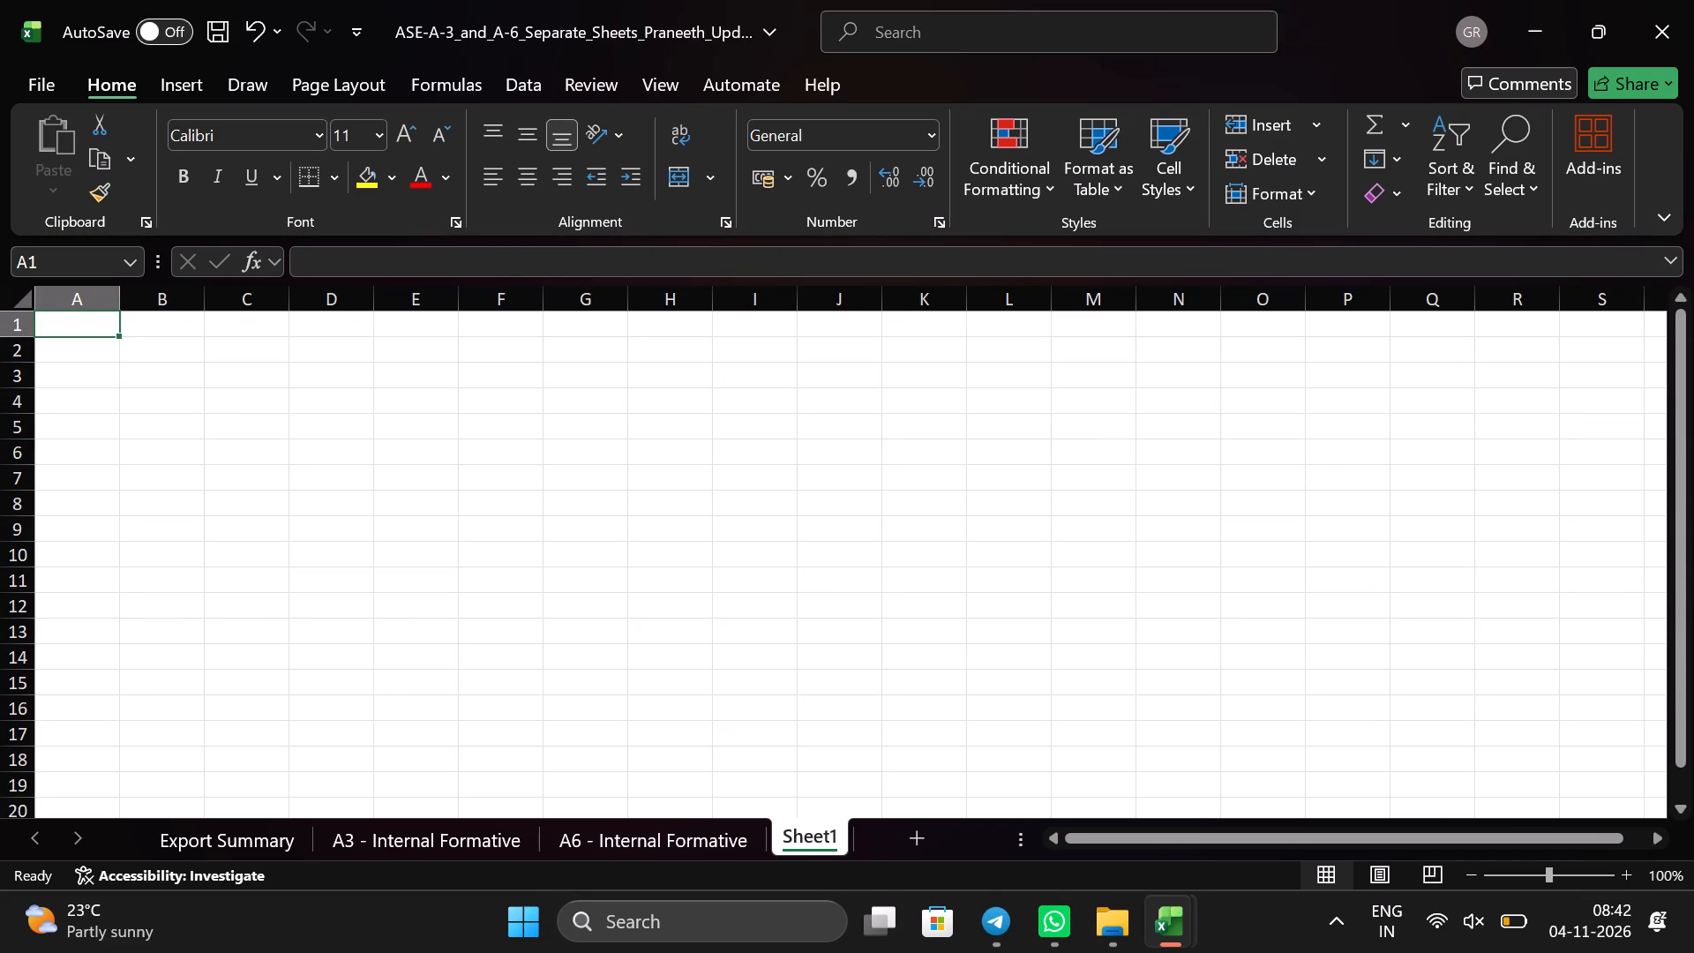
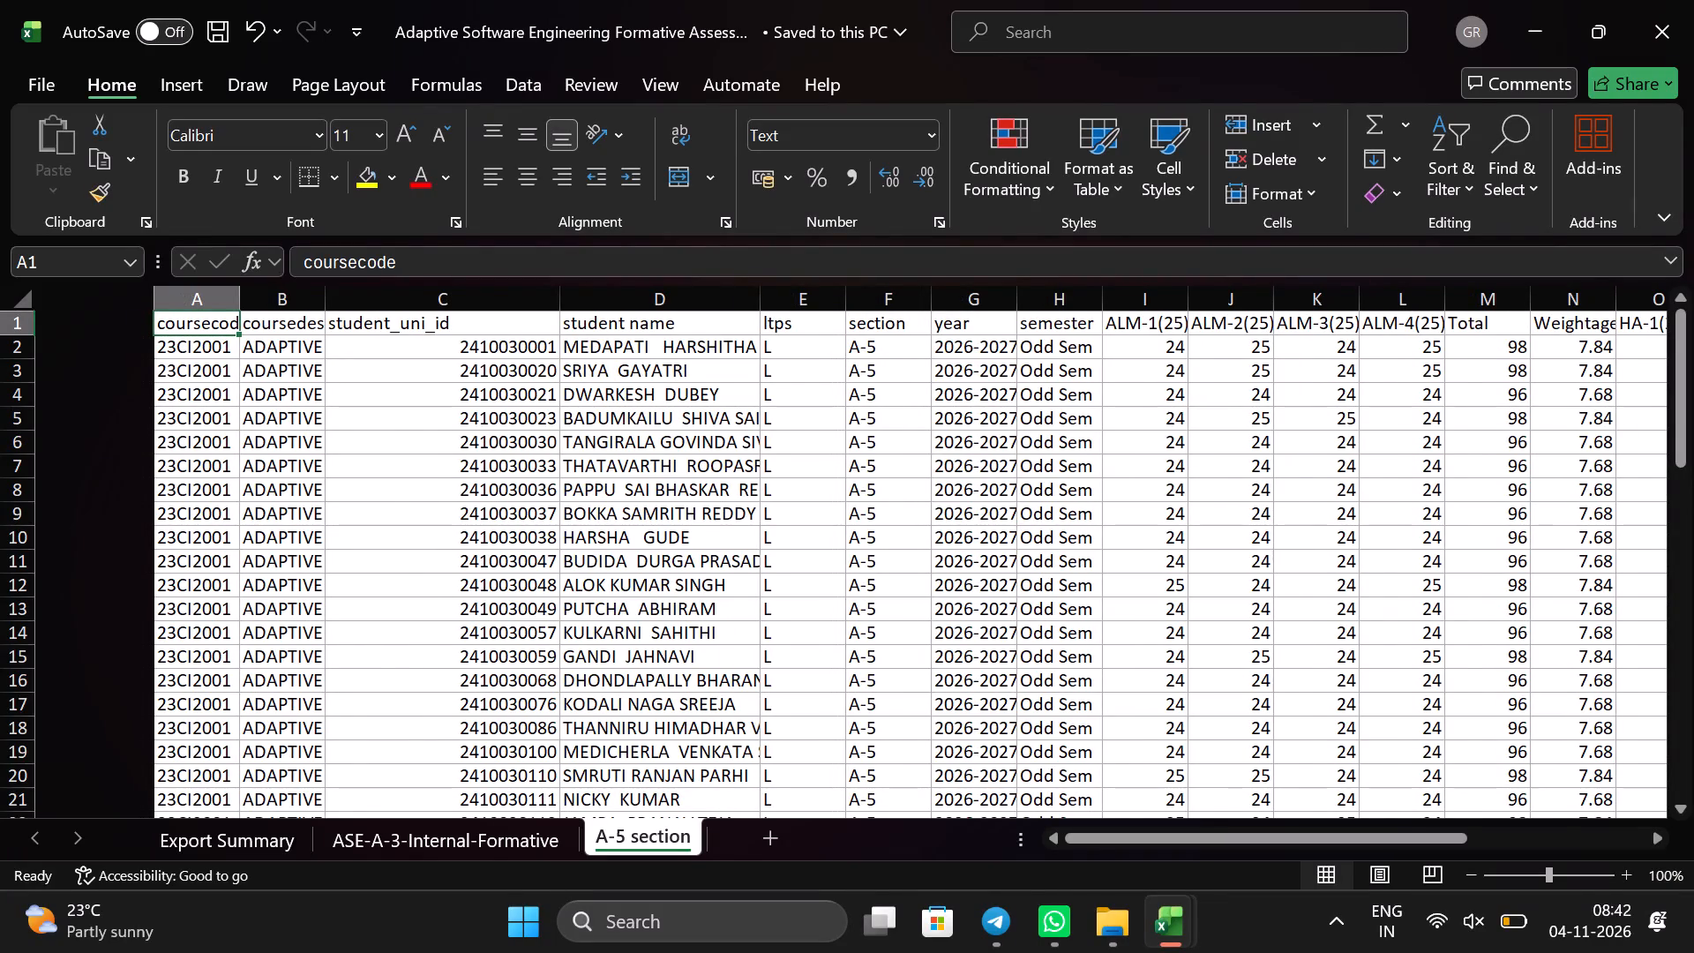
Copy the whole marks table, A1:W62, from the A-5 section sheet.
left_click_drag(68, 326, 1223, 744)
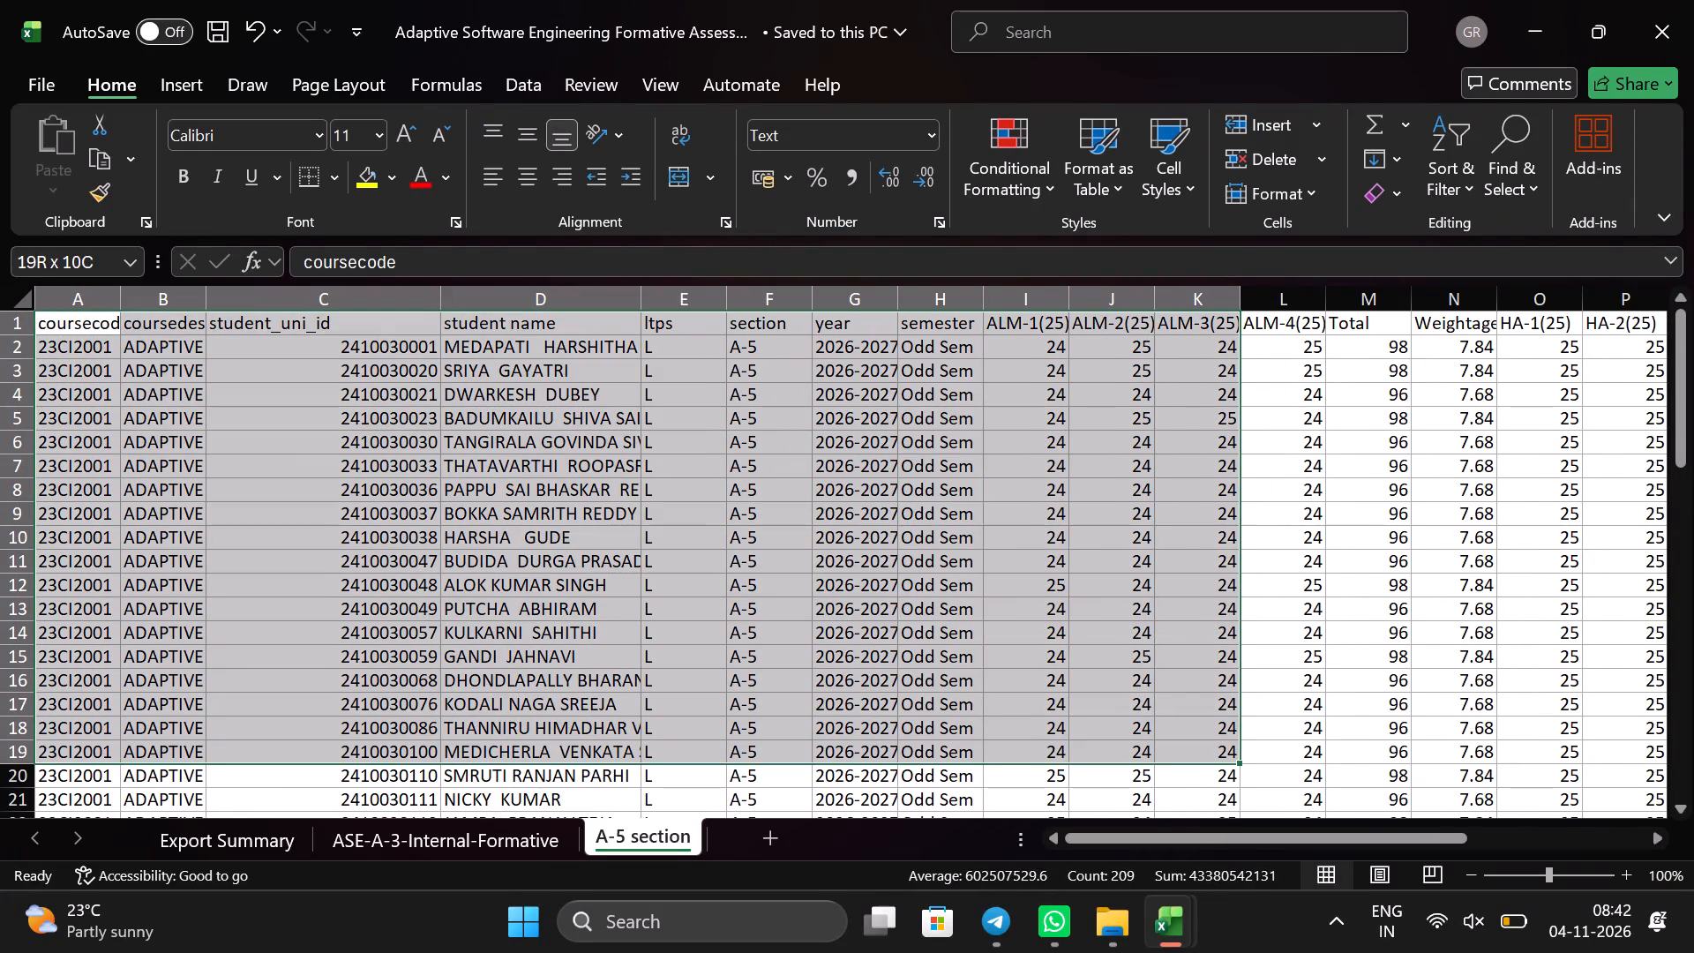
left_click_drag(1223, 744, 1669, 753)
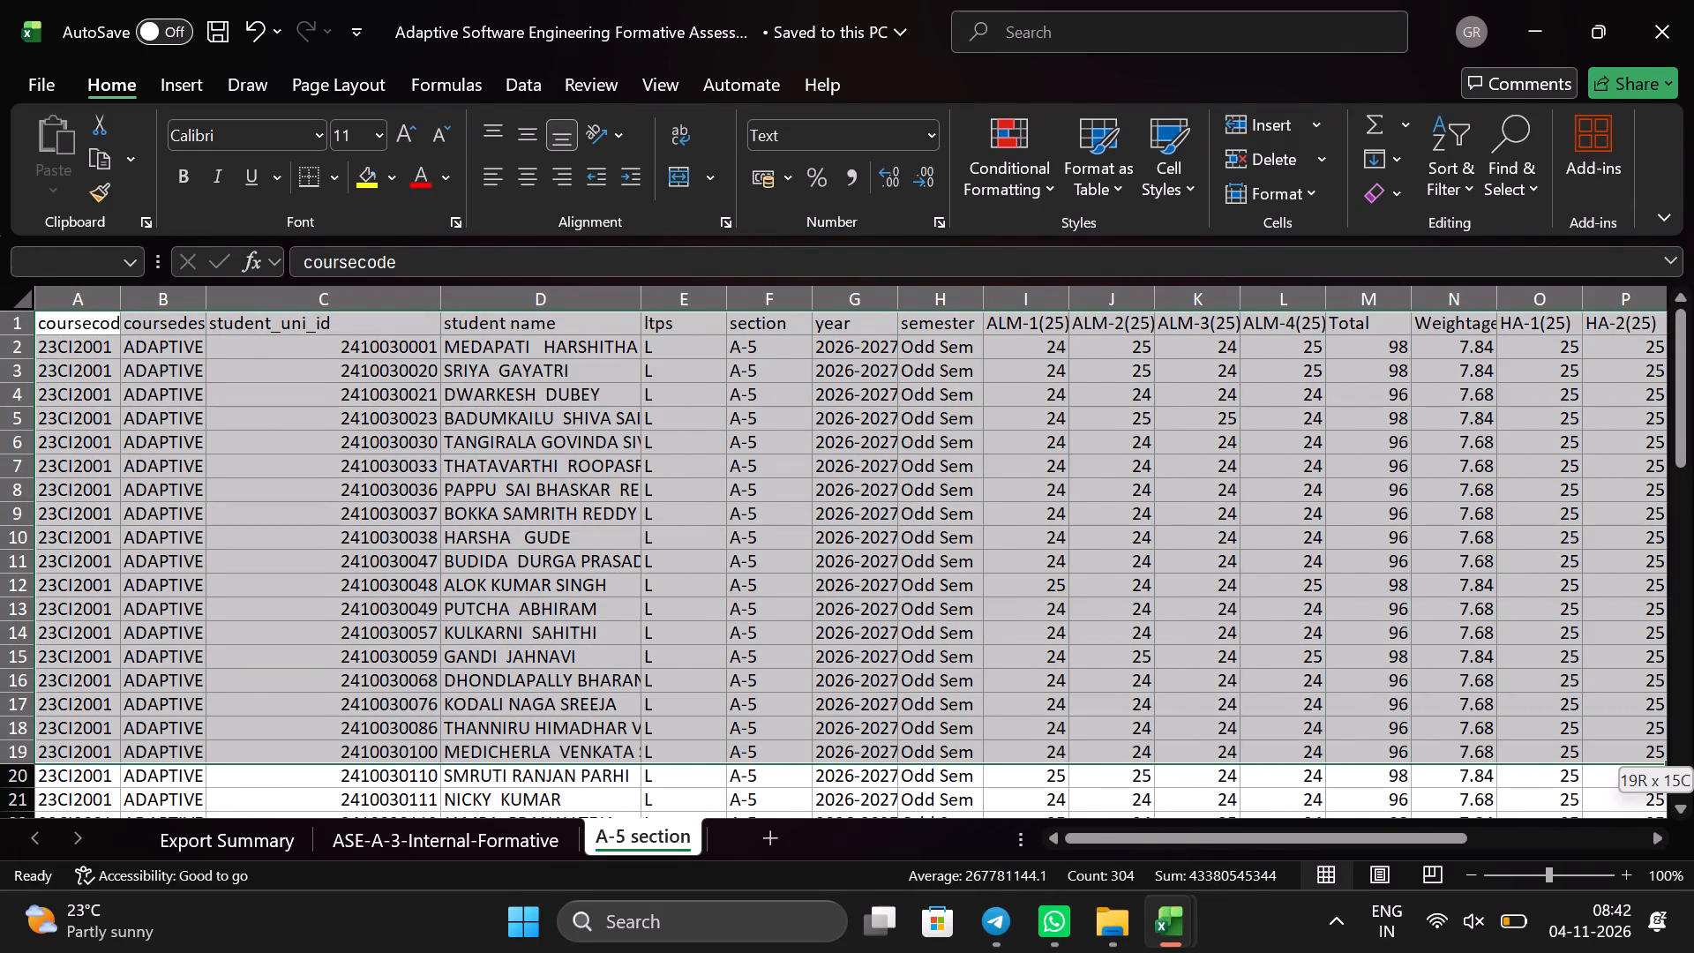
left_click_drag(1669, 753, 1693, 753)
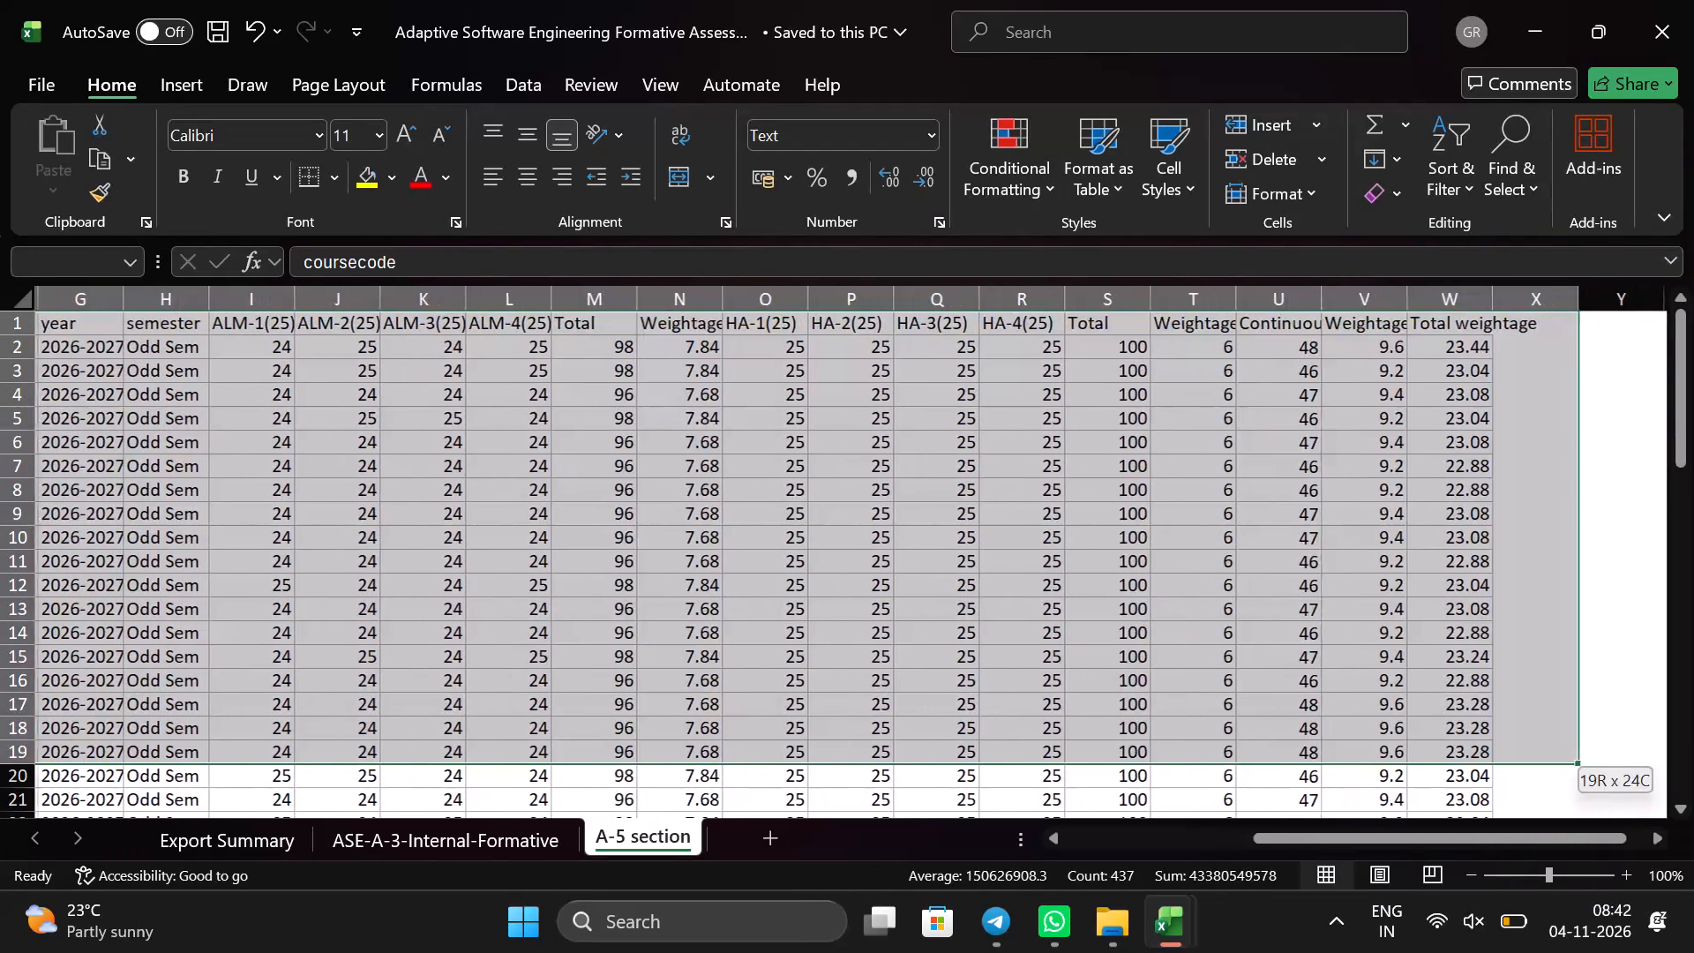
left_click_drag(1693, 753, 1227, 849)
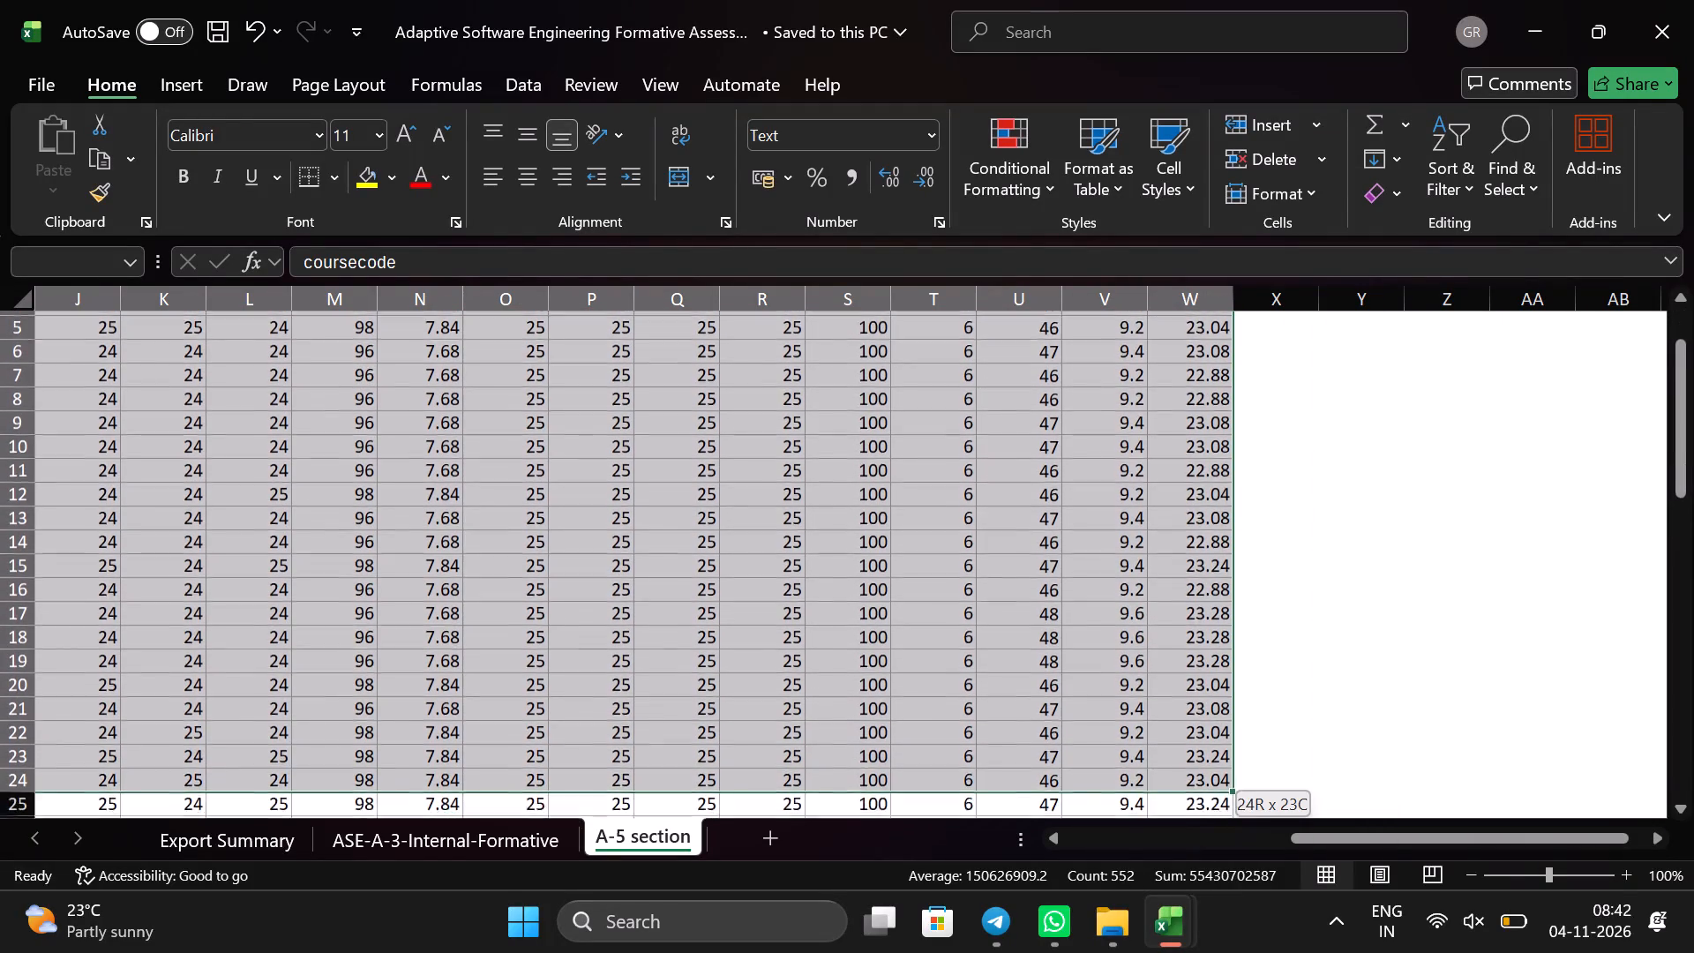
left_click_drag(1227, 849, 1228, 952)
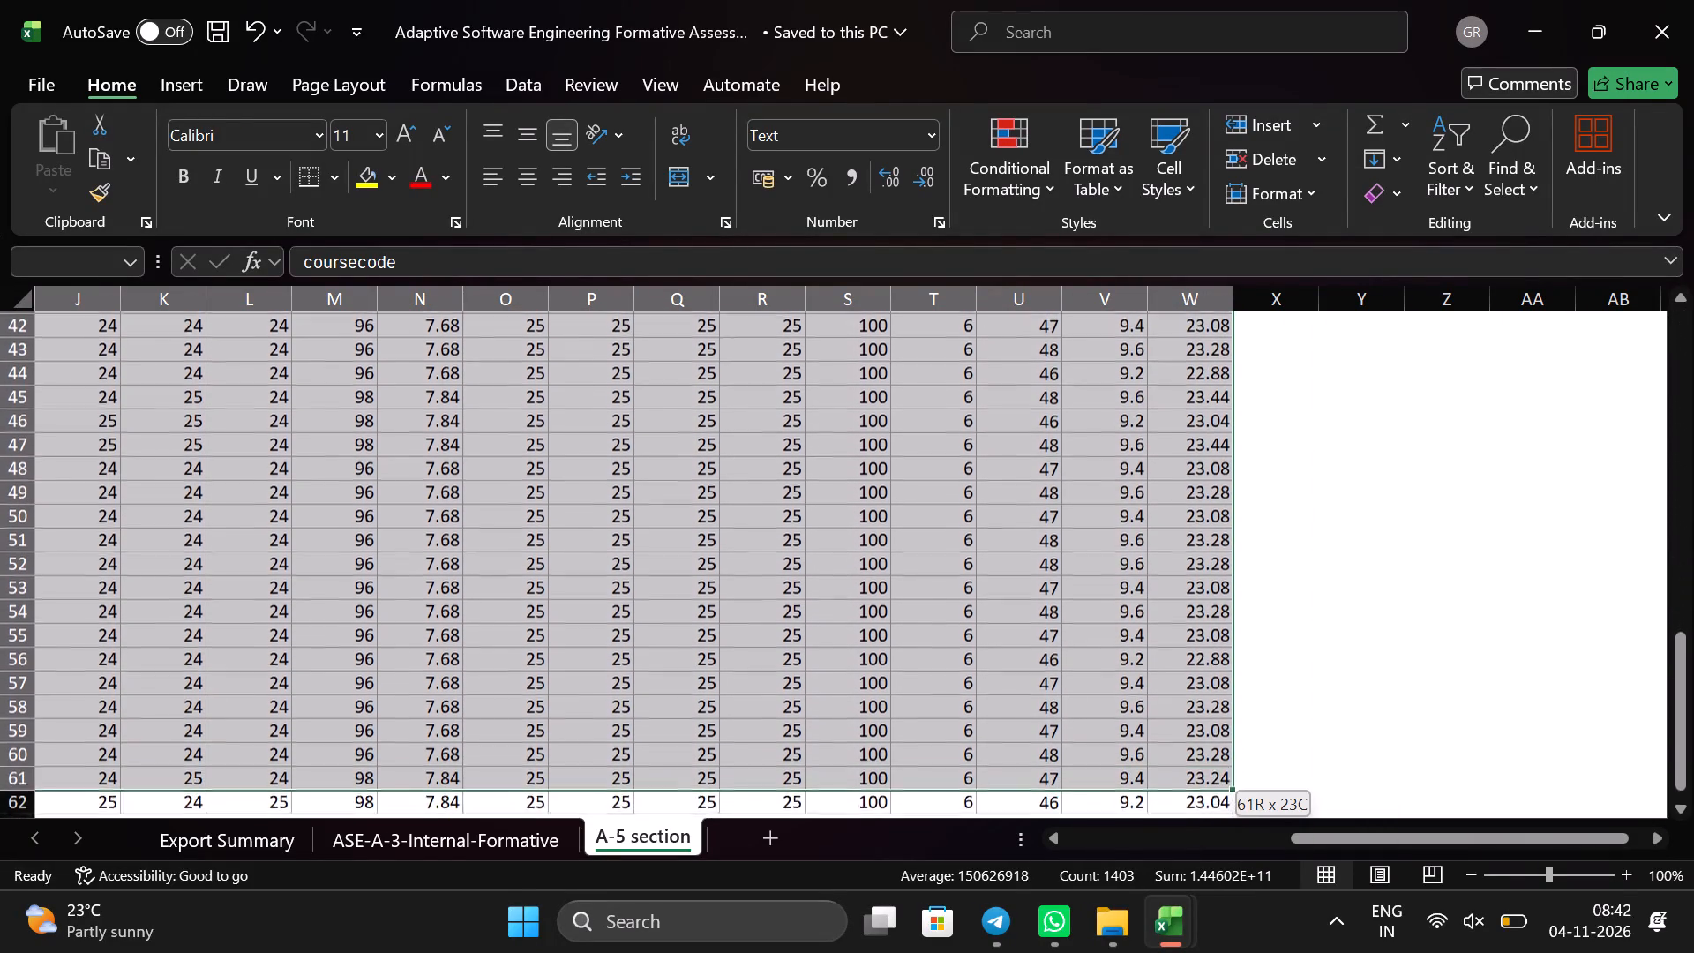
left_click_drag(1228, 952, 1217, 725)
right_click(1217, 725)
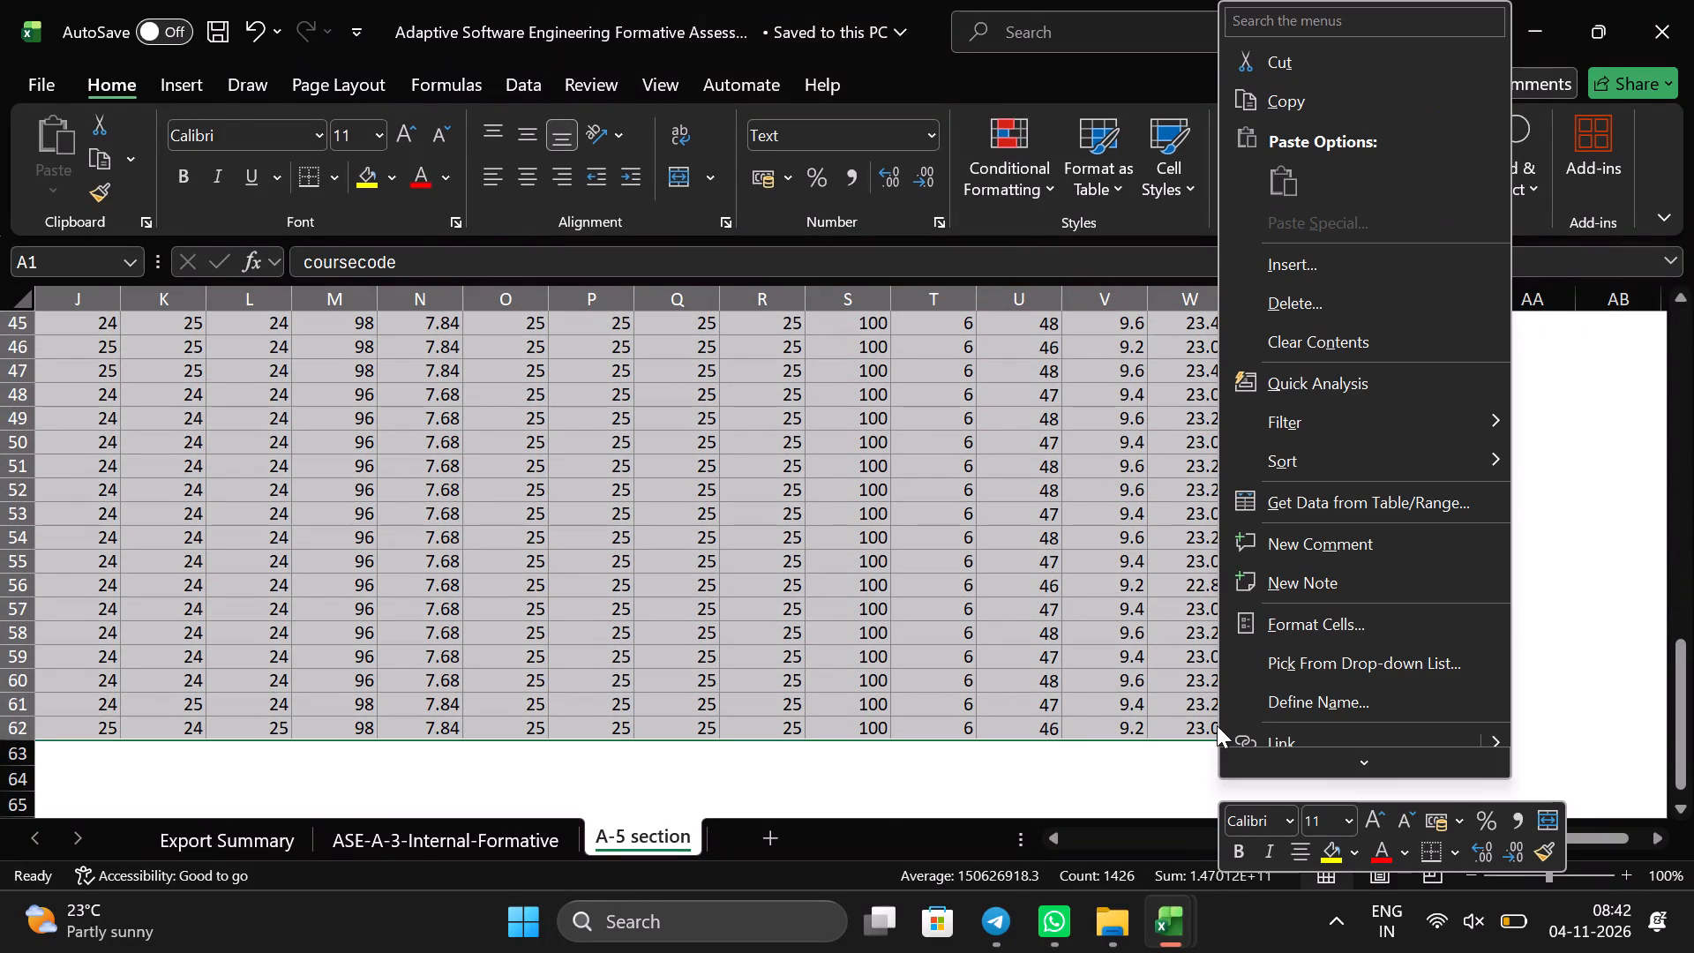
left_click(1285, 107)
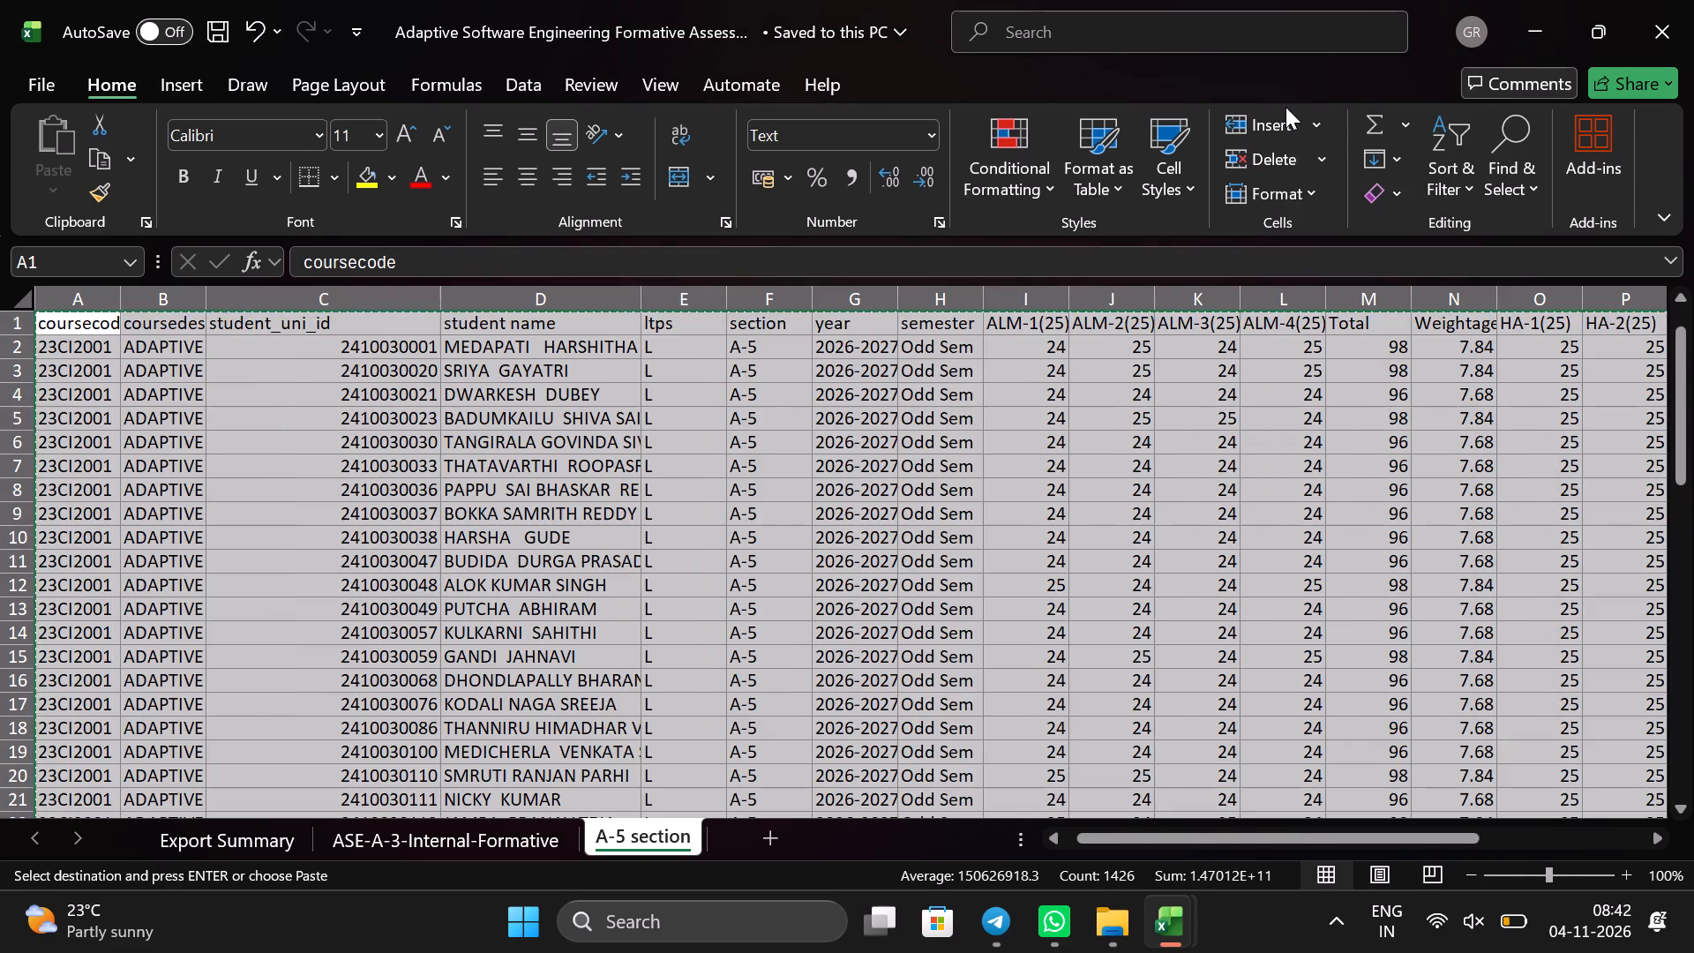
Switch to the ASE-A-3_and_A-6 workbook and paste the copied A-5 table as values only into Sheet1 starting at A1.
key("alt+Tab")
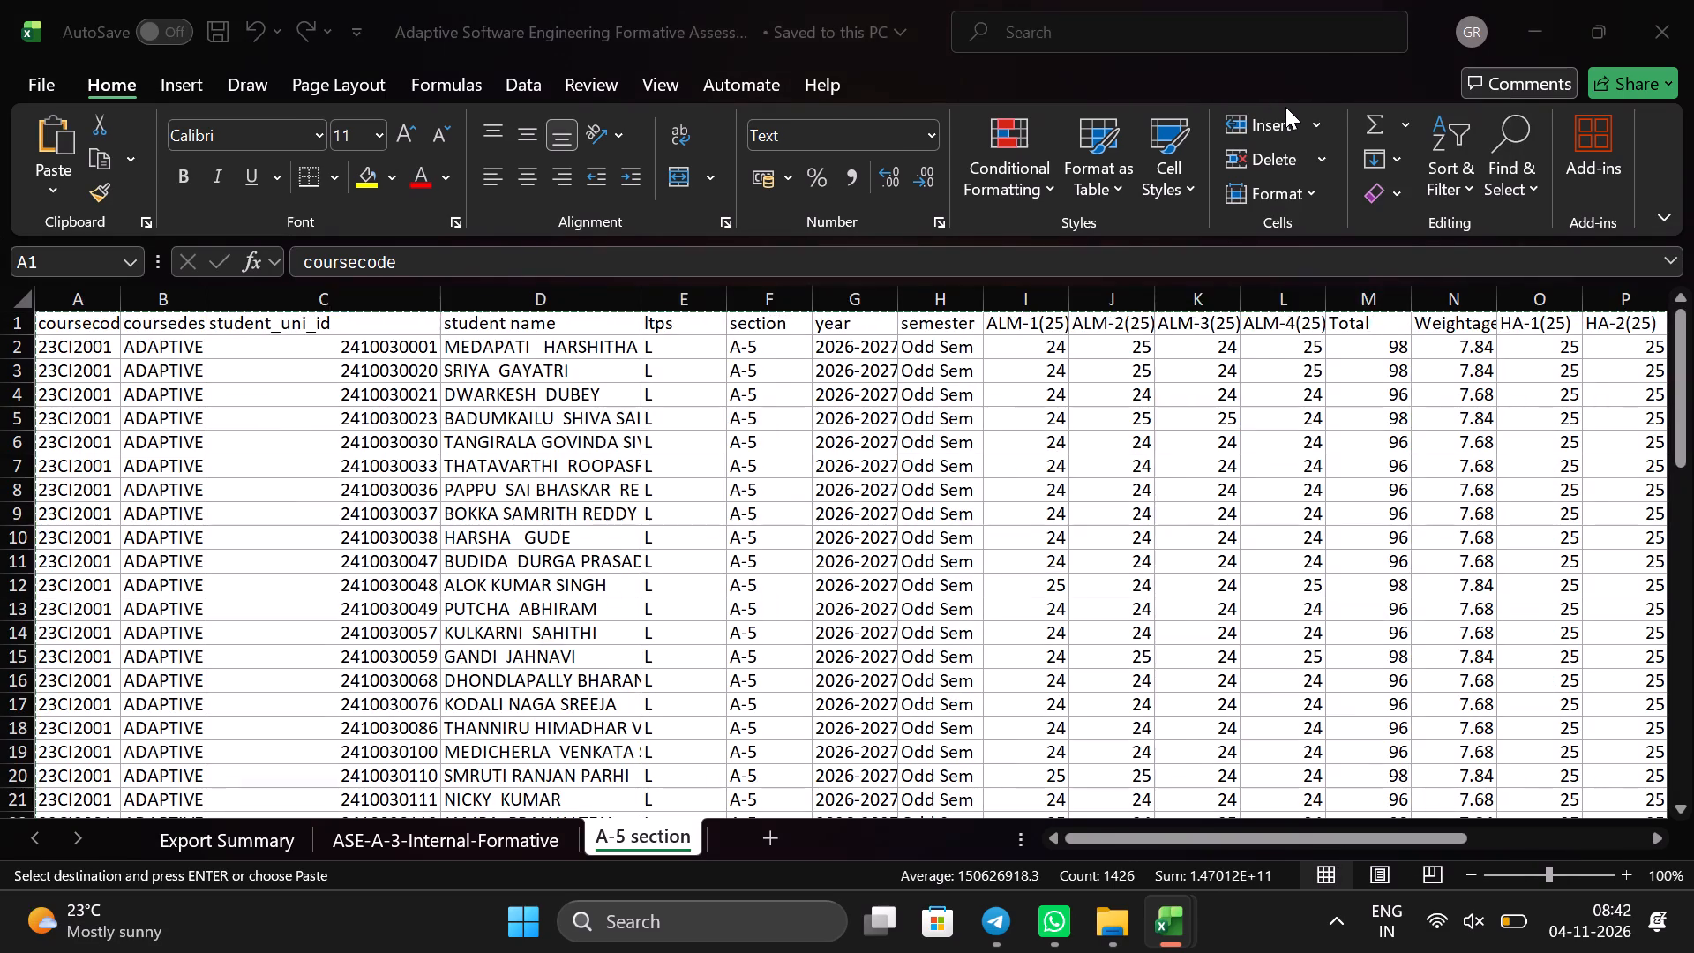
key("alt+Tab")
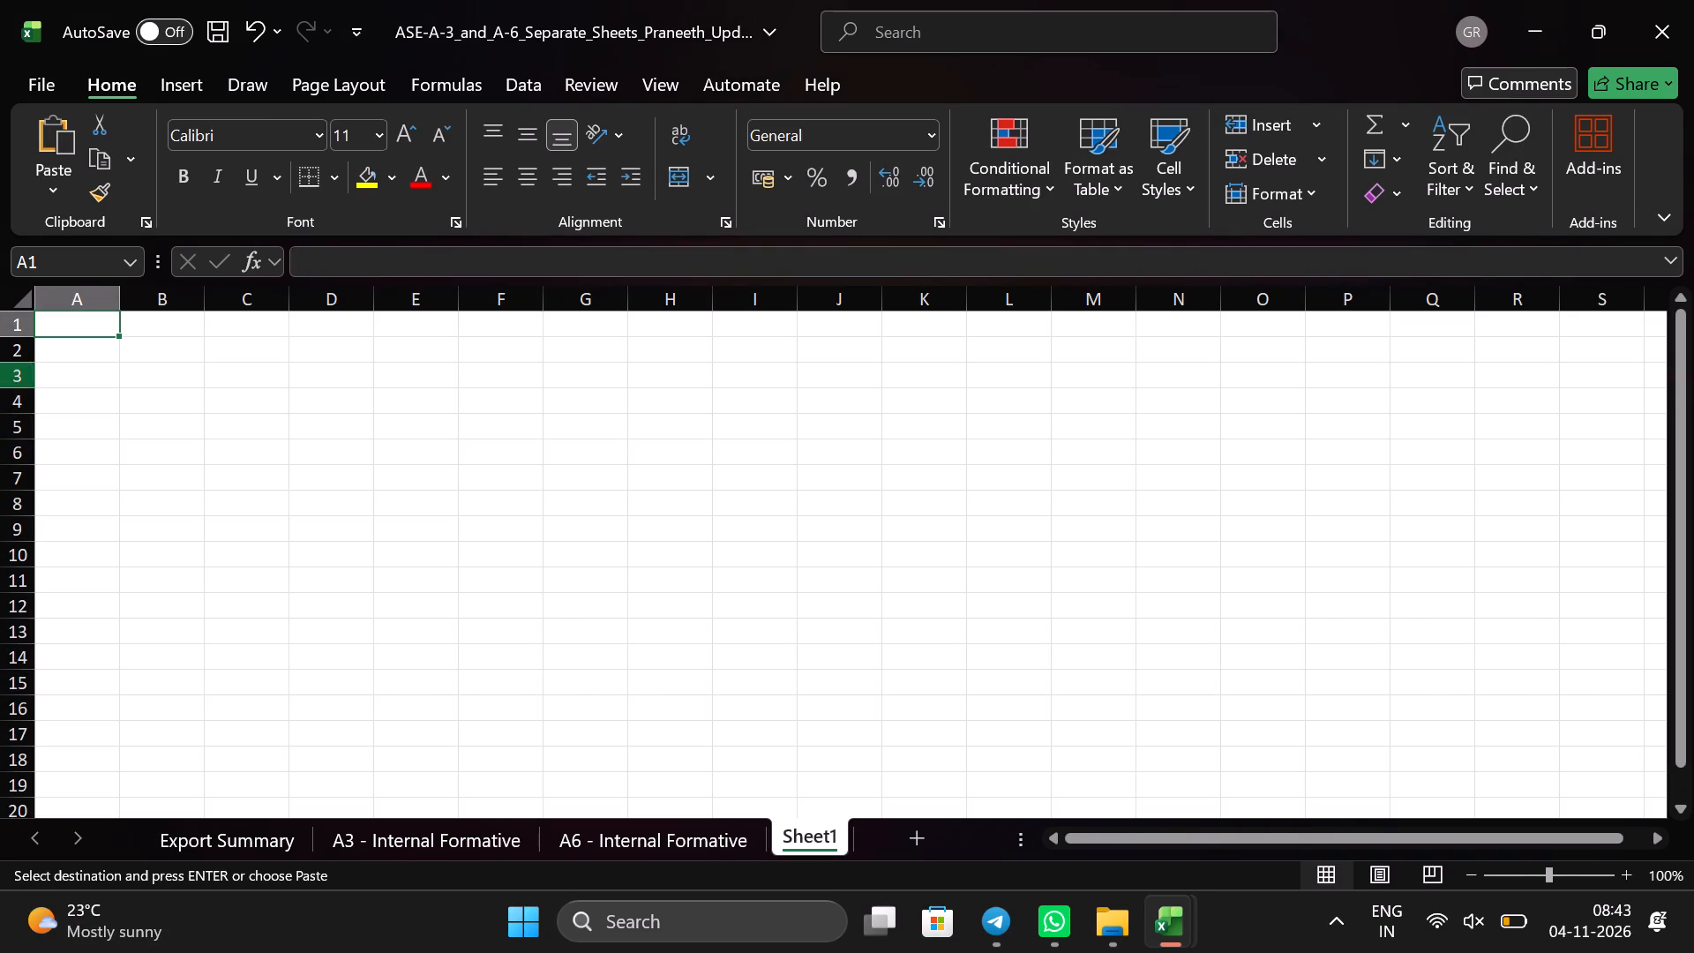
left_click(90, 332)
right_click(90, 332)
left_click(187, 326)
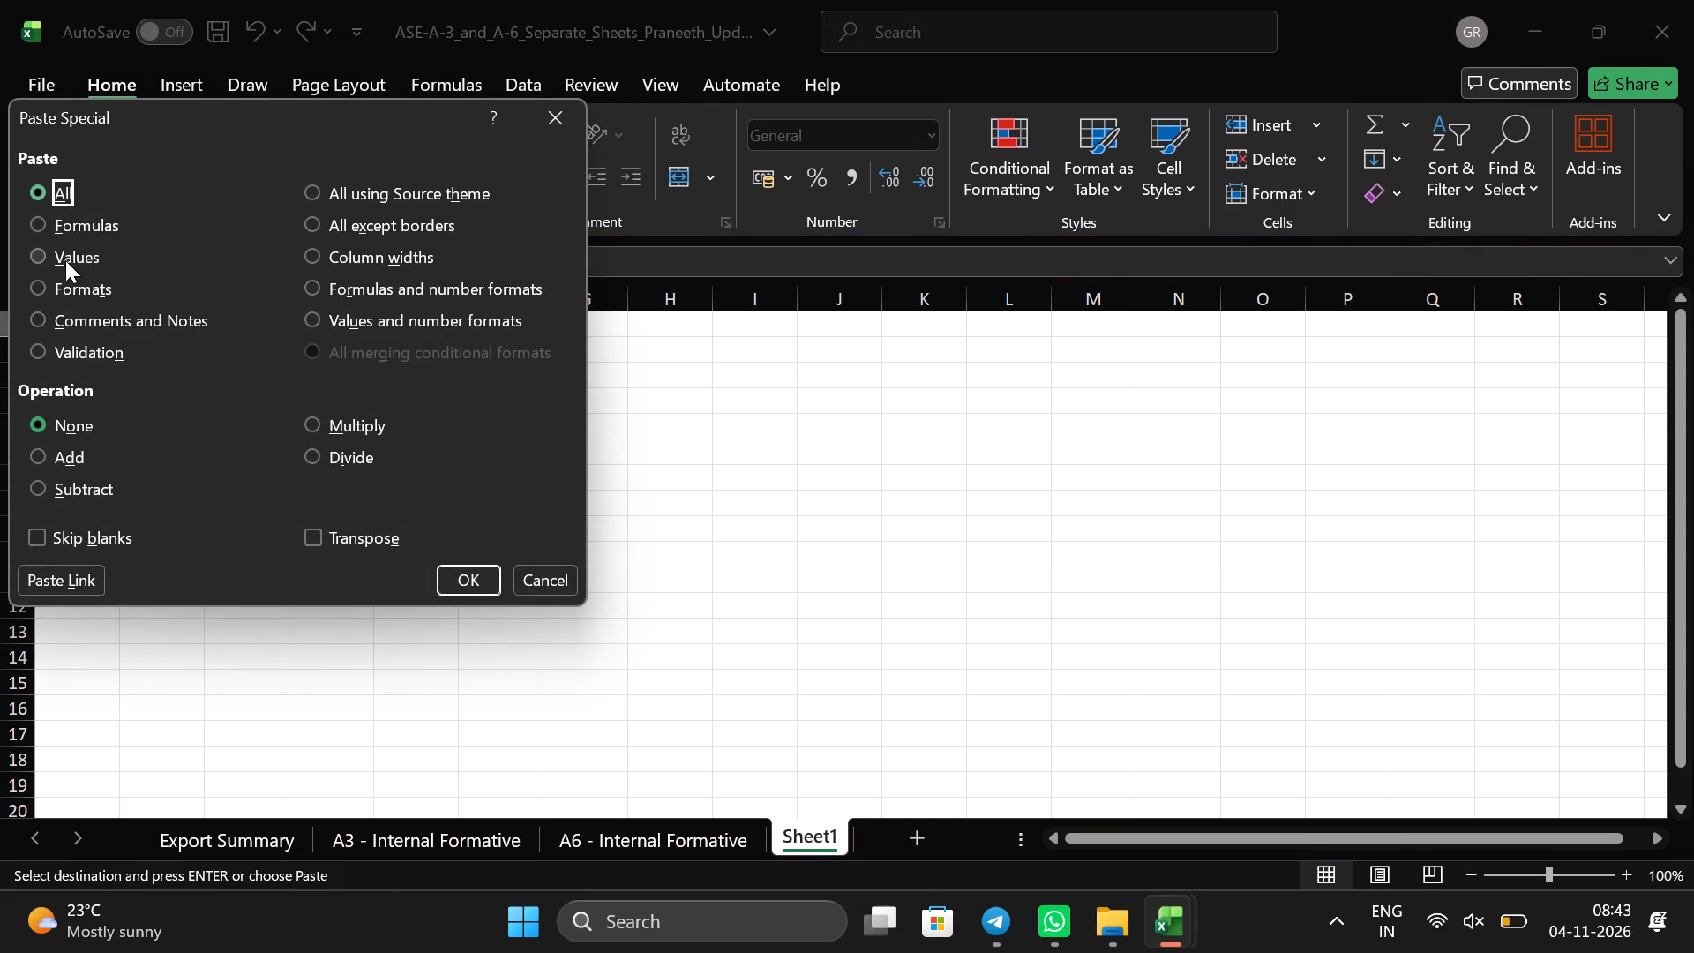
left_click(65, 260)
left_click(468, 578)
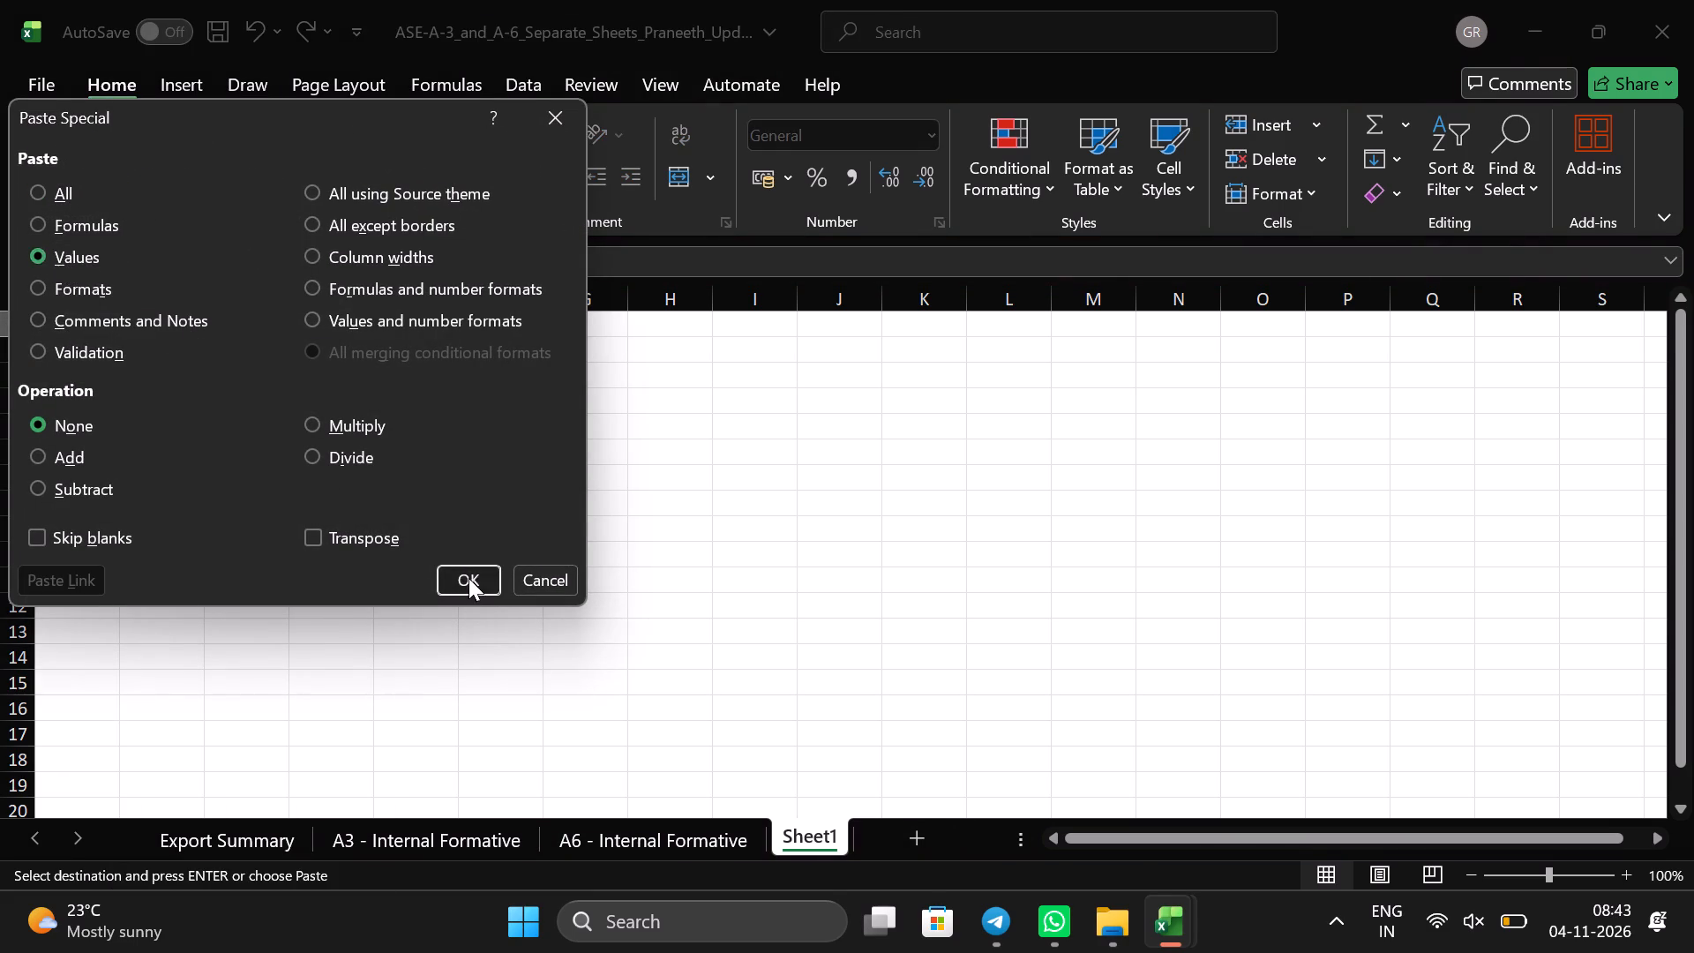
left_click(468, 578)
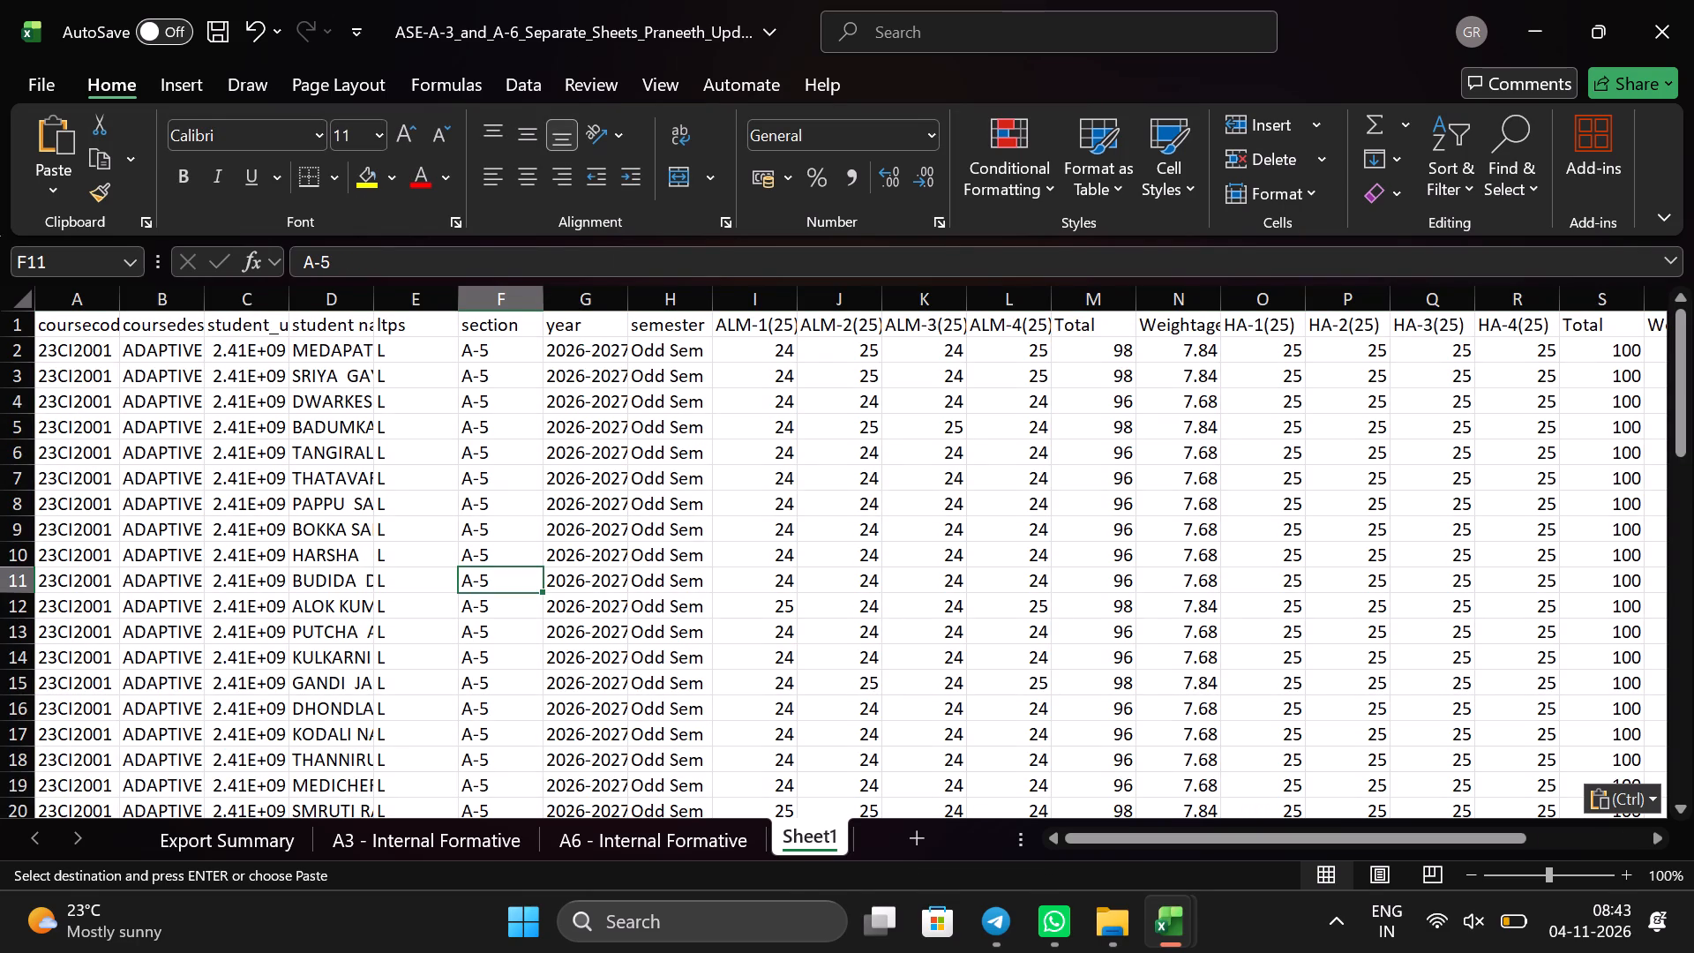
Rename Sheet1 as A5-Internal Formative.
right_click(808, 838)
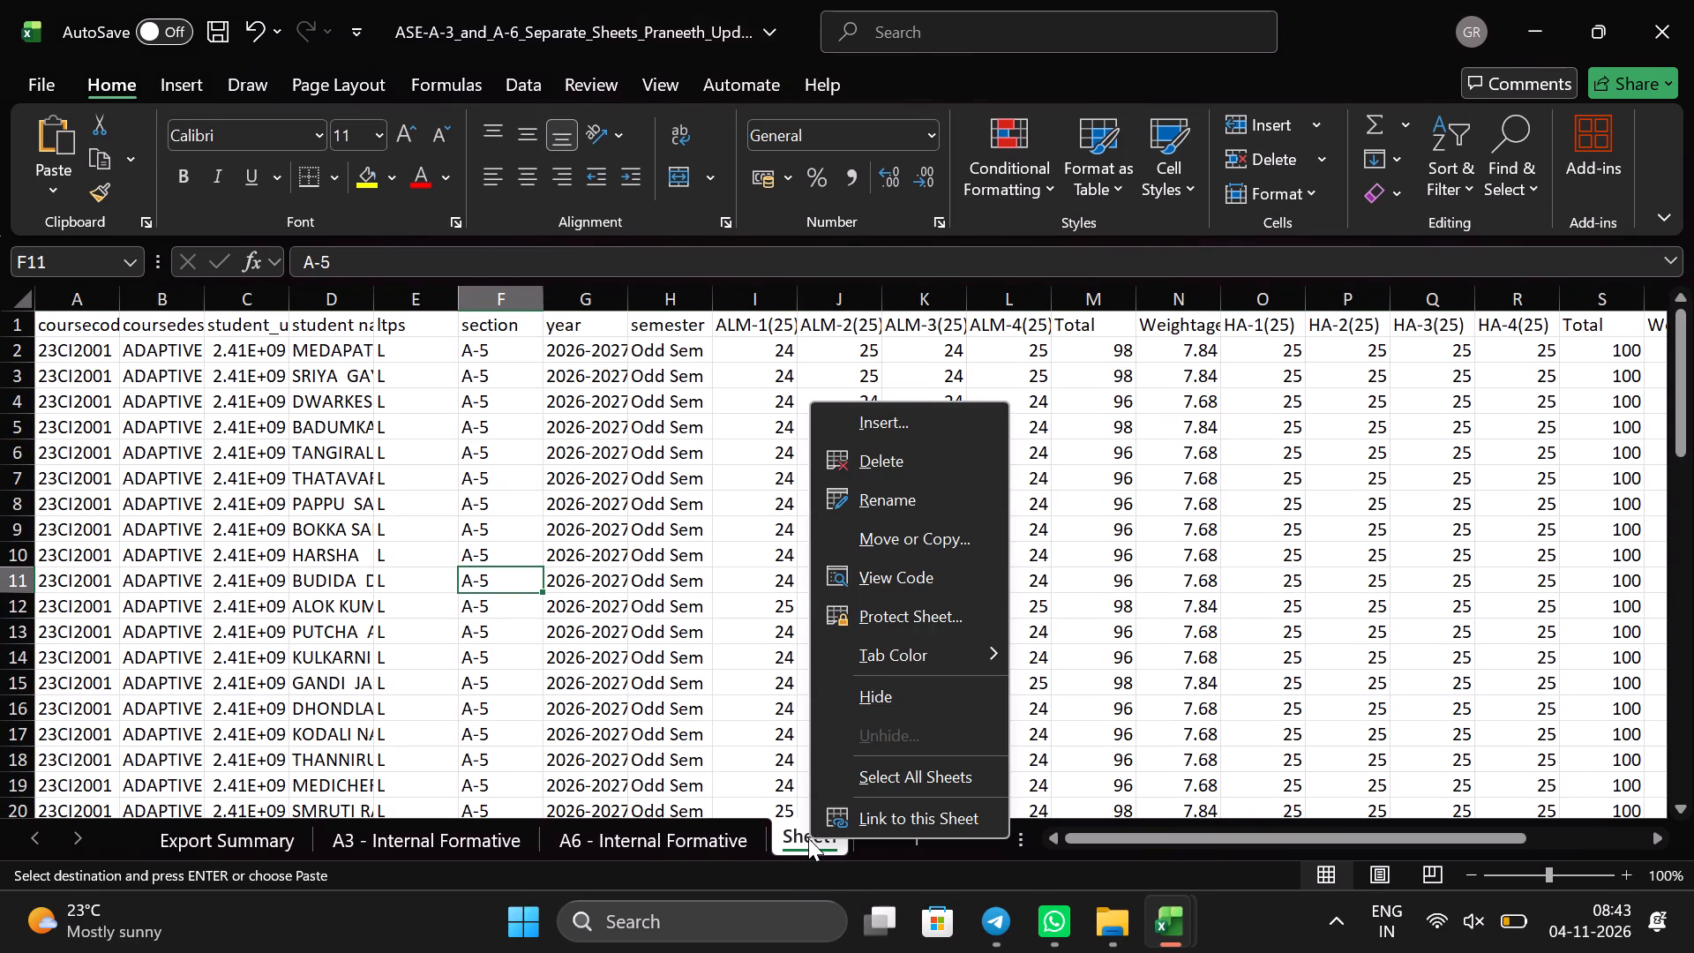
left_click(848, 502)
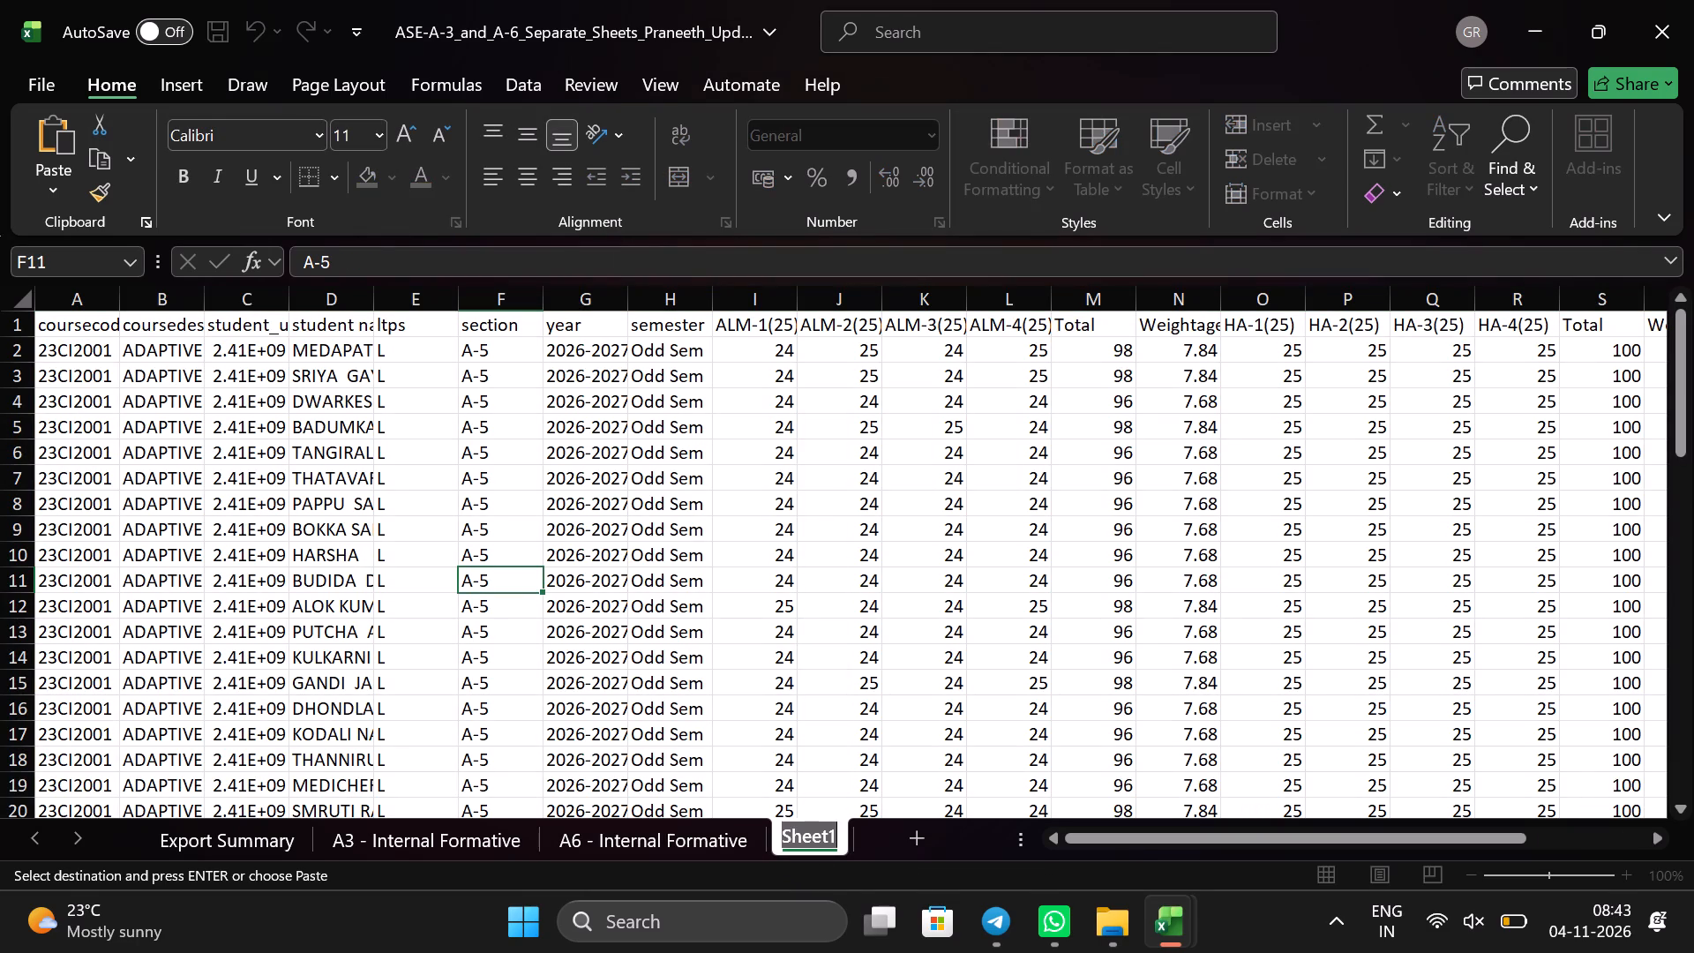
key("BackSpace")
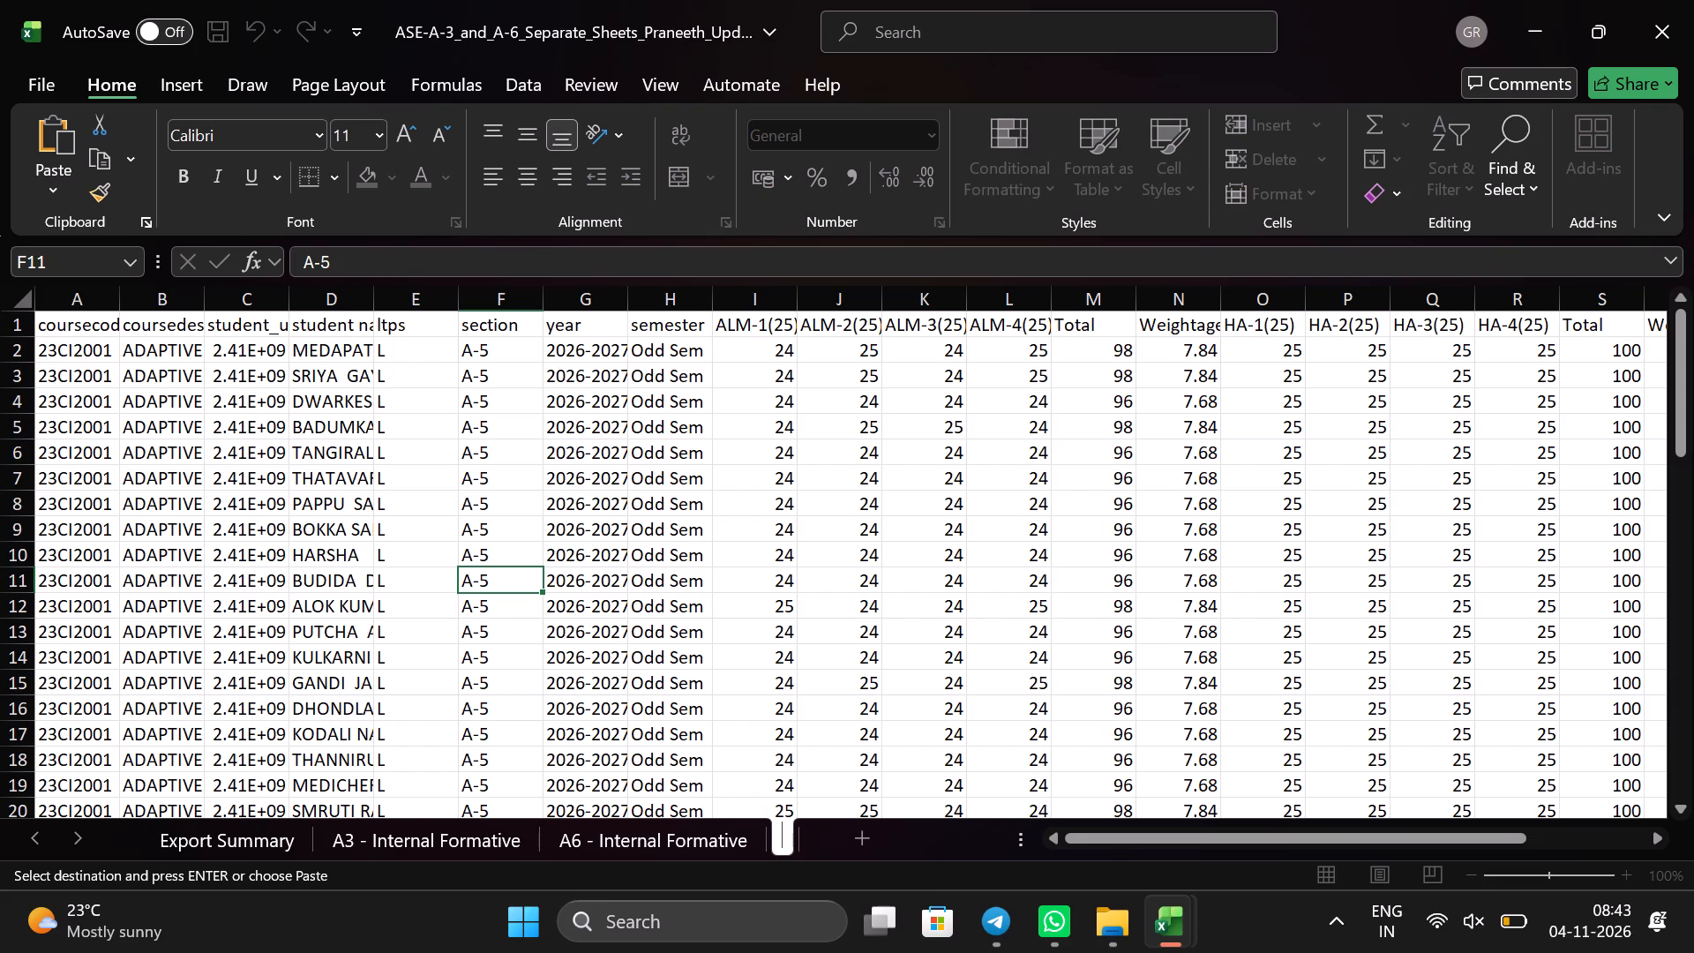
key("a")
key("5")
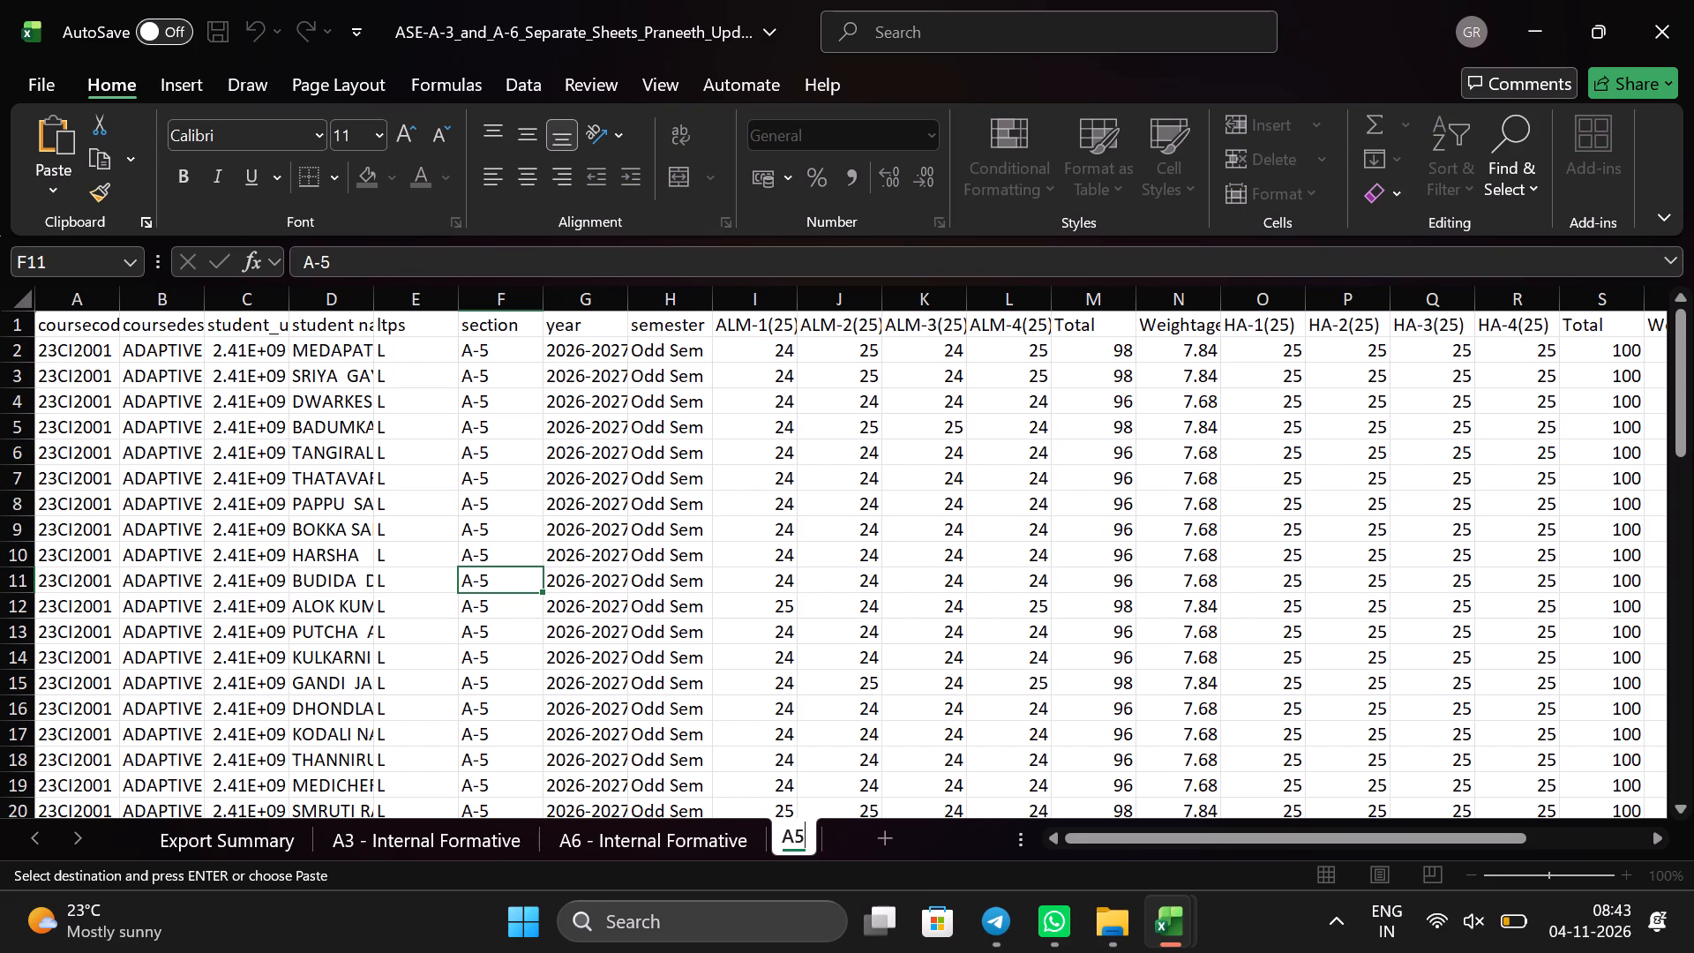
type("-I")
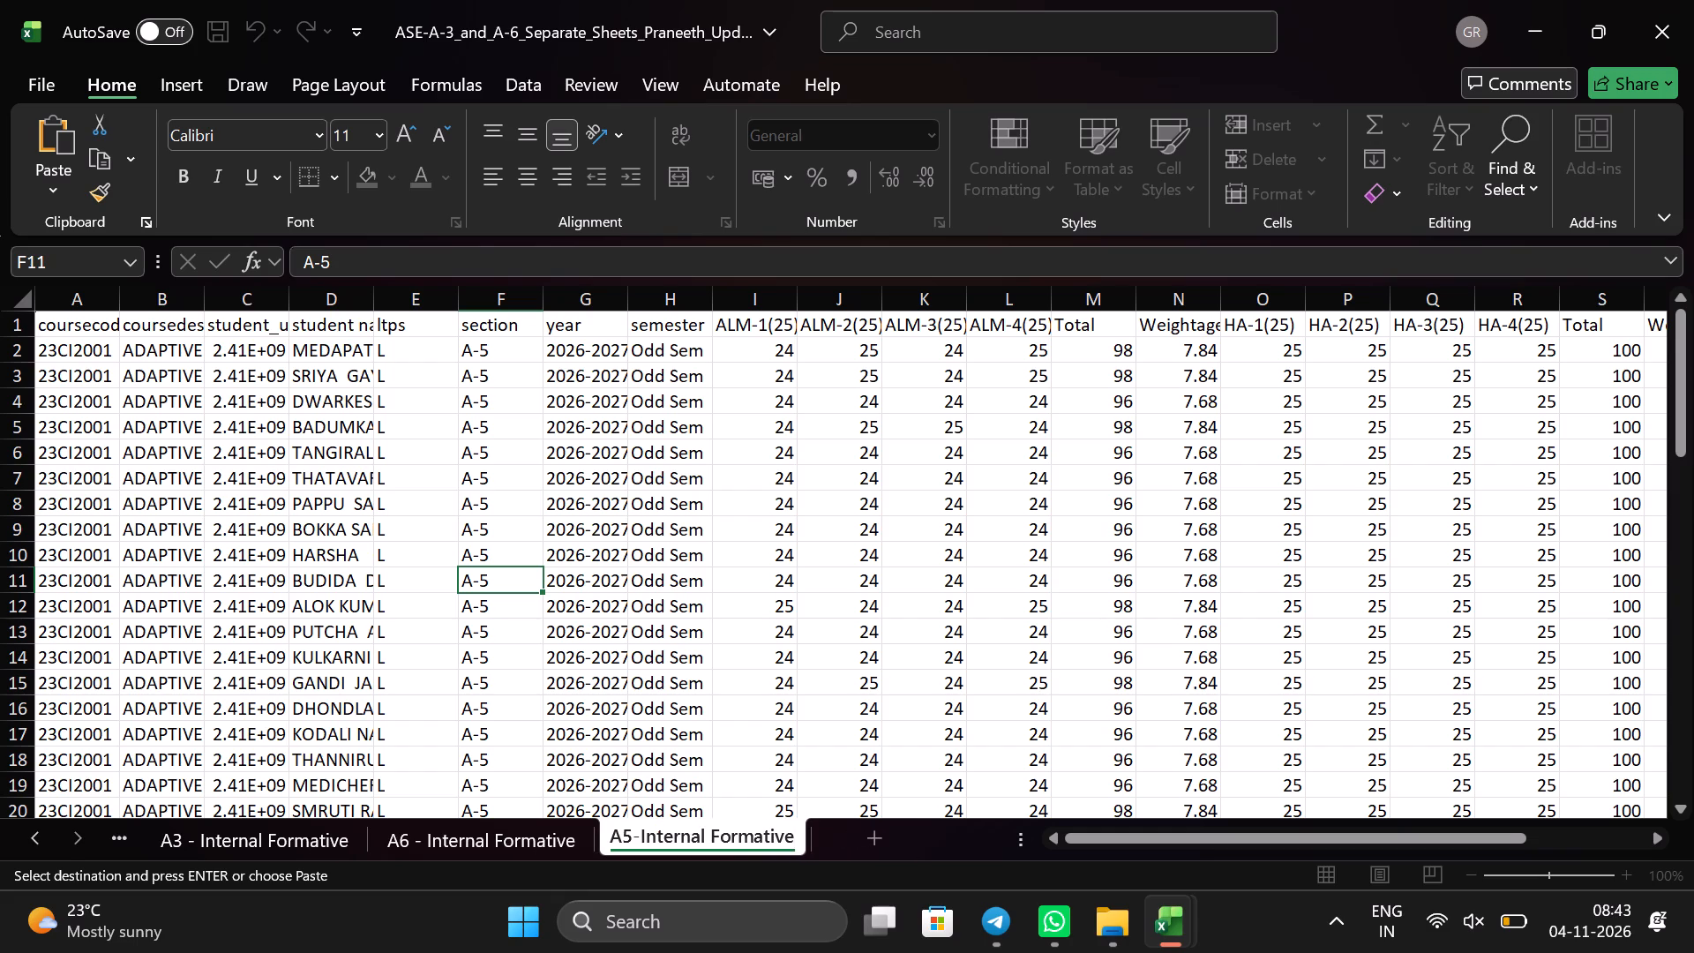
key("Return")
Move the A5-Internal Formative sheet between the A3 and A6 Internal Formative sheets.
scroll(741, 467, "right", 1)
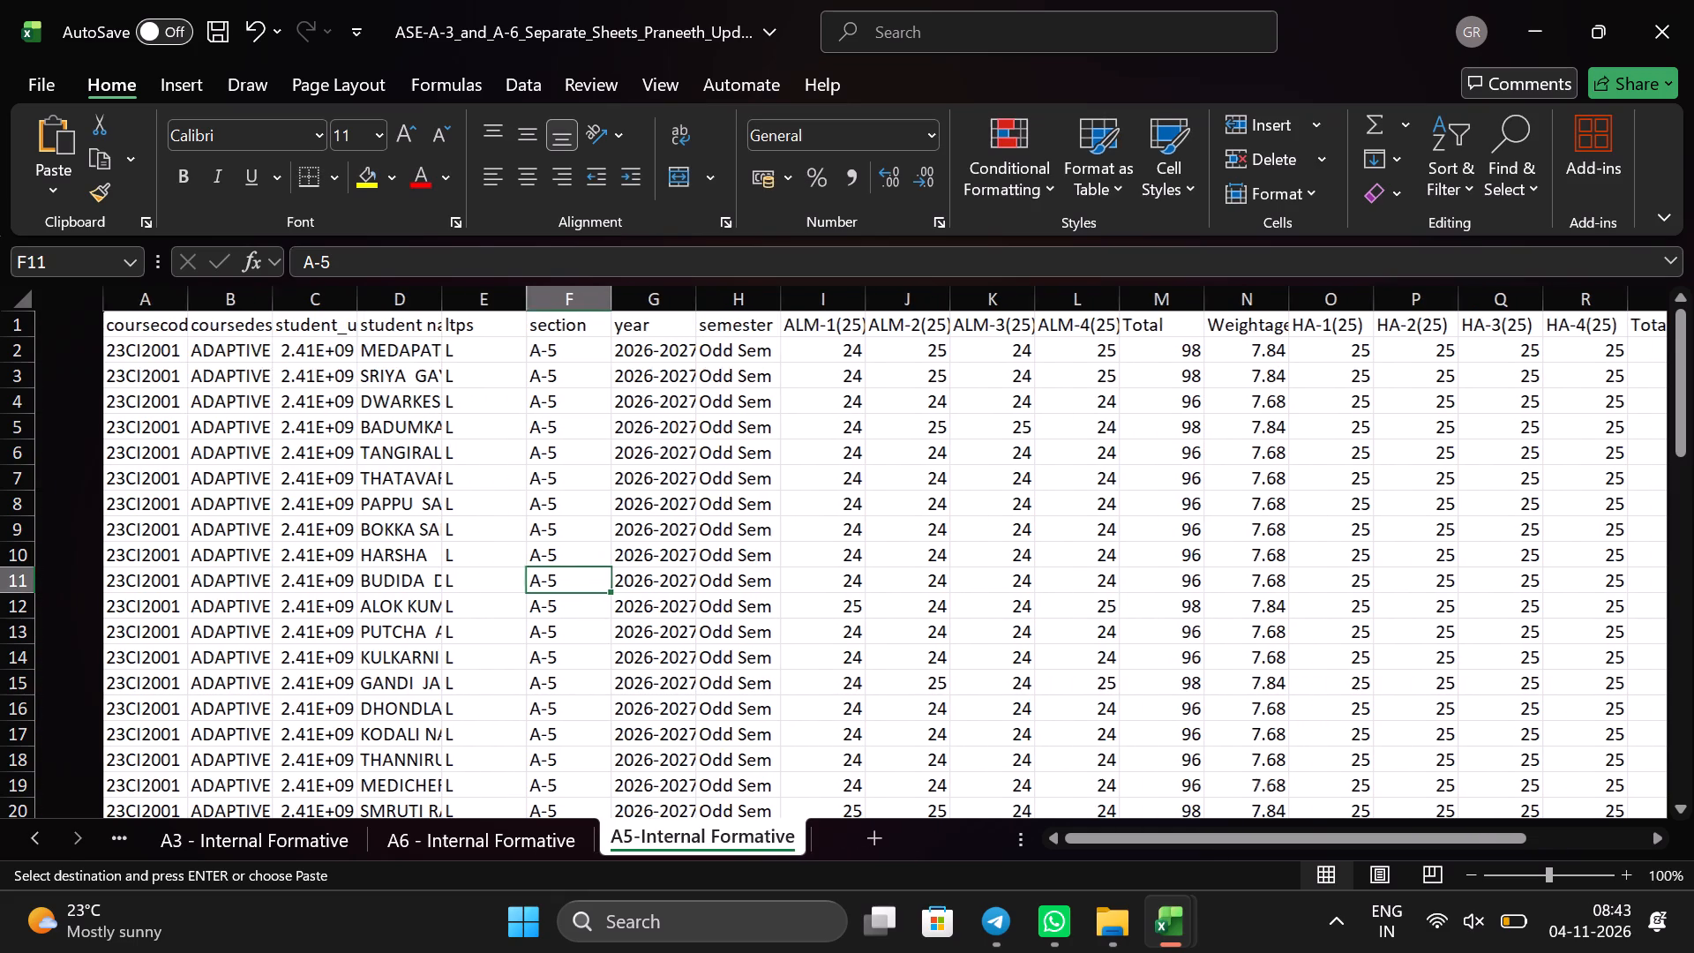
scroll(741, 467, "right", 1)
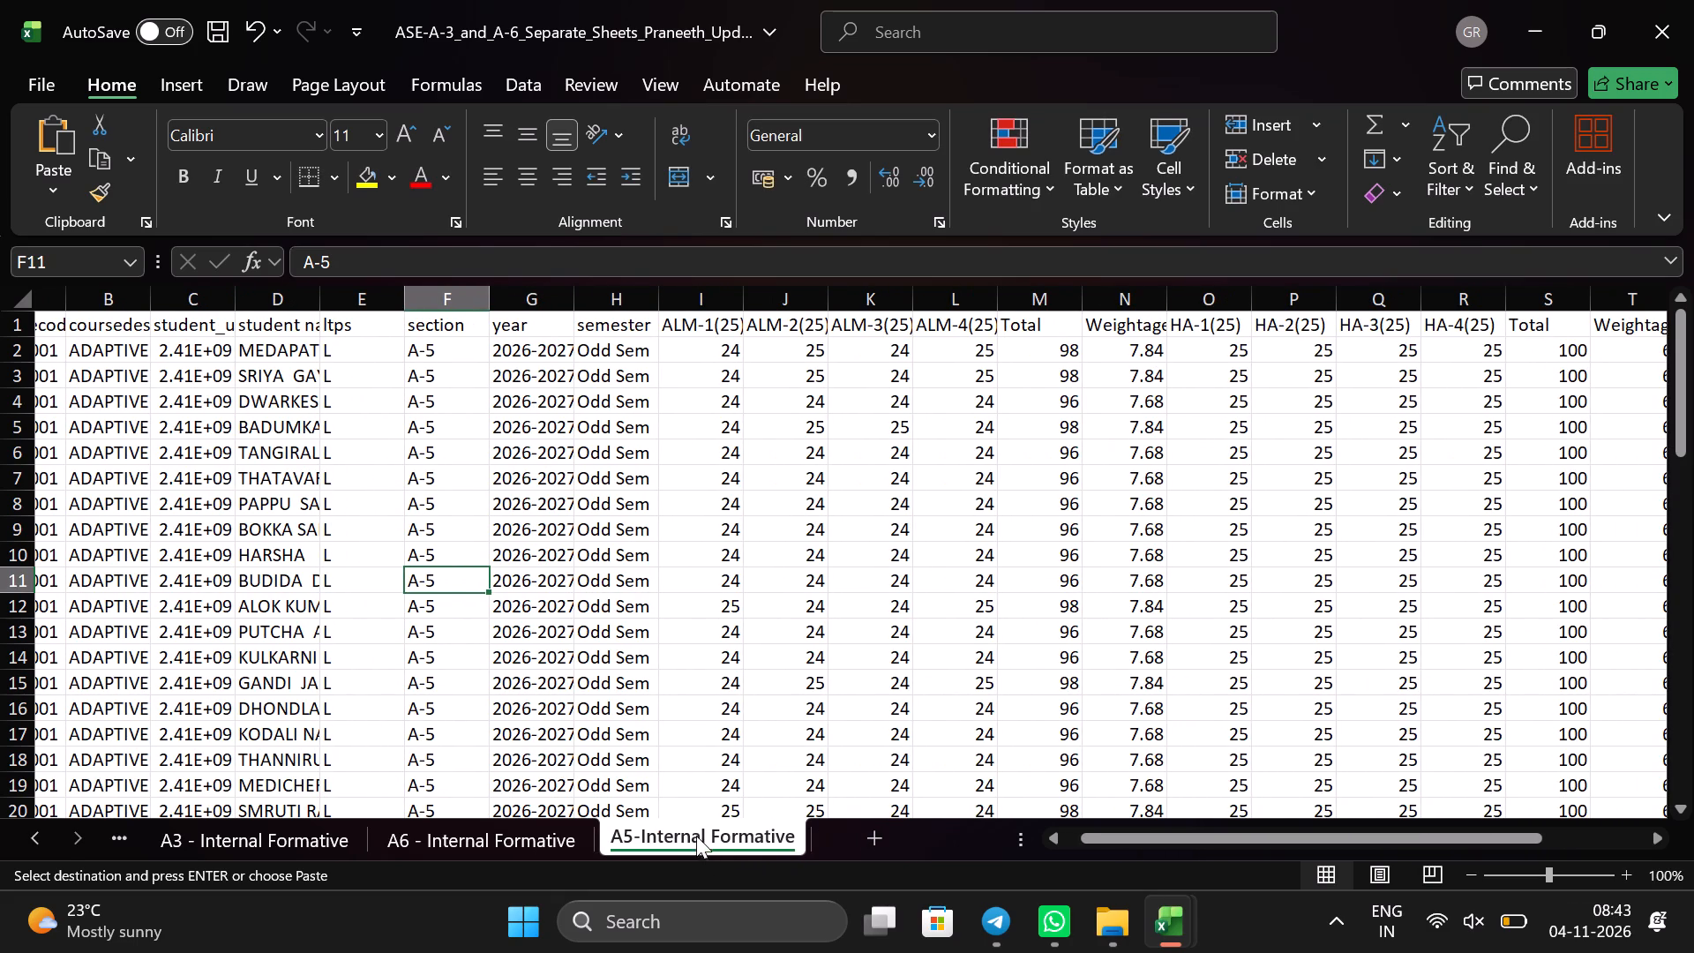
left_click_drag(694, 833, 465, 833)
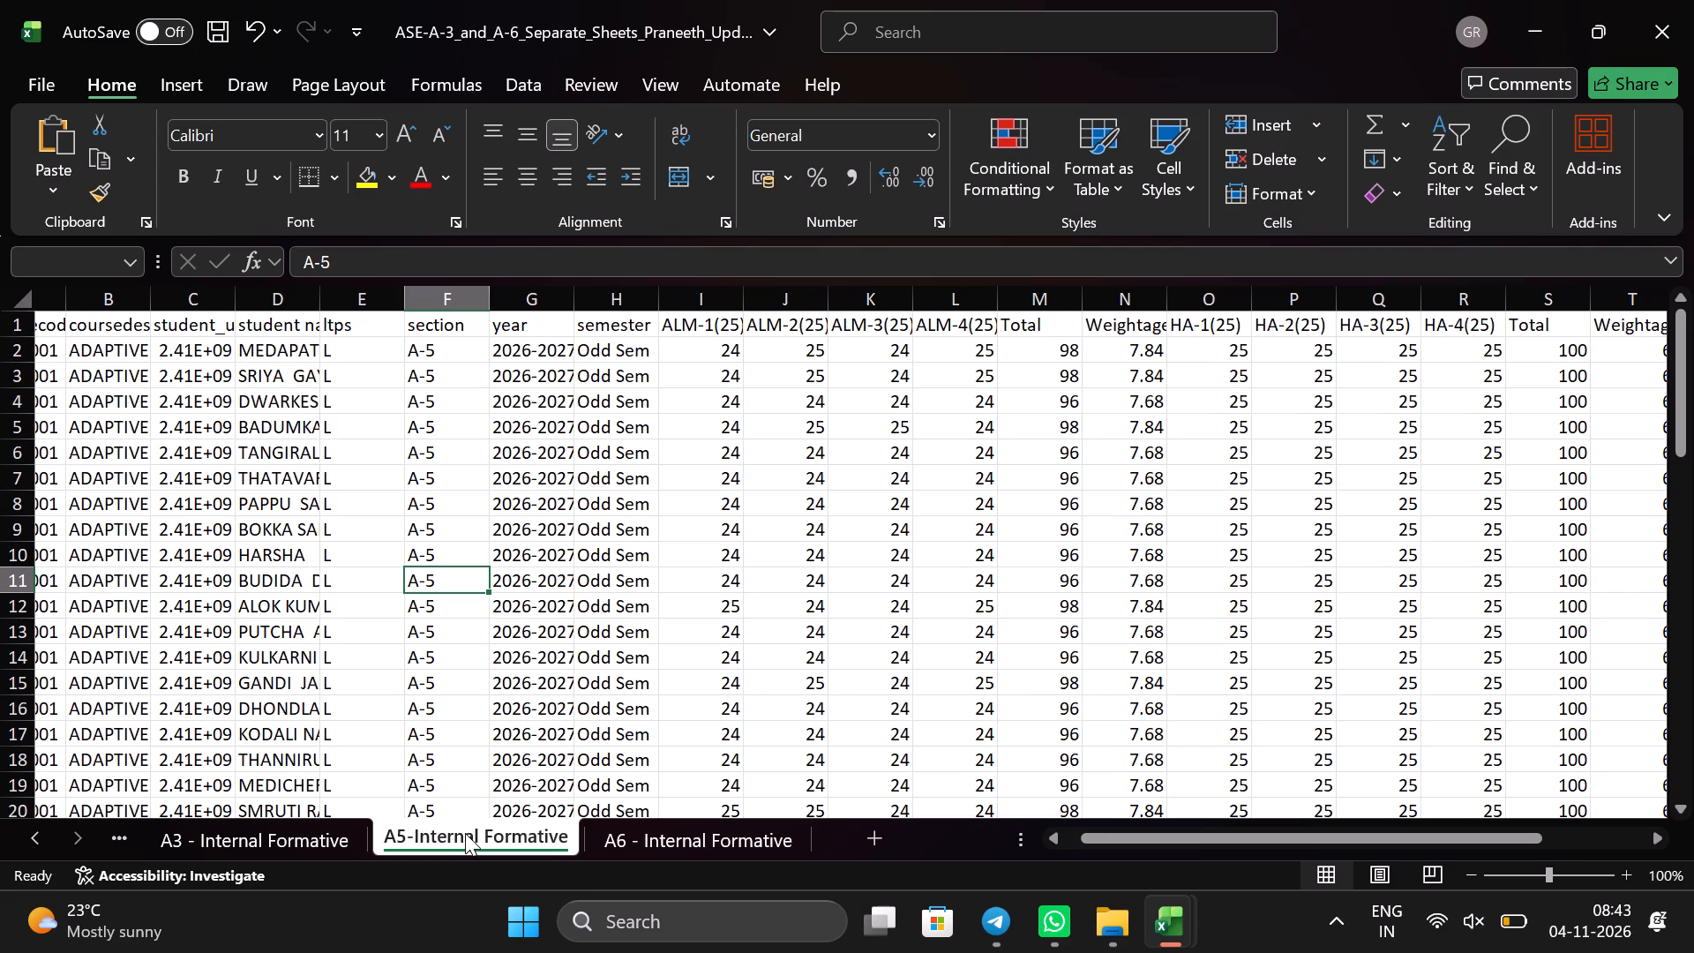
Add a new blank worksheet directly after the A5-Internal Formative sheet.
left_click(869, 840)
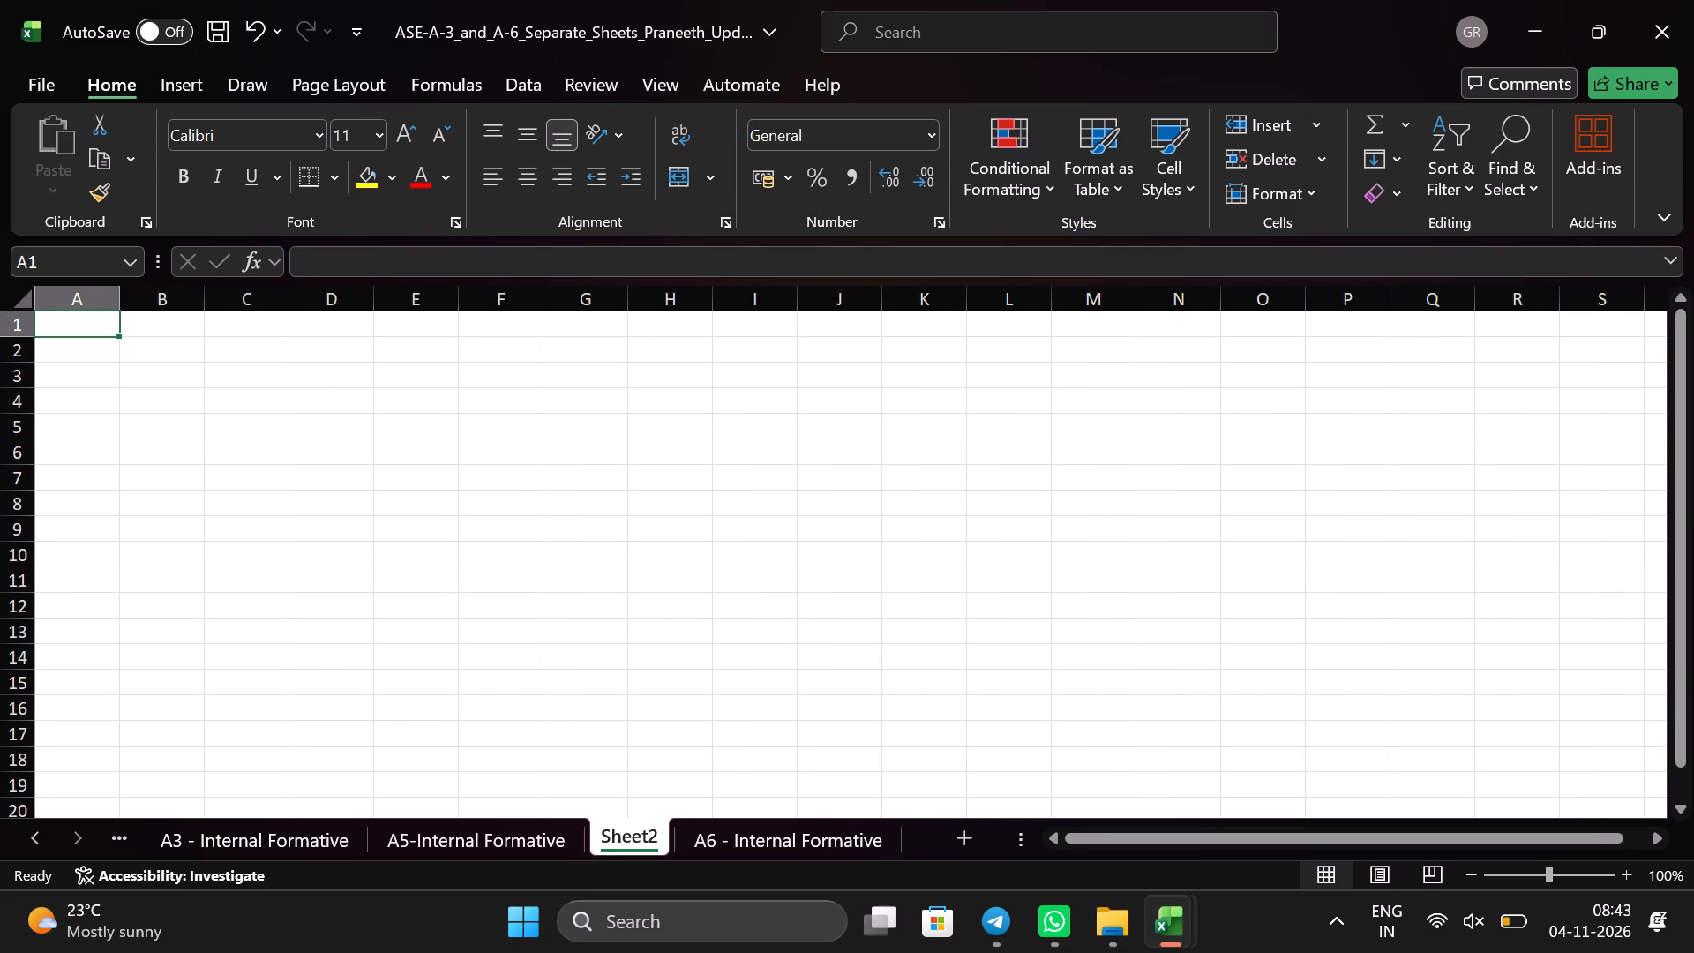
Switch back to the Adaptive Software Engineering formative assessment workbook.
key("alt+Tab")
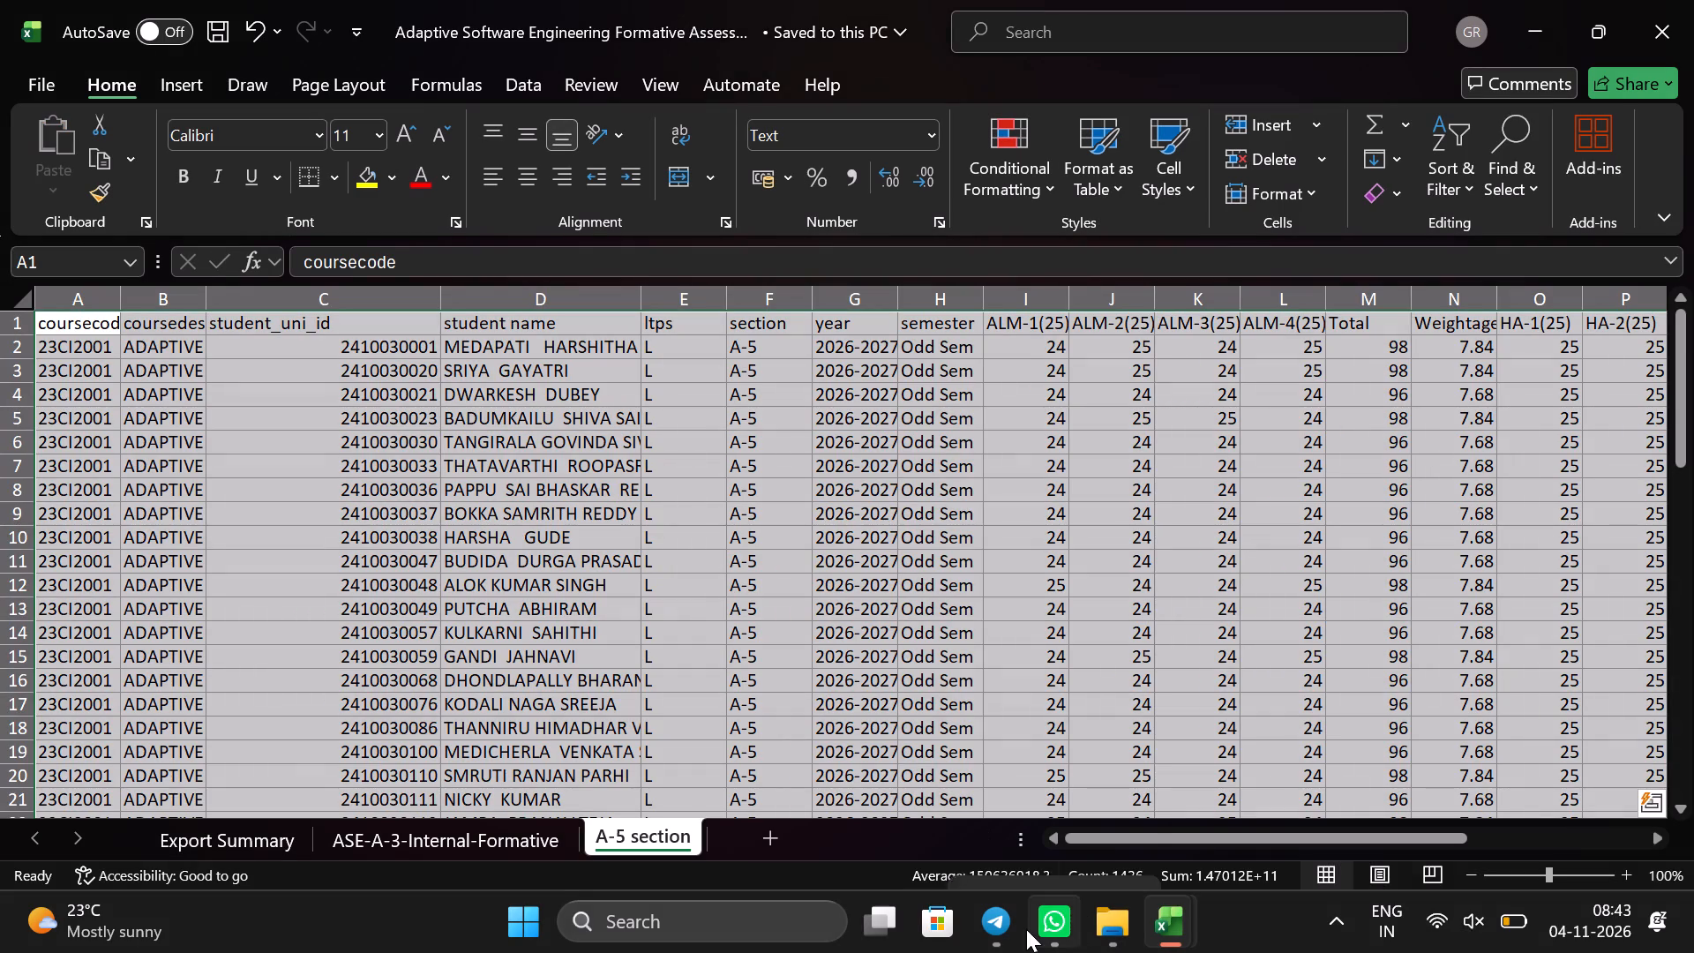
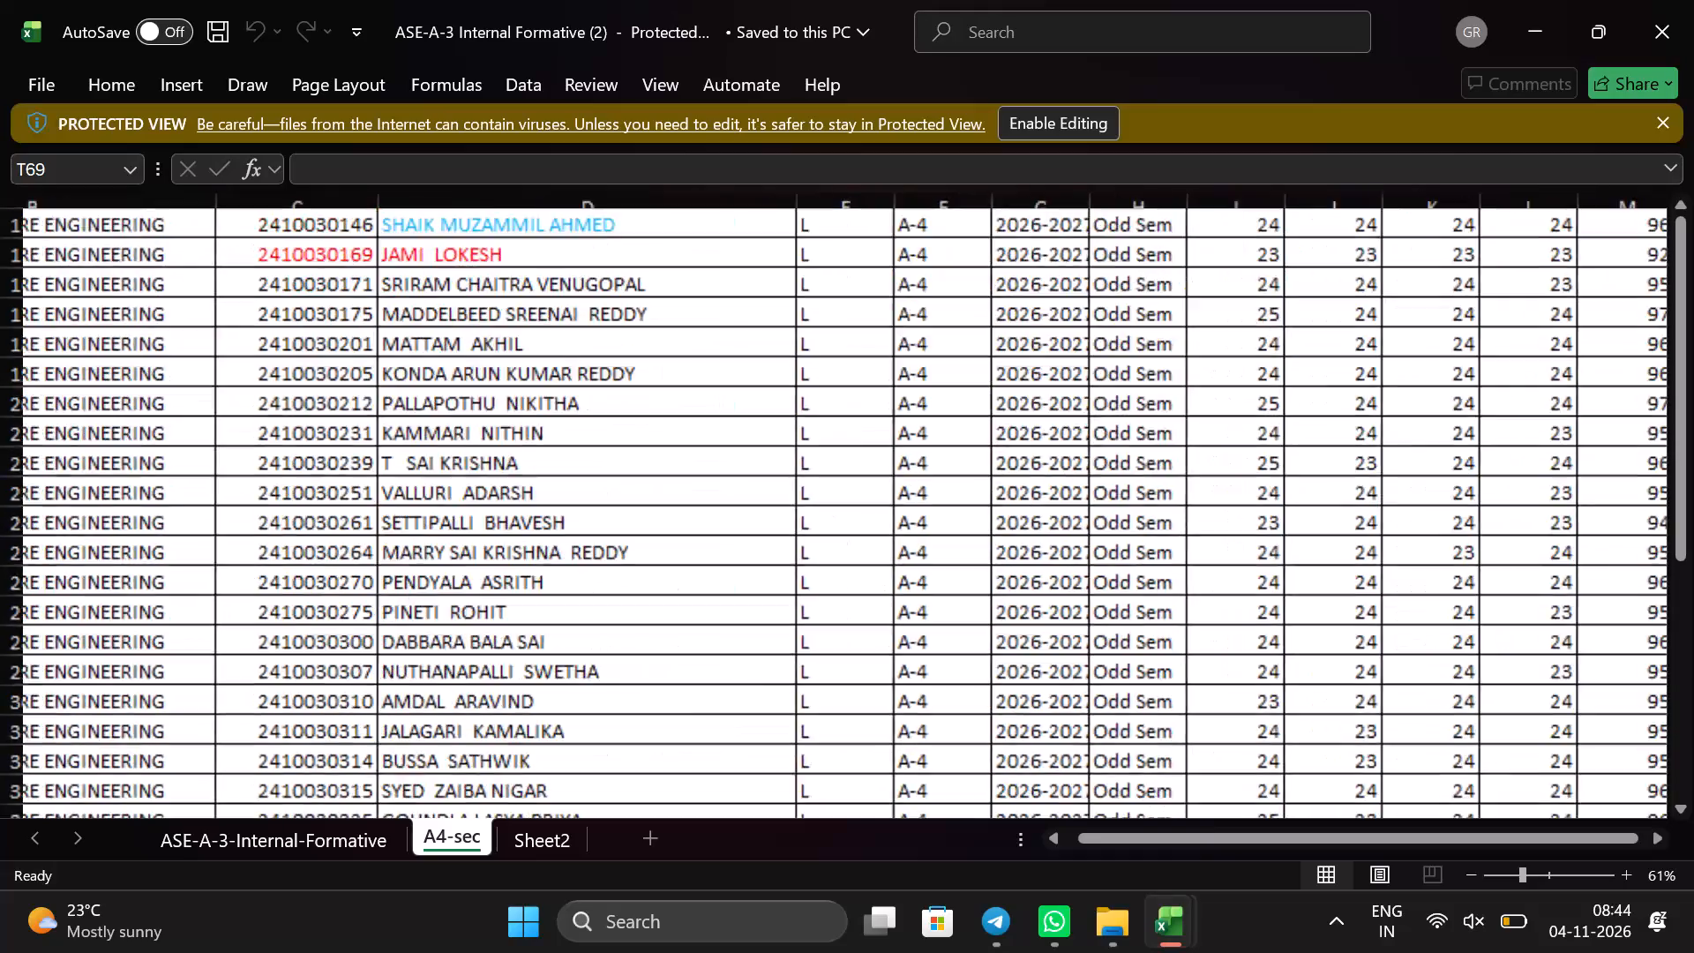
Examine the A4-sec sheet's student rows and marks columns through Total weightage in the ASE-A-3 Internal Formative (2) workbook.
scroll(253, 650, "right", 3)
scroll(253, 650, "up", 3)
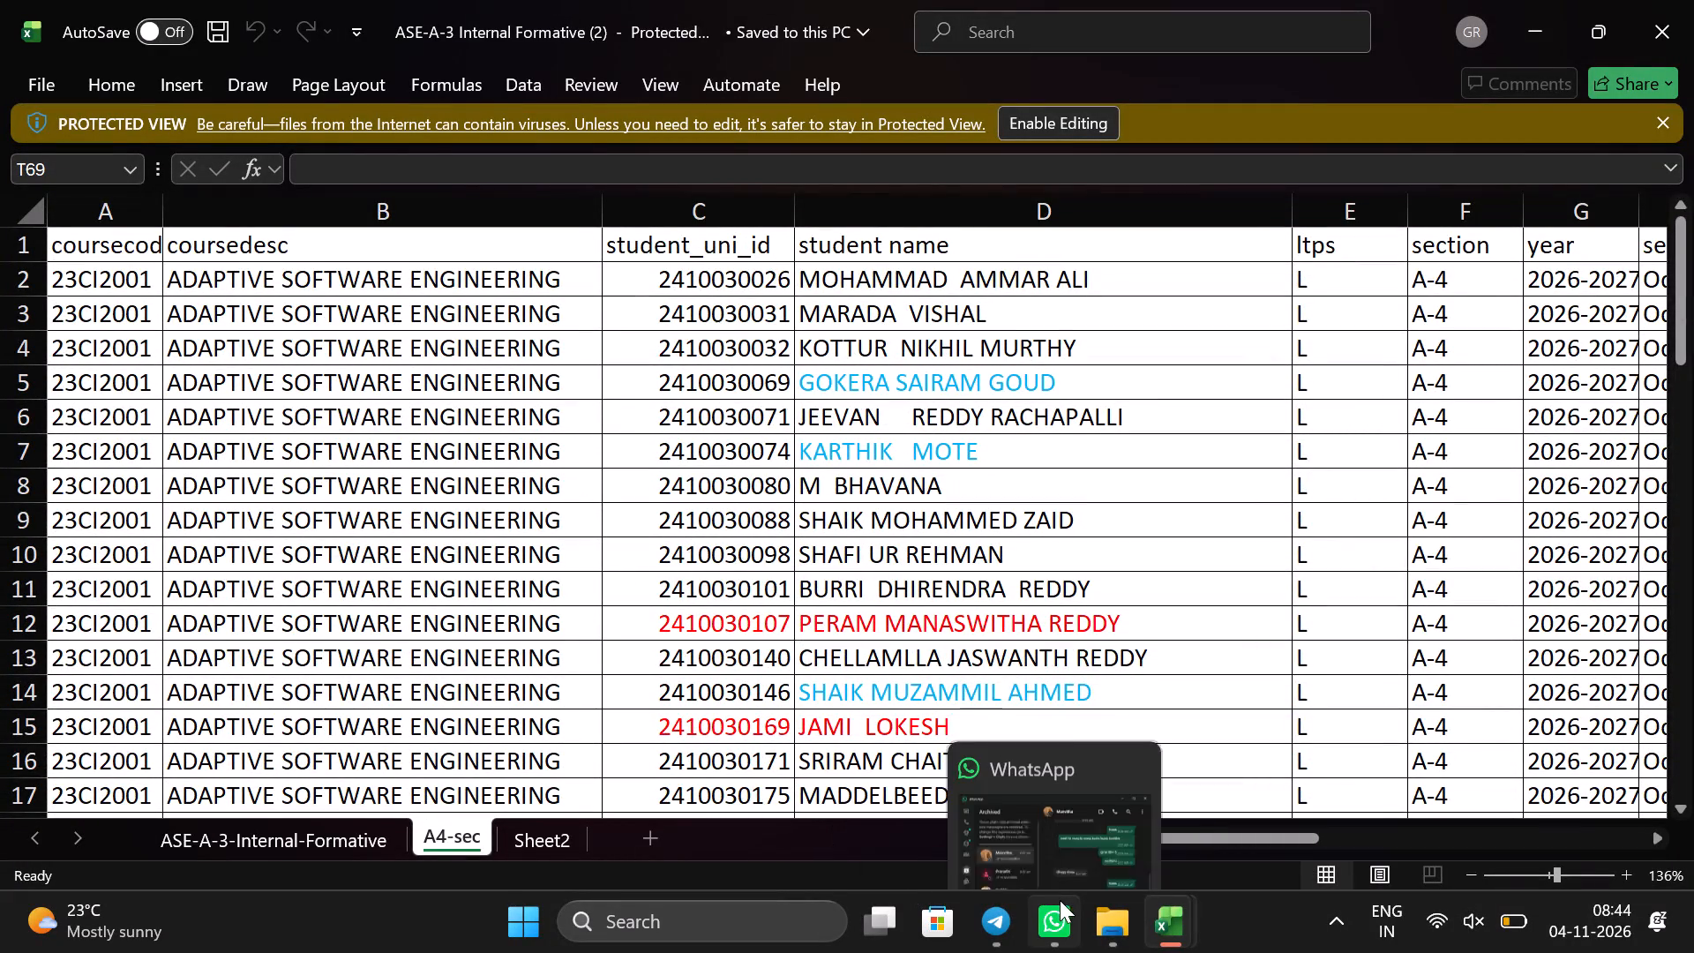
scroll(751, 619, "left", 2)
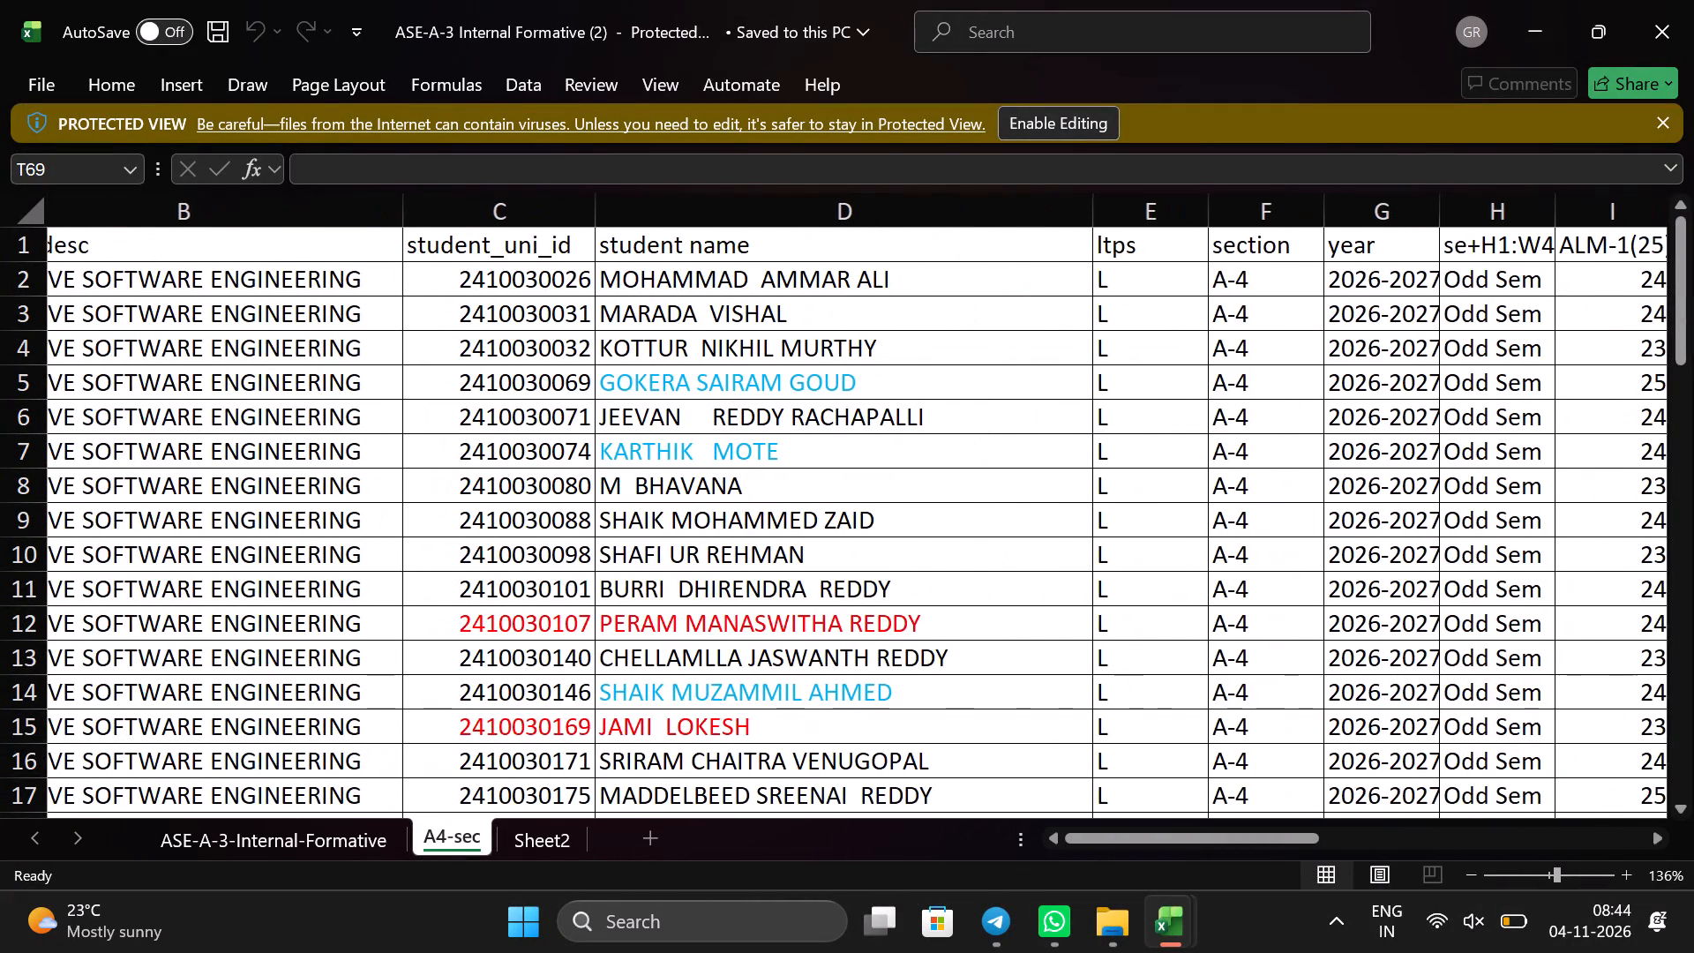
scroll(751, 619, "left", 7)
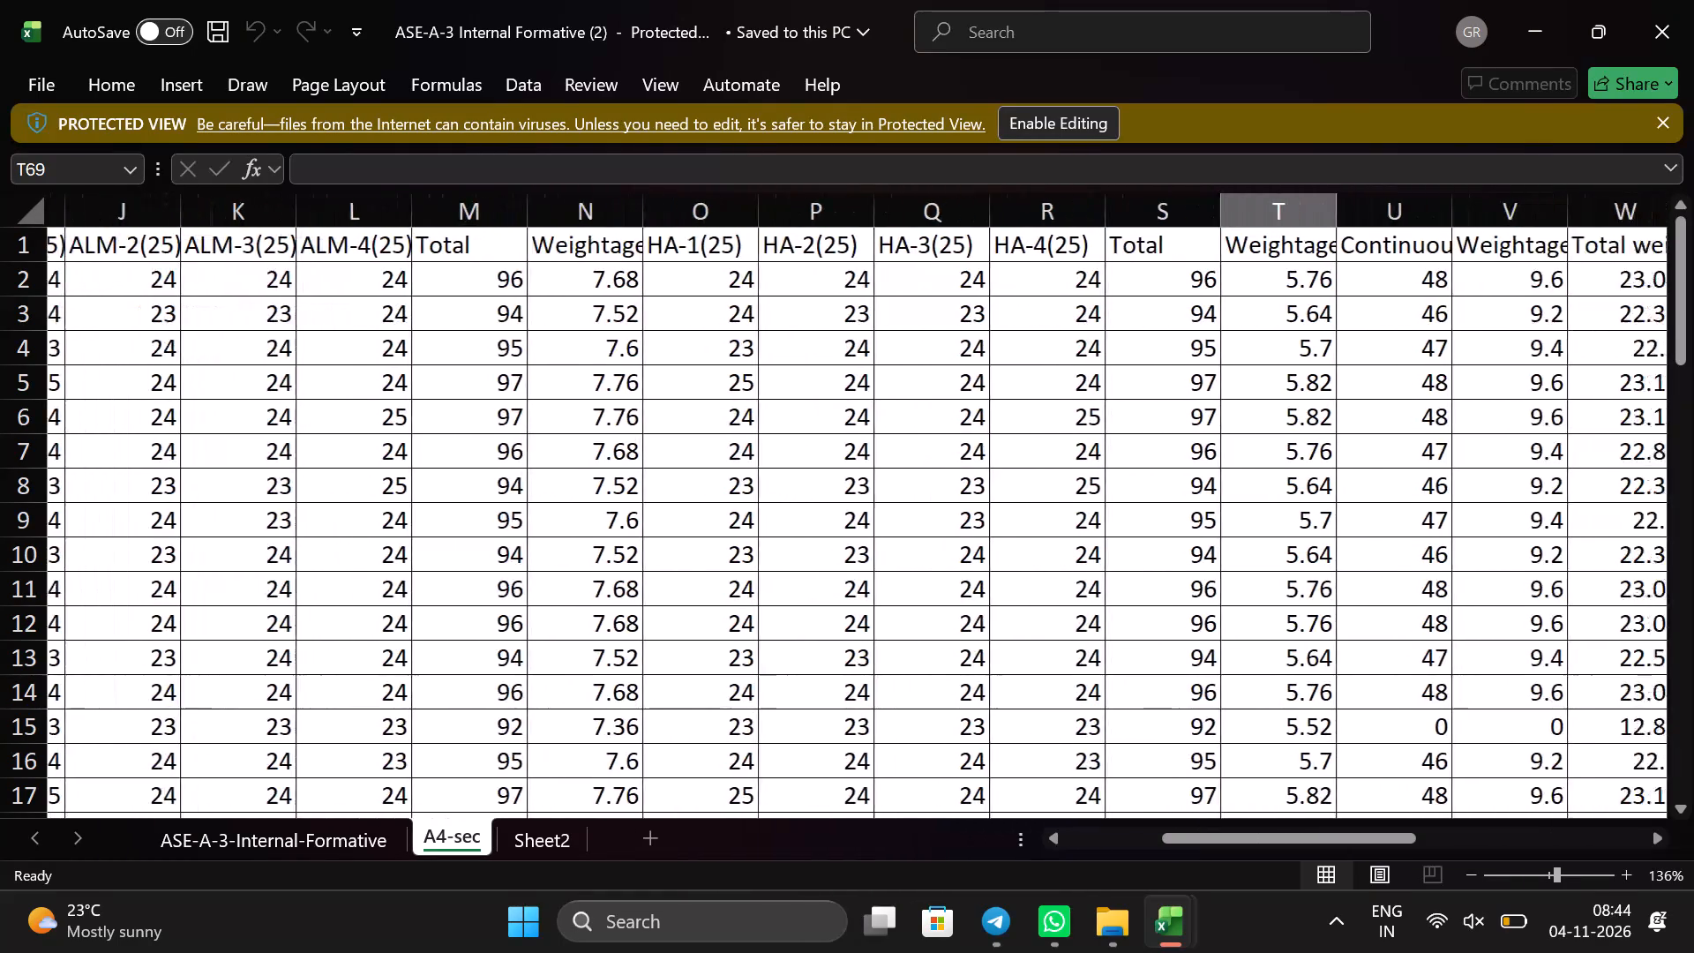
scroll(751, 619, "left", 2)
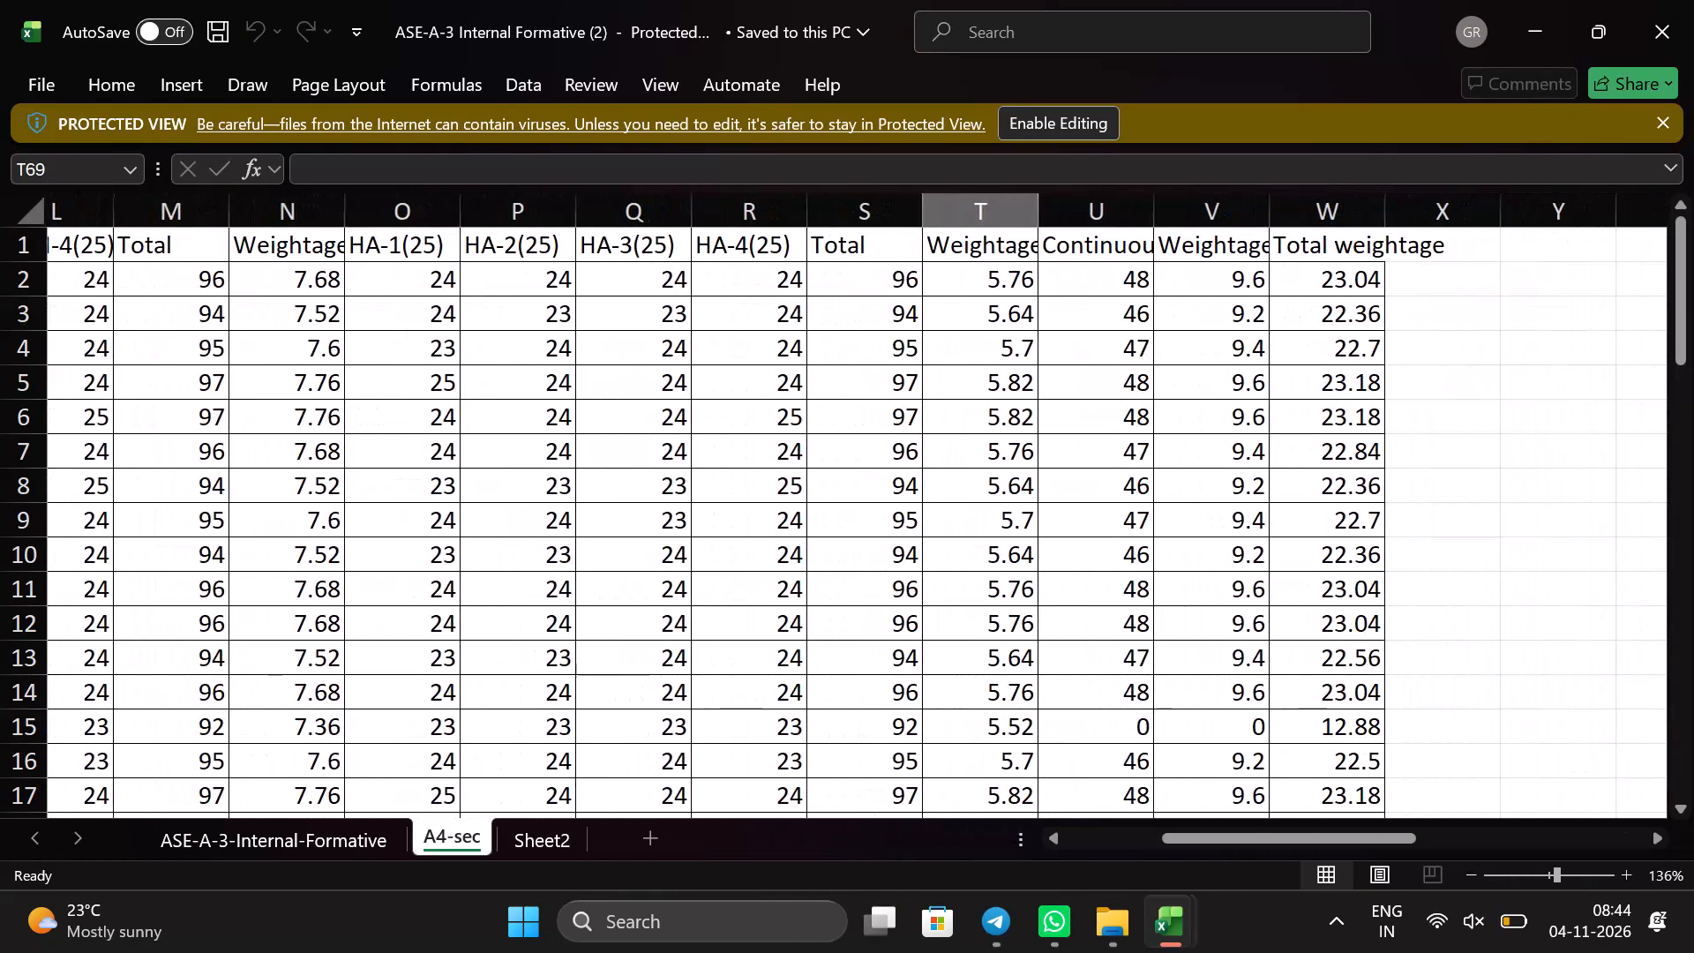
scroll(751, 619, "left", 2)
scroll(1288, 647, "down", 1)
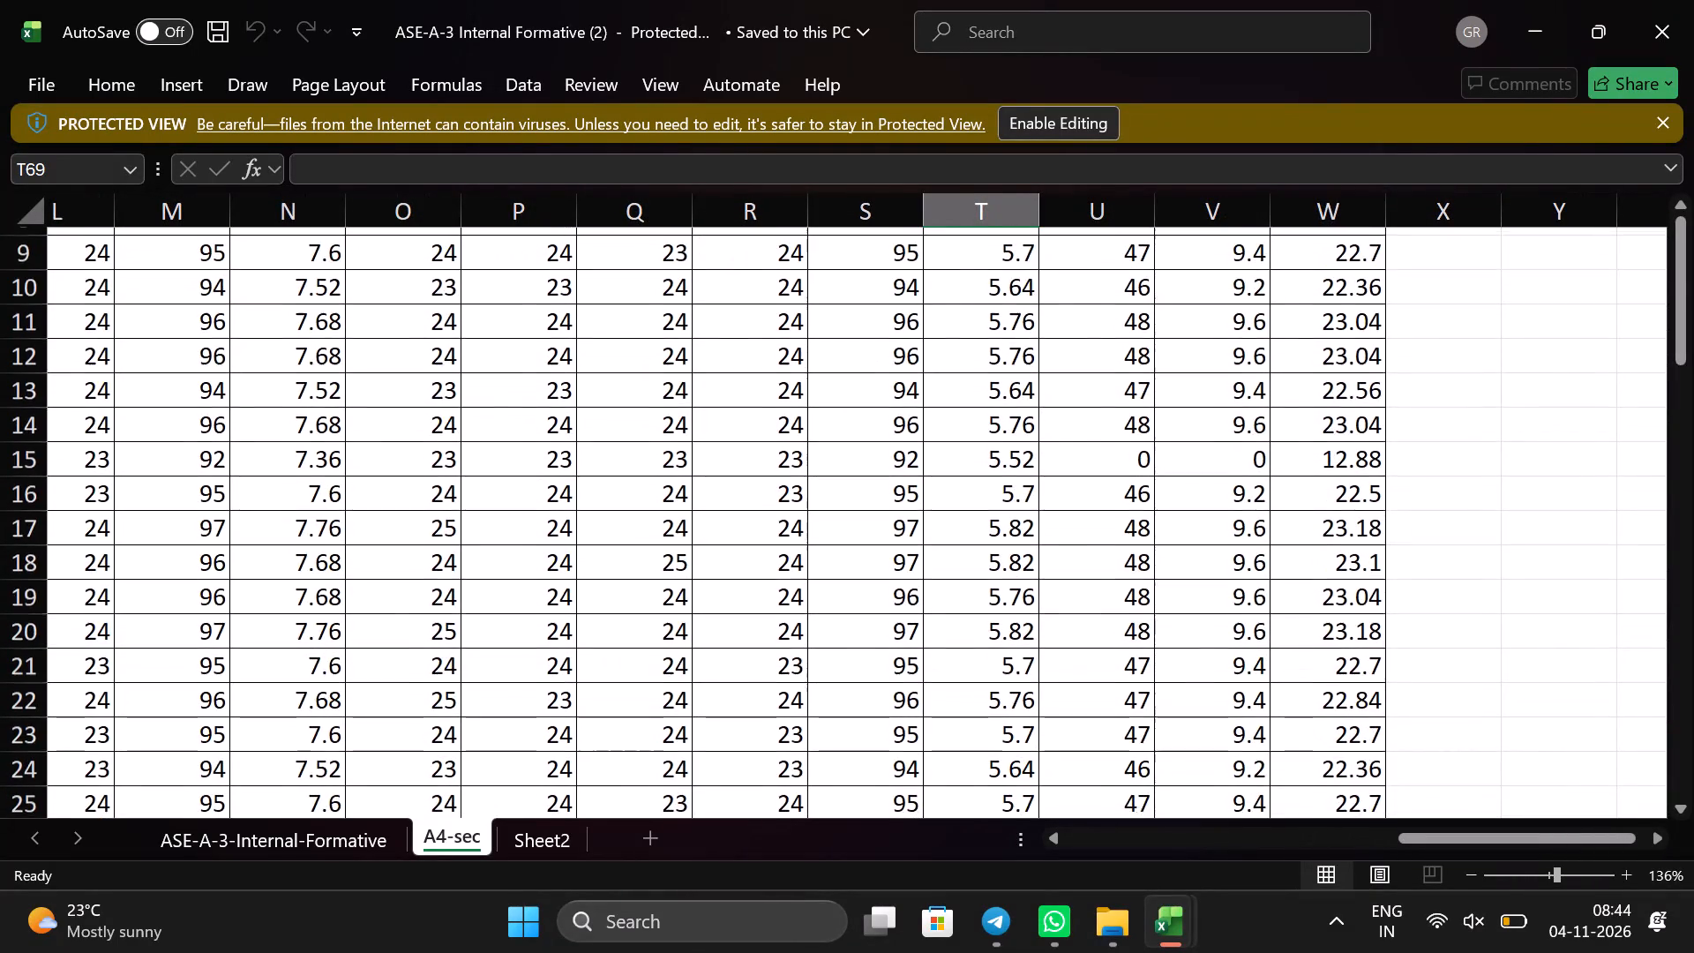
scroll(1288, 647, "down", 1)
scroll(1288, 647, "up", 2)
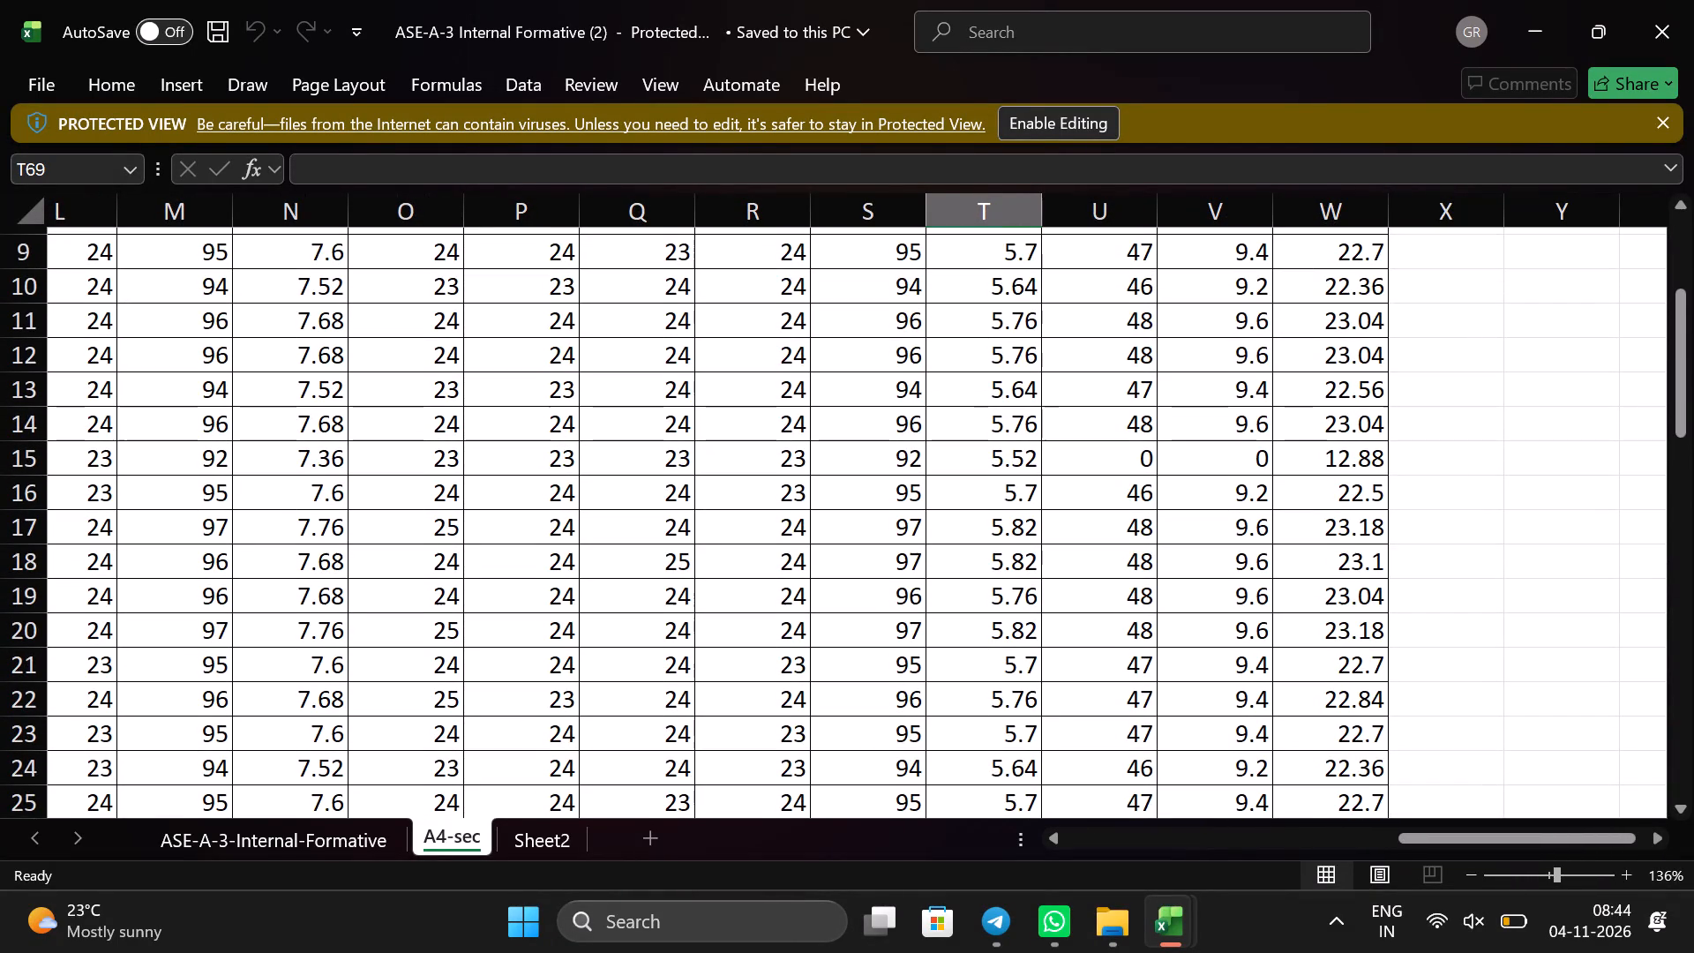
scroll(1132, 459, "down", 4)
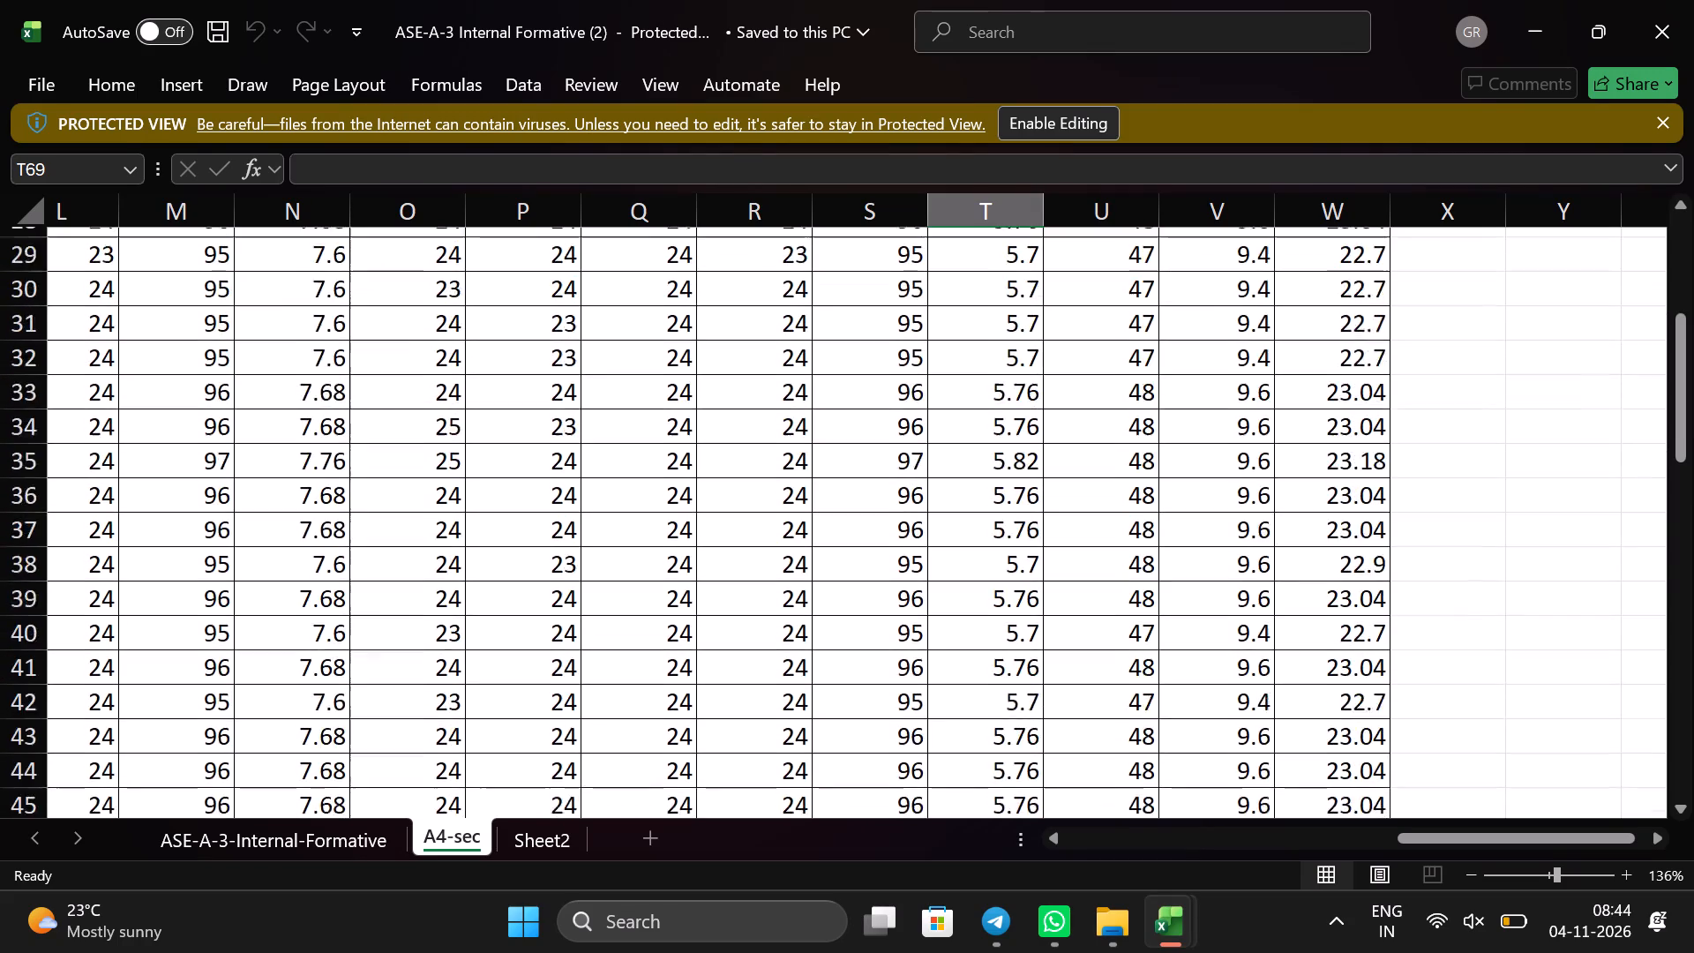
scroll(1132, 459, "down", 3)
scroll(1132, 459, "up", 7)
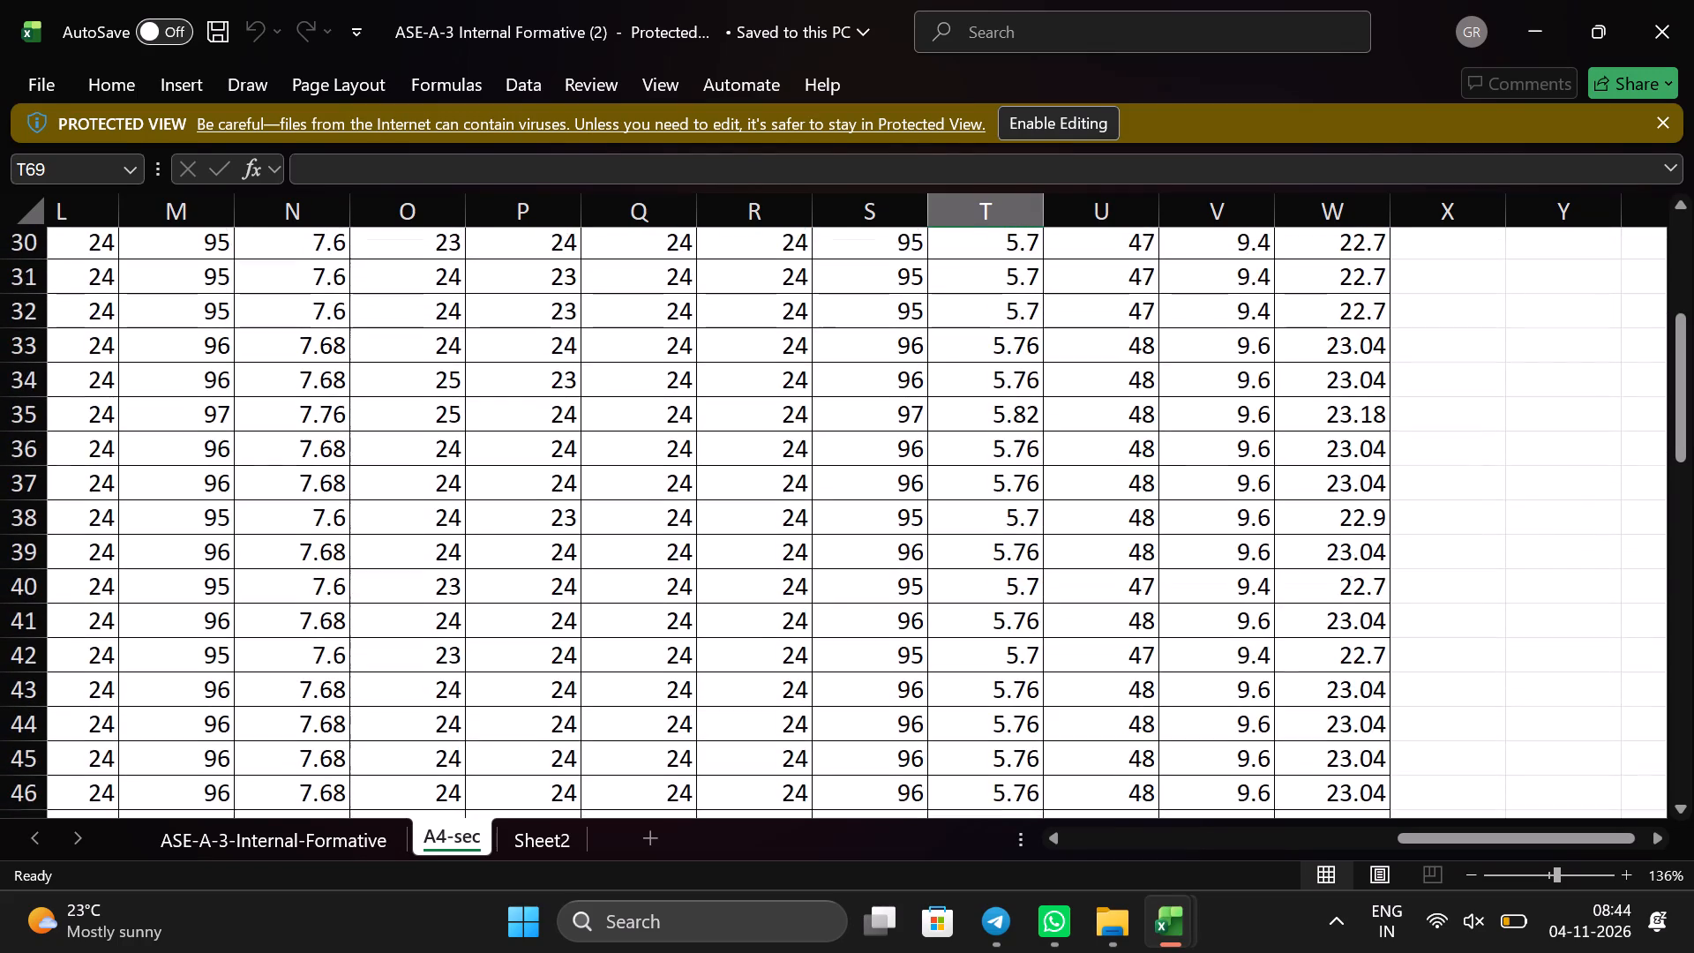
scroll(1132, 459, "up", 1)
scroll(1132, 459, "right", 6)
scroll(1132, 459, "up", 2)
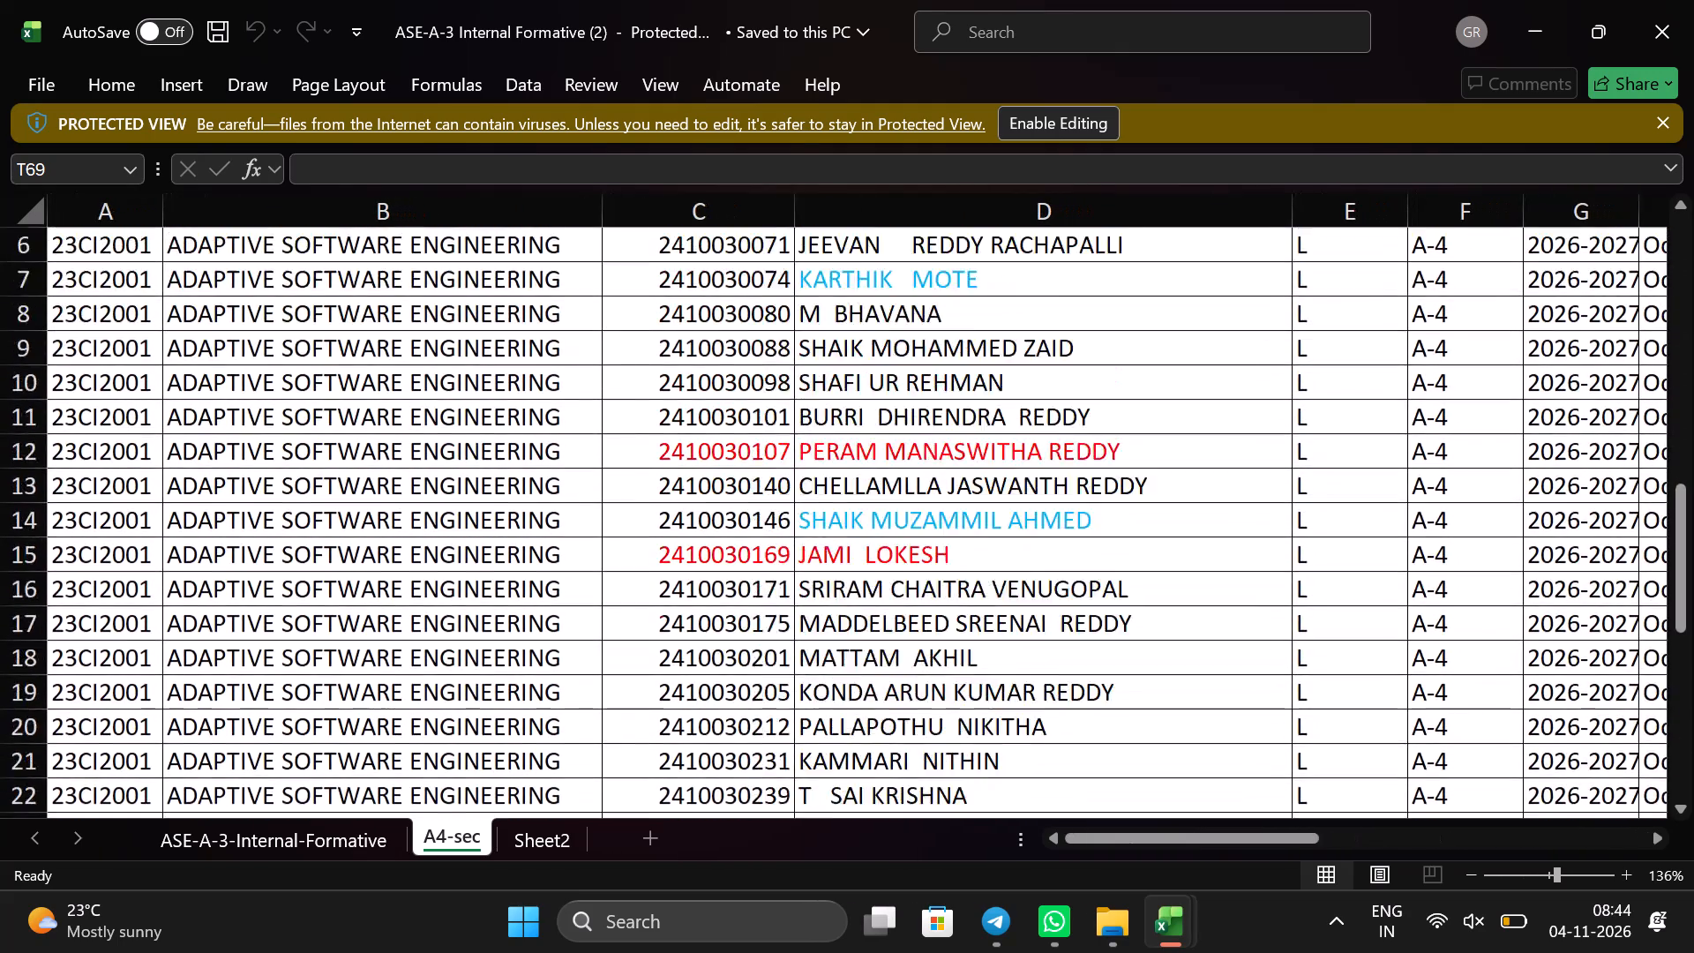
scroll(1132, 459, "up", 8)
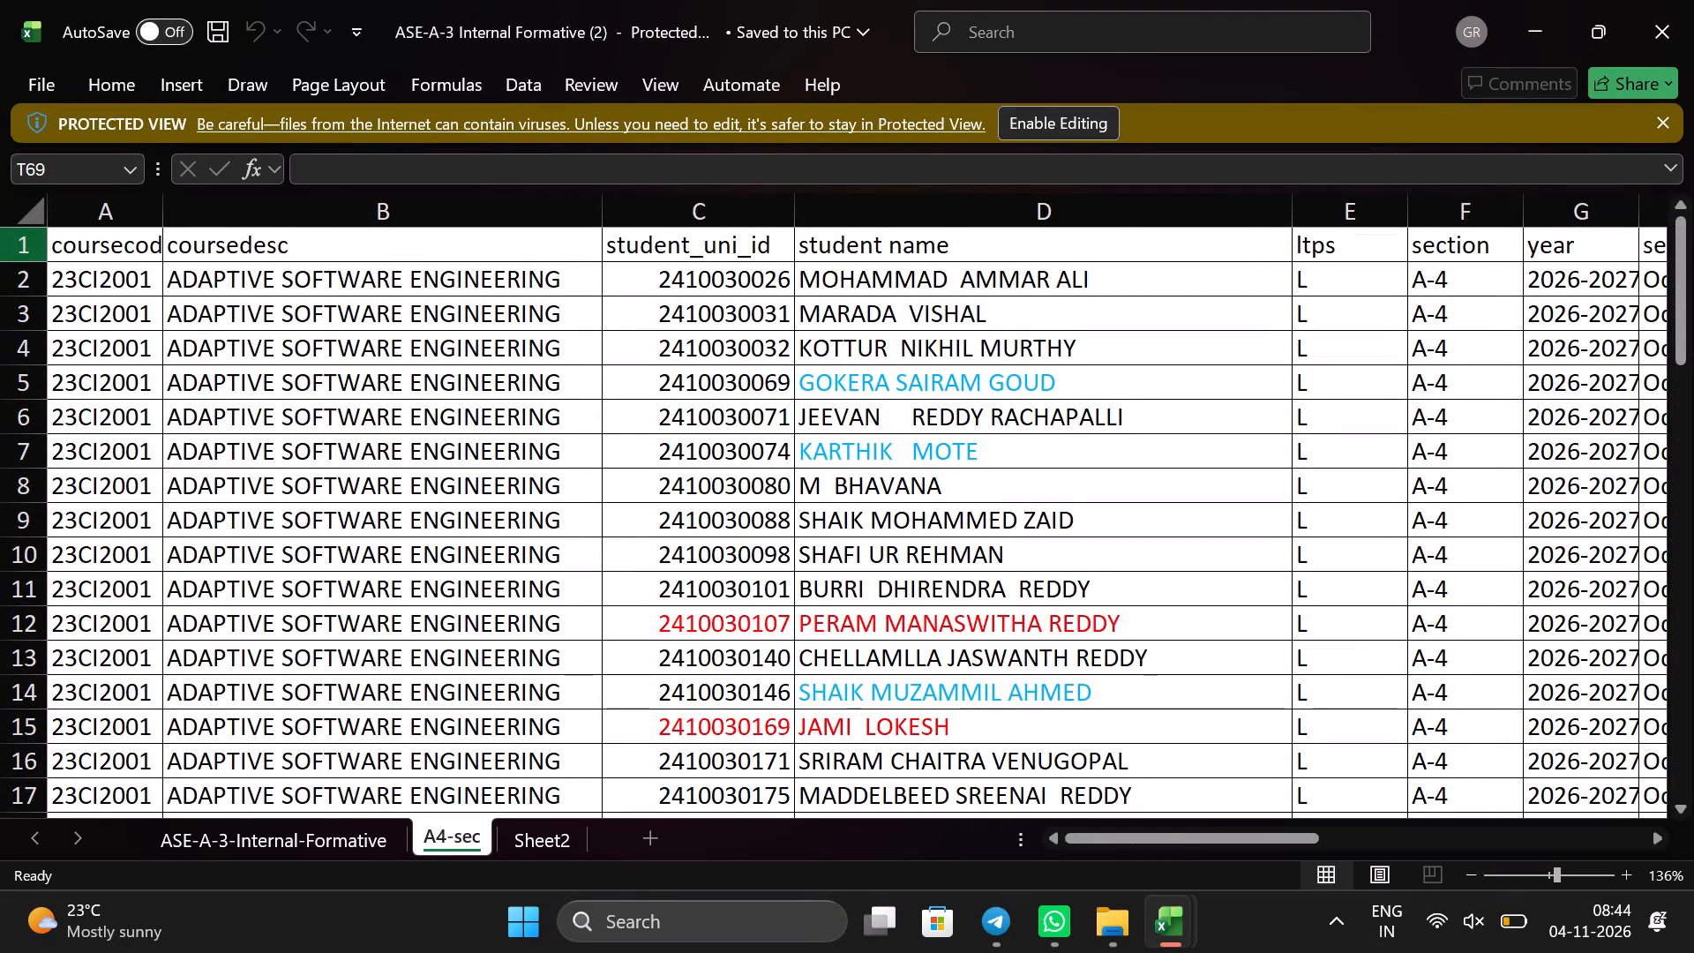
Copy the full A-4 marks table, cells A1 to W63, from the A4-sec sheet.
left_click_drag(86, 251, 869, 662)
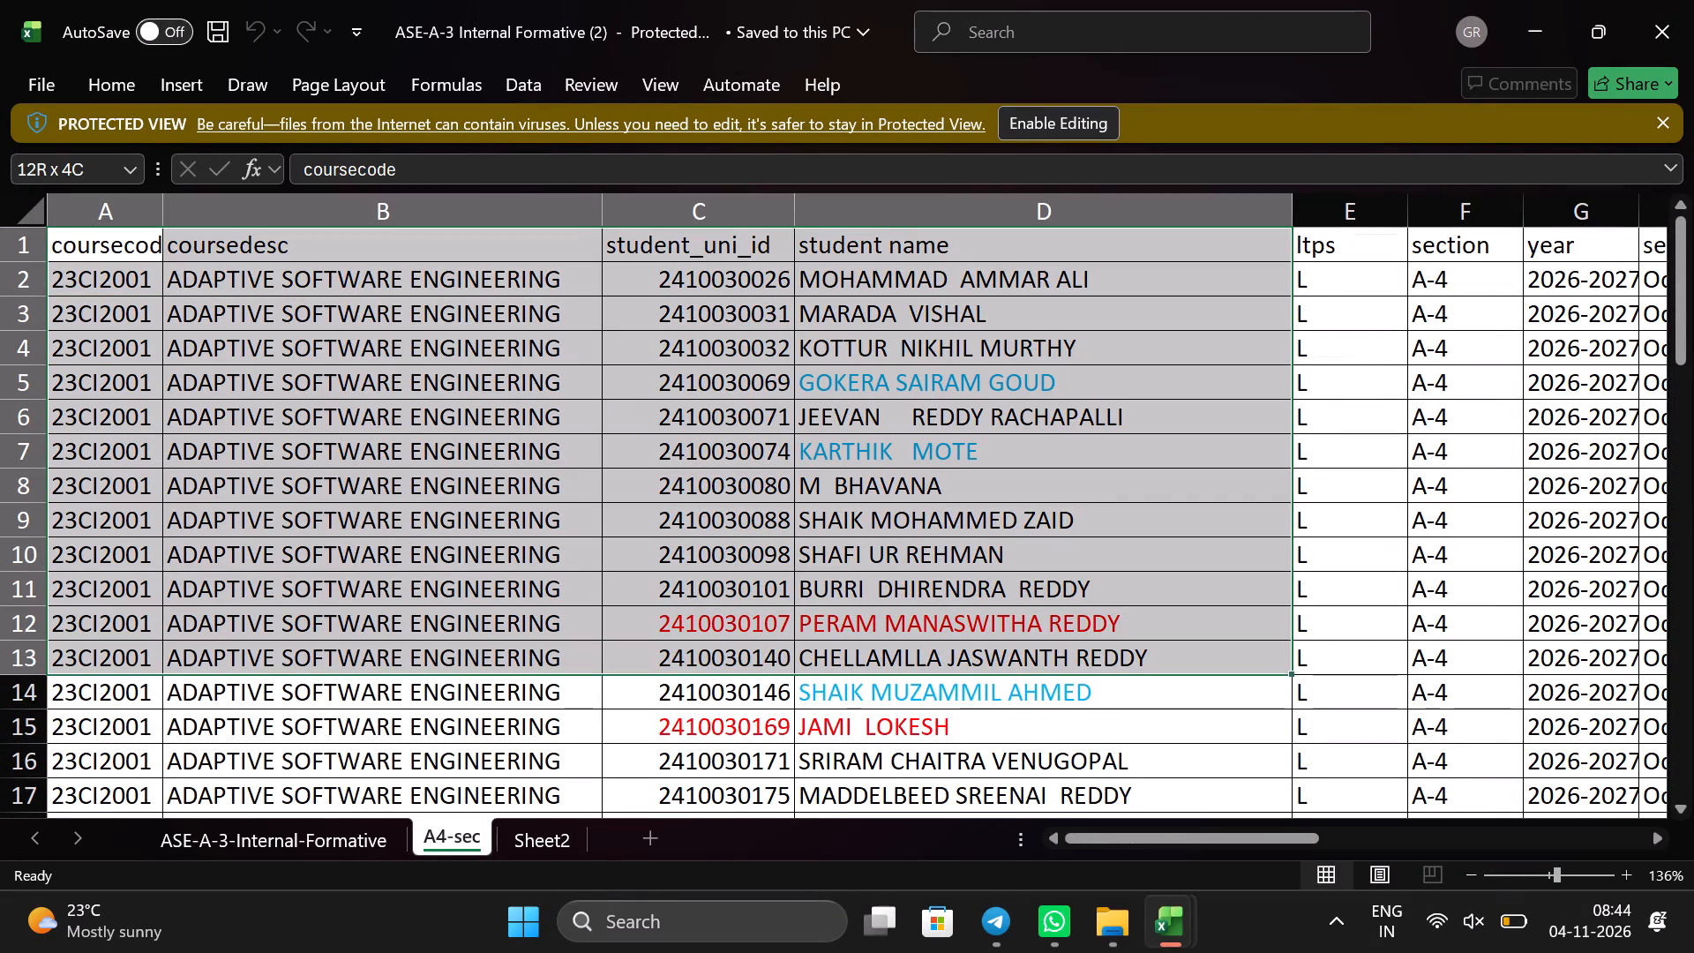
left_click_drag(869, 662, 1361, 700)
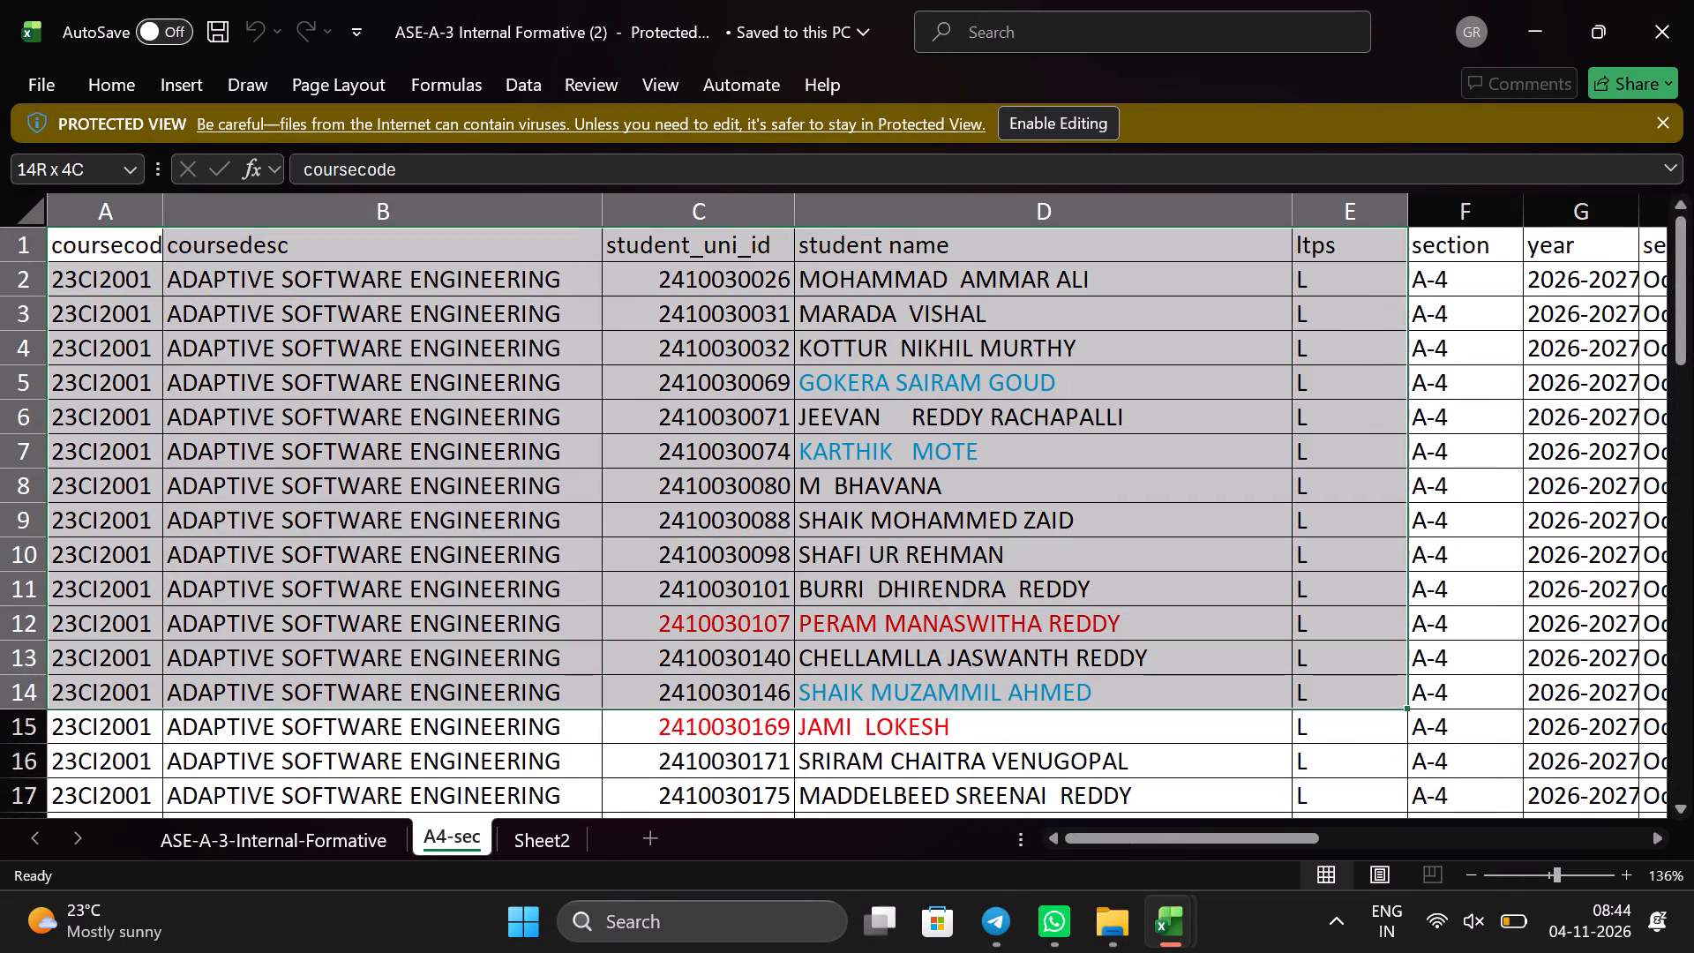
left_click_drag(1361, 700, 1693, 703)
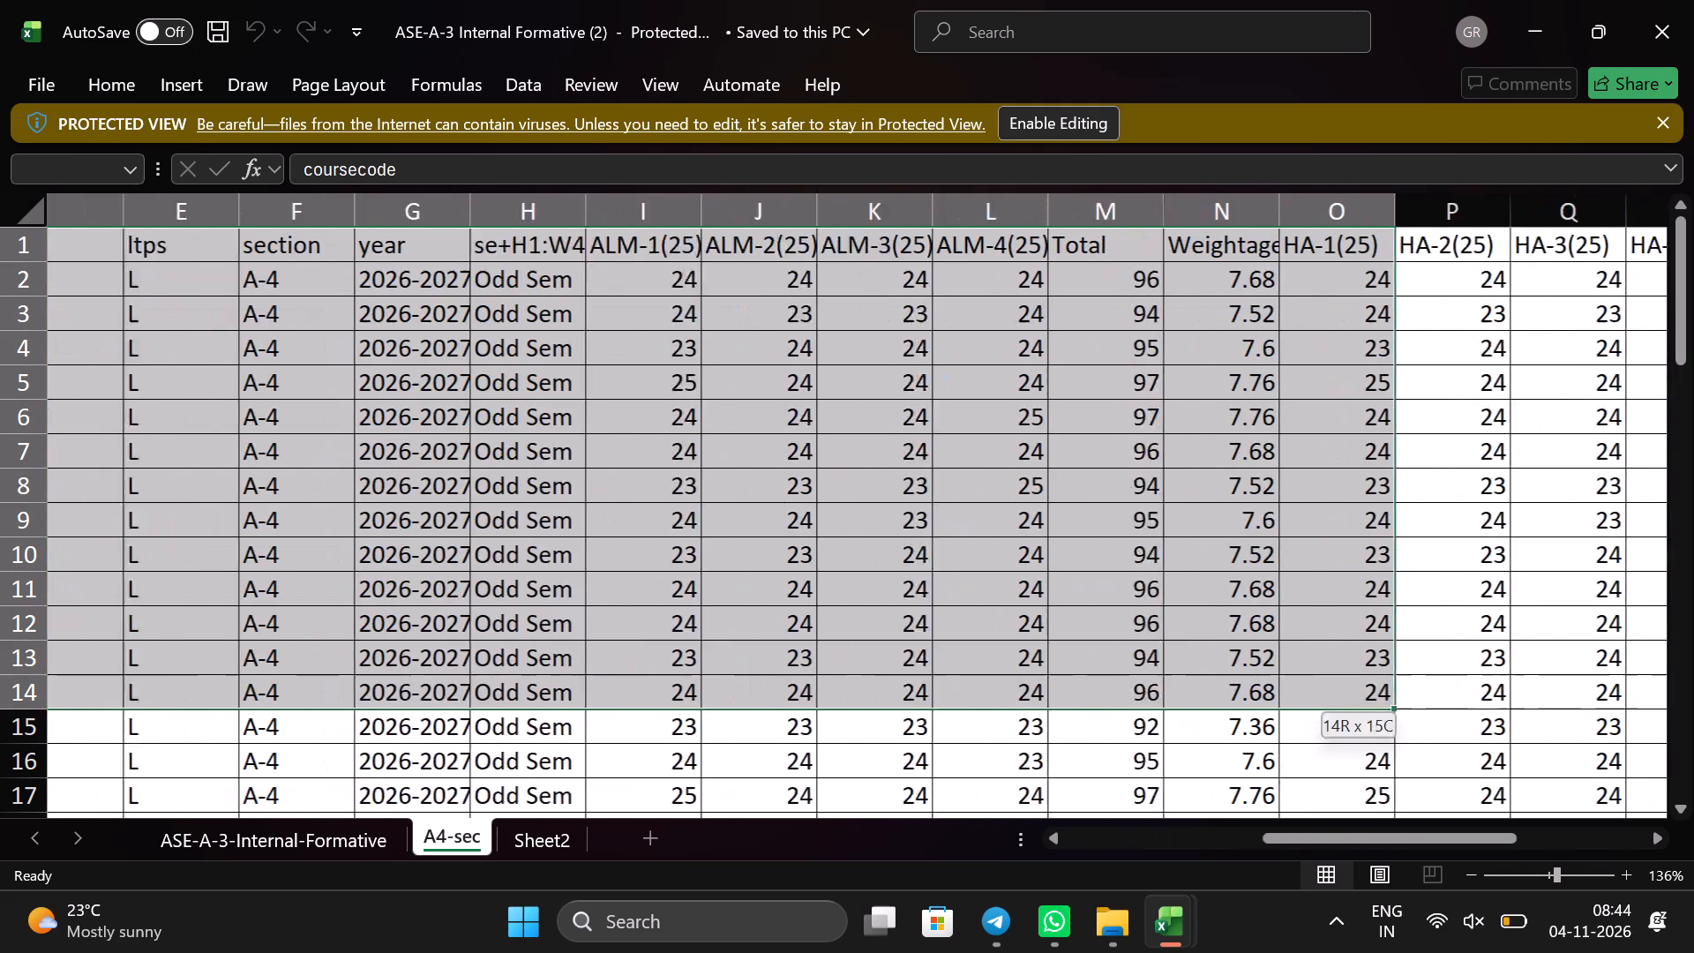
left_click_drag(1693, 703, 1693, 672)
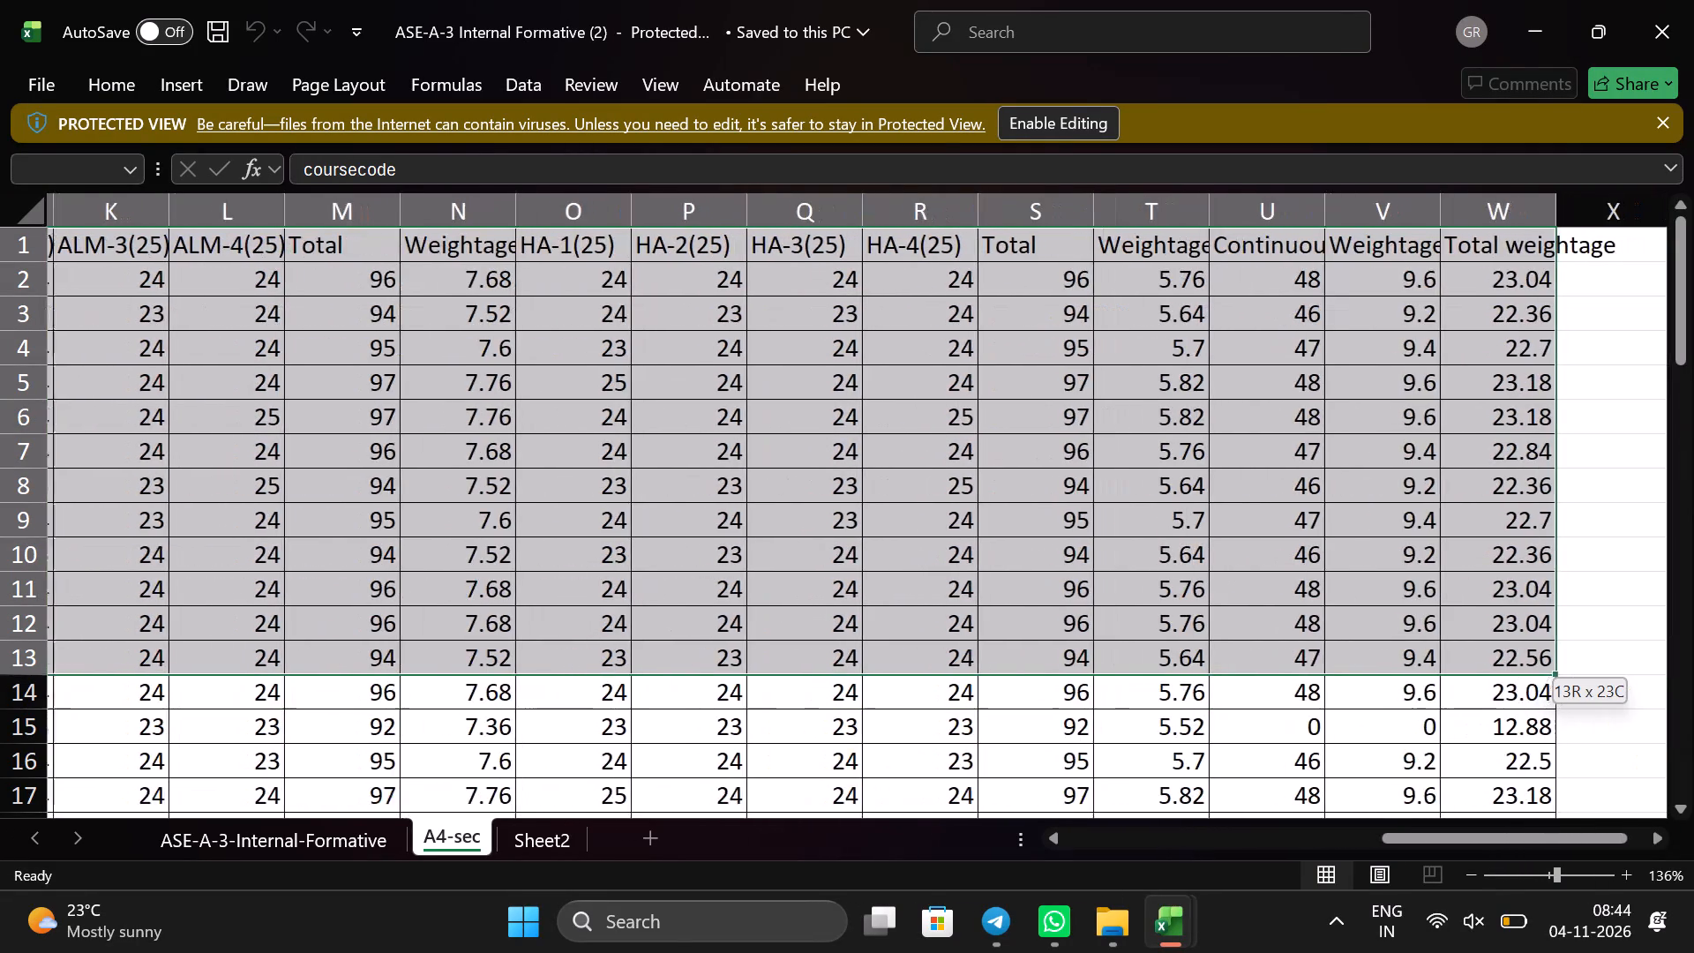
left_click_drag(1693, 672, 1559, 636)
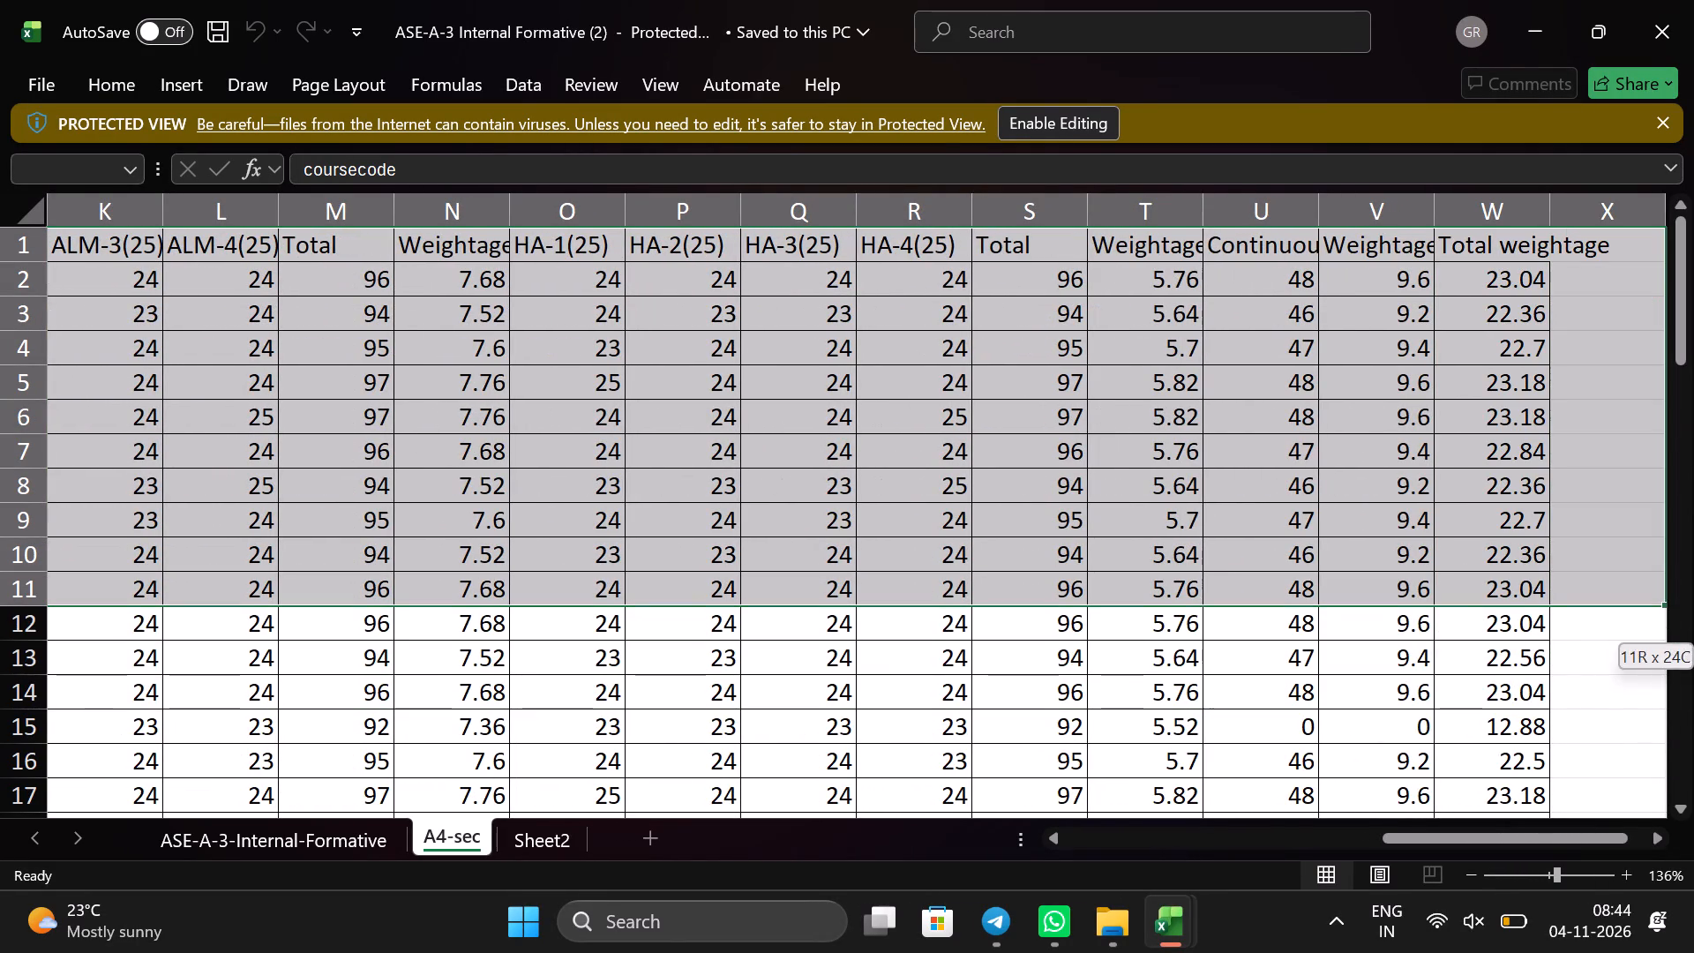
left_click_drag(1559, 636, 1479, 952)
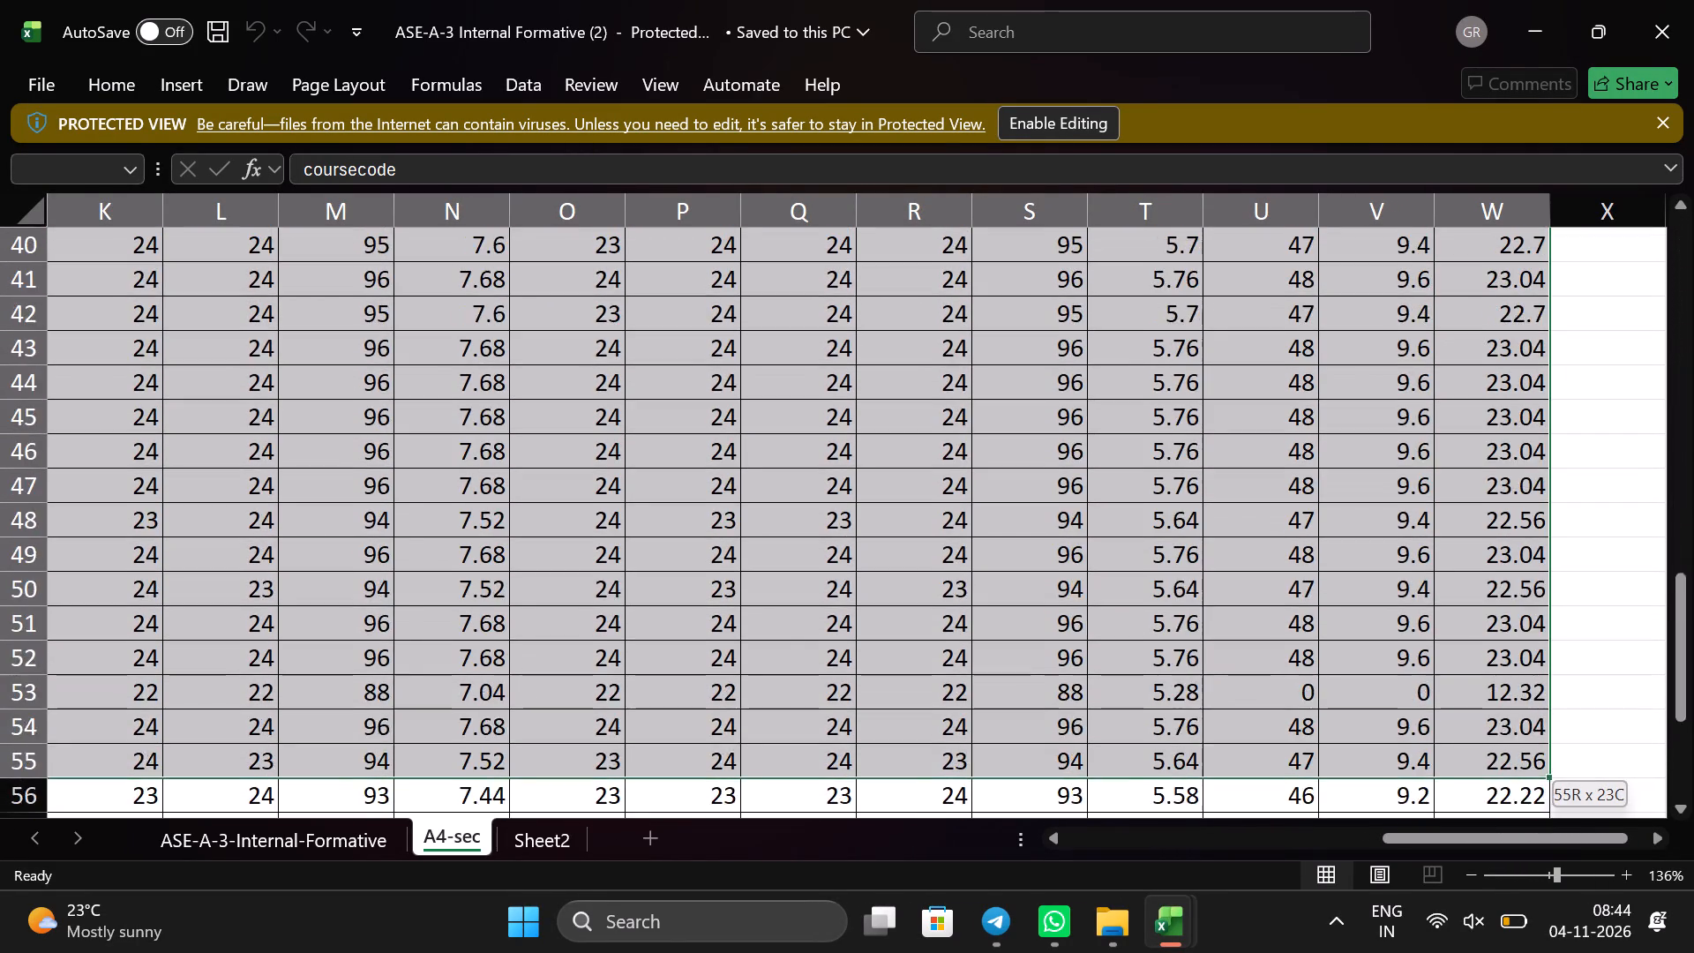
left_click_drag(1479, 952, 1539, 632)
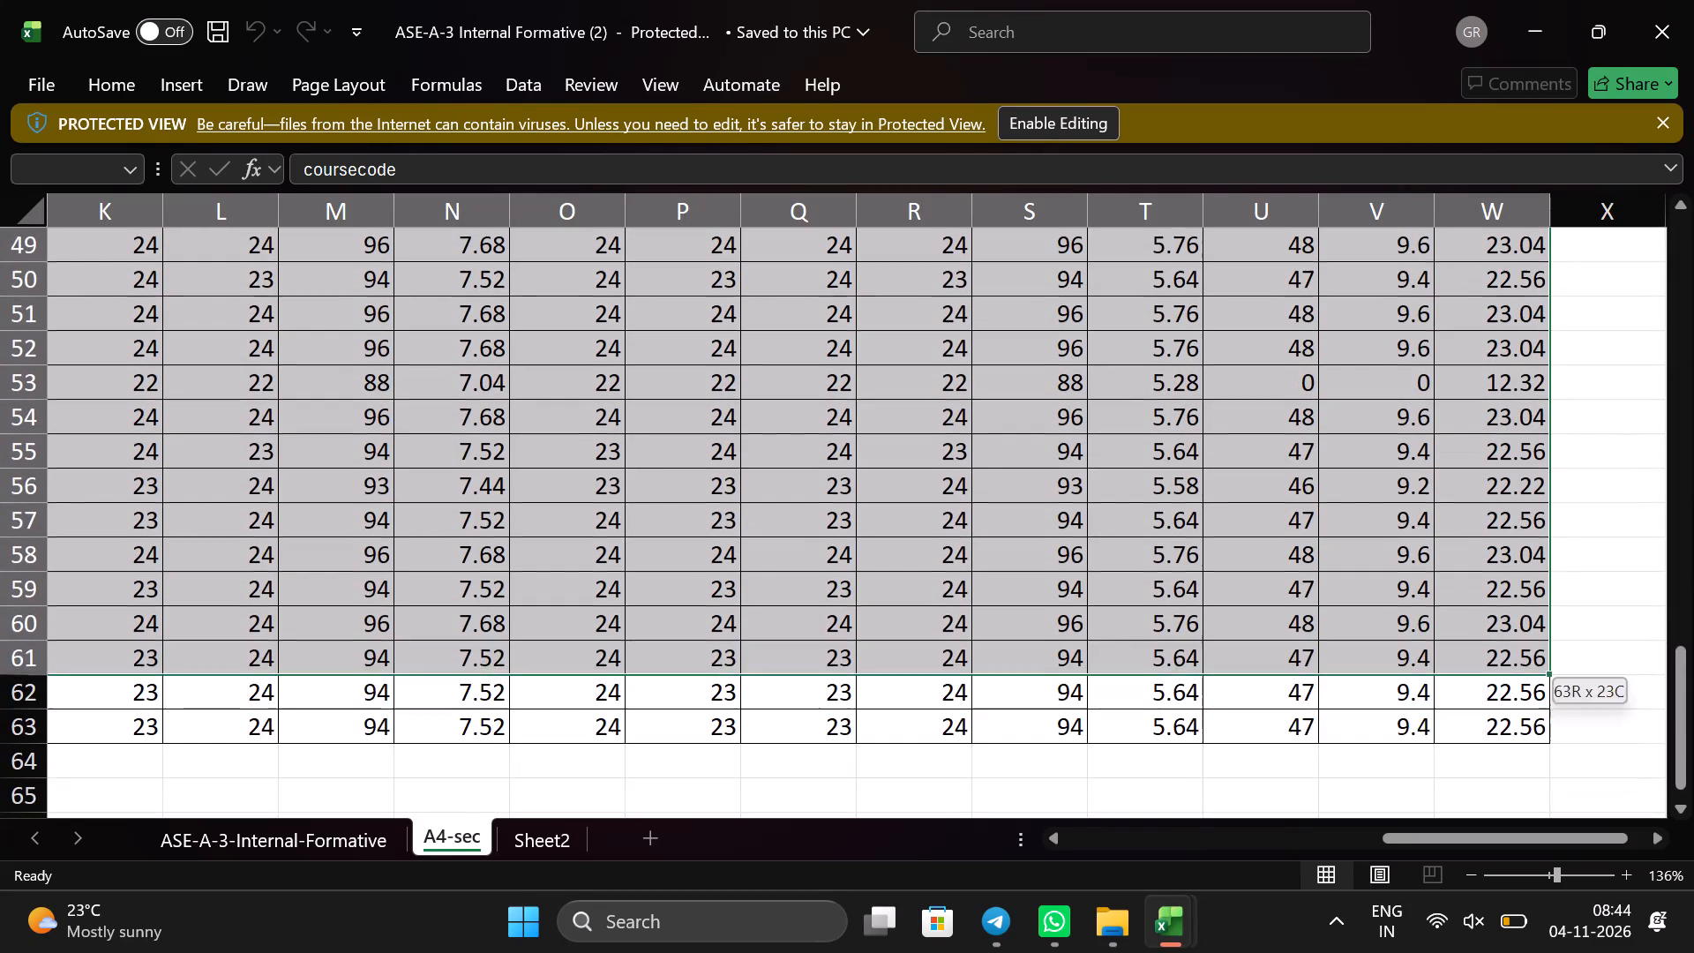
left_click_drag(1539, 632, 1525, 737)
right_click(1525, 737)
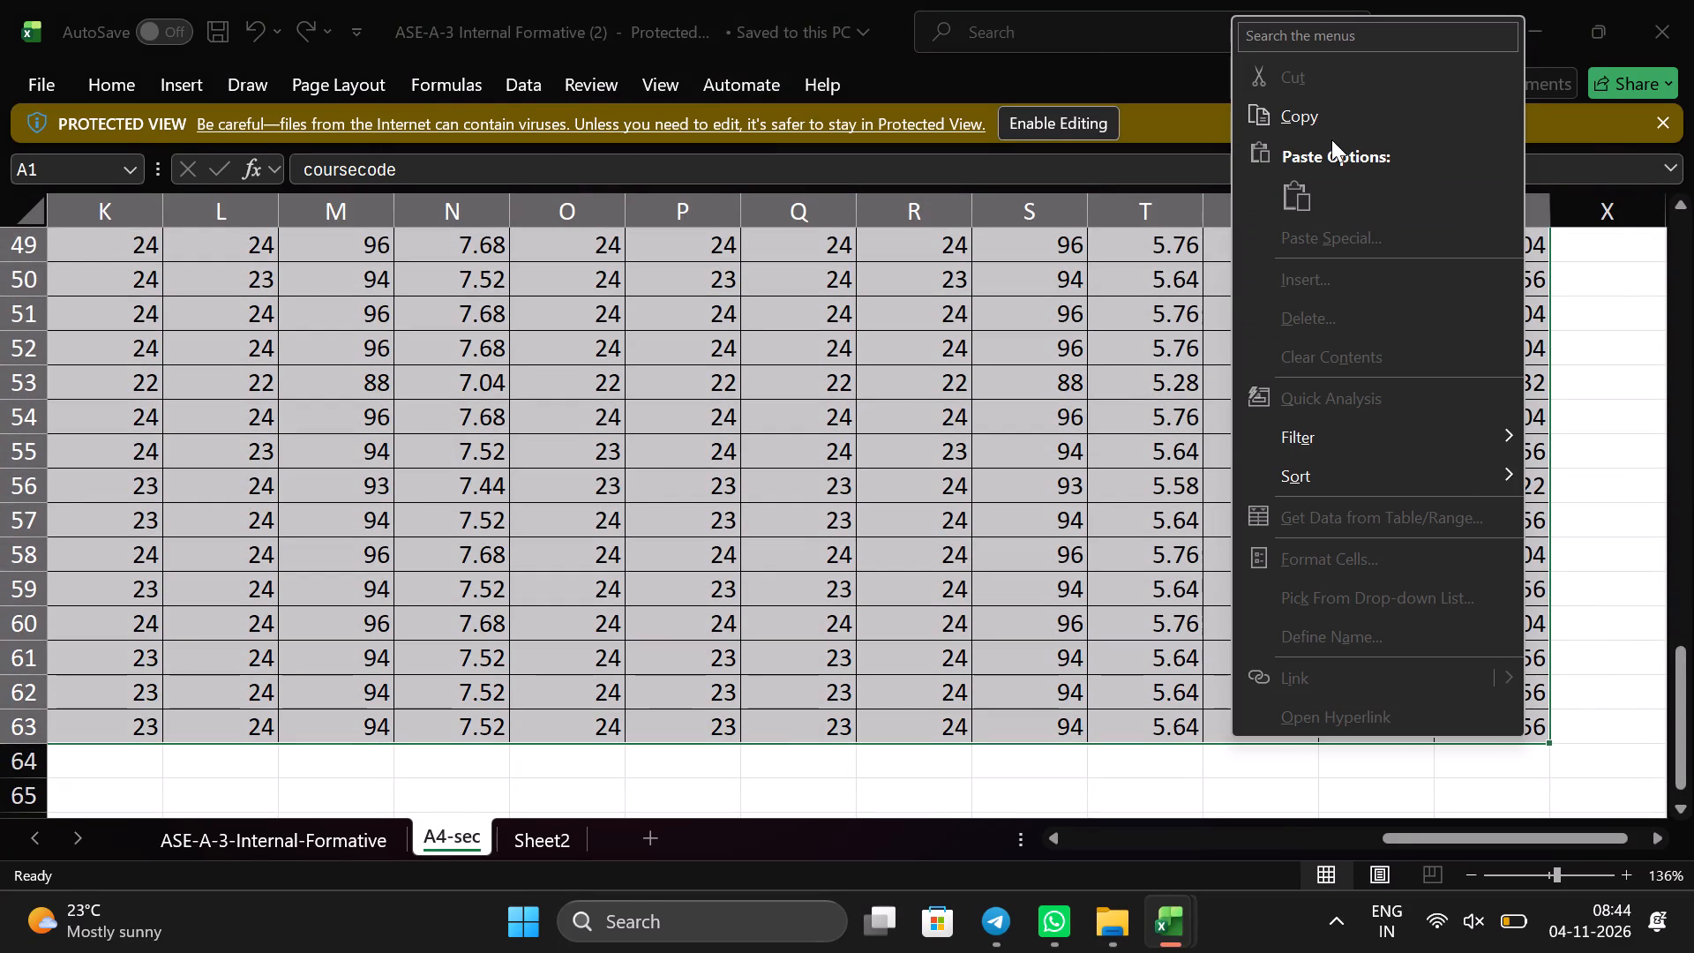
left_click(1315, 124)
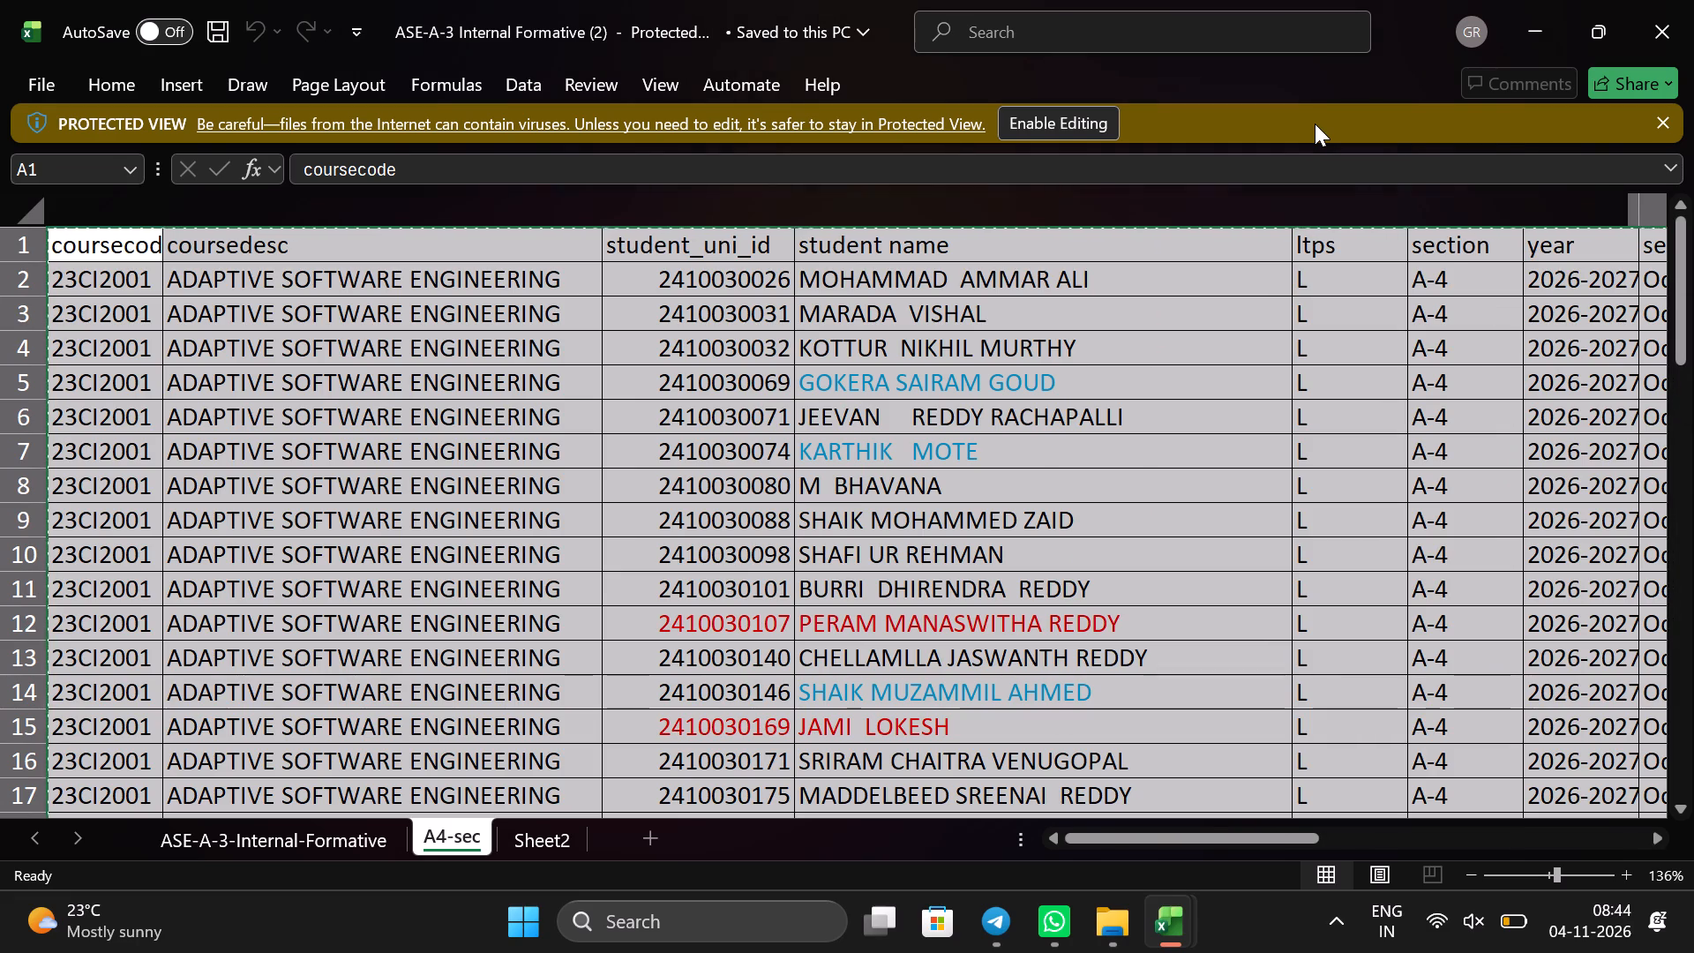
Switch to the ASE A-3 and A-6 separate sheets workbook and paste the copied A-4 table as Text at A1 of Sheet2.
key("alt+Tab")
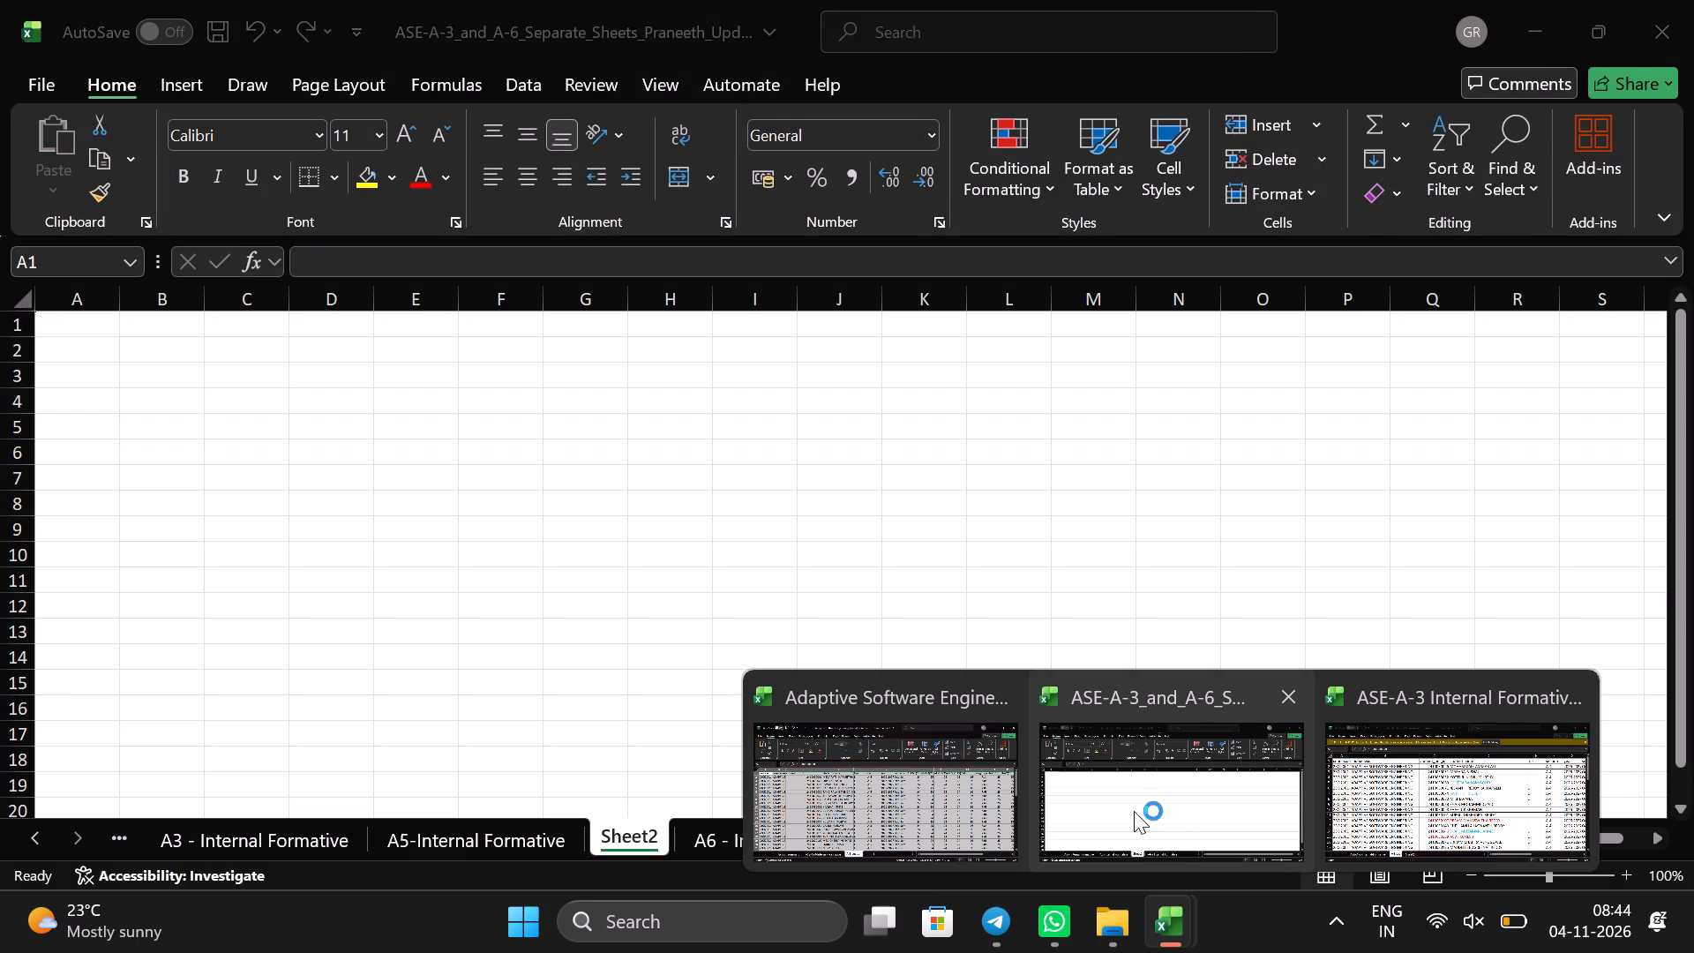
left_click(1133, 799)
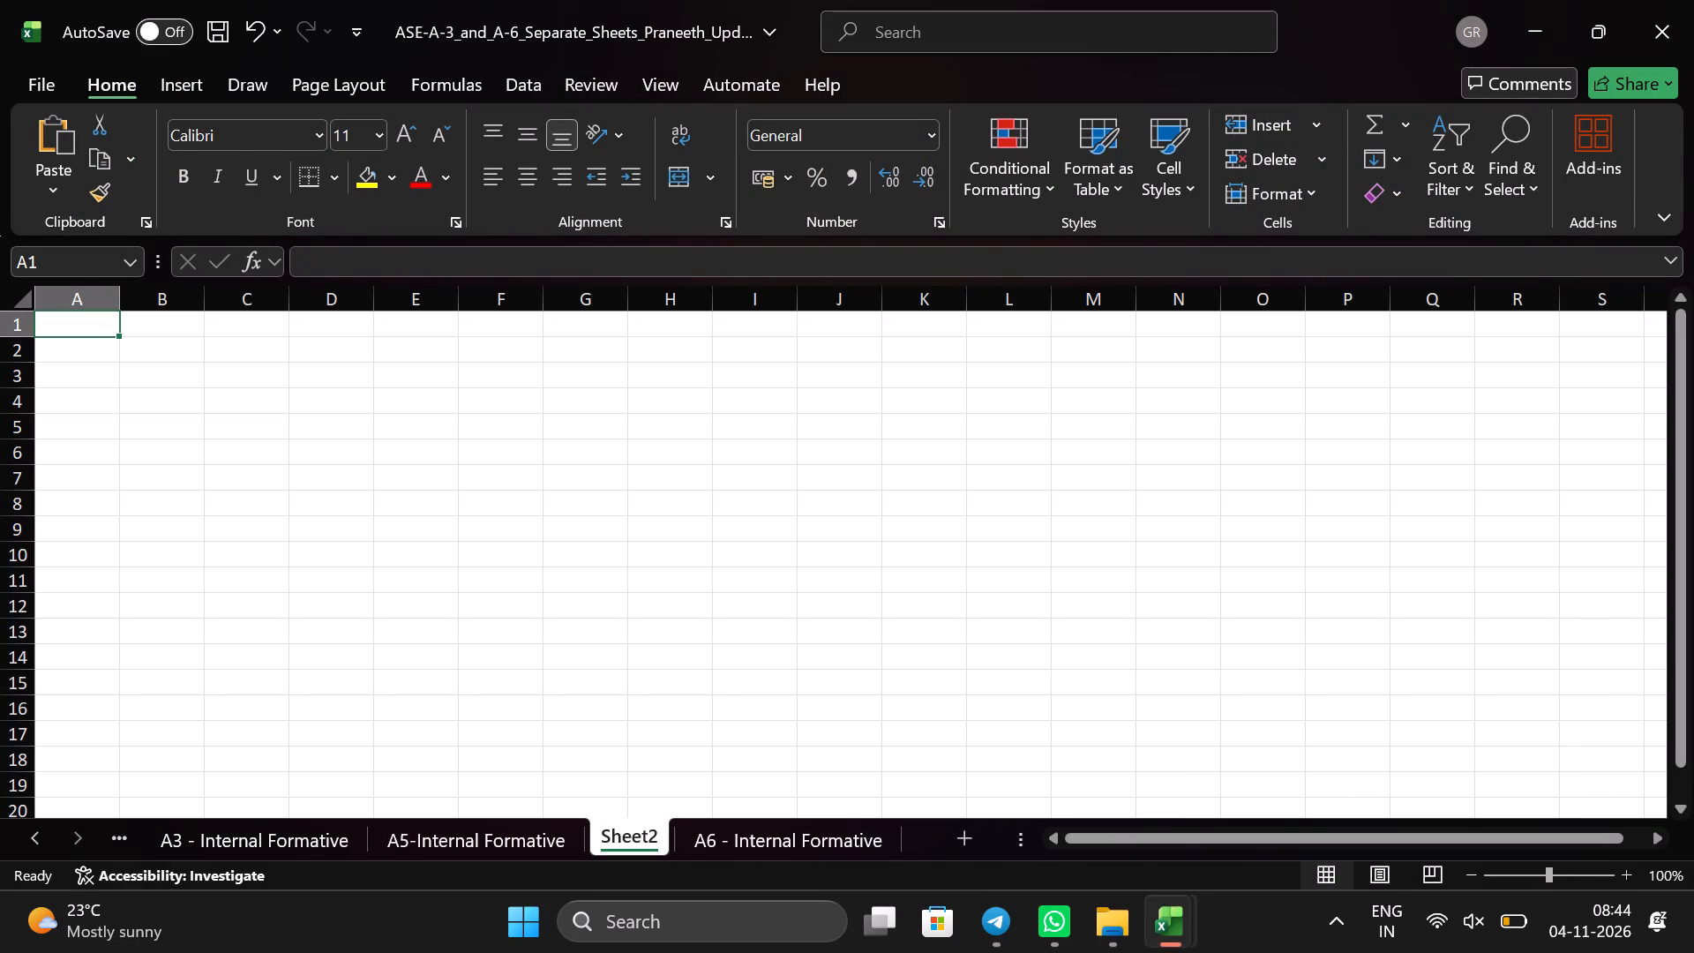
right_click(507, 560)
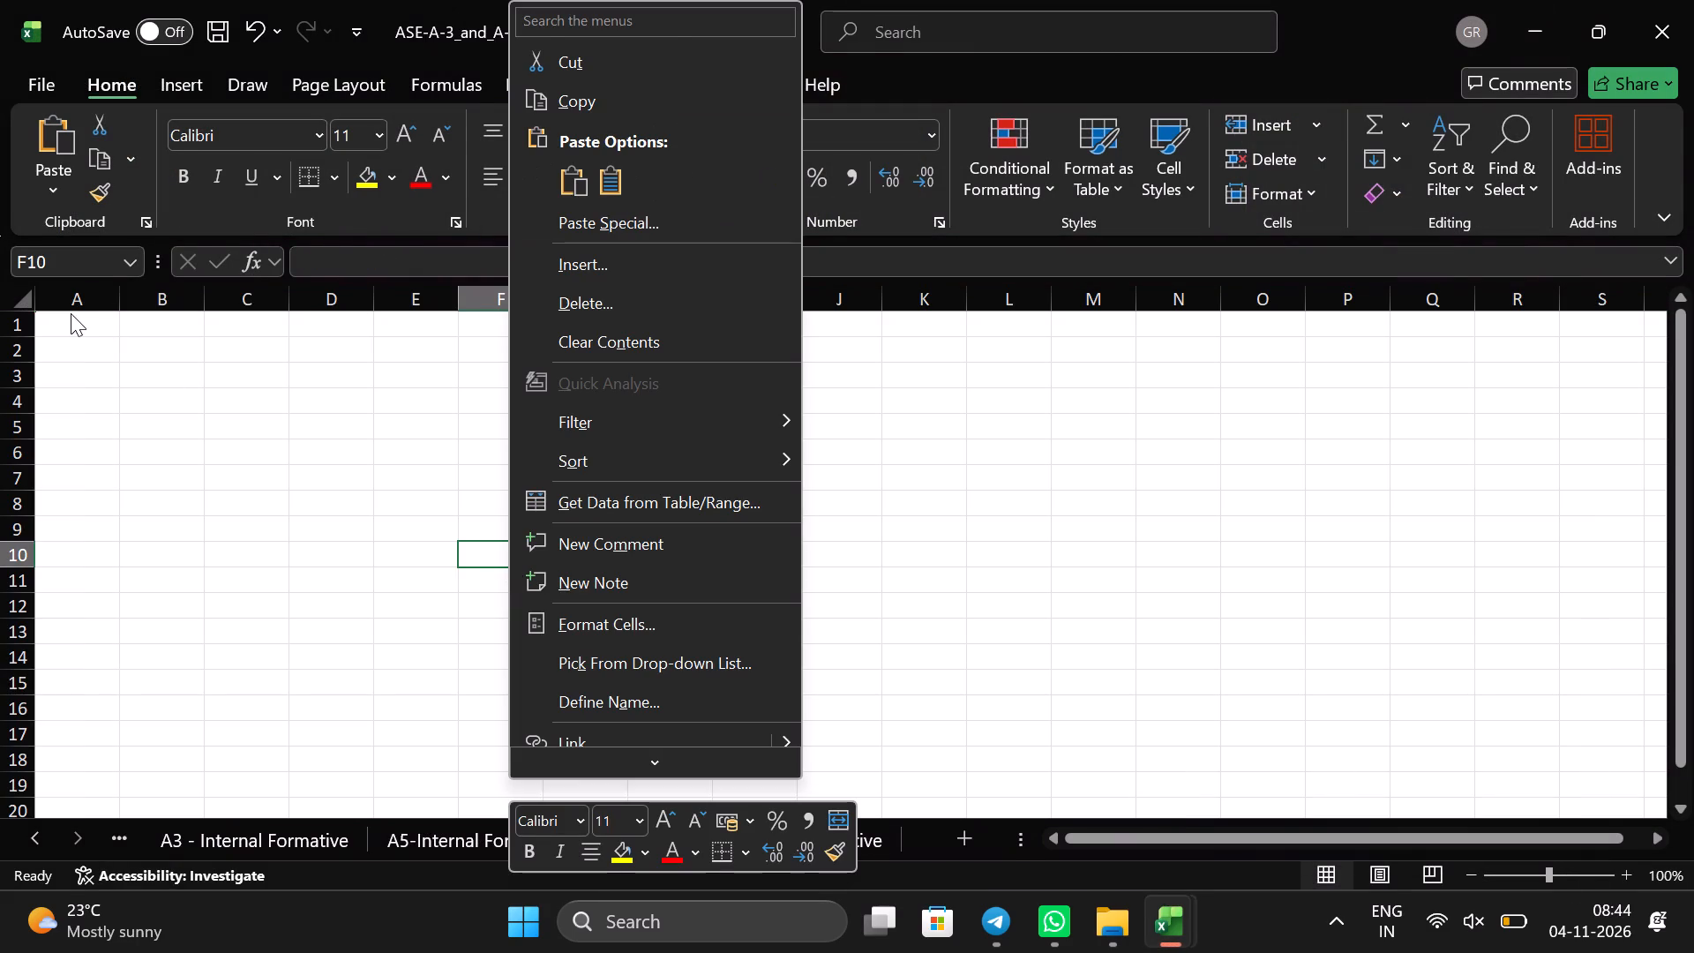
left_click(71, 313)
left_click(77, 330)
right_click(77, 330)
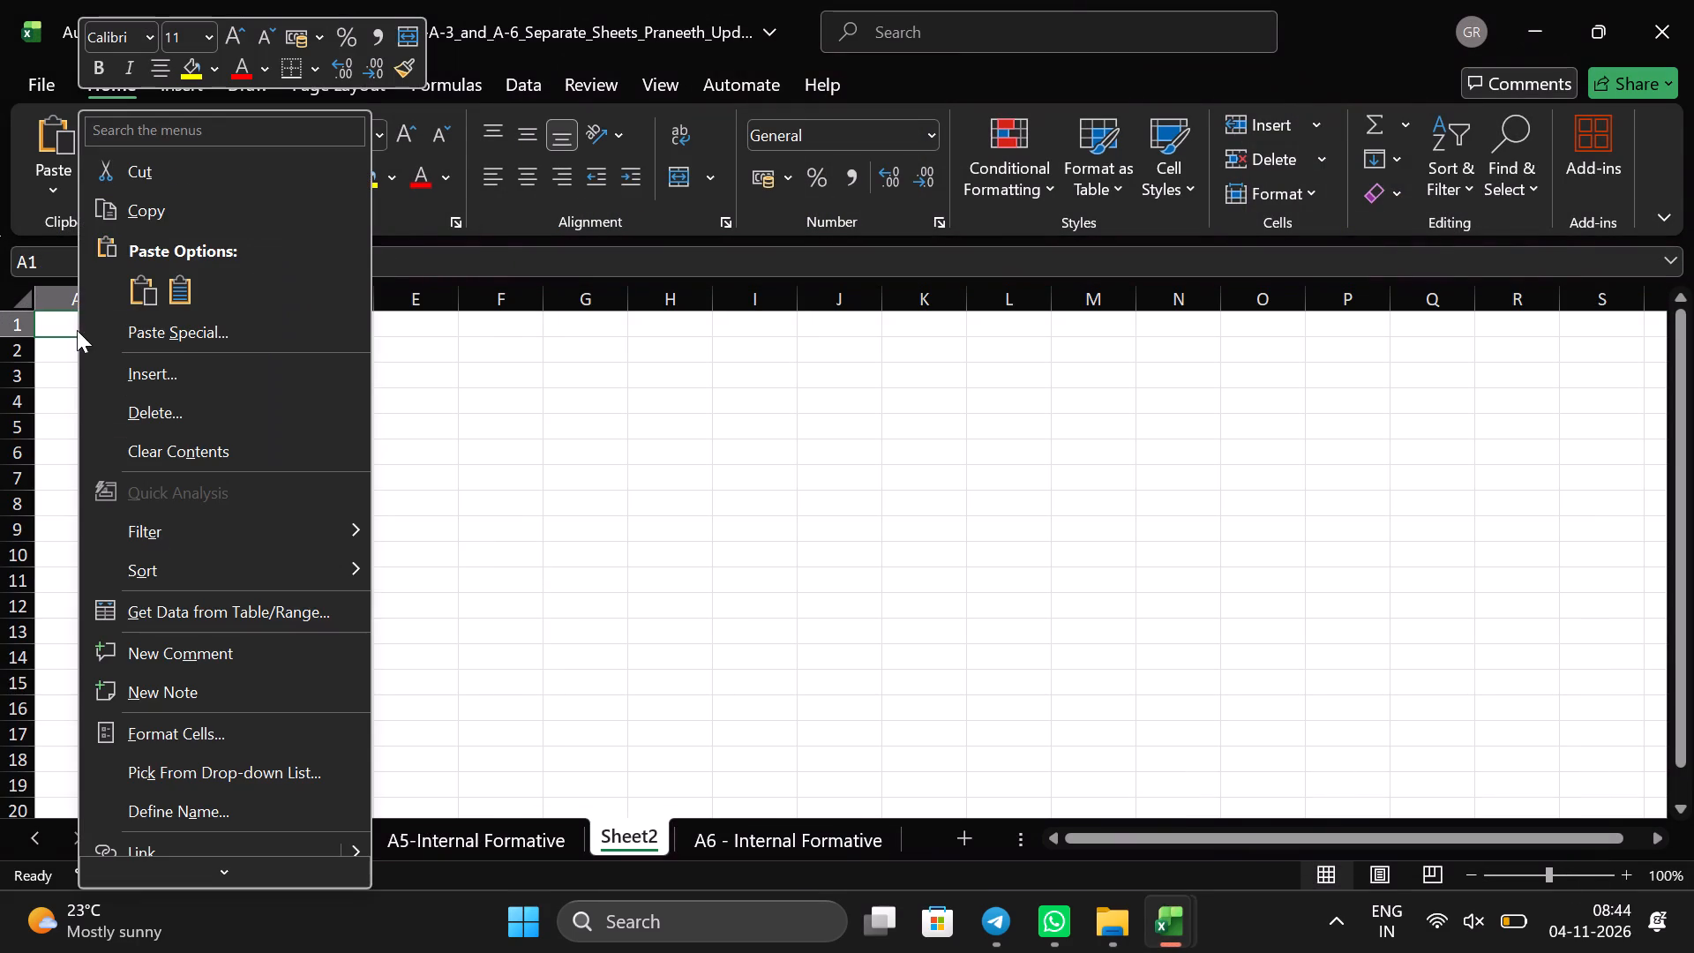
left_click(183, 343)
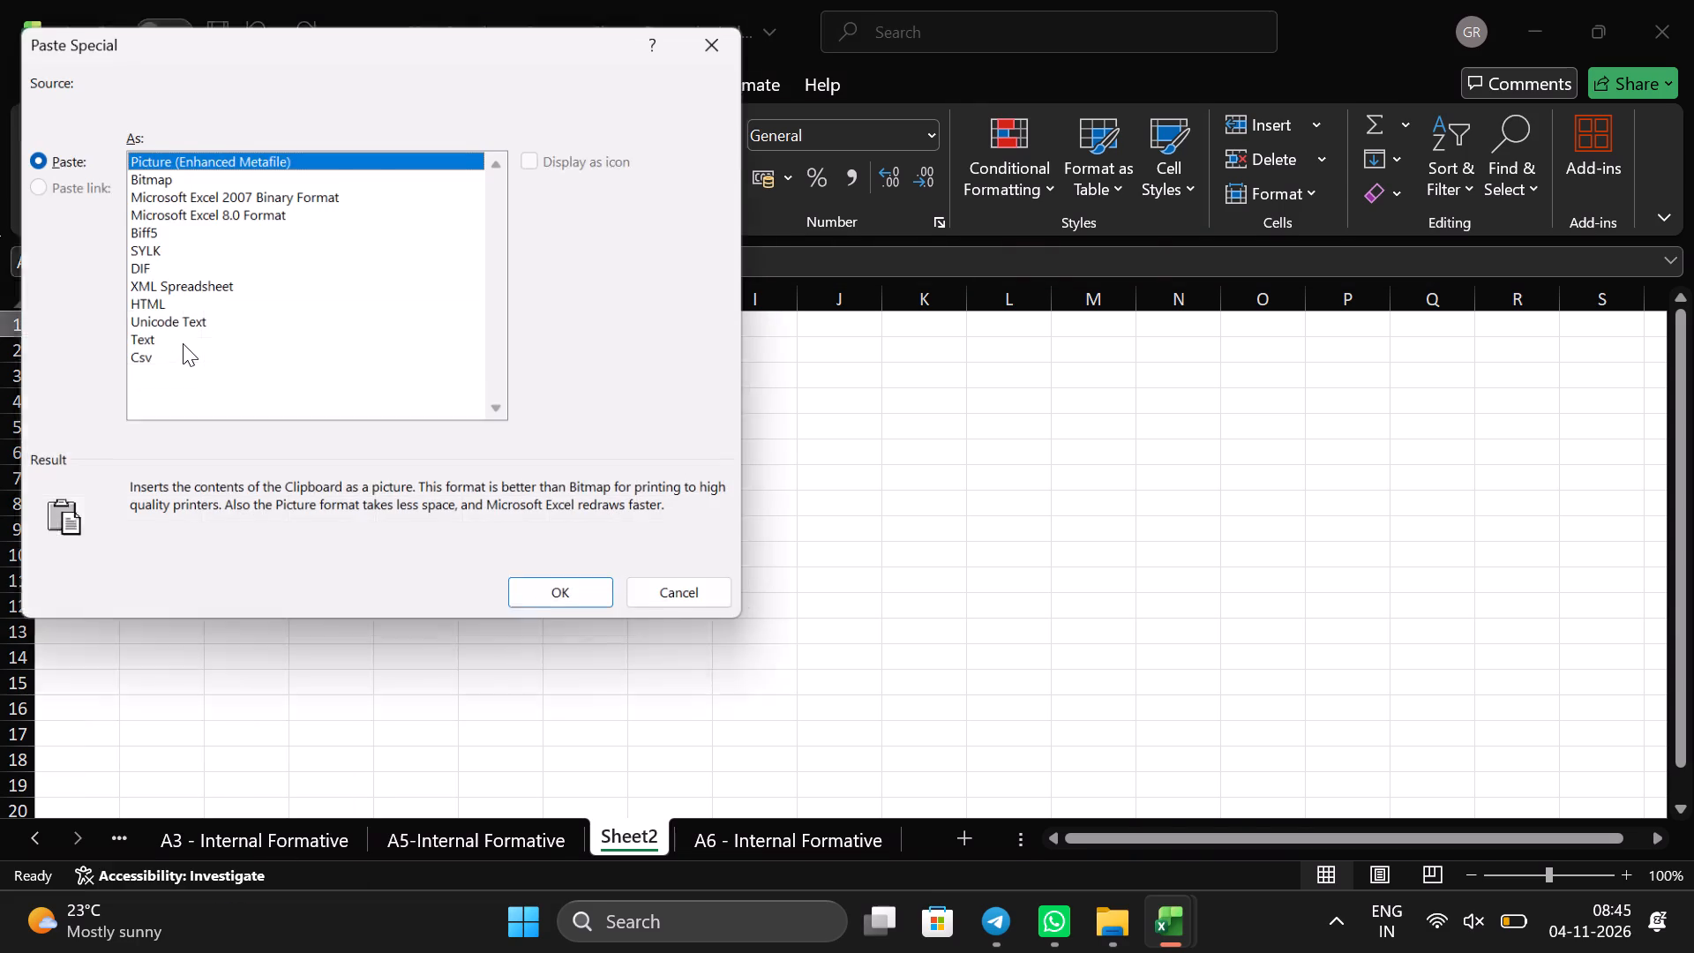
left_click(136, 344)
left_click(579, 607)
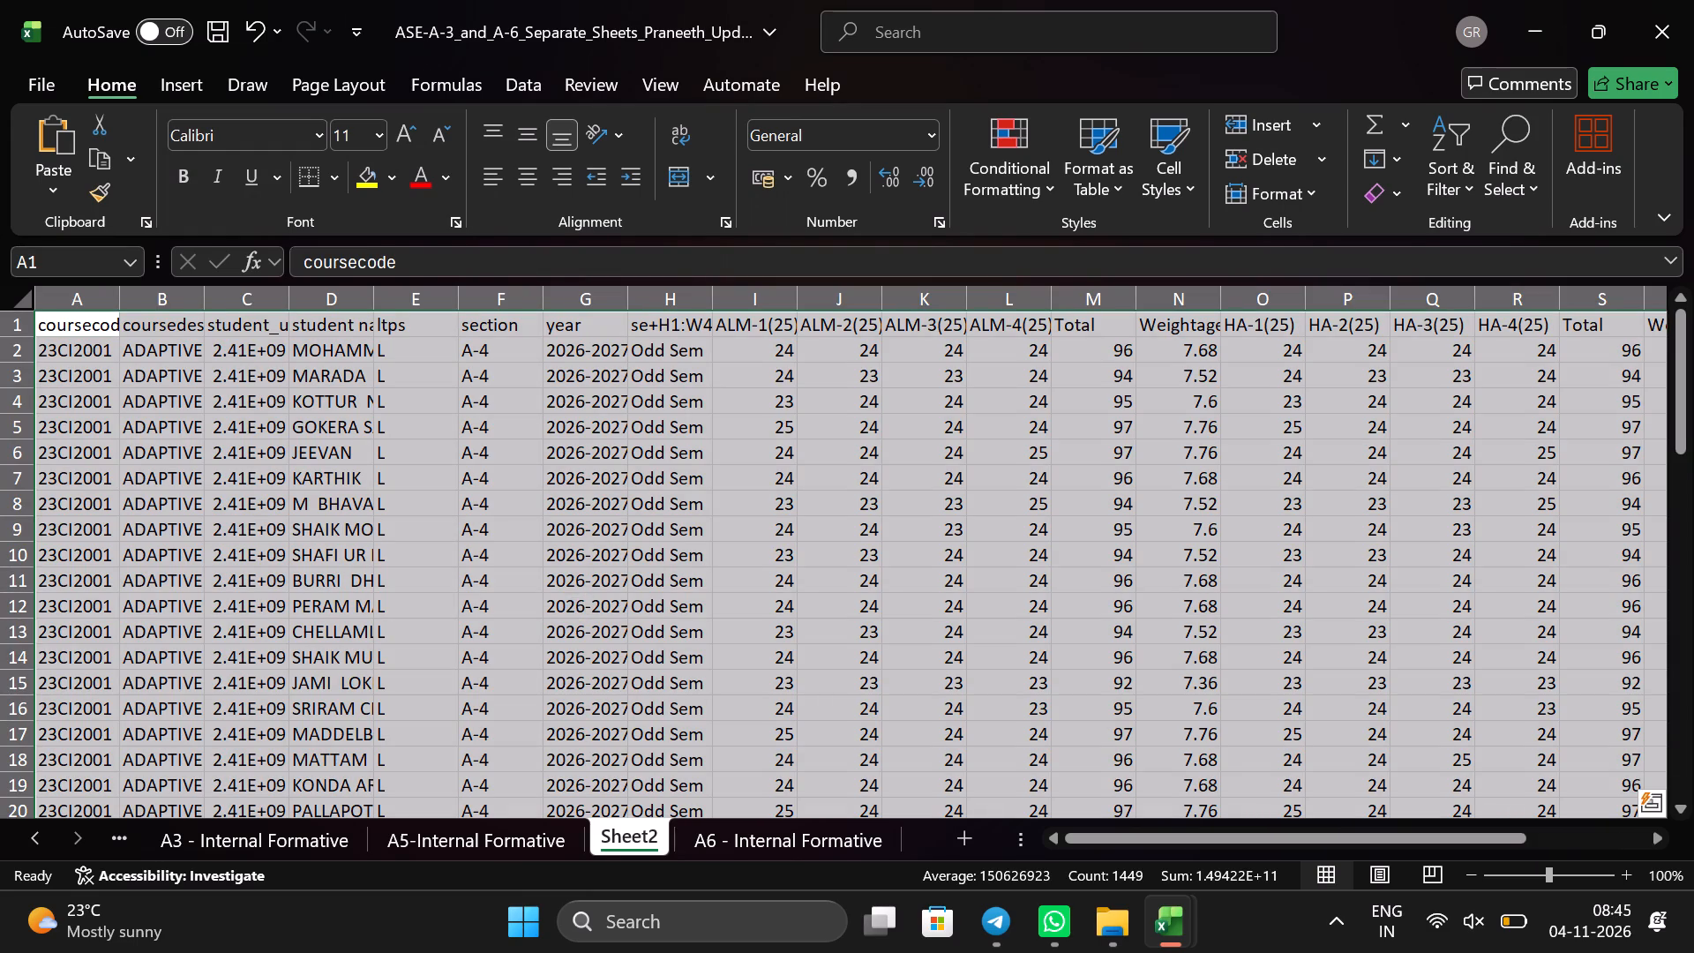
left_click(532, 550)
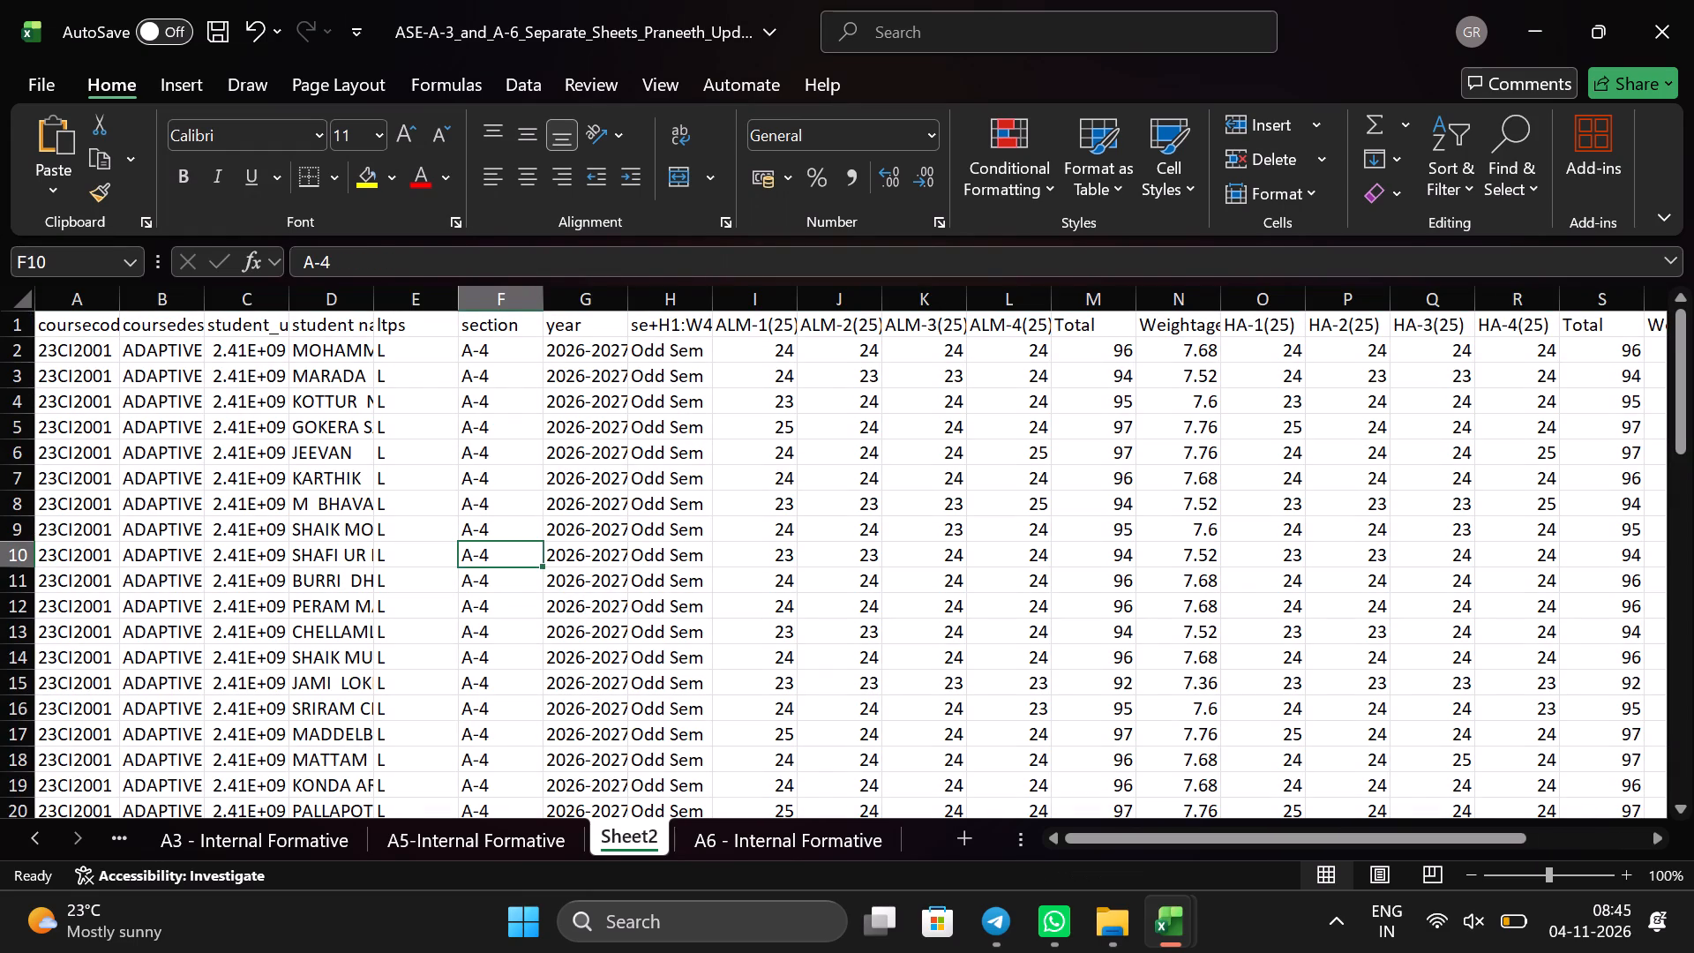
scroll(532, 550, "down", 3)
scroll(532, 550, "up", 8)
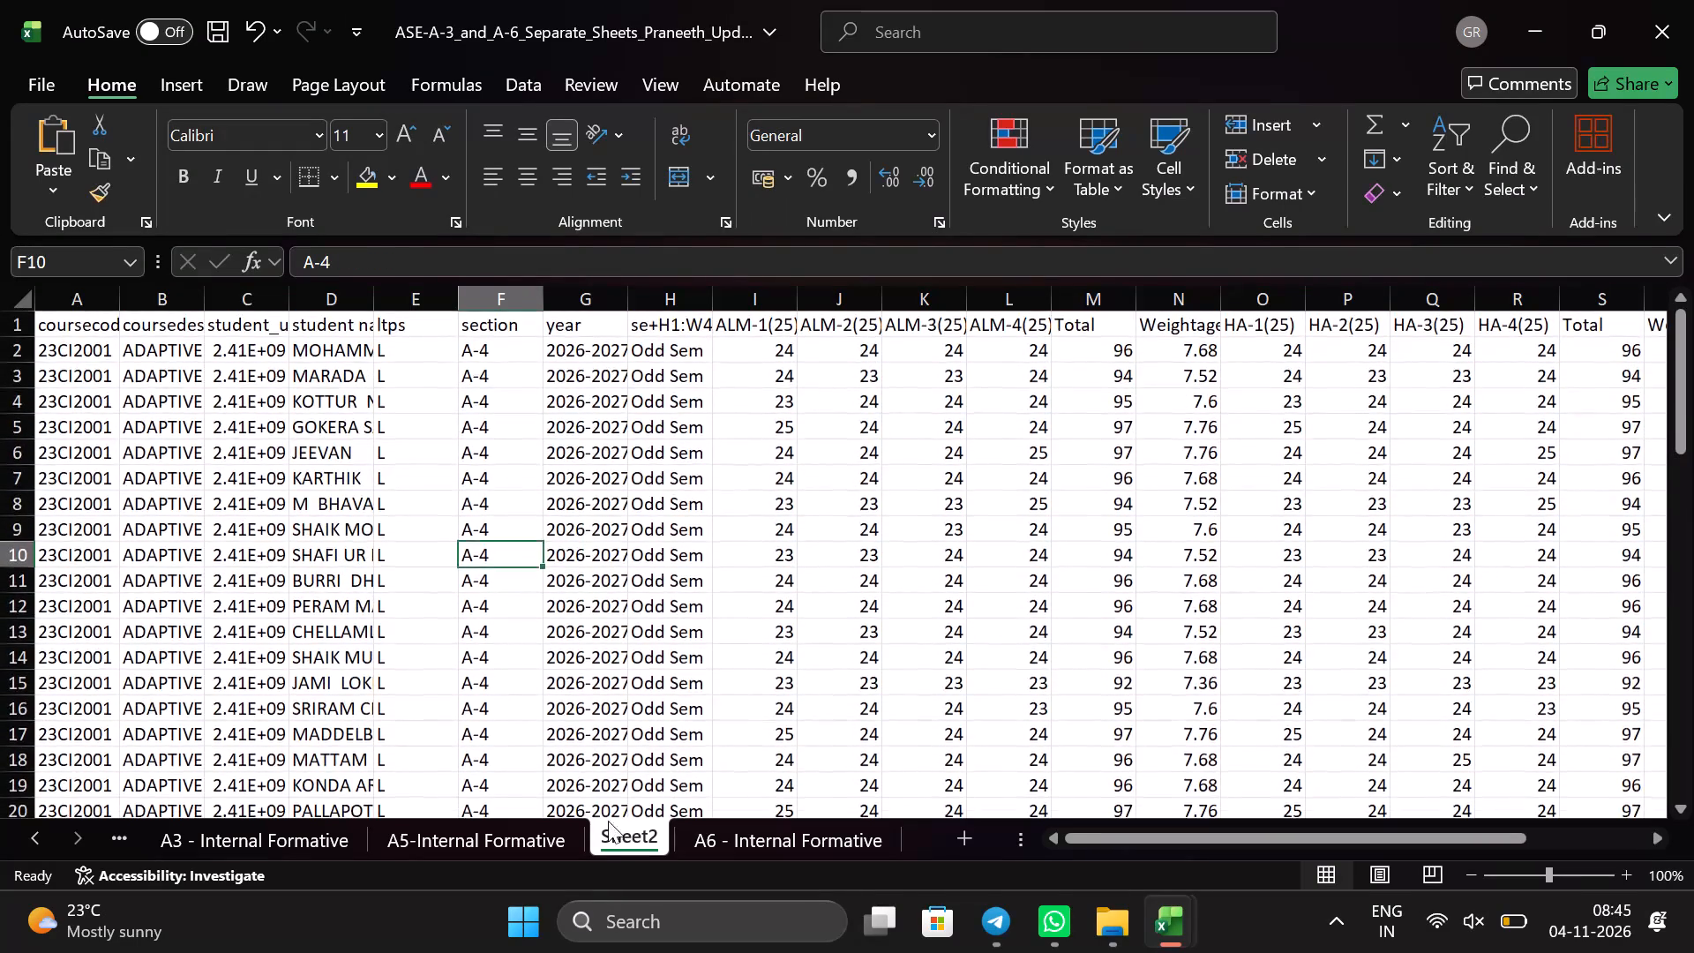
Rename Sheet2 as A4-Internal Formative.
left_click(627, 840)
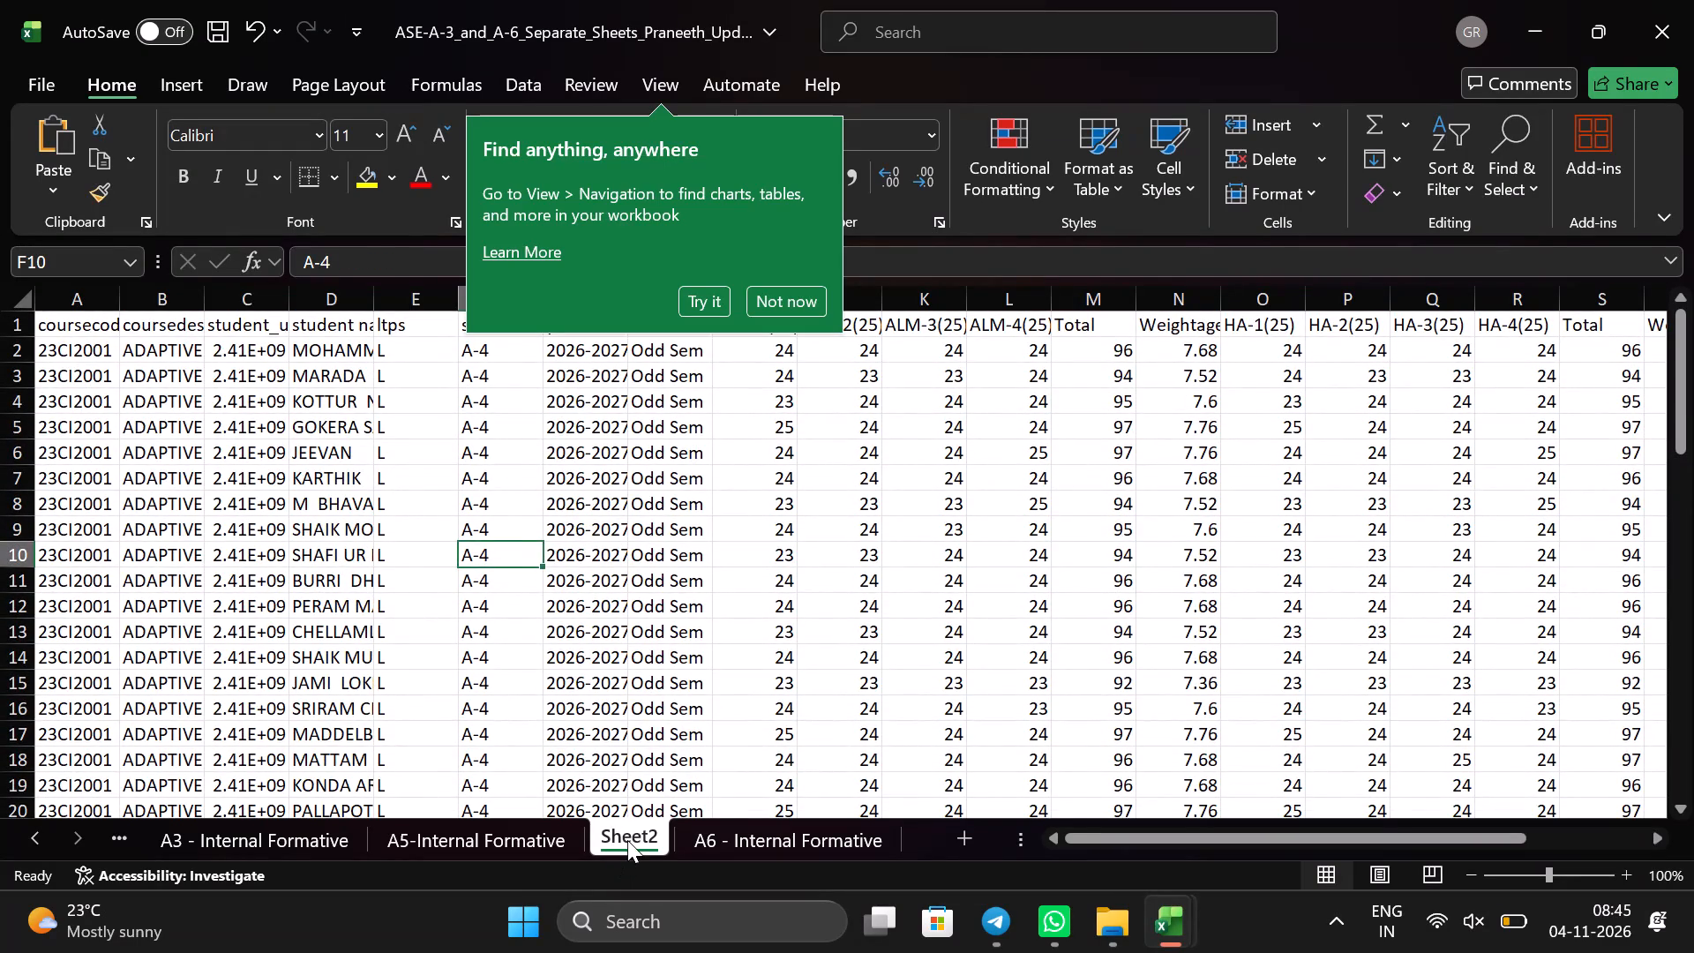
left_click(769, 295)
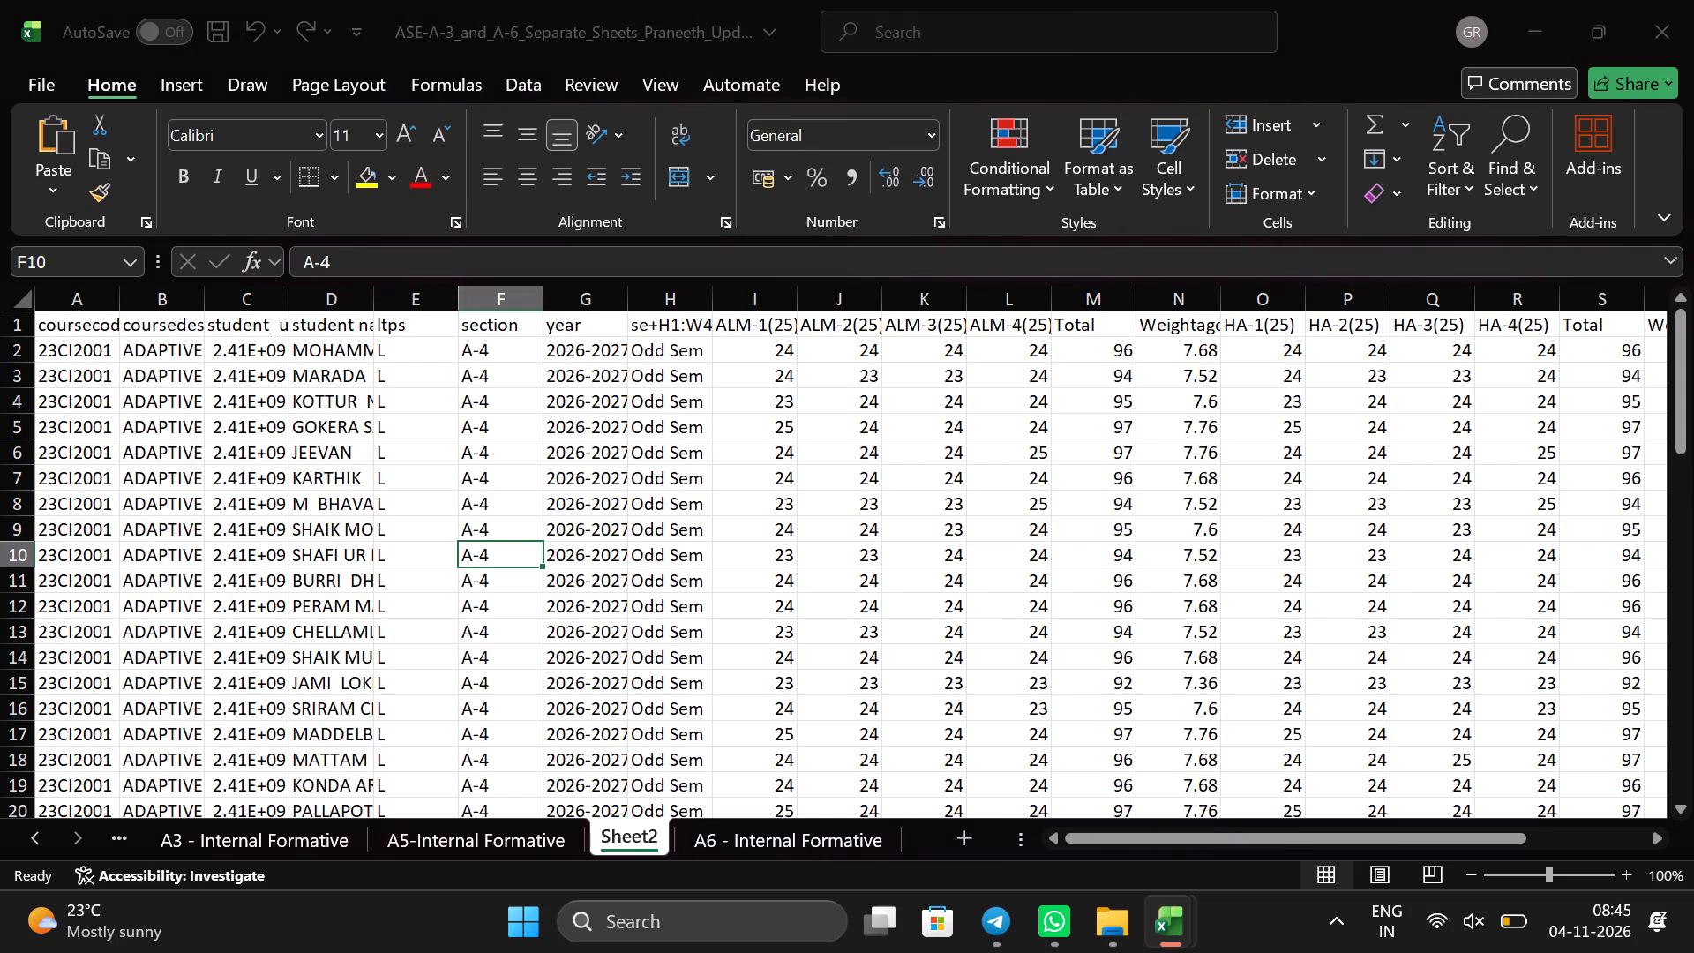
right_click(638, 824)
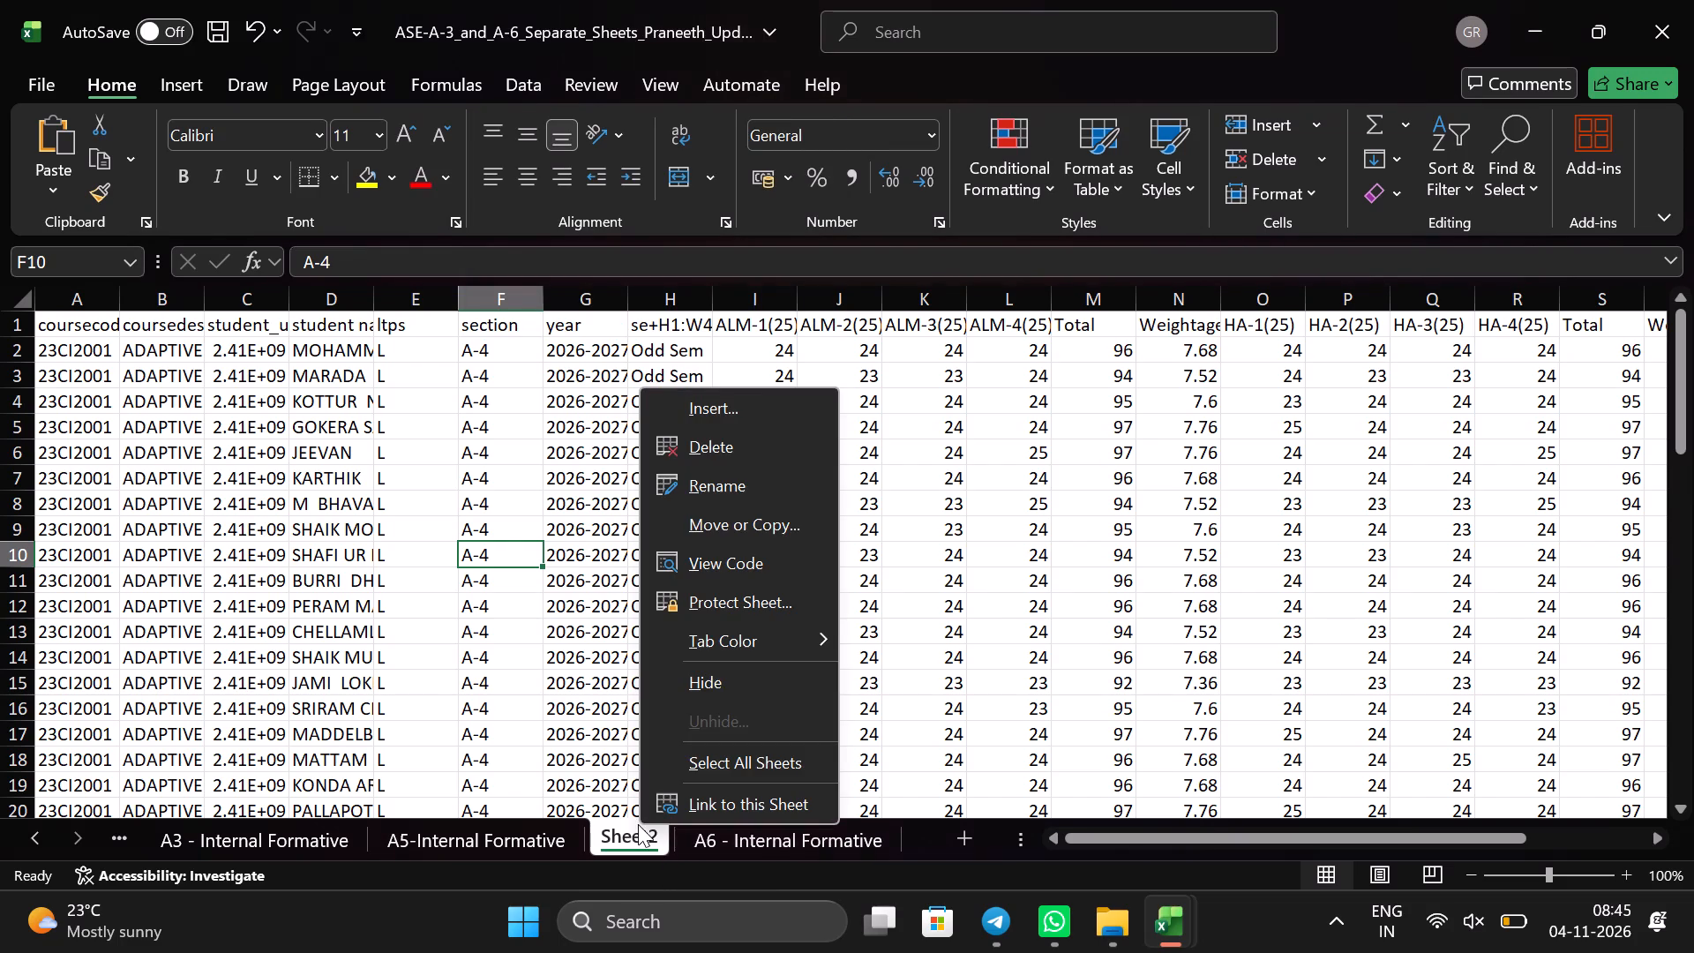
left_click(701, 479)
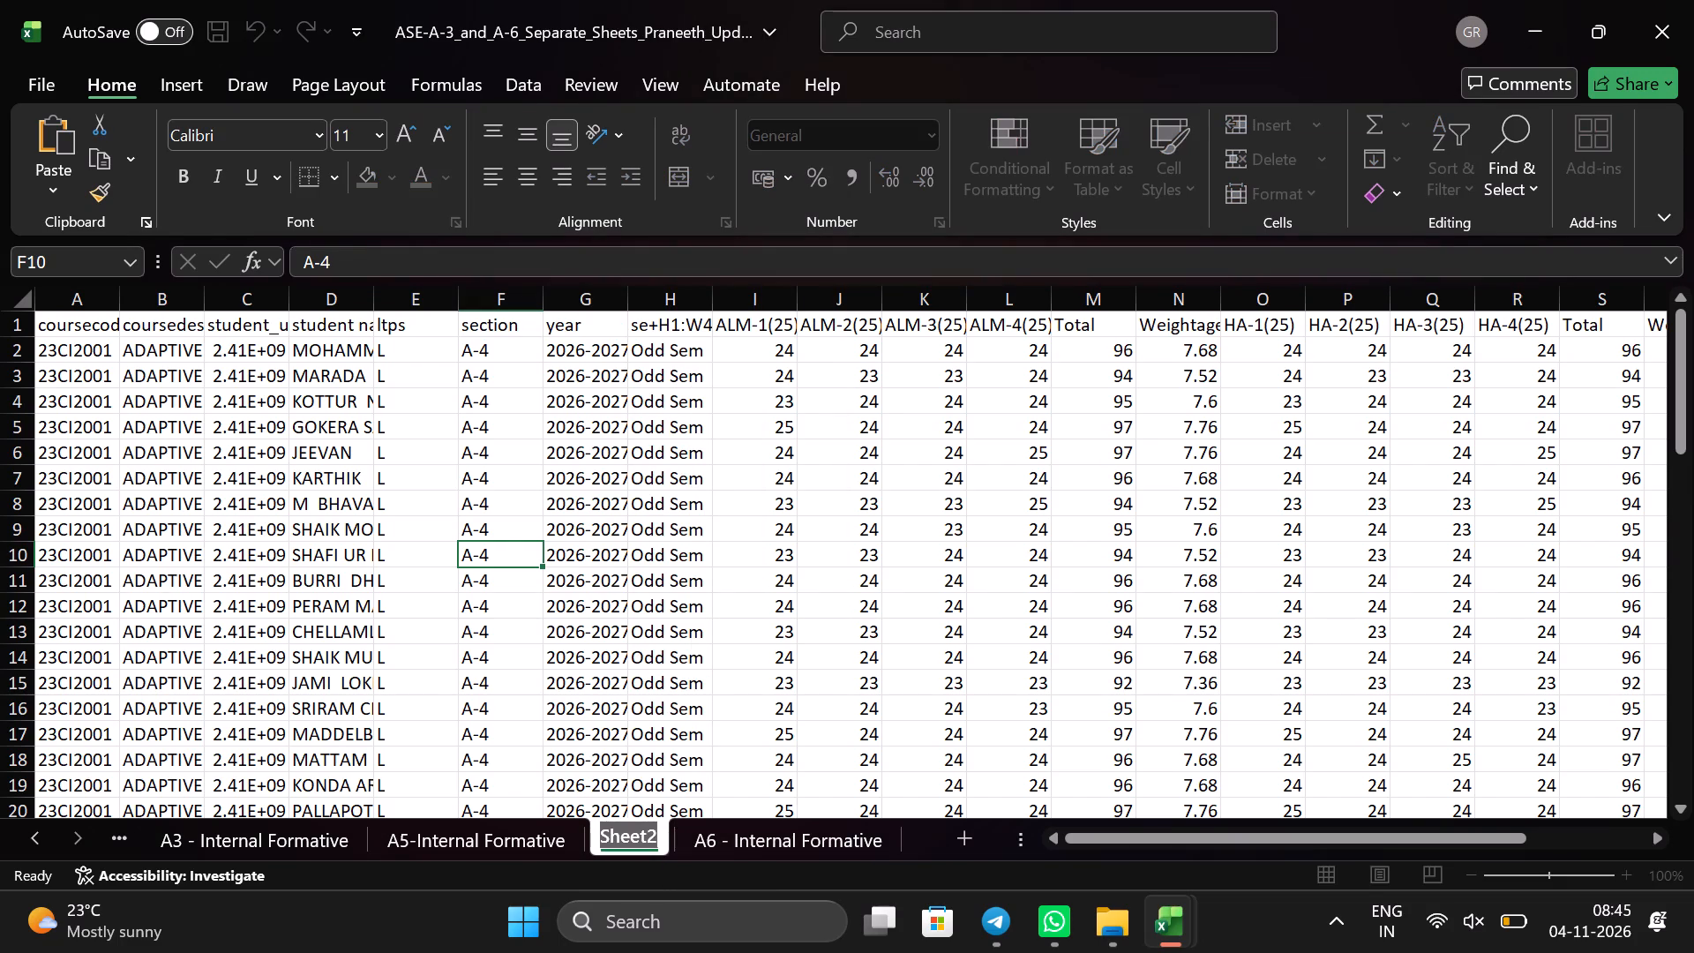
key("BackSpace")
type("A4")
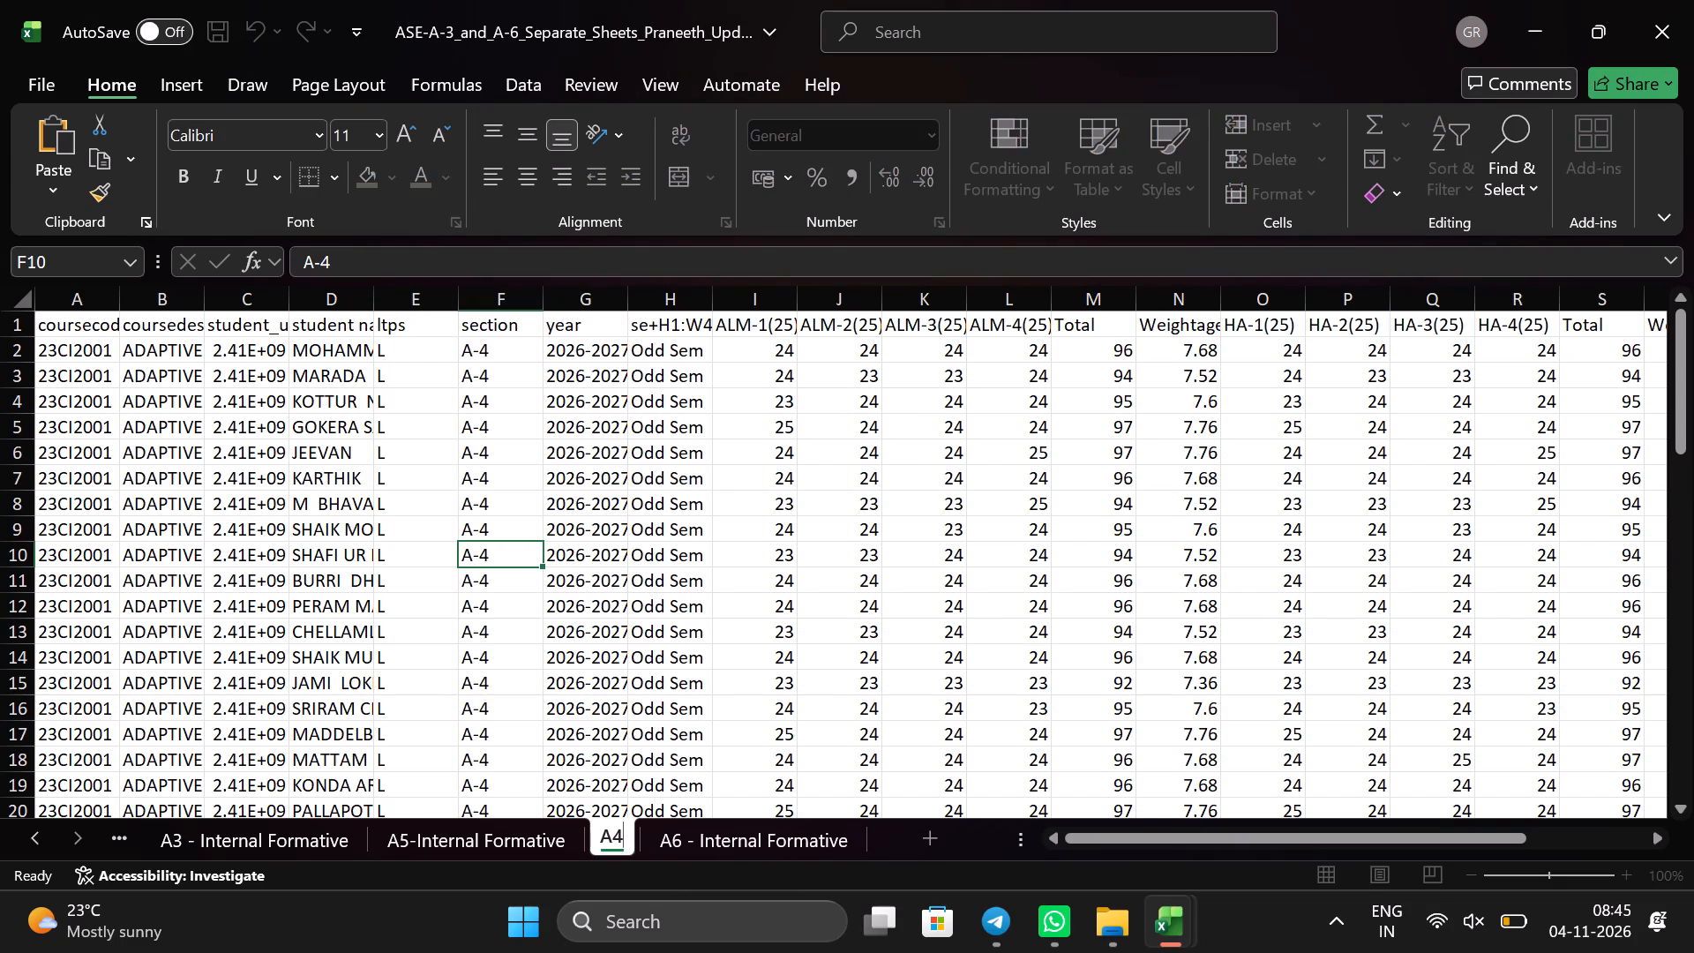
type("-I")
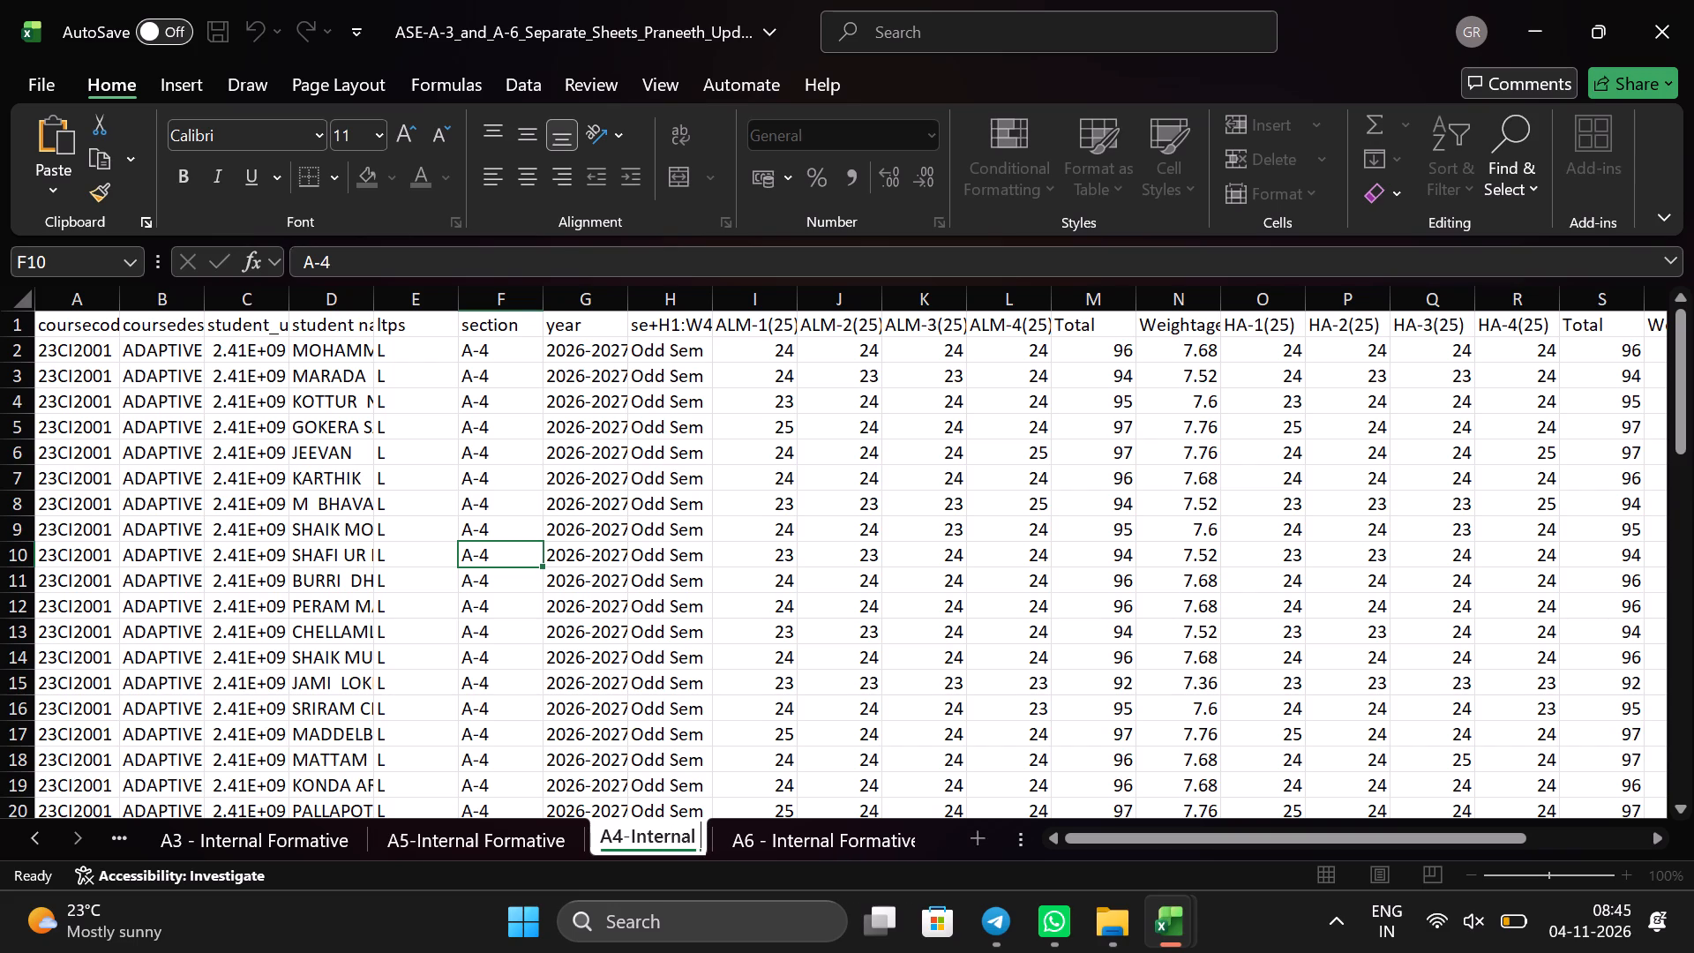
key("d")
key("BackSpace")
key("f")
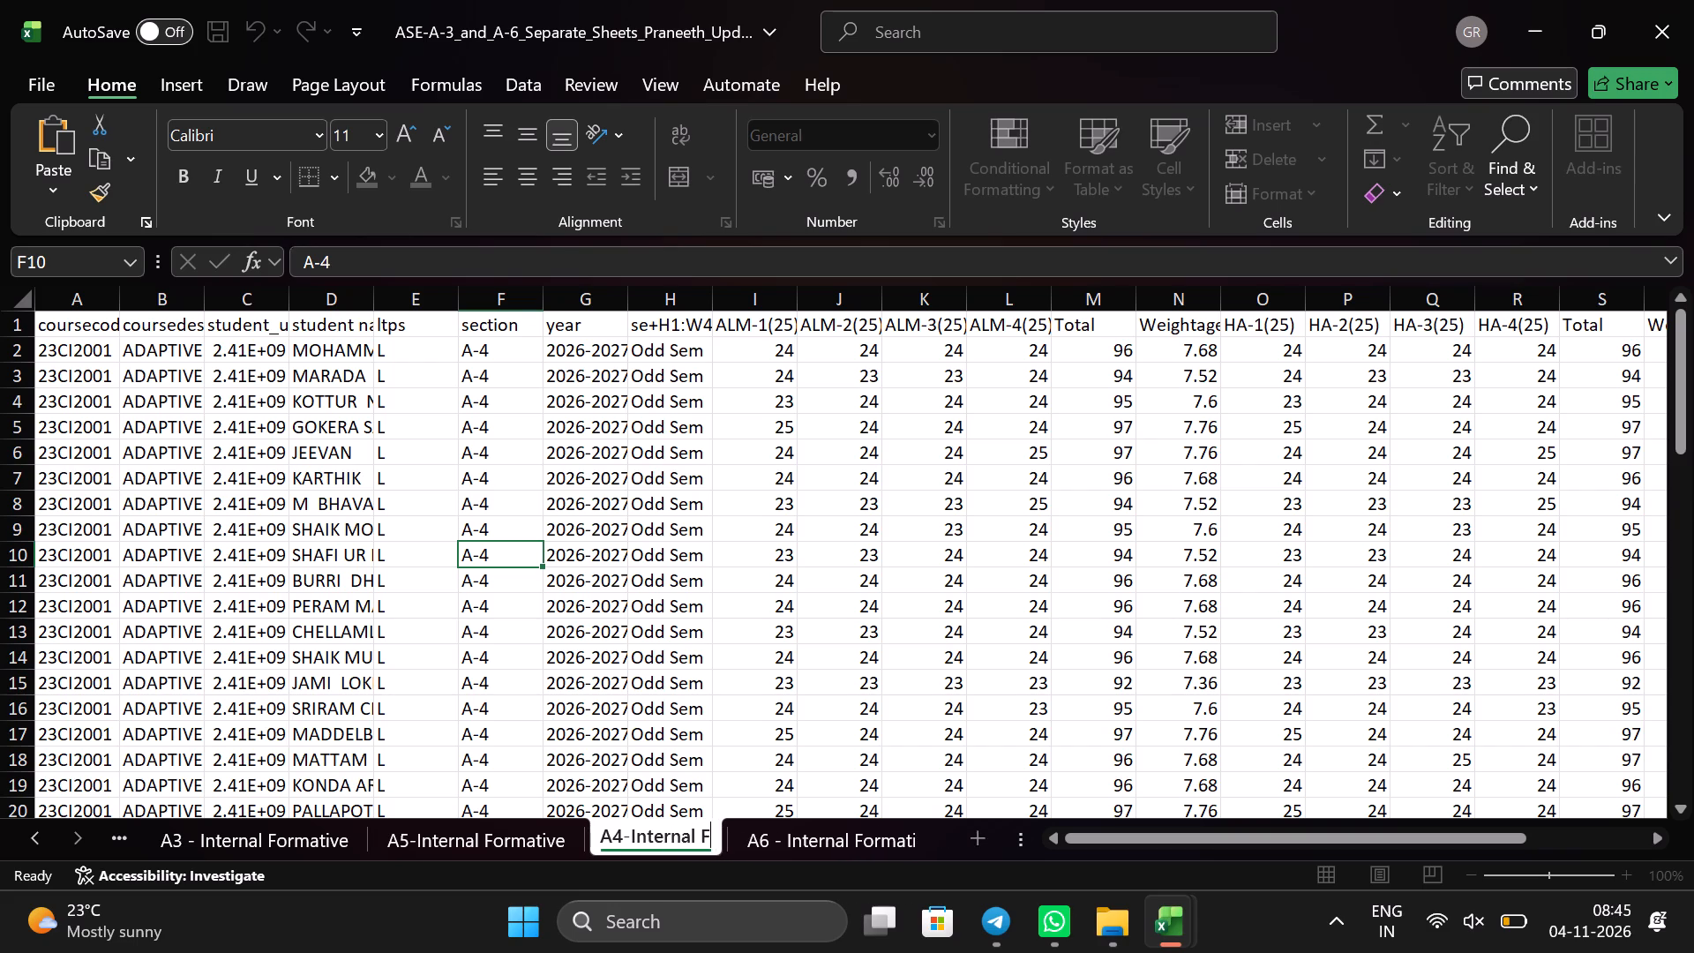
type("ormative")
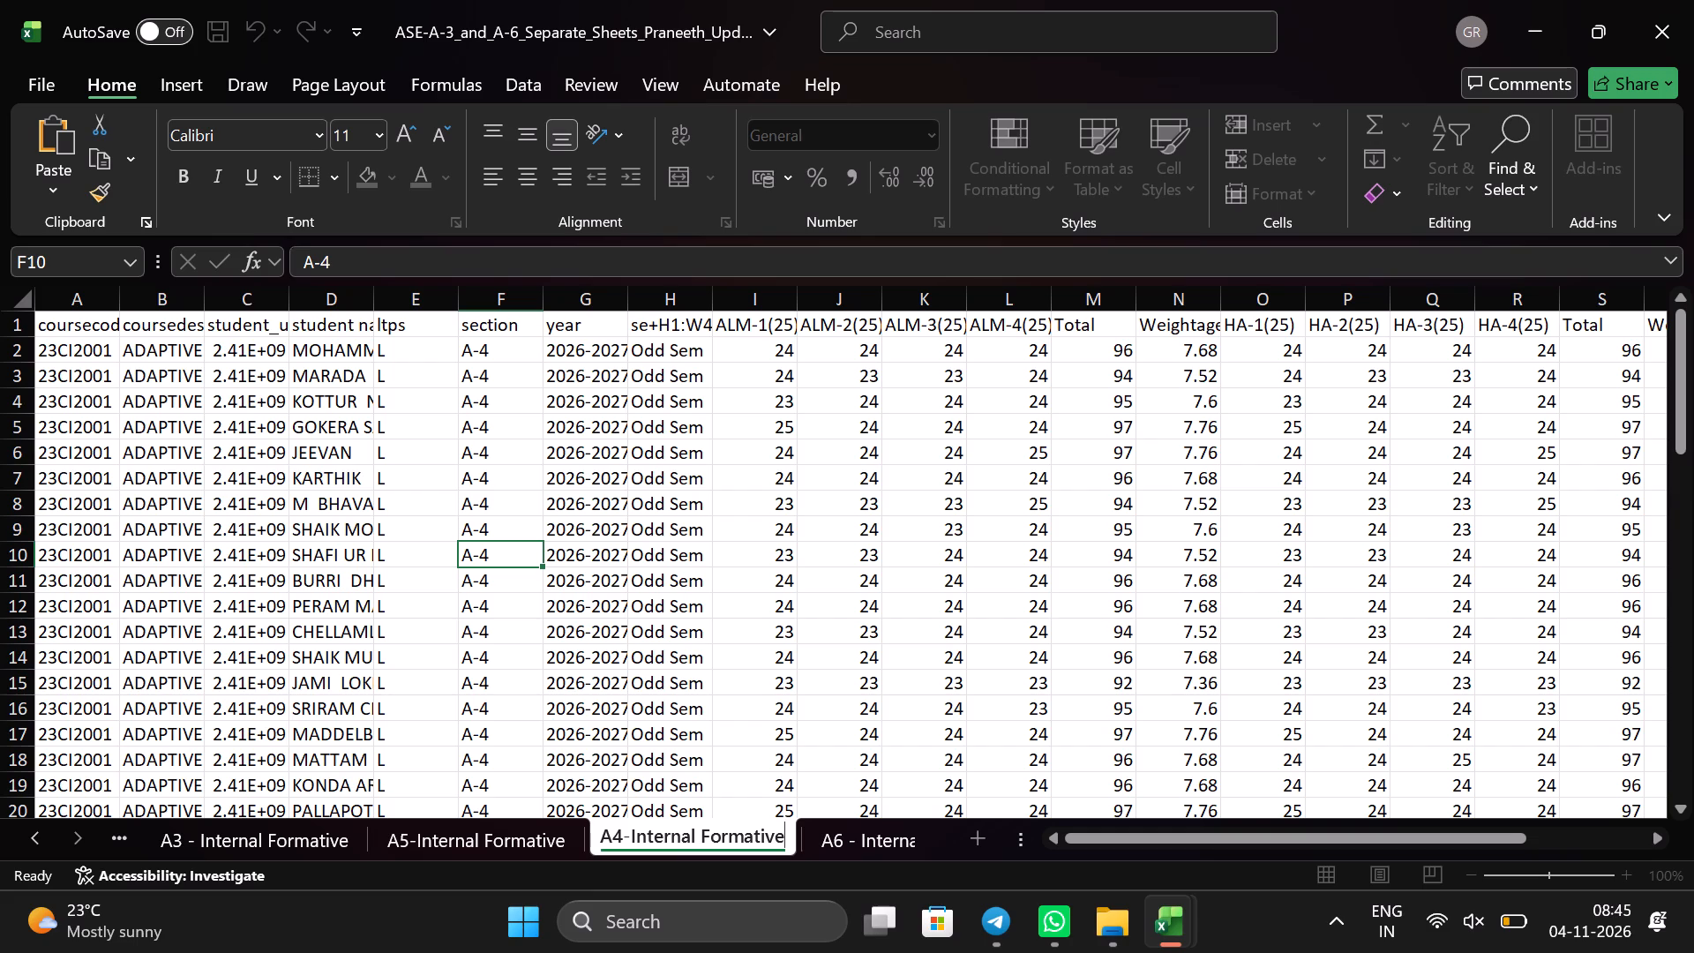
key("Return")
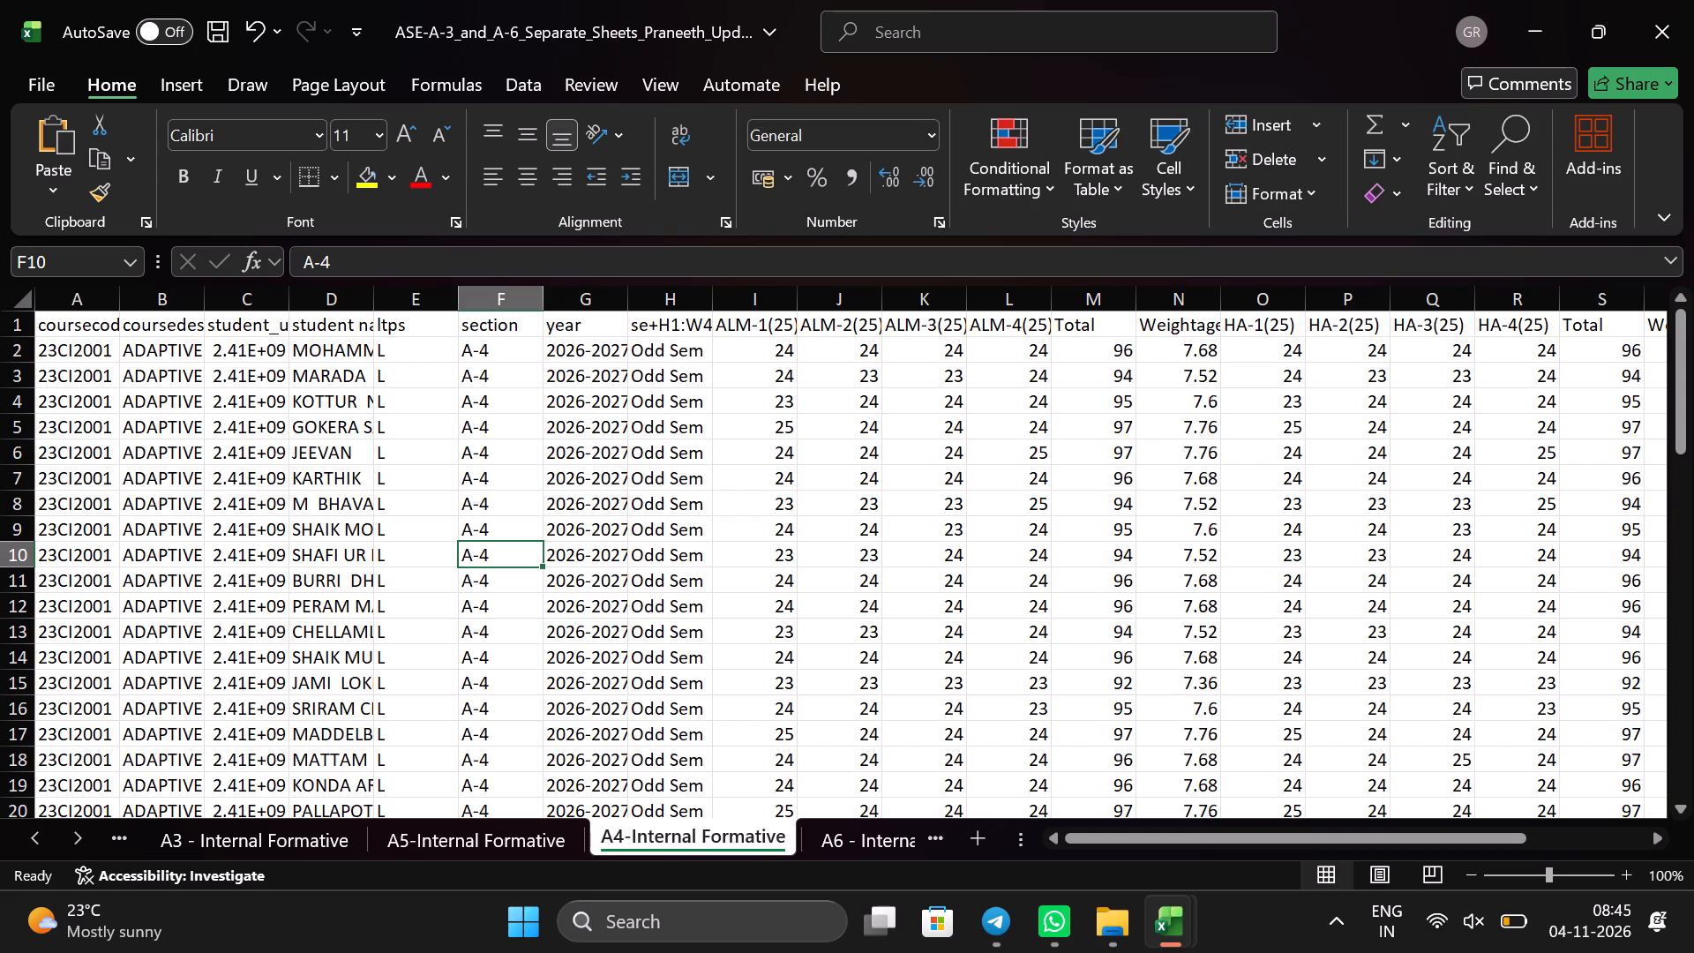
Move the A4-Internal Formative sheet between the A3 and A5 Internal Formative sheets.
left_click_drag(671, 833, 648, 834)
left_click_drag(648, 834, 439, 844)
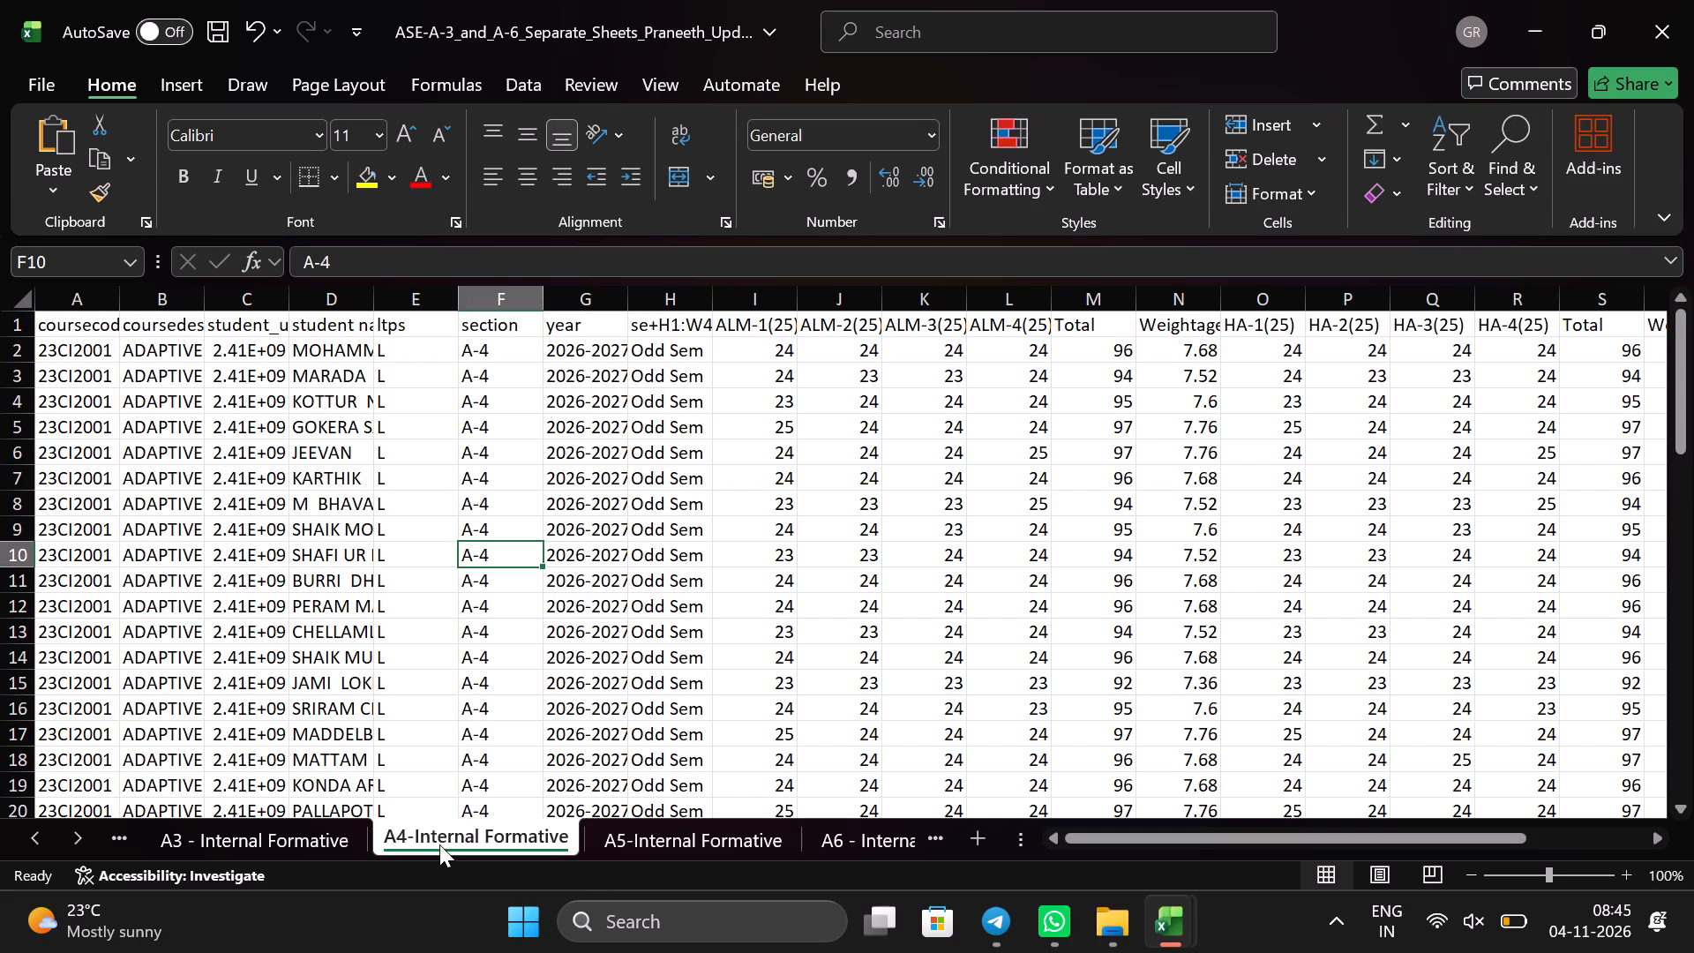
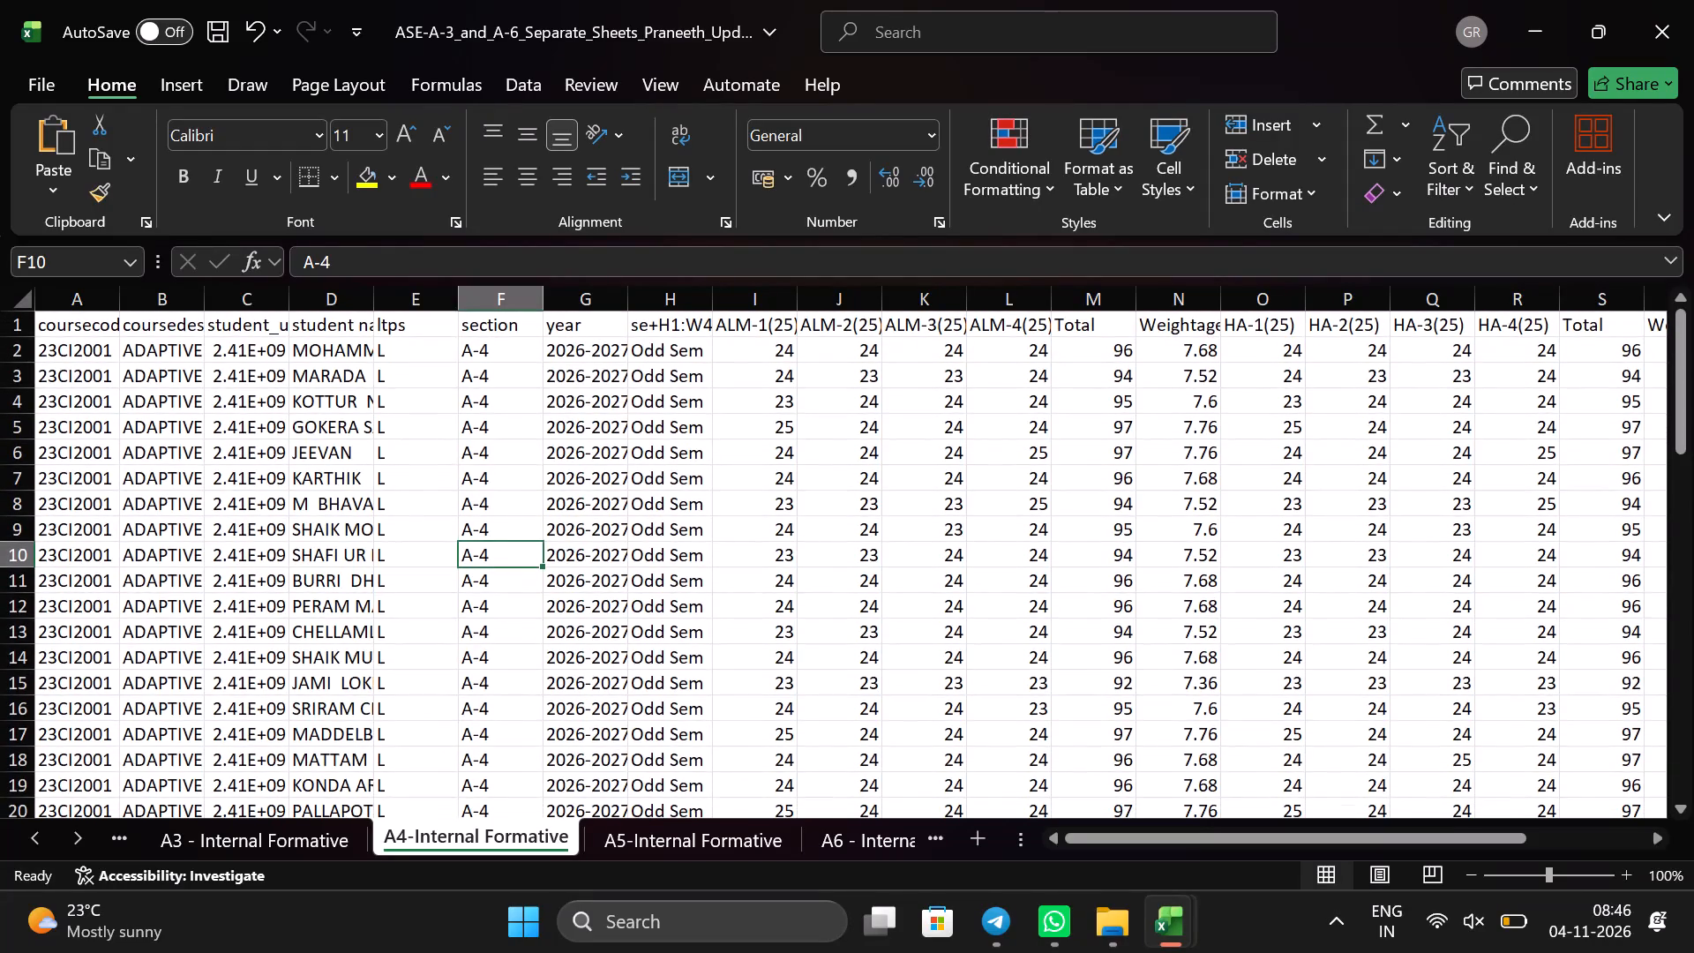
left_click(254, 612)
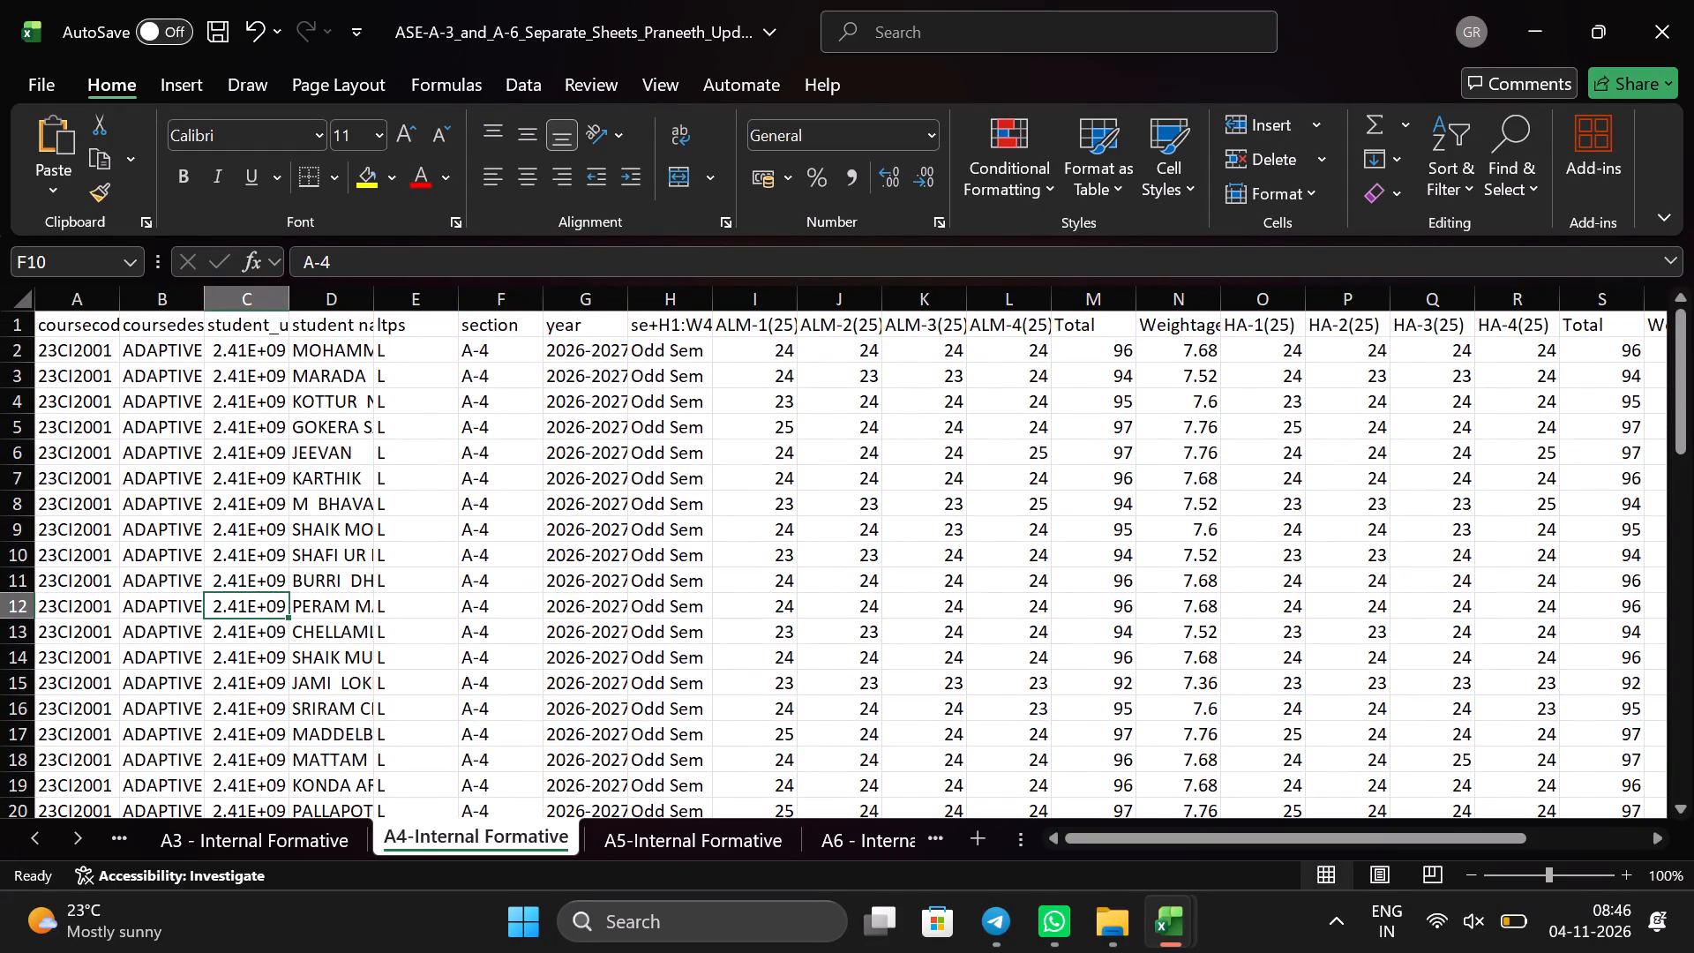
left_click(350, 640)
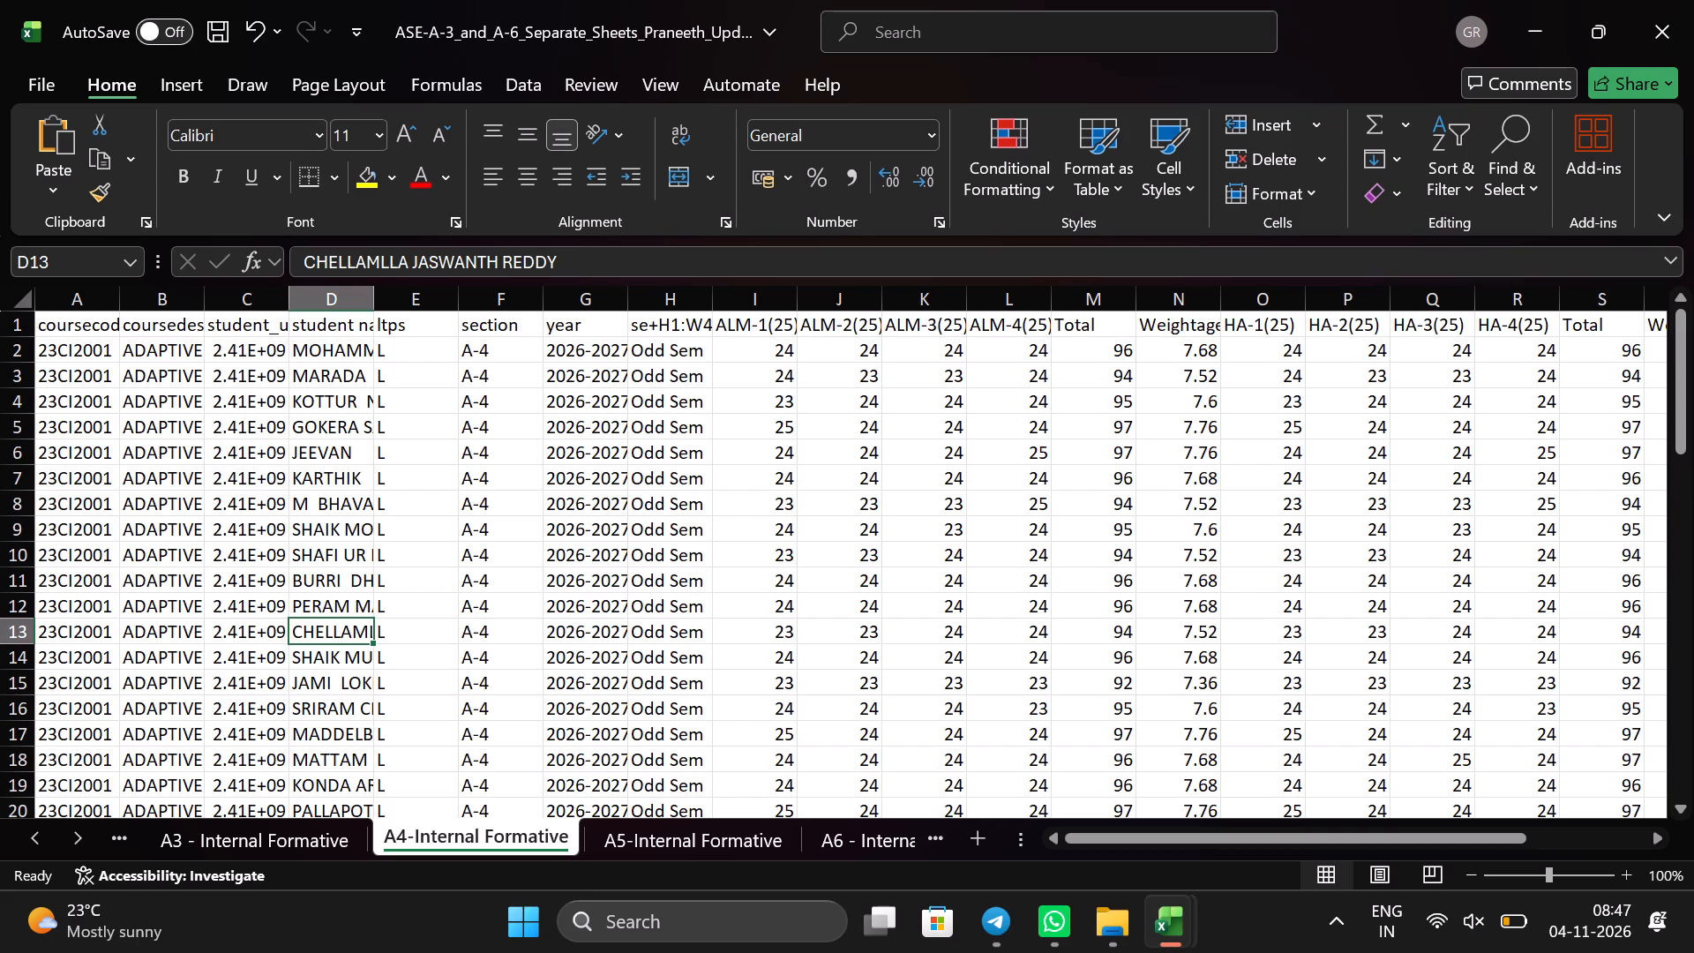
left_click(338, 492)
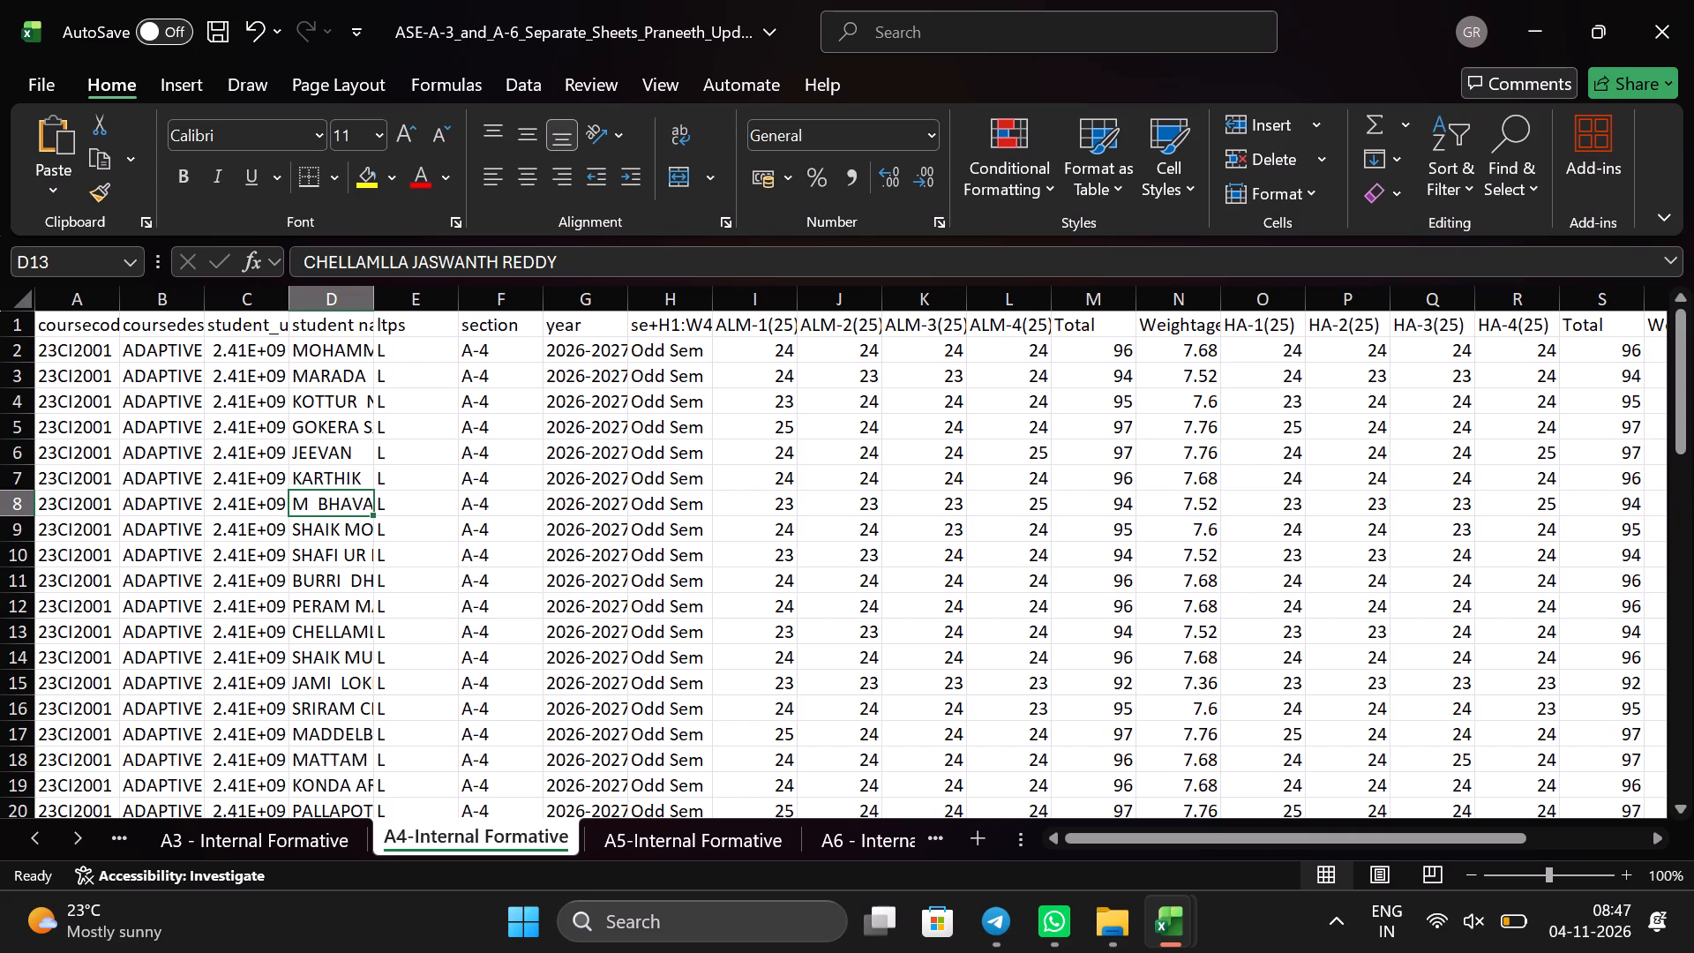
Review the A-5 student rows and marks on the A5-Internal Formative sheet from the header down and back.
left_click(634, 847)
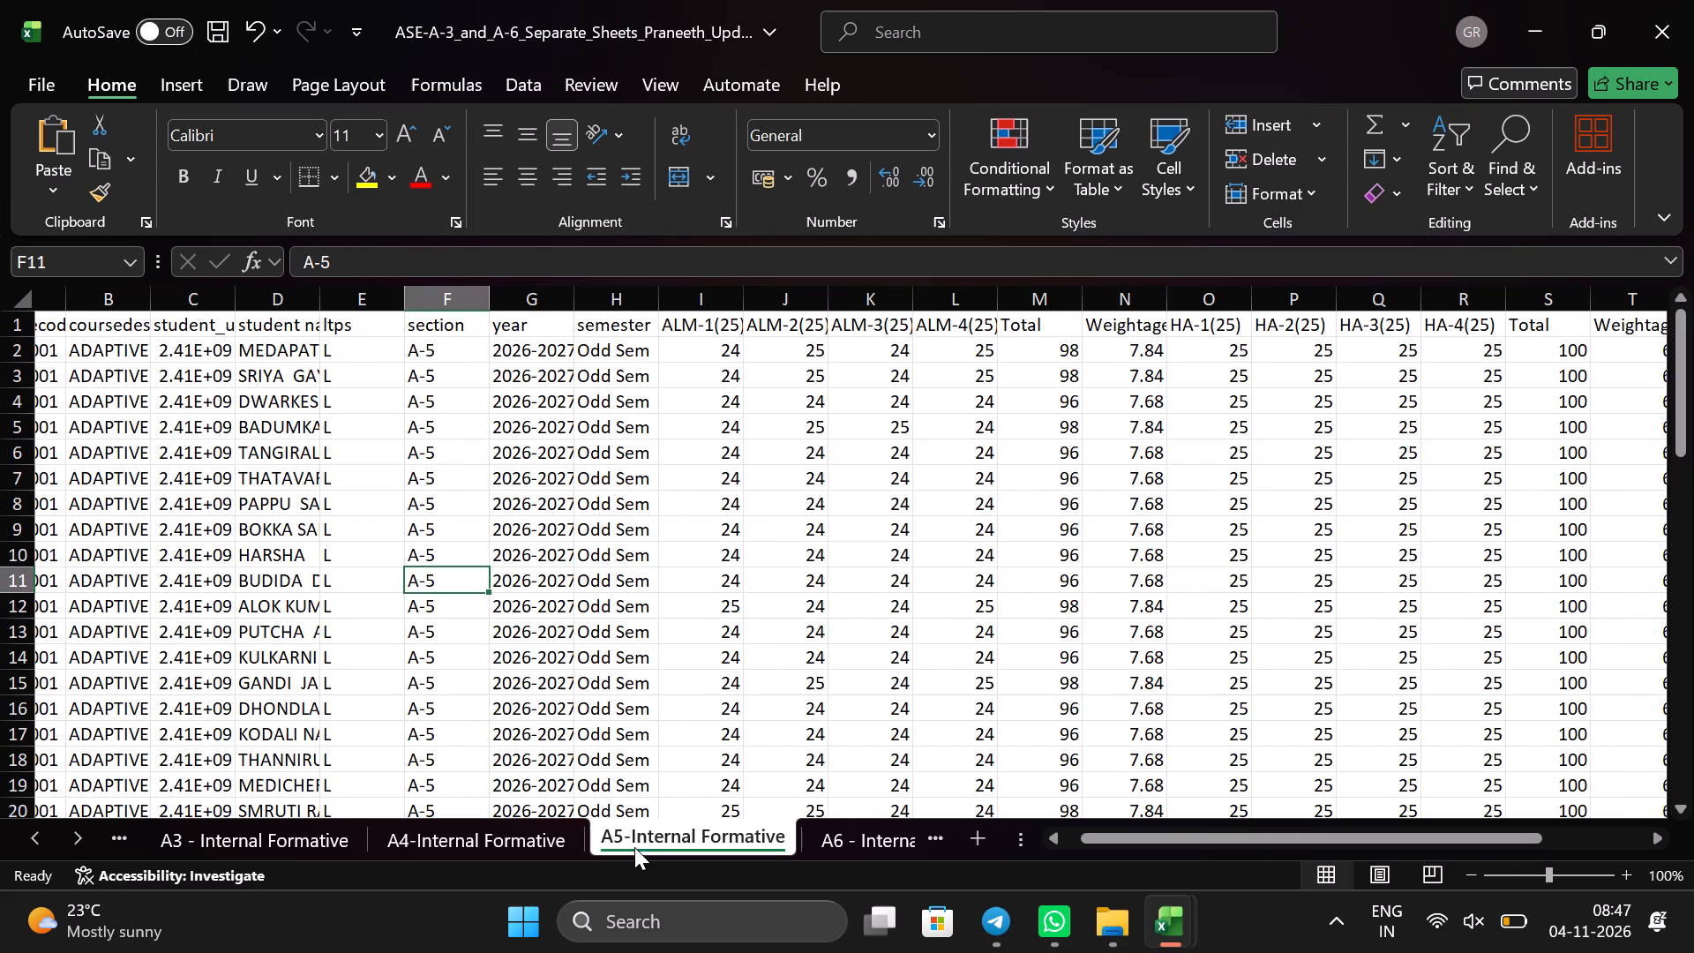
scroll(339, 539, "down", 1)
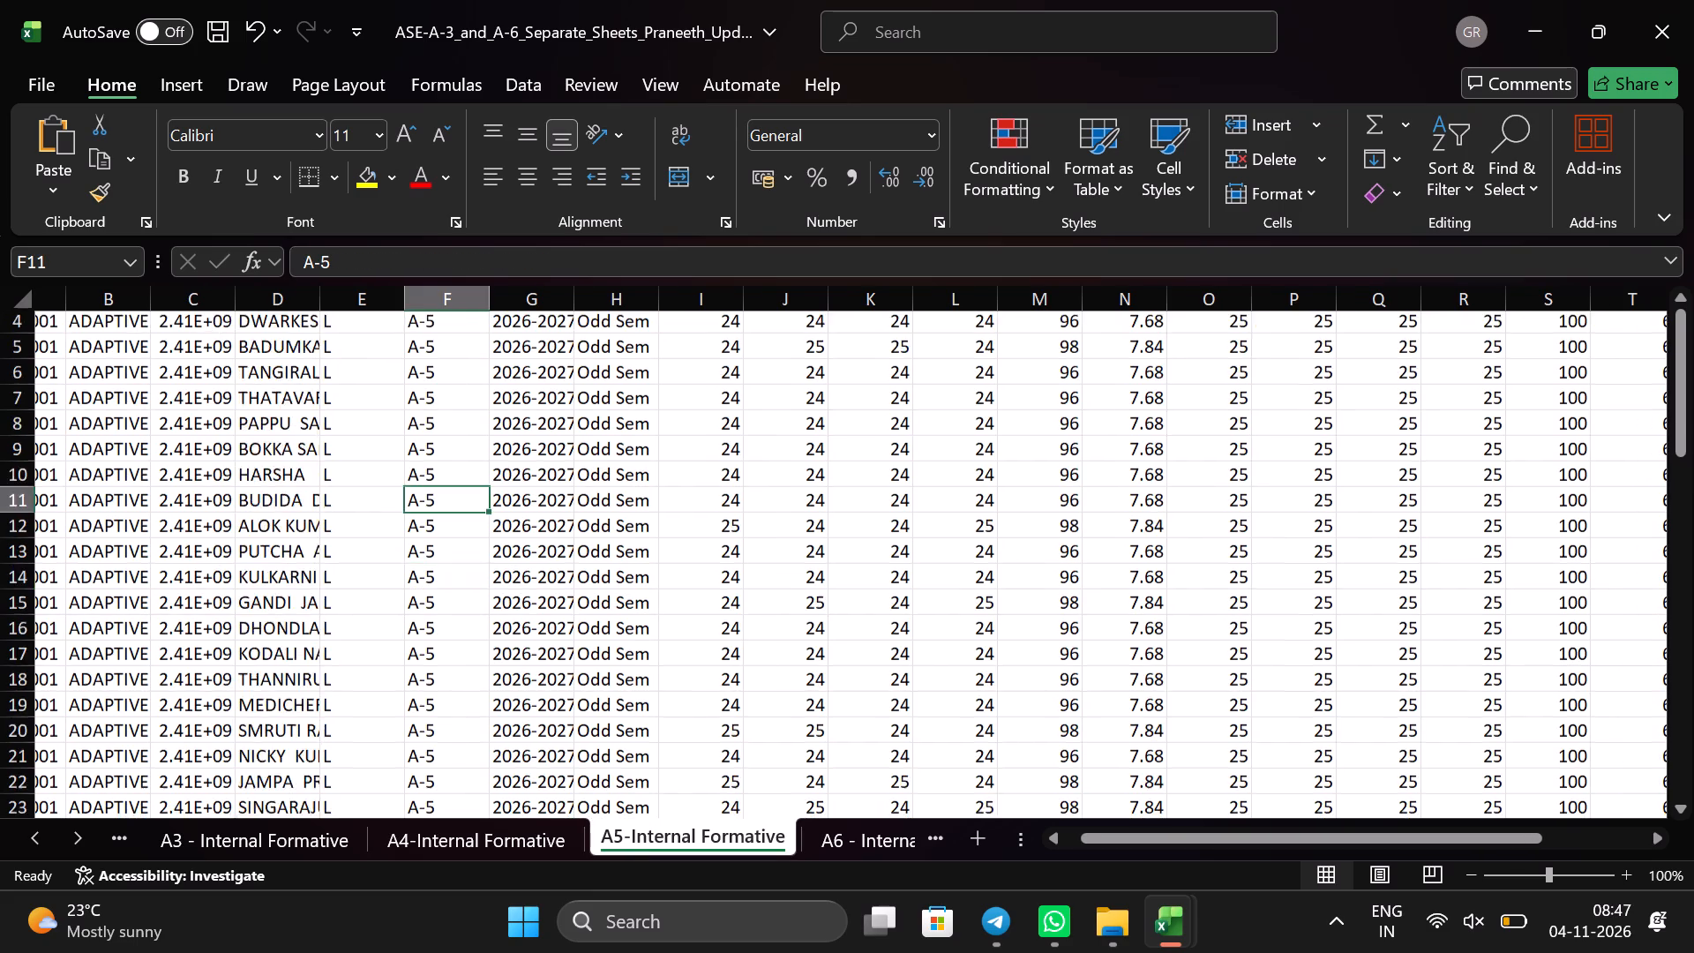
scroll(339, 539, "down", 2)
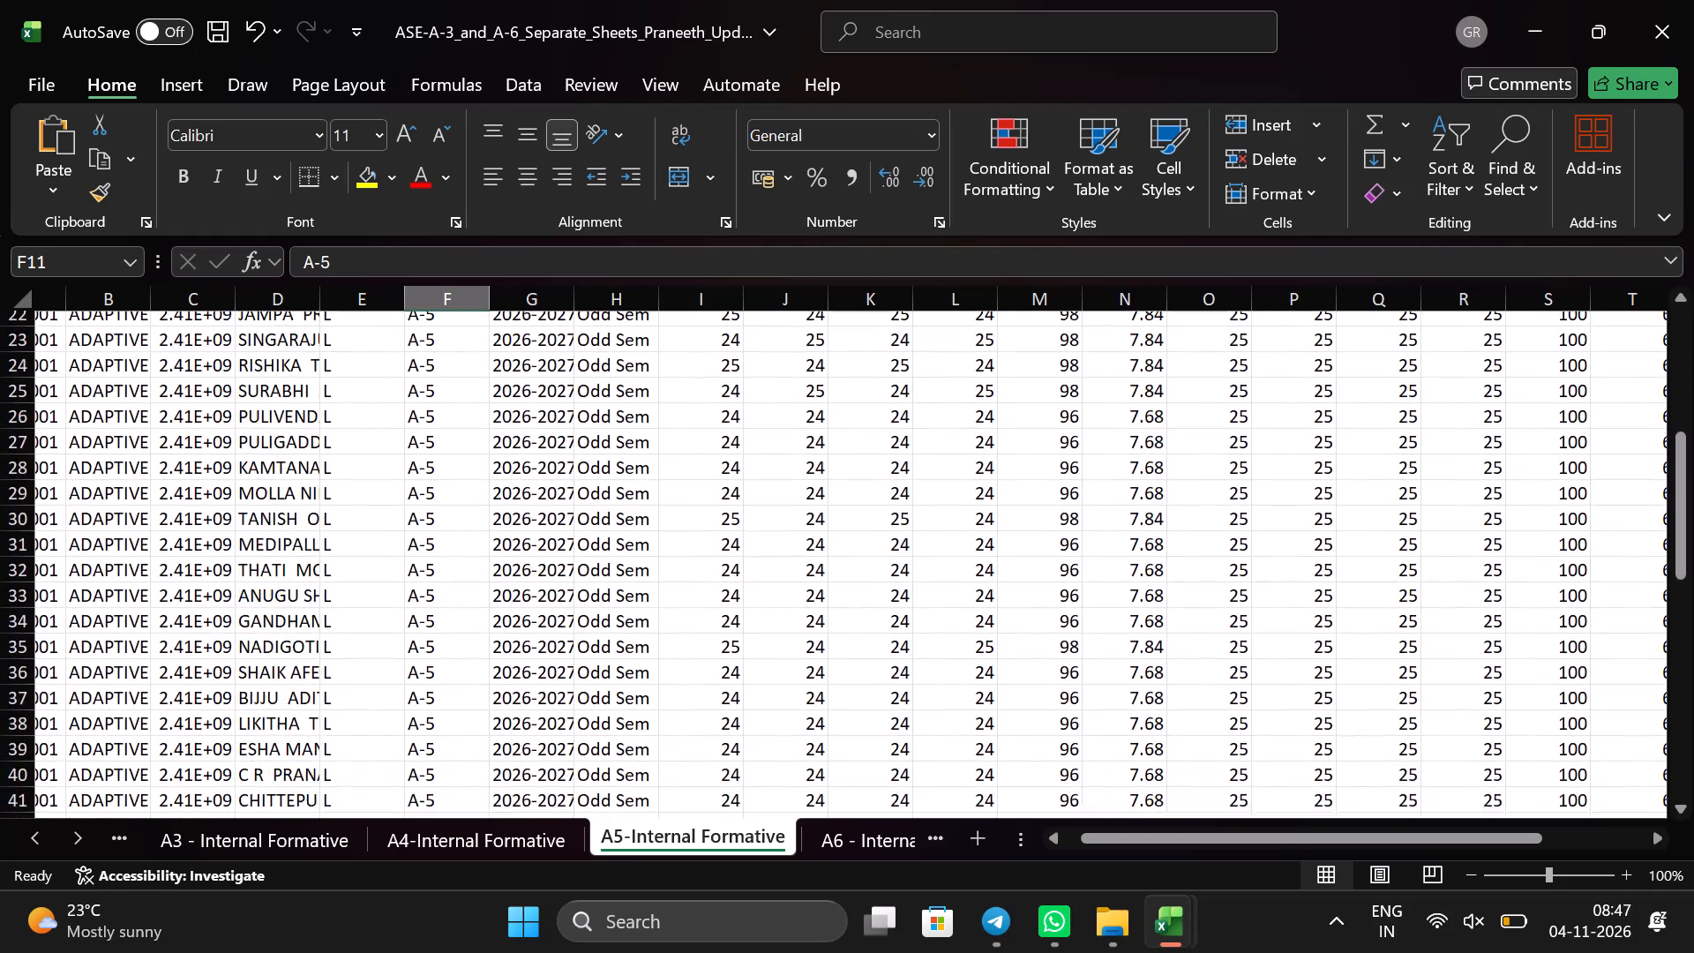
scroll(339, 539, "down", 2)
scroll(339, 539, "up", 1)
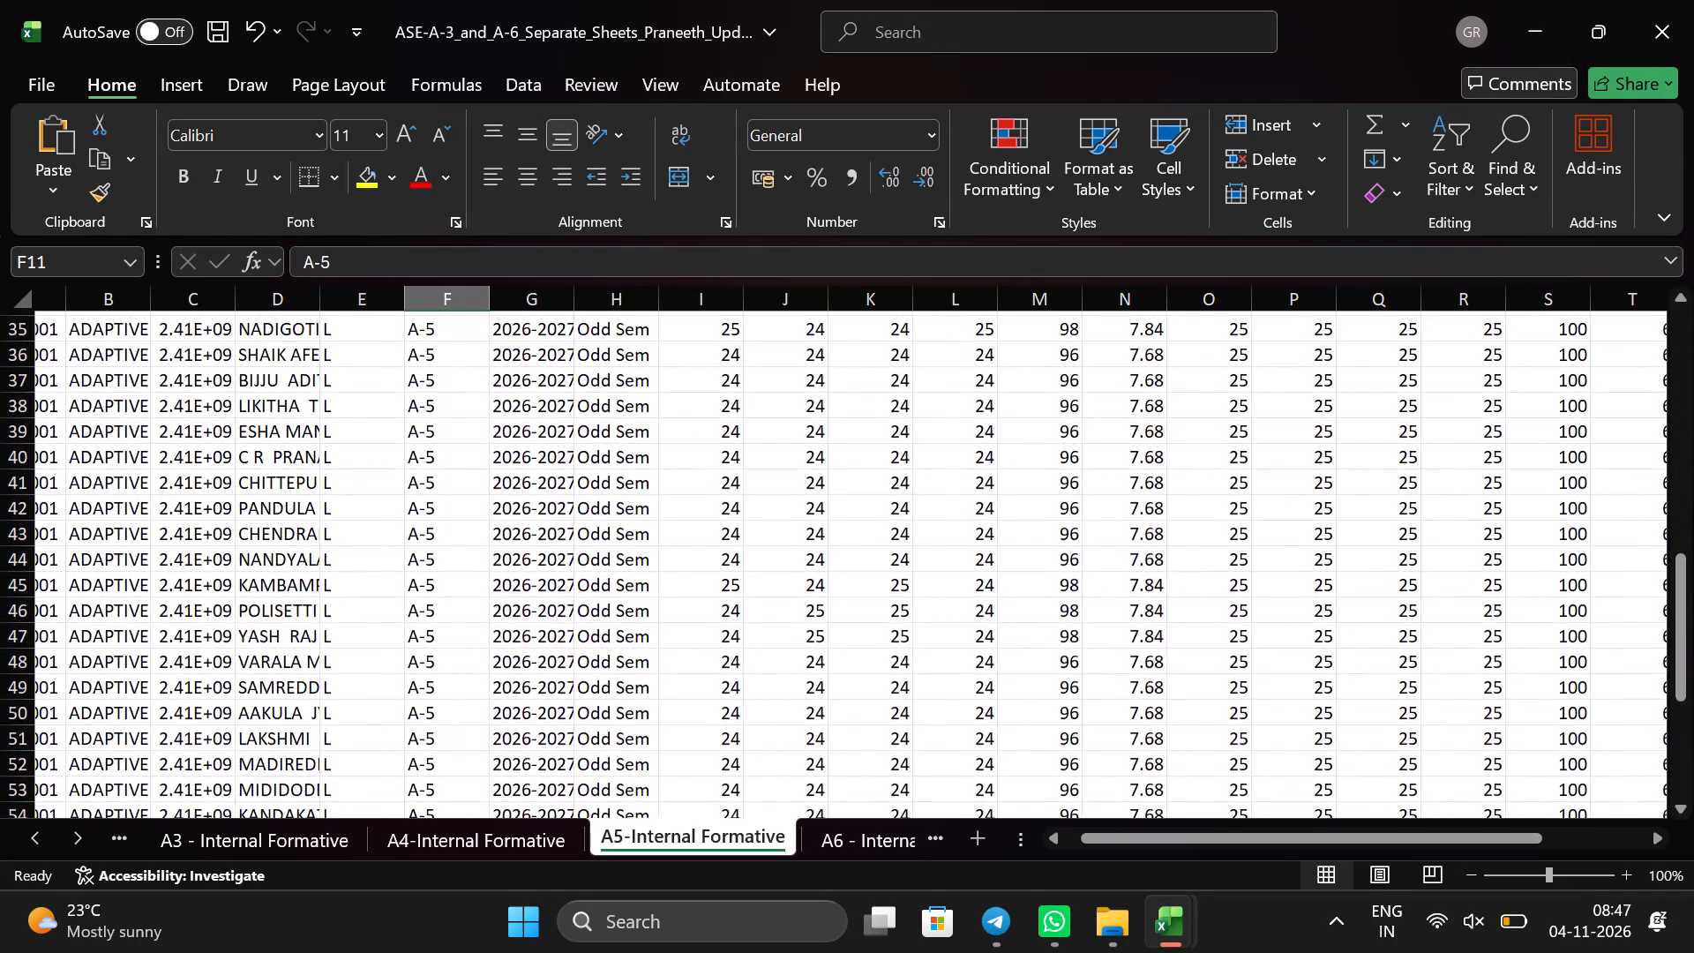
scroll(339, 539, "up", 2)
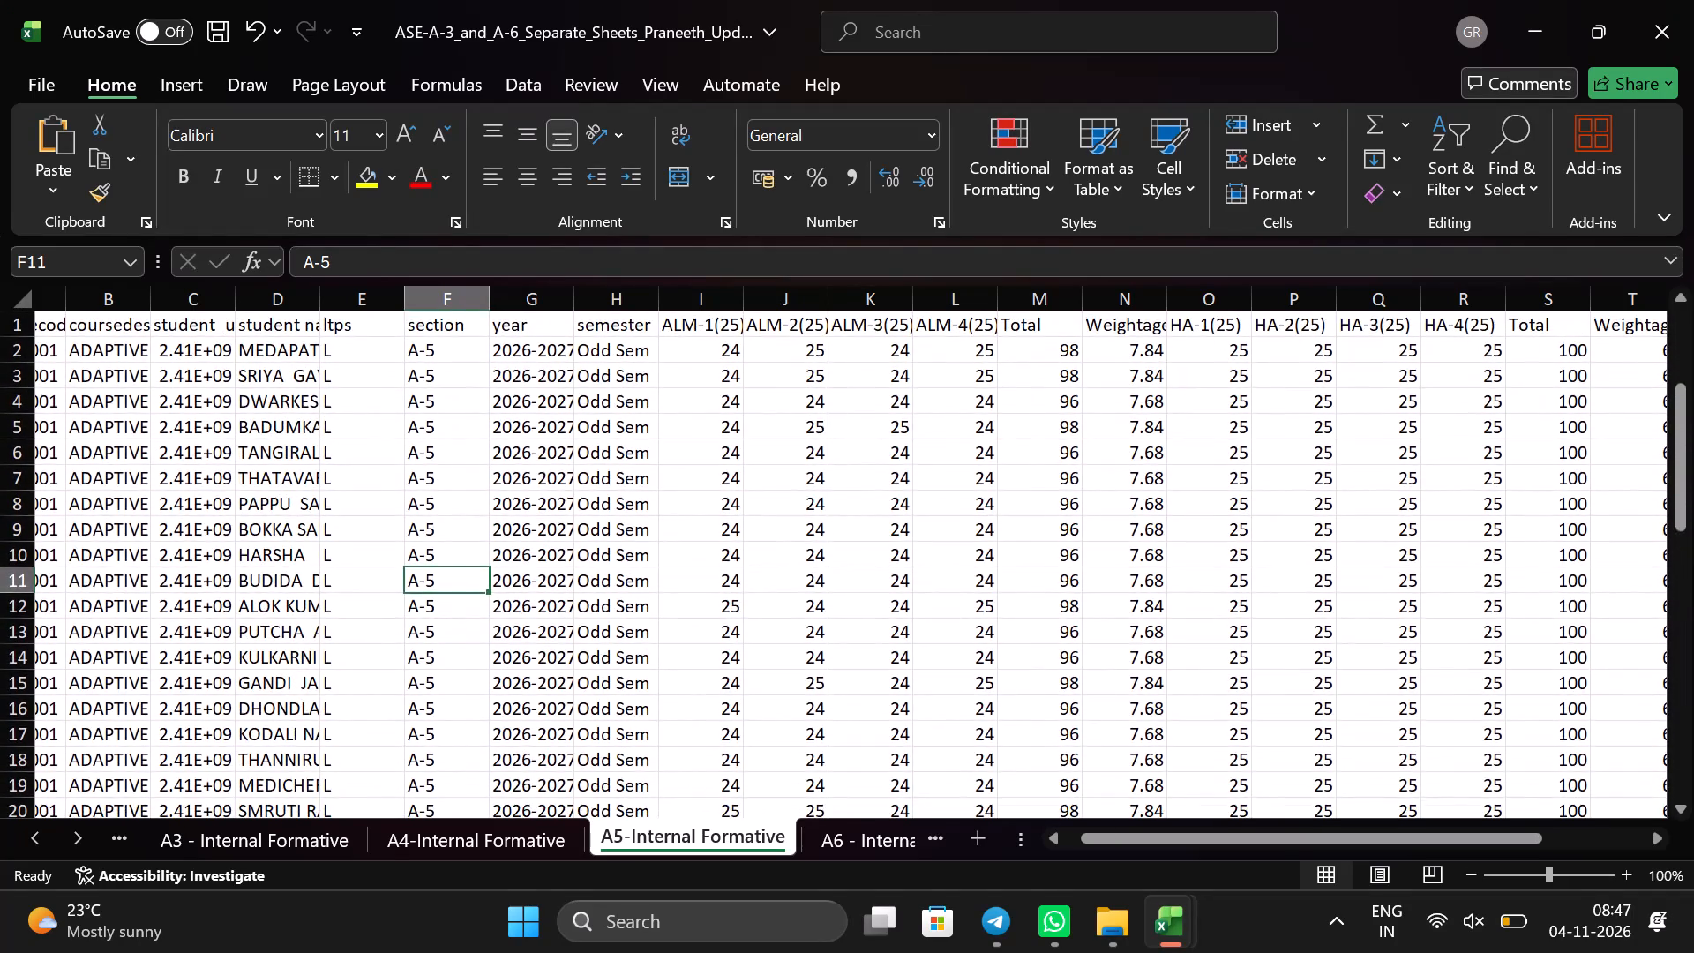
scroll(213, 545, "right", 1)
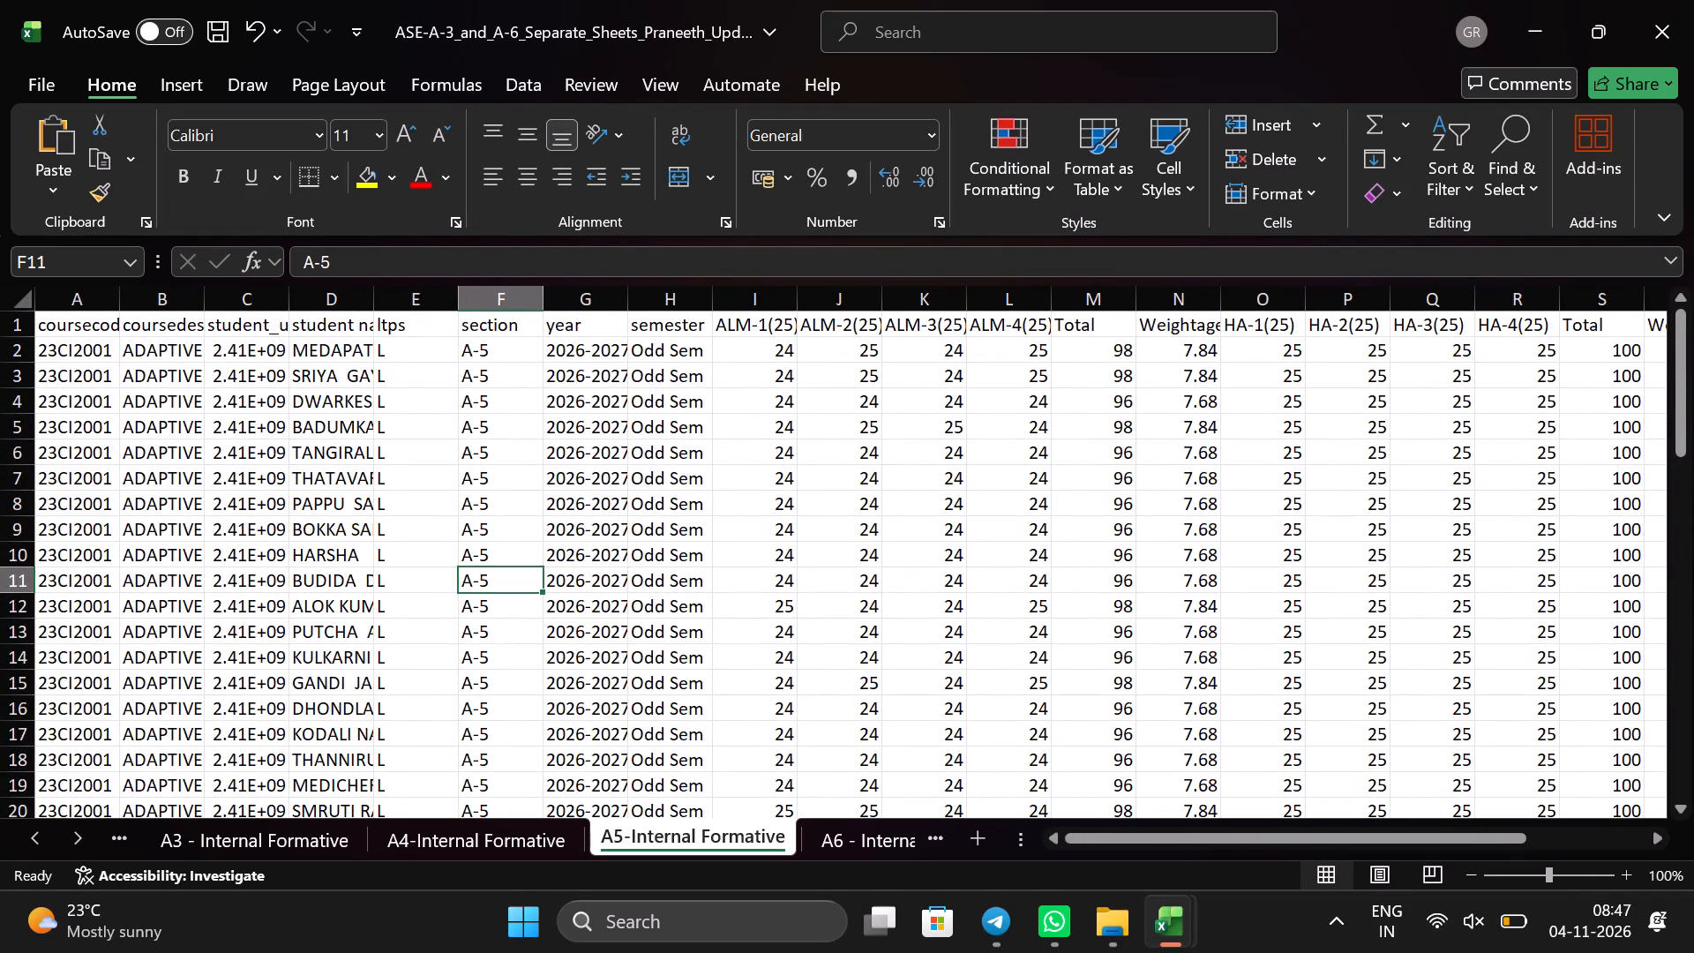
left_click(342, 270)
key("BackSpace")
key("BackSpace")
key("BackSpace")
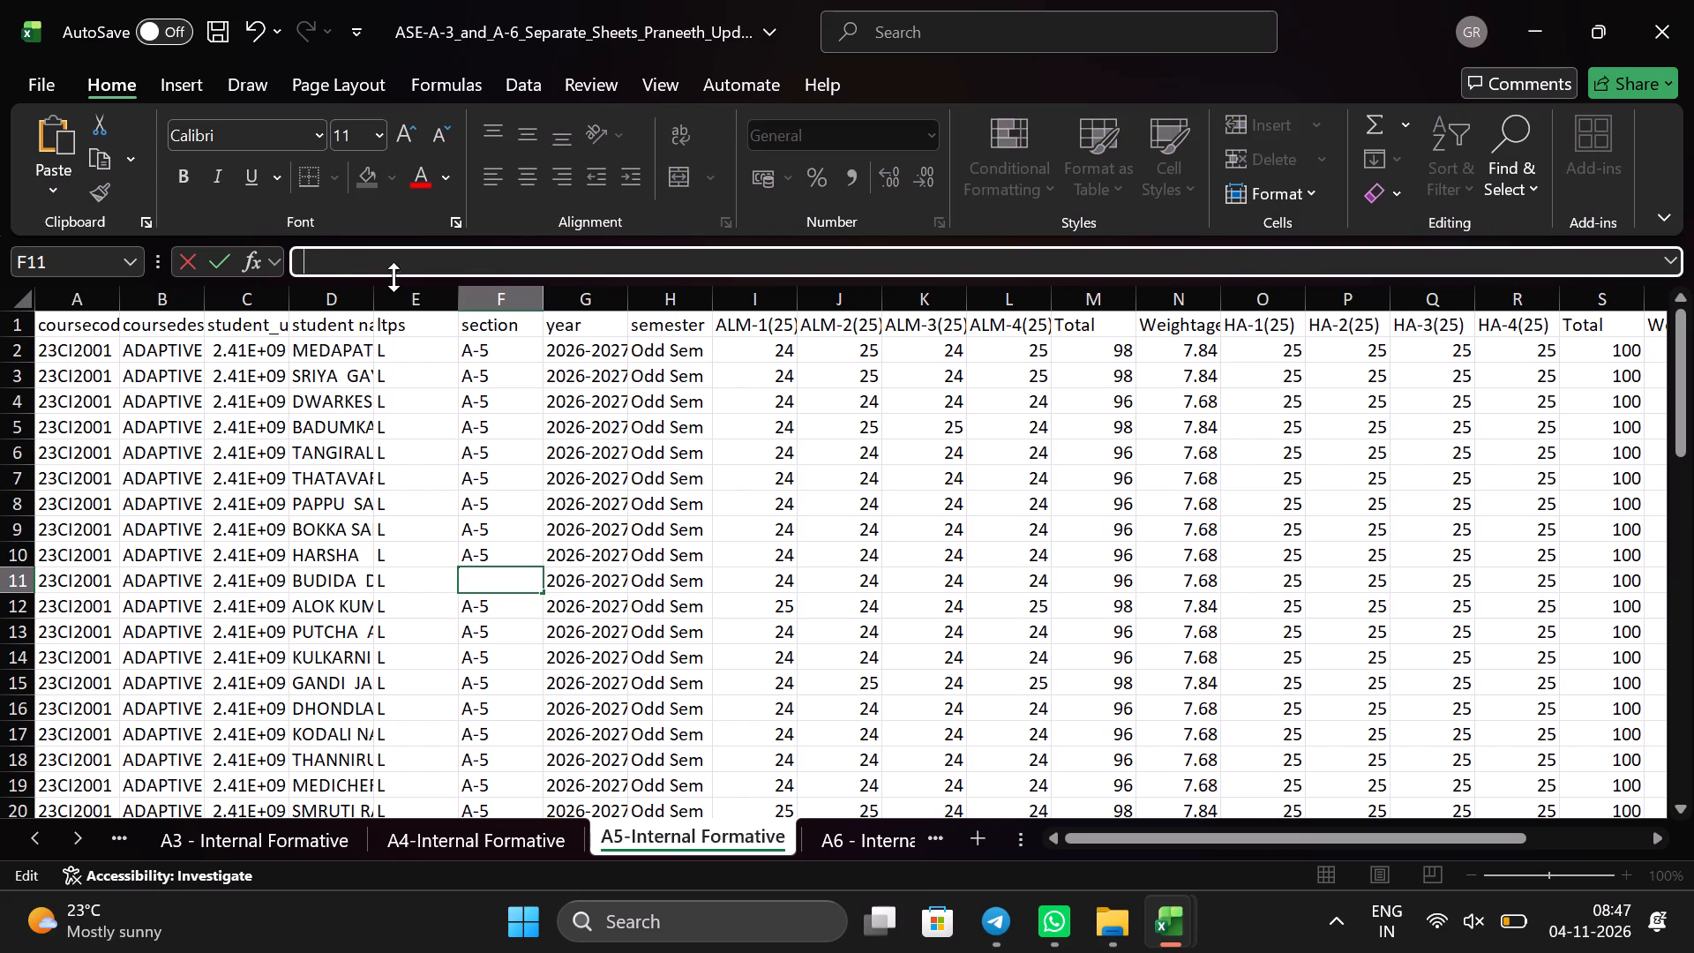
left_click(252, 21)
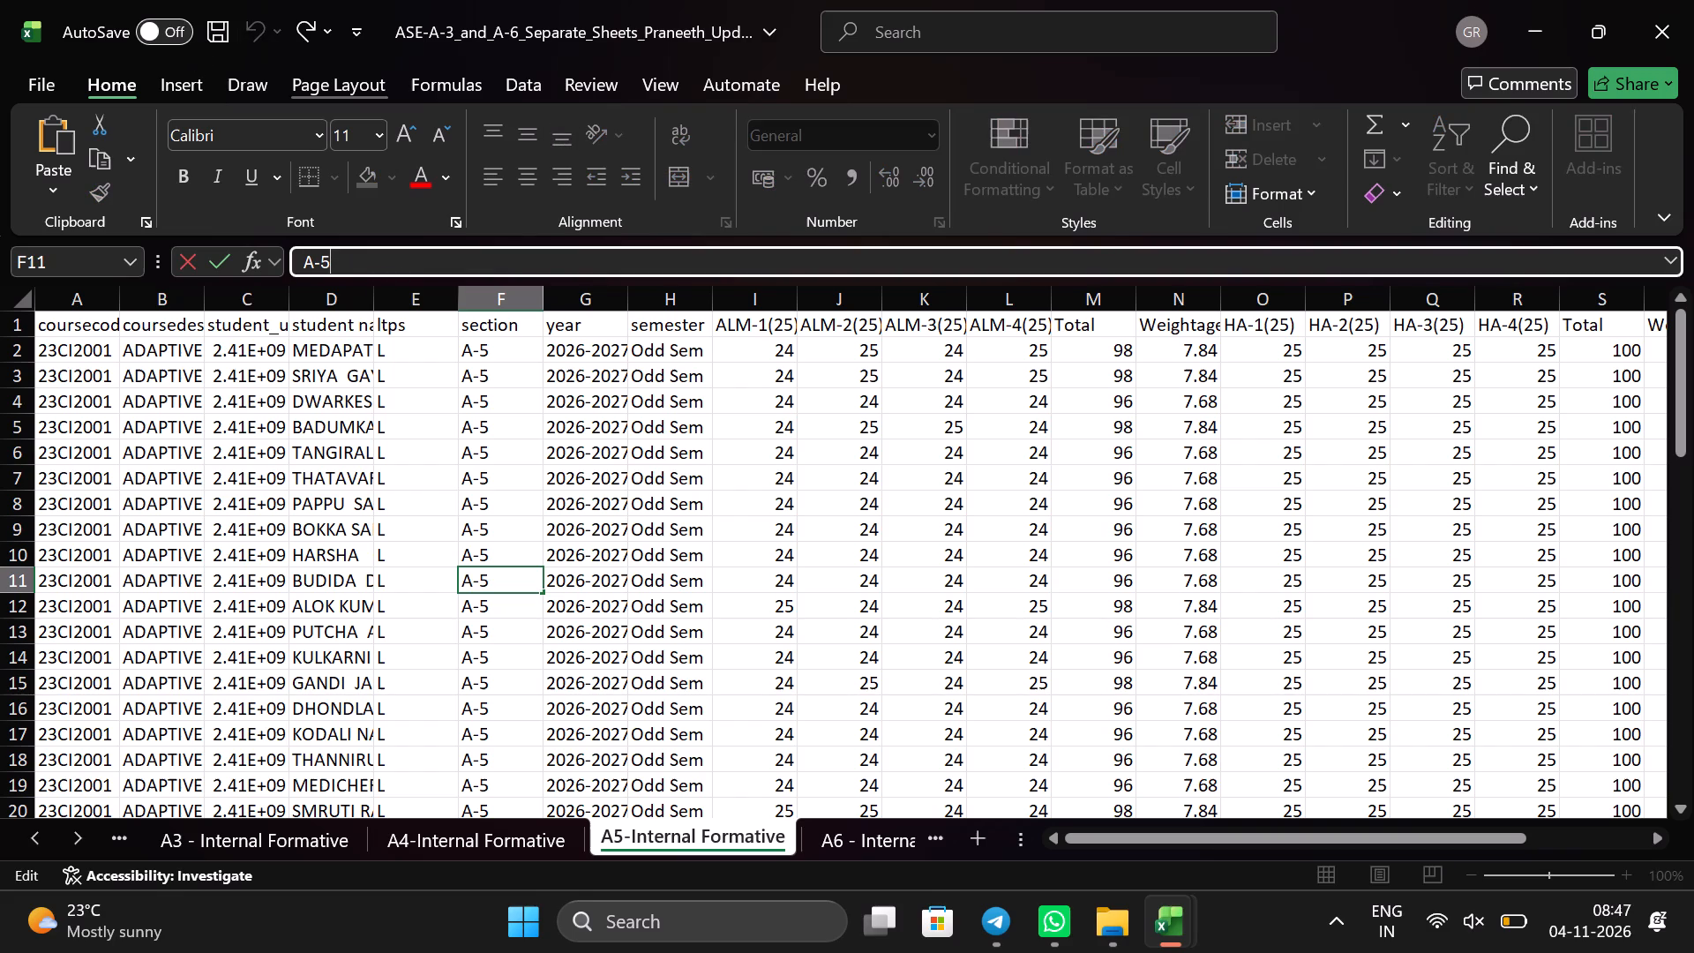
Examine the A5-Internal Formative sheet's lower rows and its columns through Total weightage.
scroll(717, 552, "down", 2)
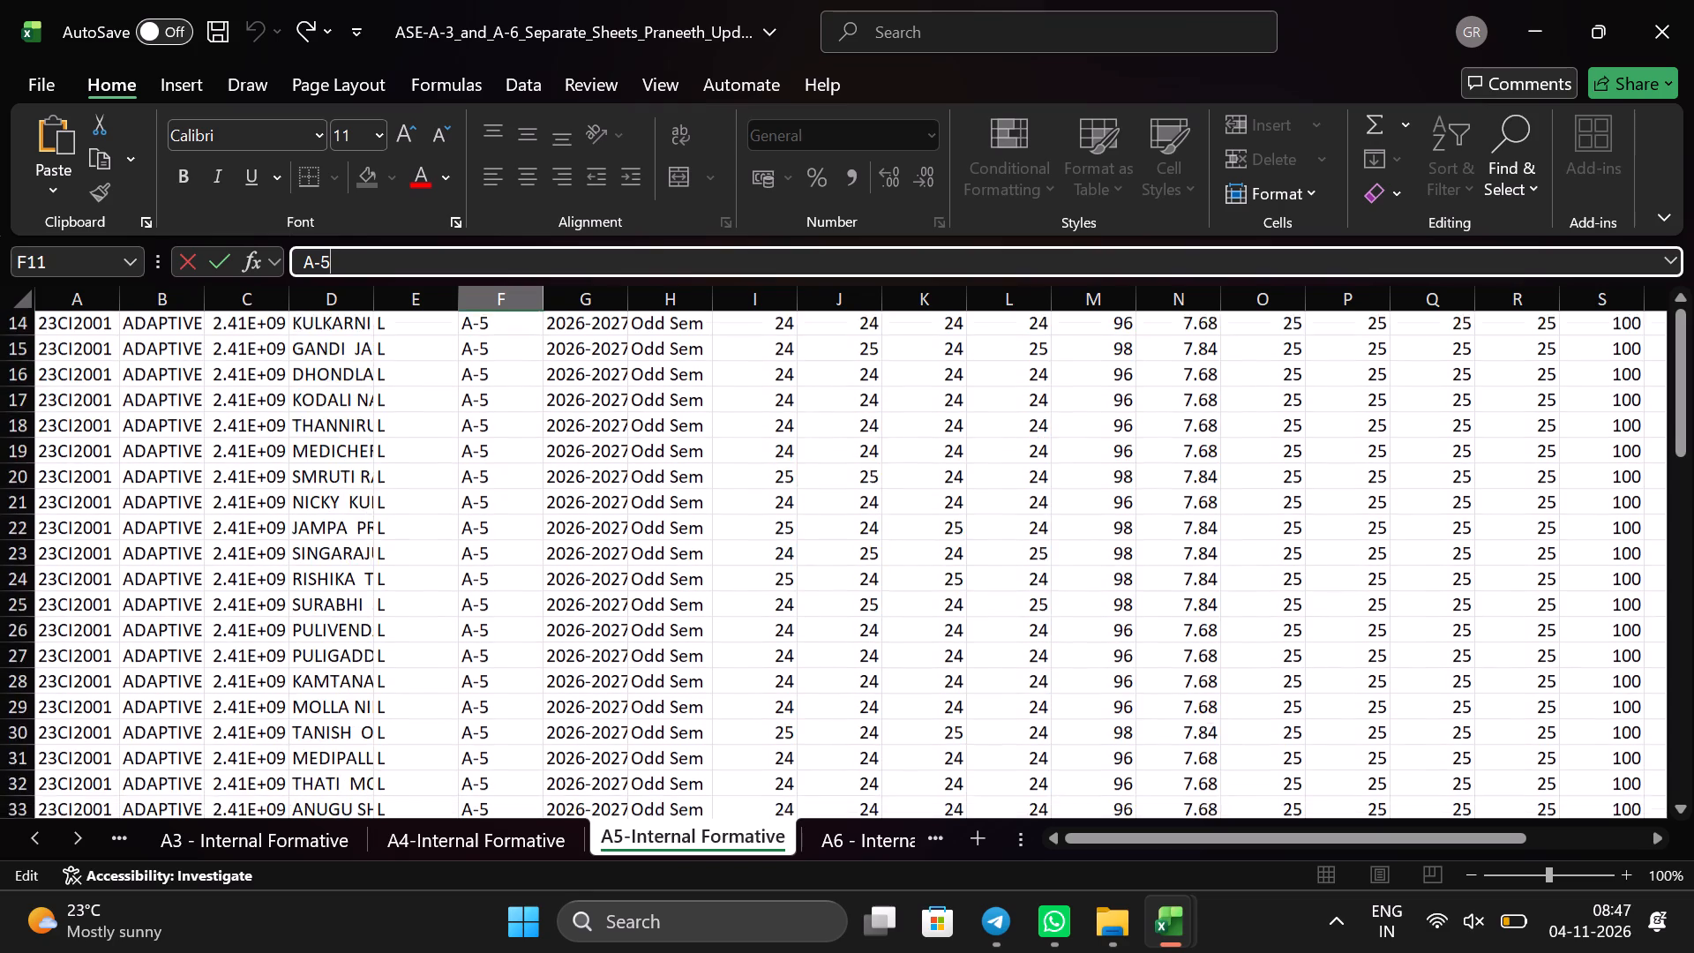
scroll(717, 552, "down", 1)
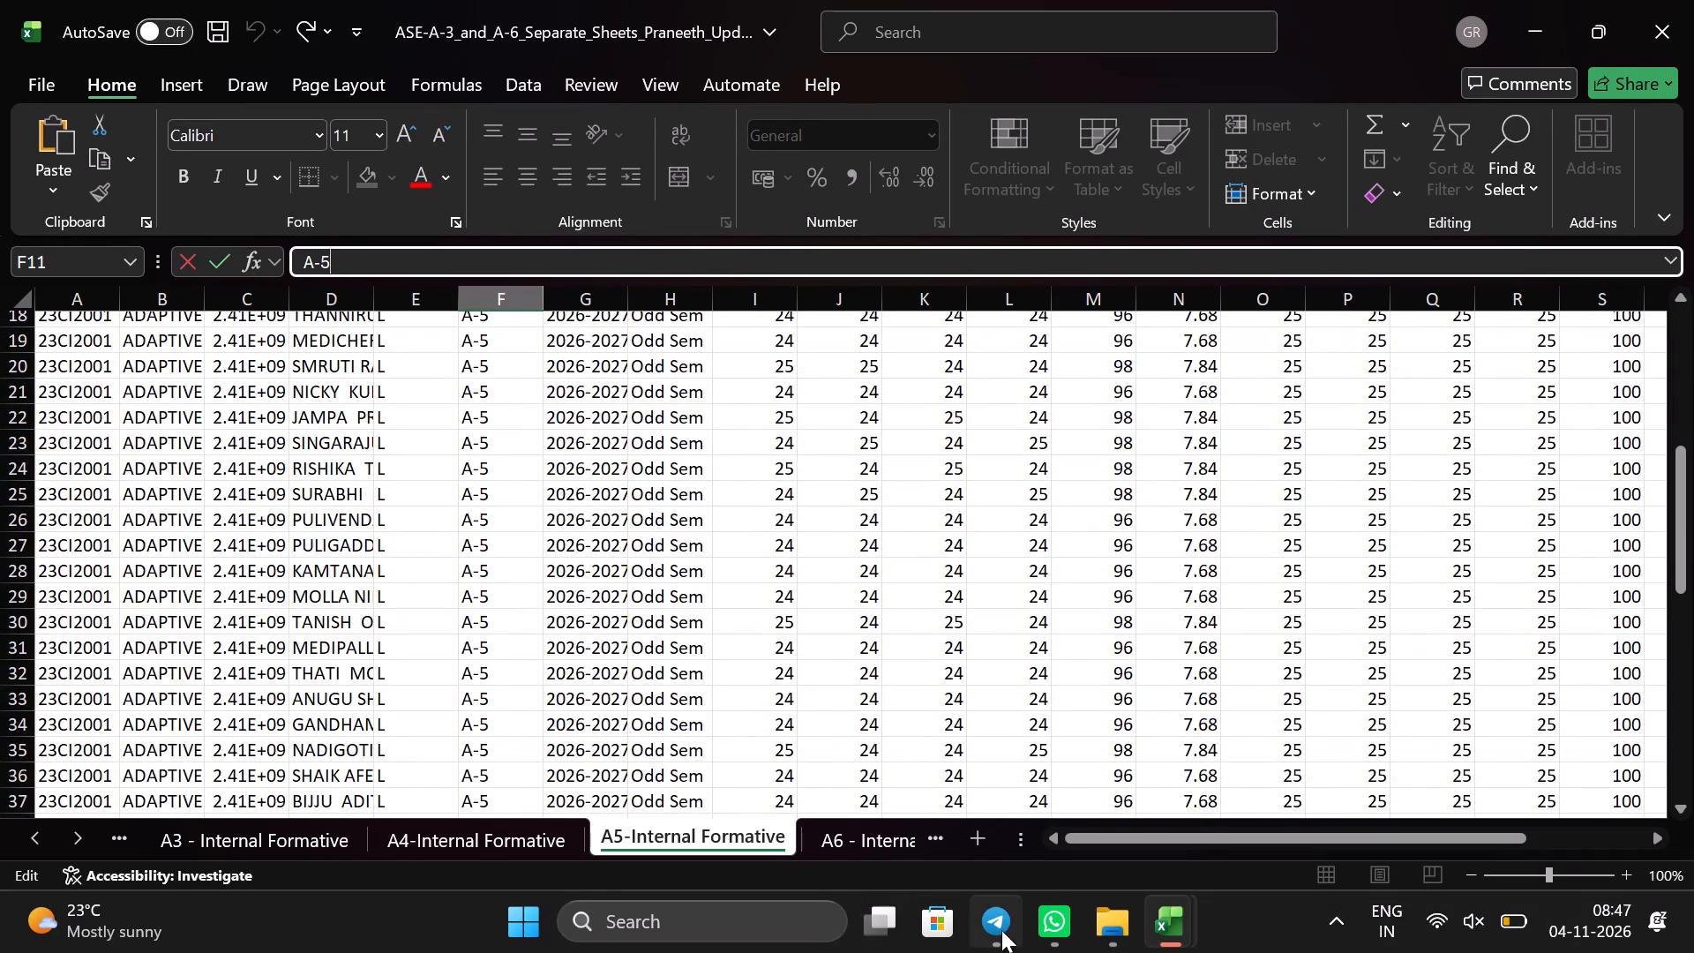
scroll(586, 558, "down", 1)
scroll(586, 558, "up", 2)
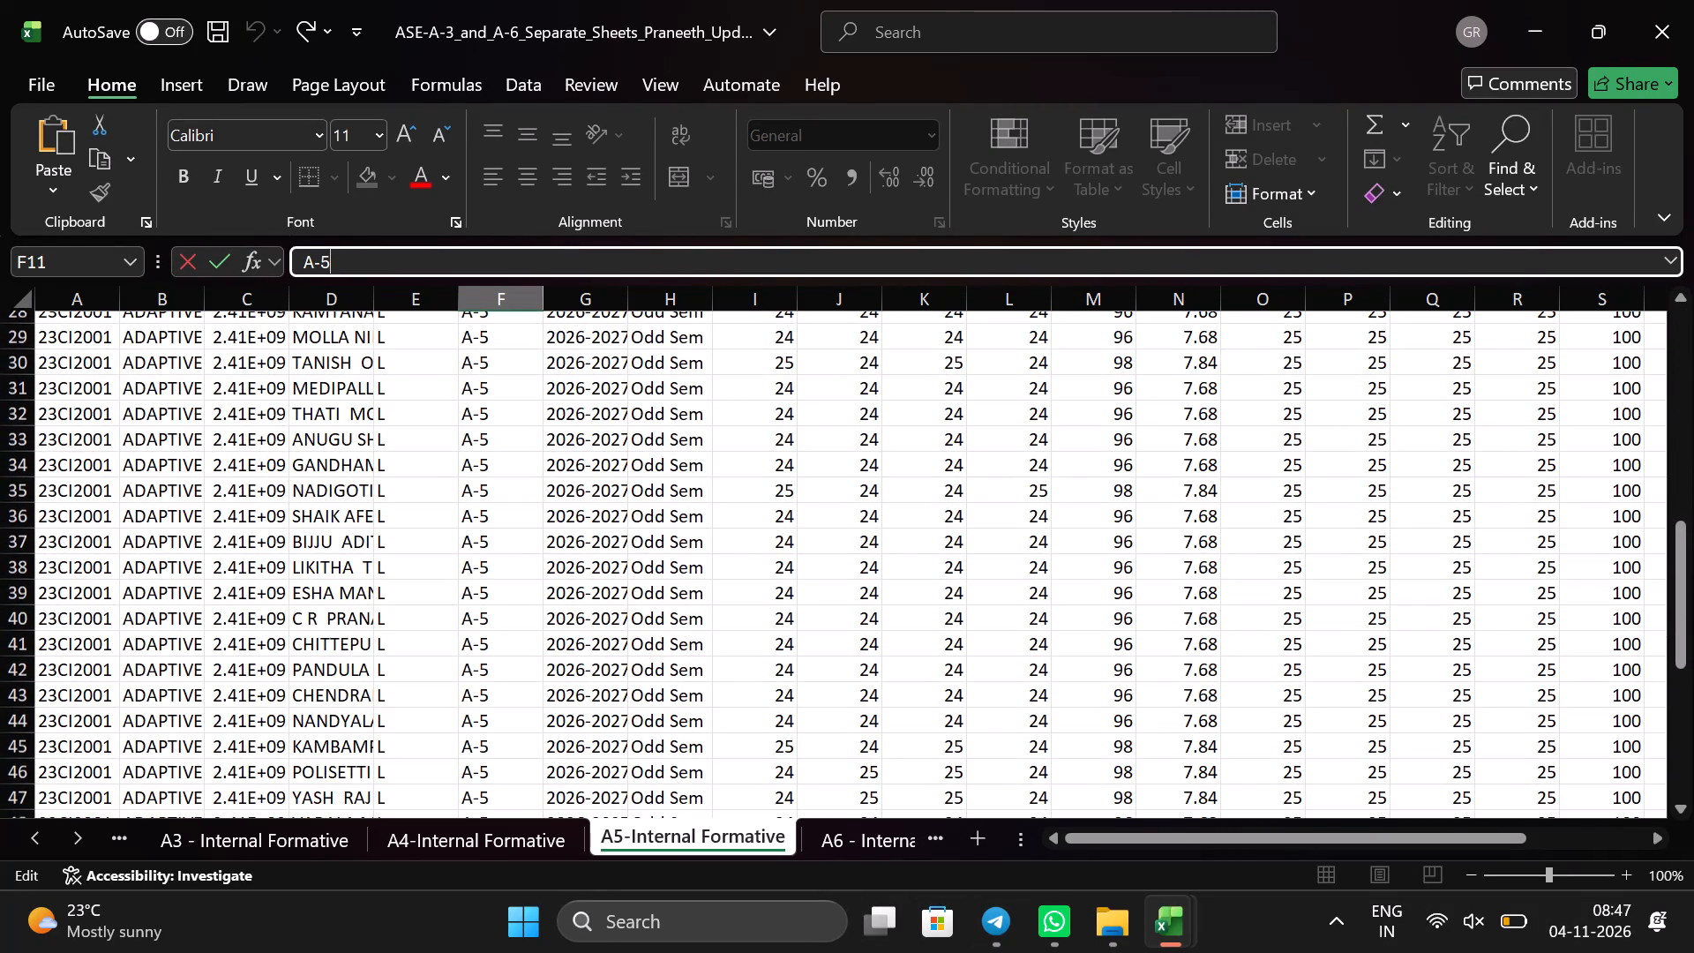
scroll(586, 558, "up", 2)
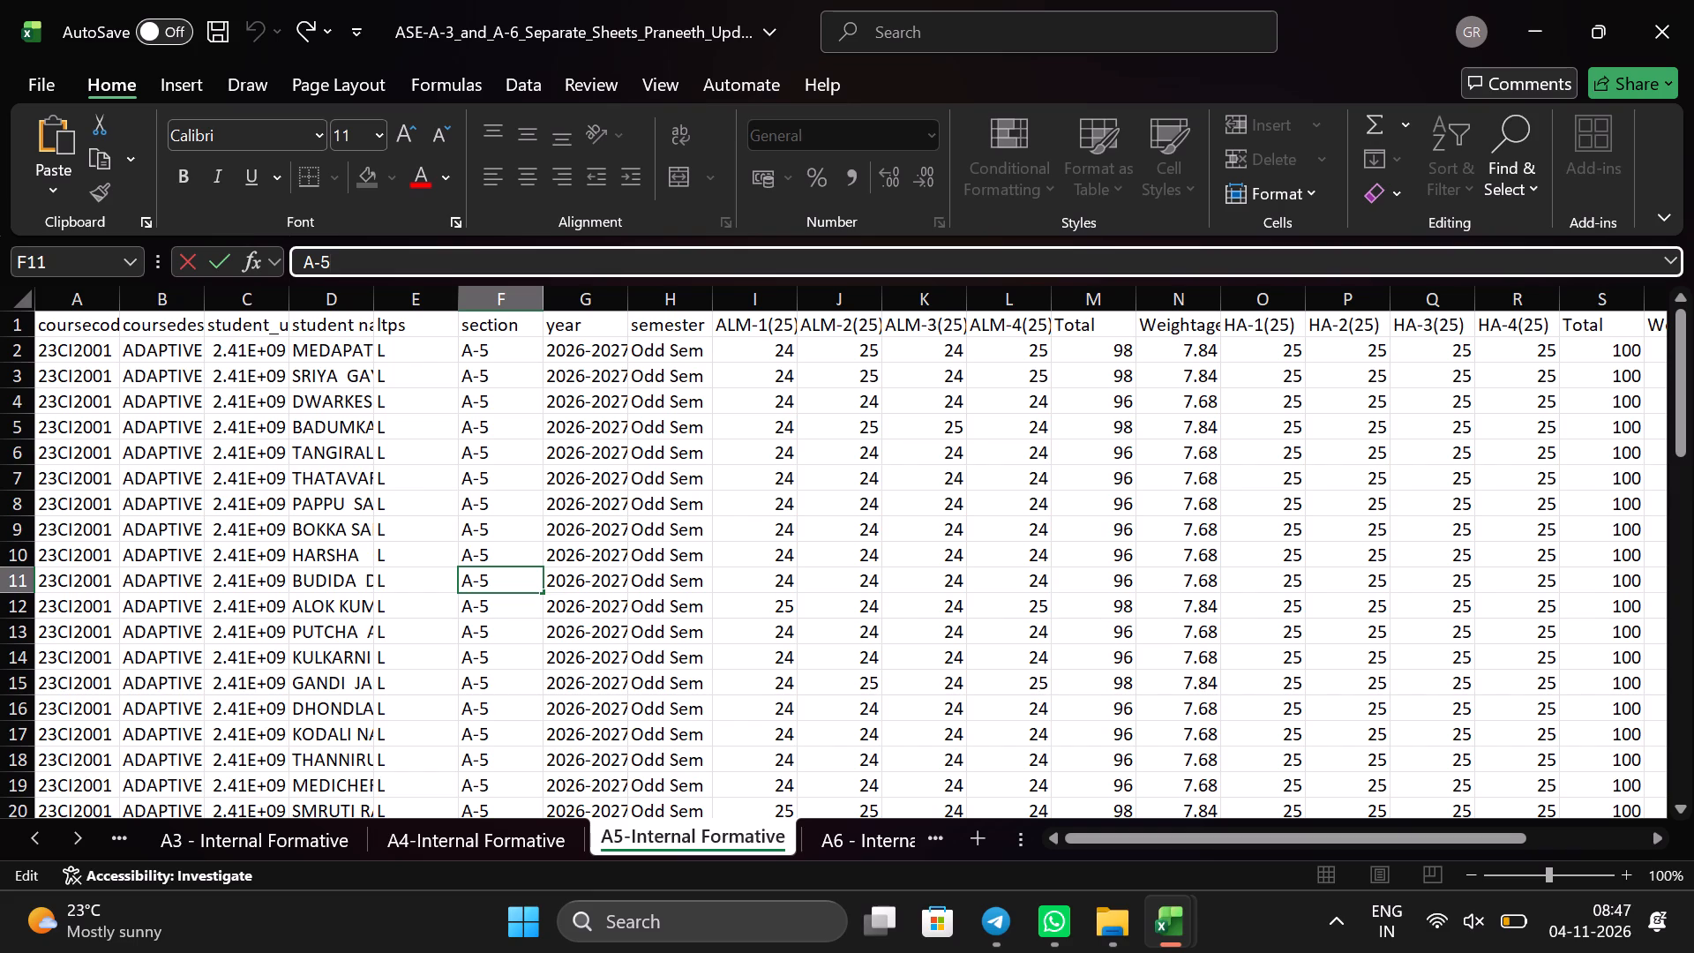
scroll(1128, 407, "left", 2)
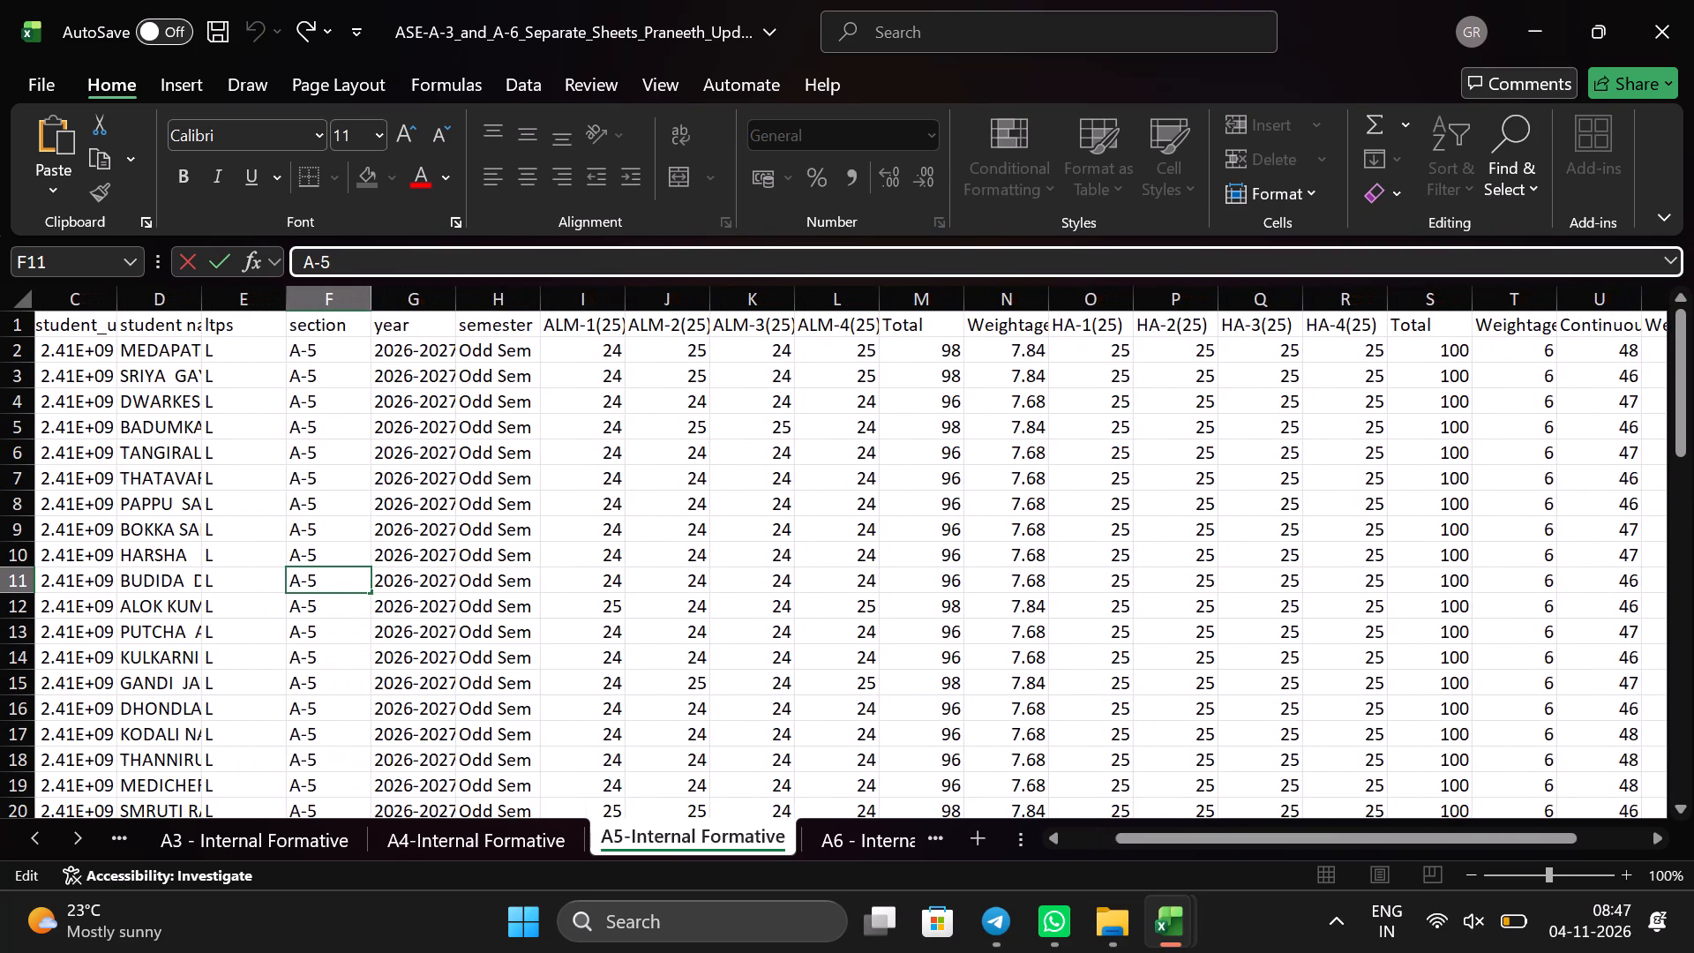
scroll(1128, 407, "left", 3)
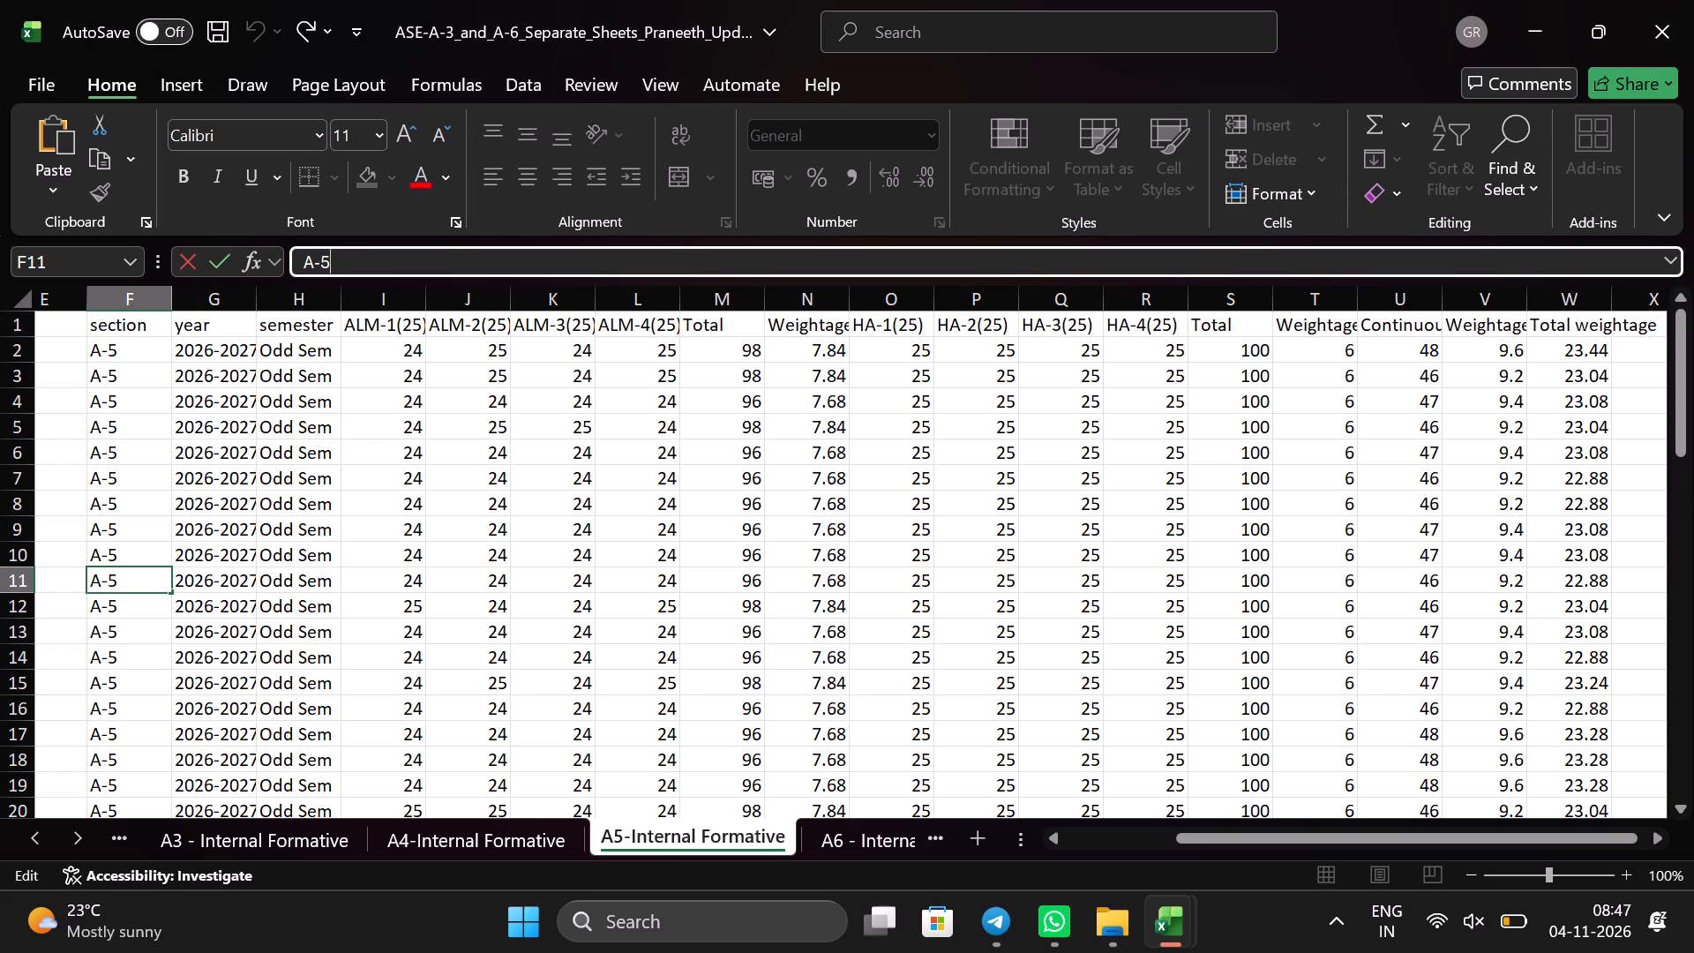
scroll(333, 449, "right", 2)
scroll(1091, 610, "left", 1)
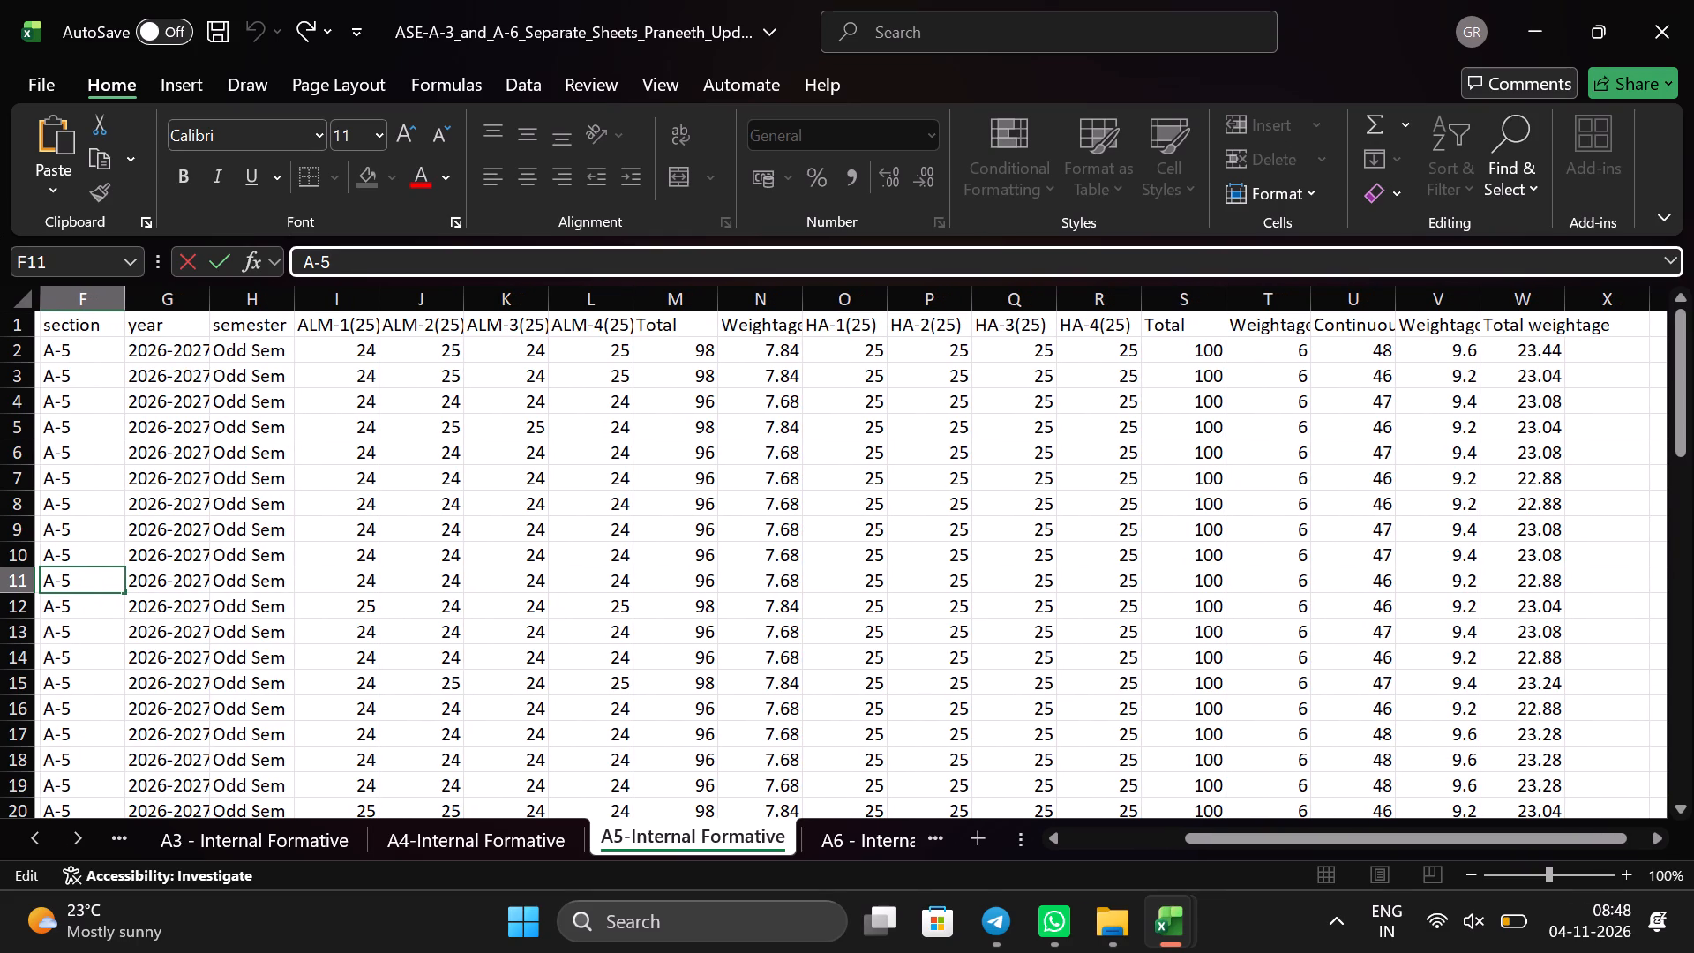
Examine the A3 - Internal Formative sheet's layout, student IDs, names and marks across all its rows for comparison.
left_click(322, 848)
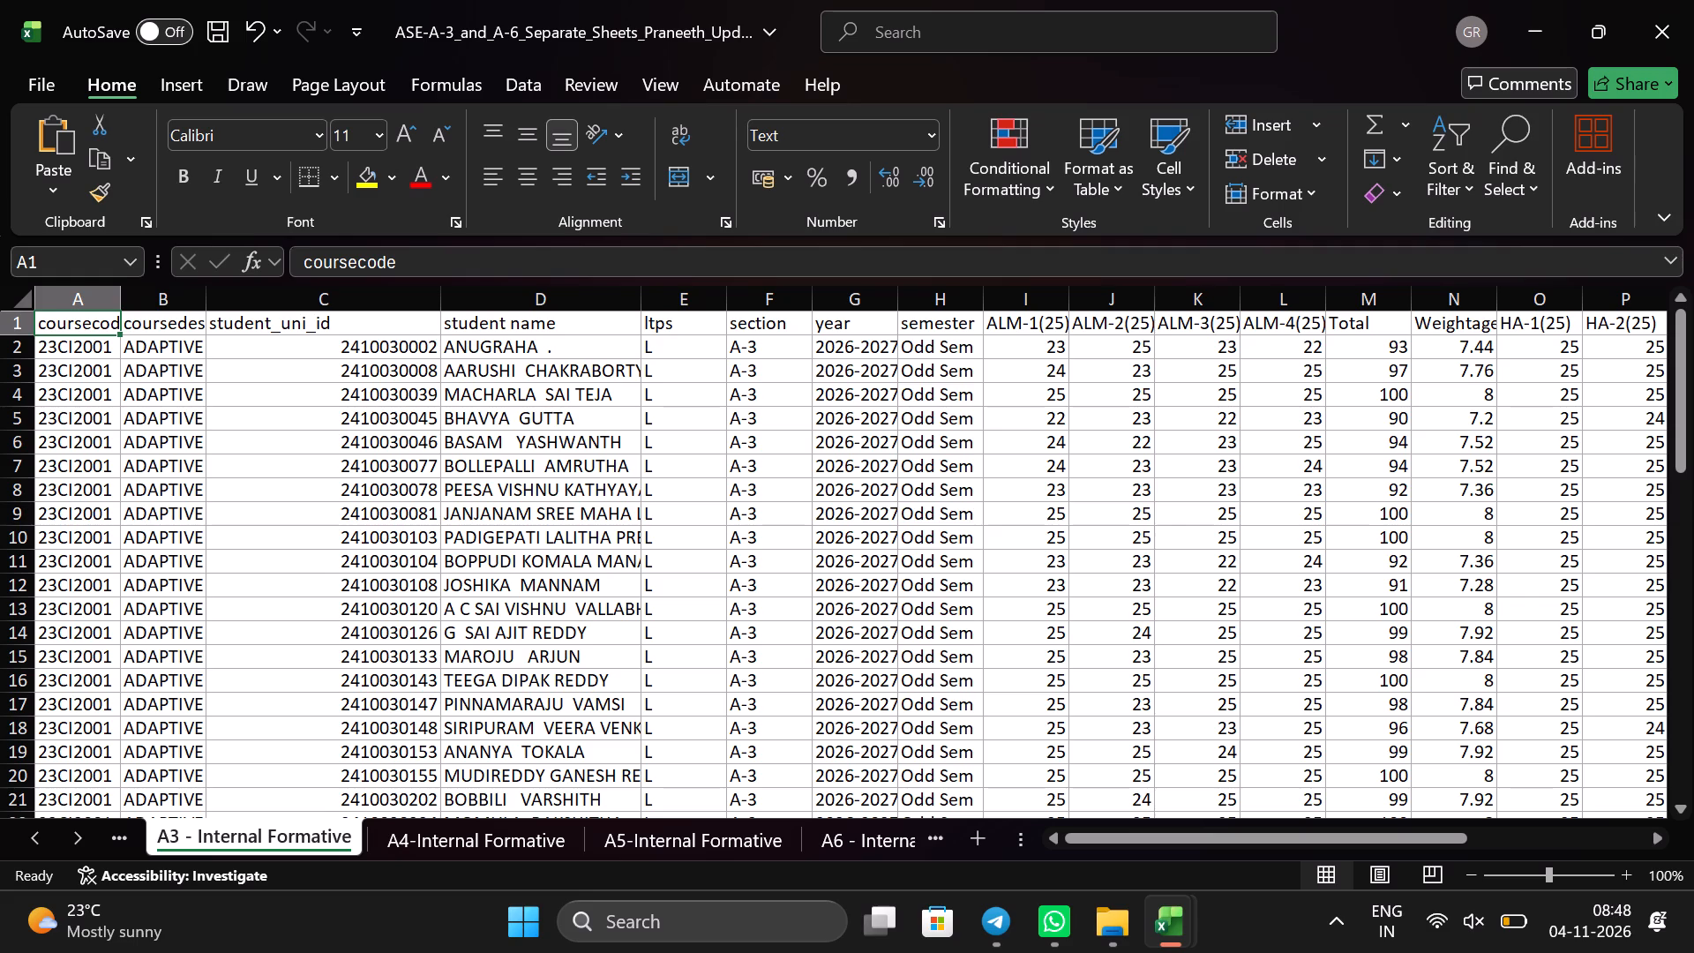
scroll(513, 564, "up", 1)
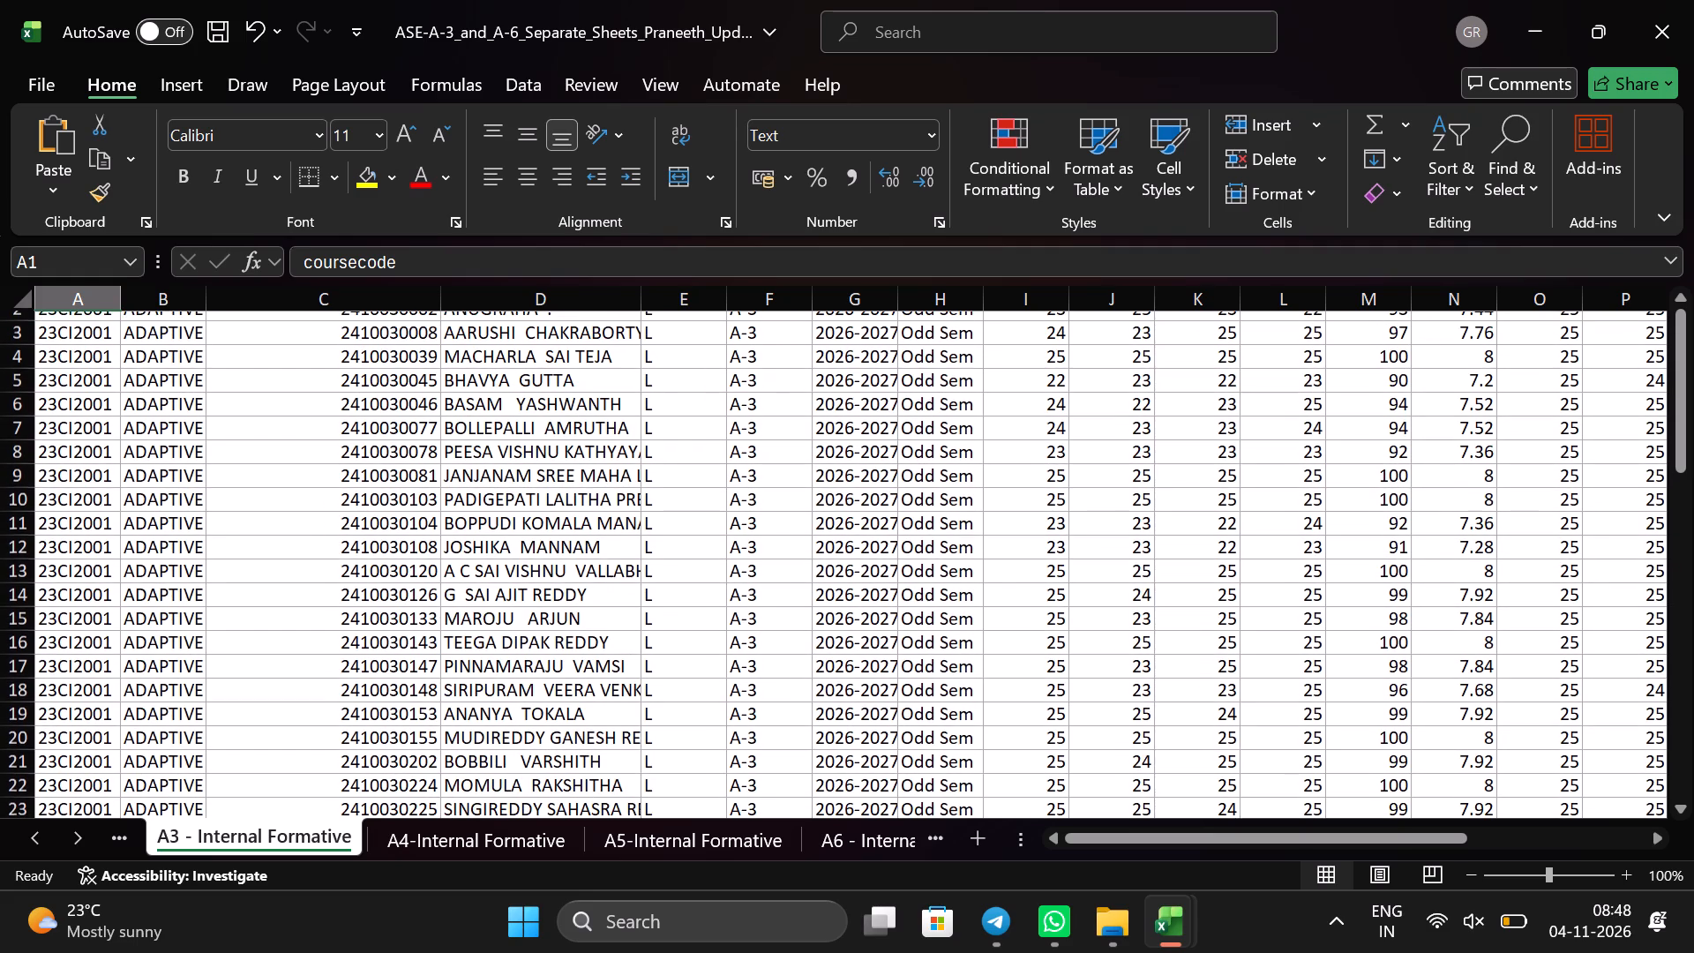
scroll(513, 564, "up", 2)
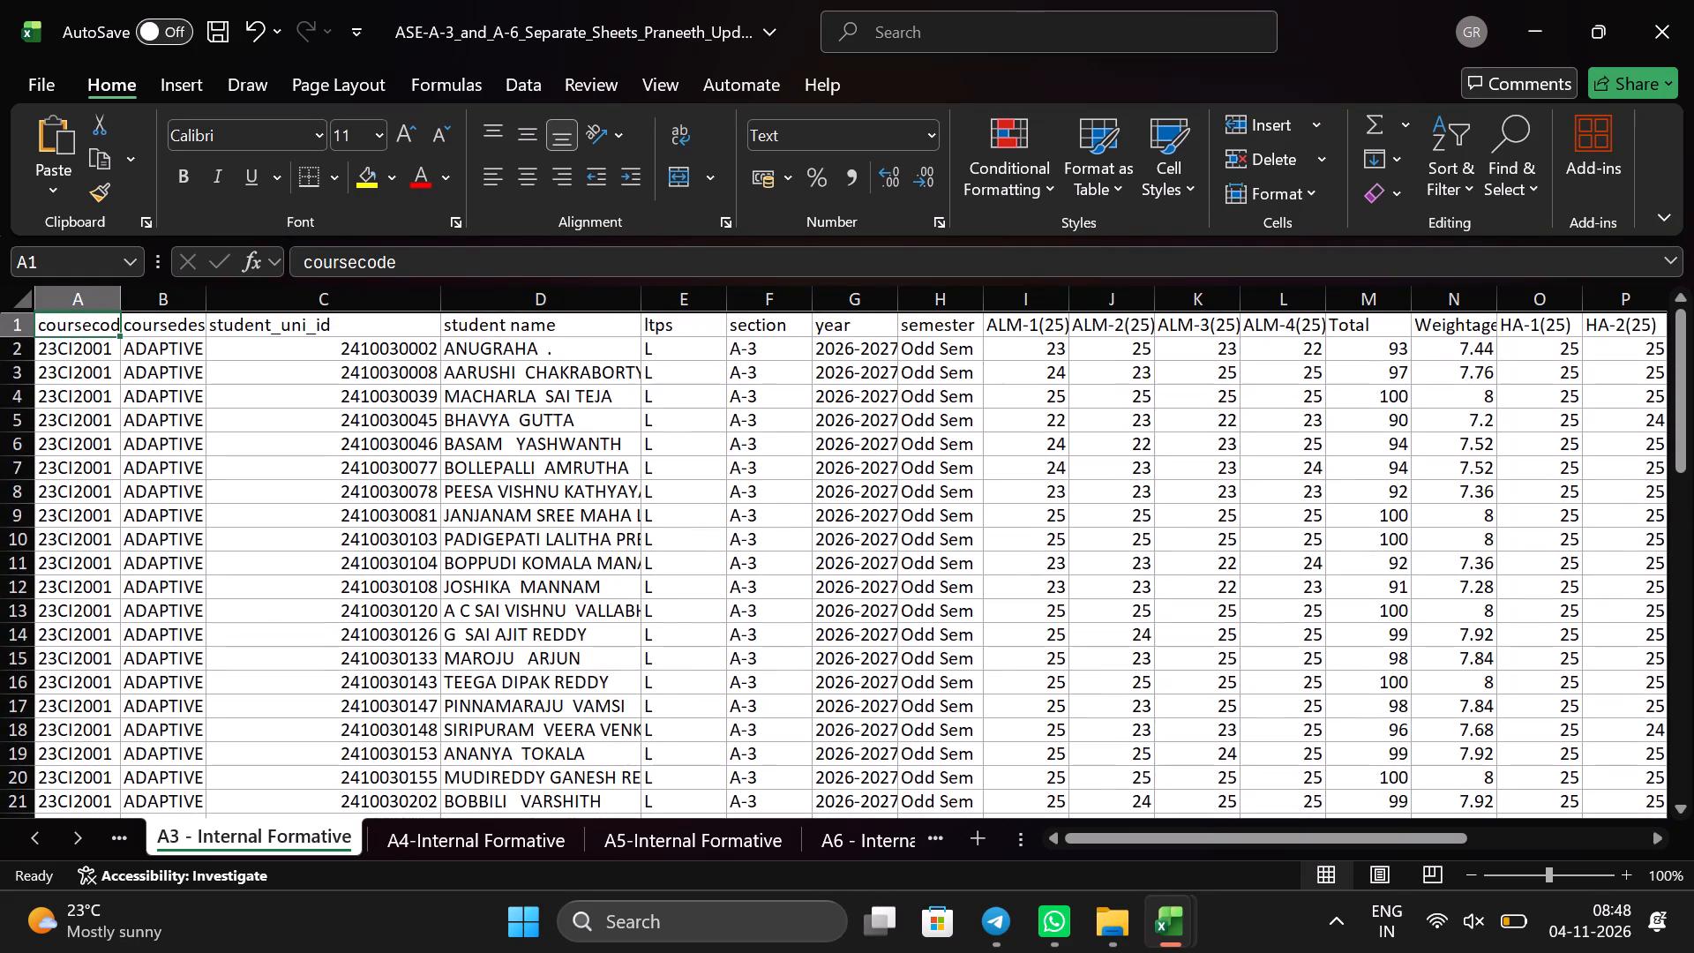
scroll(513, 564, "up", 1)
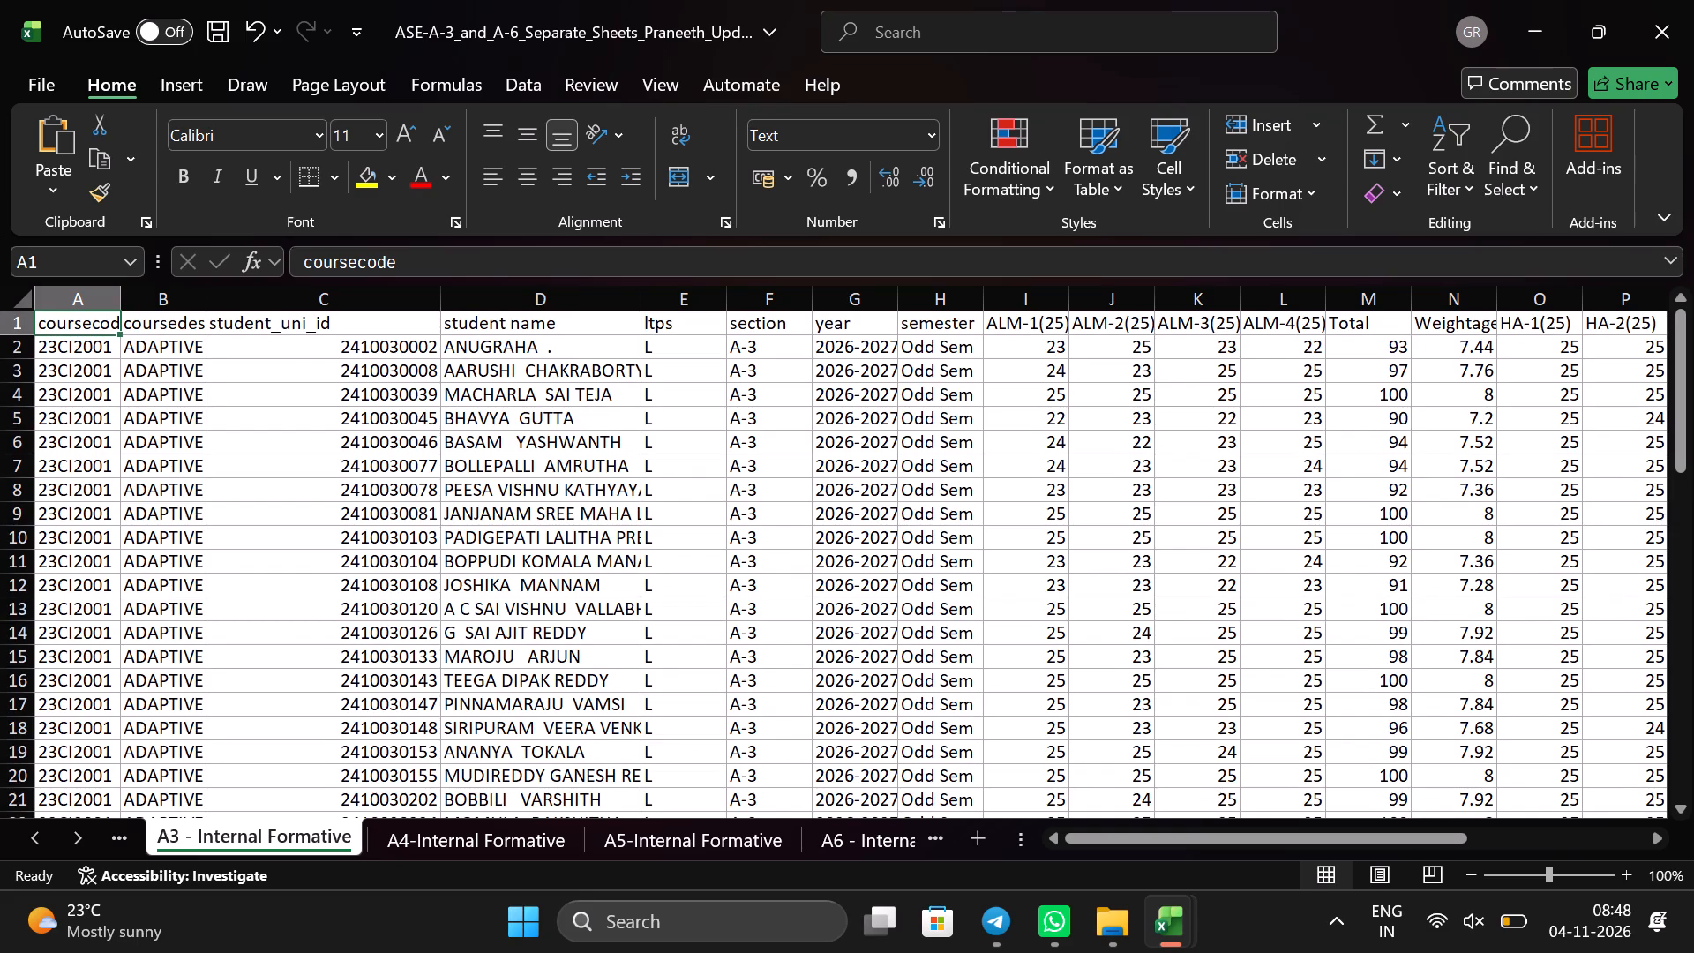
scroll(480, 438, "right", 1)
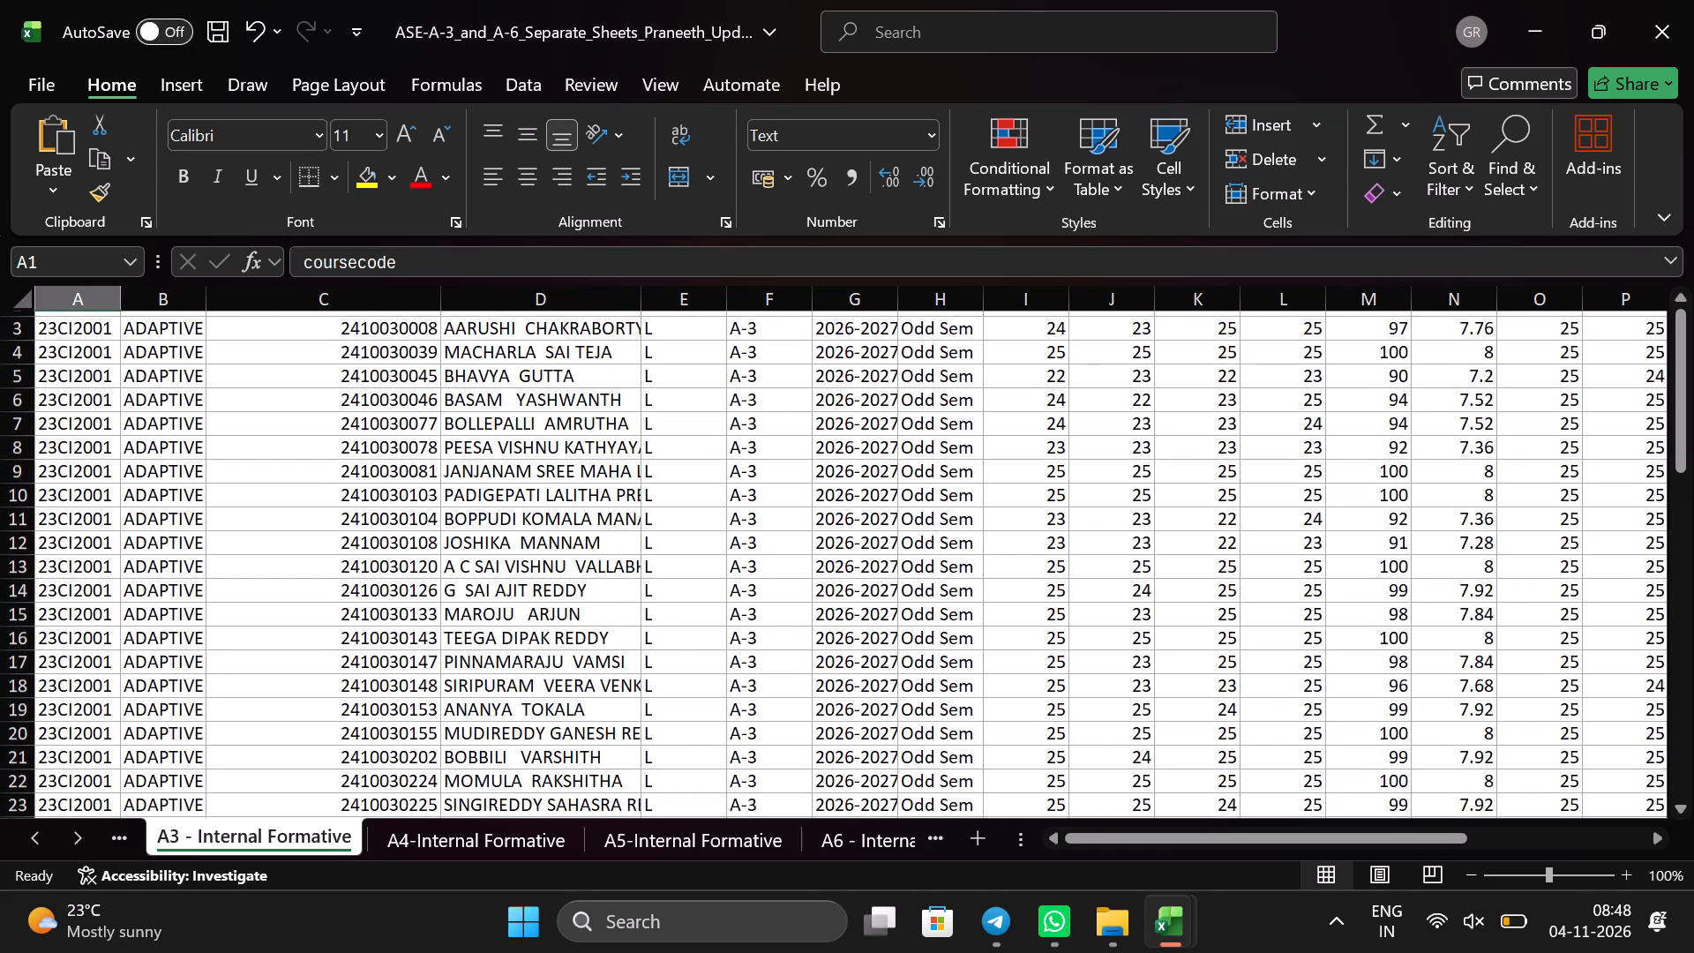
scroll(480, 438, "right", 2)
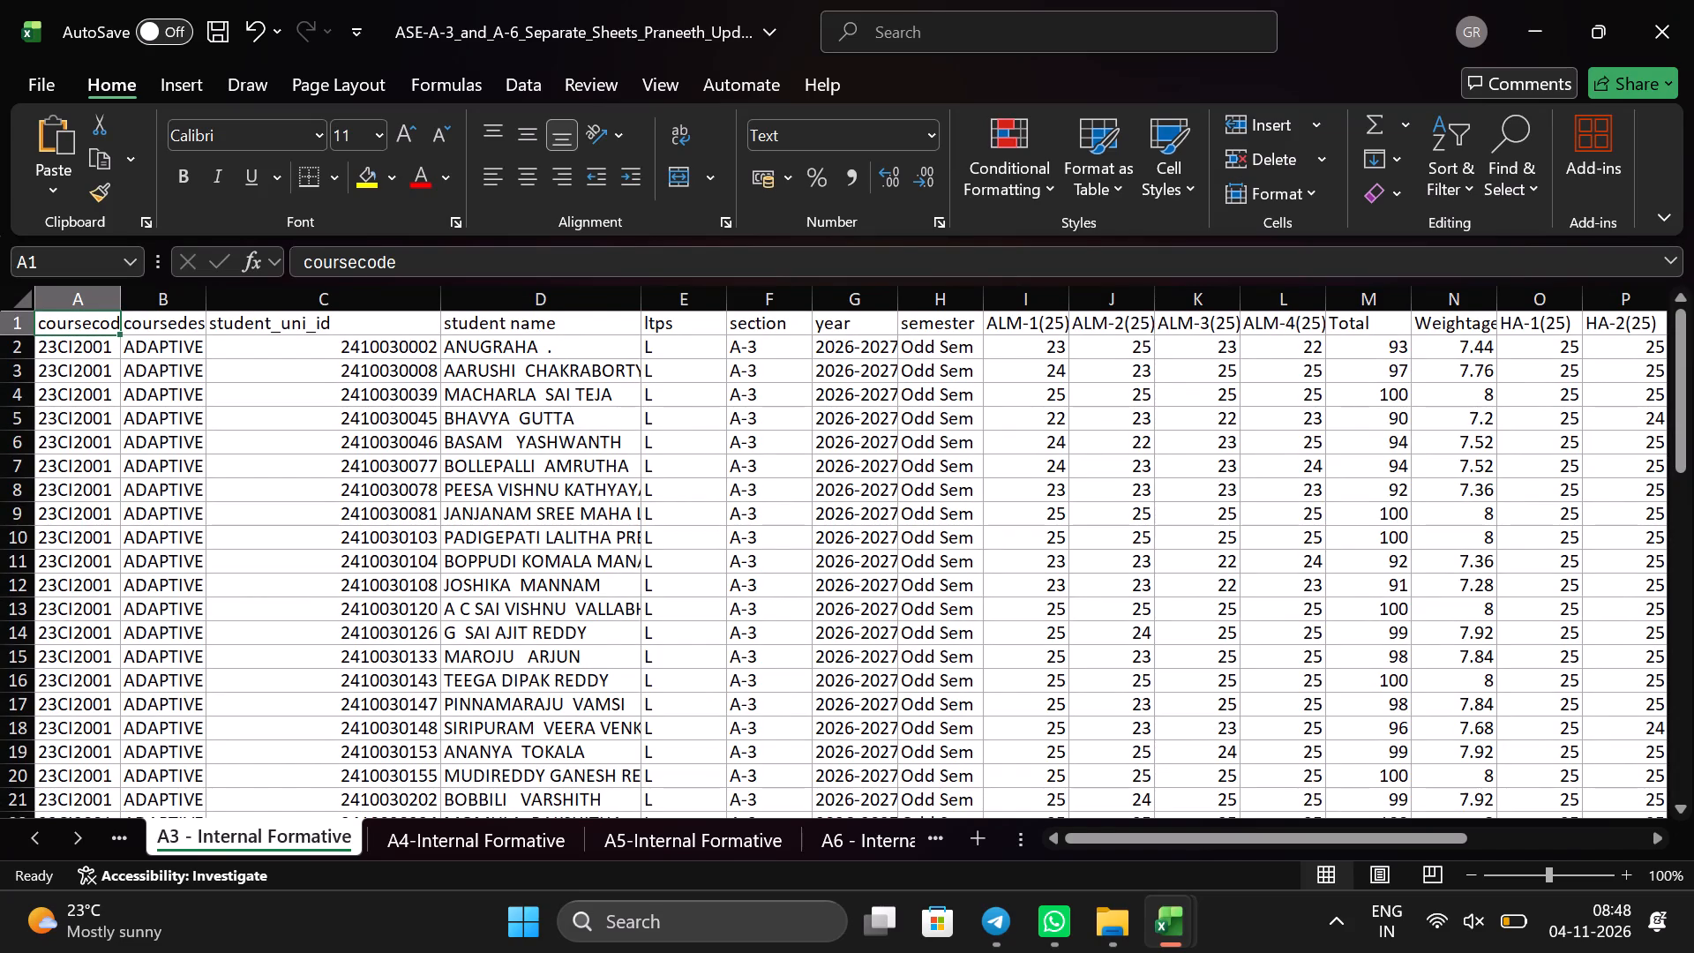
scroll(446, 454, "down", 2)
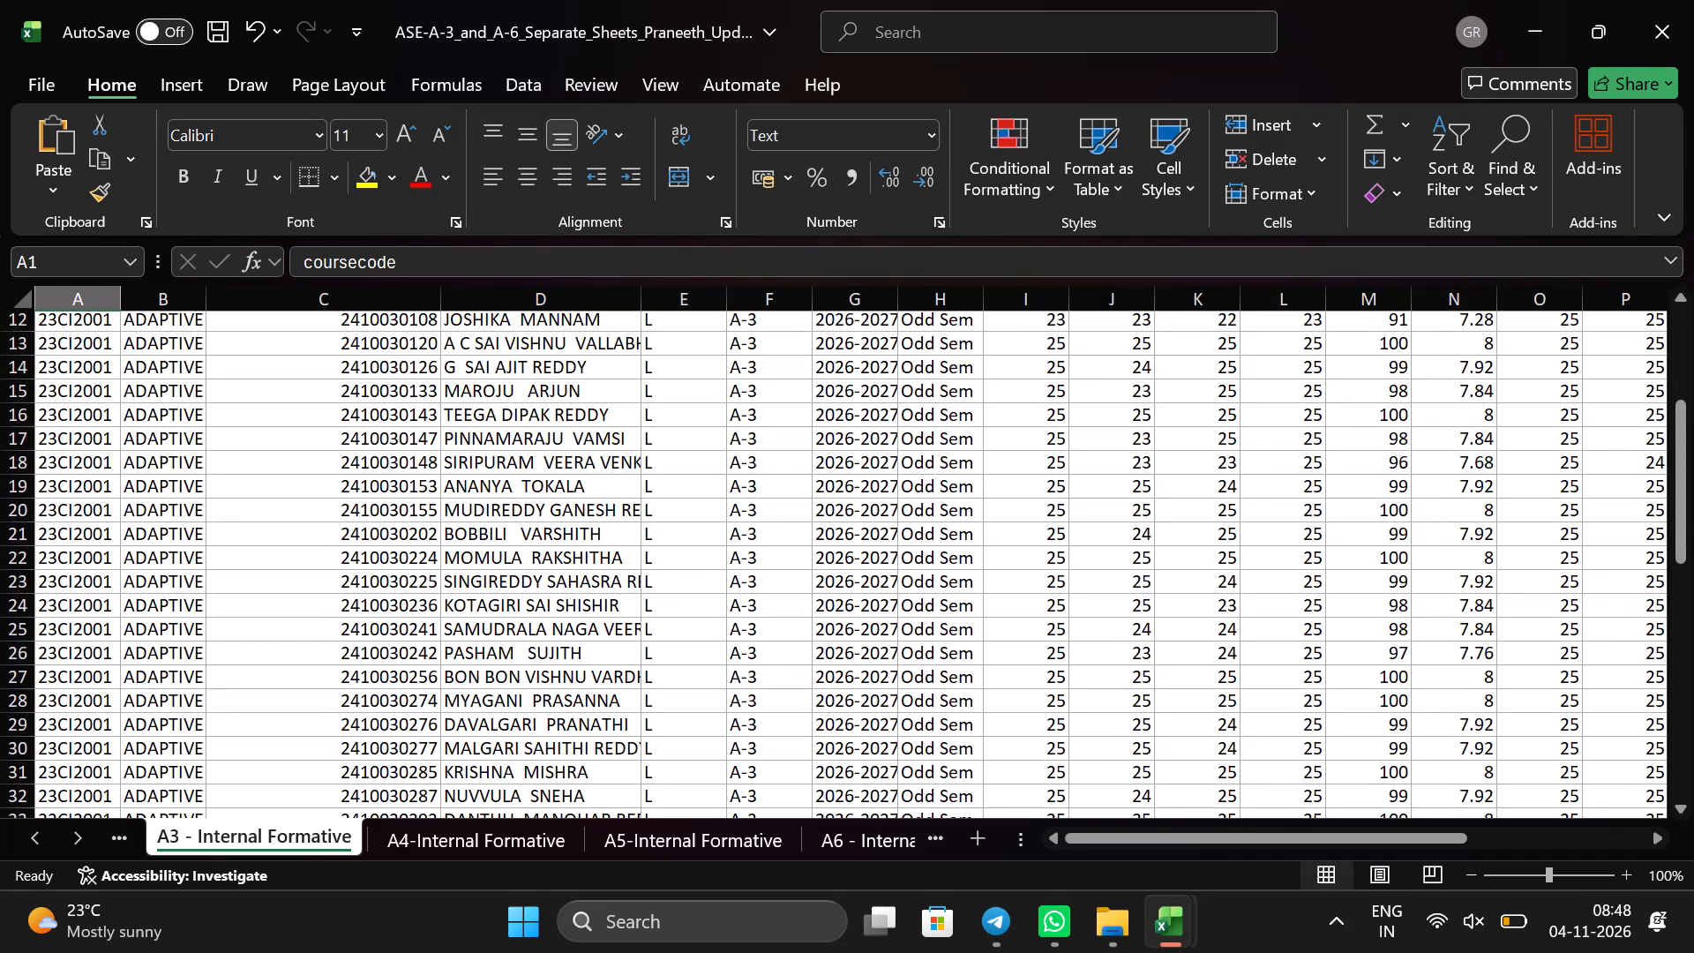
scroll(446, 454, "down", 1)
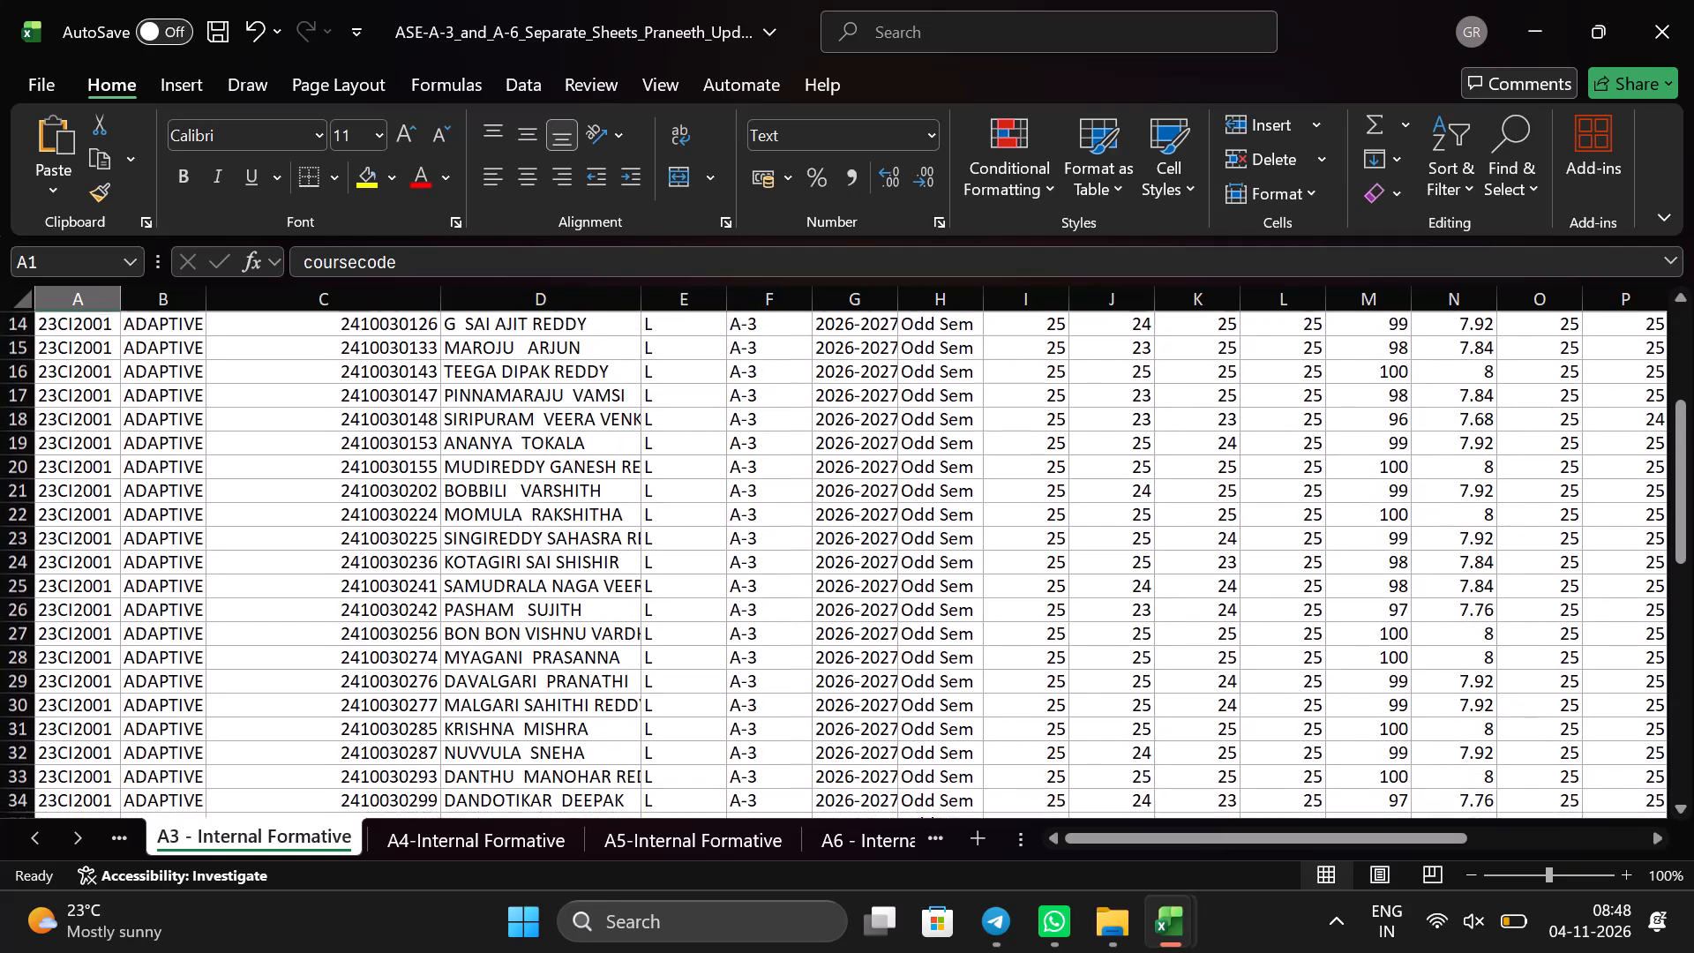
scroll(446, 454, "down", 2)
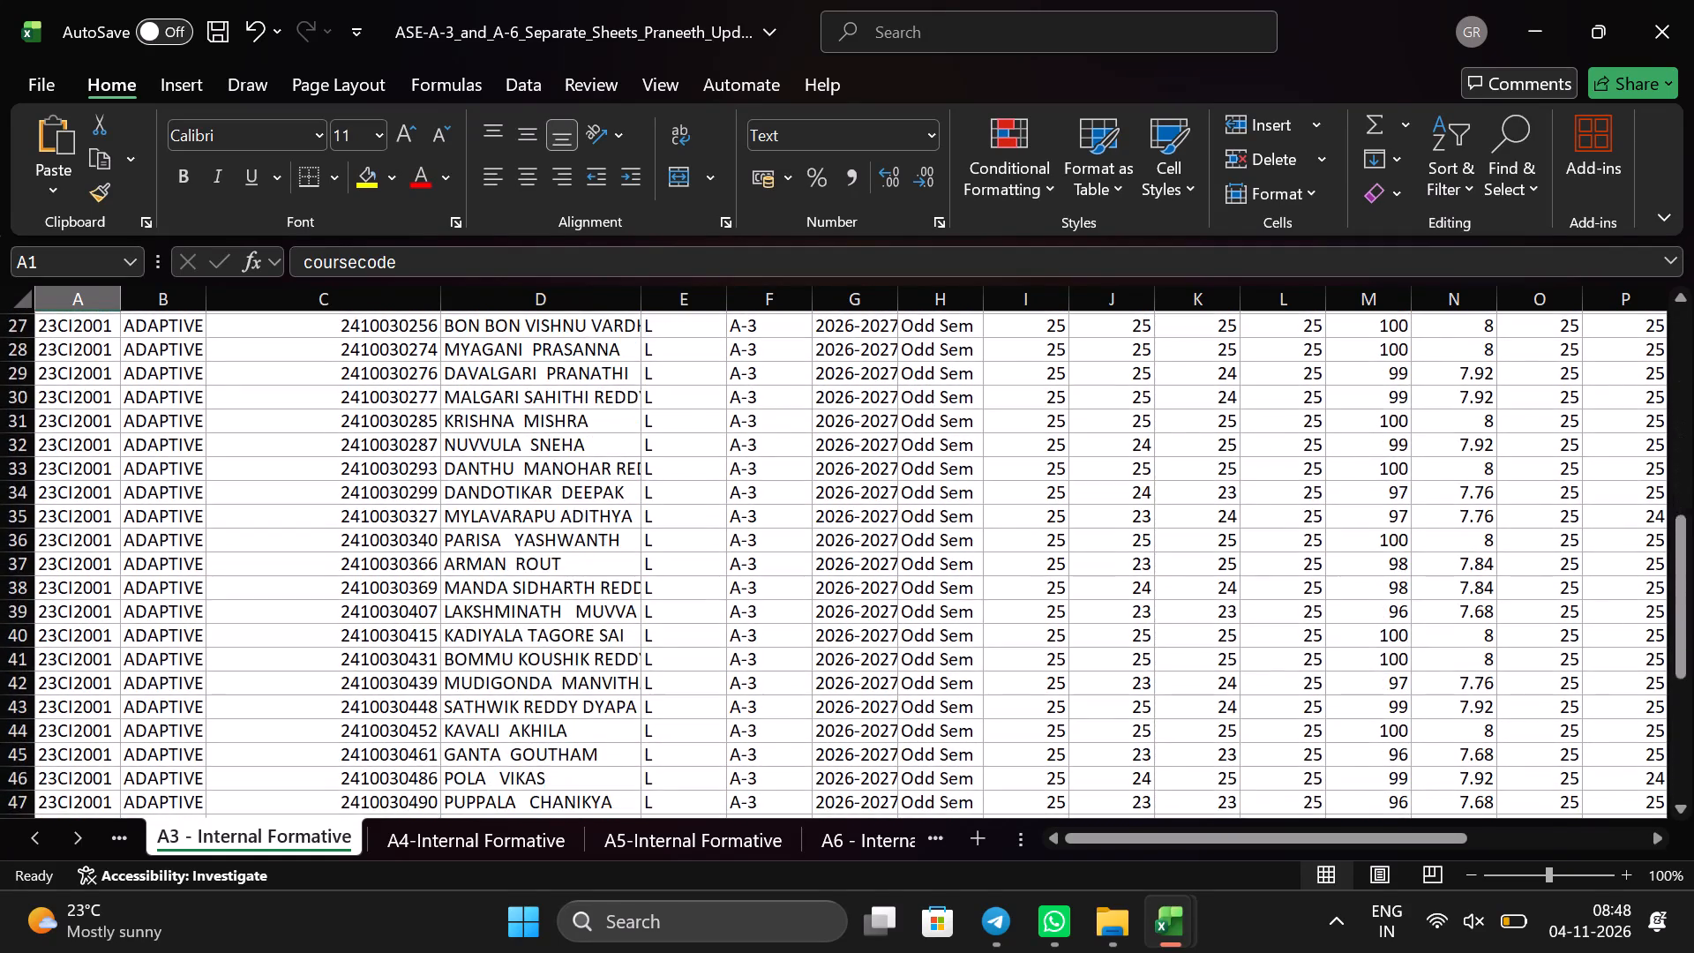
scroll(446, 454, "down", 1)
scroll(446, 454, "up", 1)
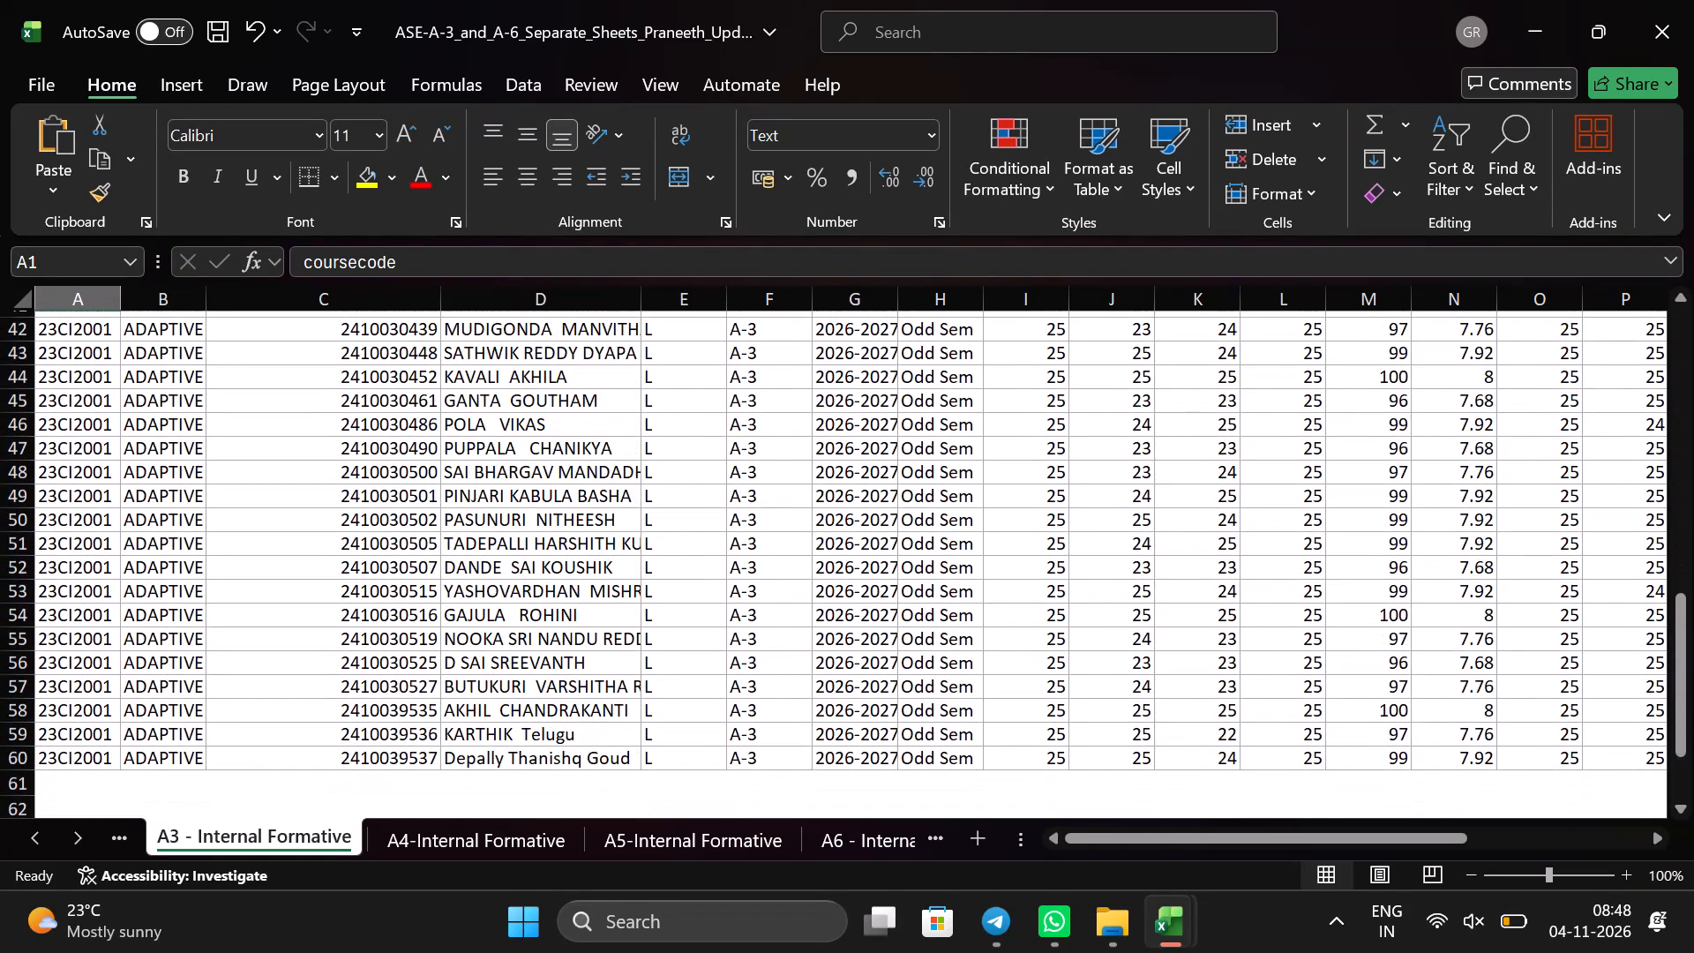
scroll(446, 454, "up", 2)
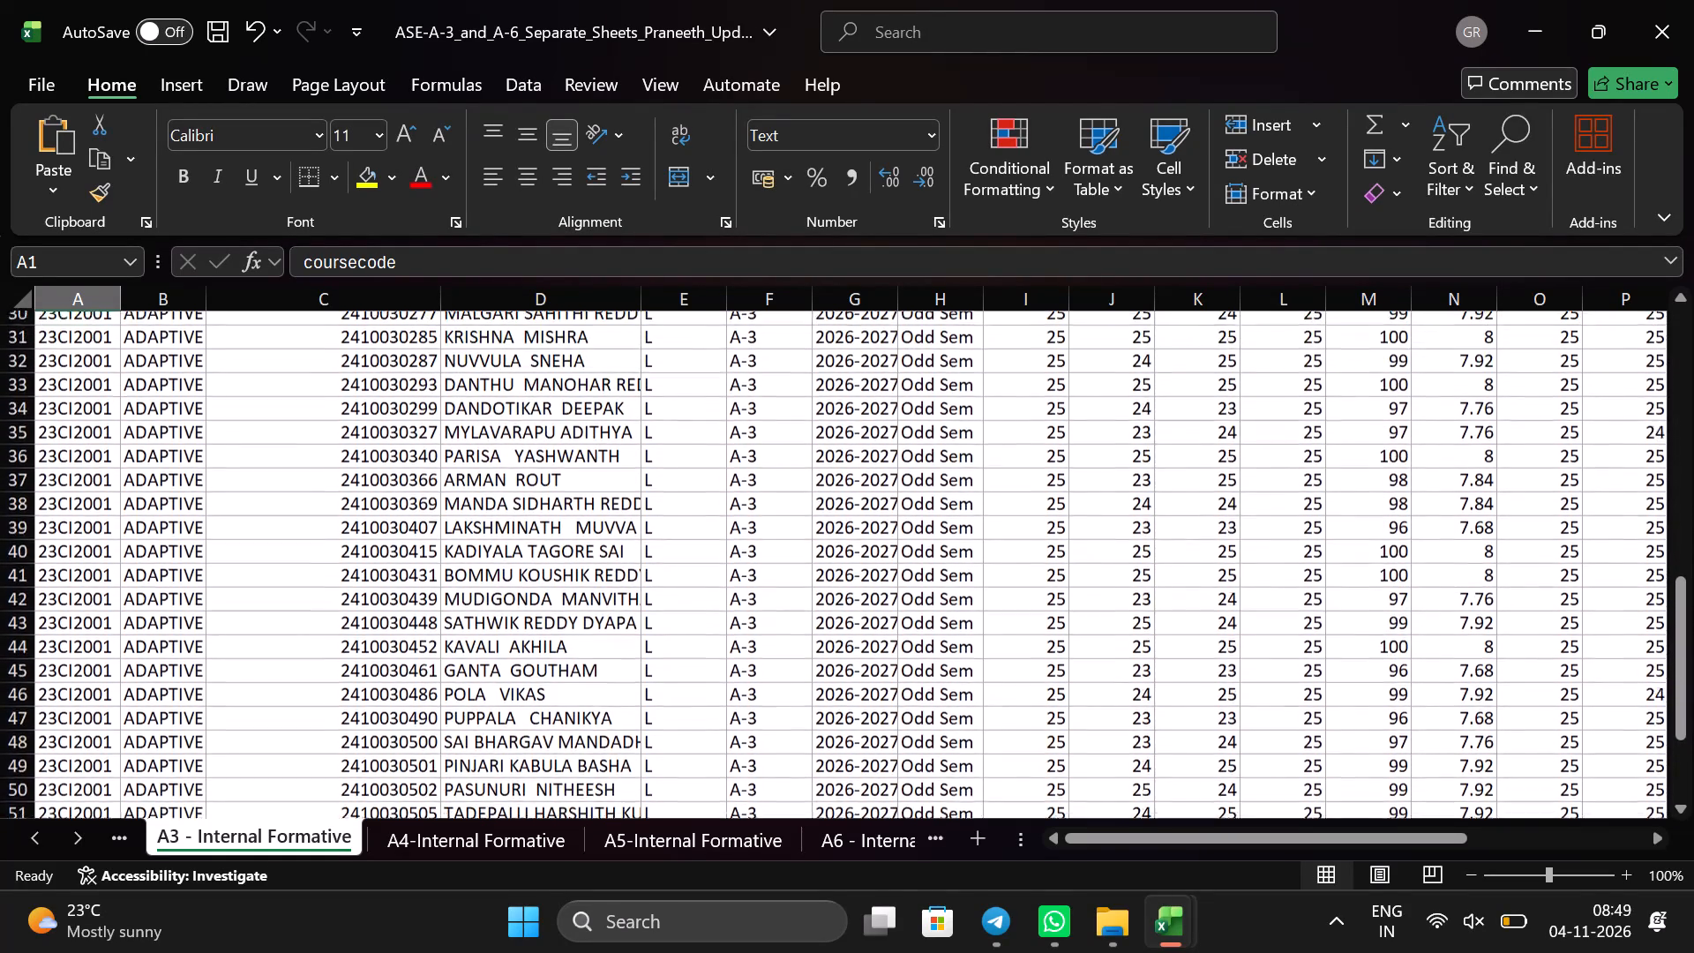
scroll(446, 454, "up", 4)
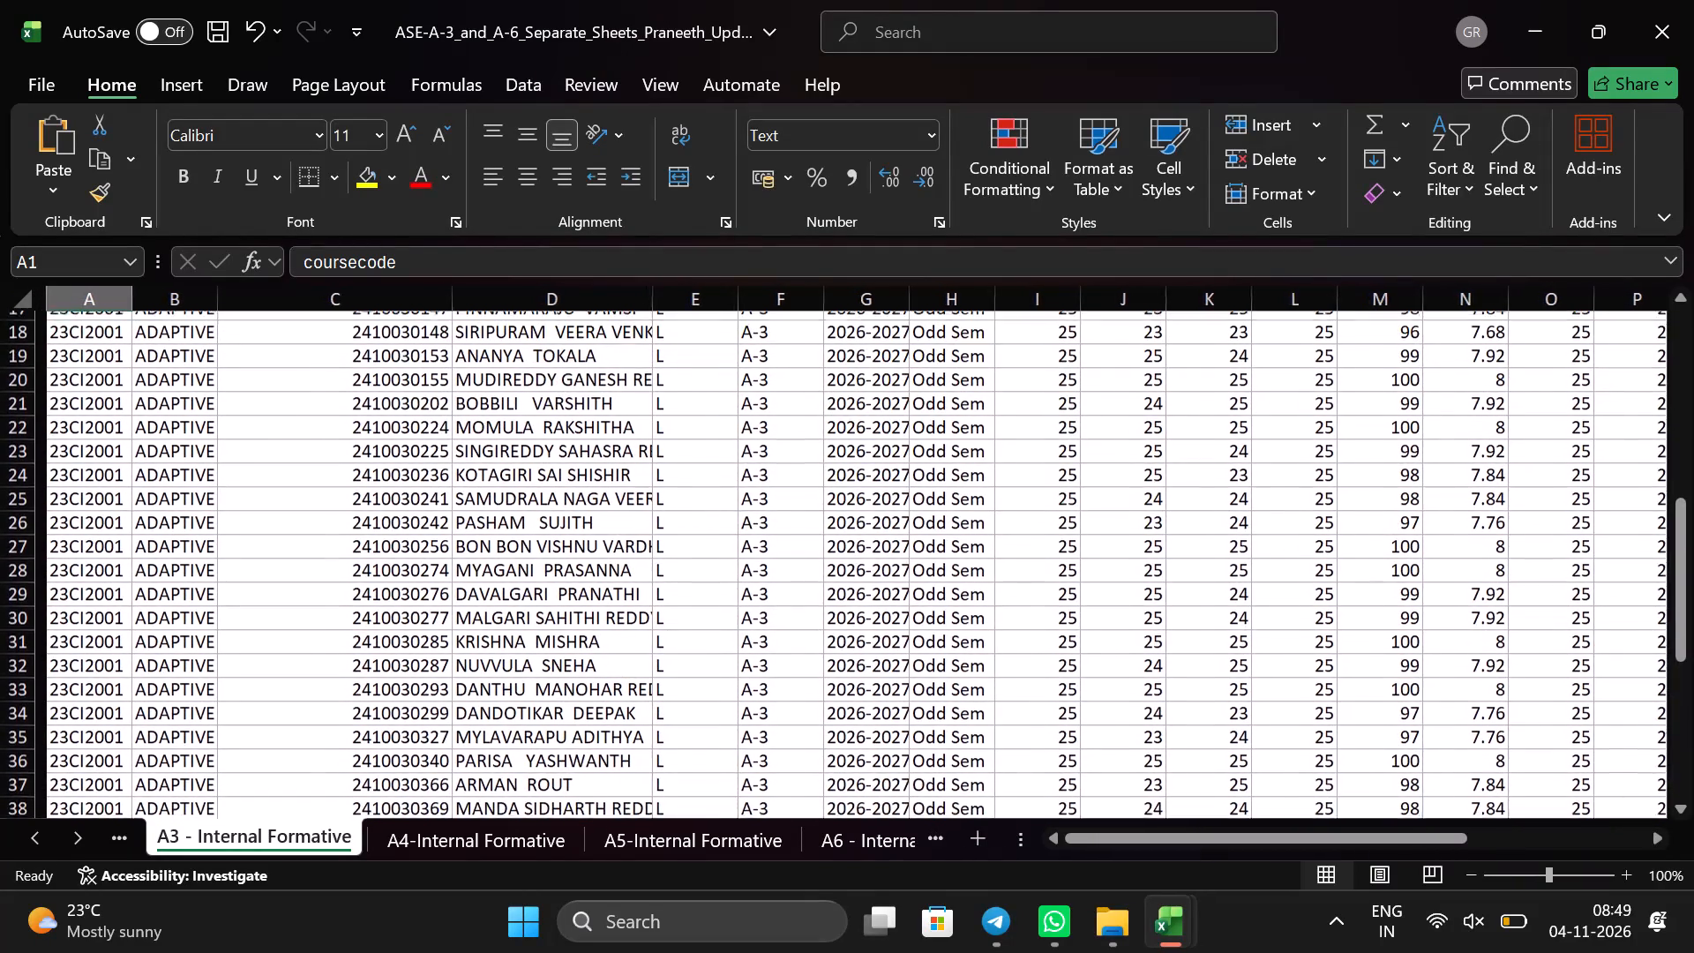
scroll(446, 454, "up", 1)
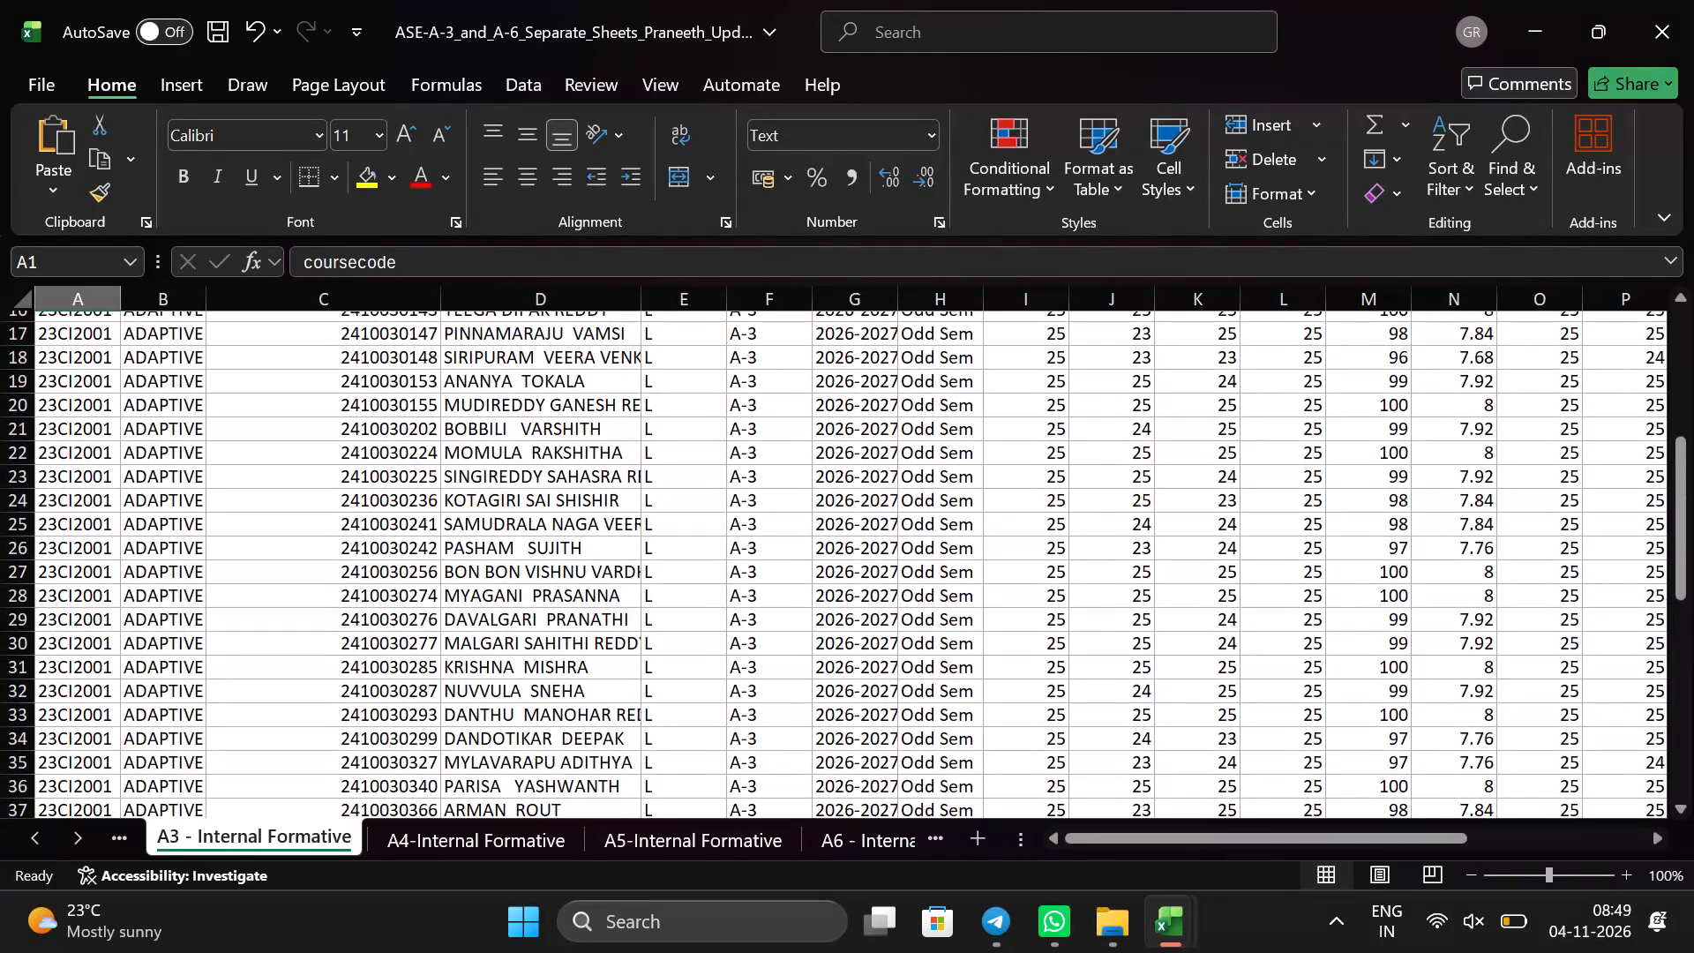
scroll(446, 454, "up", 1)
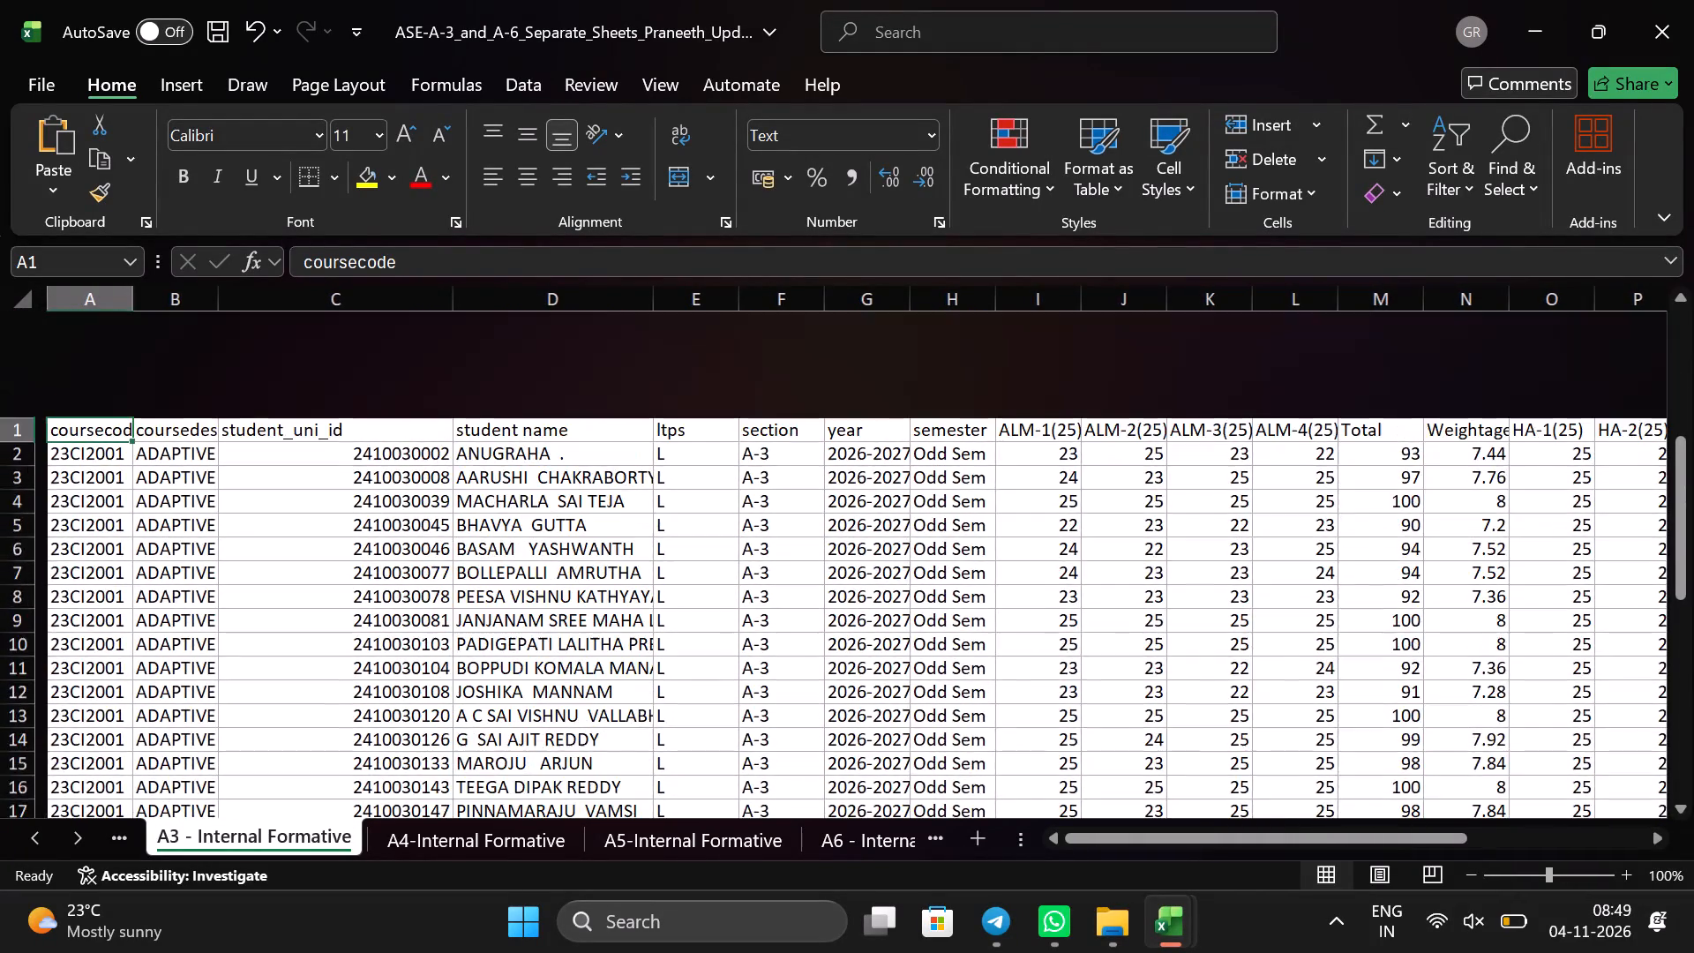
scroll(446, 454, "up", 1)
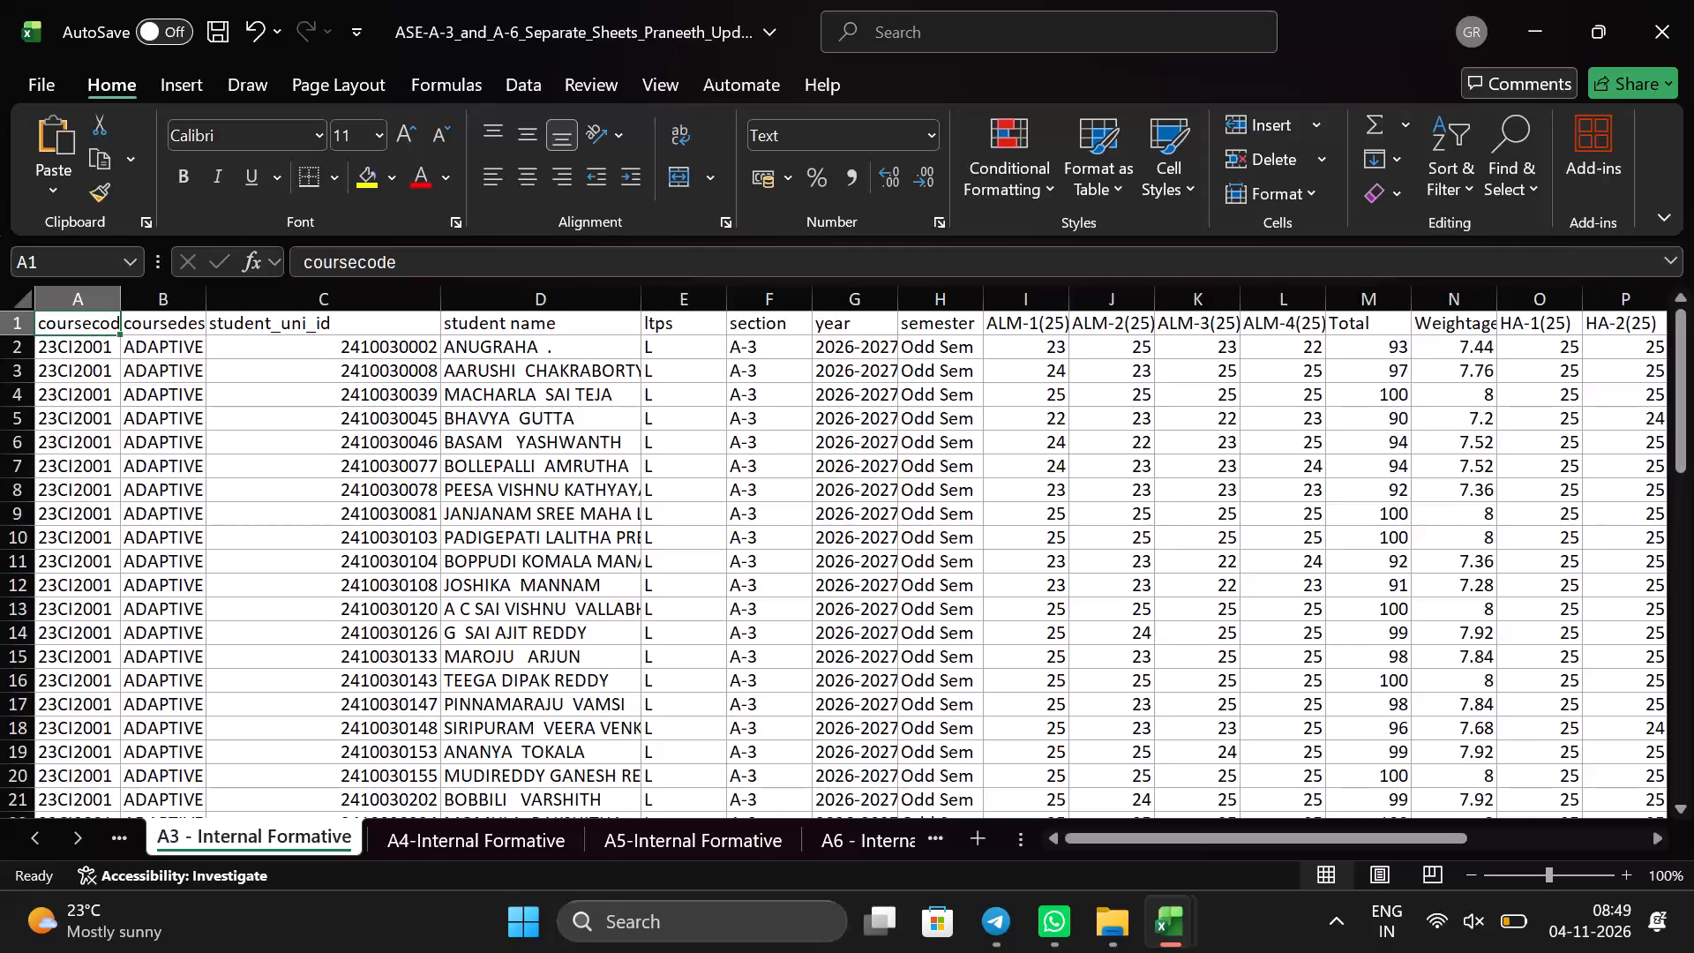
scroll(446, 454, "down", 3)
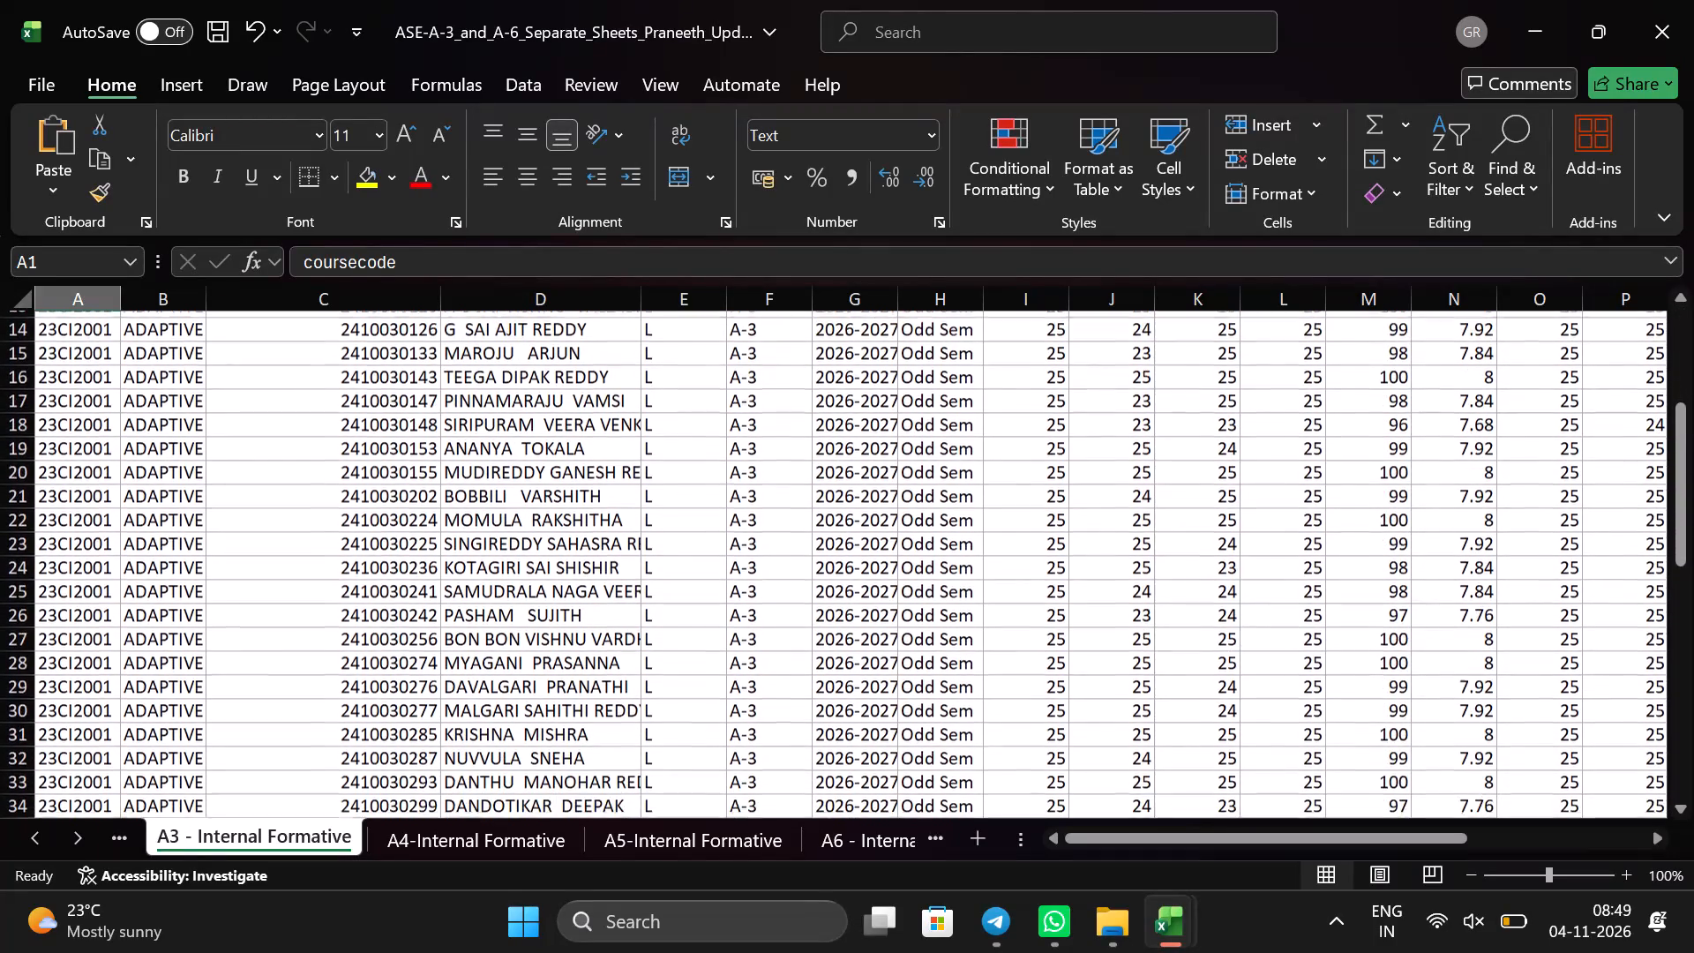
Examine the A3 - Internal Formative student rows and ALM marks from row 14 down to the last student.
scroll(446, 454, "down", 4)
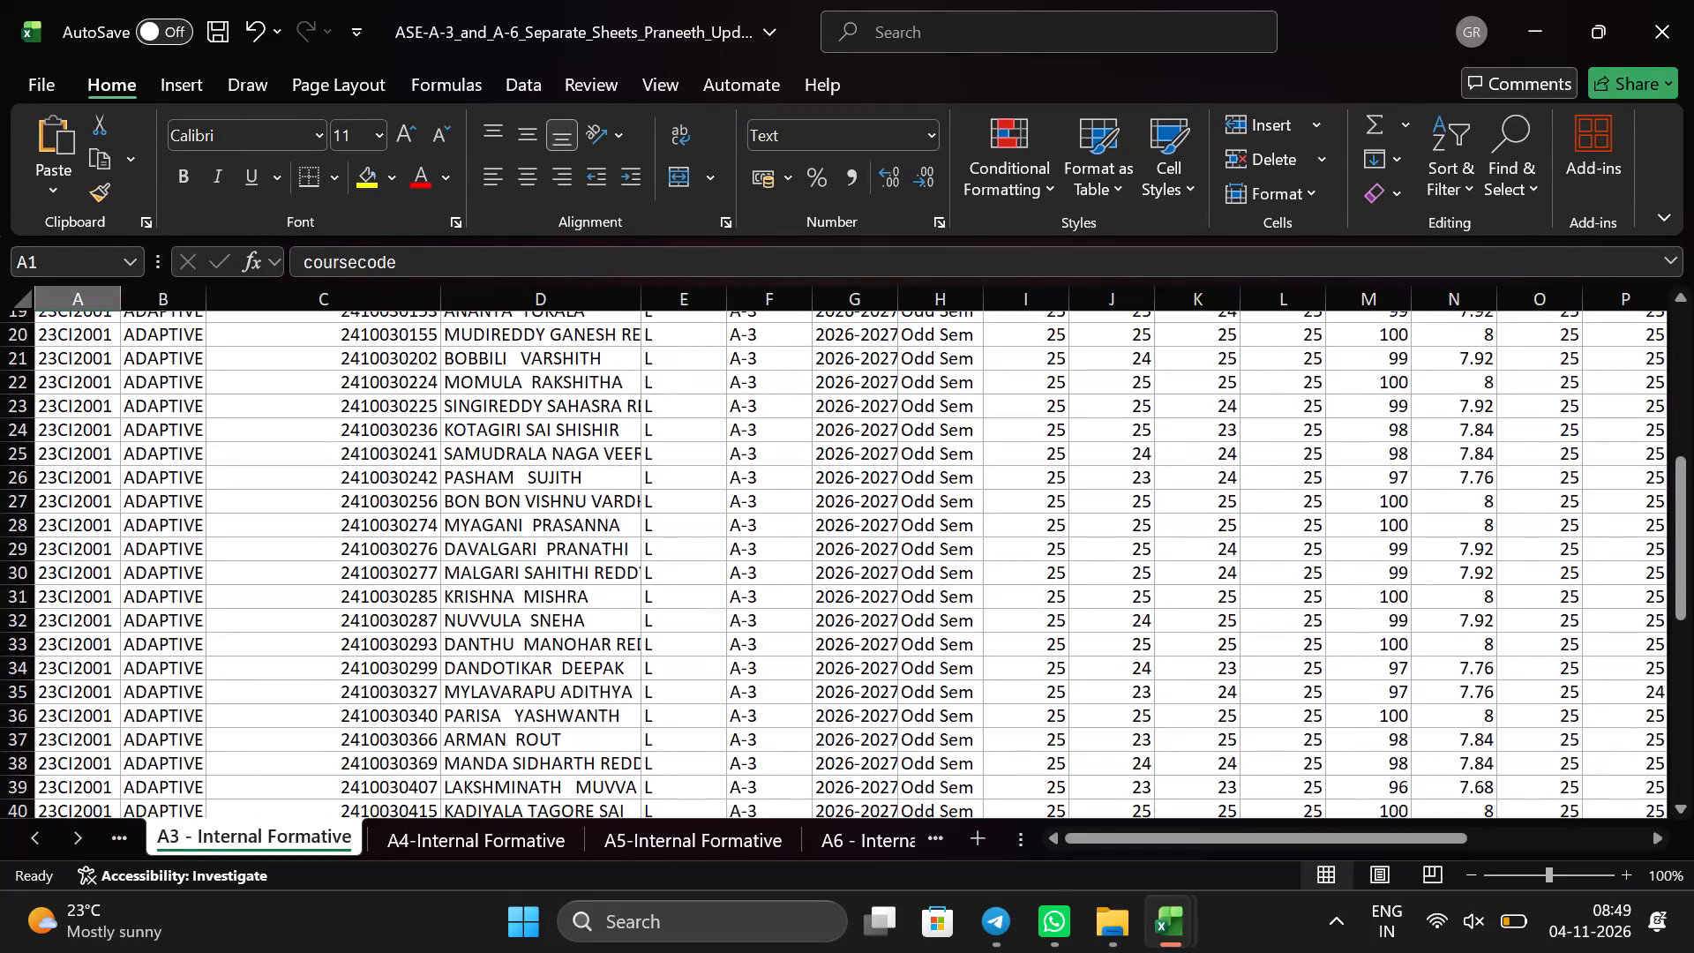
scroll(446, 454, "down", 5)
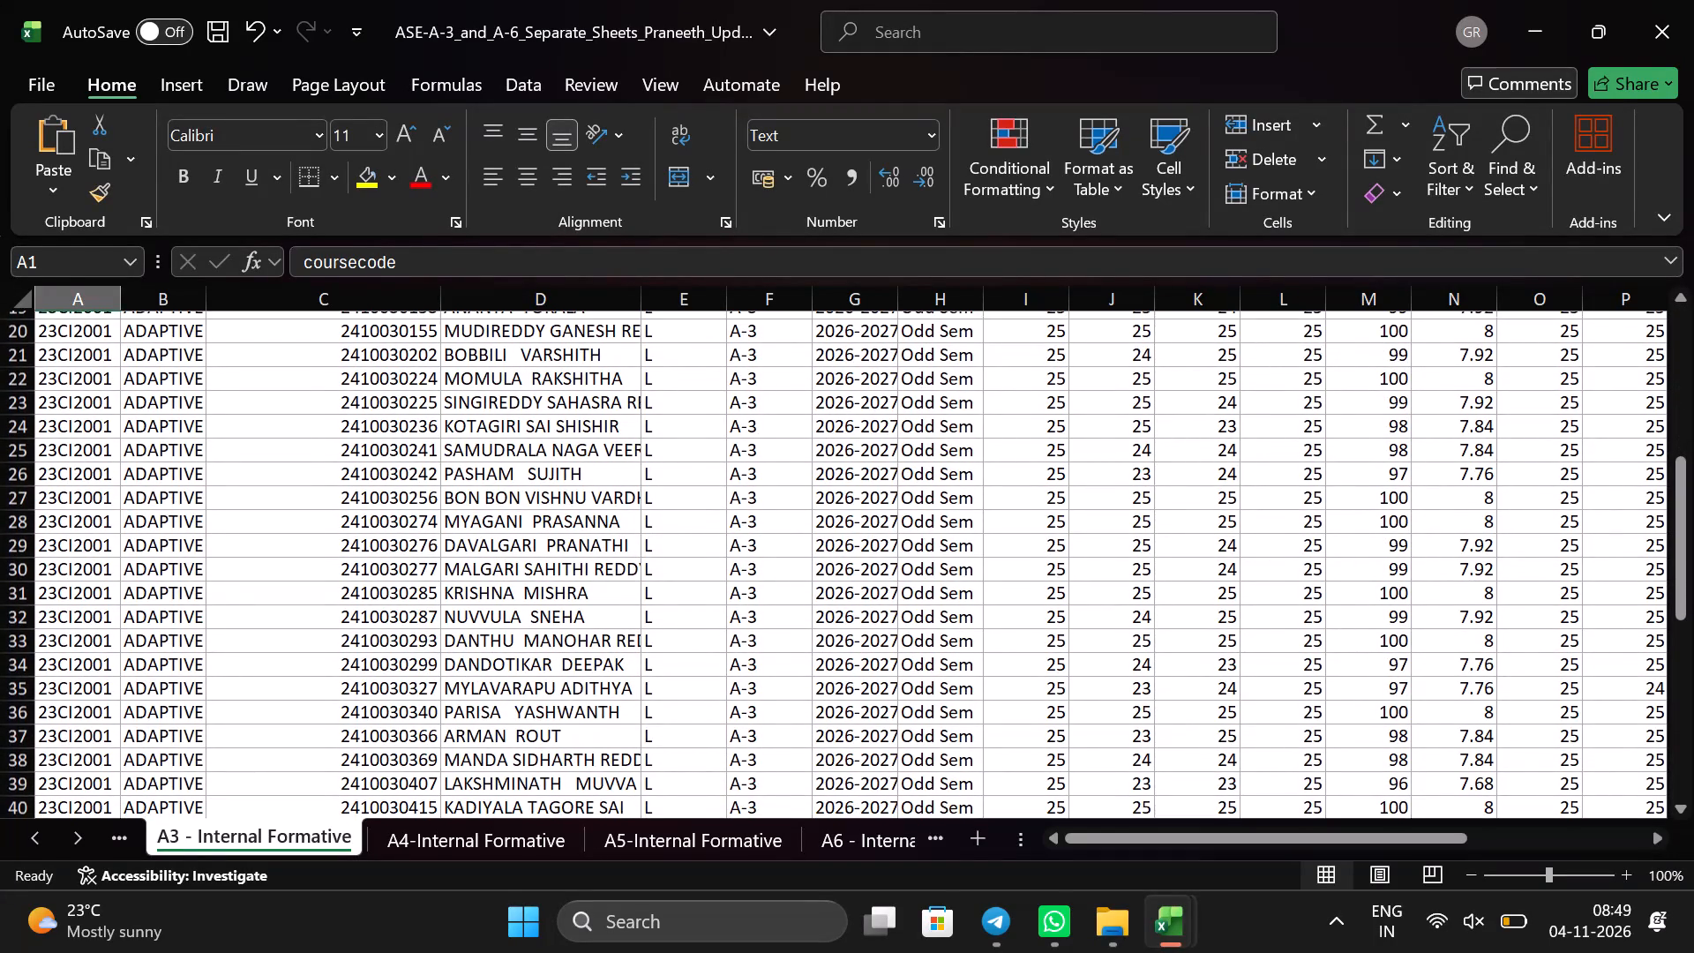
scroll(446, 454, "down", 3)
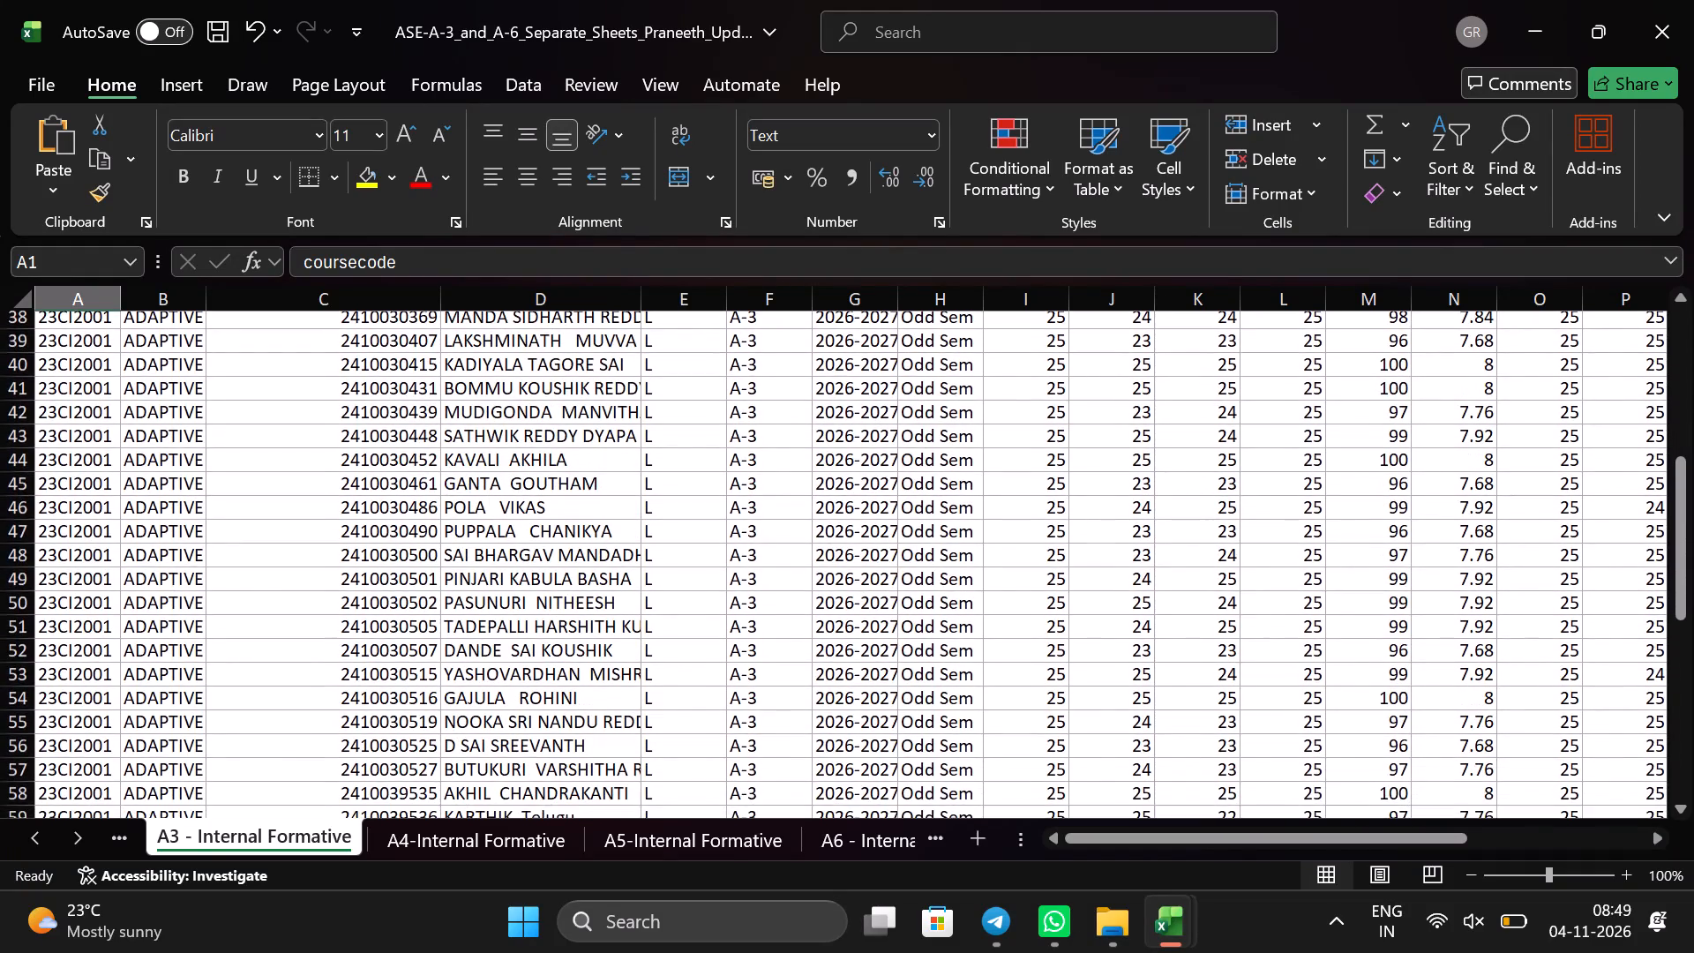
scroll(446, 454, "down", 2)
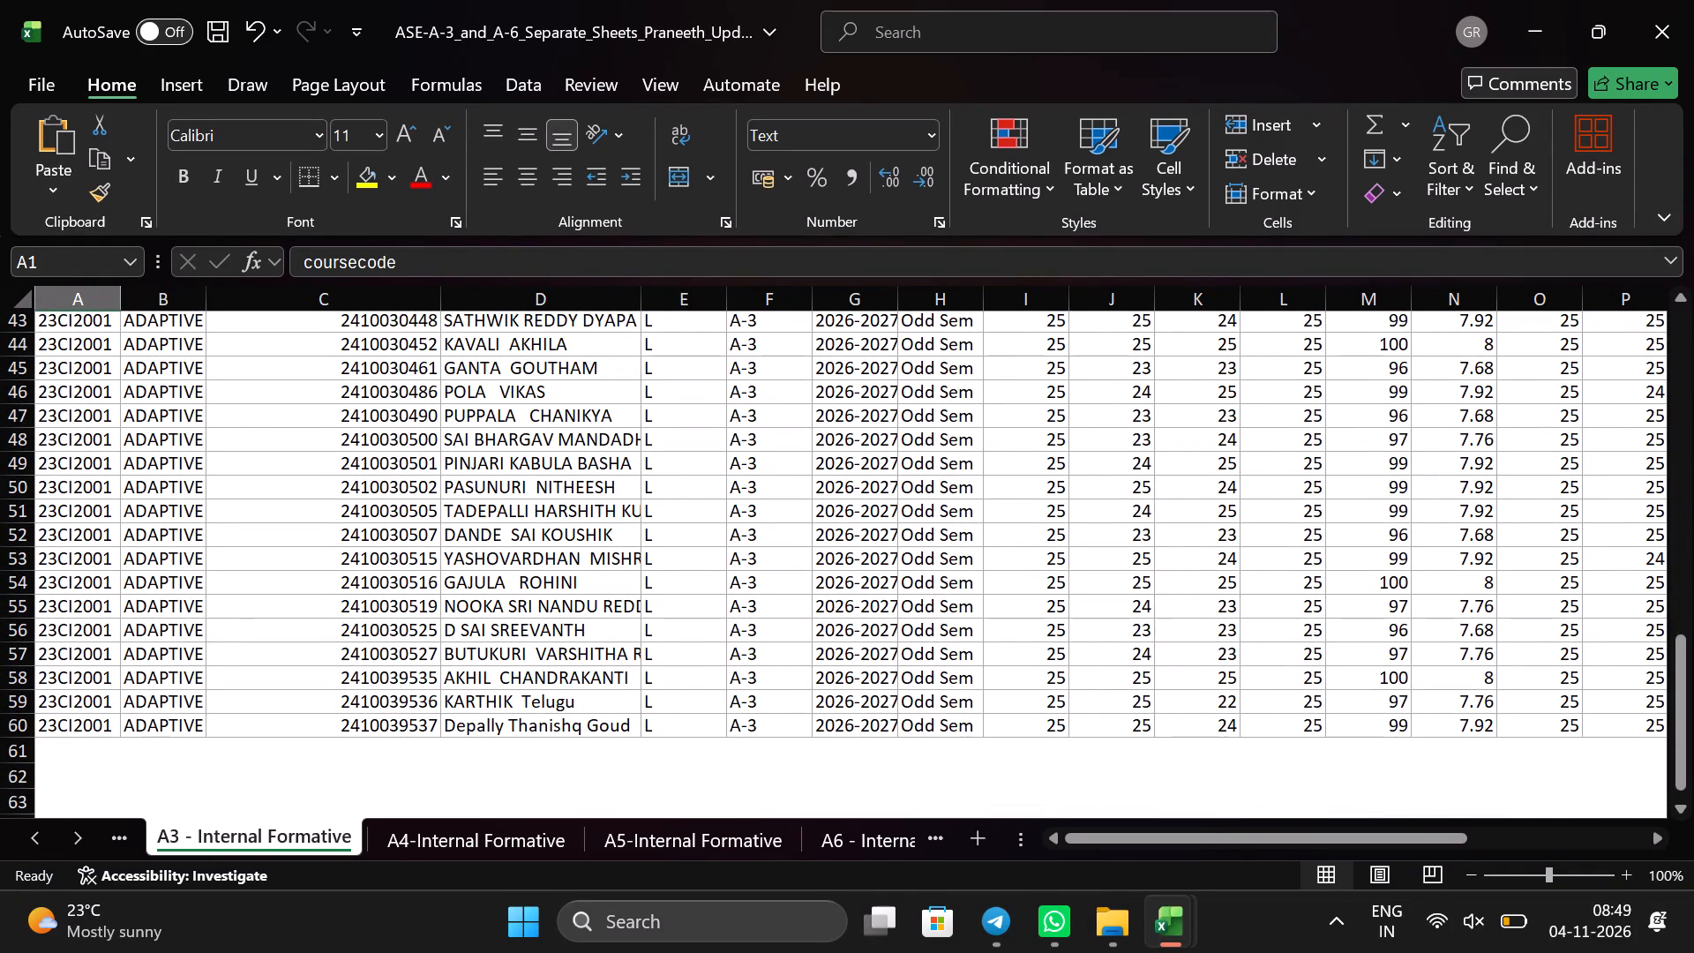
Examine the last A-3 students' mark columns across to the overall weightage column W.
scroll(1431, 620, "left", 1)
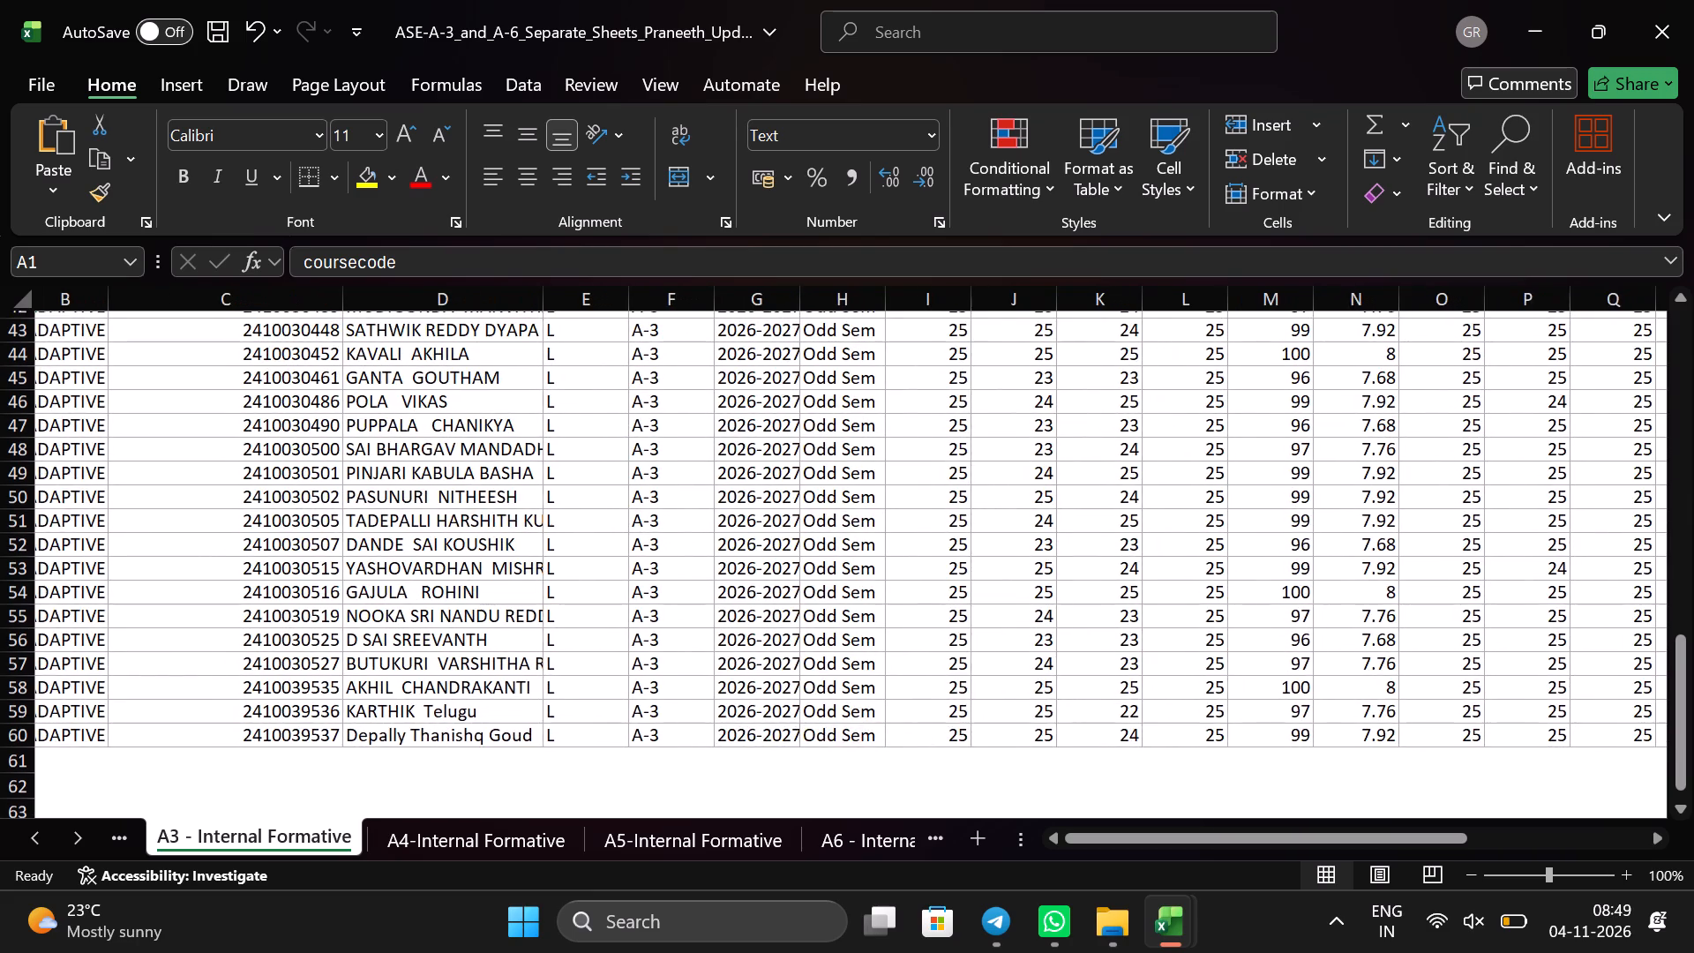
scroll(1431, 620, "left", 4)
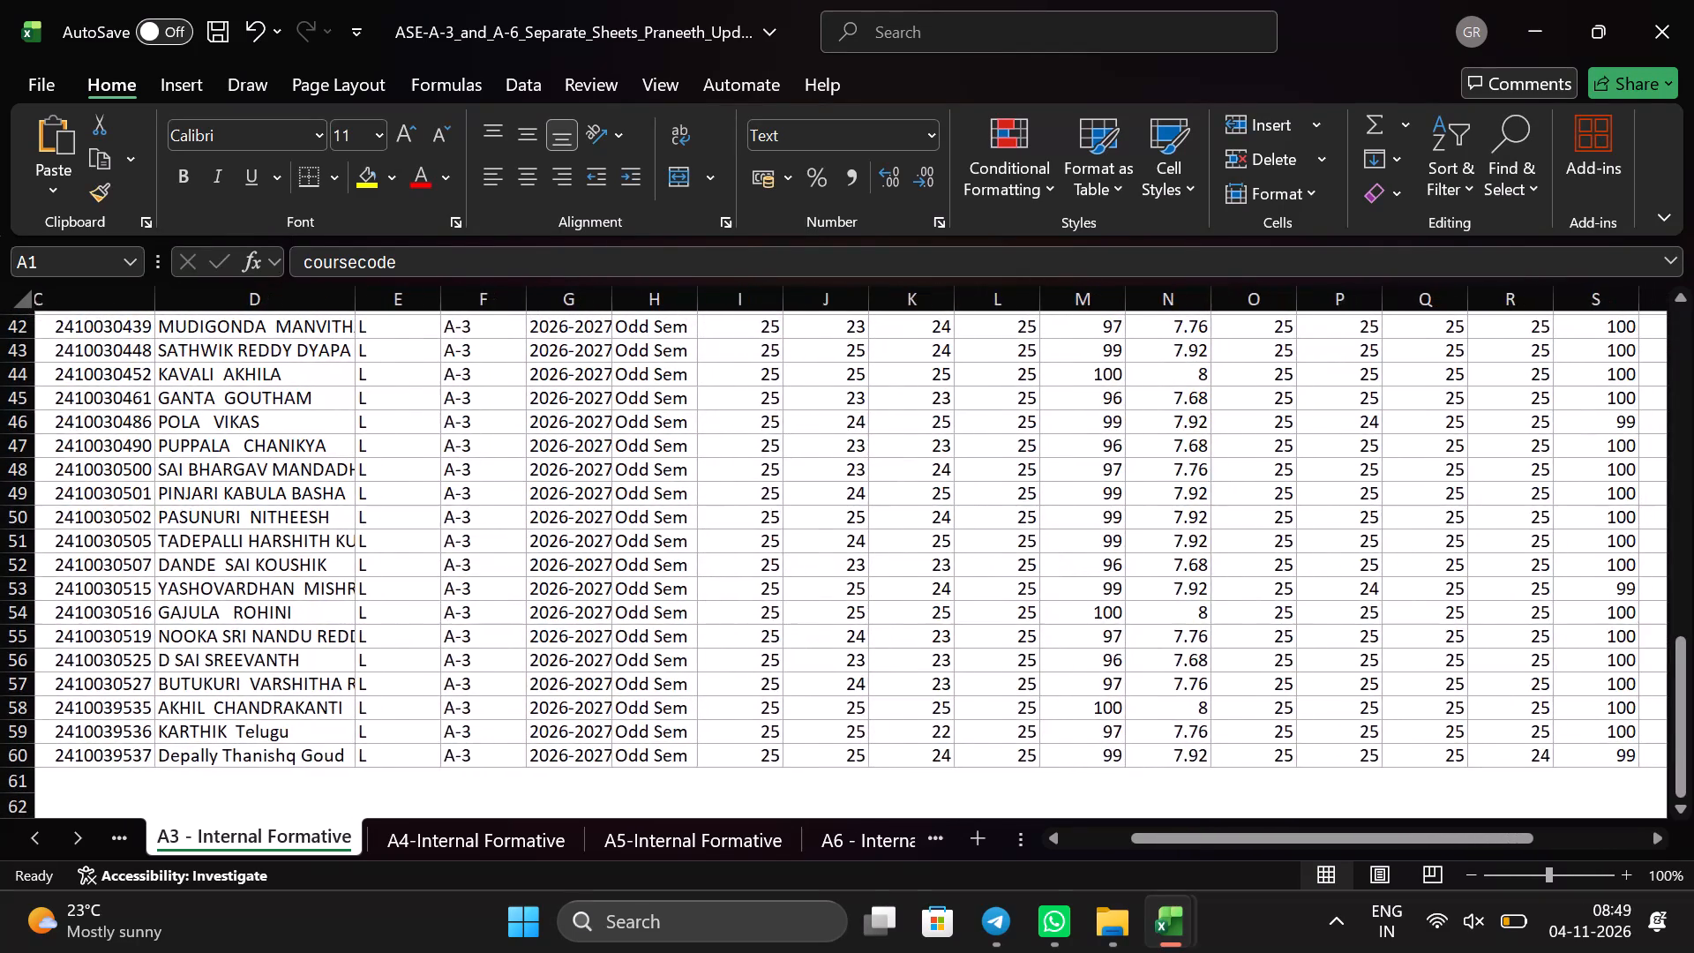
scroll(1431, 621, "left", 2)
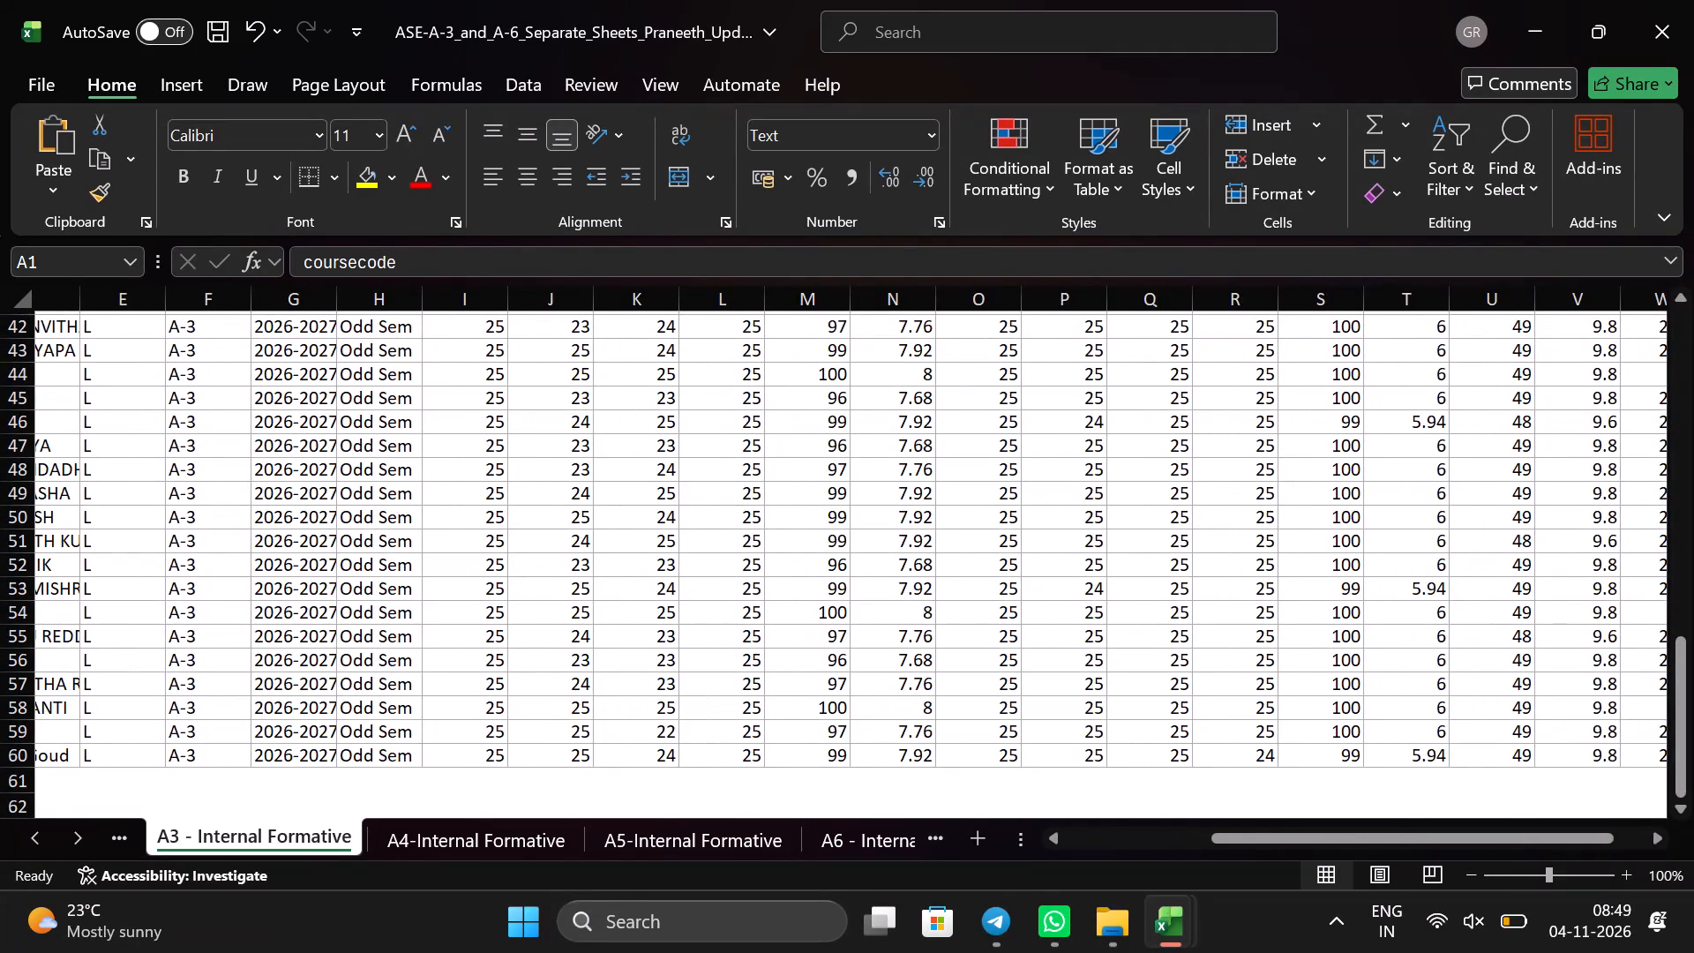
scroll(1540, 659, "left", 1)
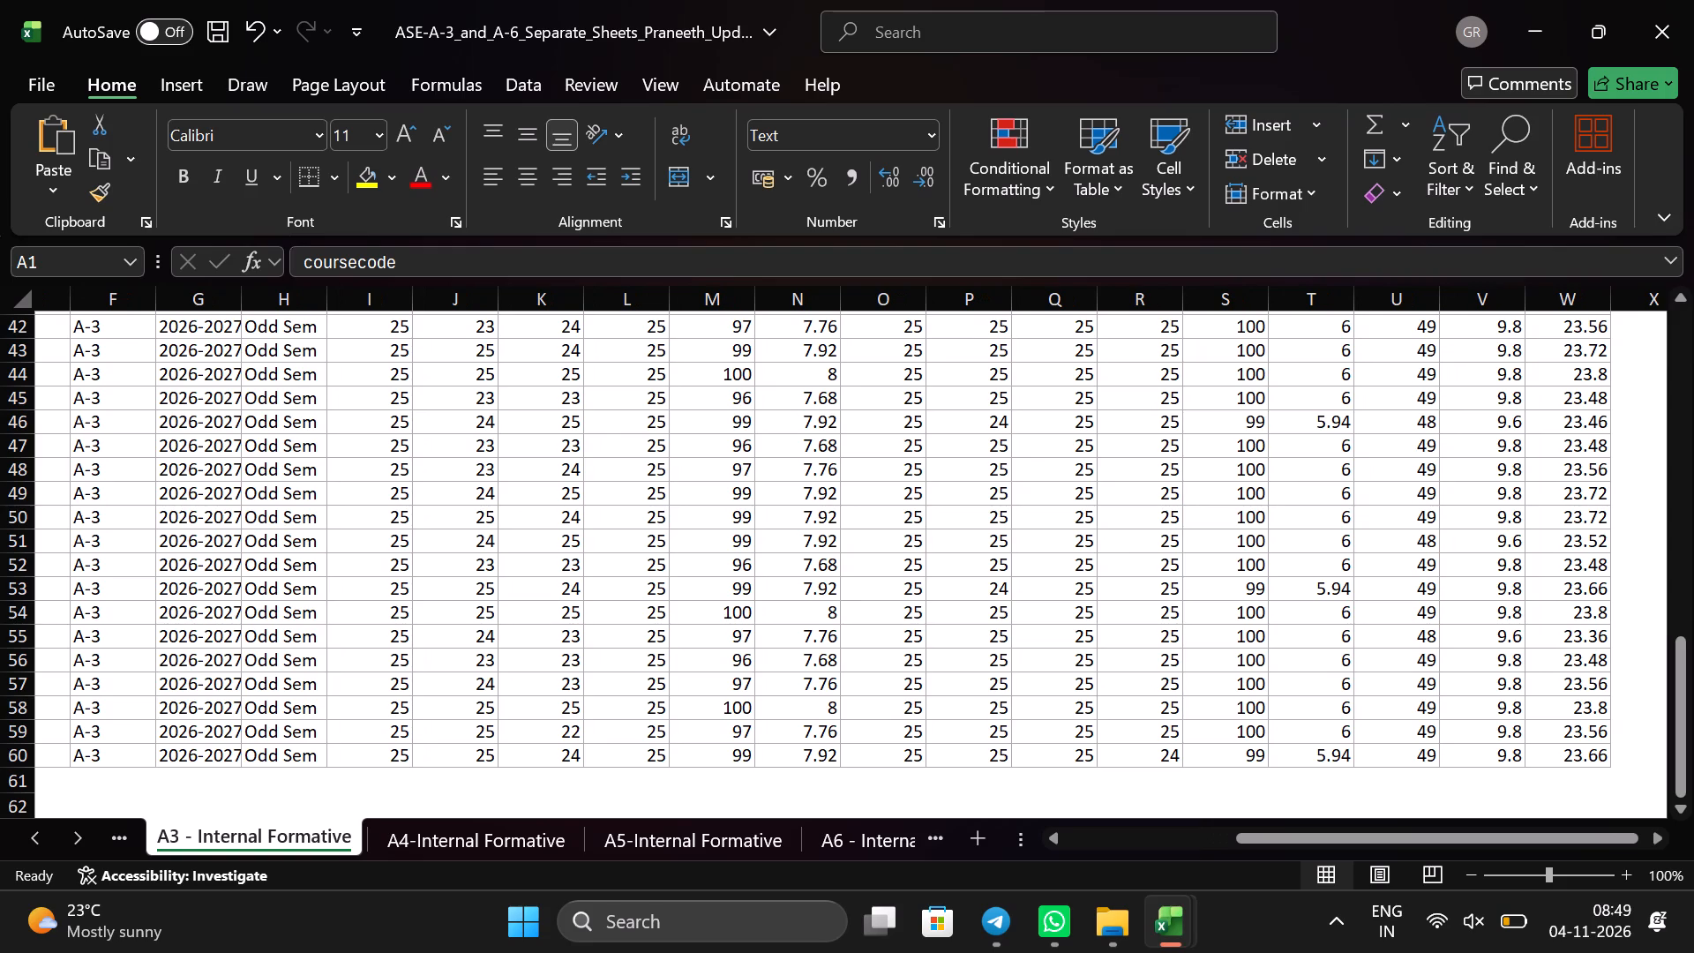
scroll(1007, 710, "up", 9)
scroll(1007, 710, "right", 5)
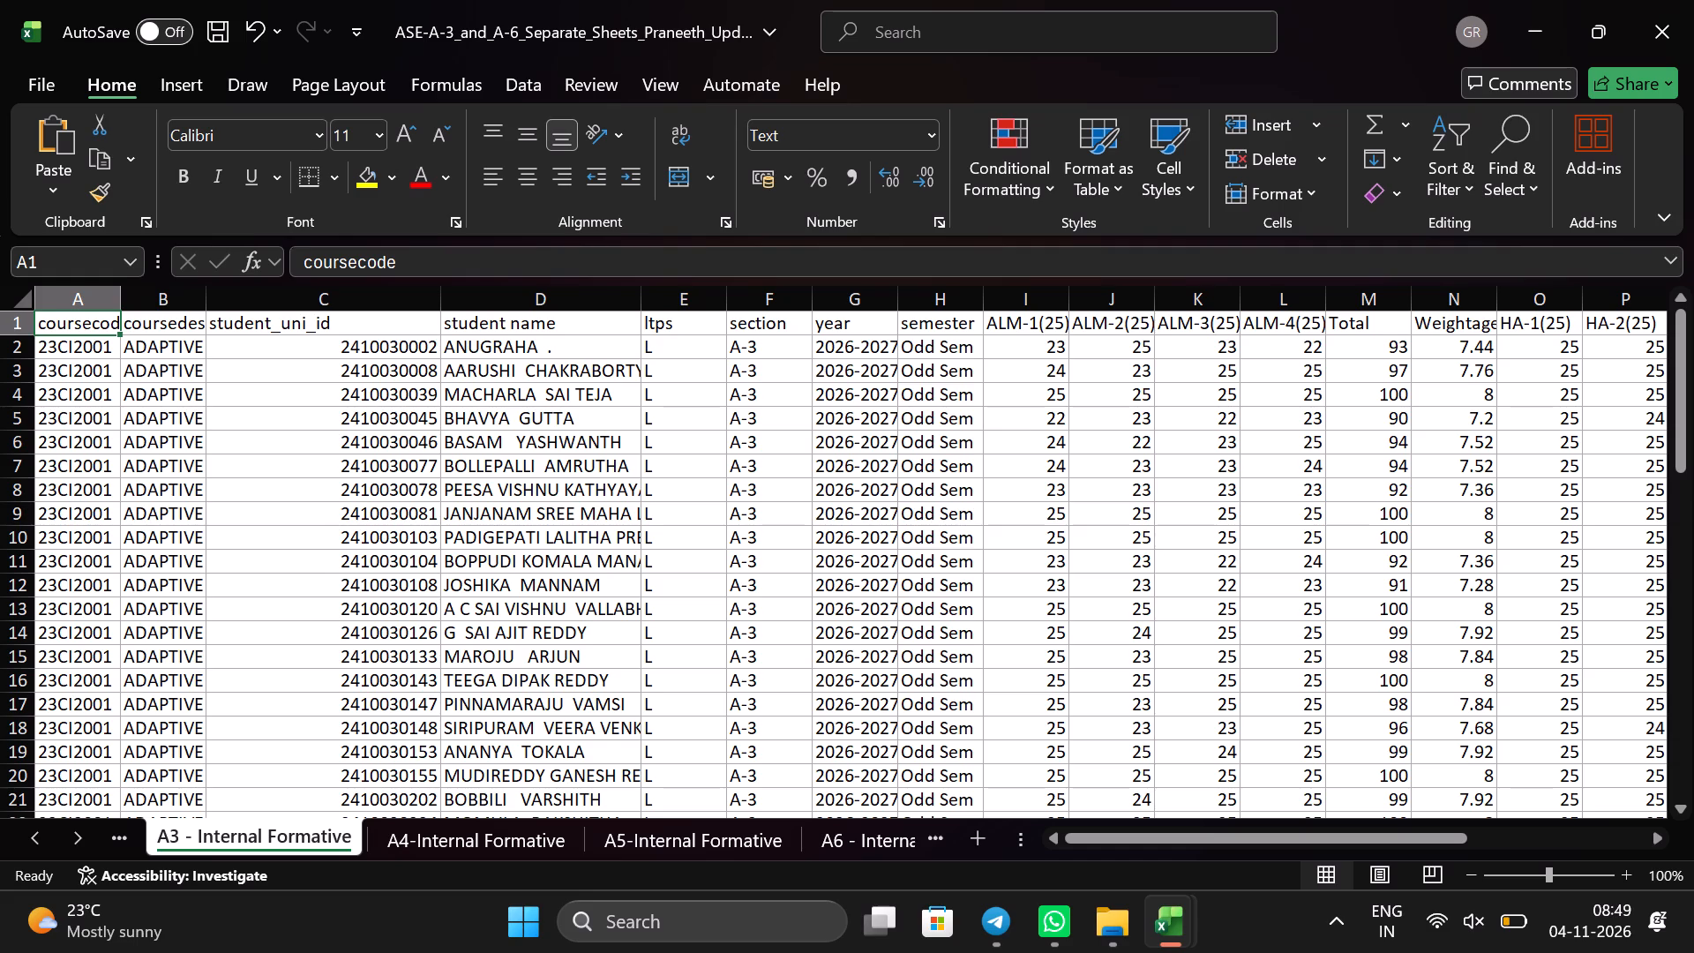
Review the A3 sheet's column headings and marks from ALM-1(25) to Total weightage, including the rows at the bottom.
scroll(591, 671, "down", 1)
scroll(455, 639, "up", 1)
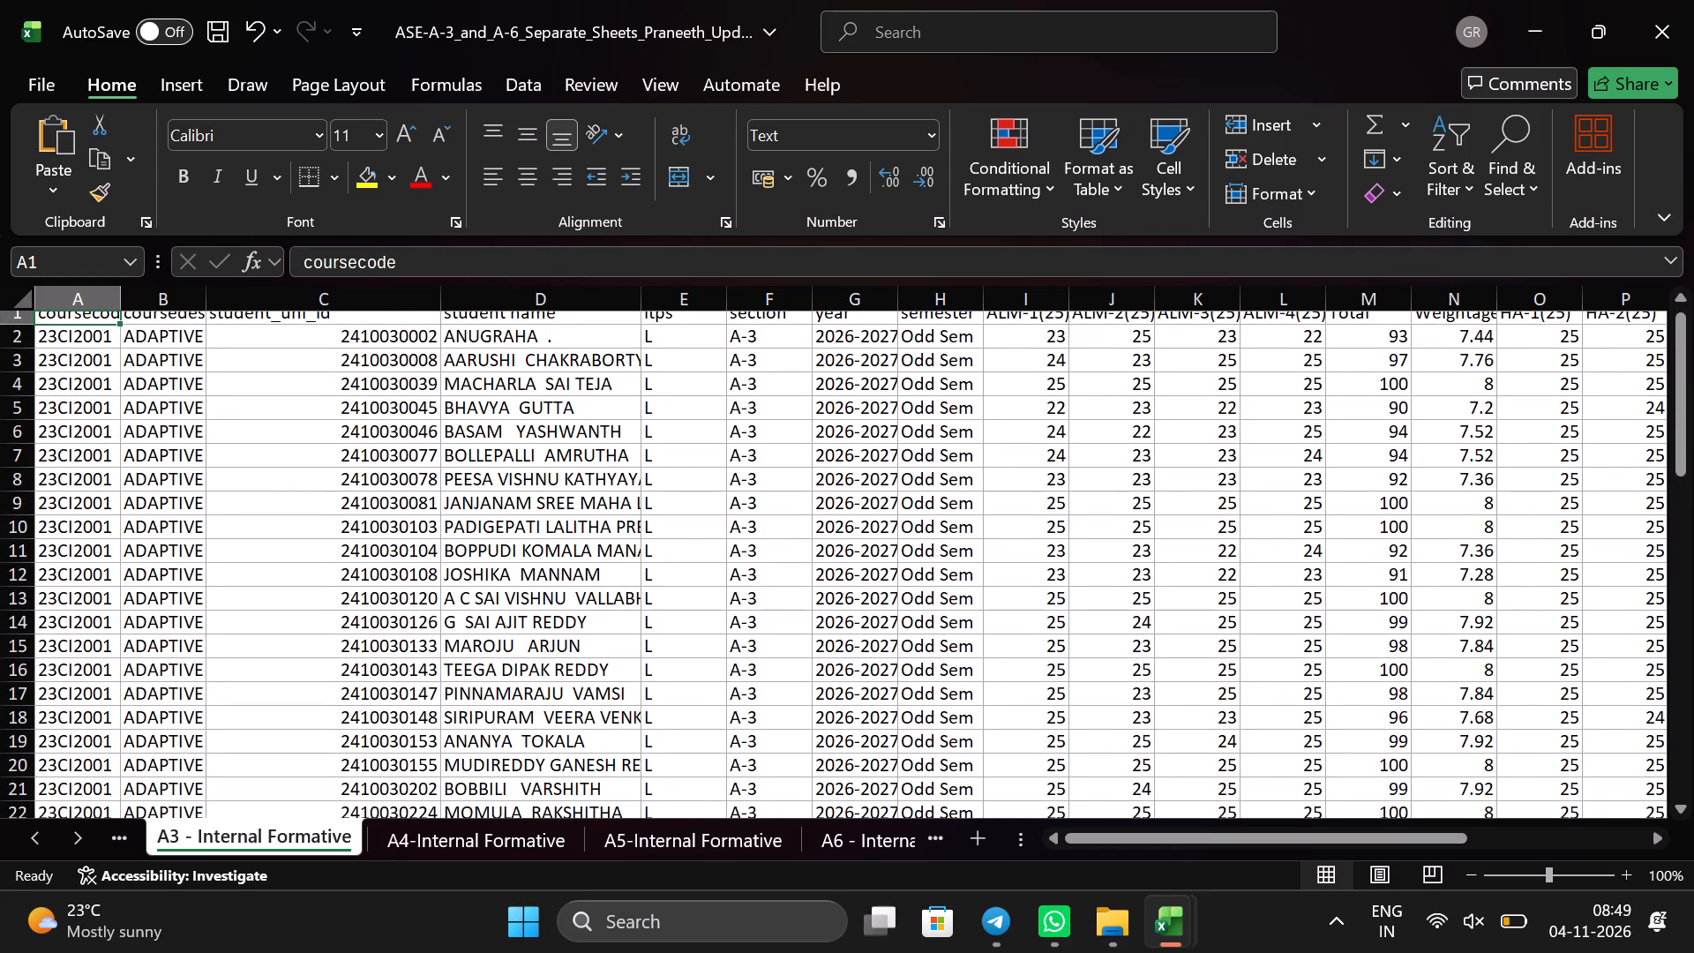
scroll(1138, 511, "left", 3)
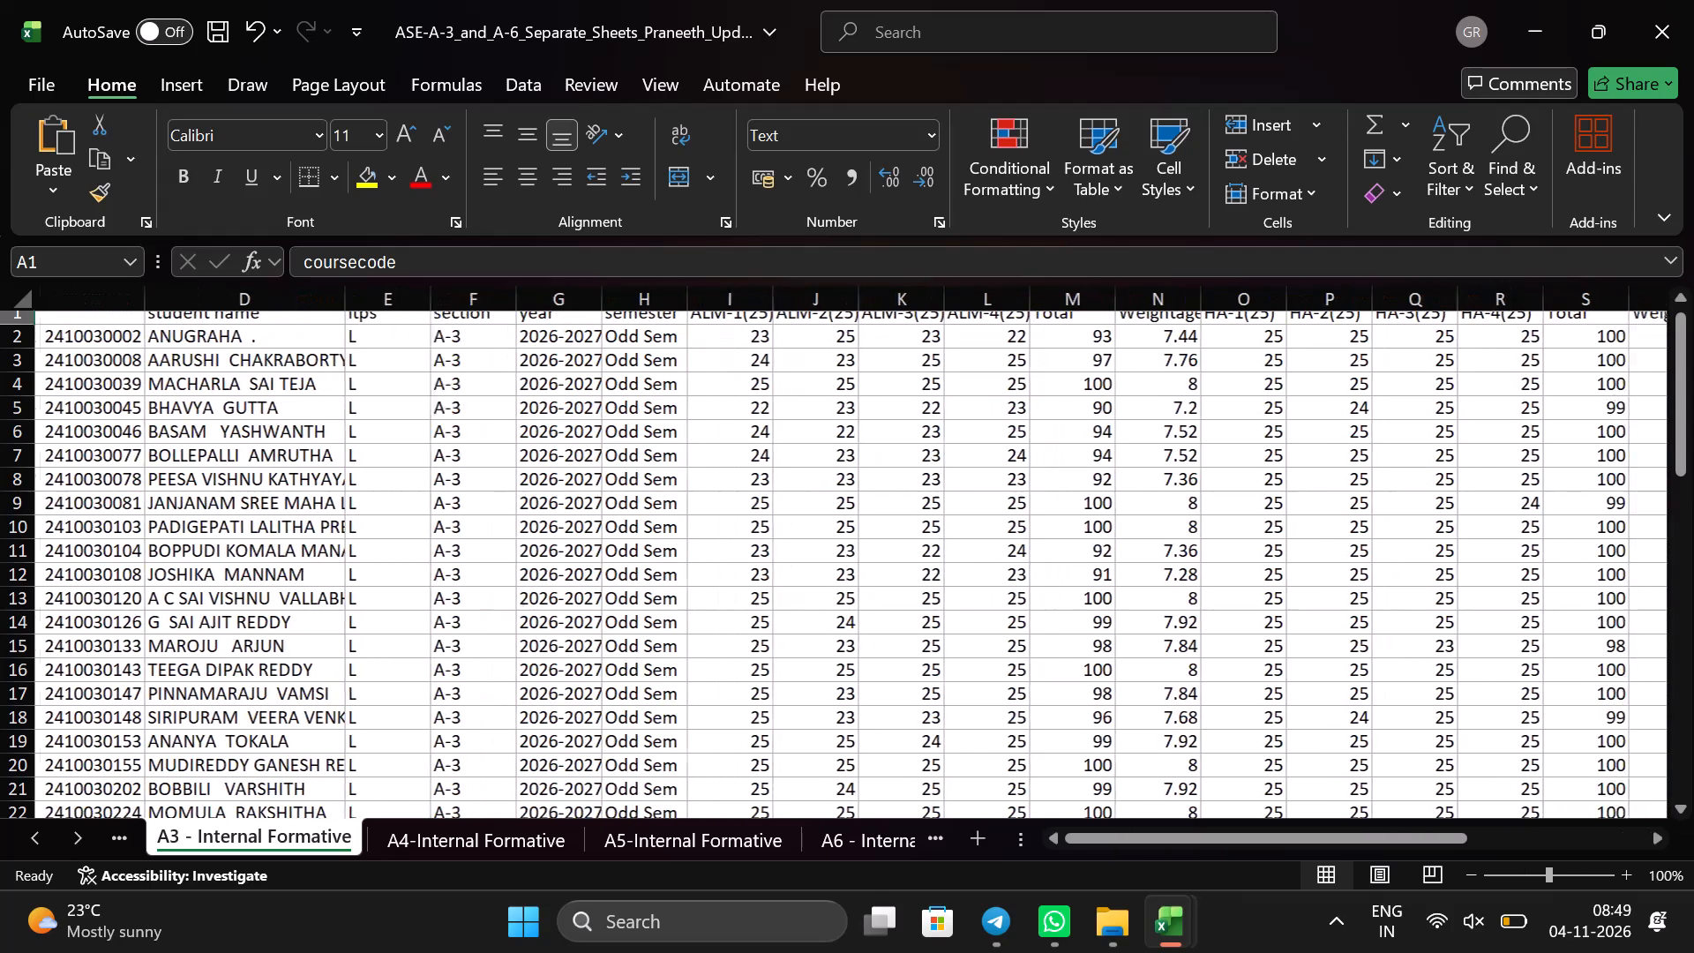
scroll(1138, 511, "left", 1)
scroll(1545, 512, "left", 1)
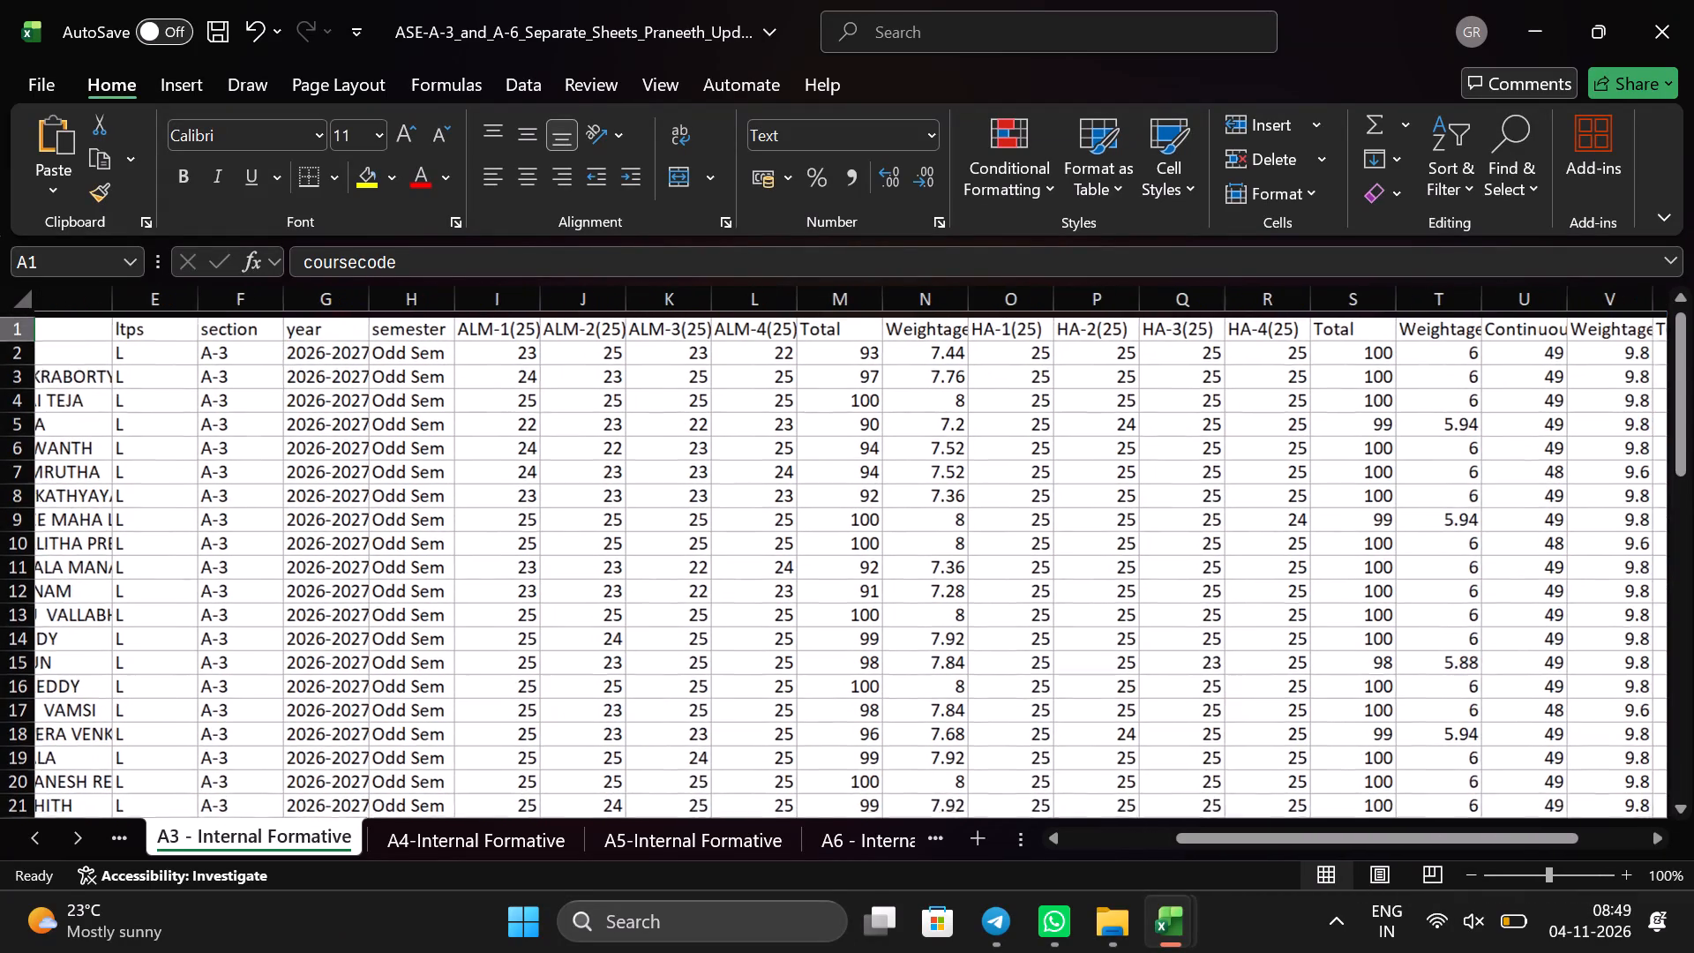
scroll(1545, 512, "left", 2)
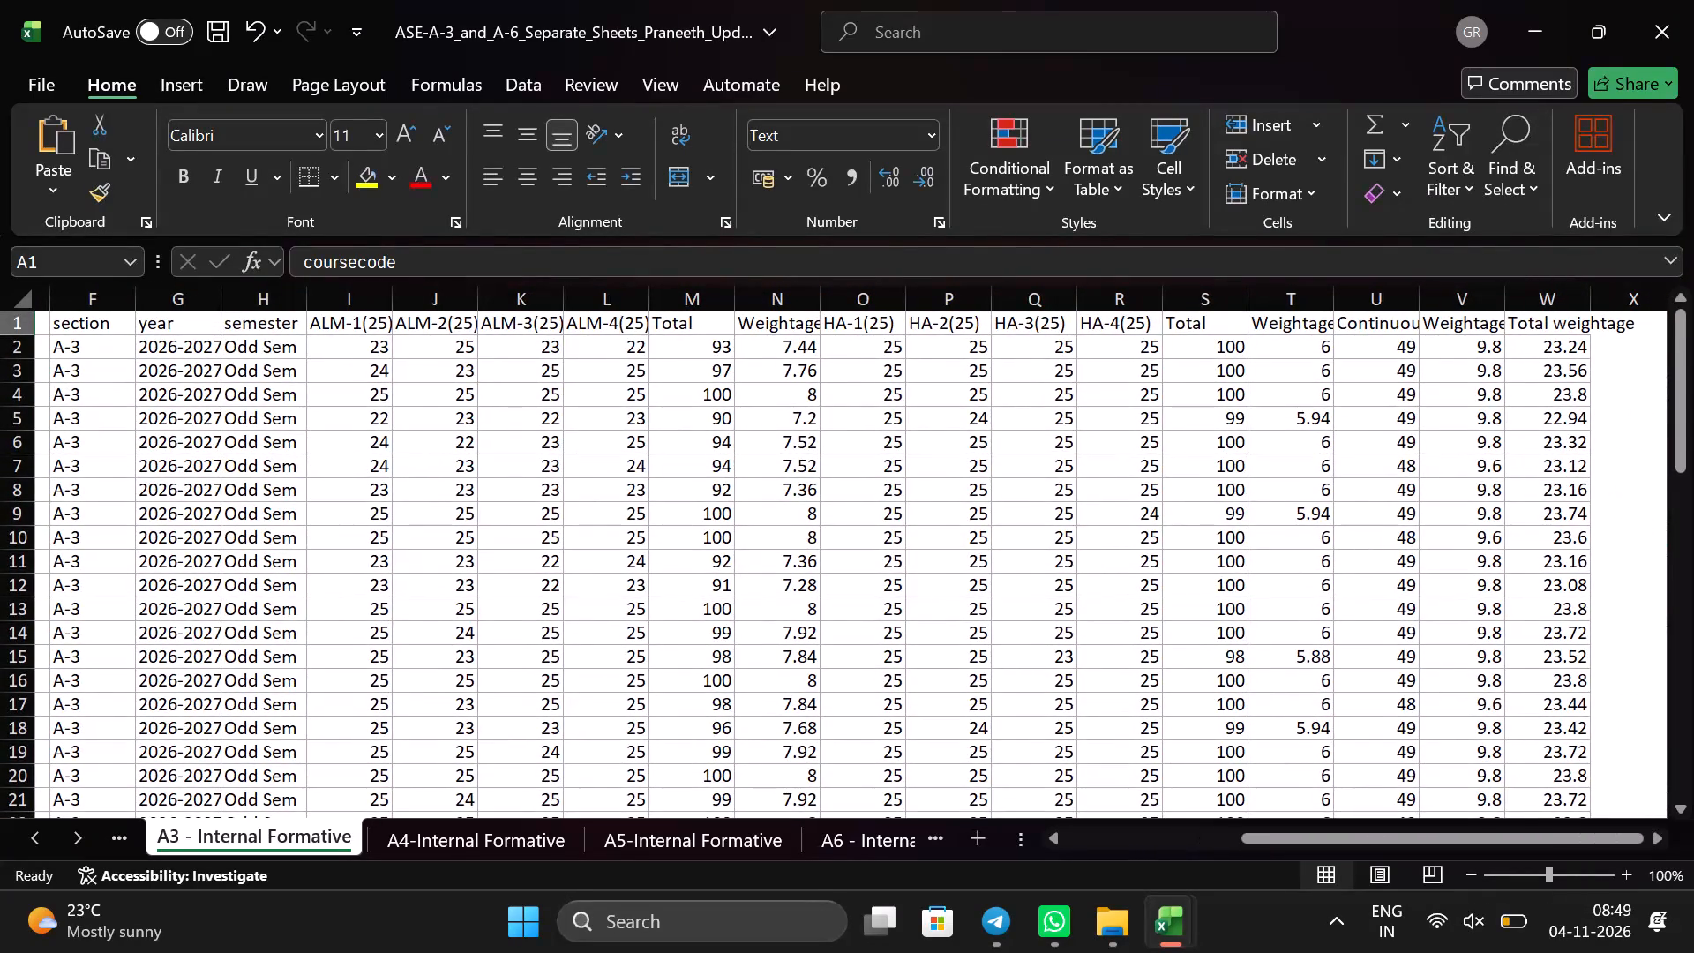
scroll(1571, 518, "down", 3)
scroll(1571, 518, "right", 5)
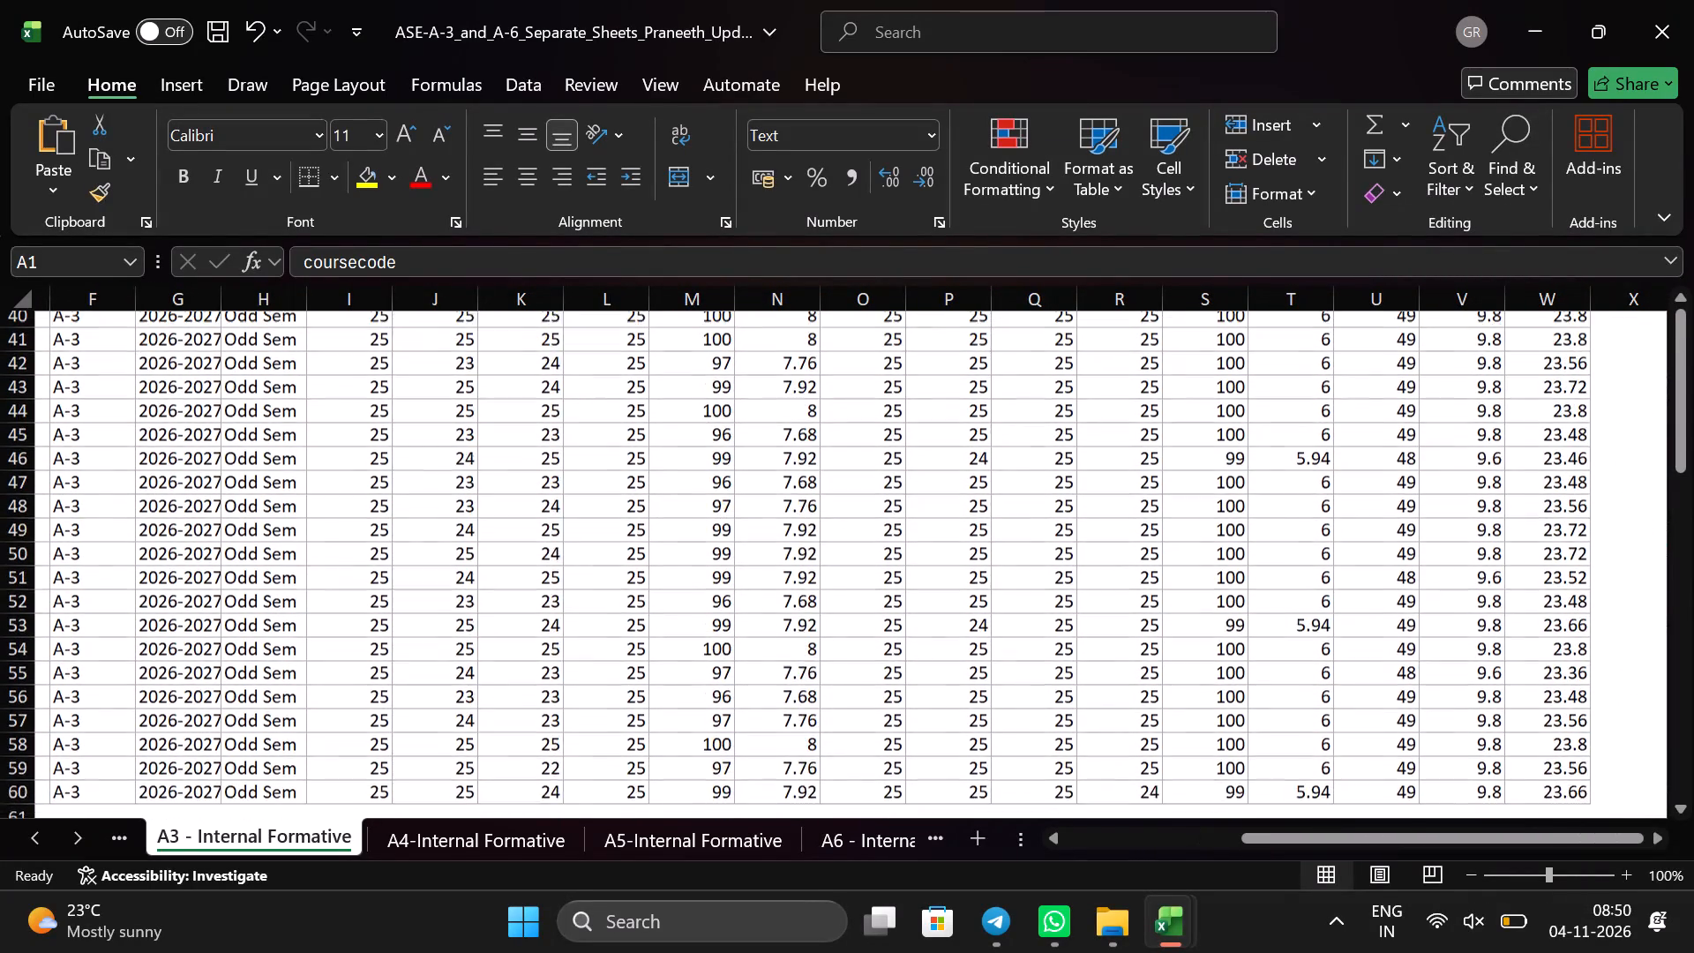
scroll(1571, 518, "right", 4)
scroll(1073, 552, "right", 3)
scroll(1073, 552, "down", 1)
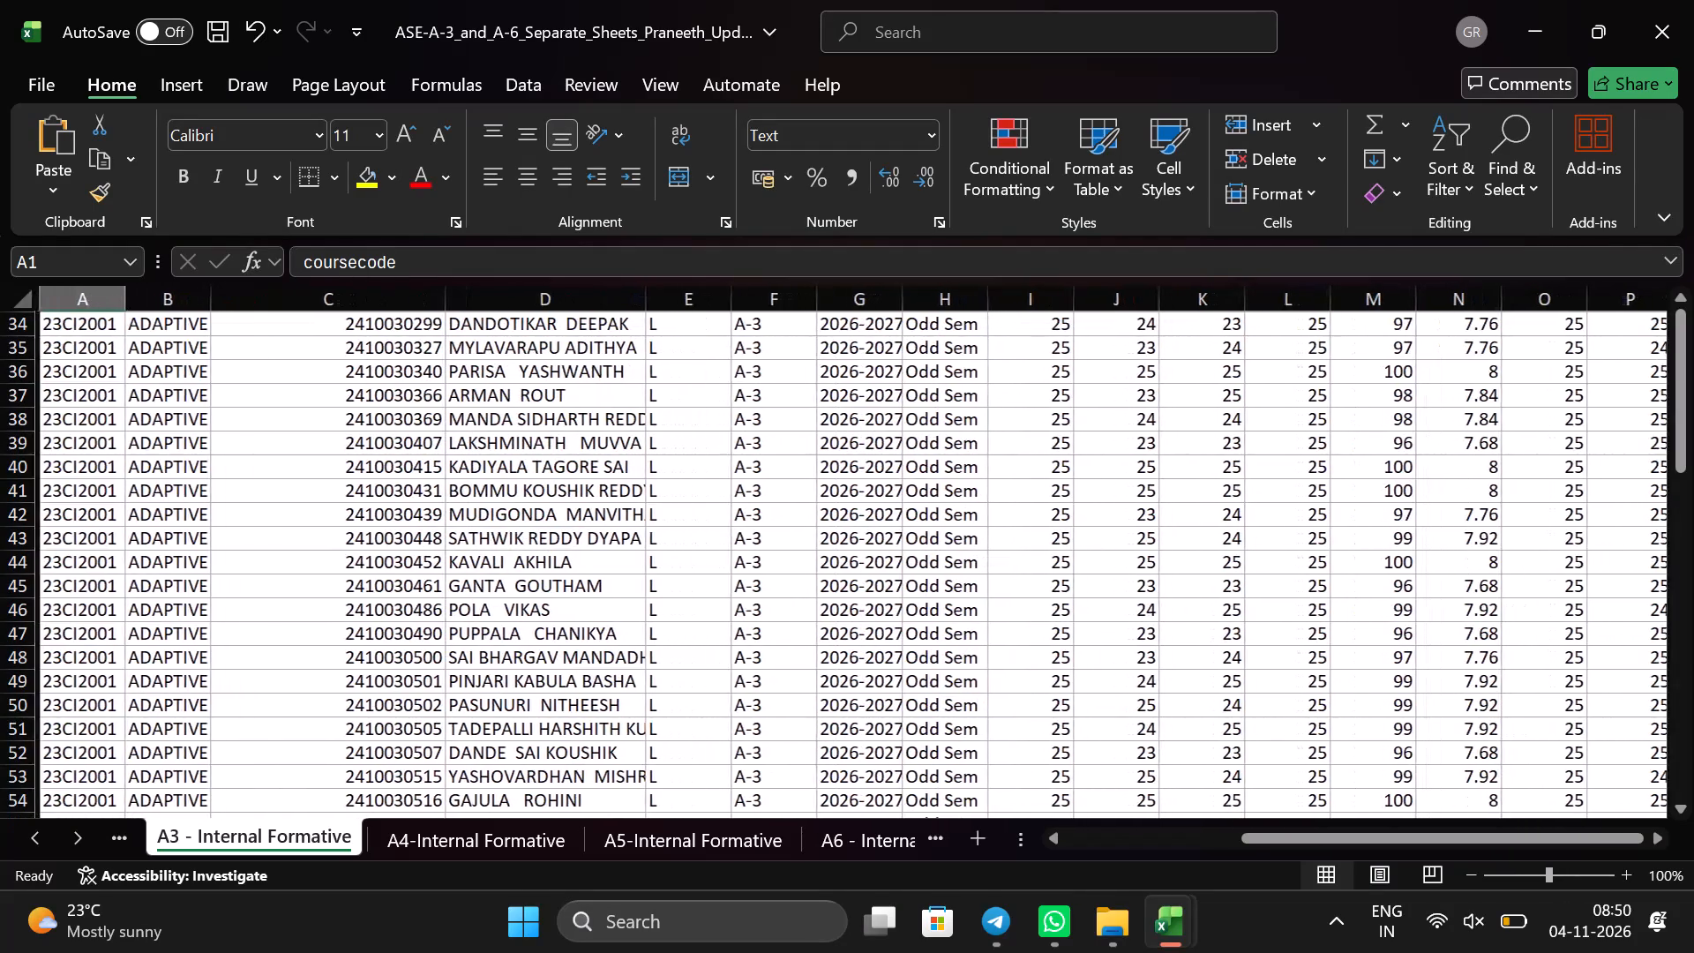
scroll(1073, 552, "down", 3)
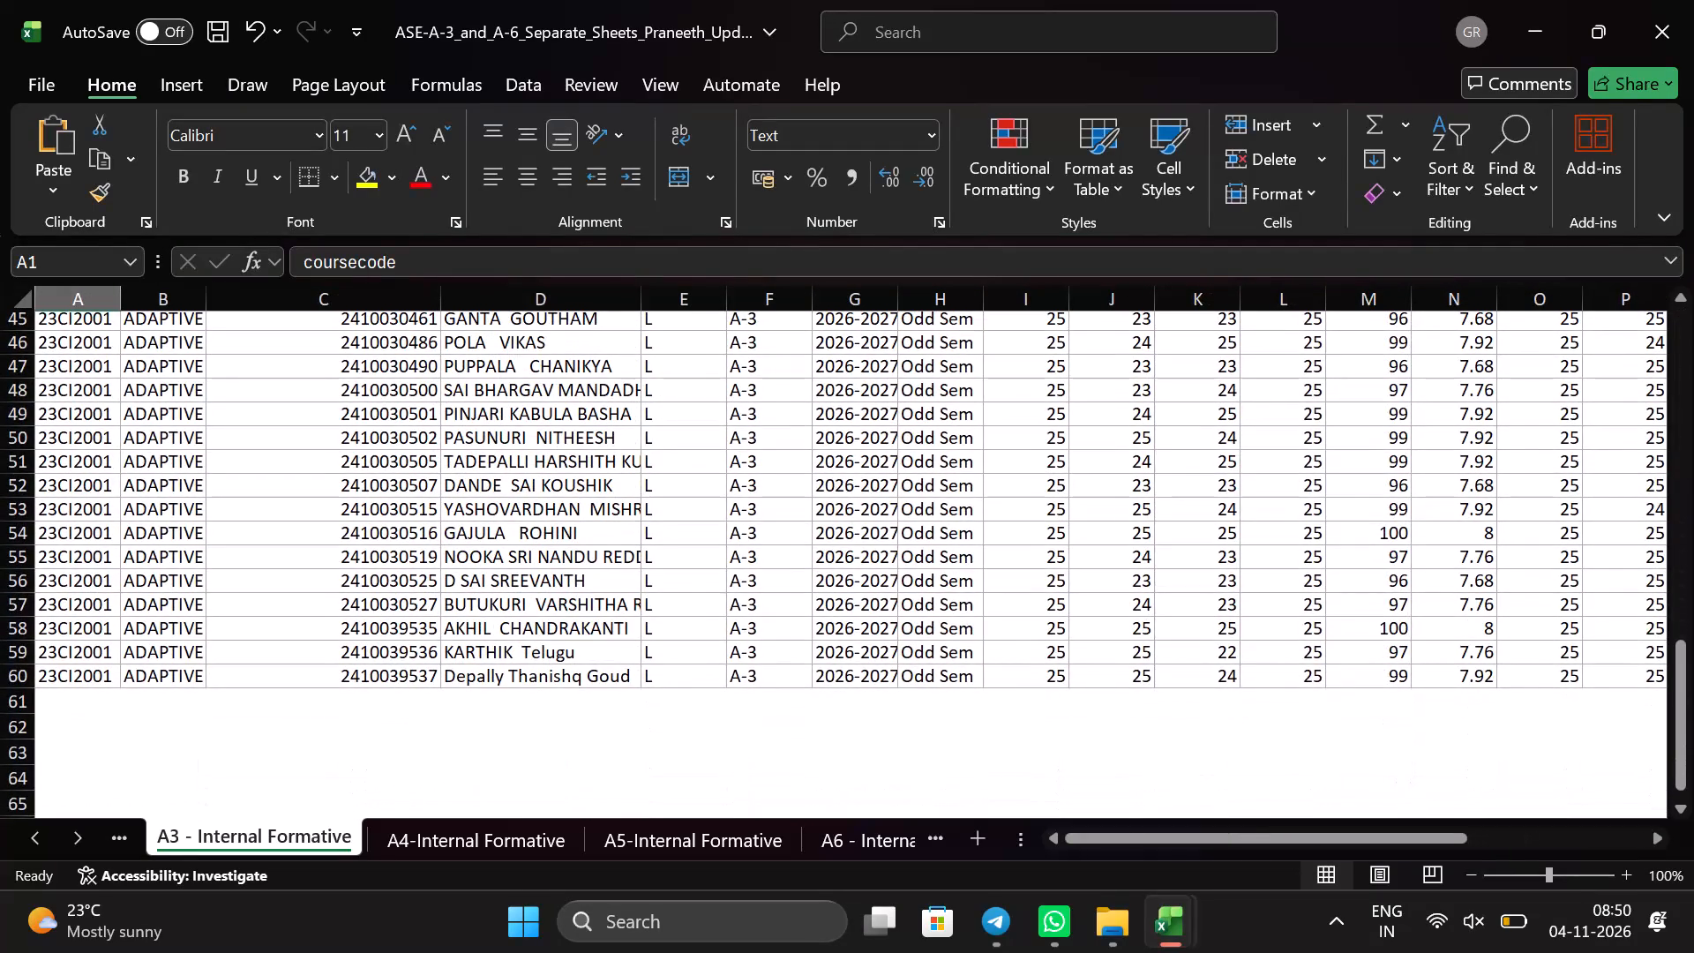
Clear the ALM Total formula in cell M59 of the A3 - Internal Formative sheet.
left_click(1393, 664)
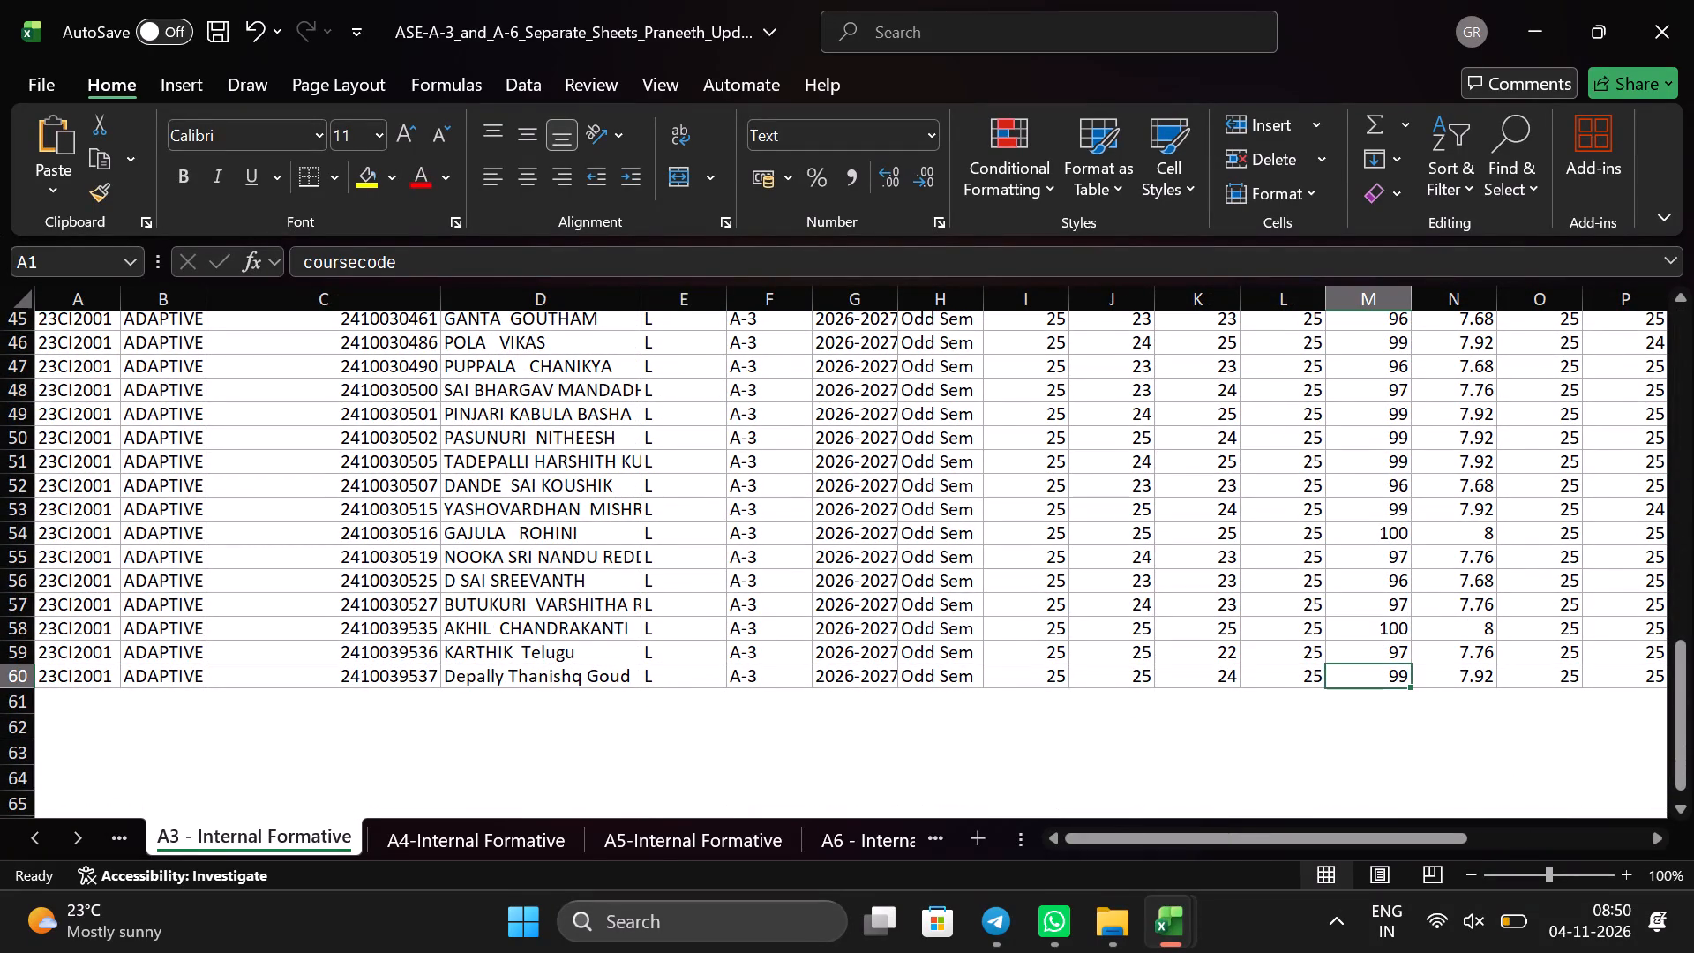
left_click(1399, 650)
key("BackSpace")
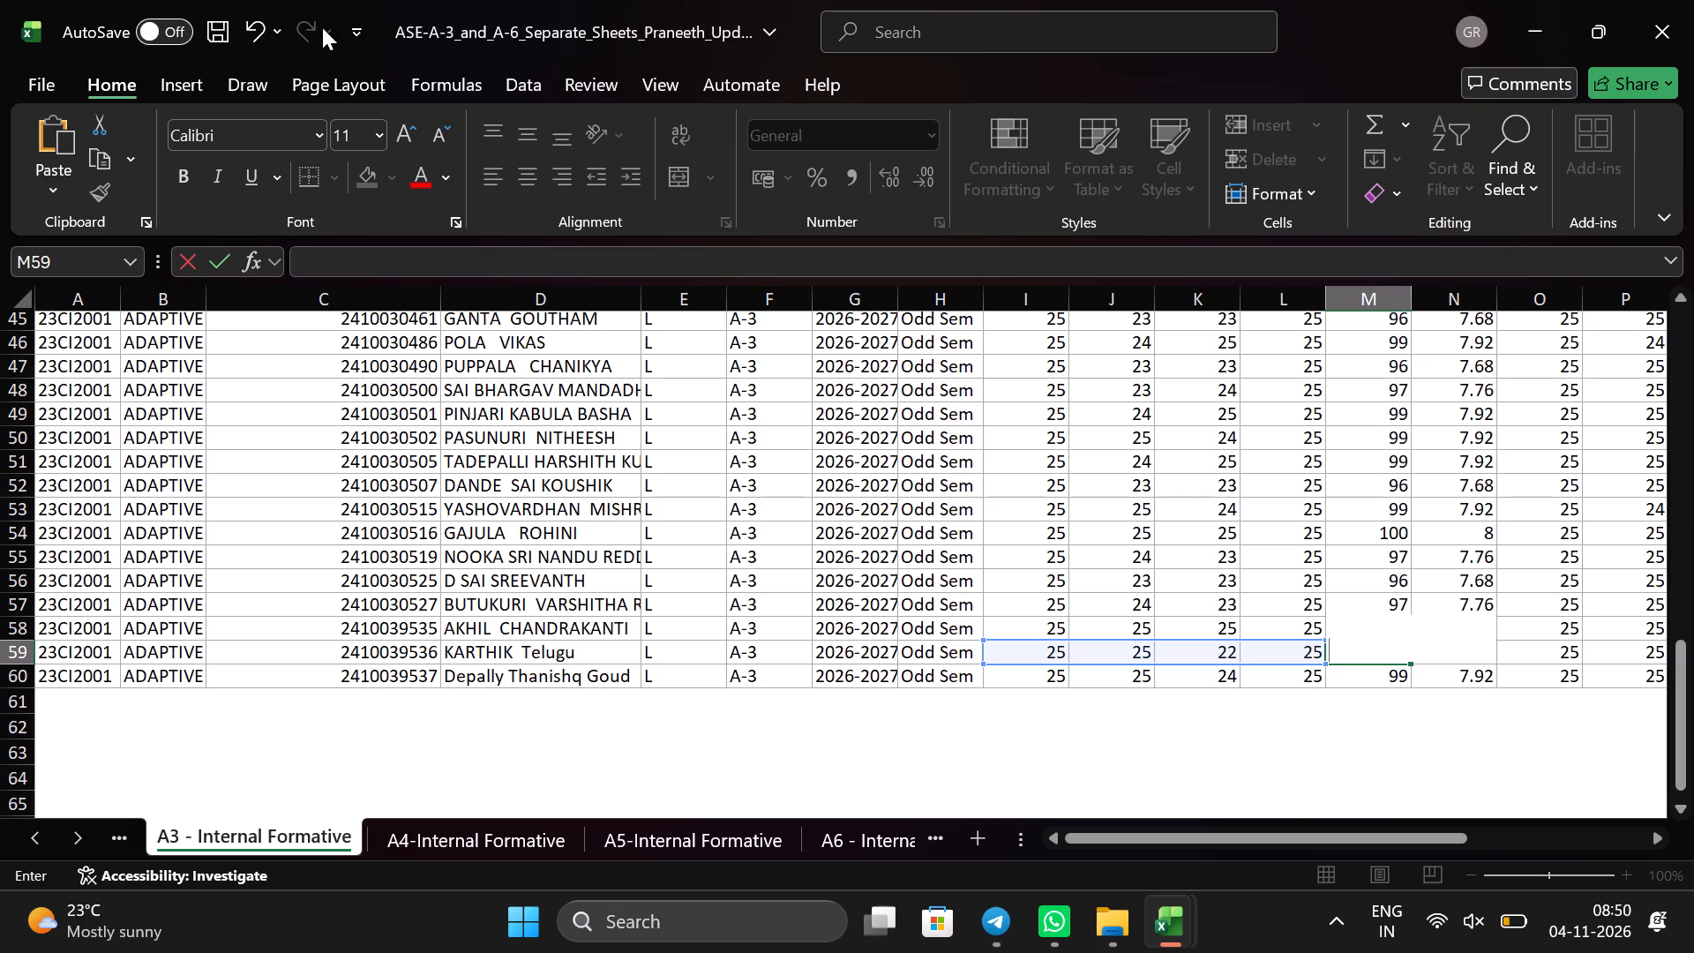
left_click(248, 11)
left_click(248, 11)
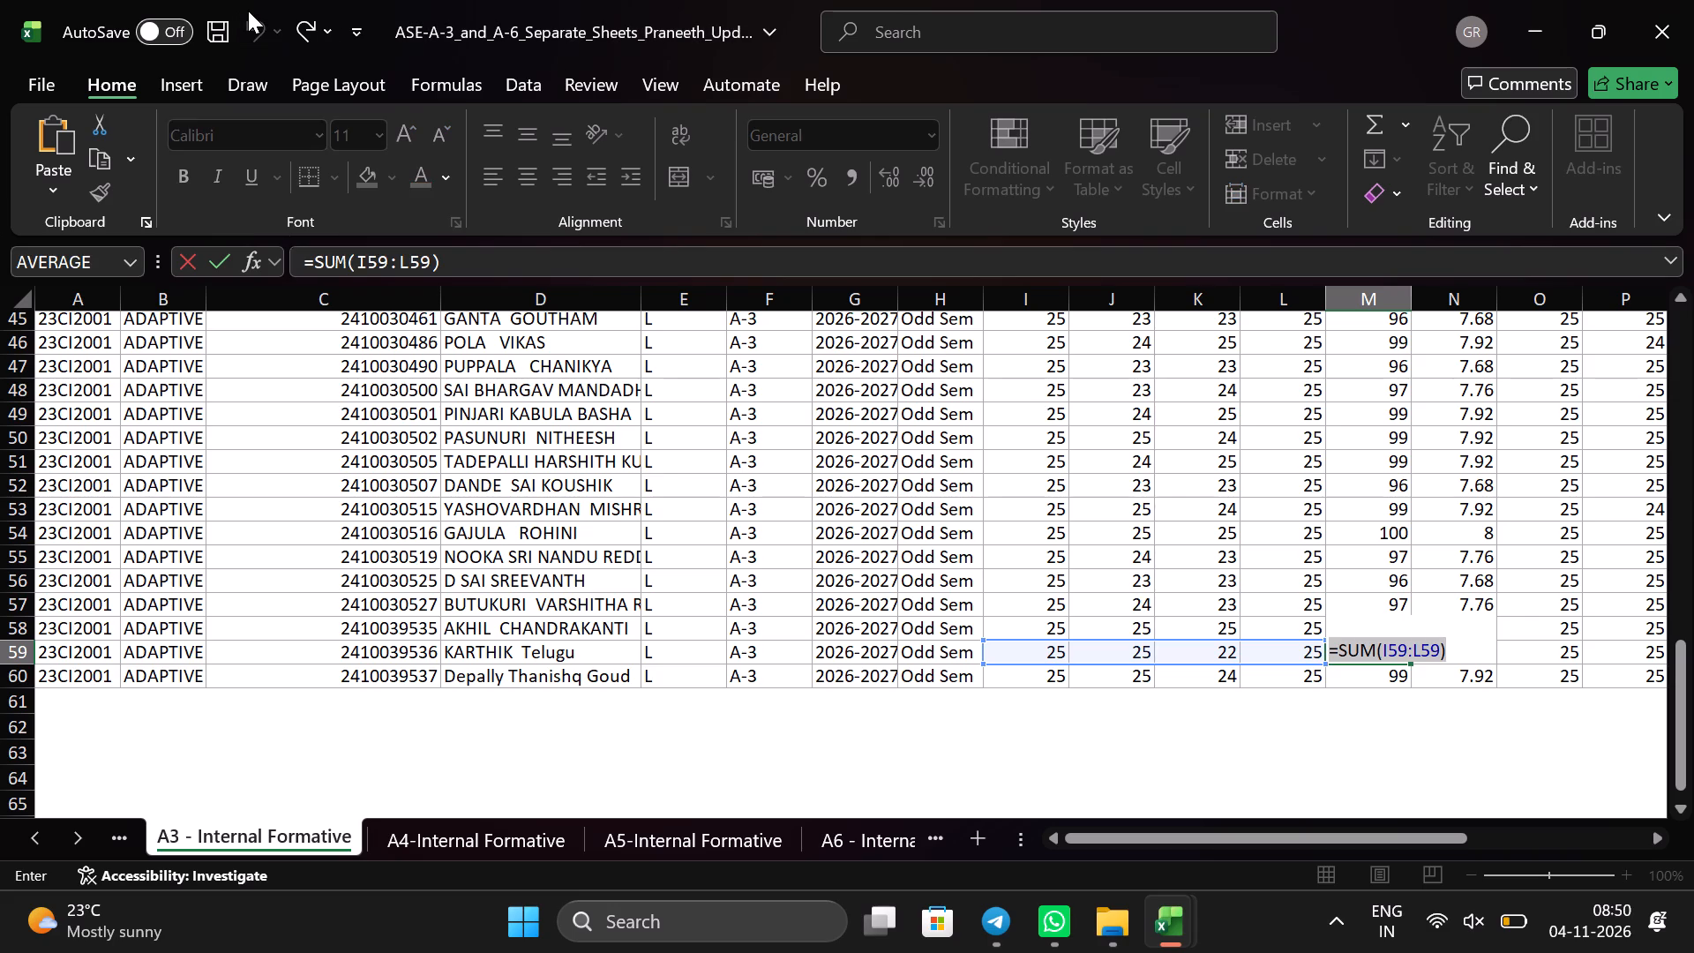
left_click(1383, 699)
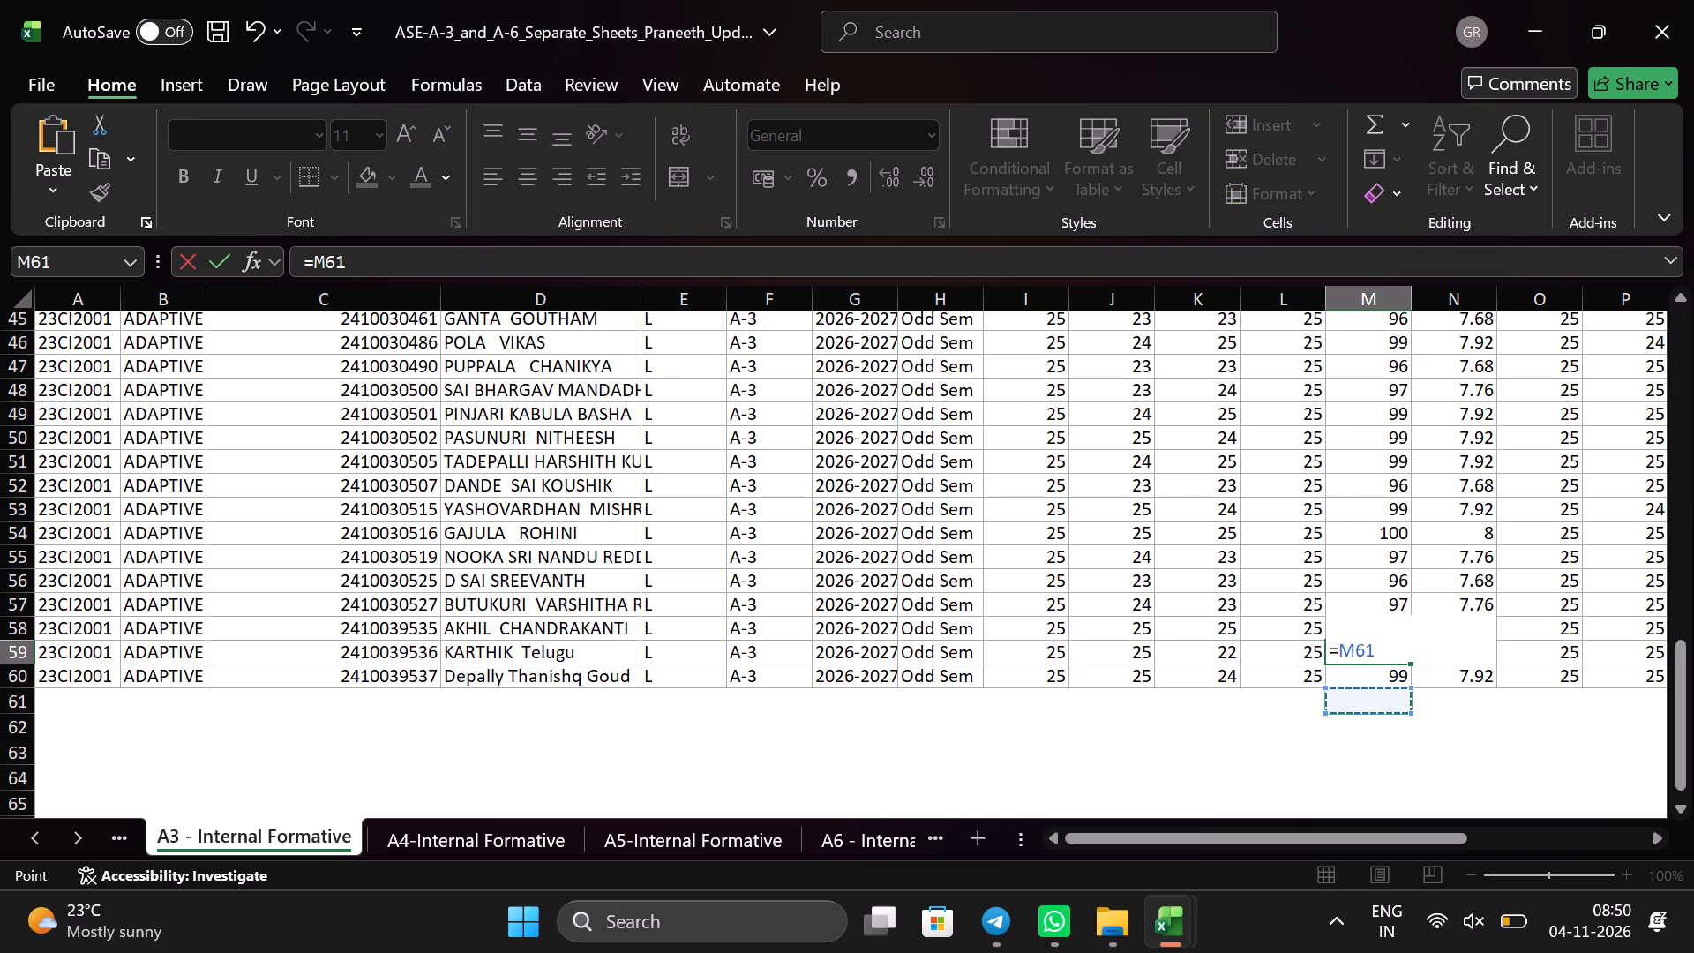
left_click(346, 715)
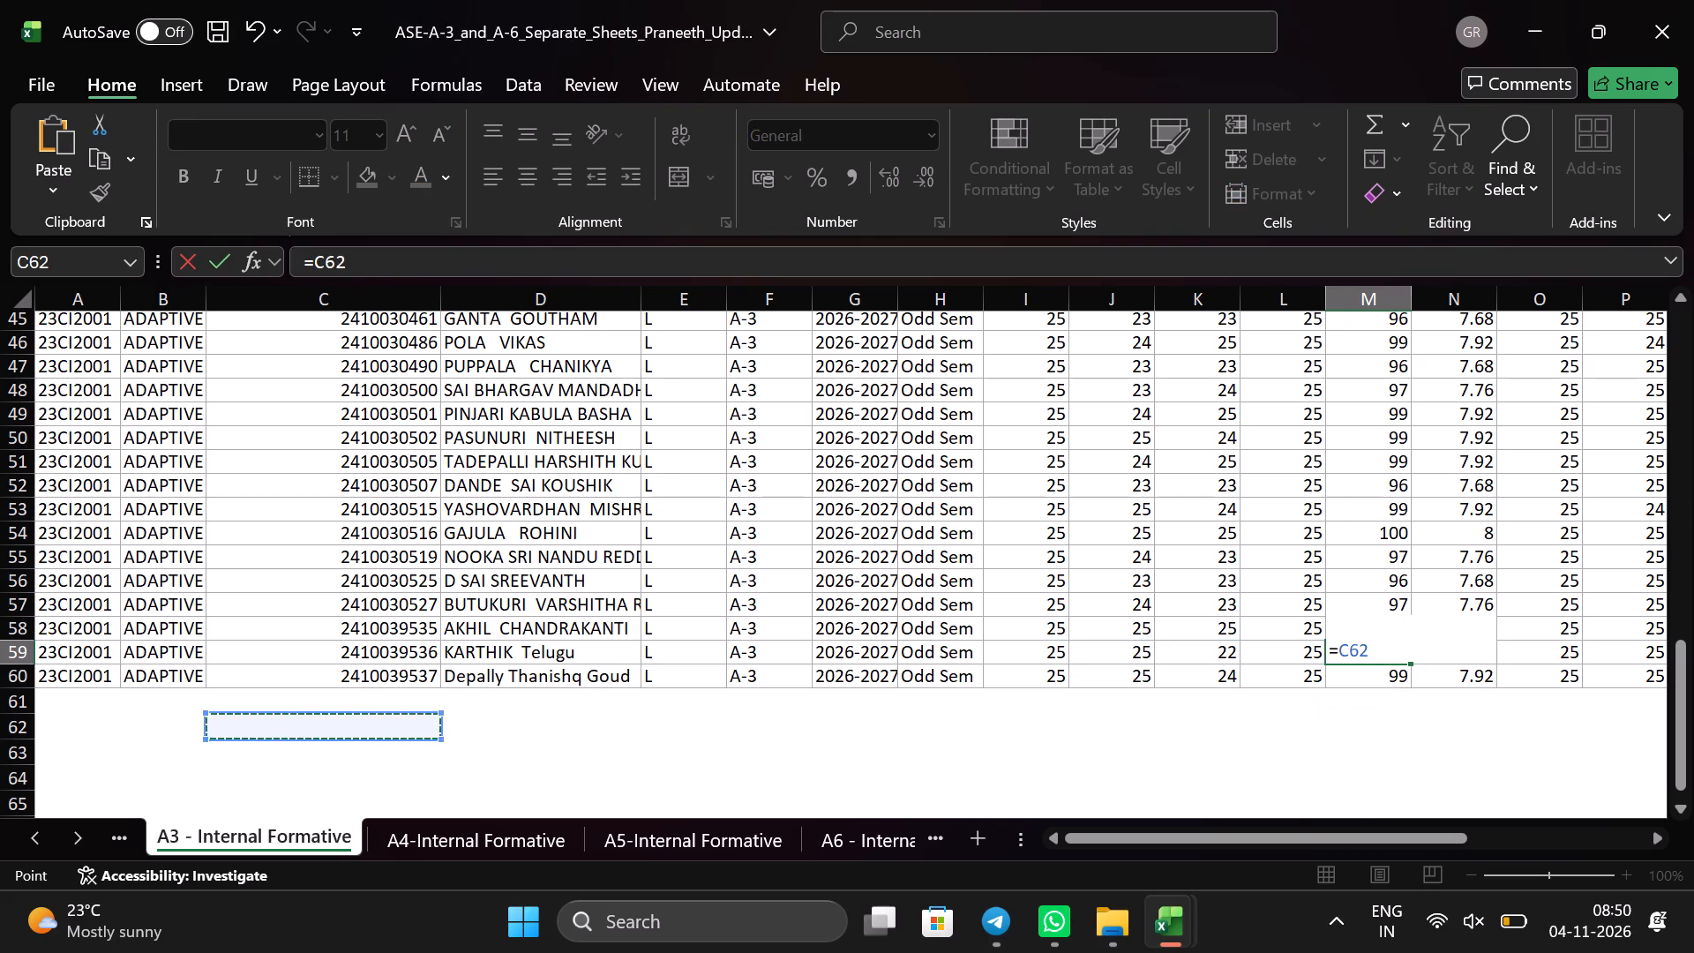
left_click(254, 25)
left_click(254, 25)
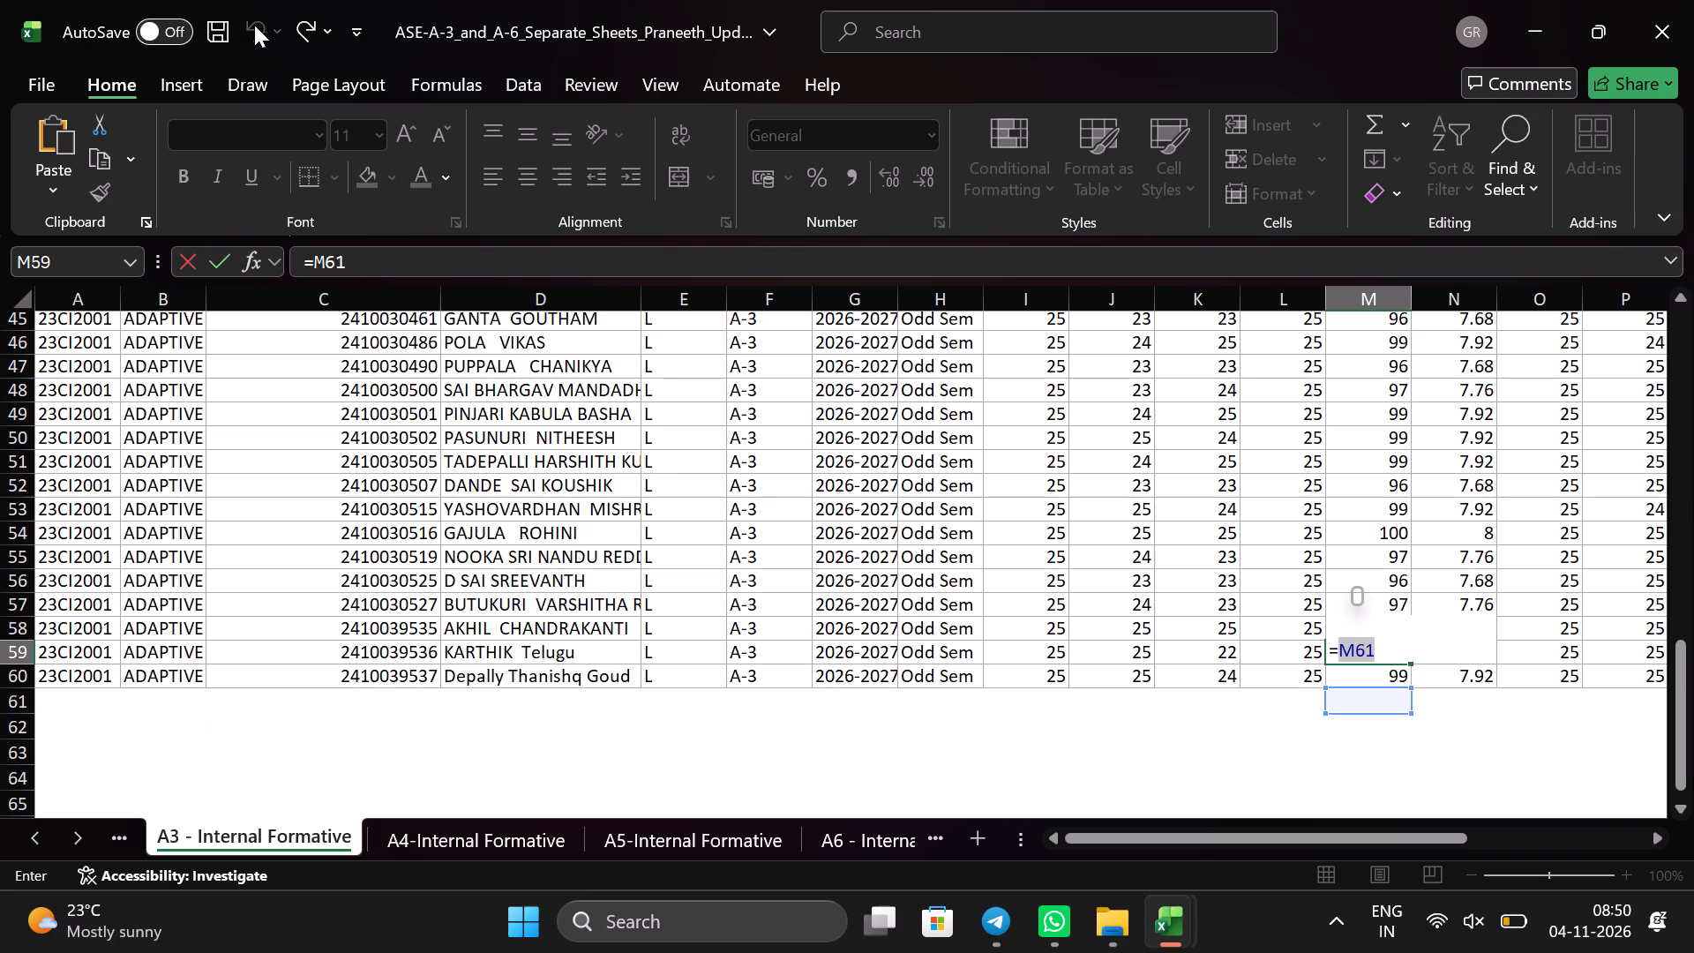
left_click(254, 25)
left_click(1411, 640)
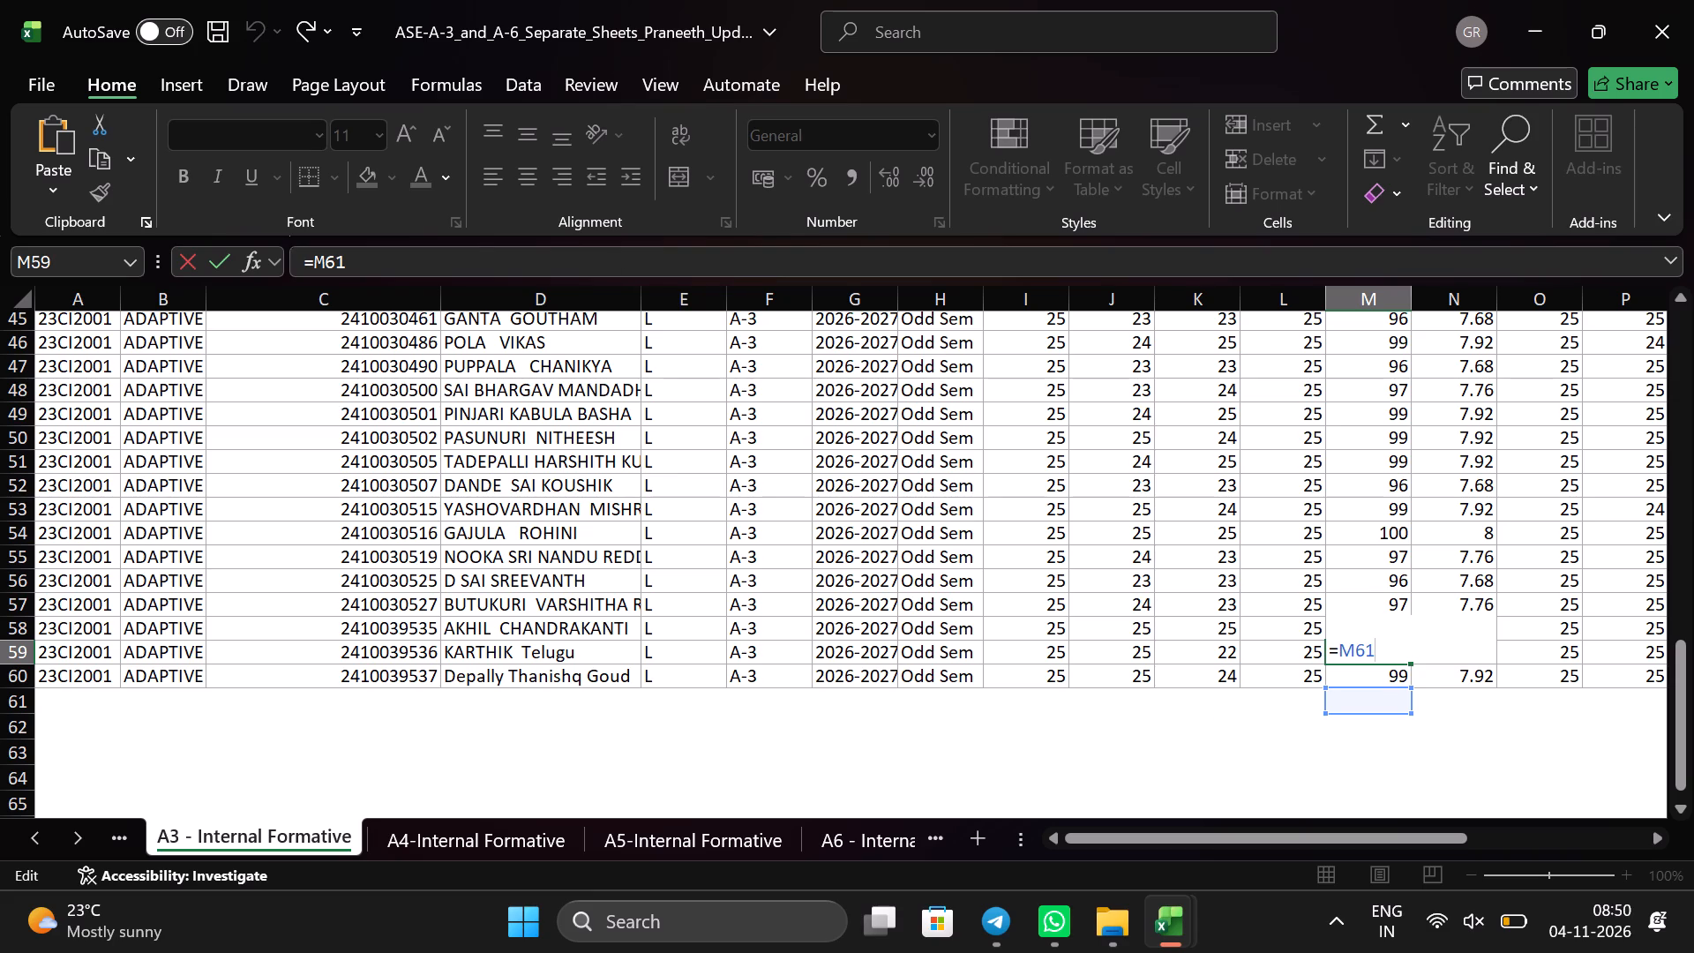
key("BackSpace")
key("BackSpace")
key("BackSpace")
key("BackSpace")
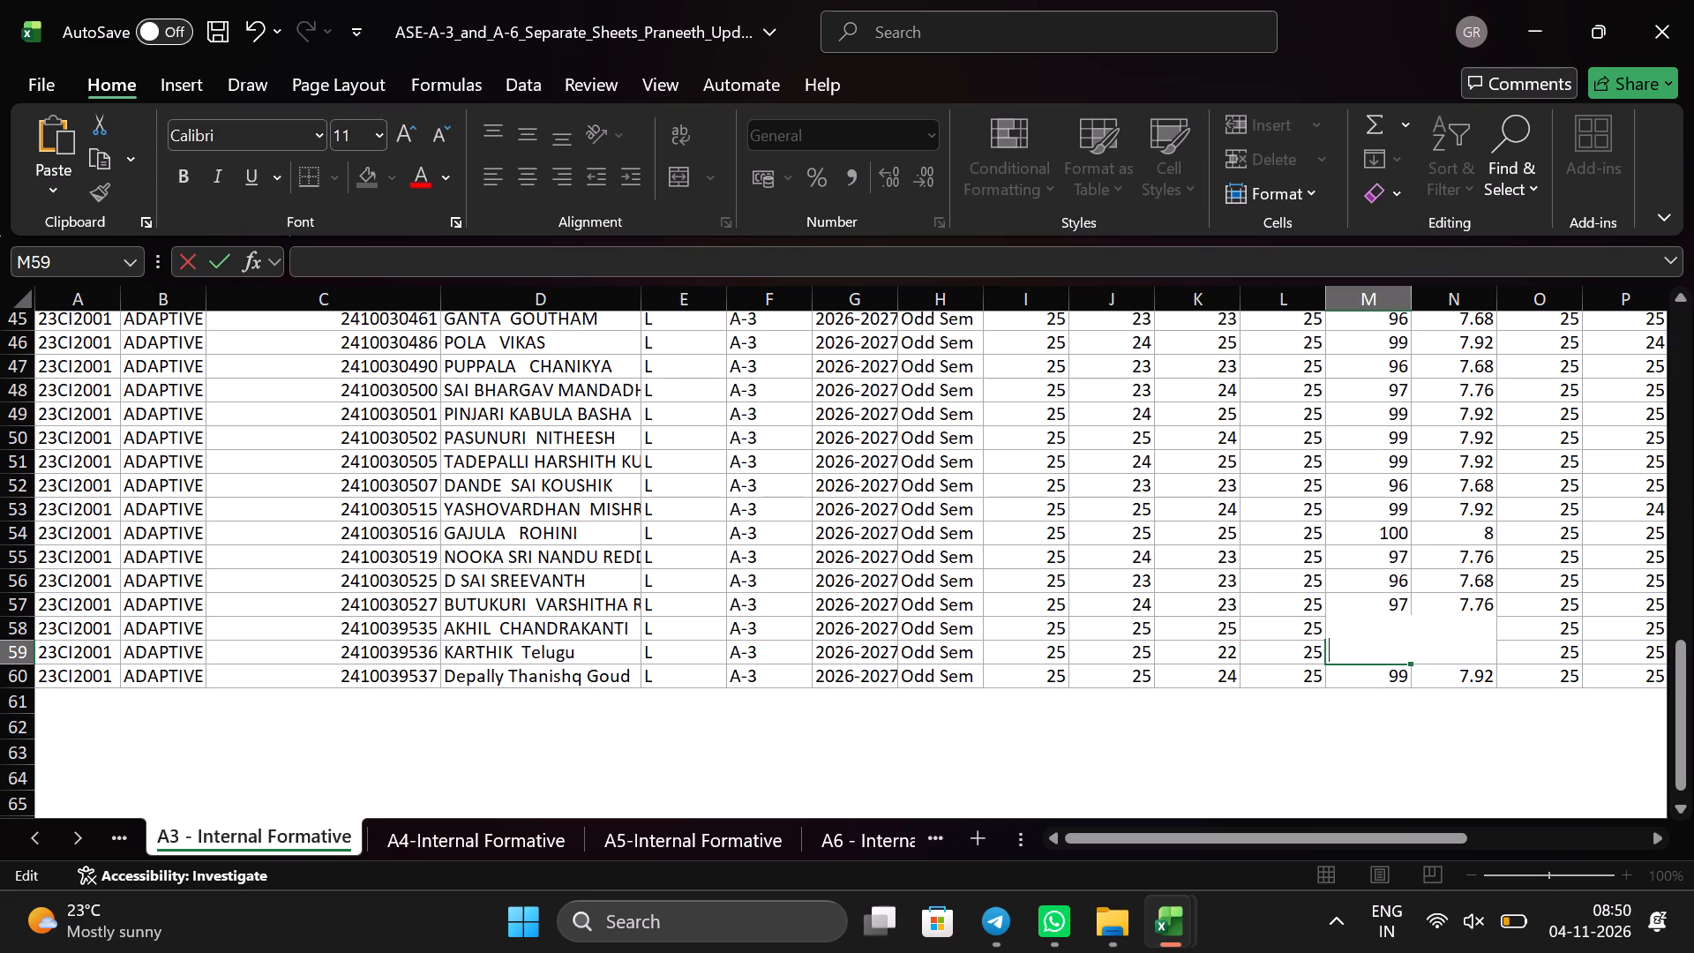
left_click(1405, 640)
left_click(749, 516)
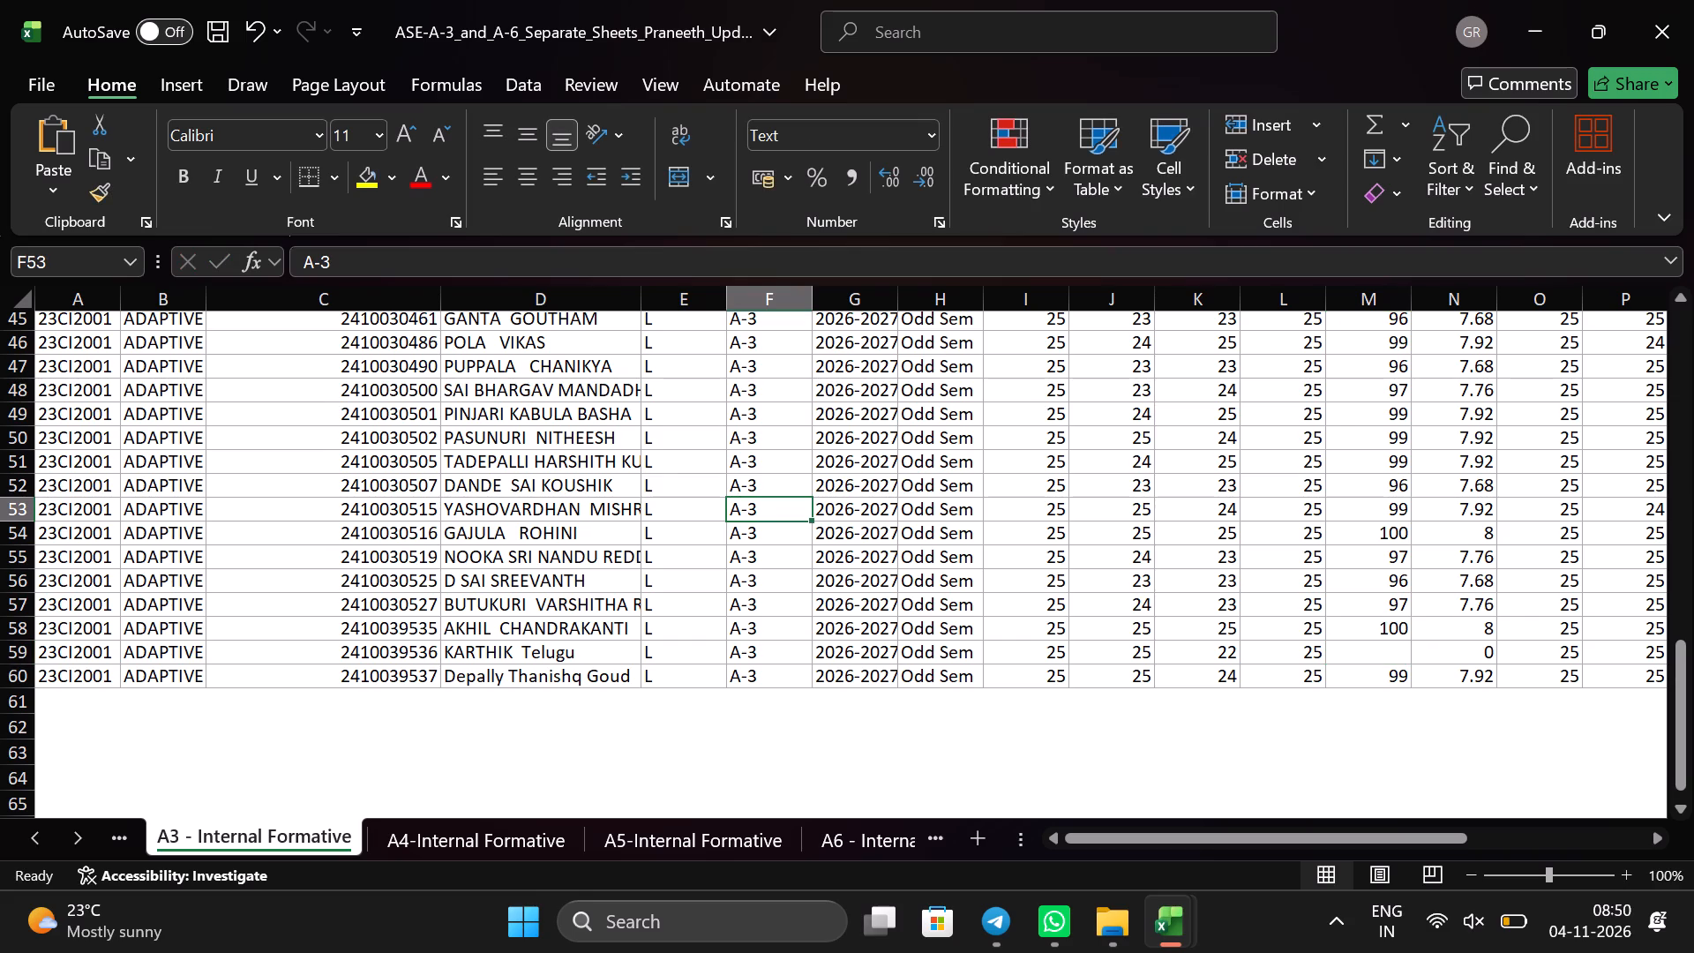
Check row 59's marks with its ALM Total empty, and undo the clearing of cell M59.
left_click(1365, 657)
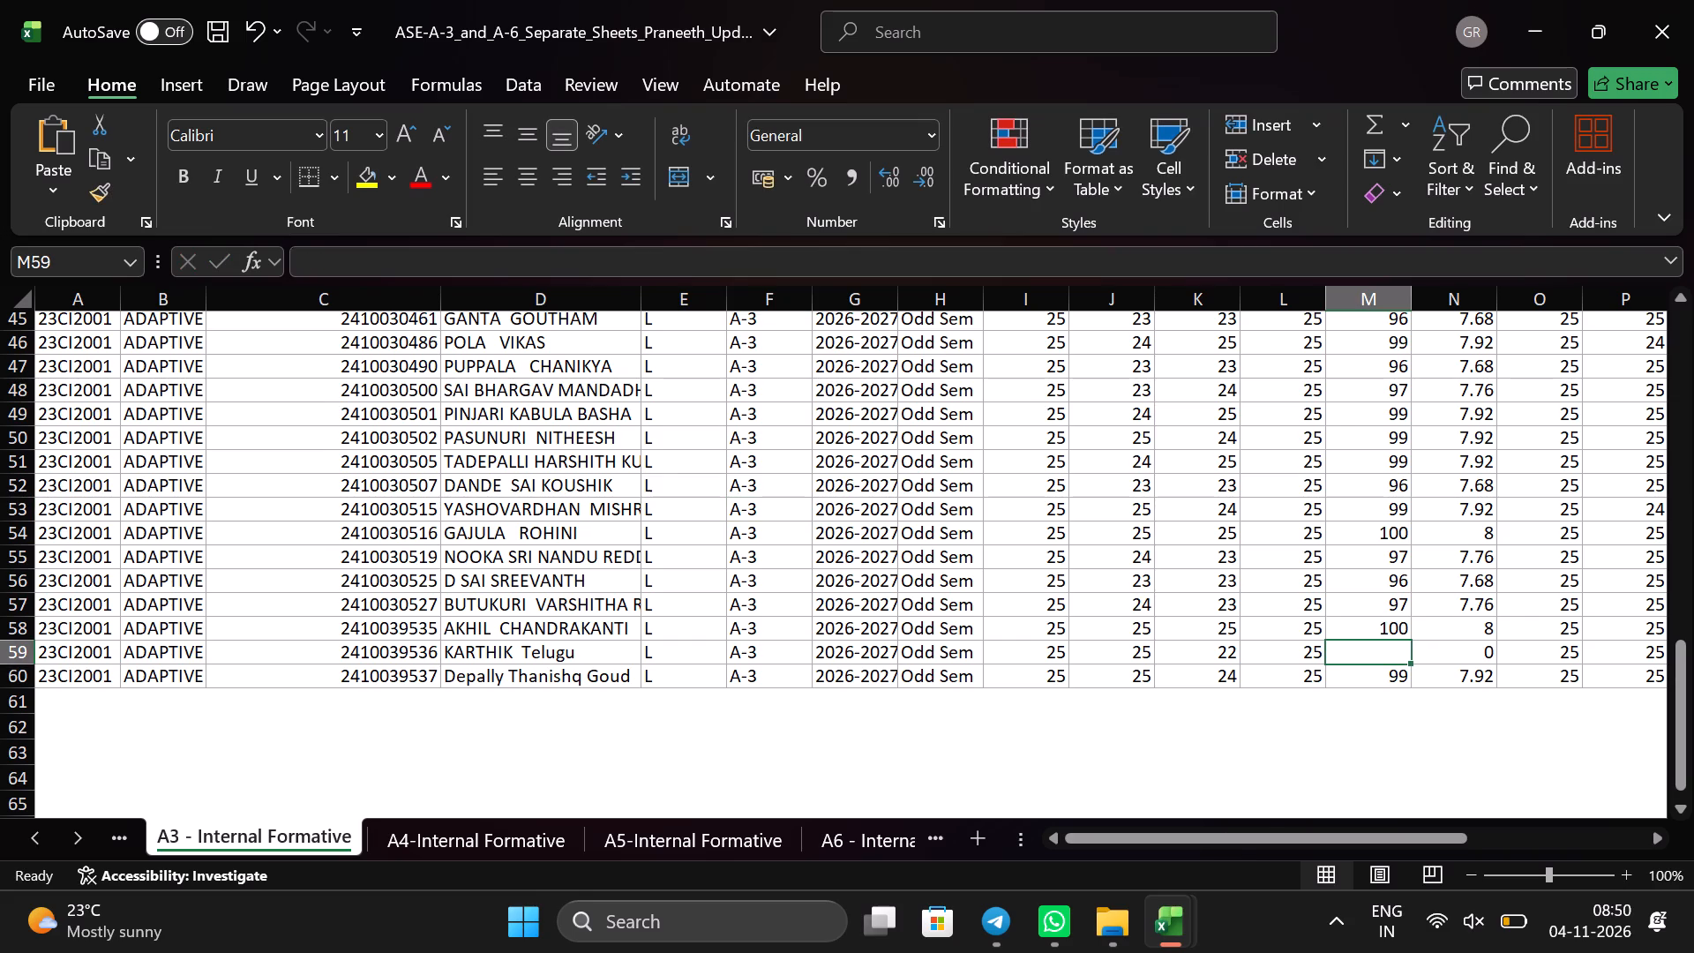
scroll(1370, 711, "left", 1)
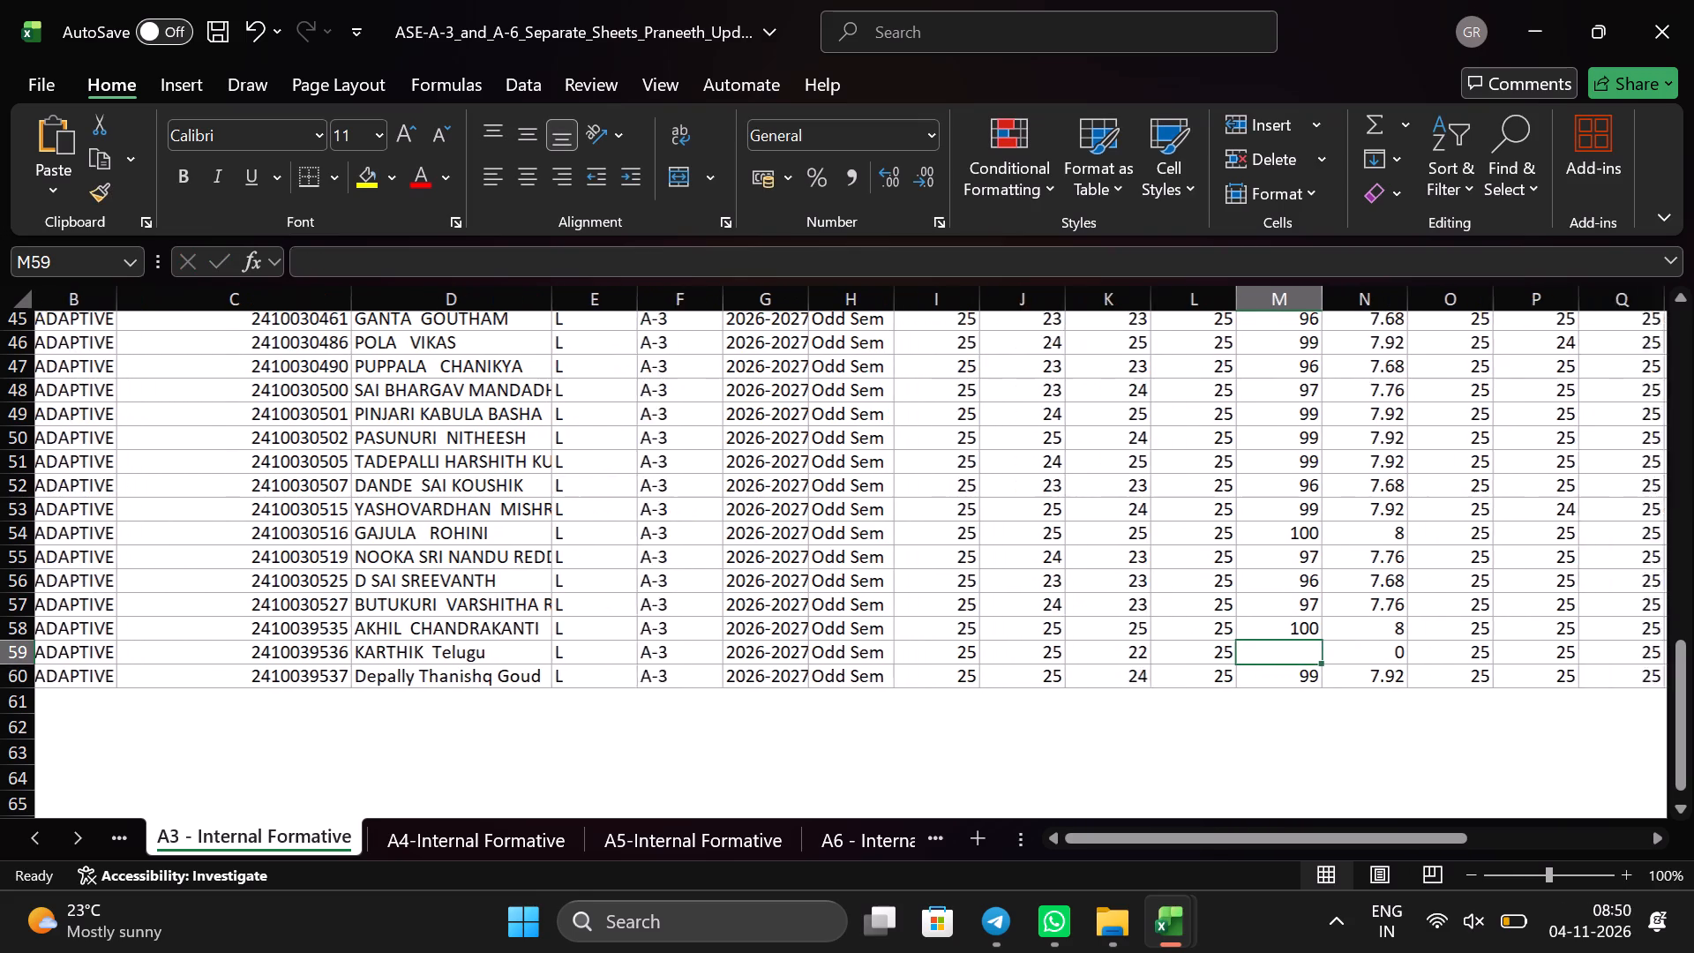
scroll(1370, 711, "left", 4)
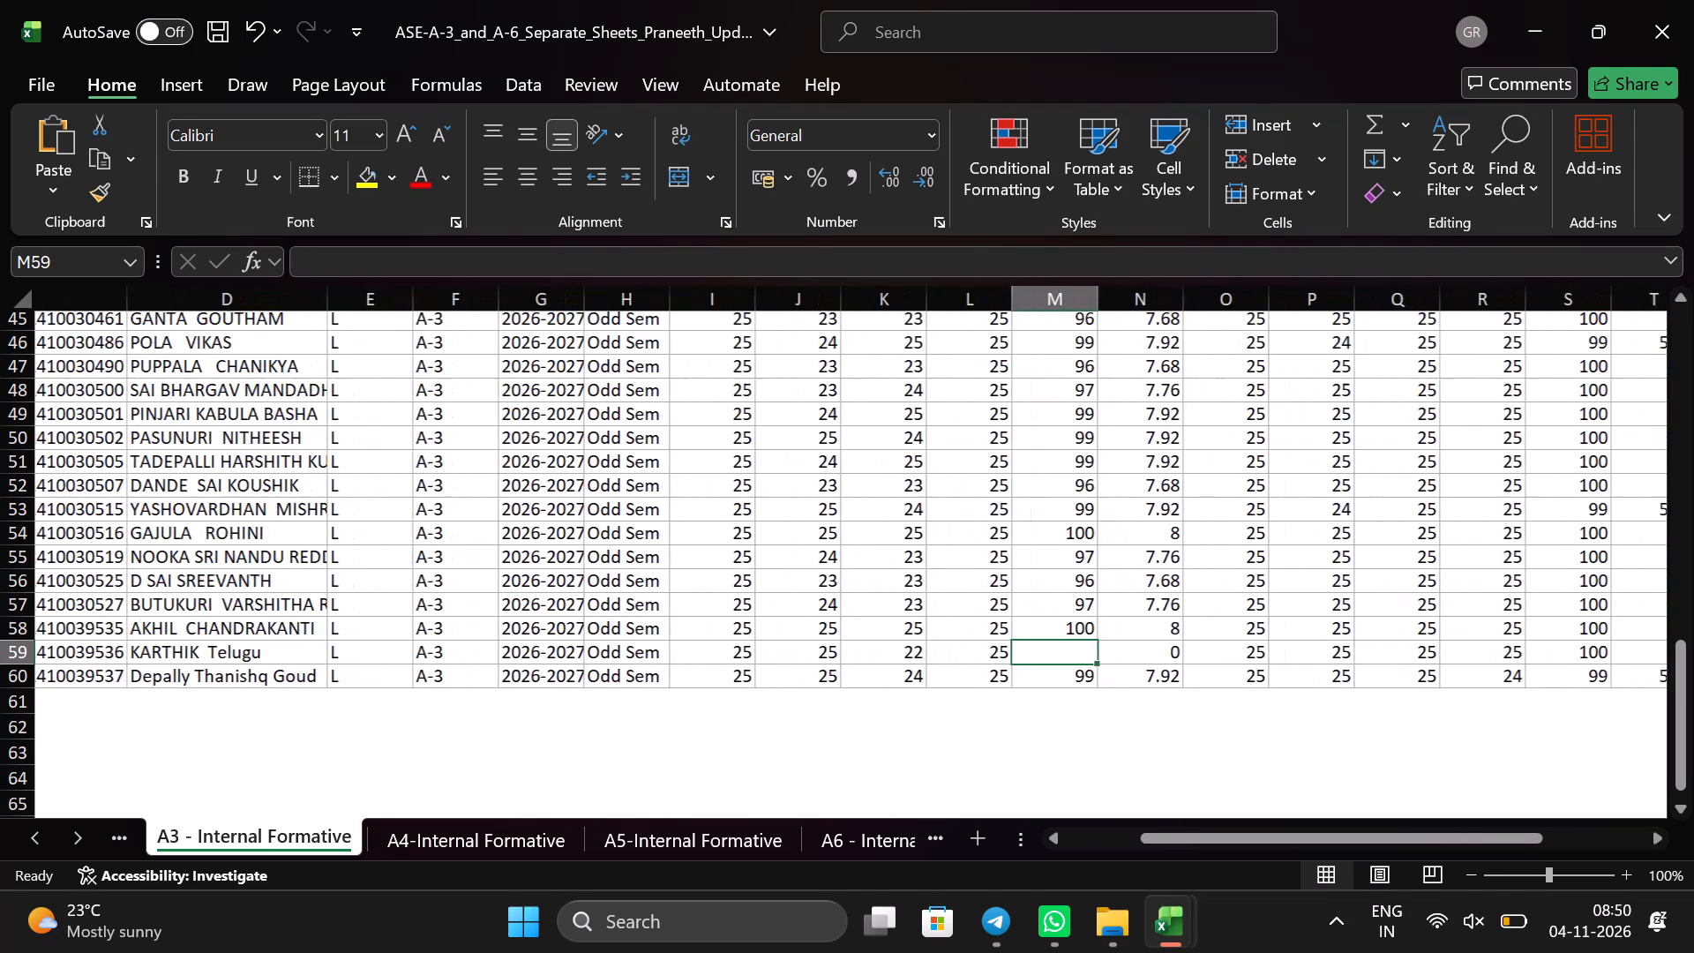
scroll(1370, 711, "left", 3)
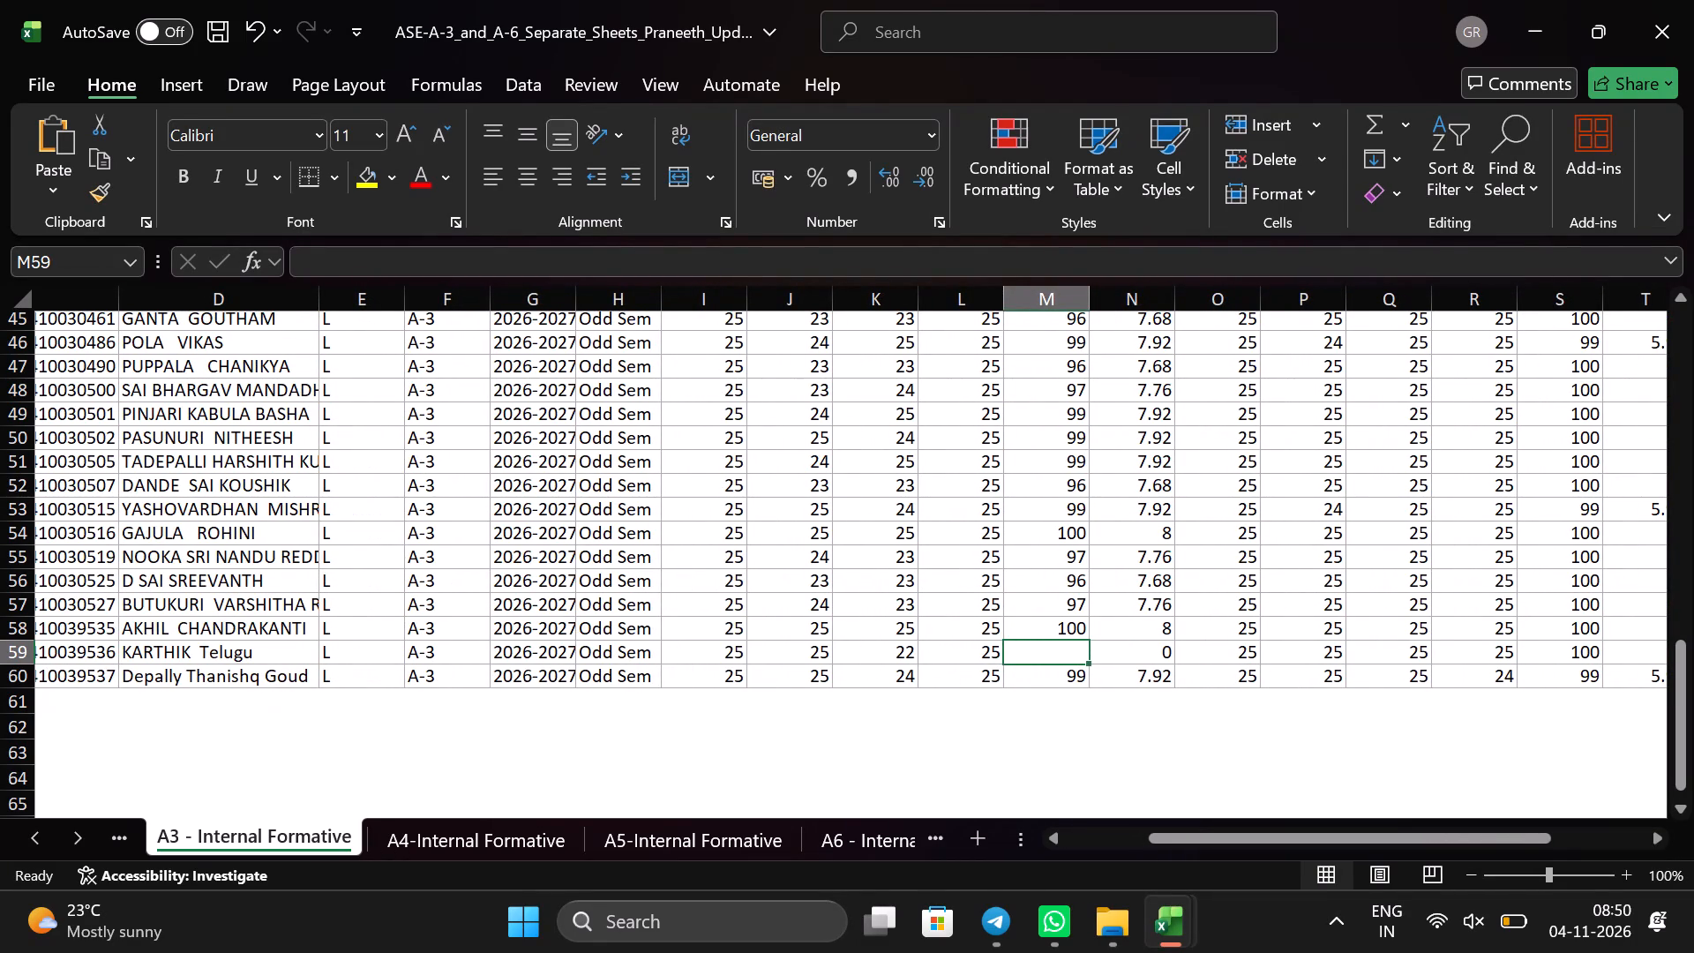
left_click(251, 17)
Inspect the ALM Total cell M55 on the A3 - Internal Formative sheet.
scroll(818, 637, "right", 1)
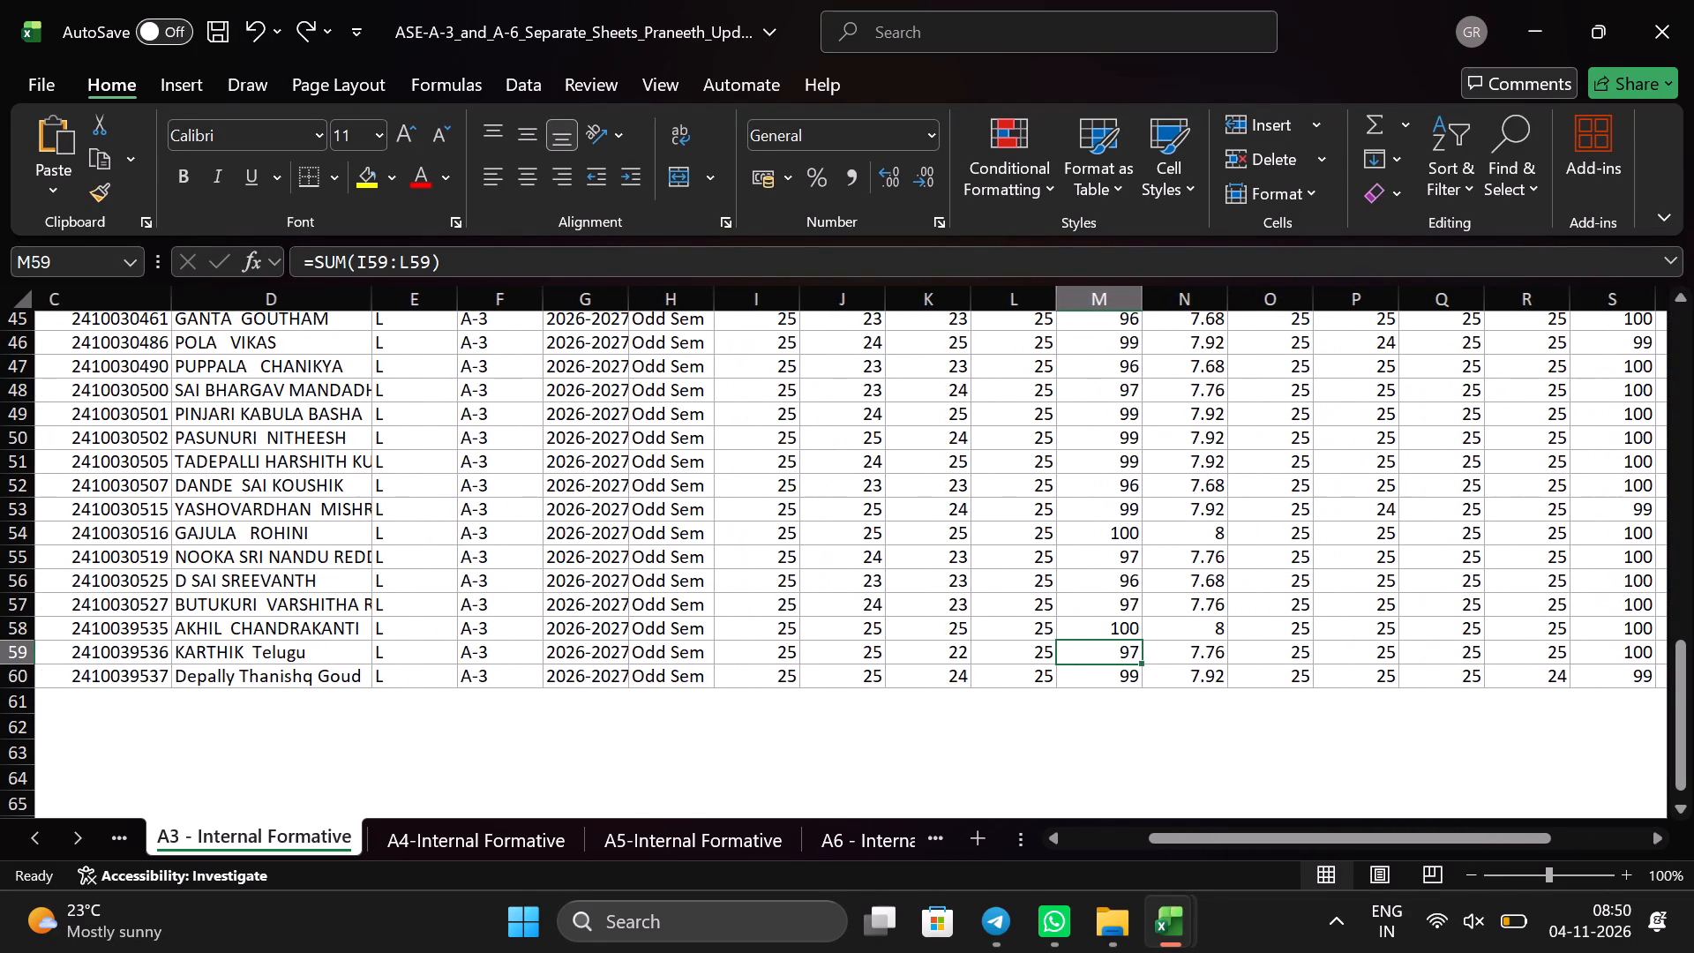
scroll(818, 637, "right", 1)
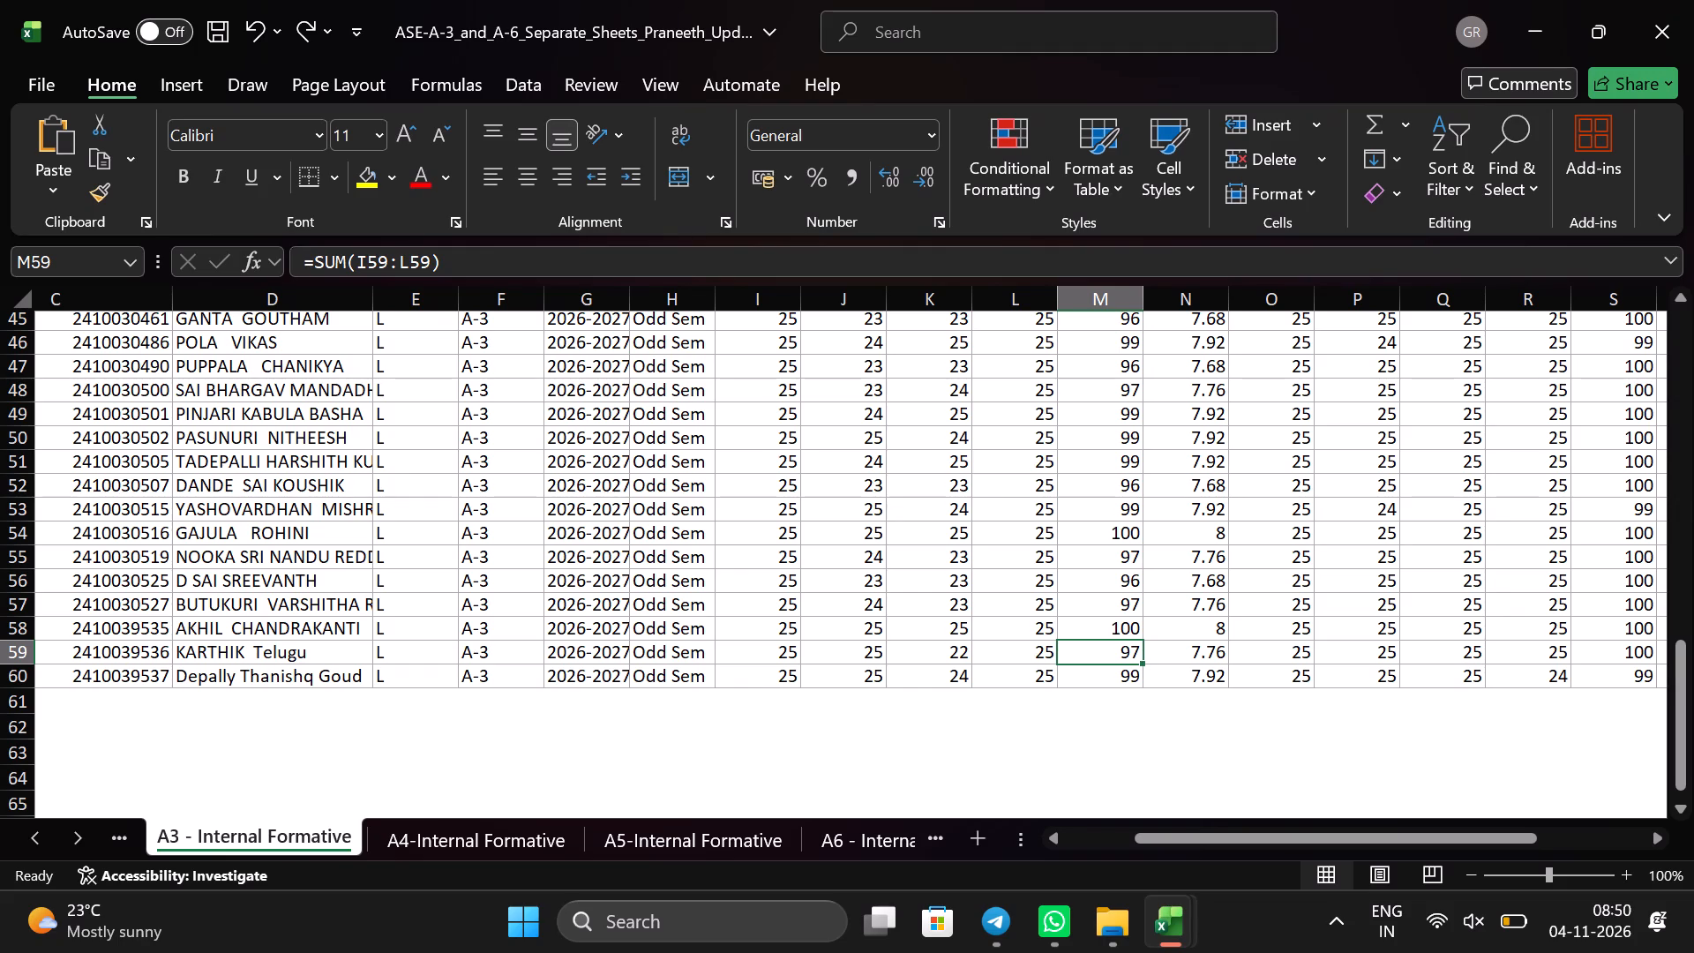
left_click(1136, 559)
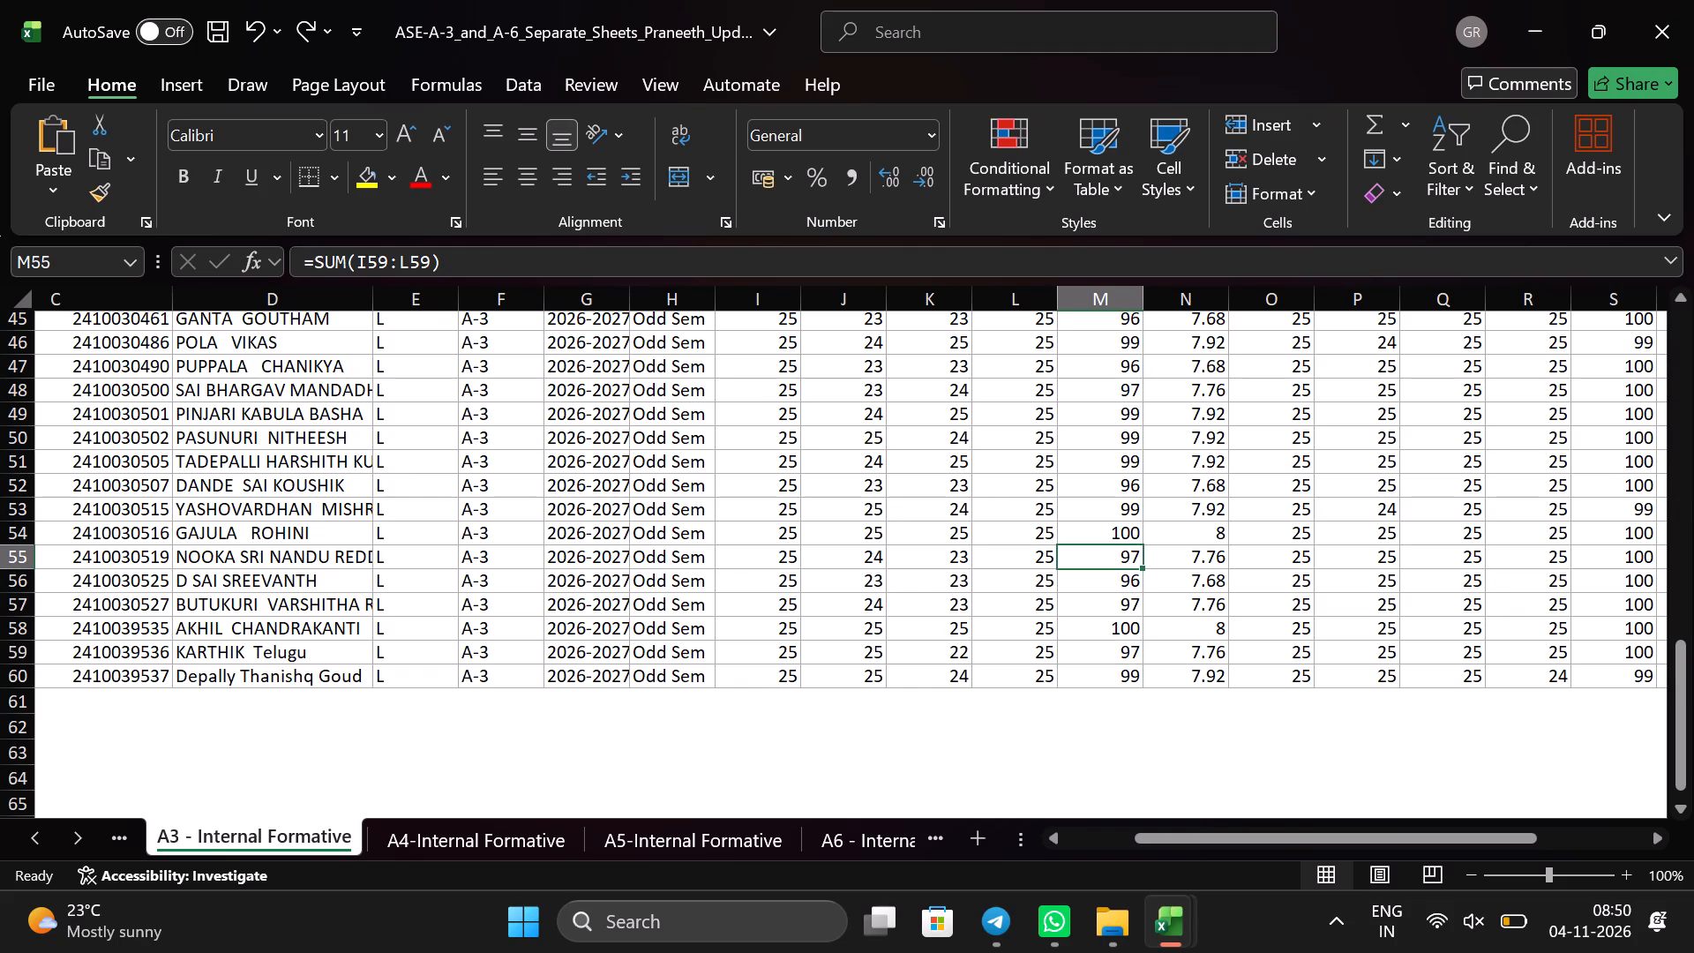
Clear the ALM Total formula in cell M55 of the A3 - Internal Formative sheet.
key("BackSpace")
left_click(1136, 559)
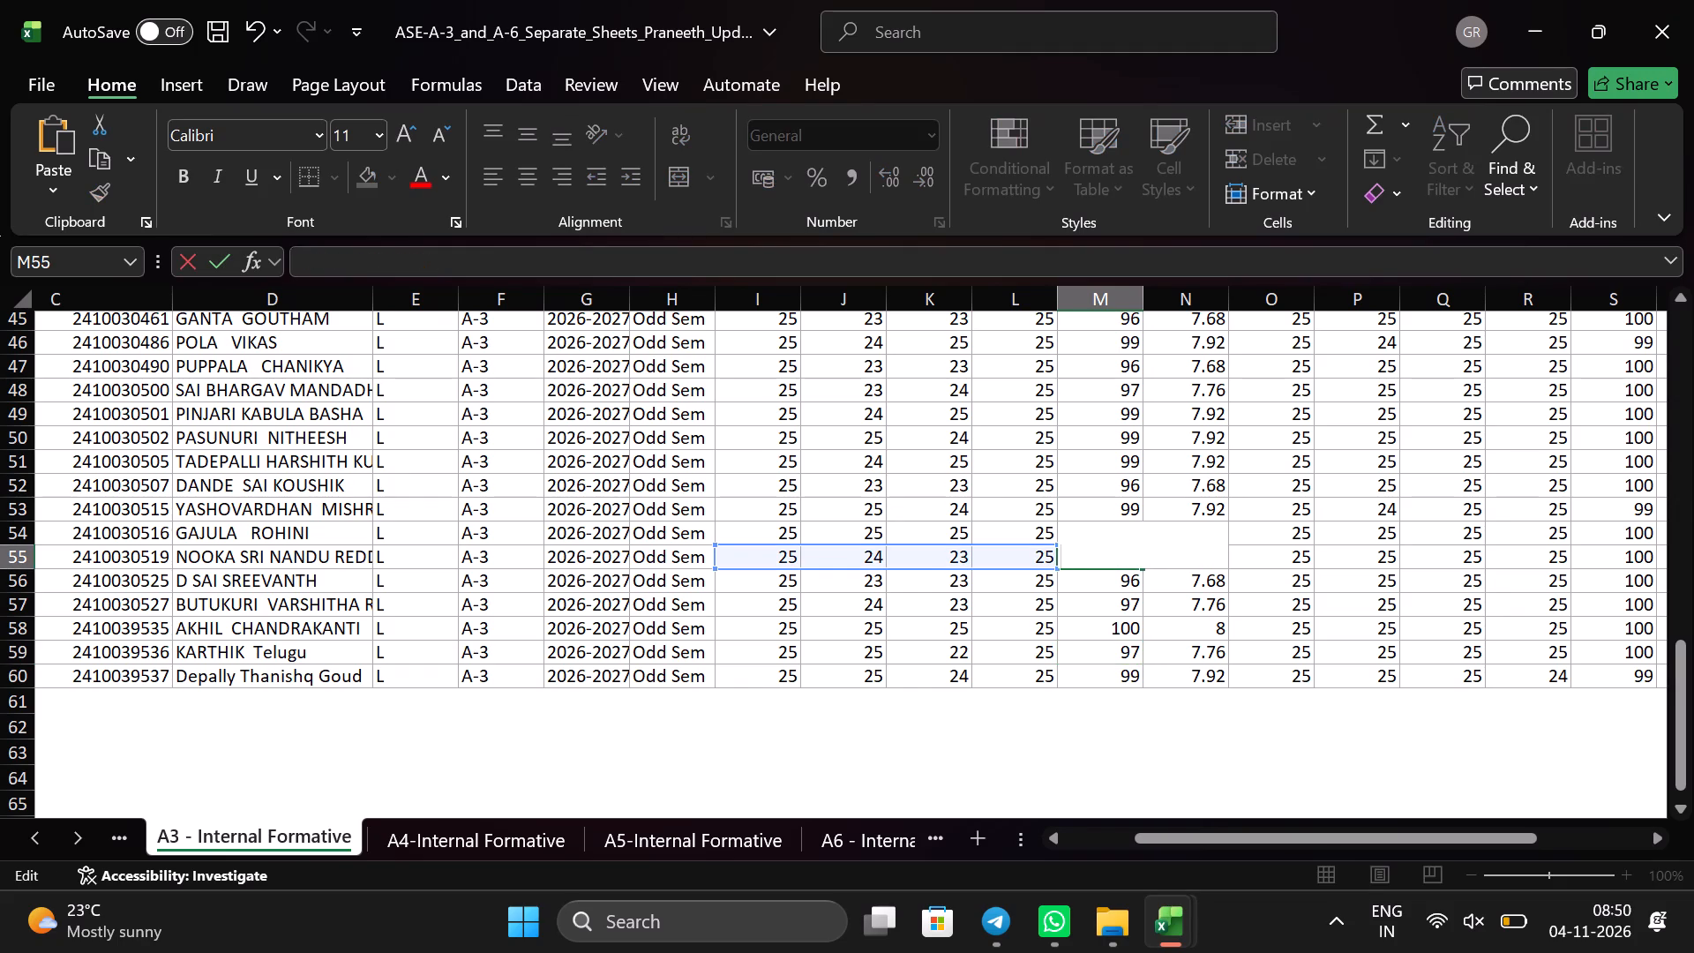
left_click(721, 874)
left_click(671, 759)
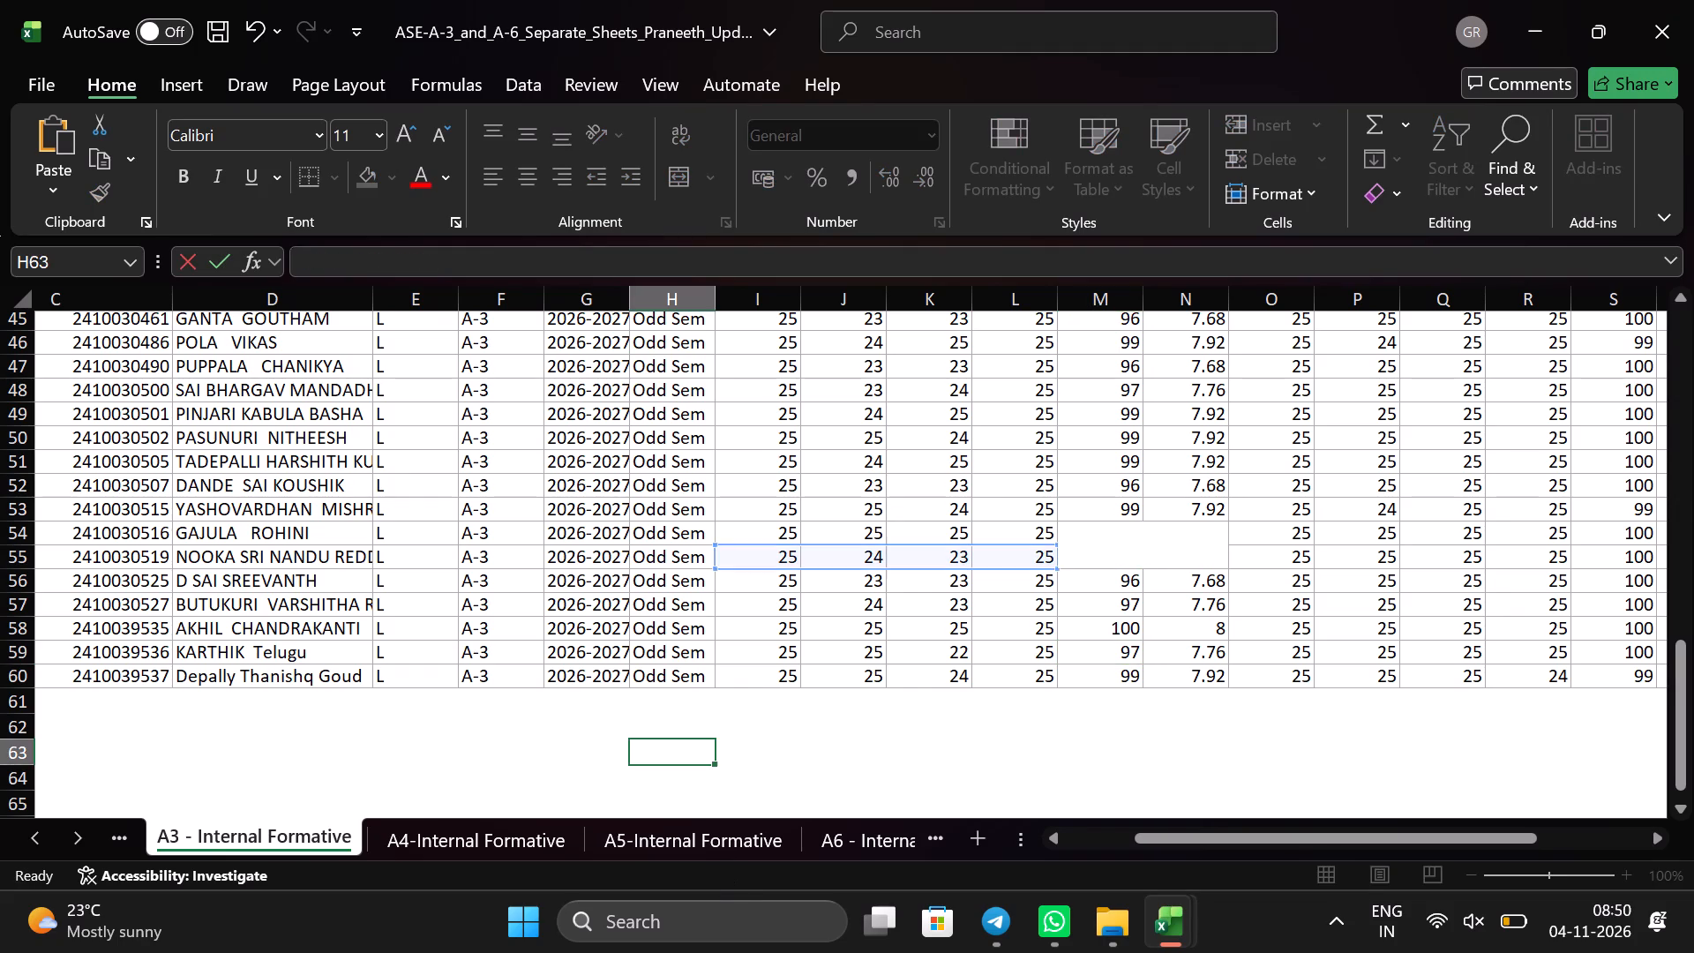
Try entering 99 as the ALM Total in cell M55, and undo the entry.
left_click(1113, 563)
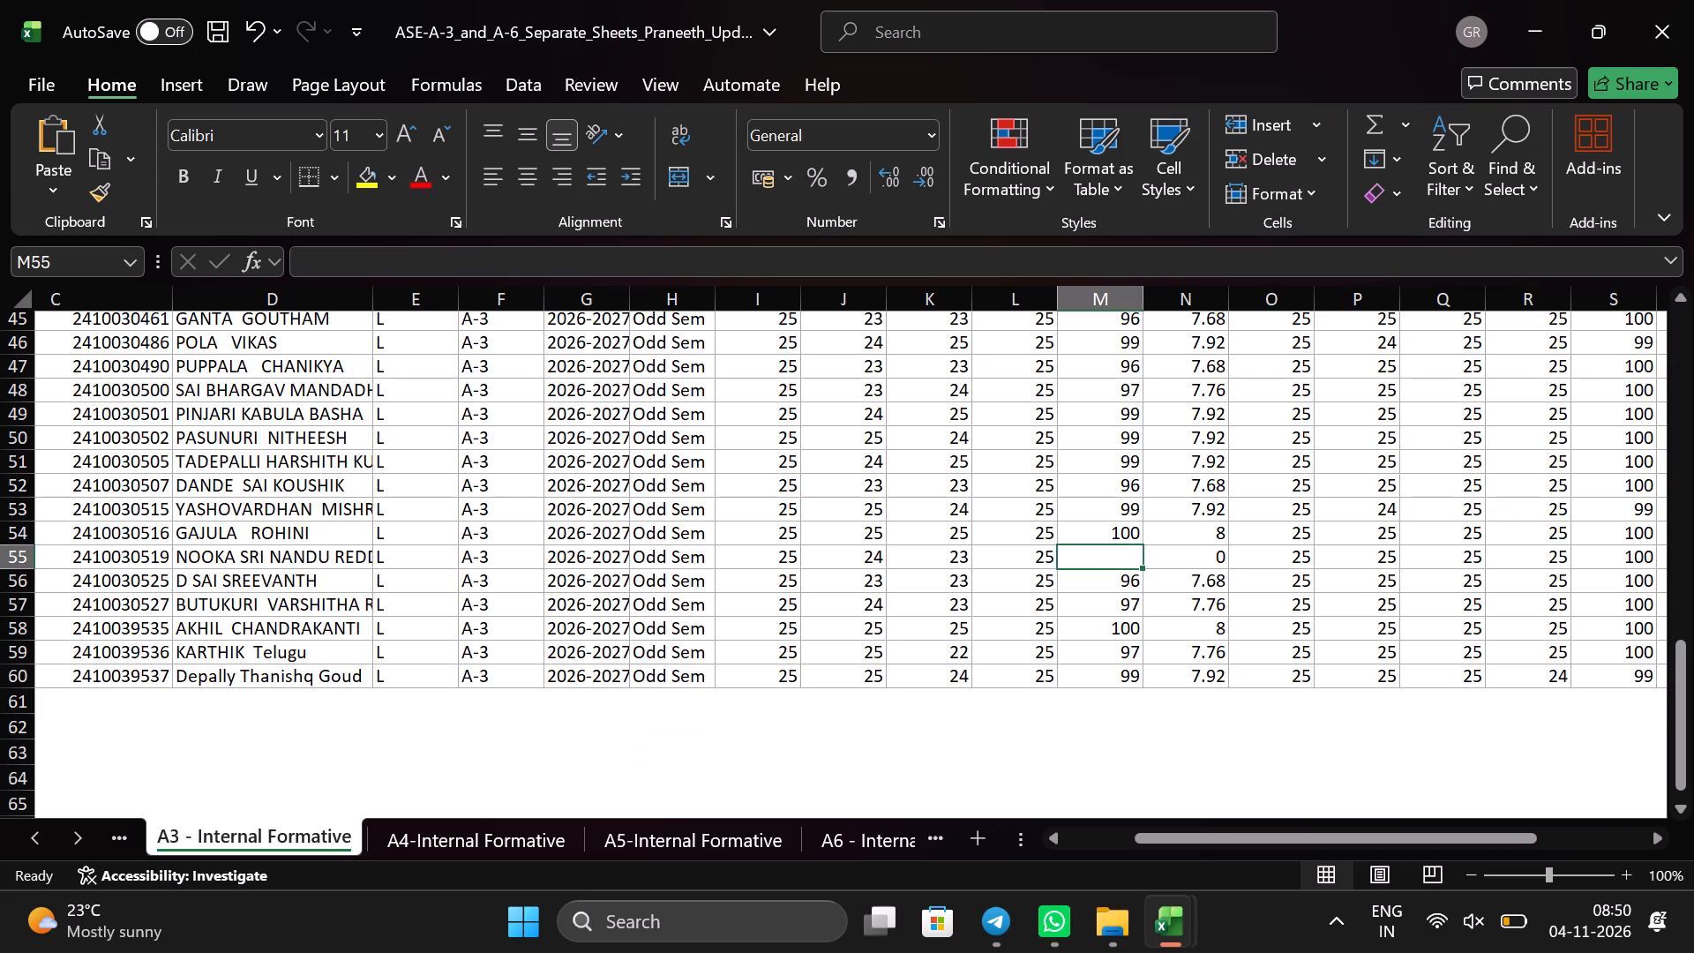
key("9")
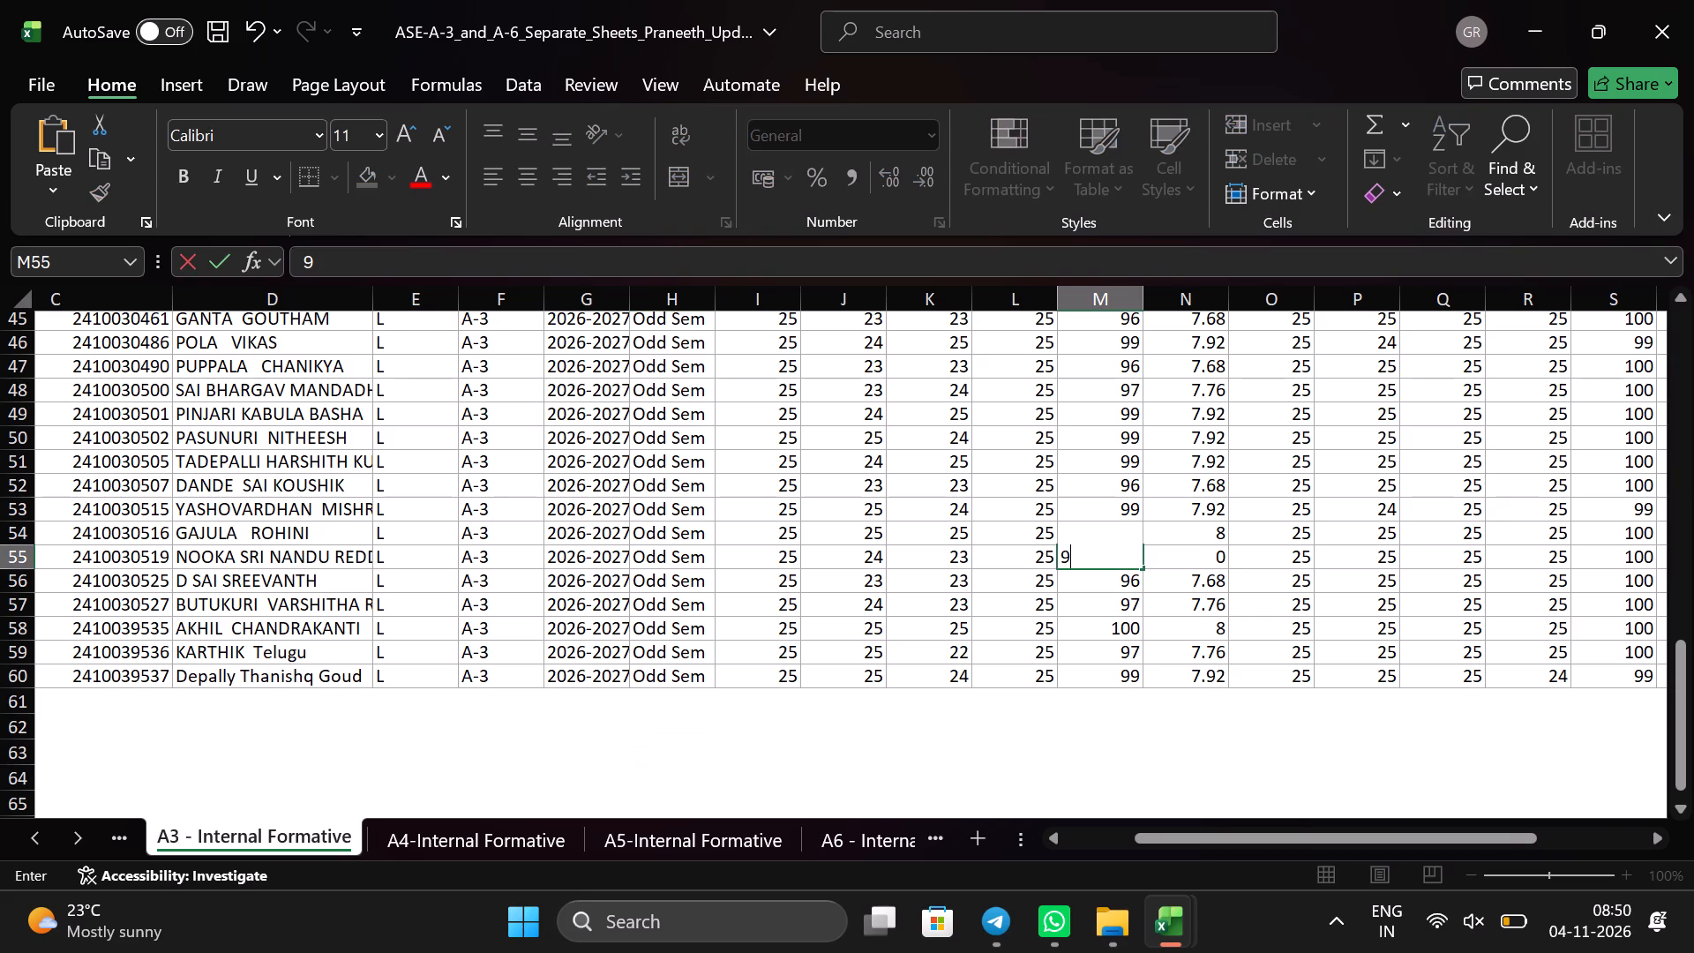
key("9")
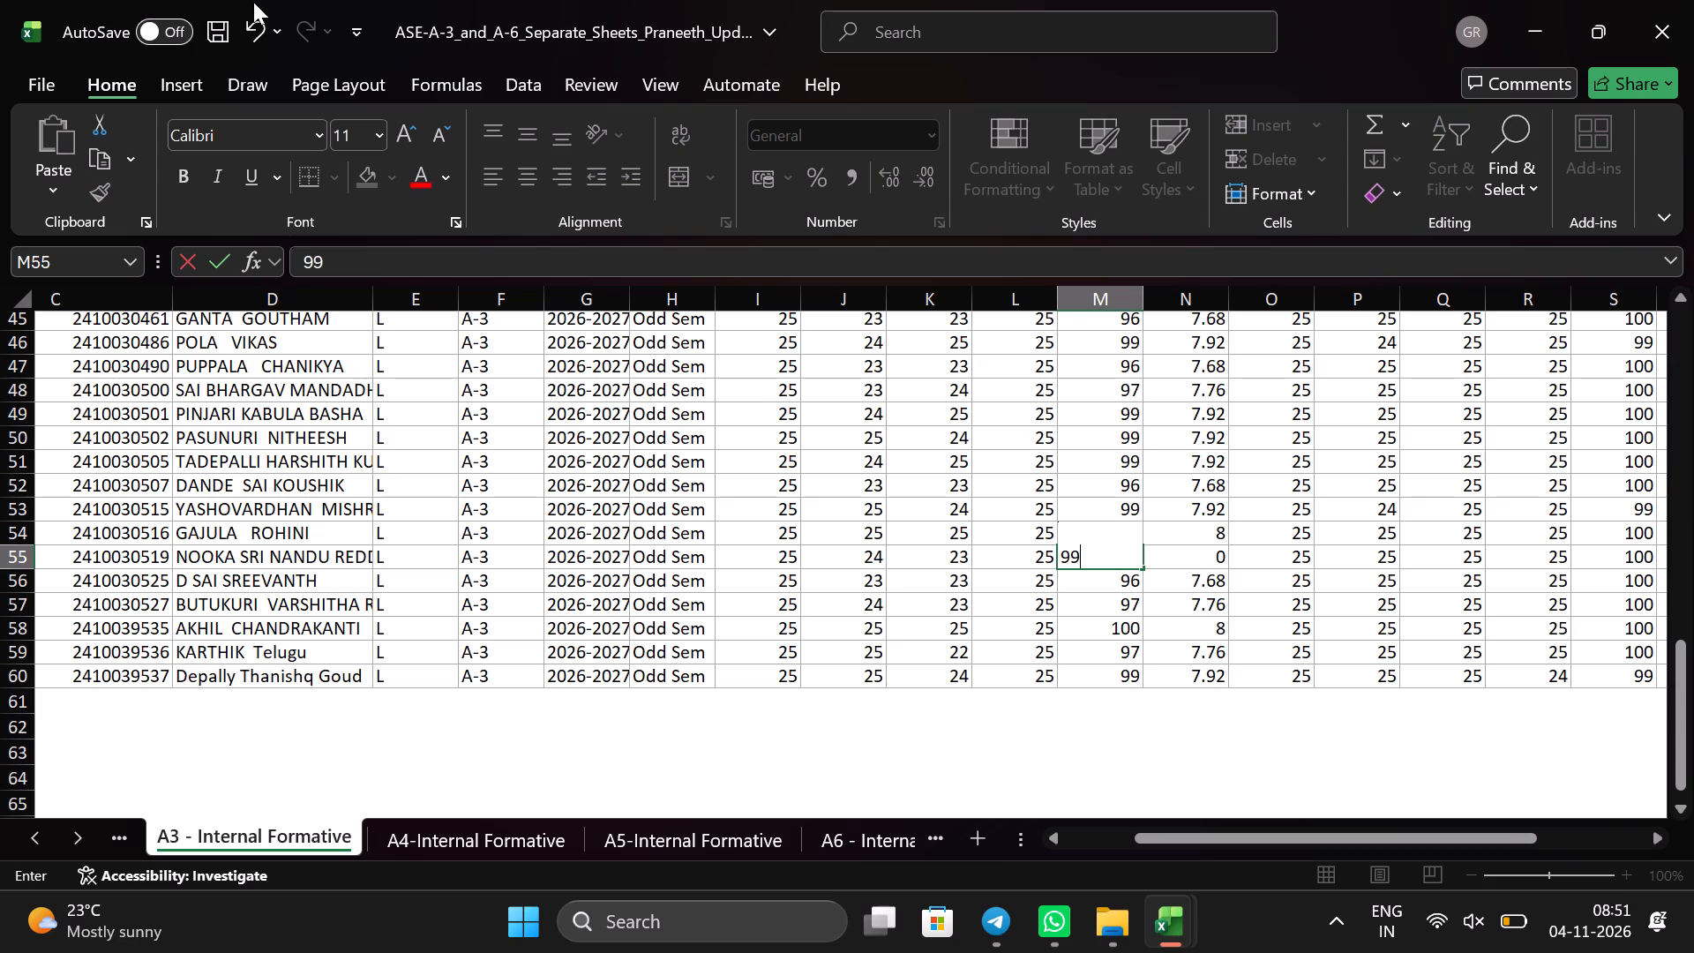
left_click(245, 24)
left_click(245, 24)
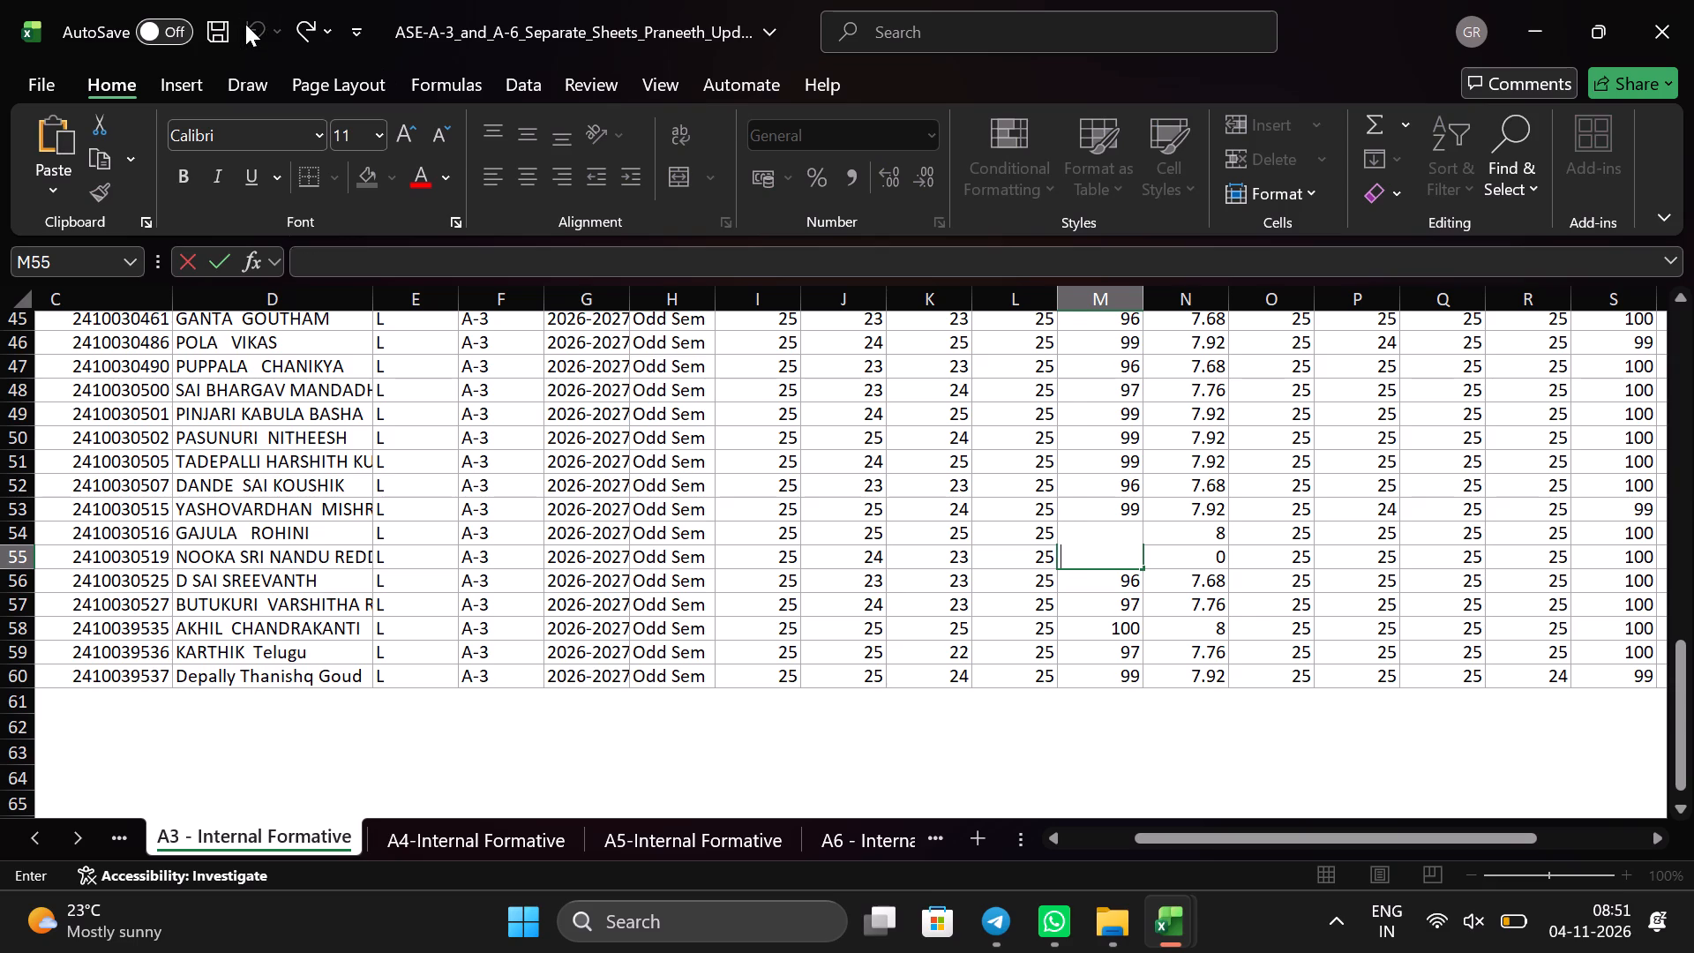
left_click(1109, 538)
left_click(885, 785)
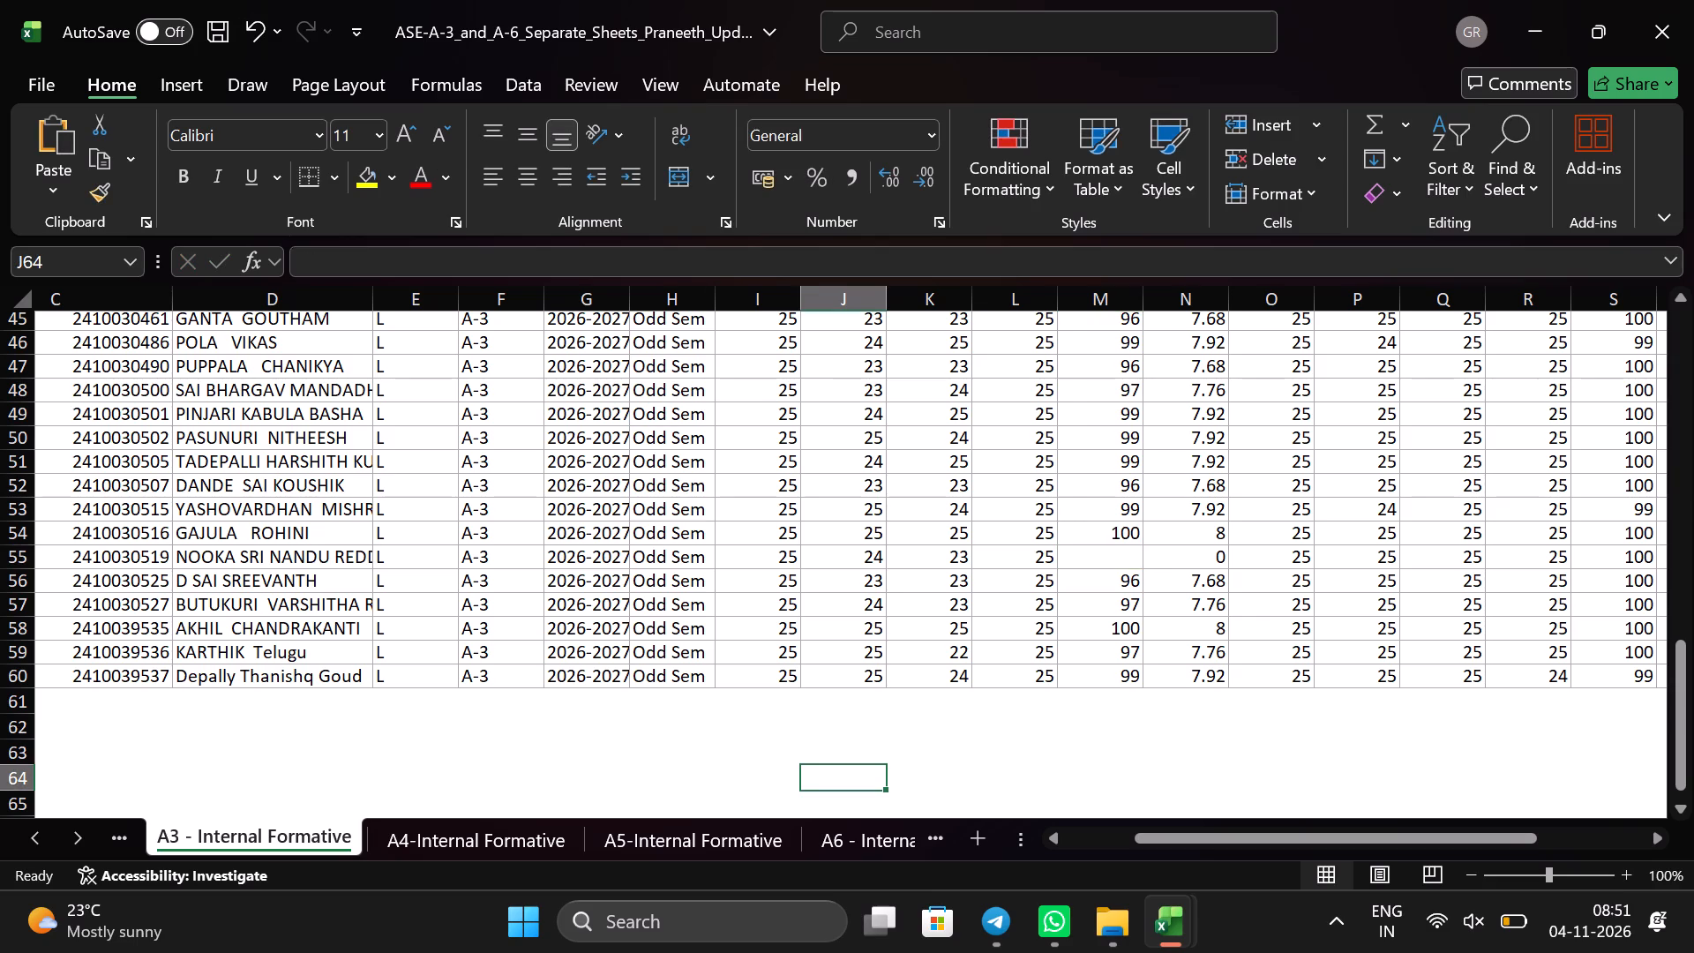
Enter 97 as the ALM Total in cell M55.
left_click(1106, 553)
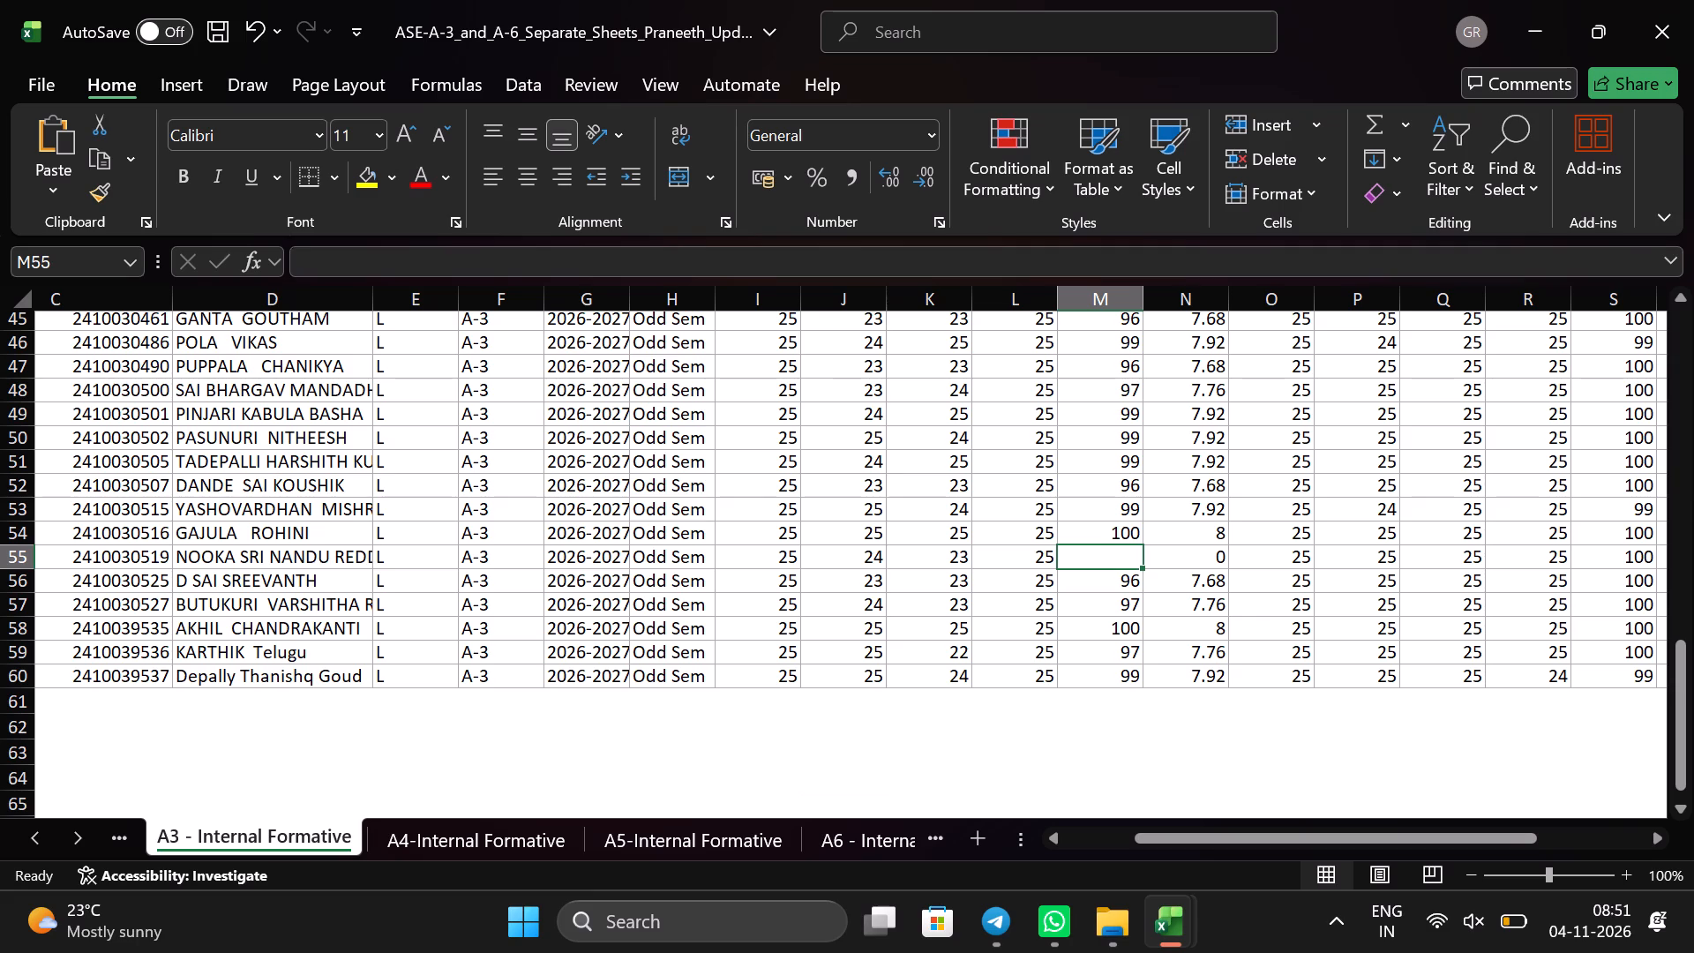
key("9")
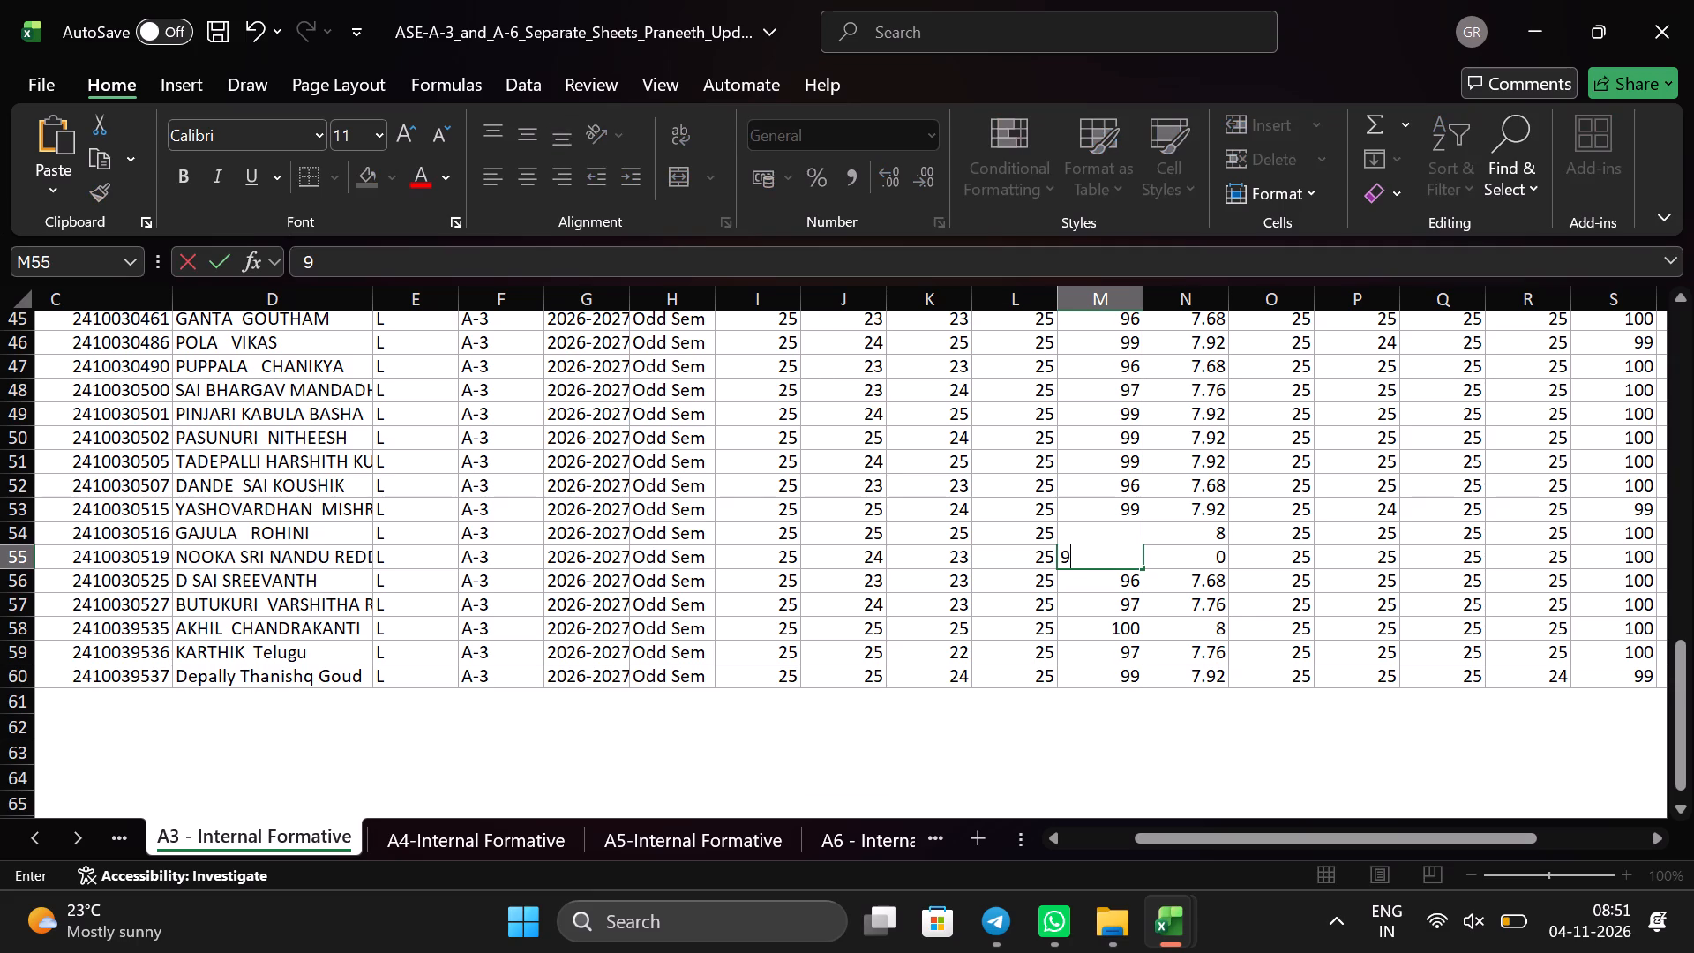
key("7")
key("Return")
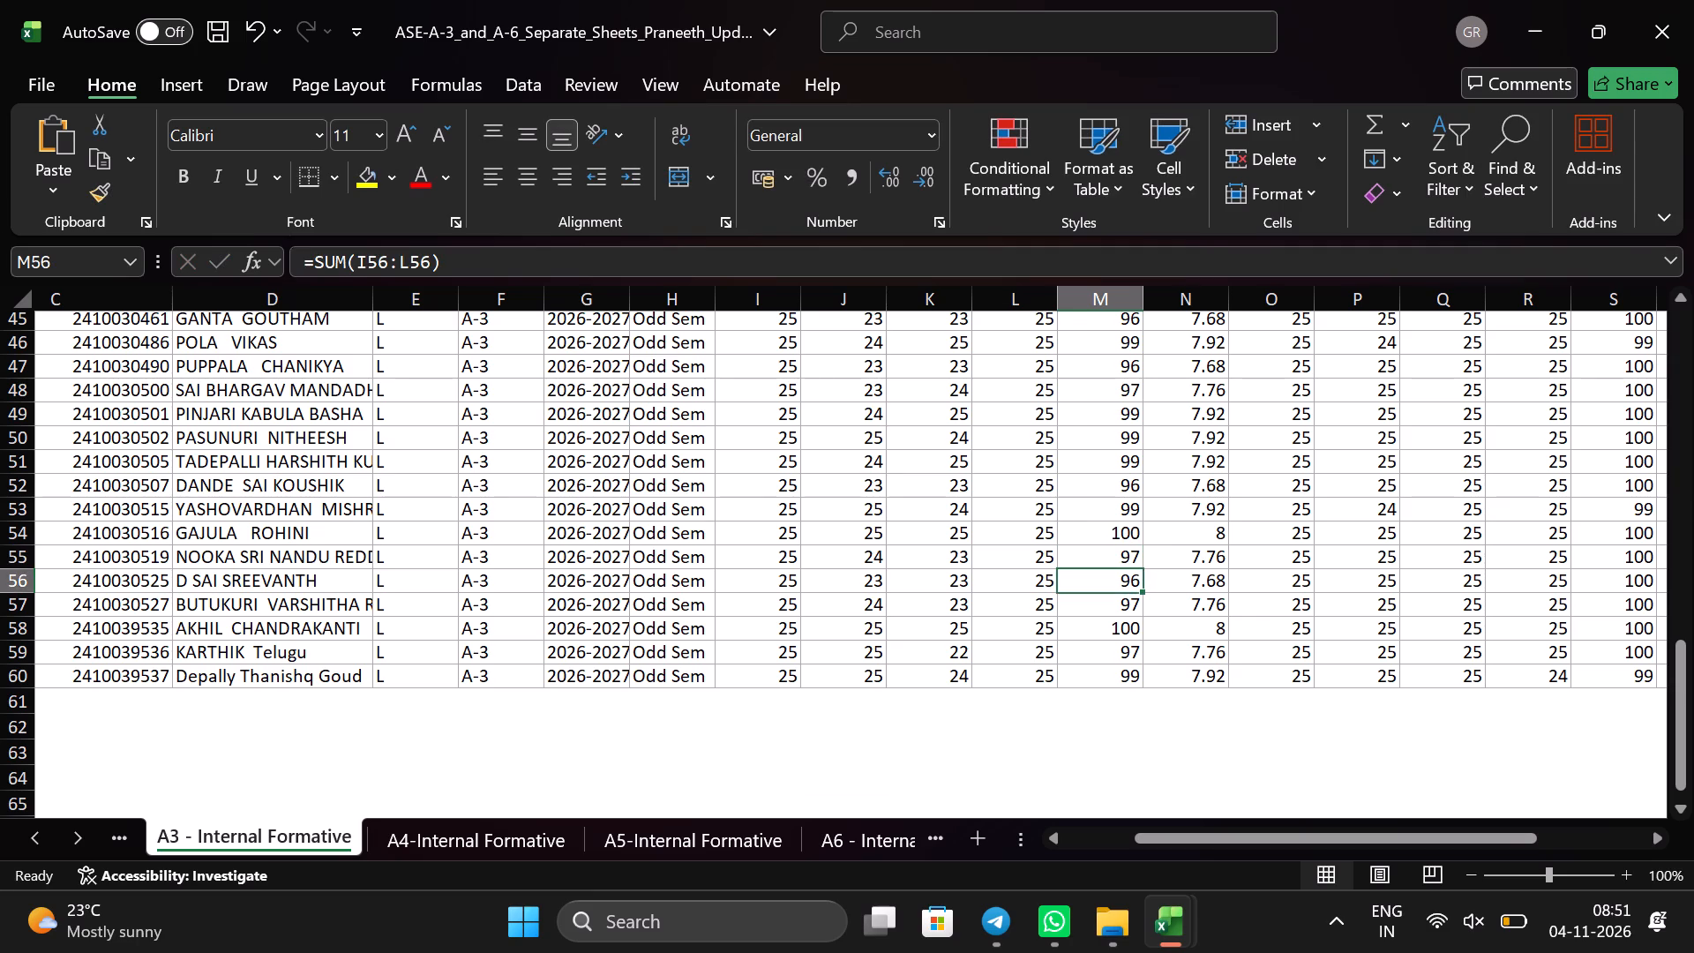
Set the ALM Total in cell M55 to 99.
left_click(1125, 565)
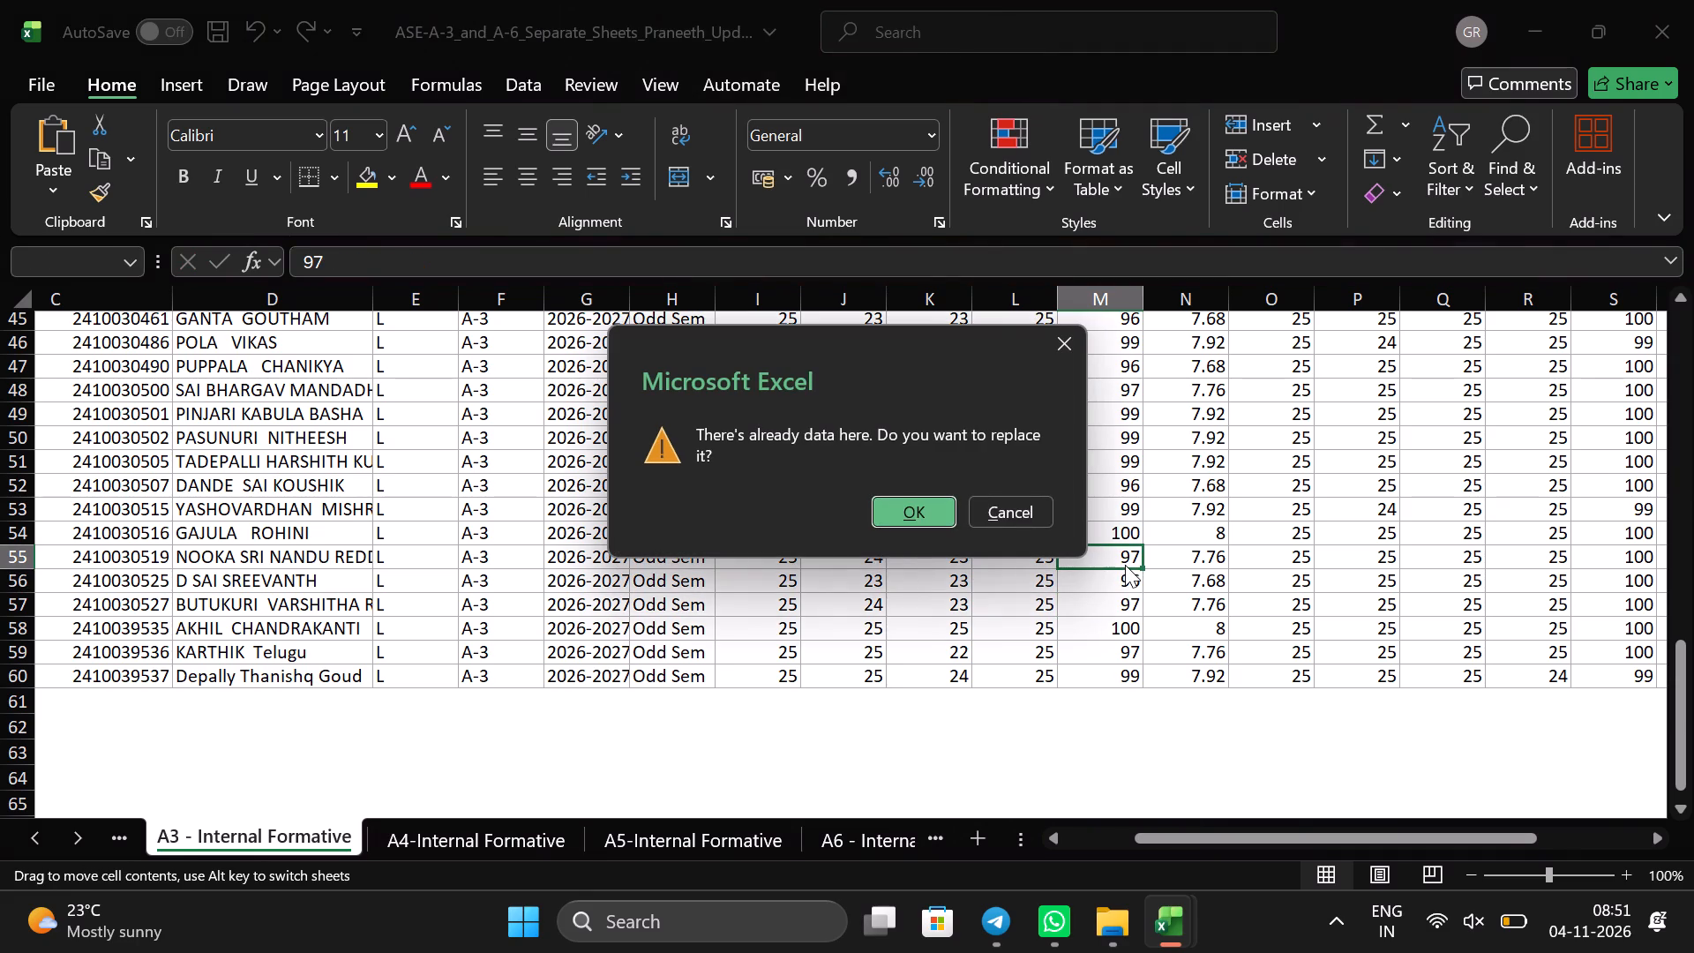
left_click(1065, 341)
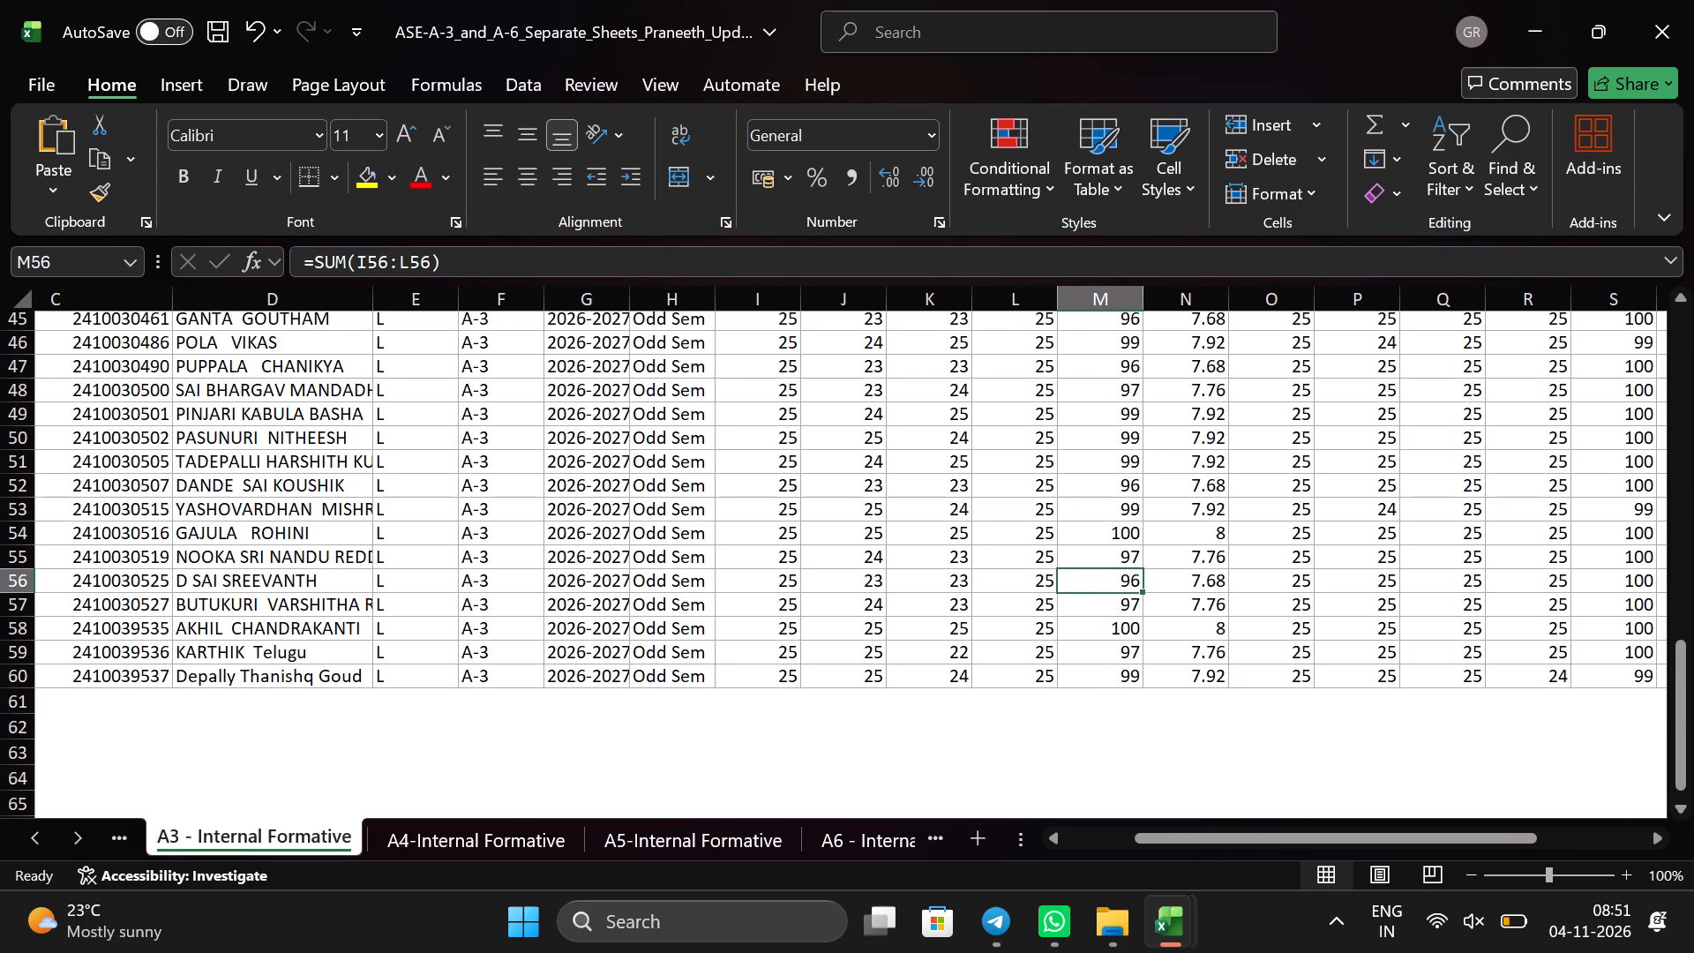
left_click(1122, 563)
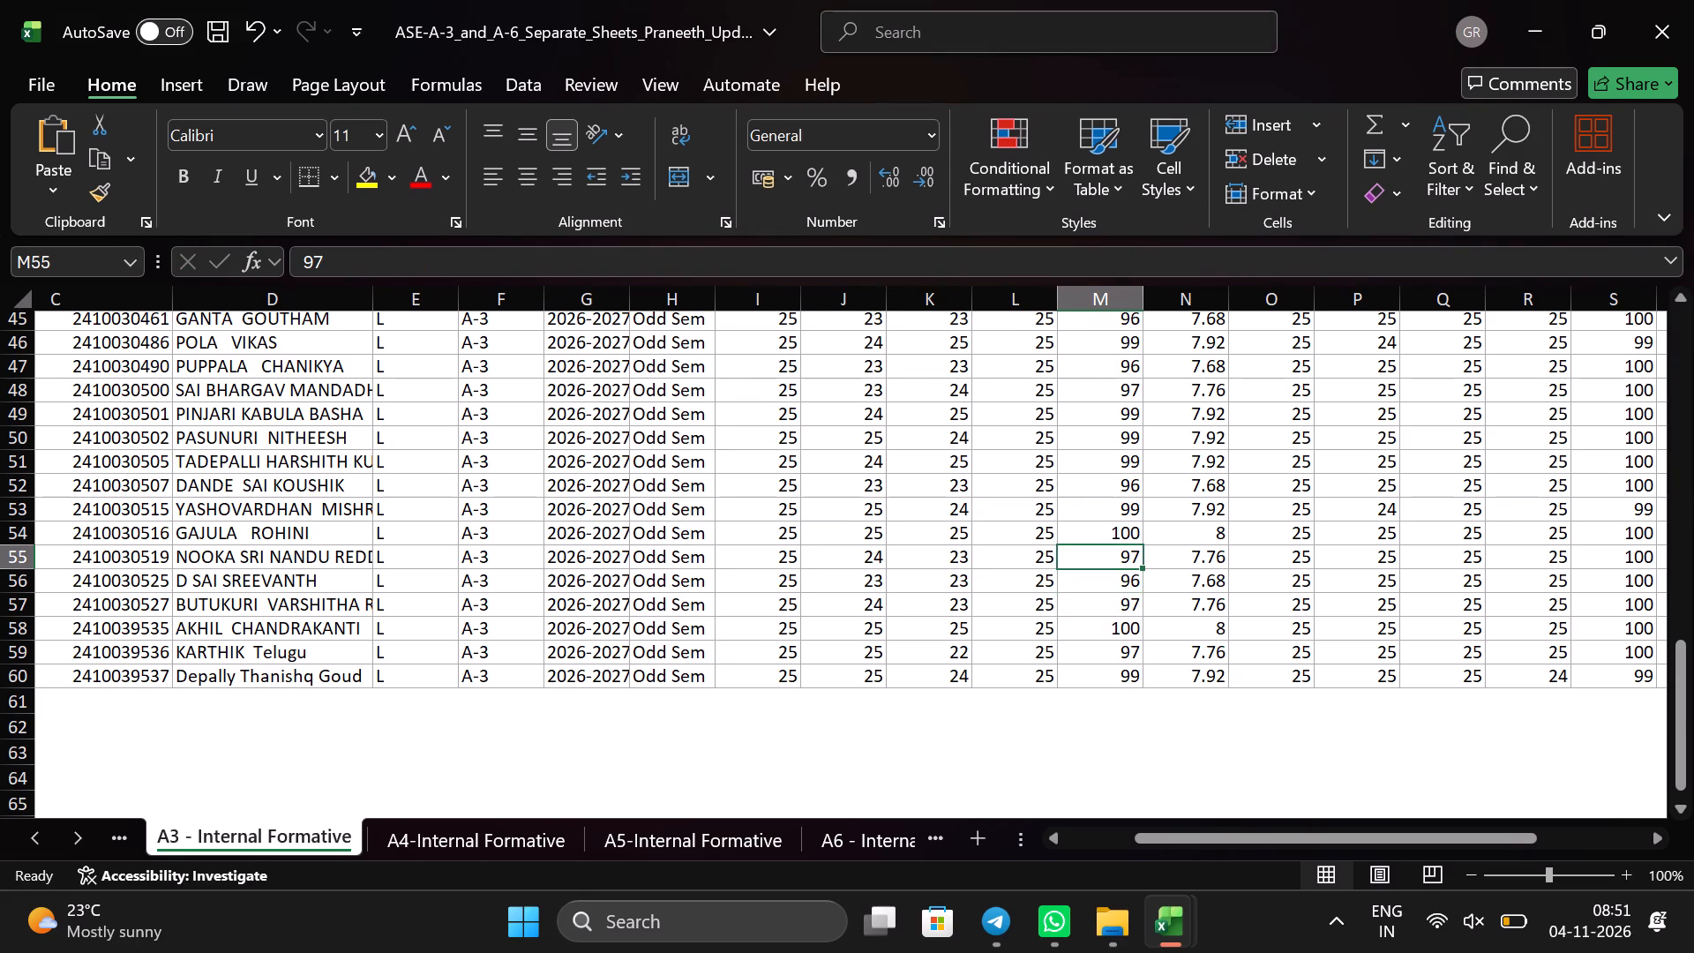
key("BackSpace")
type("99")
key("Return")
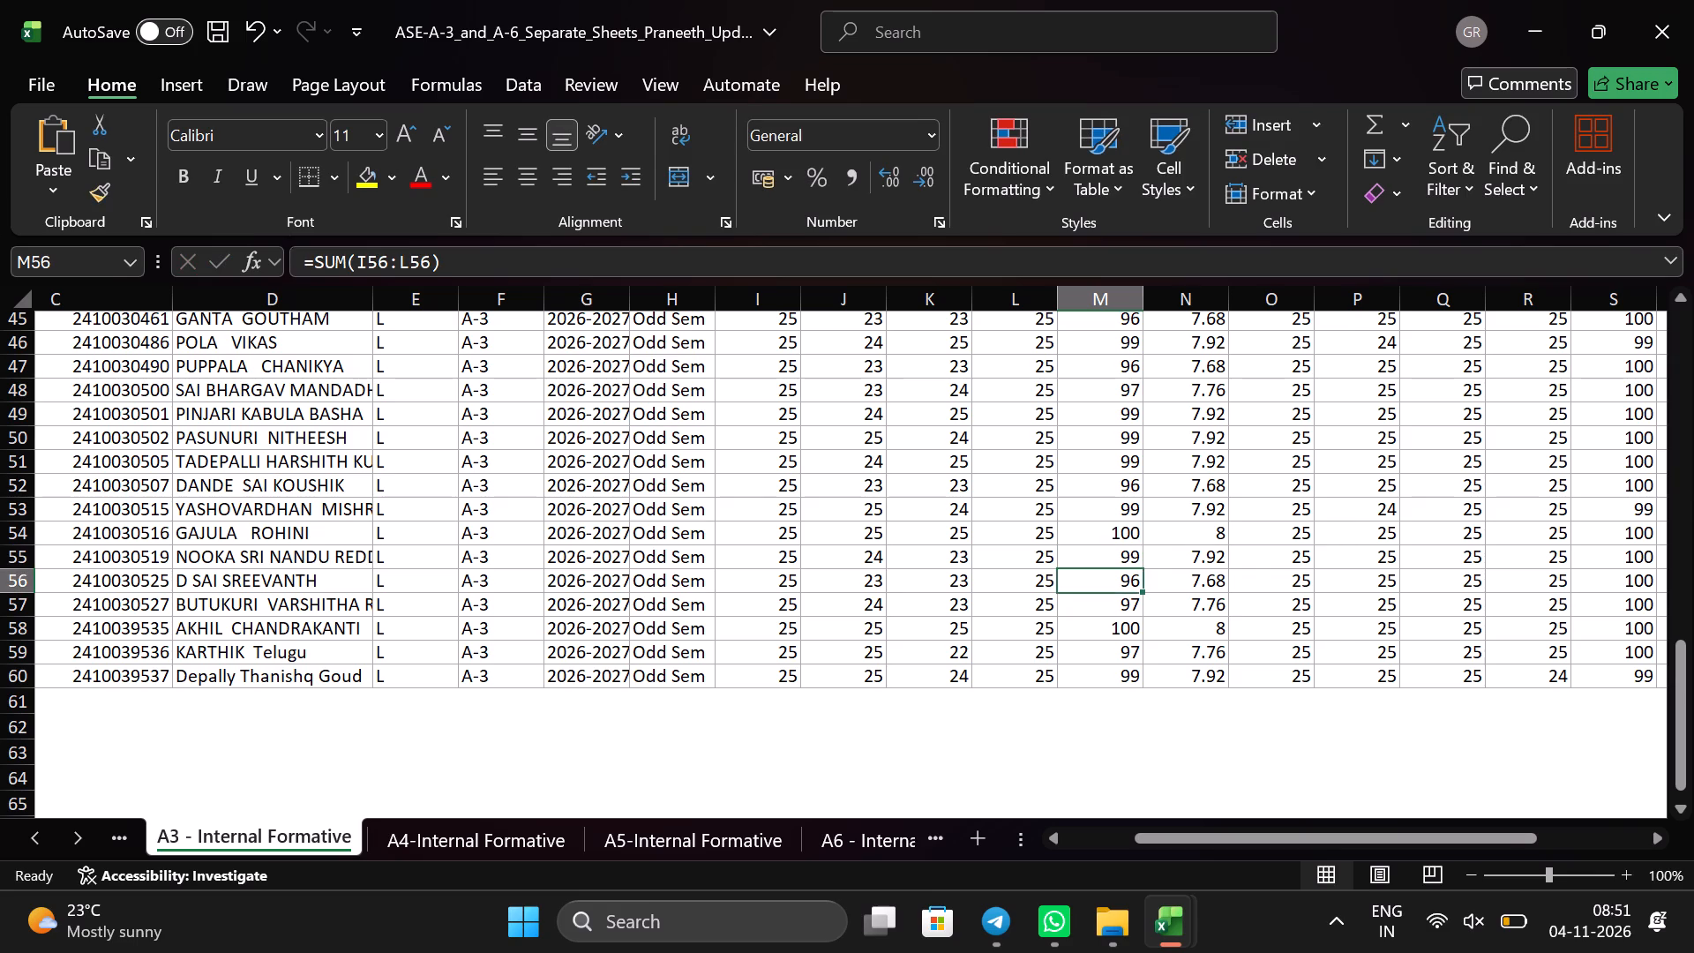
left_click(1132, 558)
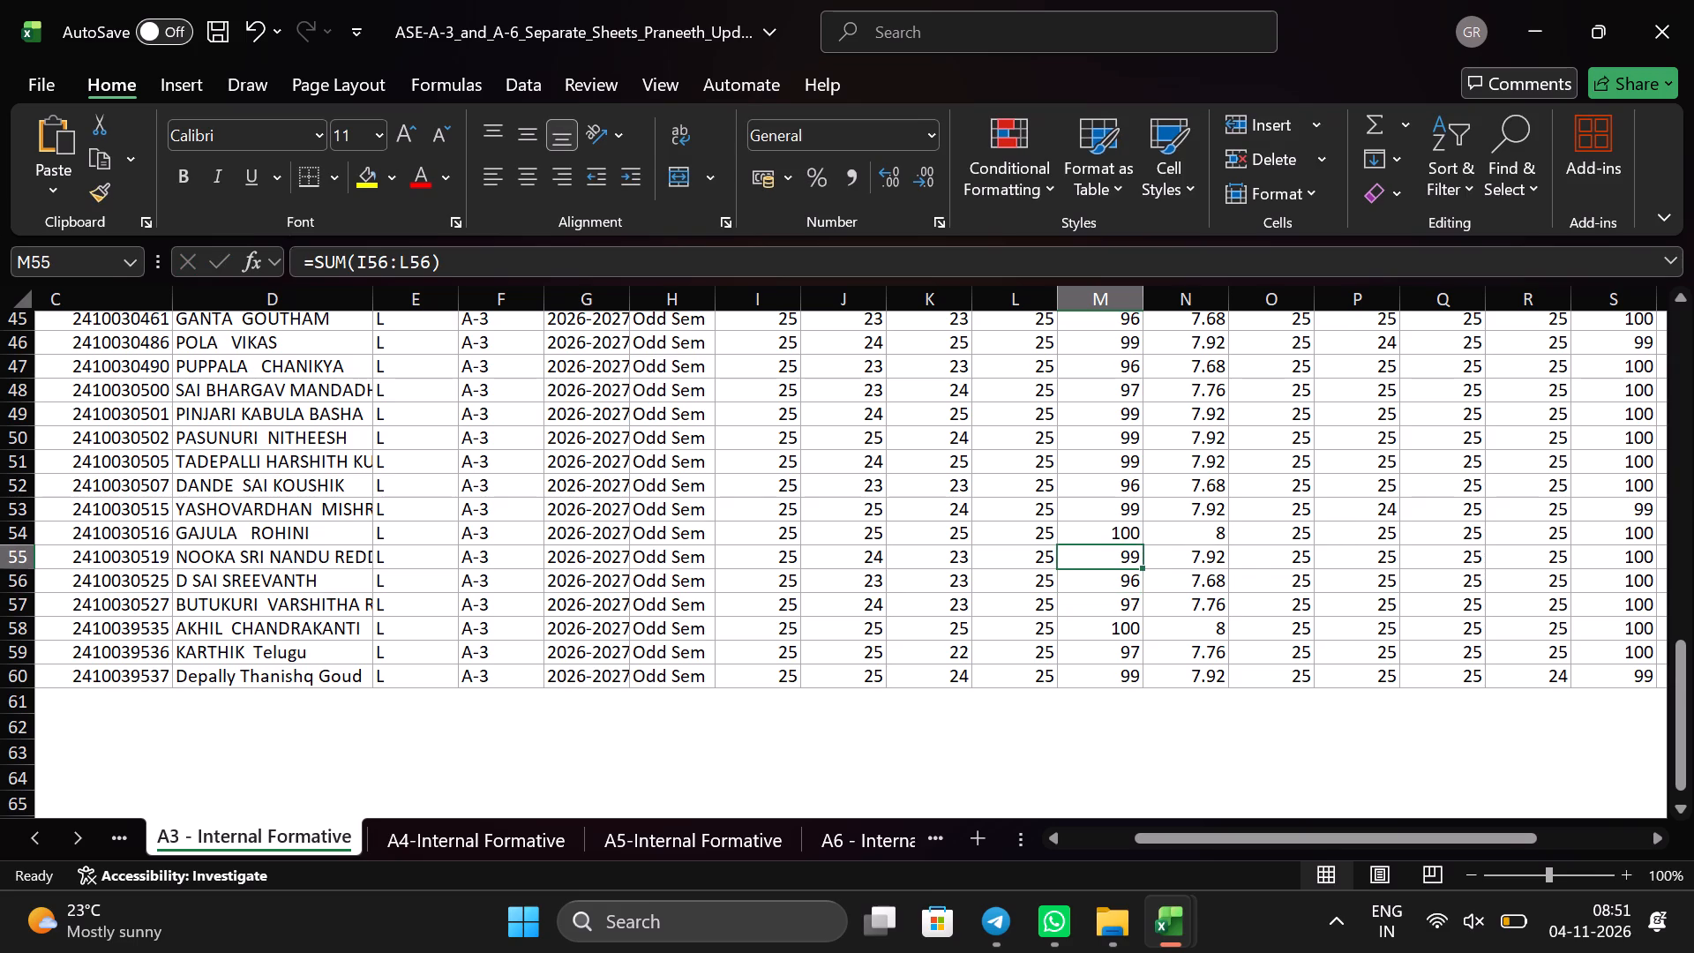
Review the ALM marks, totals and weightages in rows 38 to 58 of the A3 sheet.
scroll(1132, 558, "up", 1)
scroll(703, 638, "up", 1)
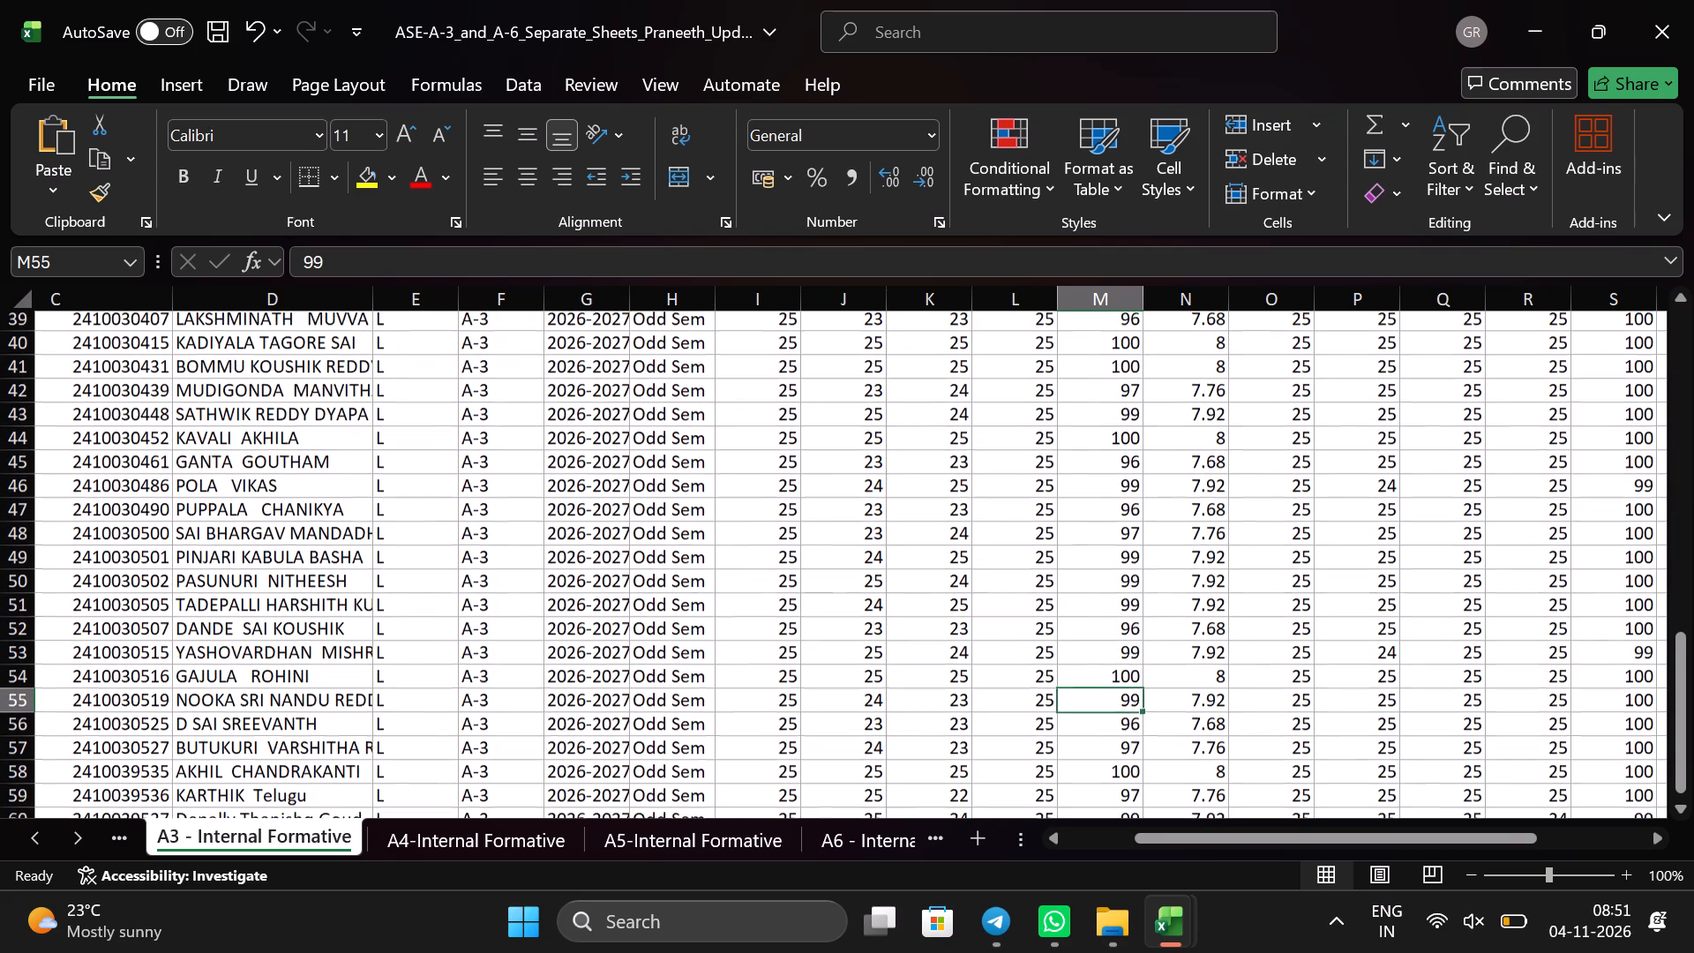
scroll(287, 544, "up", 1)
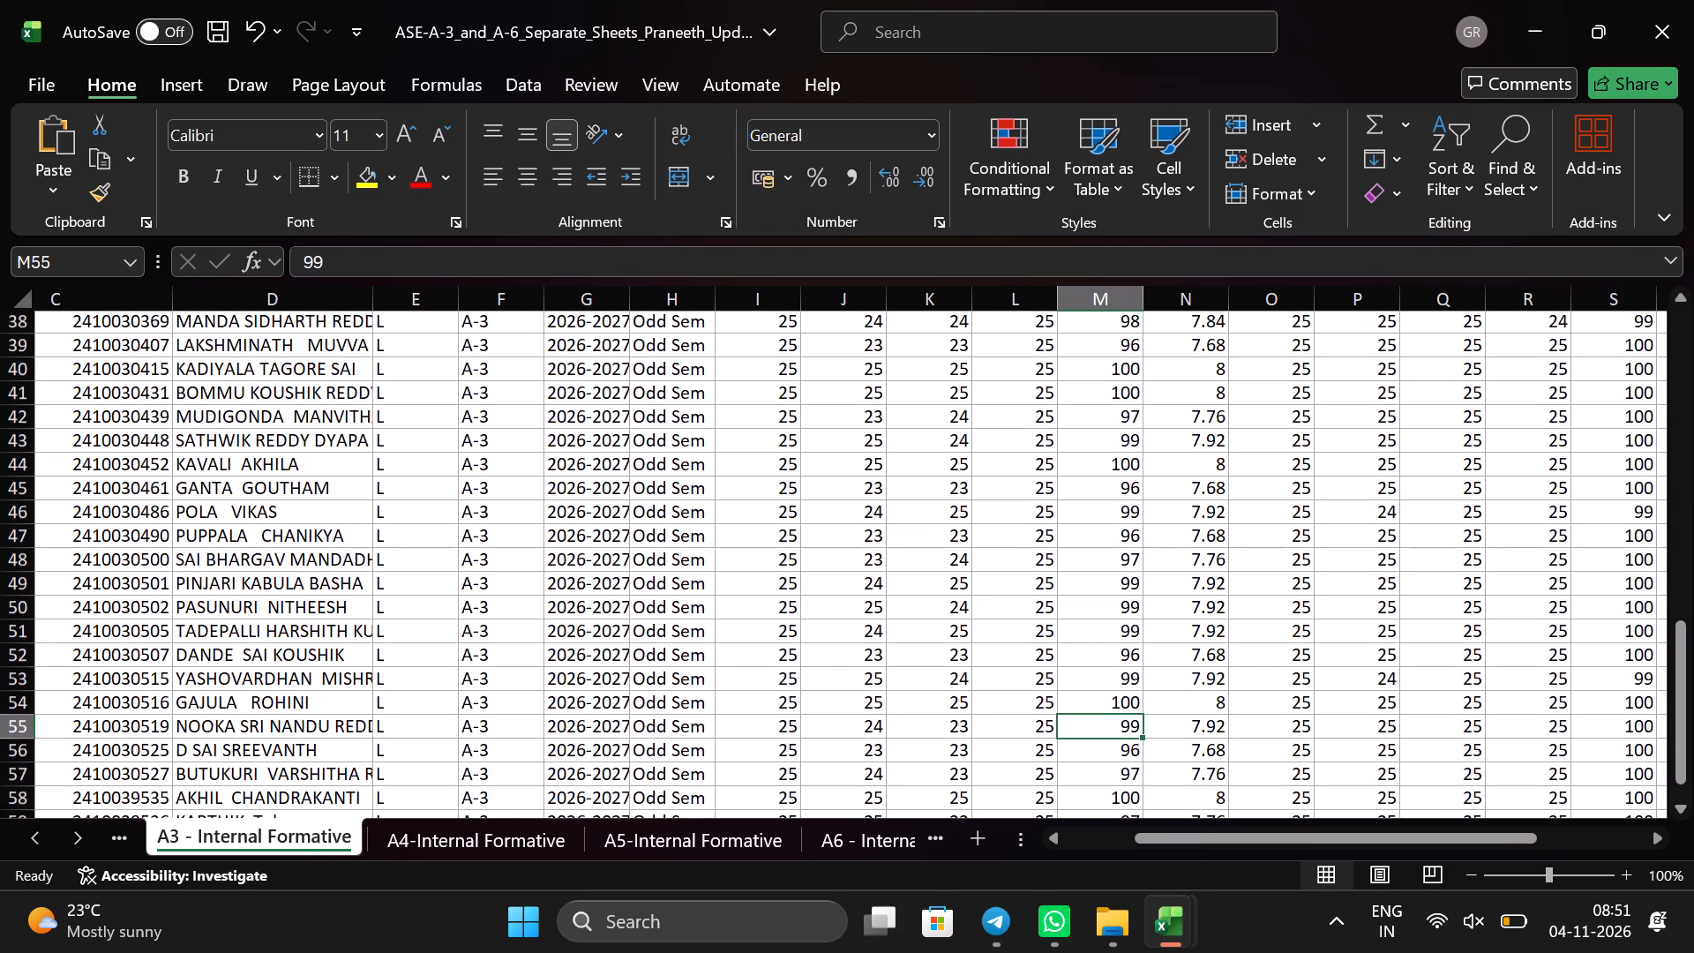
scroll(287, 544, "up", 1)
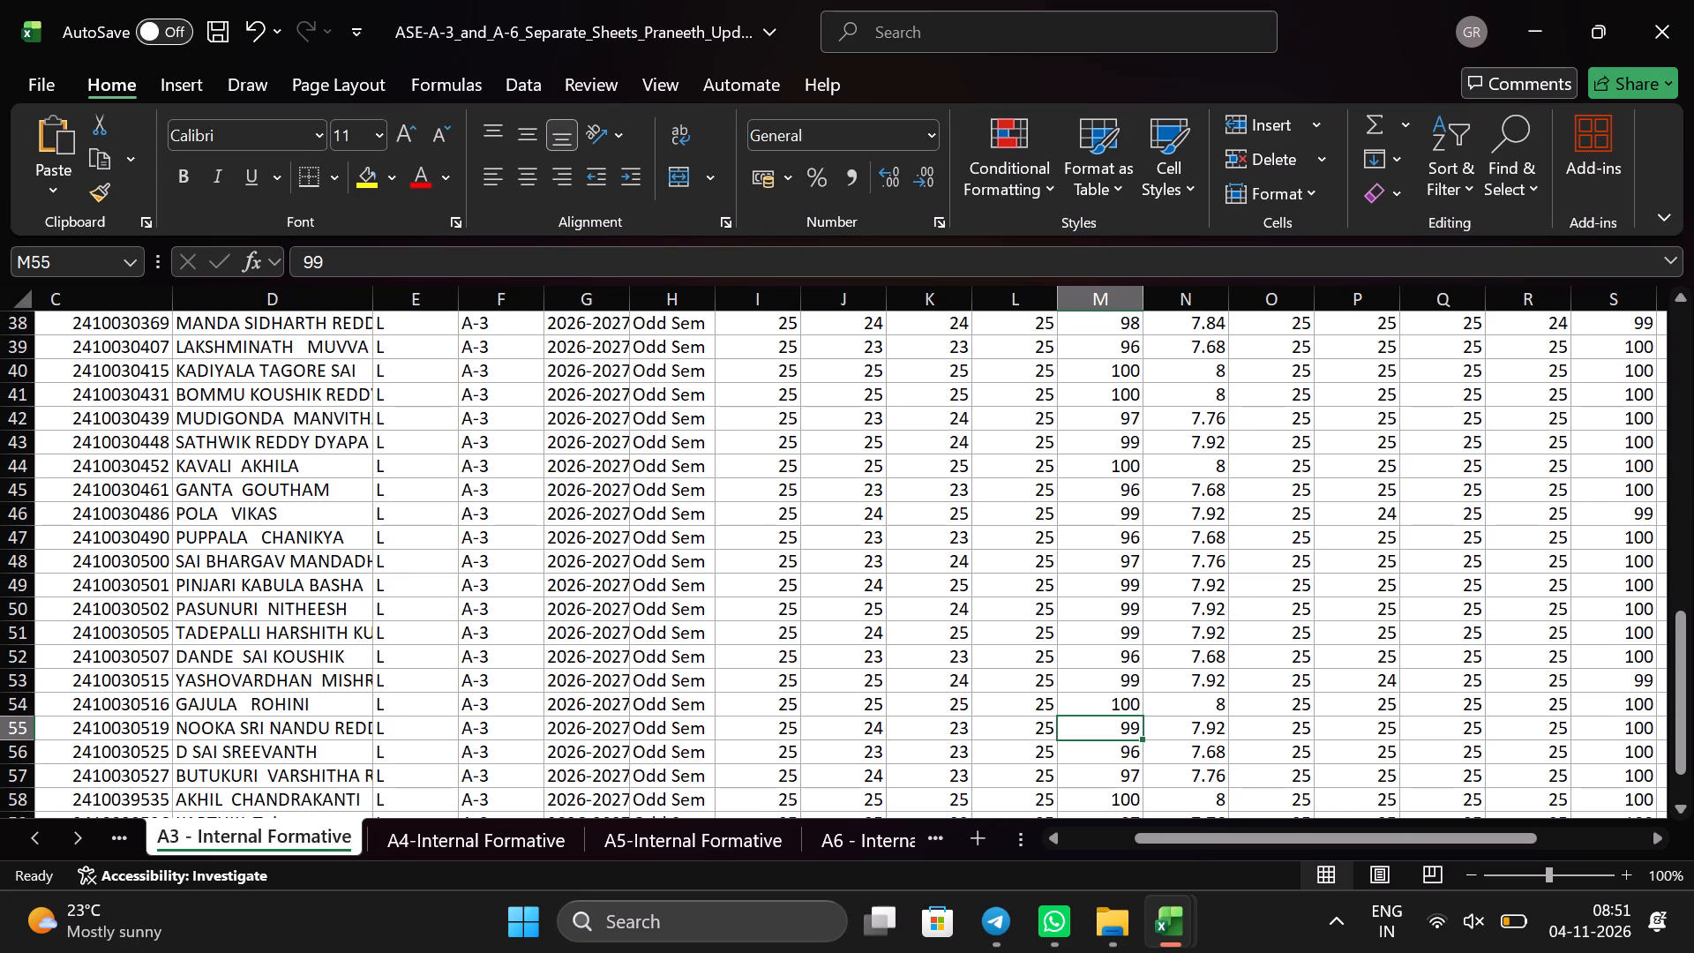
scroll(1476, 545, "left", 3)
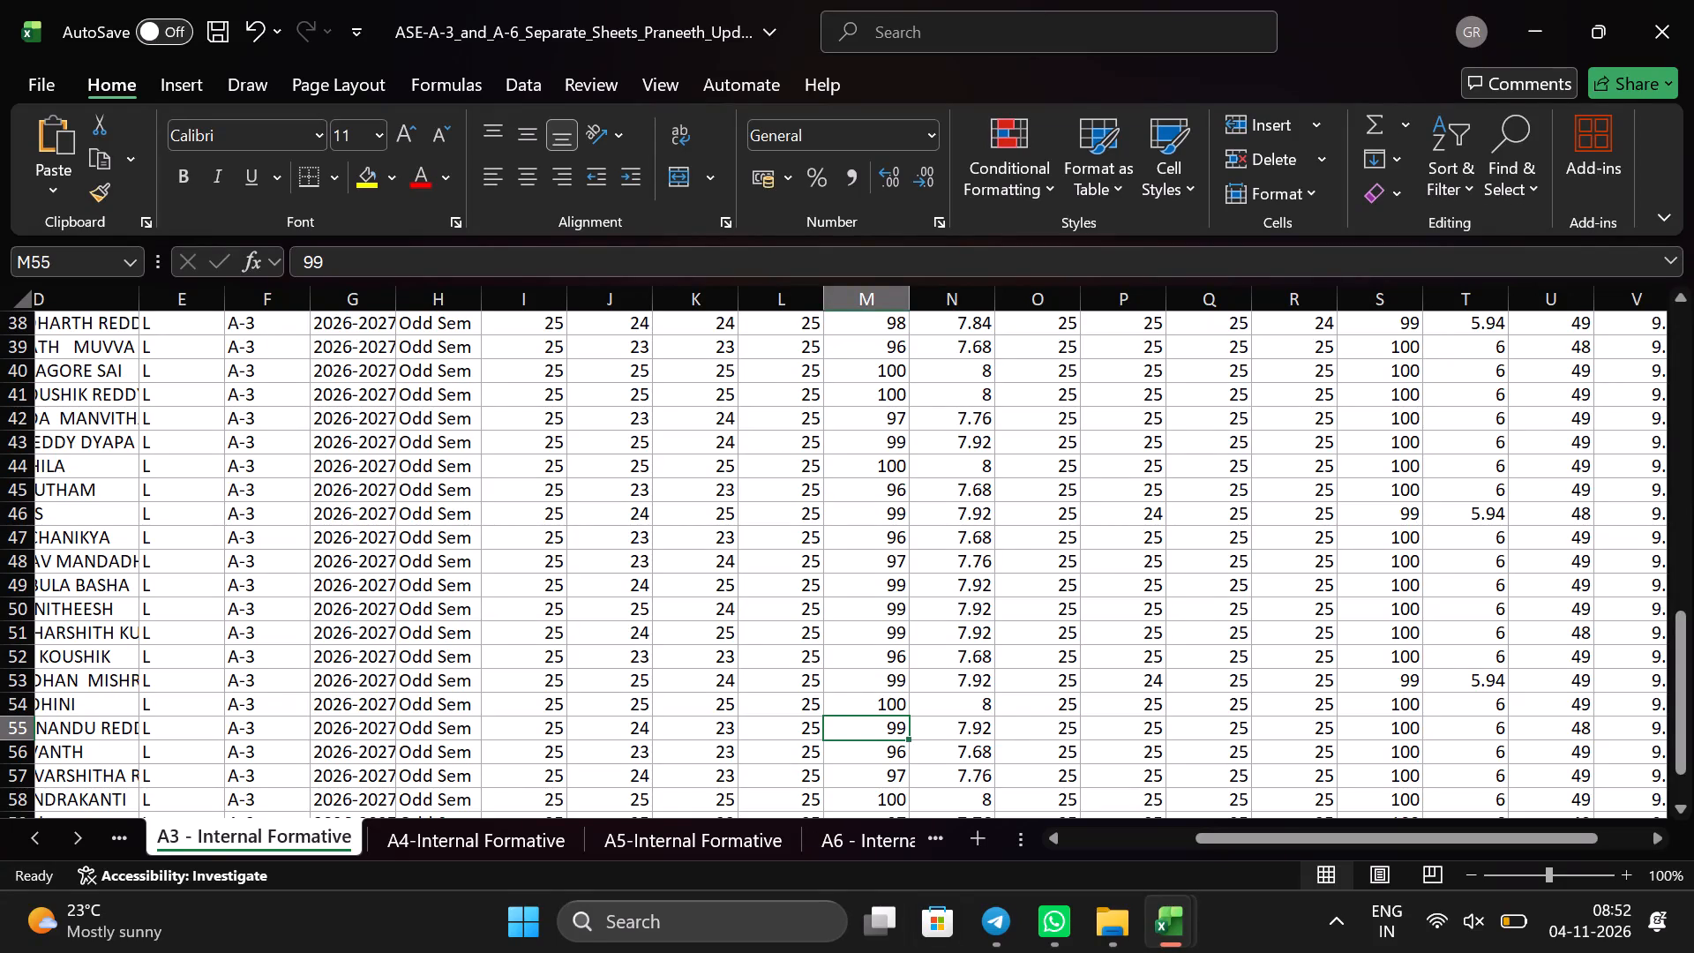
scroll(676, 664, "right", 1)
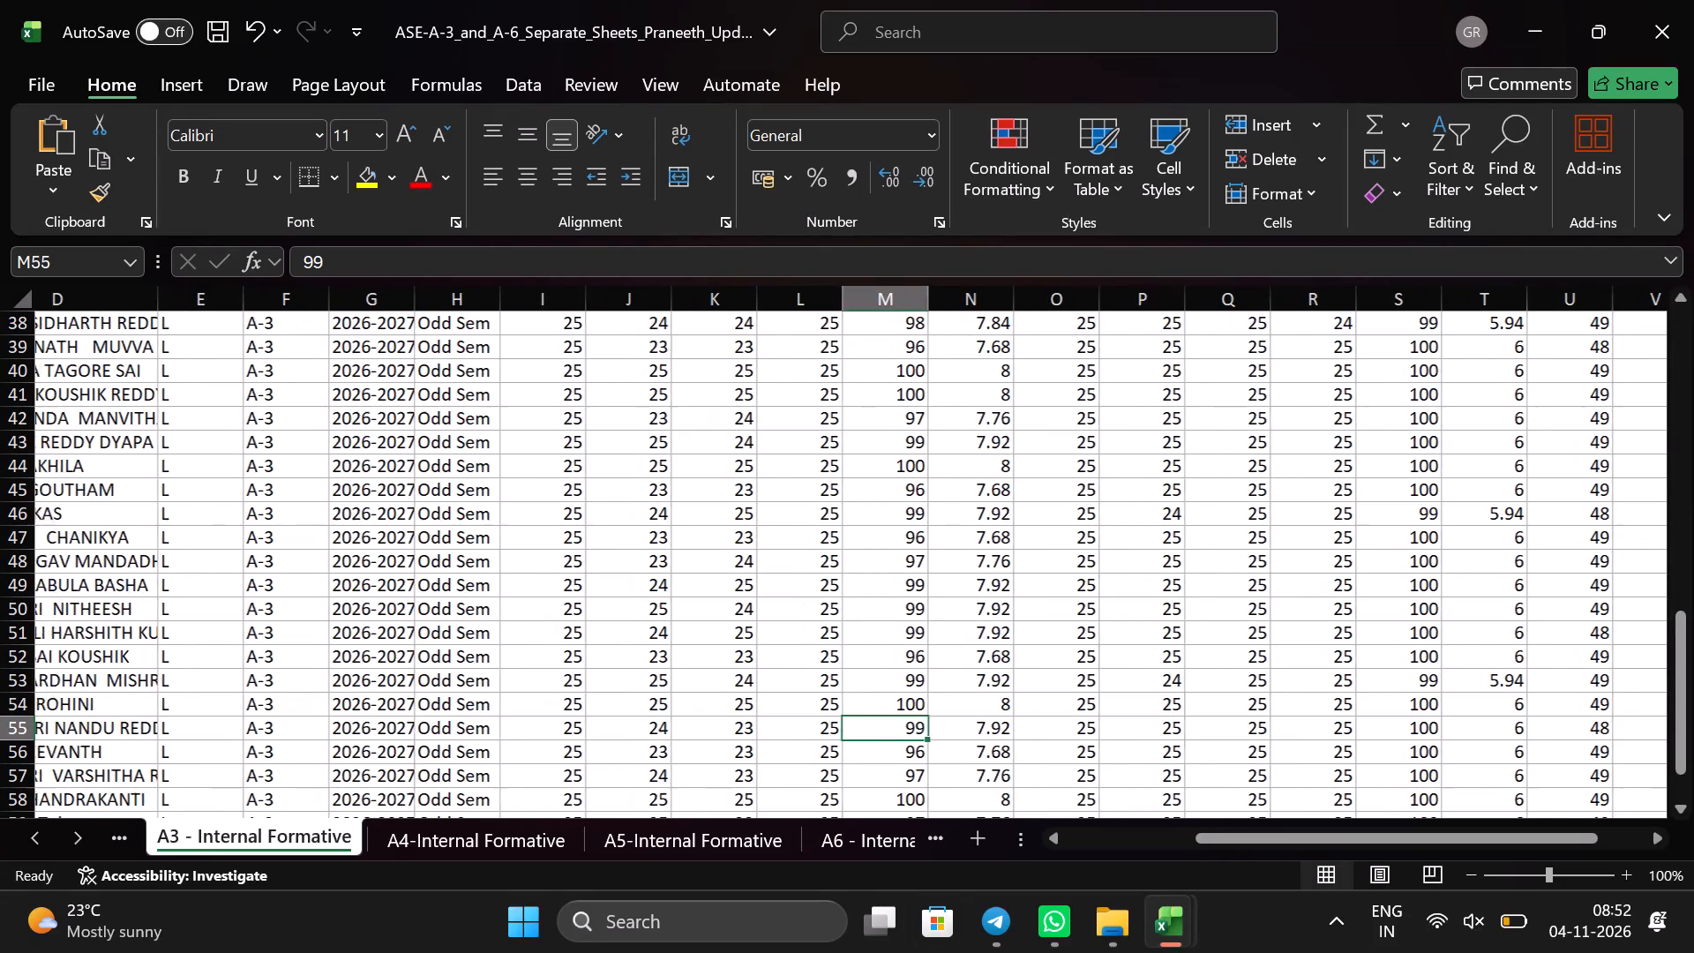
scroll(676, 664, "right", 3)
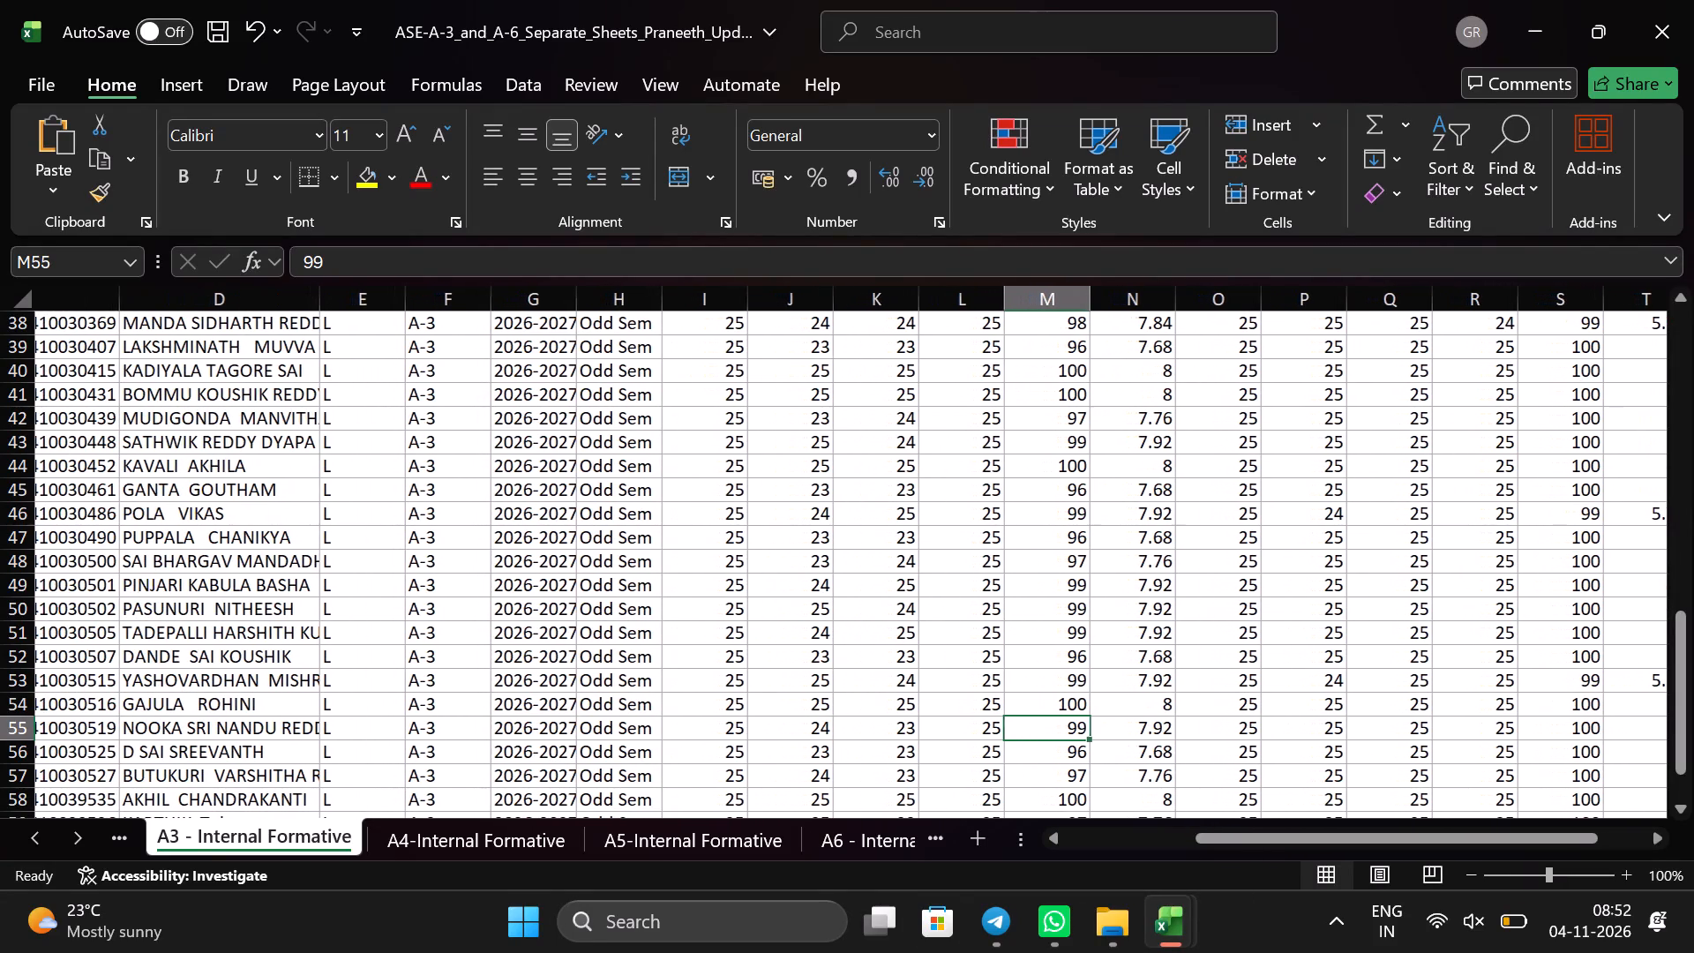
scroll(676, 664, "right", 1)
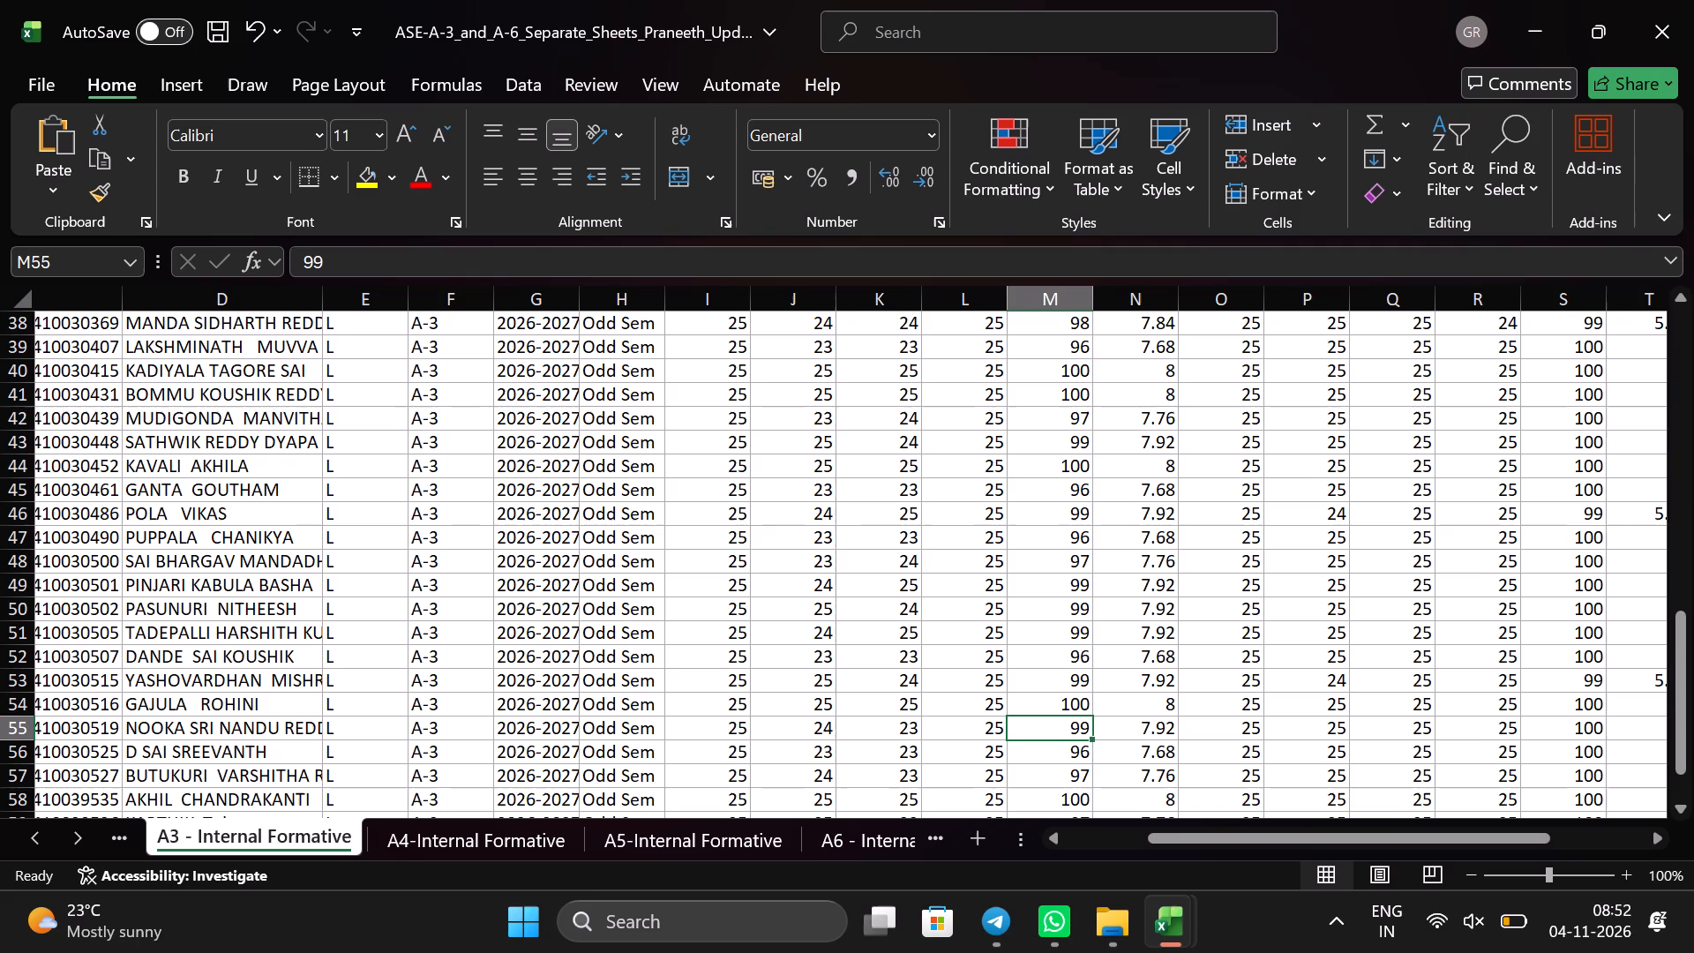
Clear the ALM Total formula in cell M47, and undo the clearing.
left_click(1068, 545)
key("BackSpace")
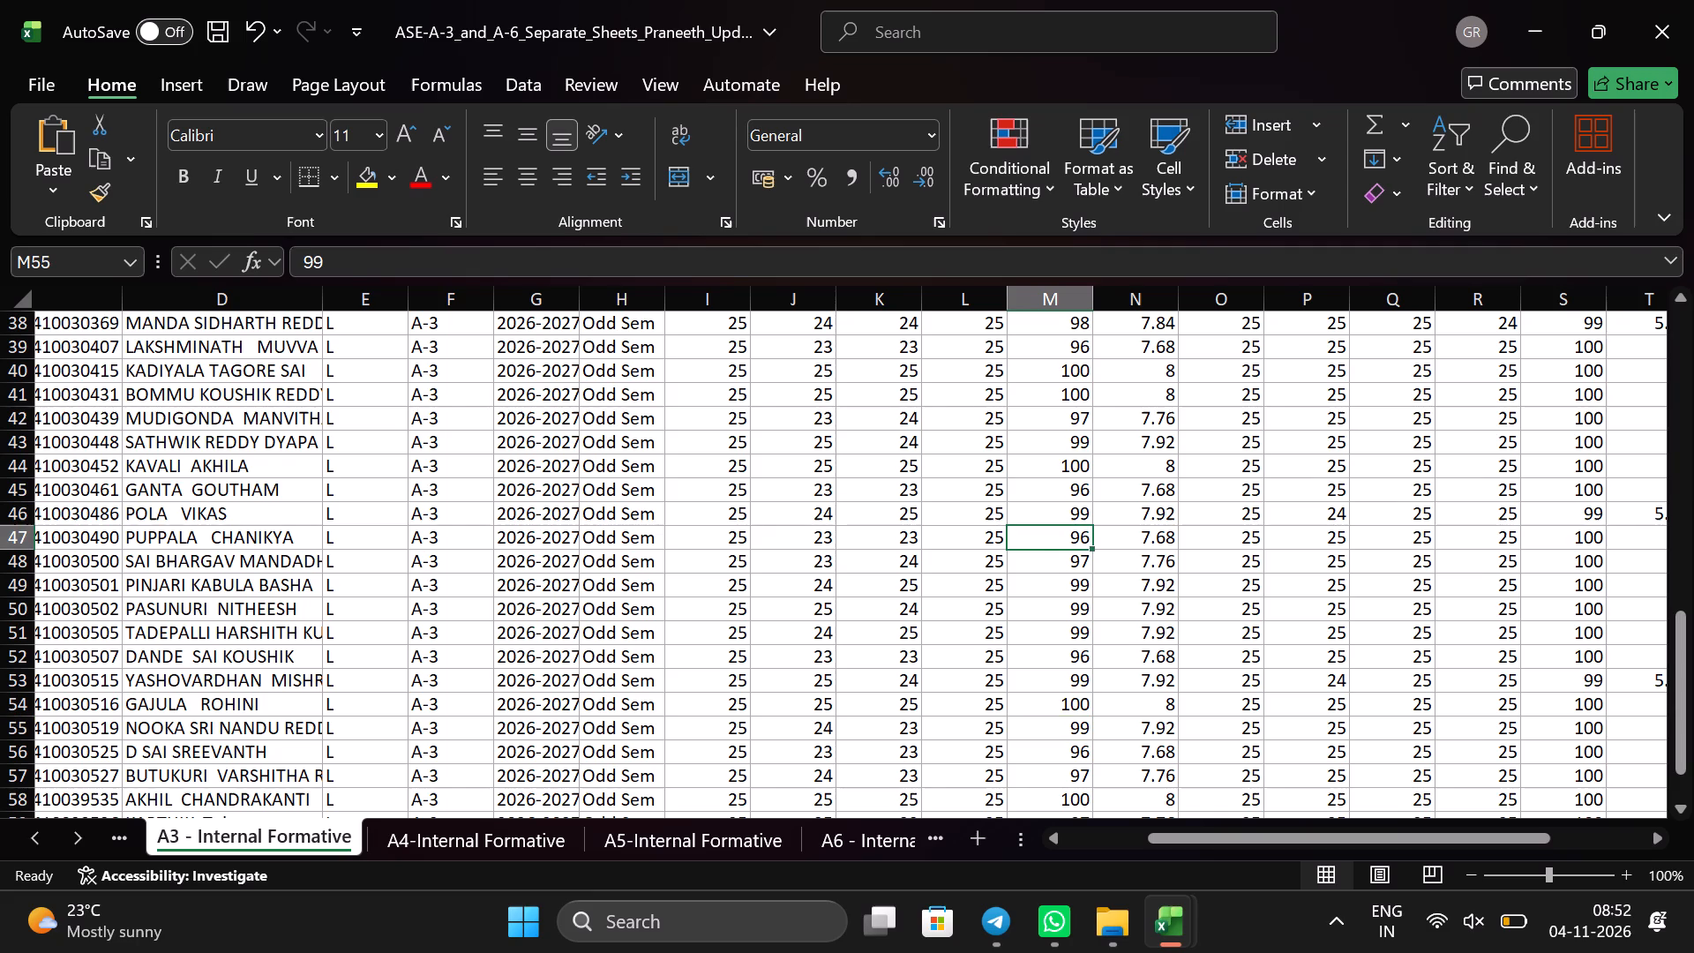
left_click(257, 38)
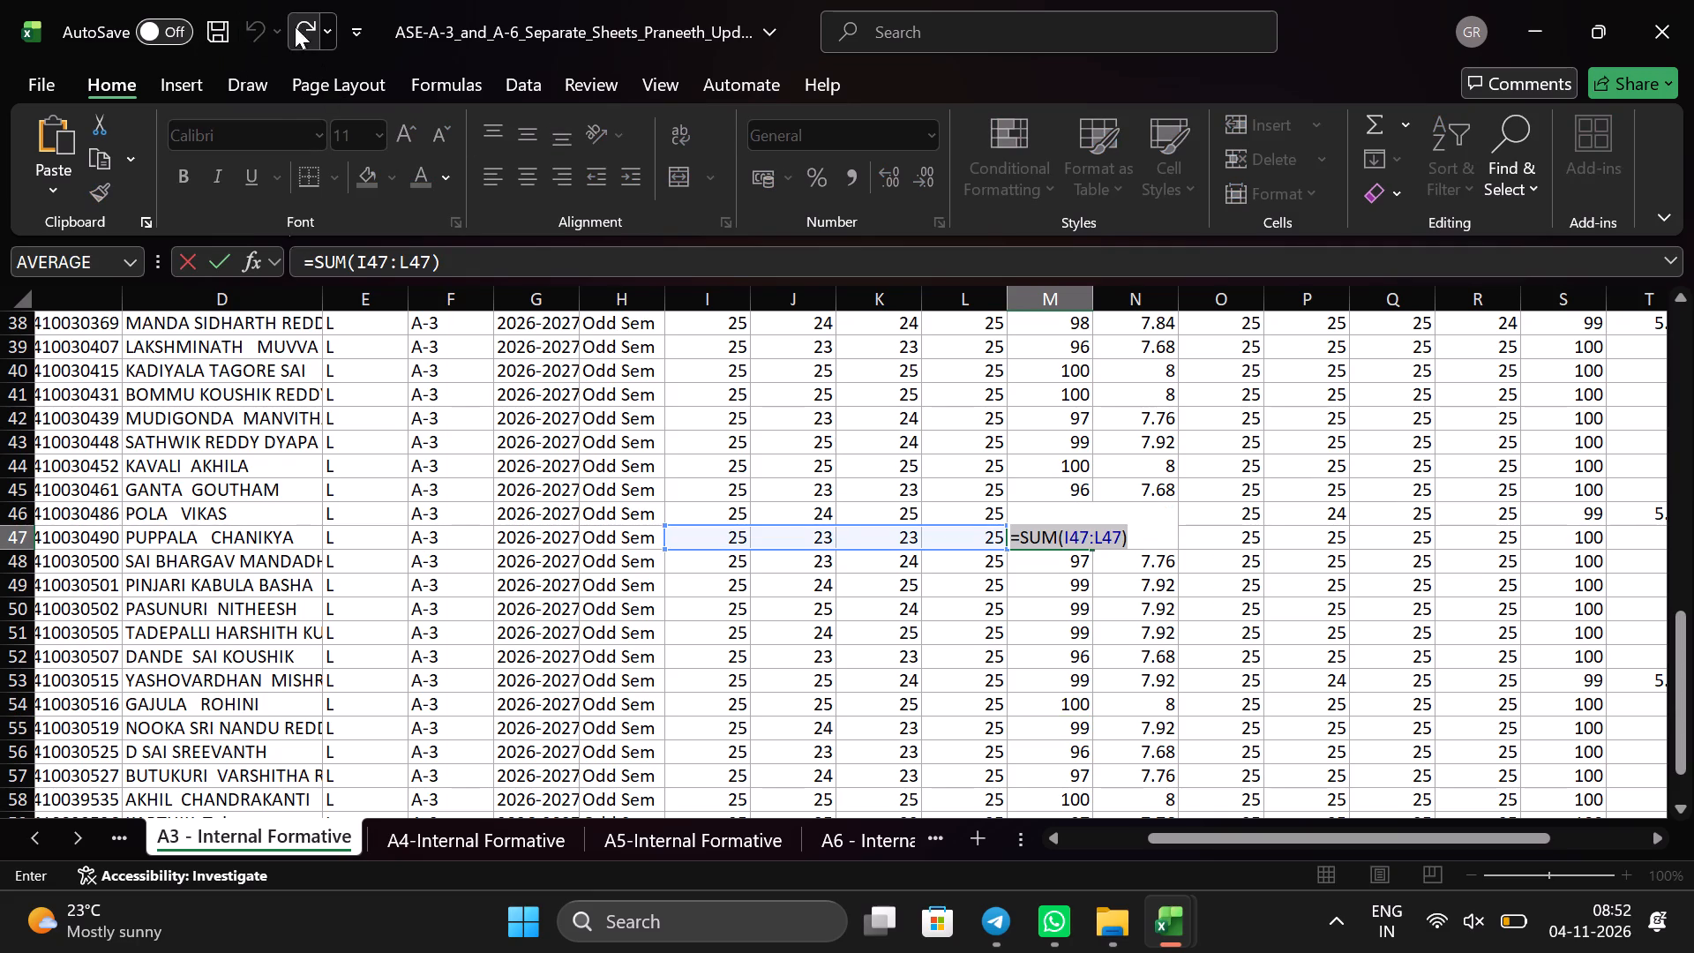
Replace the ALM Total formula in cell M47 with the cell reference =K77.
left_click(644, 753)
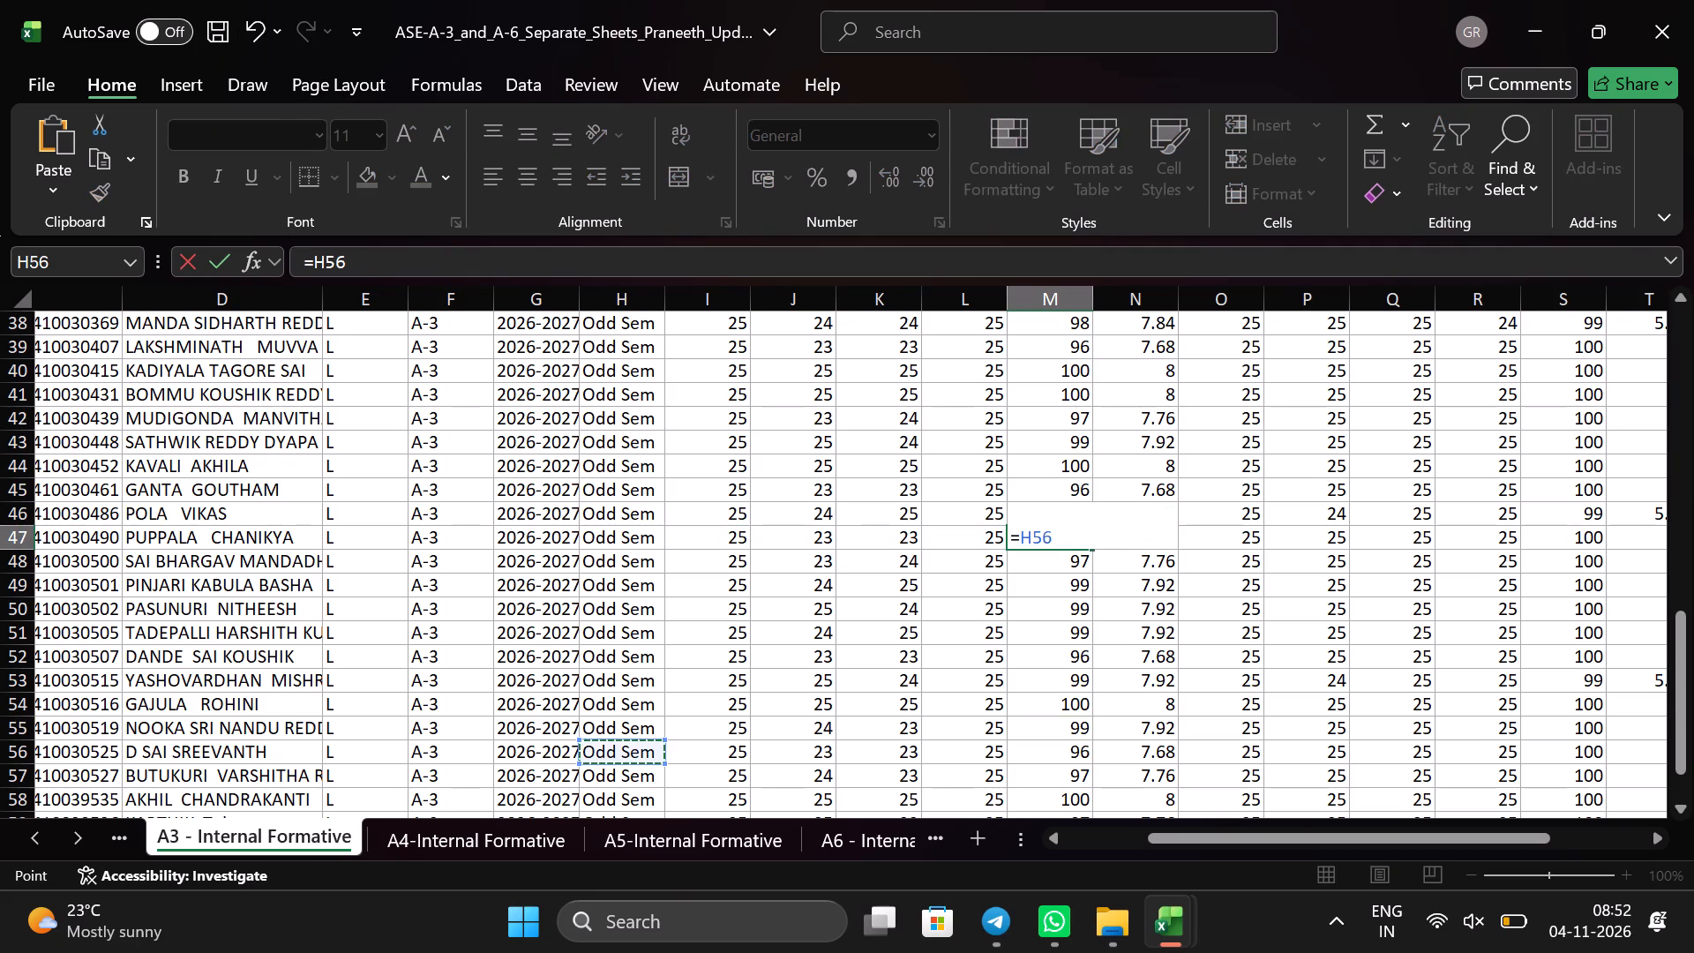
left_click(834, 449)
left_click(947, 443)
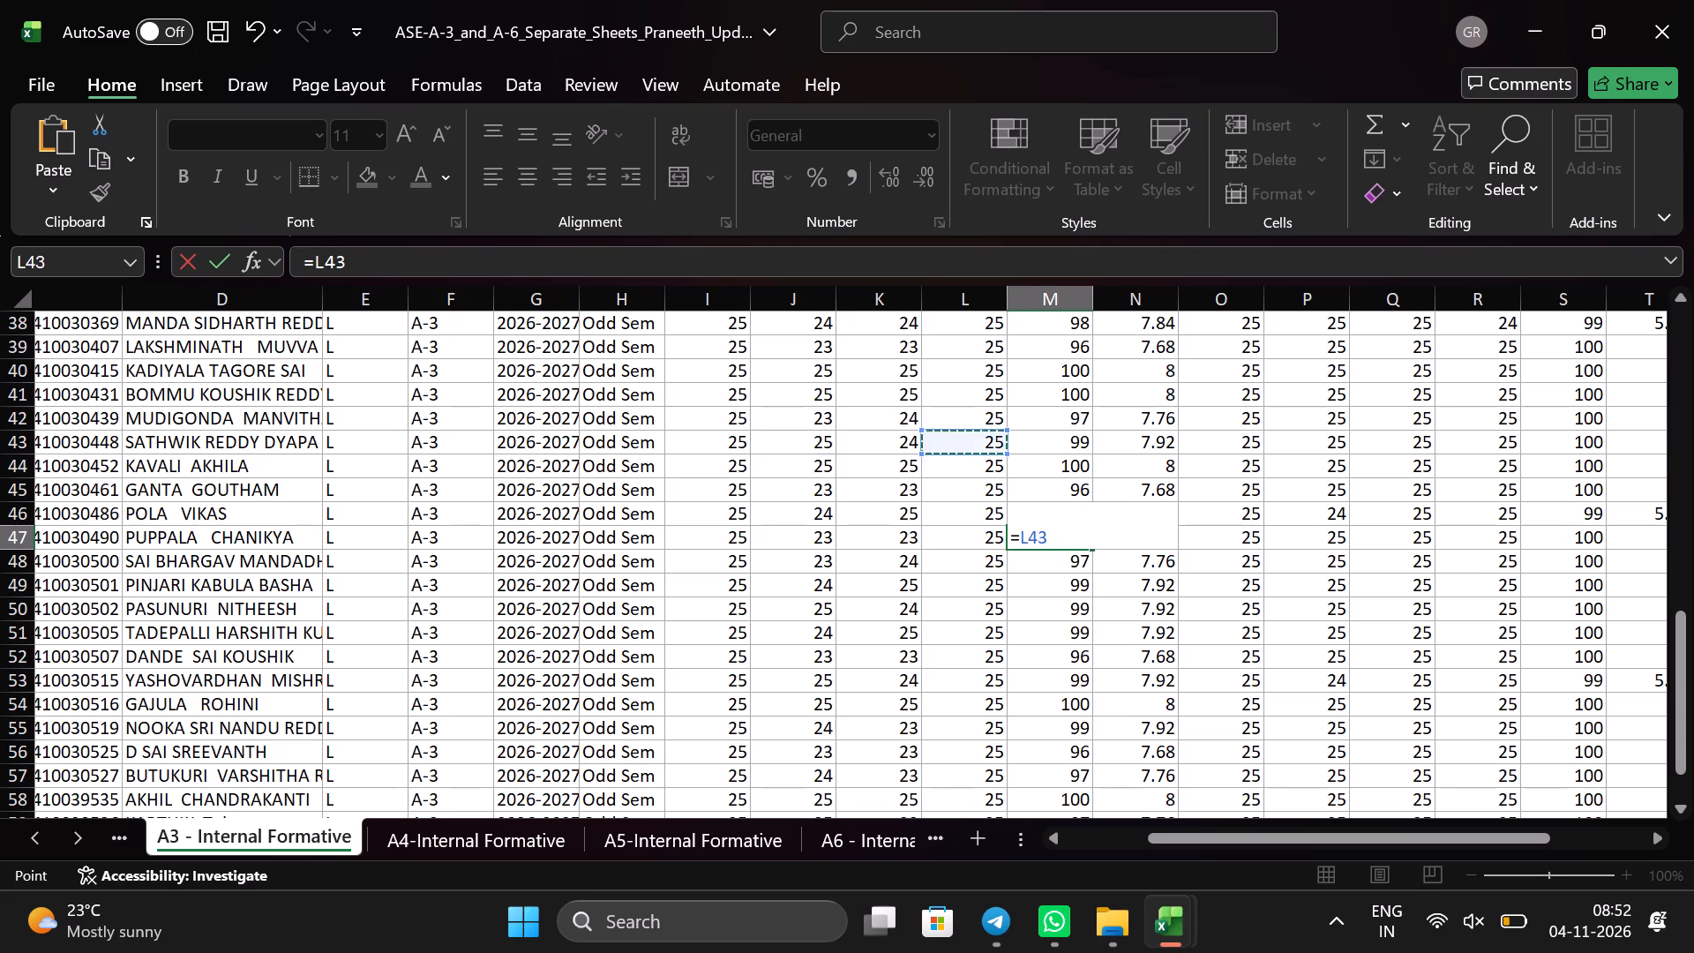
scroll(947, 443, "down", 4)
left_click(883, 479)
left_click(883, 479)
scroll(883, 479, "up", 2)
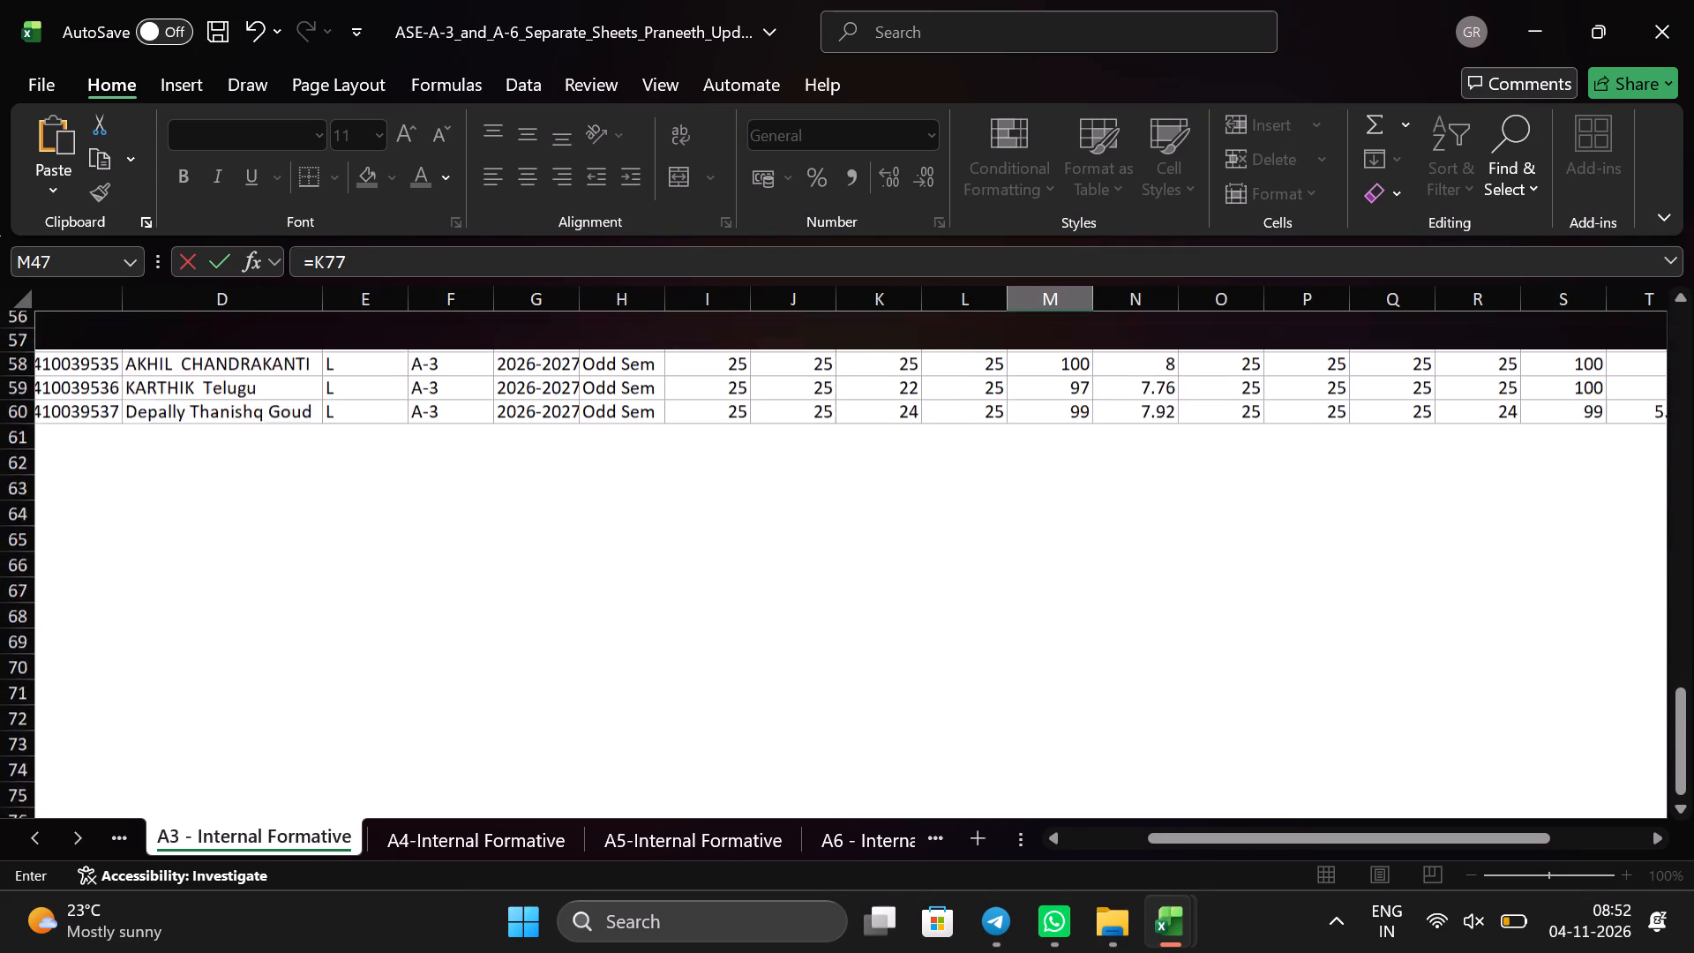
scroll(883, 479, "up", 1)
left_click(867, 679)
Set the ALM Total in cell M47 of the A3 sheet to 98.
scroll(1057, 462, "up", 3)
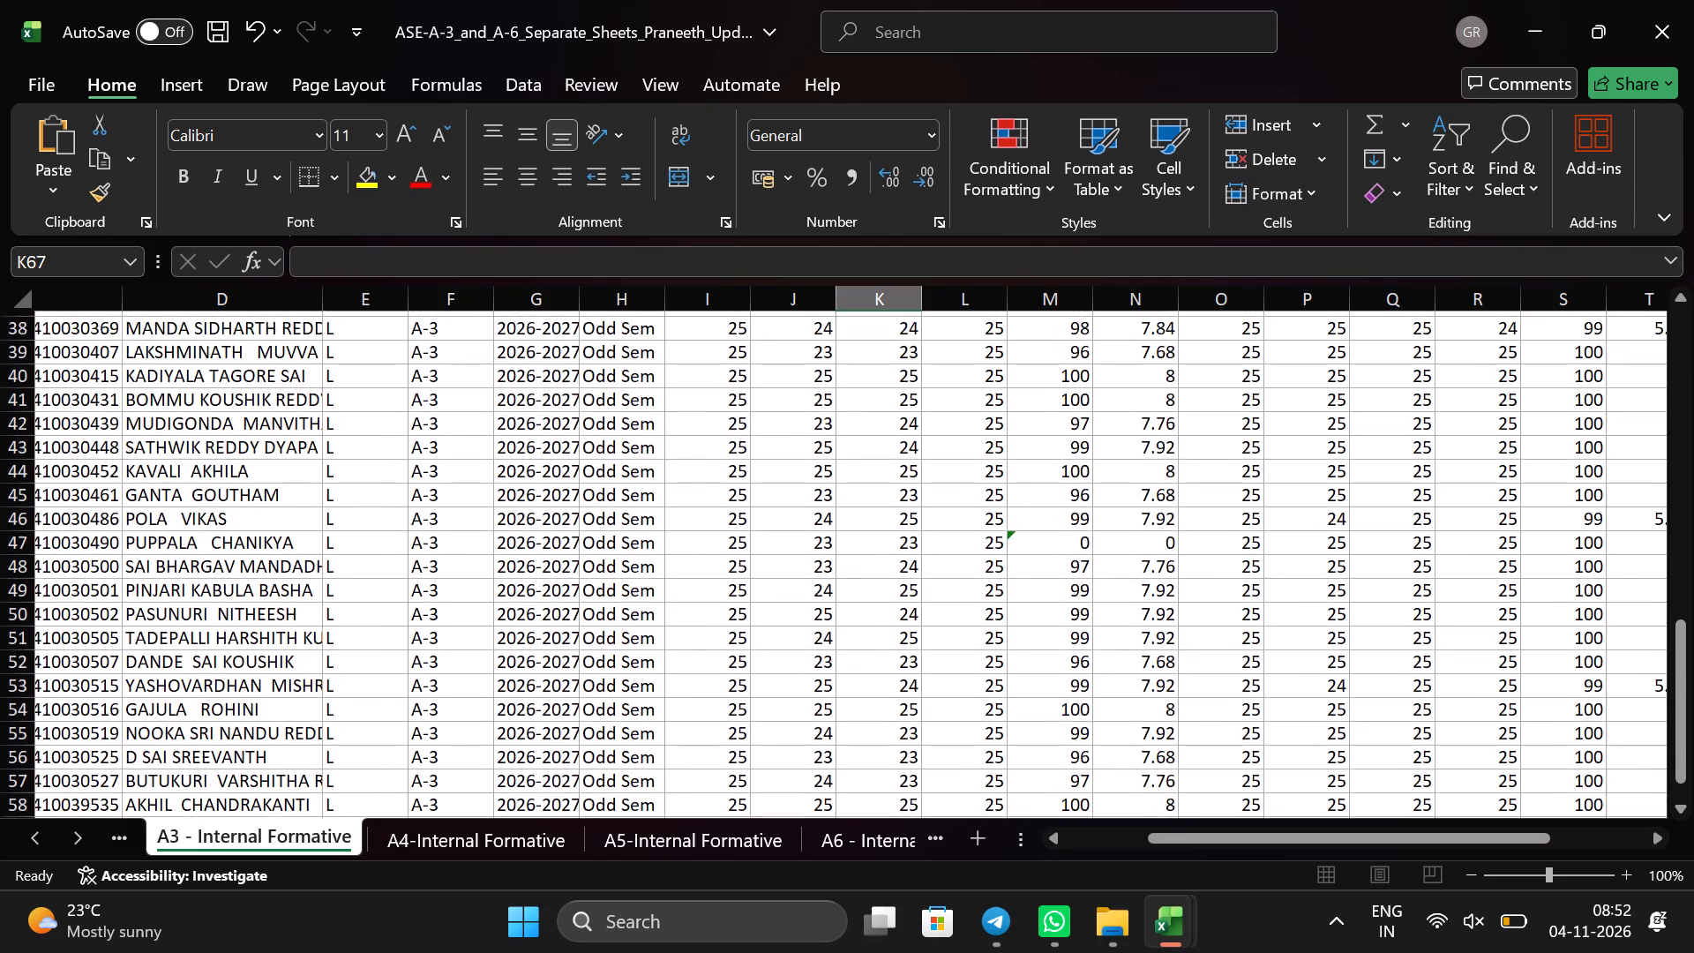
scroll(189, 524, "up", 4)
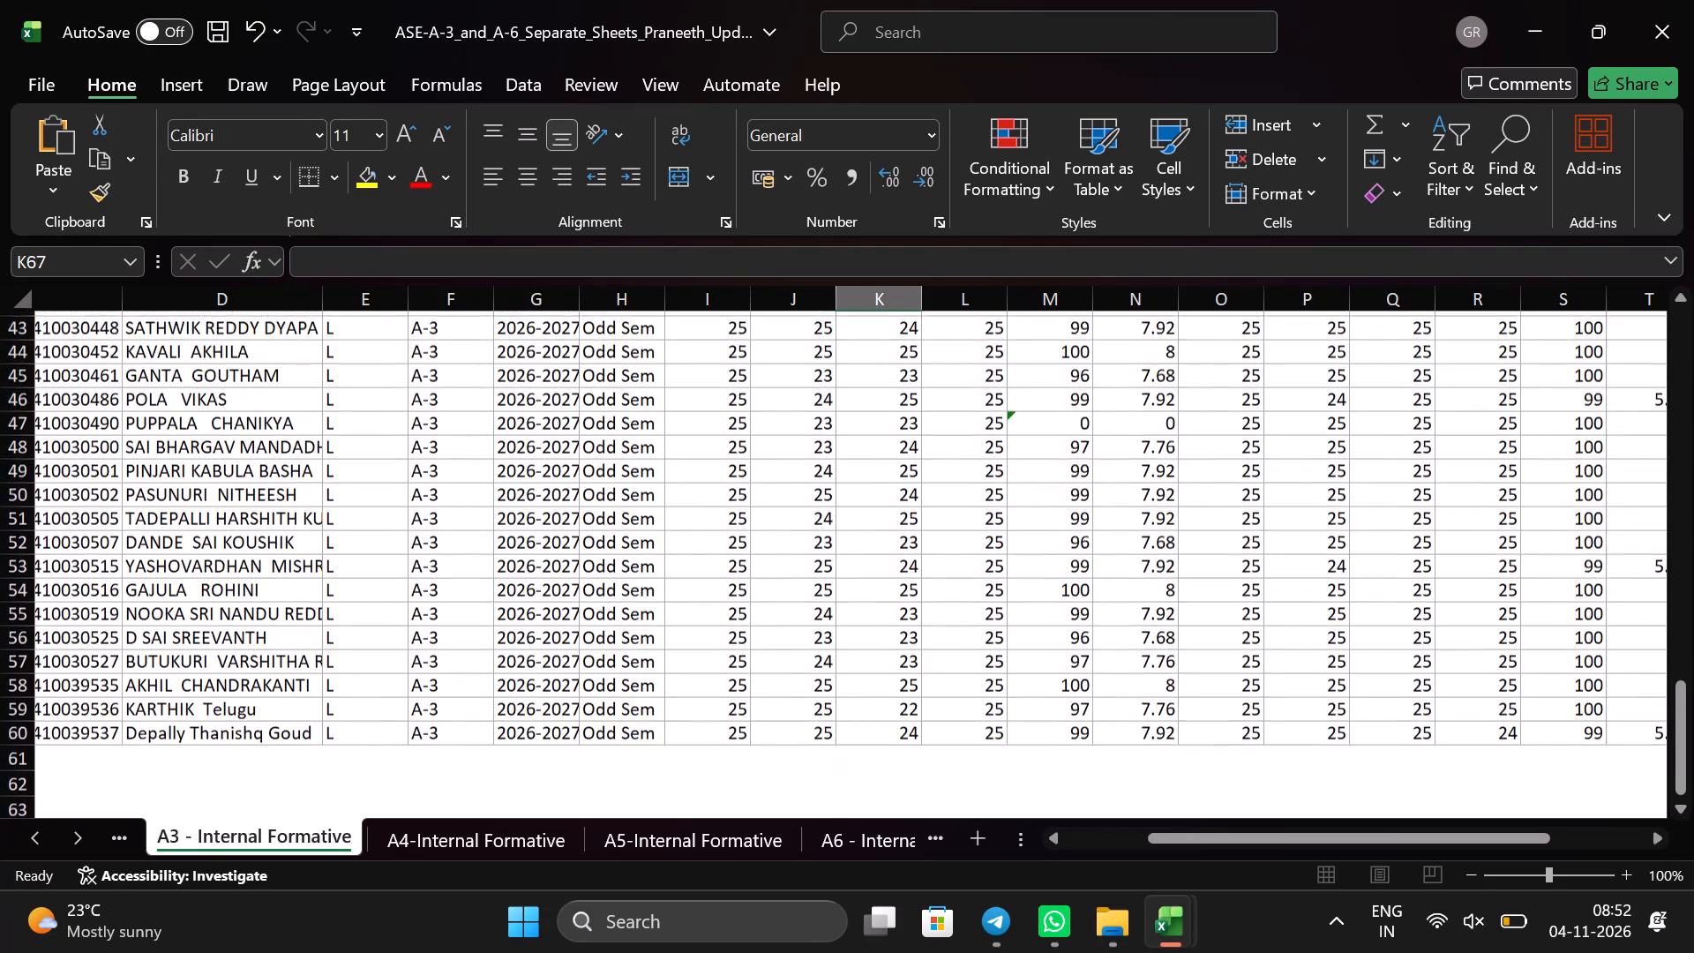
scroll(189, 524, "up", 2)
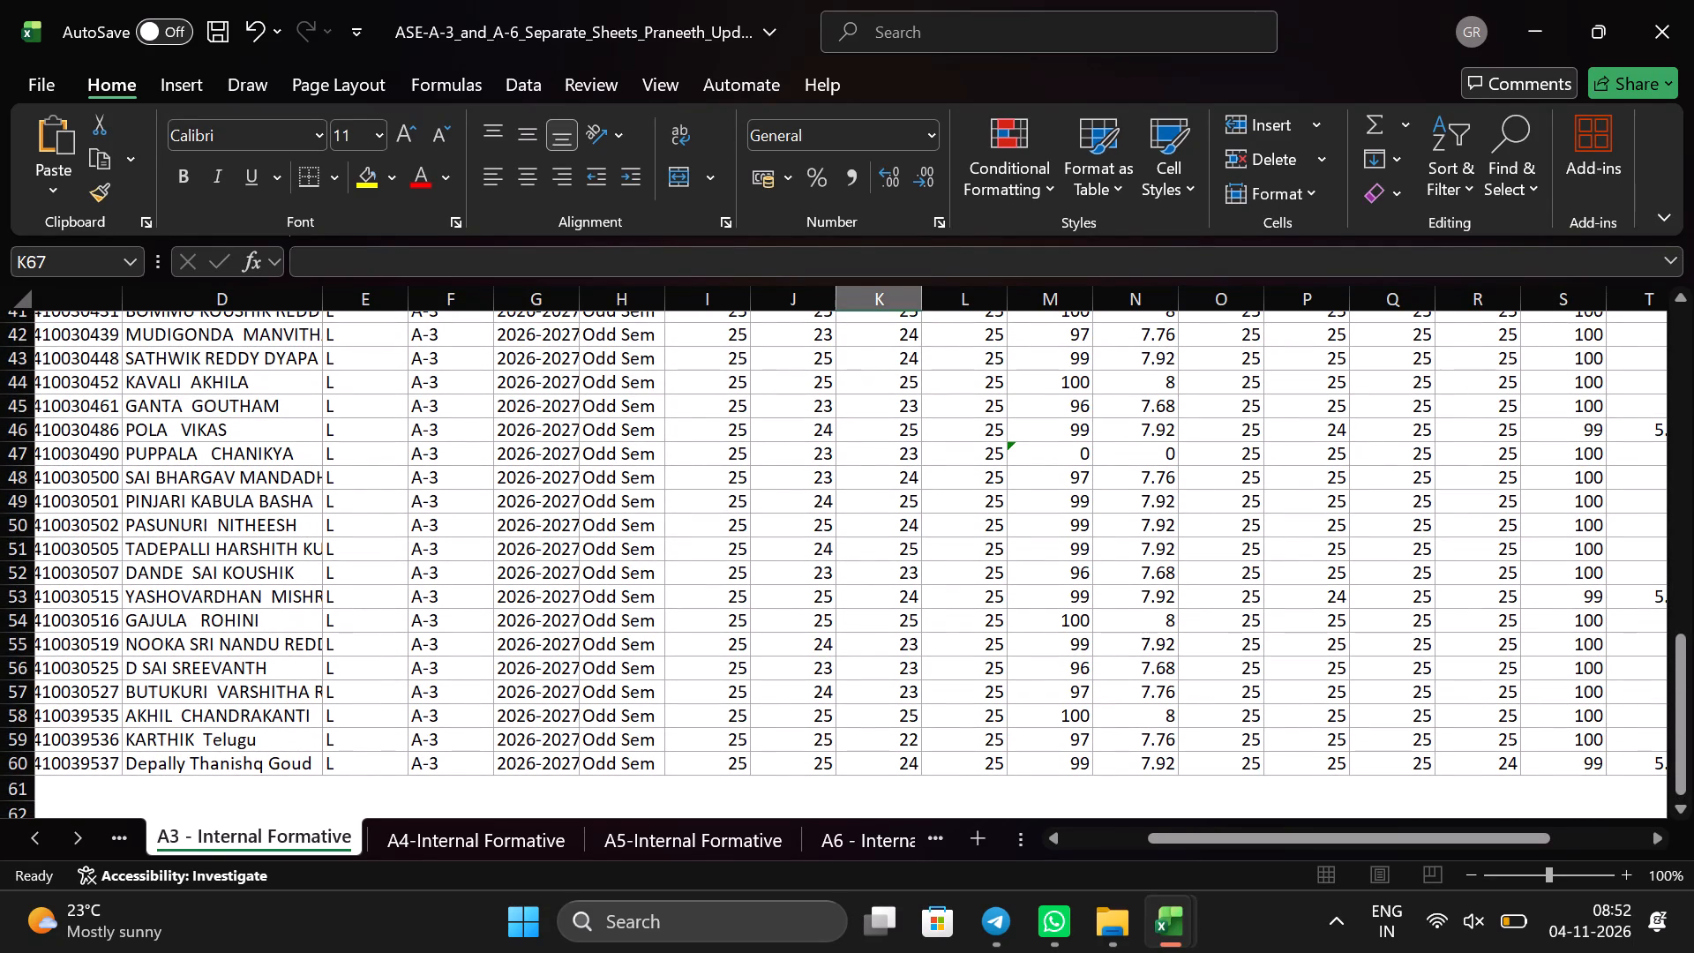
double_click(1063, 460)
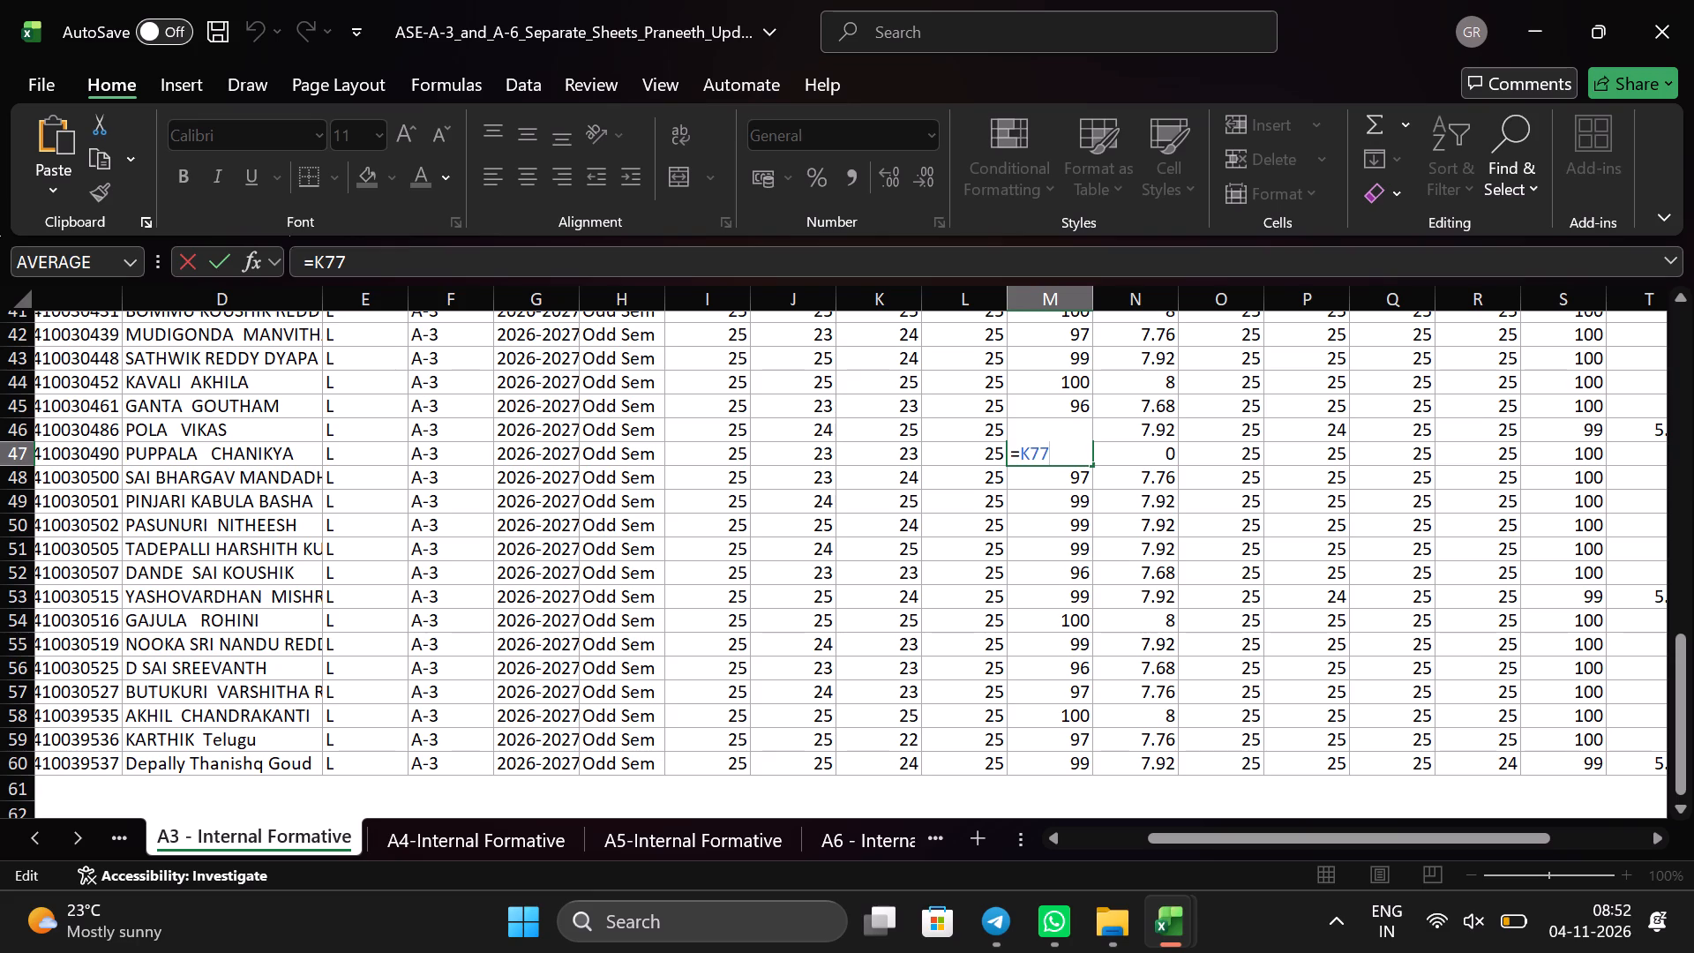
left_click(954, 690)
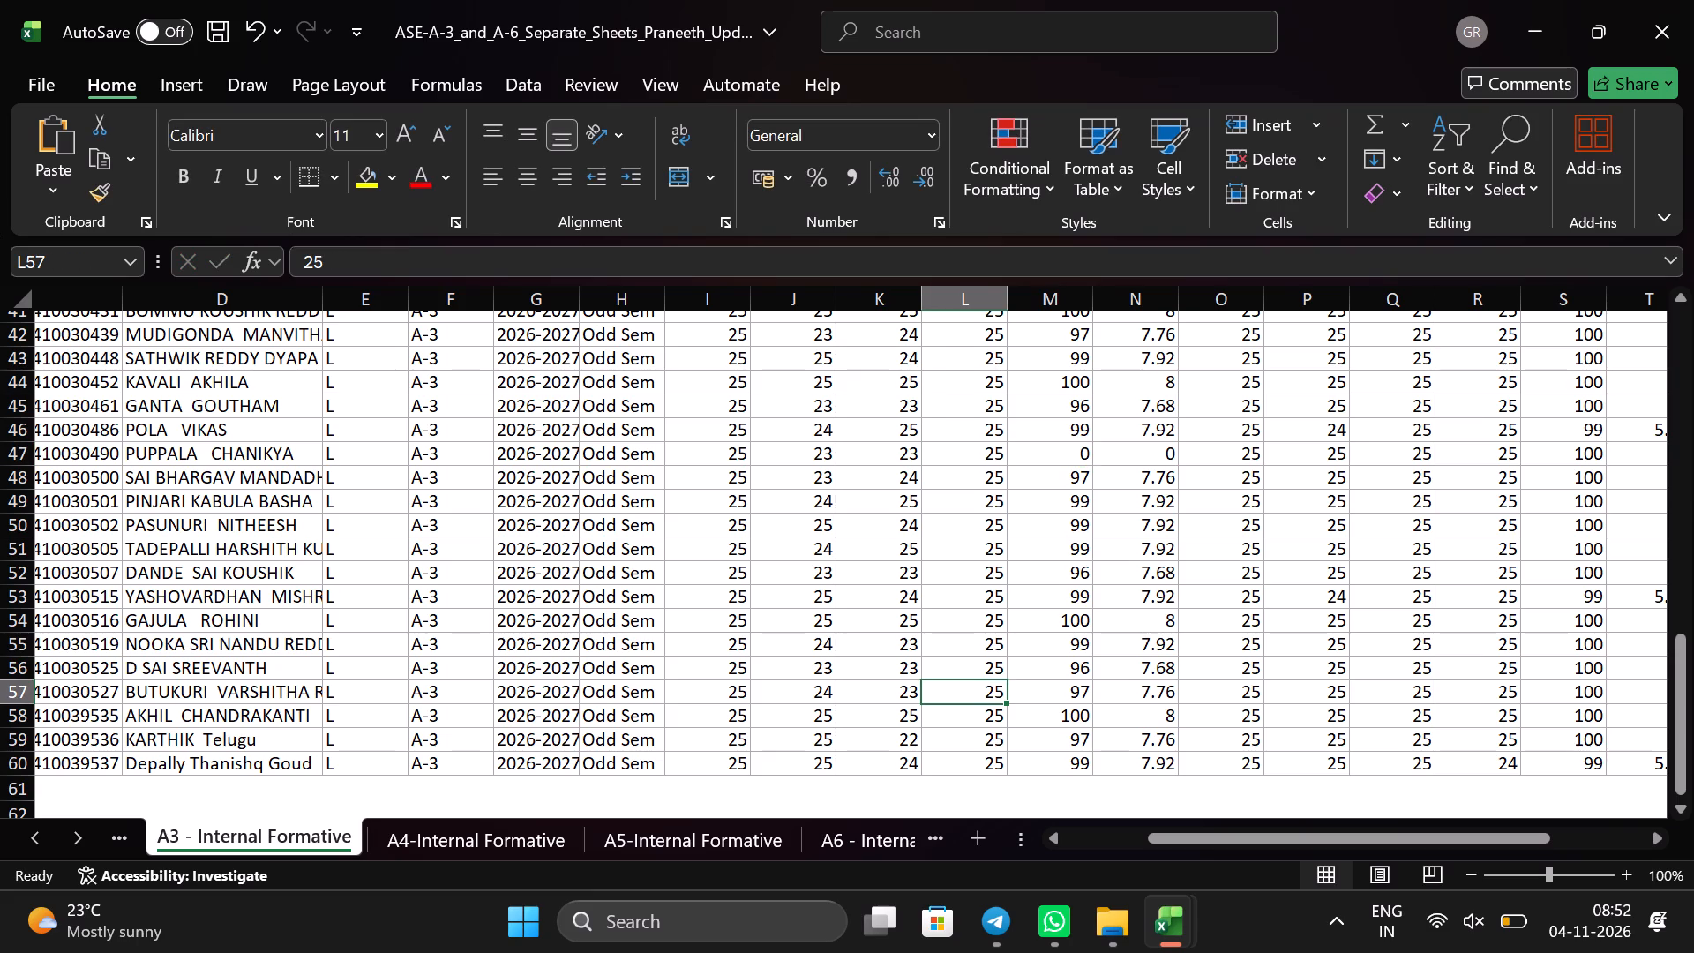
left_click(1076, 459)
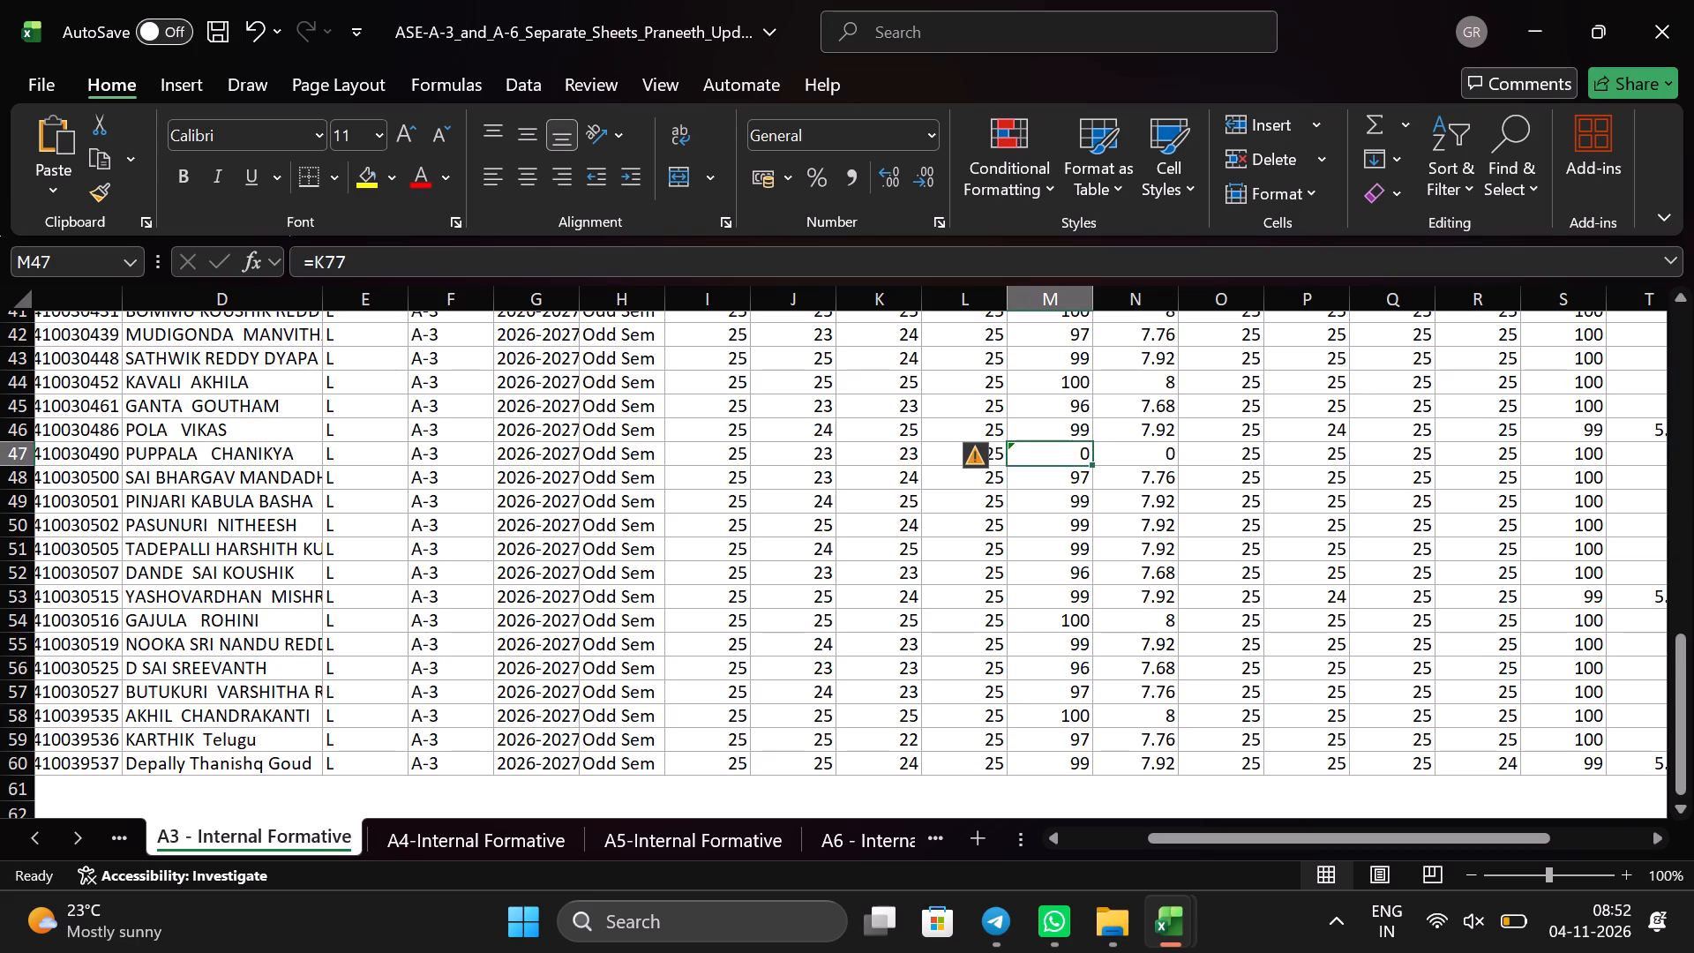
type("98")
left_click(1031, 601)
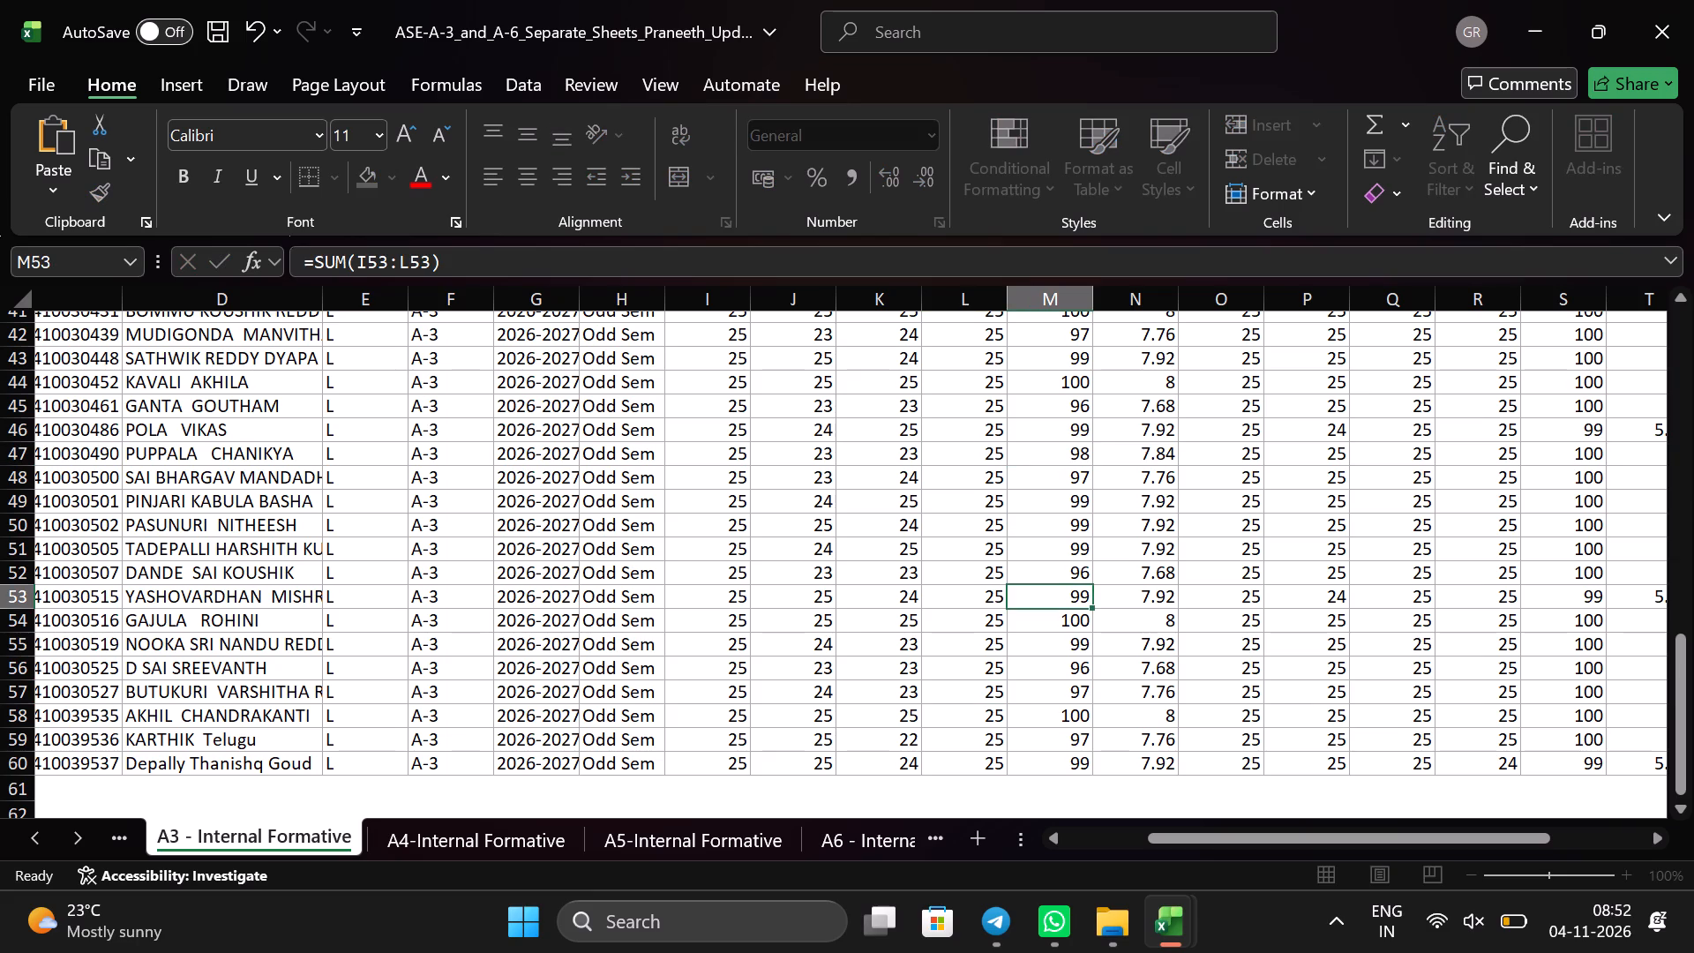
Check the ALM Weightage formulas in cells N48 and N47 of the A3 sheet.
left_click(1158, 468)
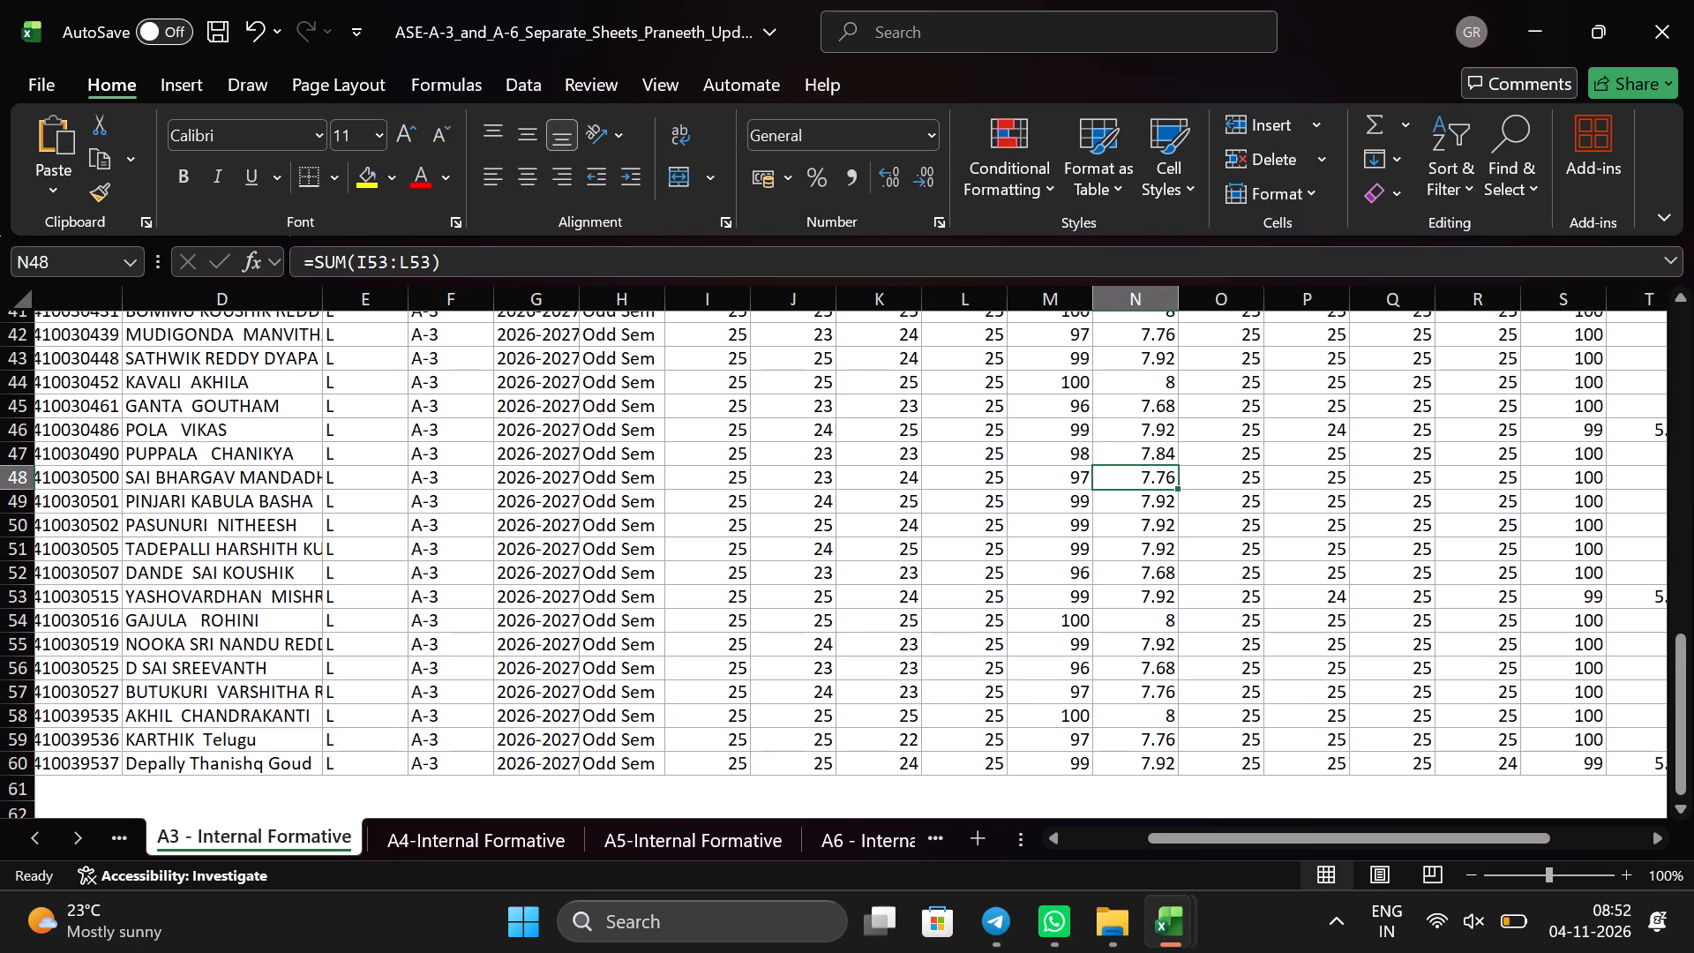
left_click(1162, 457)
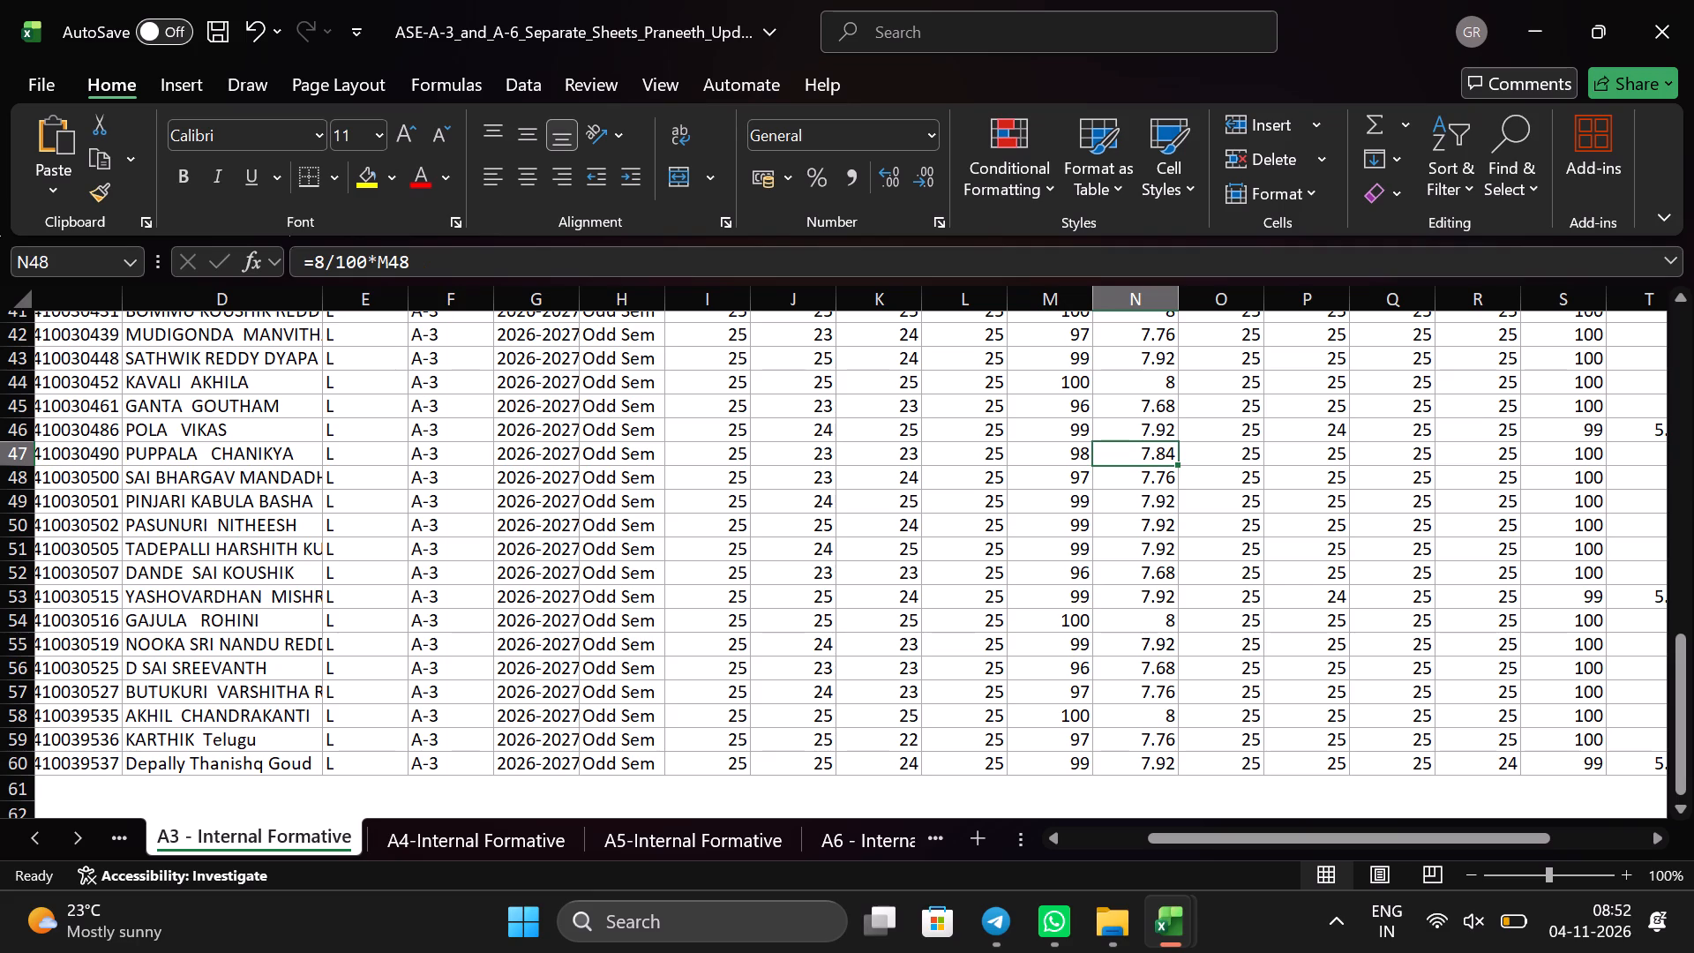
scroll(1162, 457, "left", 2)
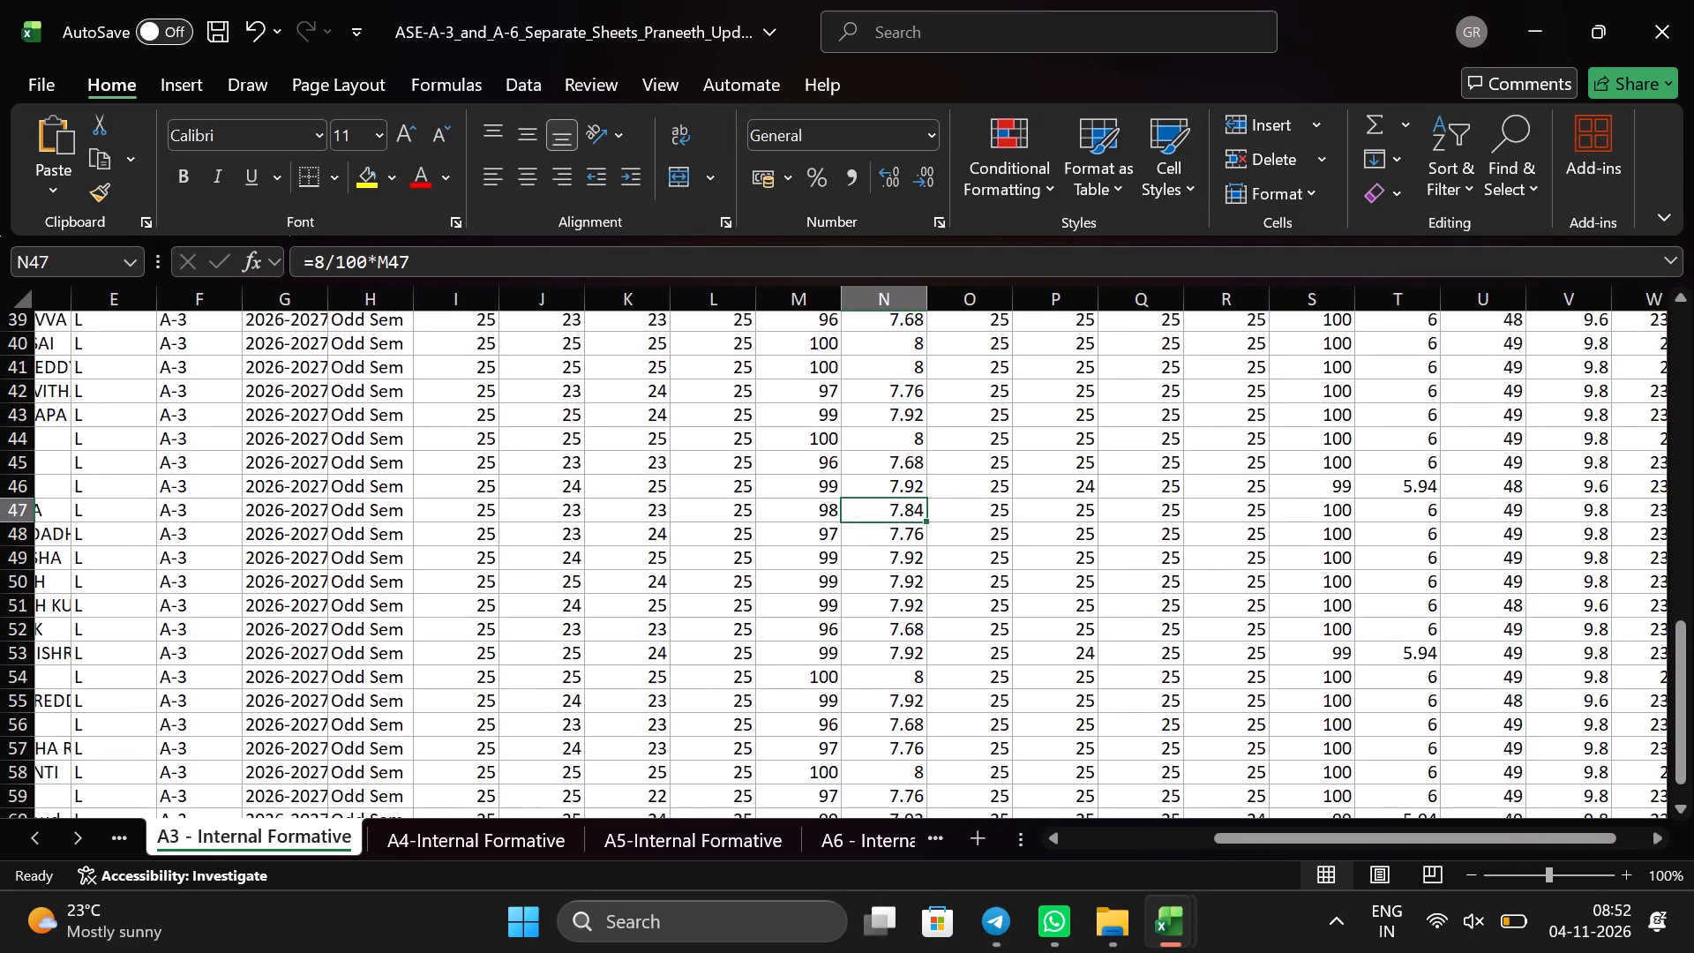
Review the marks, weightages and final totals in the last student rows of the A3 sheet.
scroll(1391, 510, "left", 1)
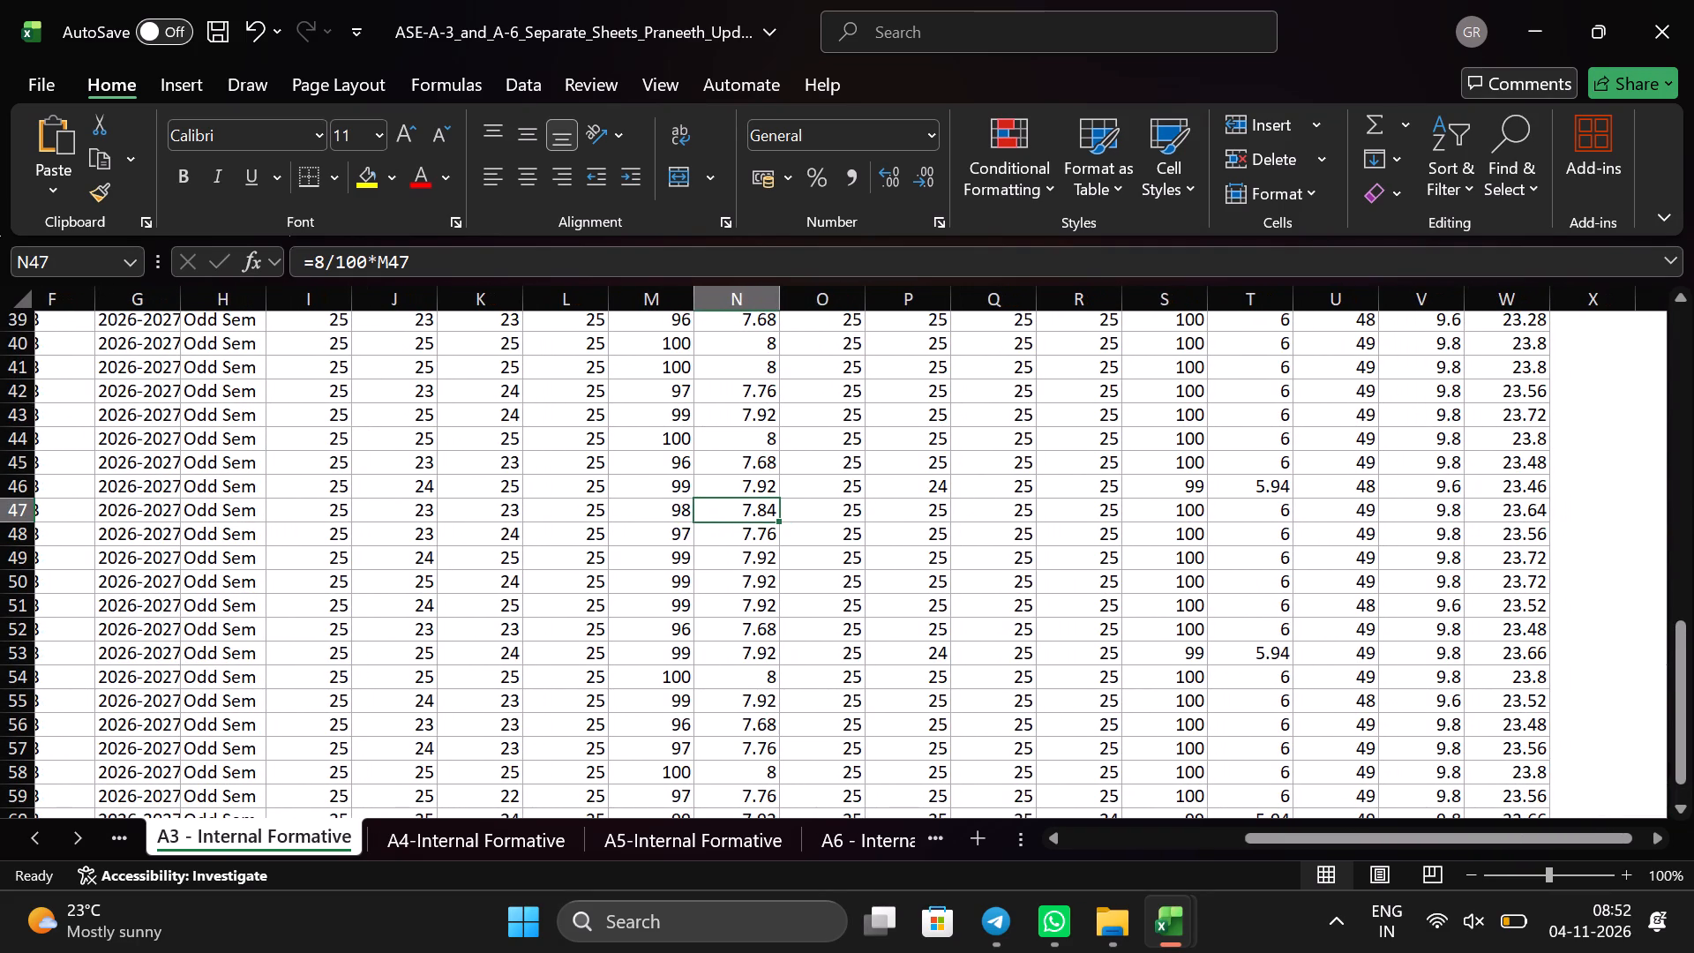
scroll(1341, 534, "down", 2)
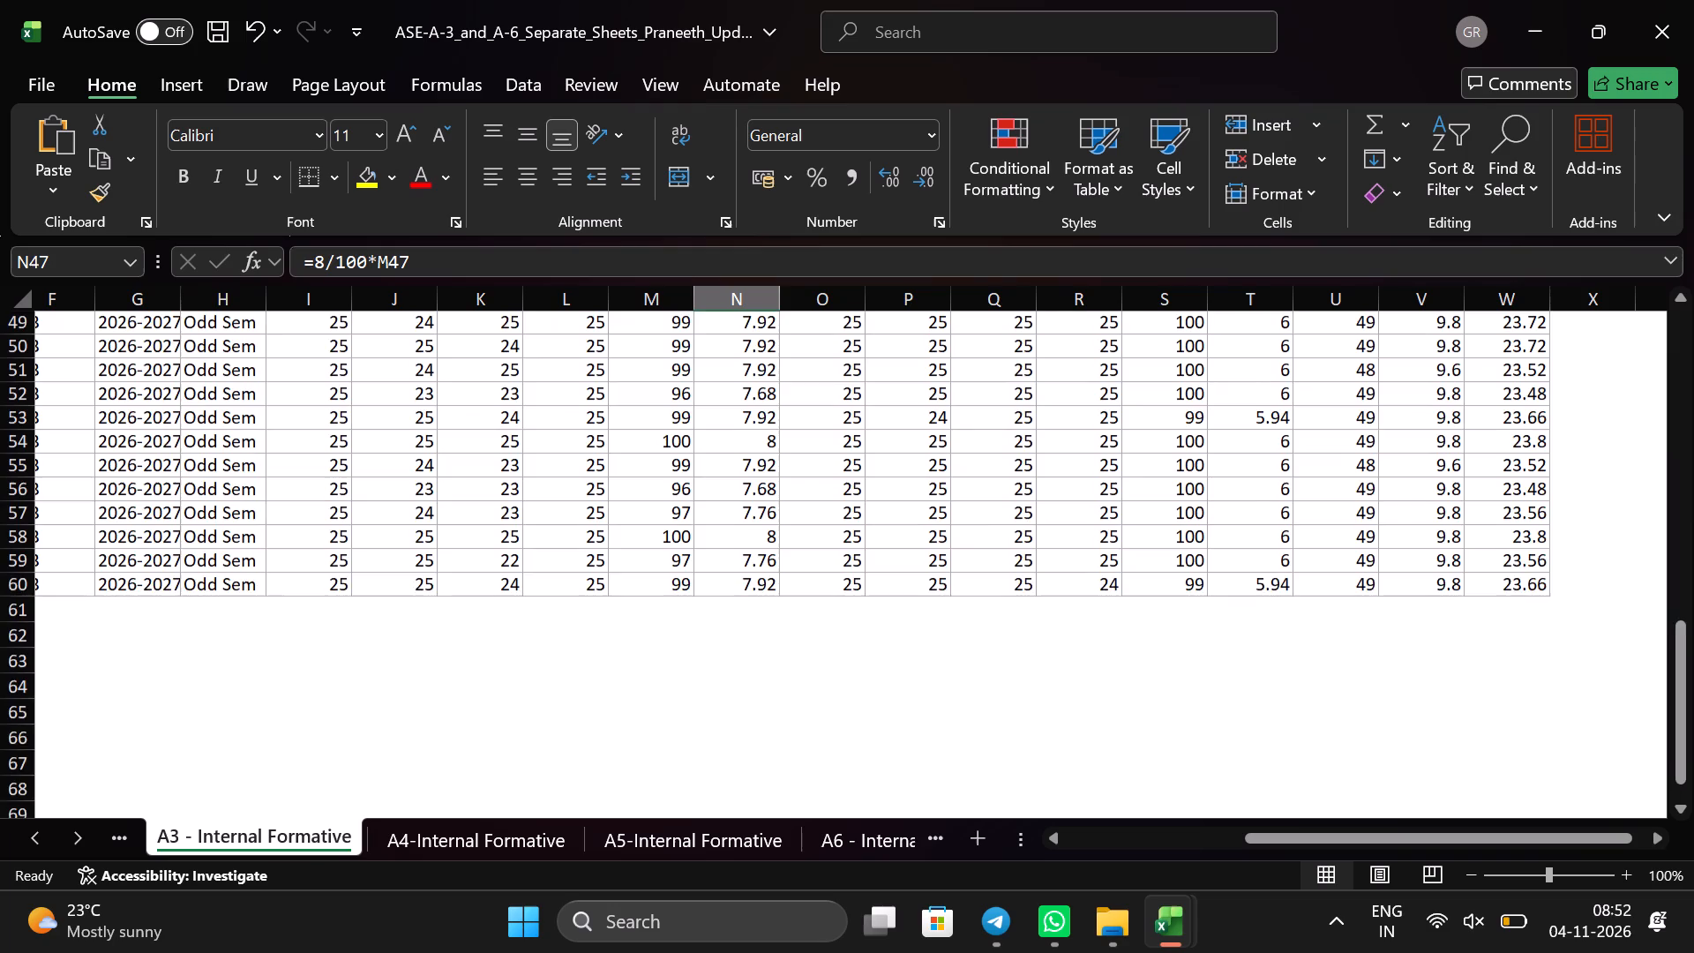
scroll(1341, 534, "up", 1)
scroll(1341, 534, "right", 4)
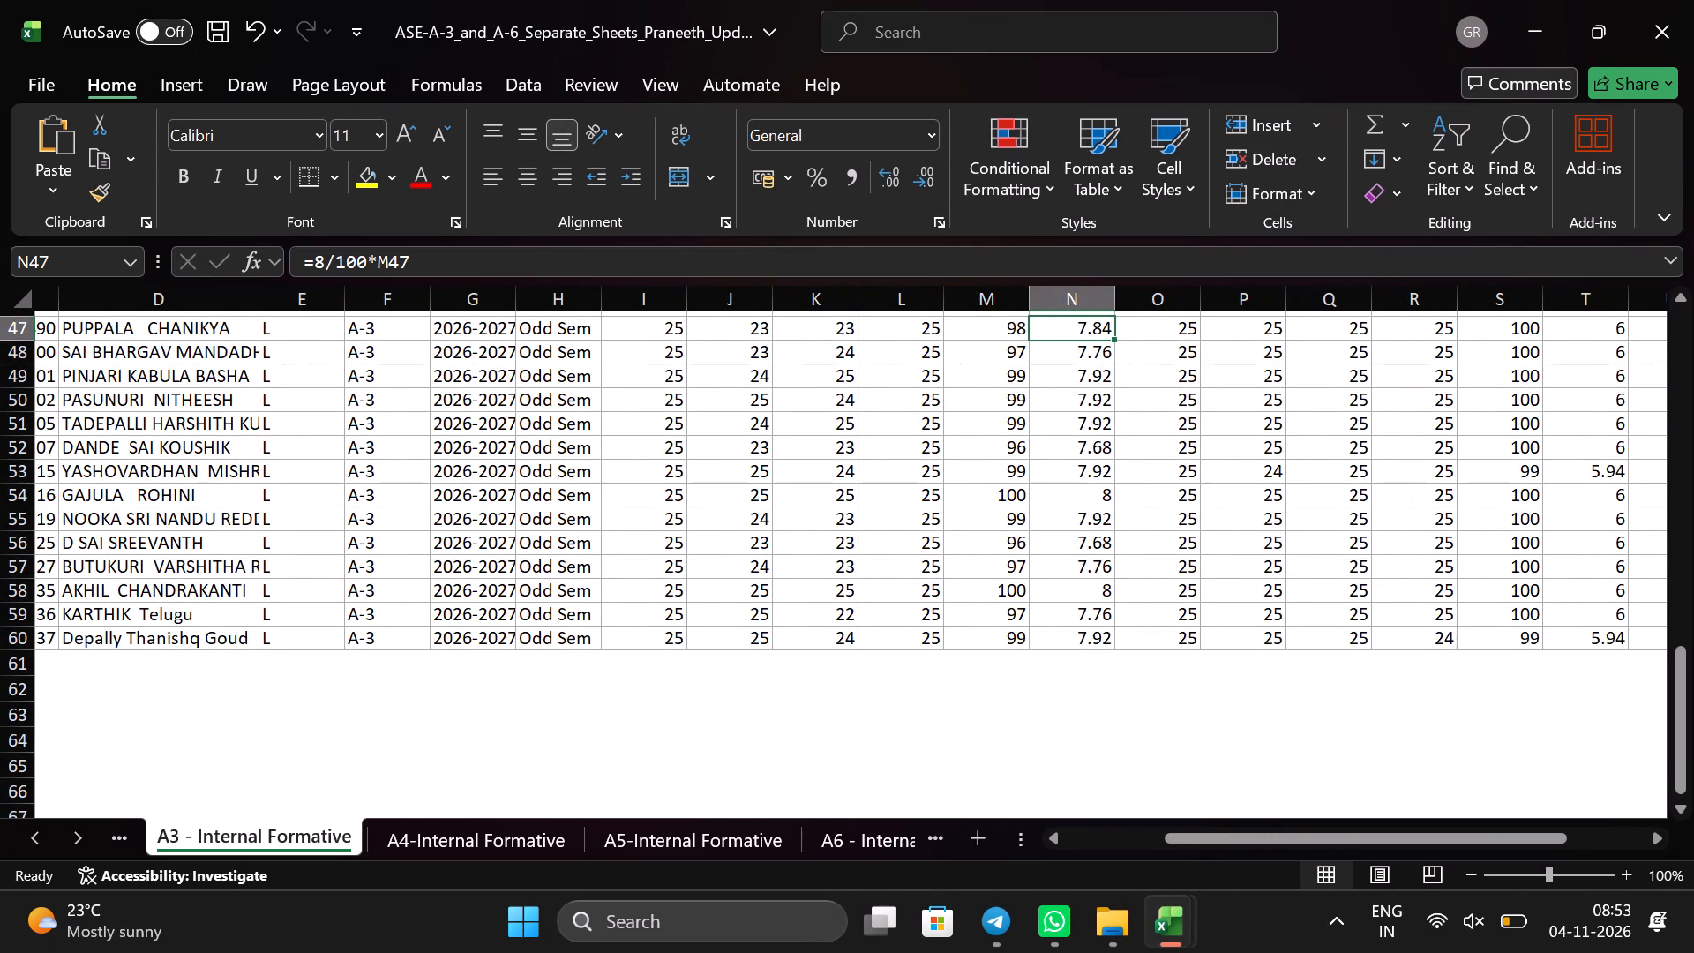
scroll(1555, 509, "left", 2)
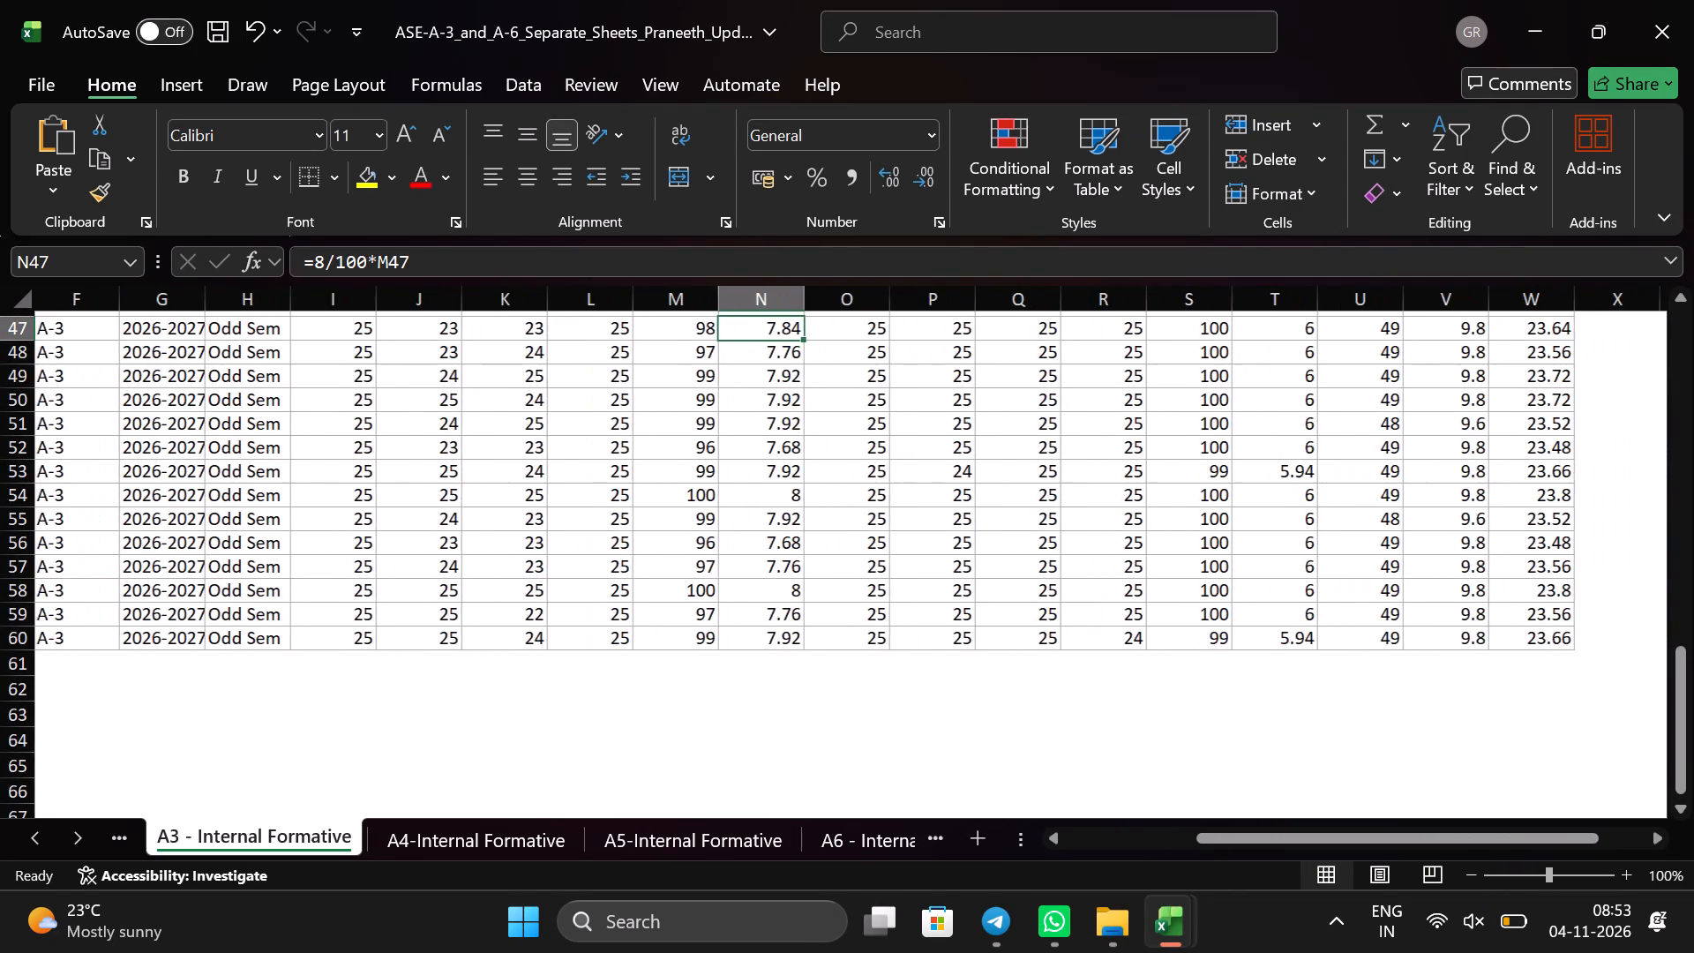
scroll(1555, 509, "left", 1)
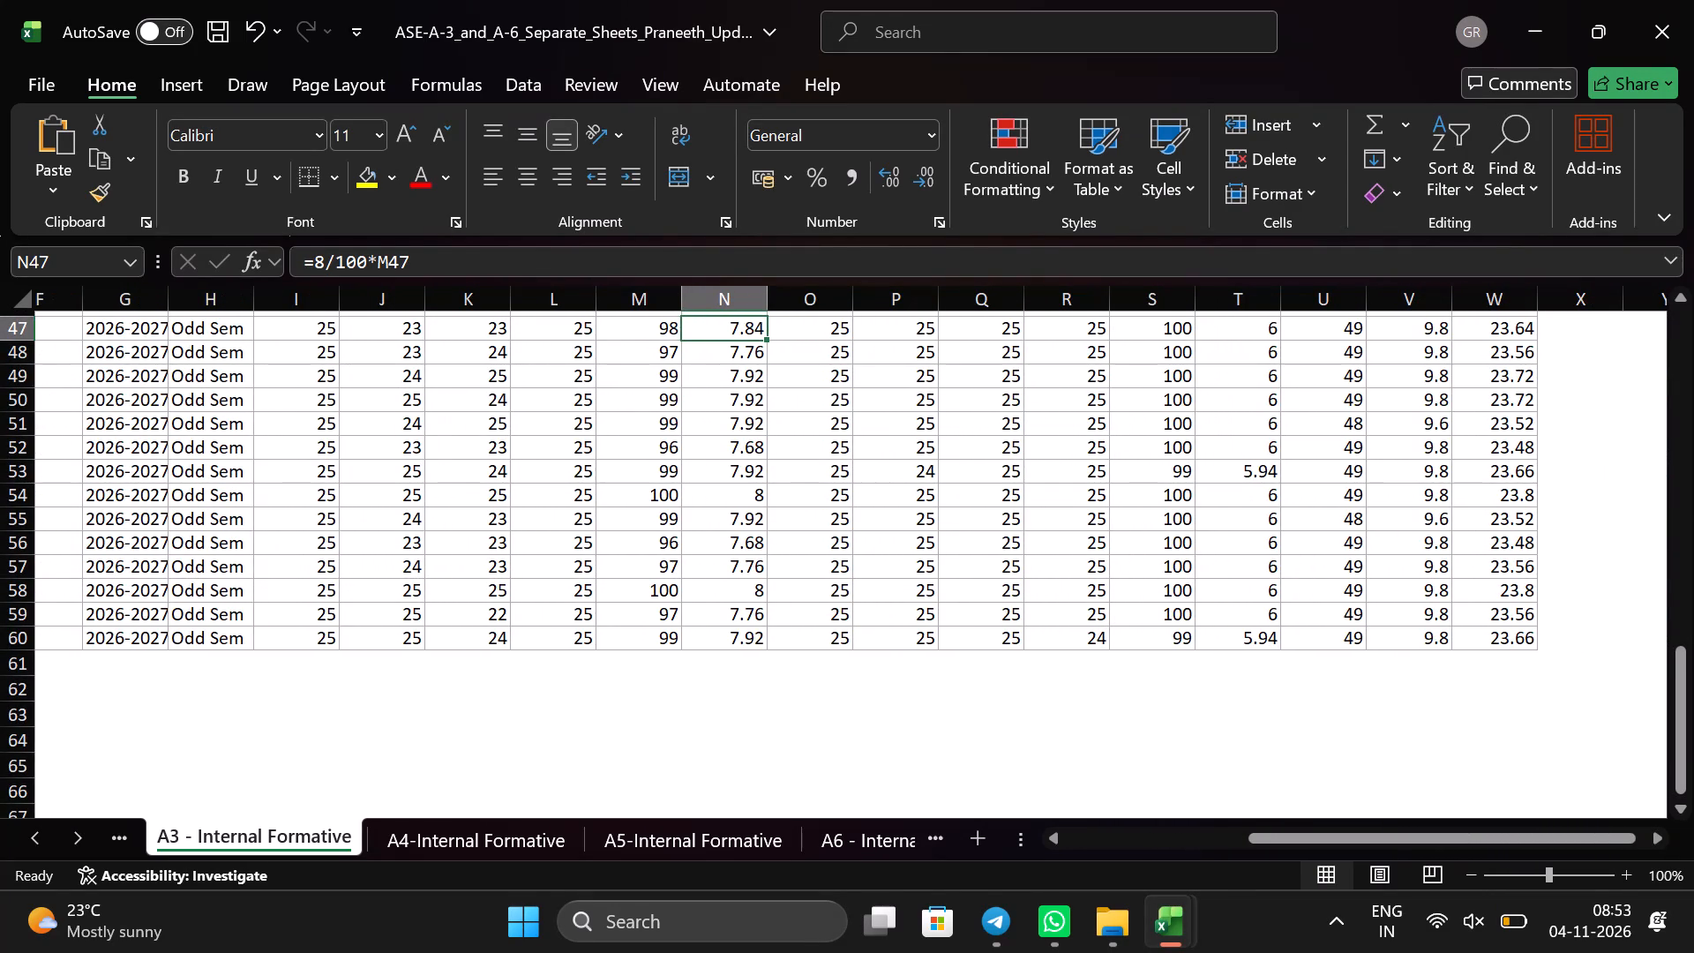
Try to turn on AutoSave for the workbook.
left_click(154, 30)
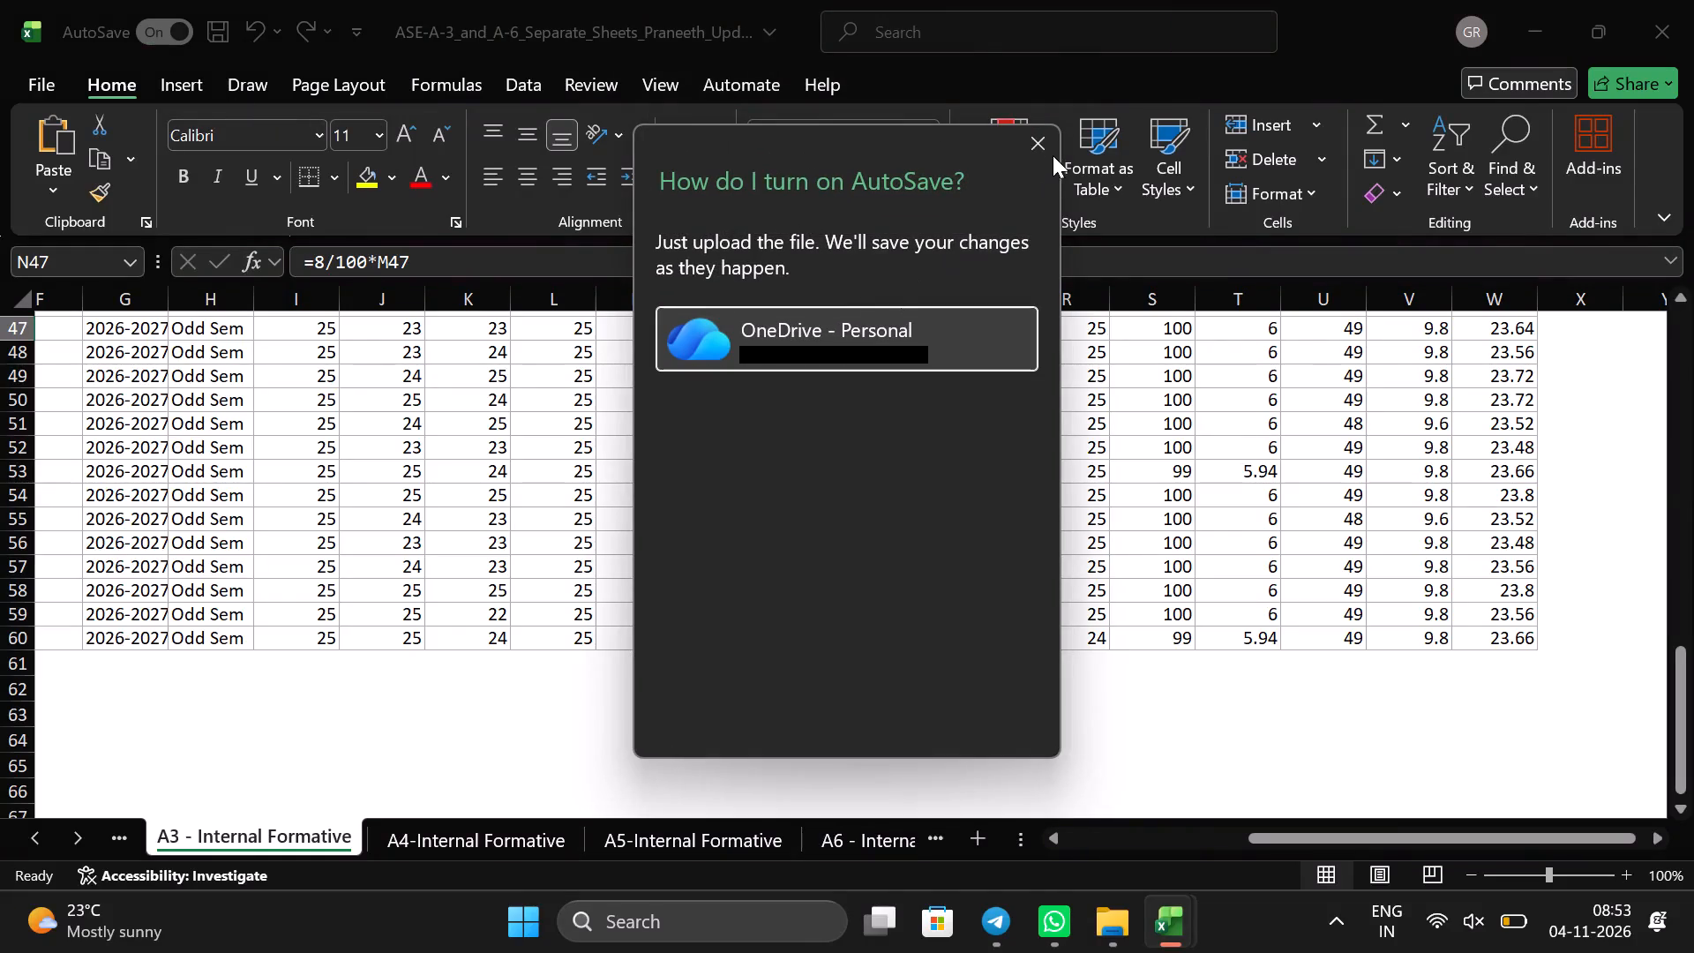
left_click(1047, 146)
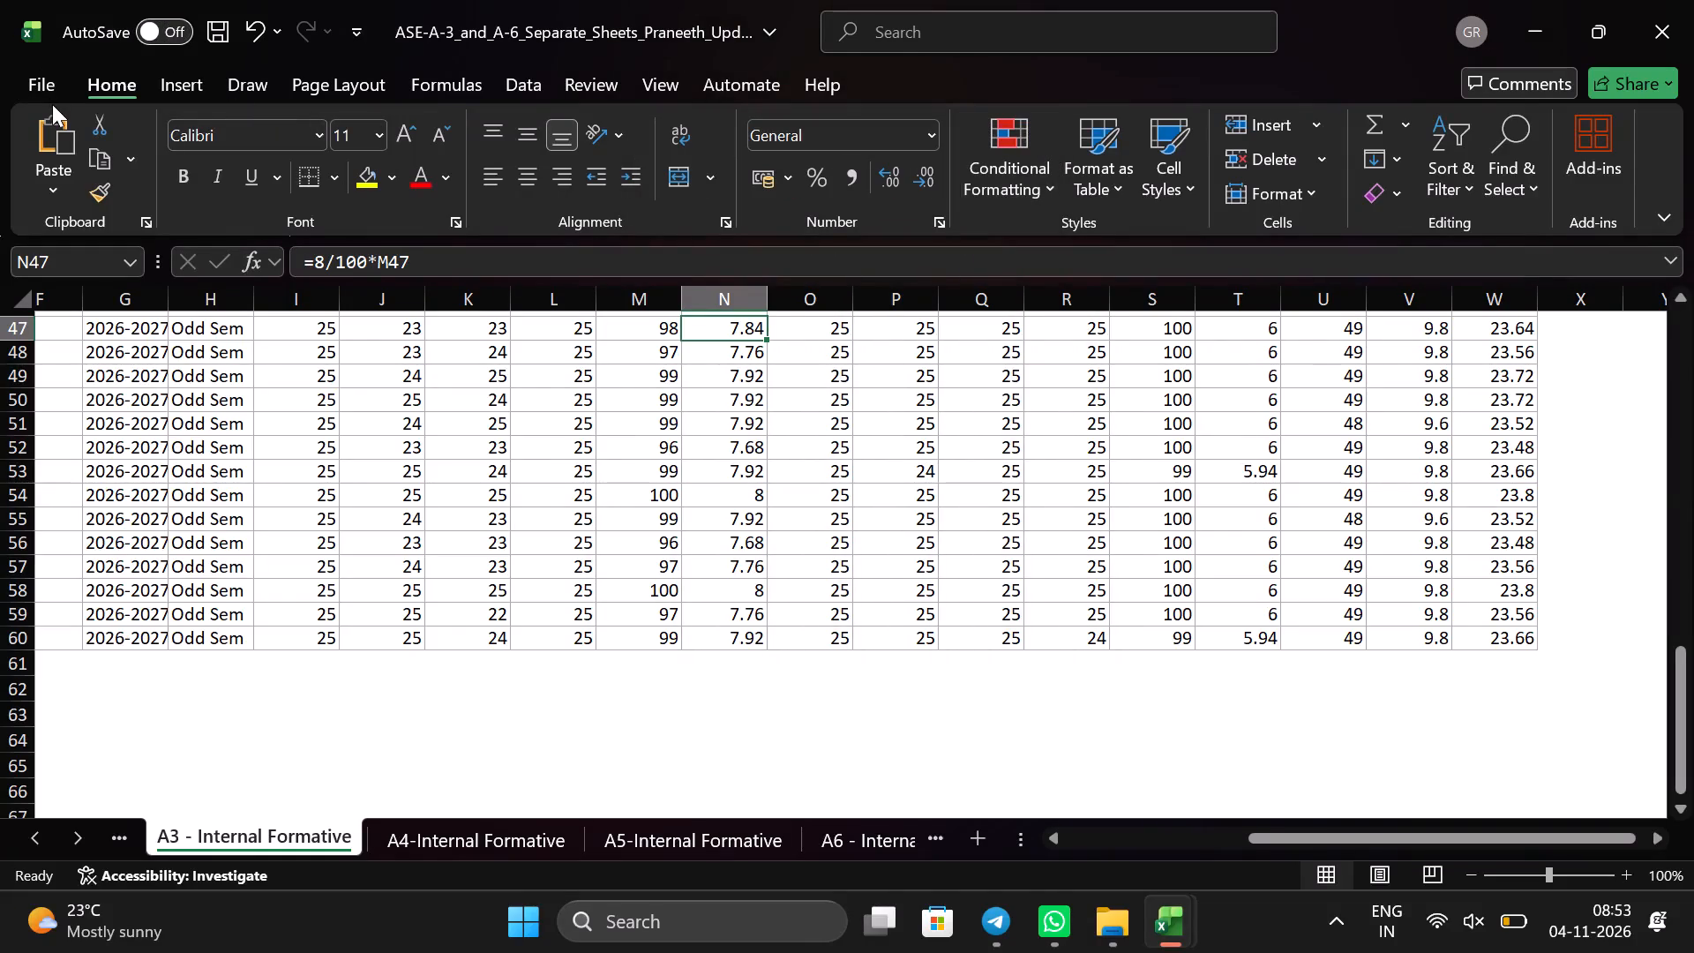
Save a copy of the workbook in the Telegram Desktop folder under the file name "ASE-A-3_to A-6".
left_click(39, 70)
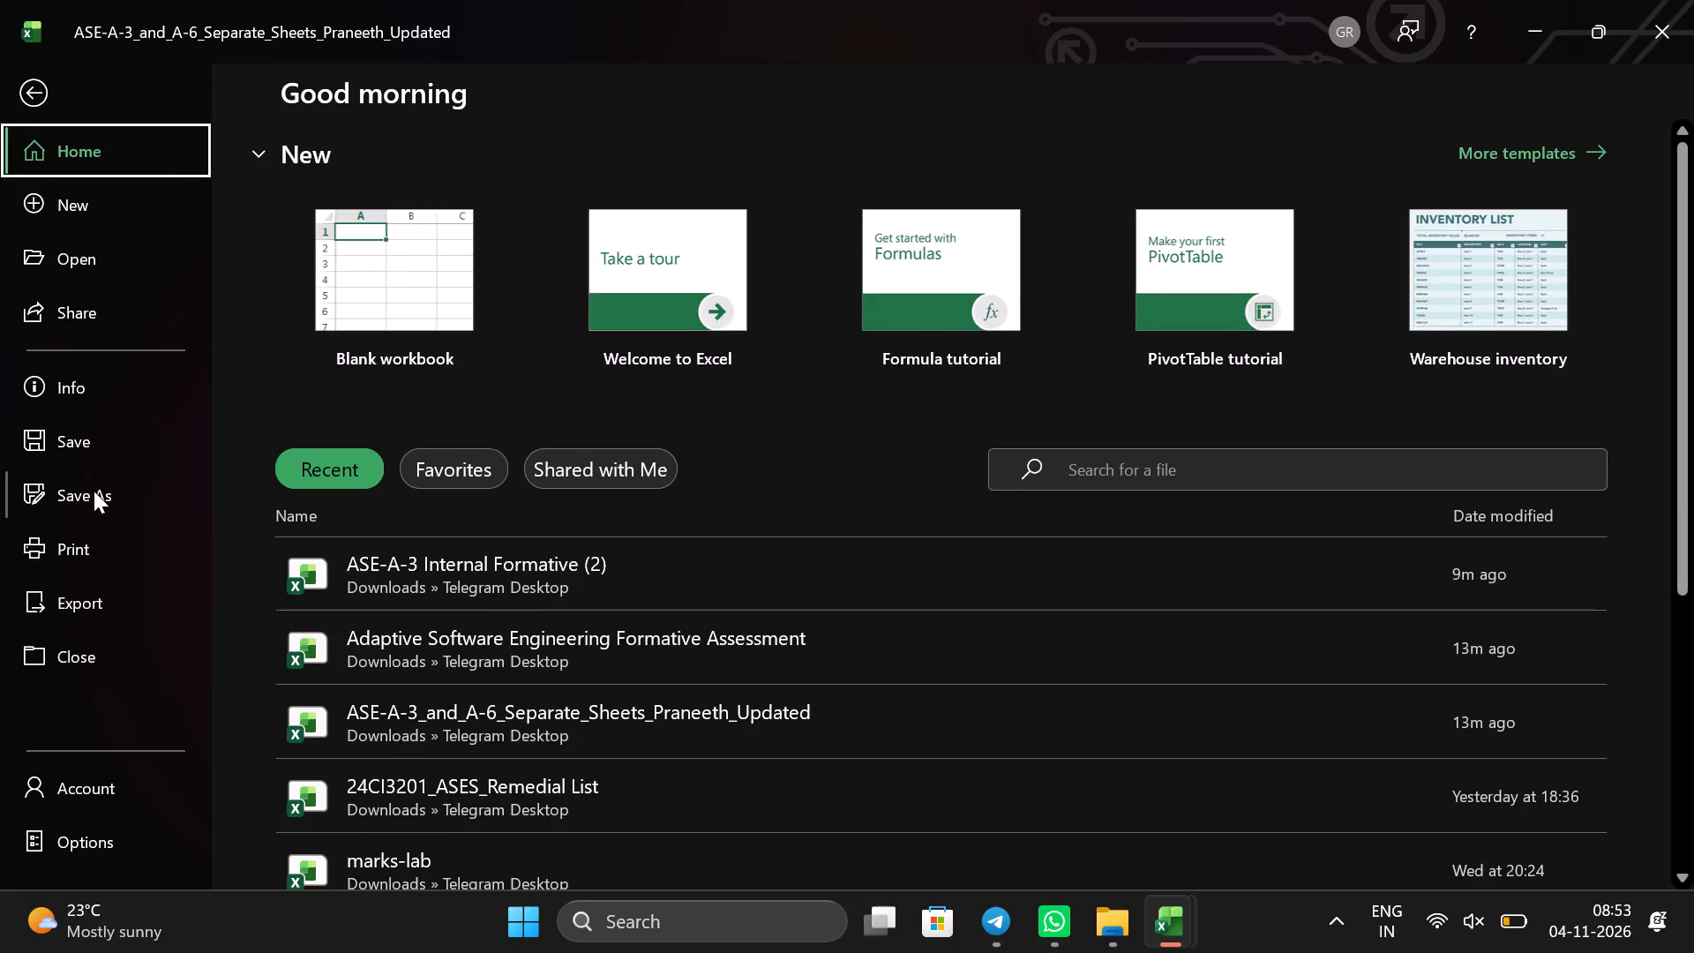
left_click(94, 491)
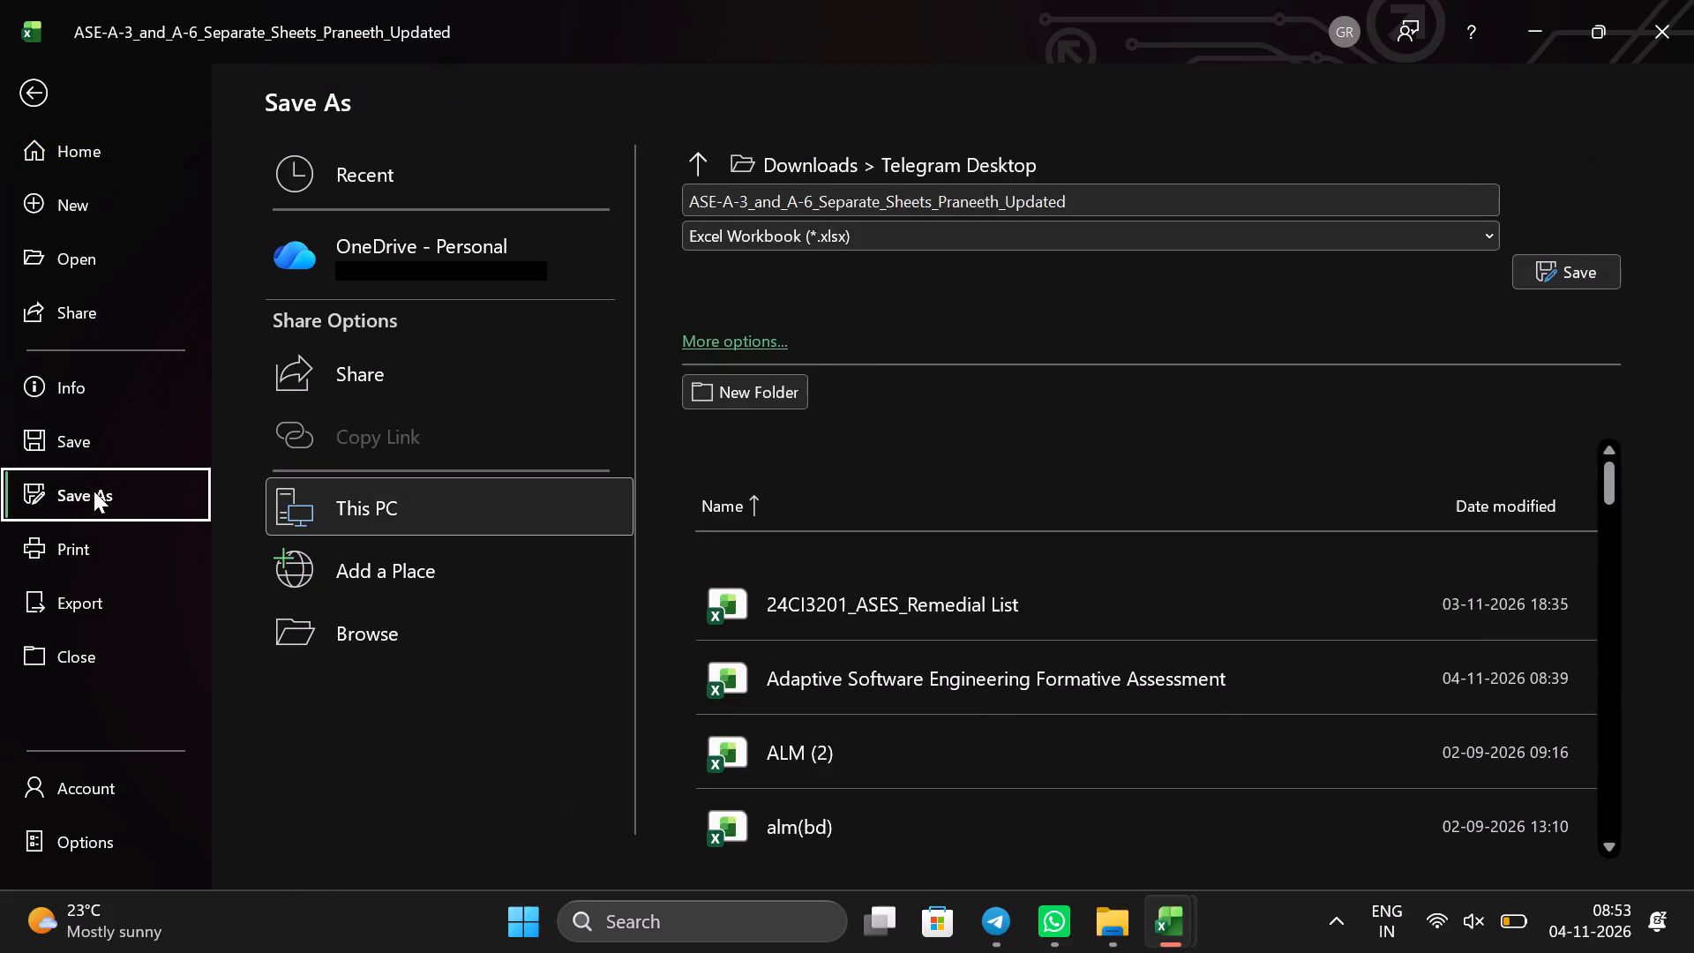
left_click(376, 613)
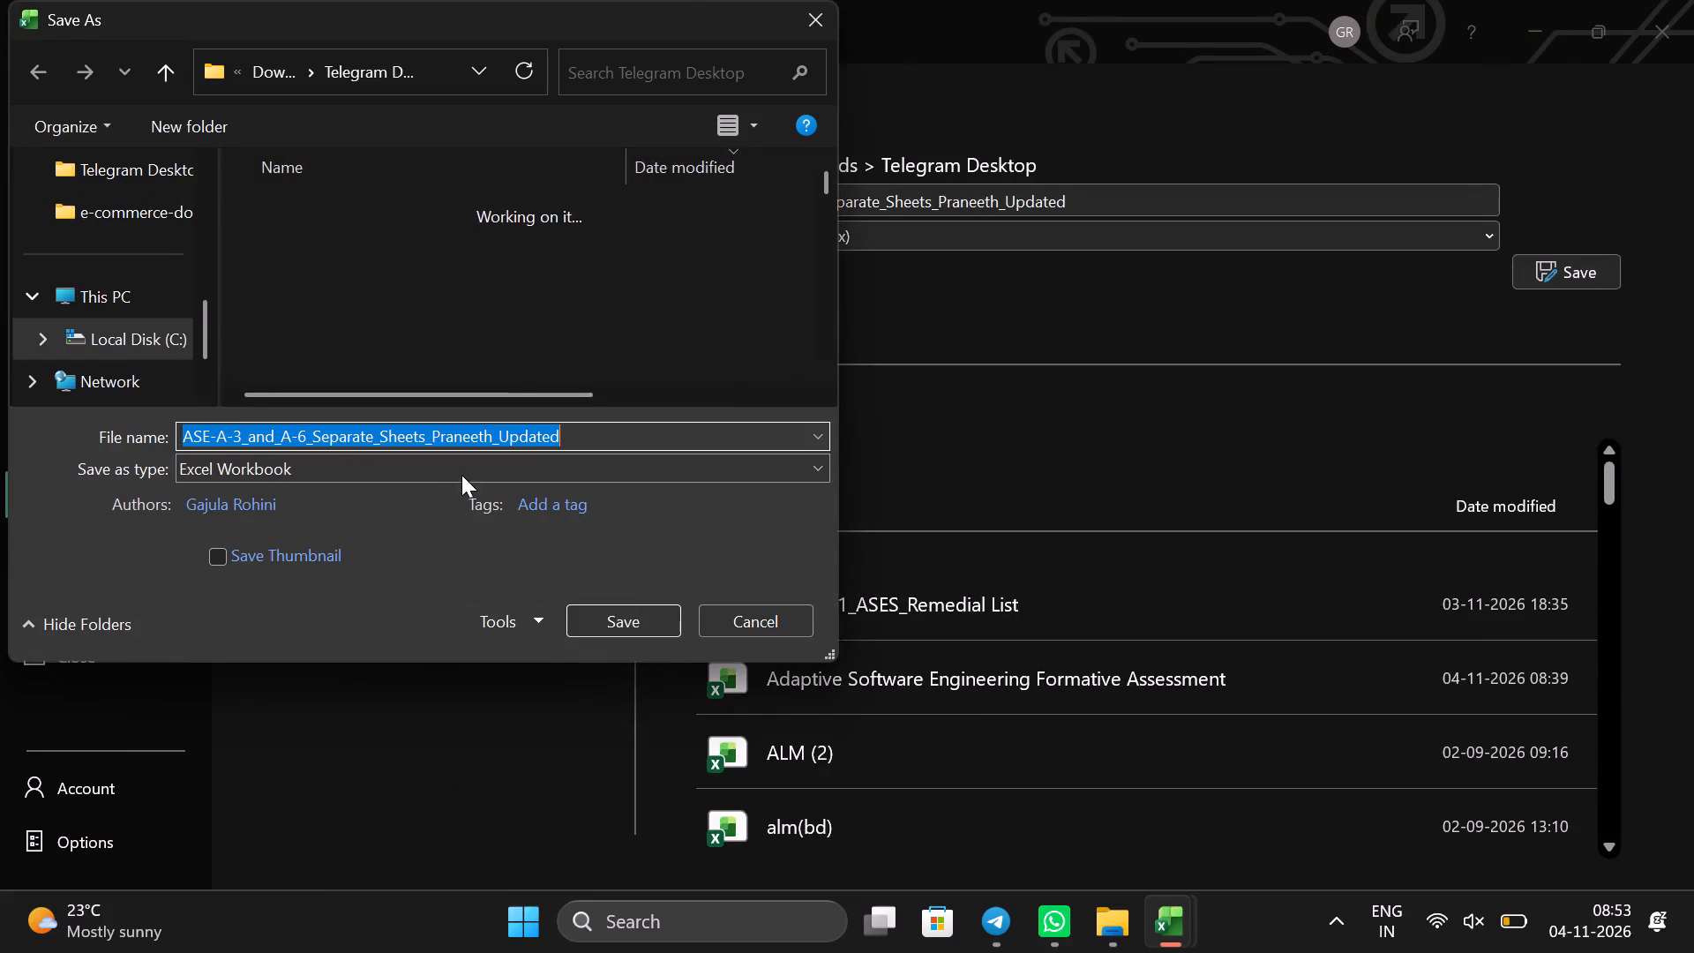
left_click(581, 437)
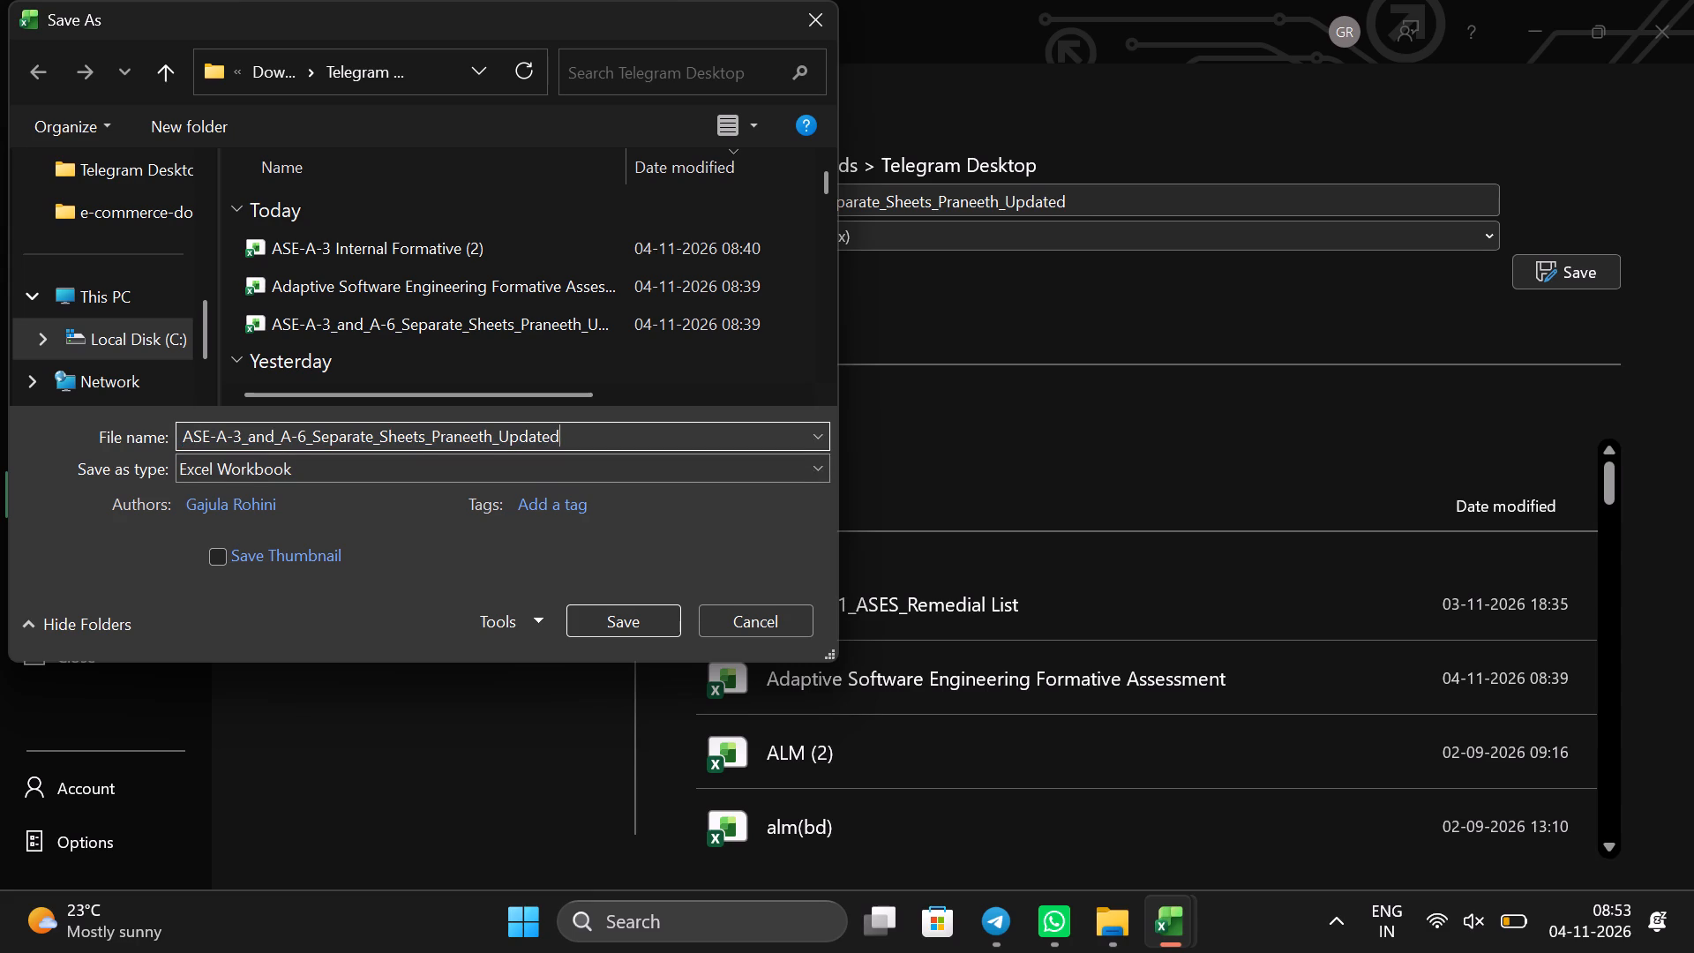
key("BackSpace")
key("BackSpace")
key("BackSpace")
key("BackSpace")
key("BackSpace")
key("BackSpace")
key("BackSpace")
key("BackSpace")
key("BackSpace")
key("BackSpace")
key("BackSpace")
key("BackSpace")
key("BackSpace")
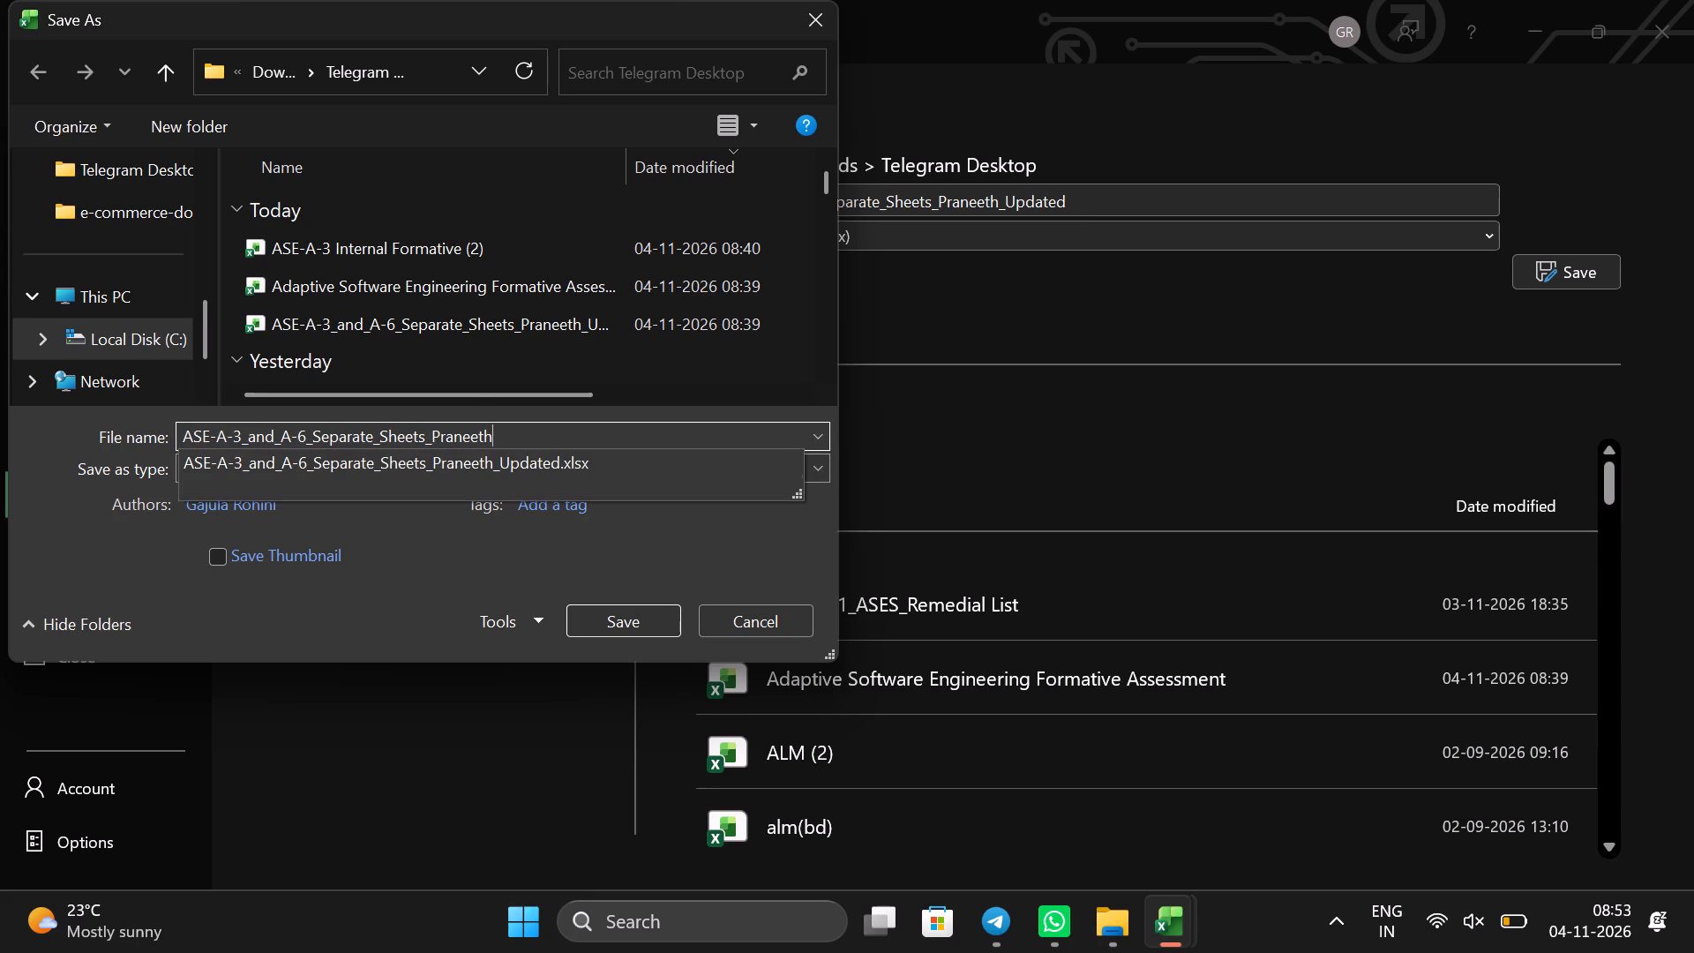
key("BackSpace")
key("BackSpace")
key("BackSpace")
key("BackSpace")
key("BackSpace")
key("BackSpace")
key("BackSpace")
key("BackSpace")
key("BackSpace")
key("BackSpace")
key("BackSpace")
key("BackSpace")
key("BackSpace")
key("BackSpace")
key("BackSpace")
key("BackSpace")
key("BackSpace")
key("BackSpace")
key("BackSpace")
key("BackSpace")
key("BackSpace")
key("BackSpace")
key("BackSpace")
key("BackSpace")
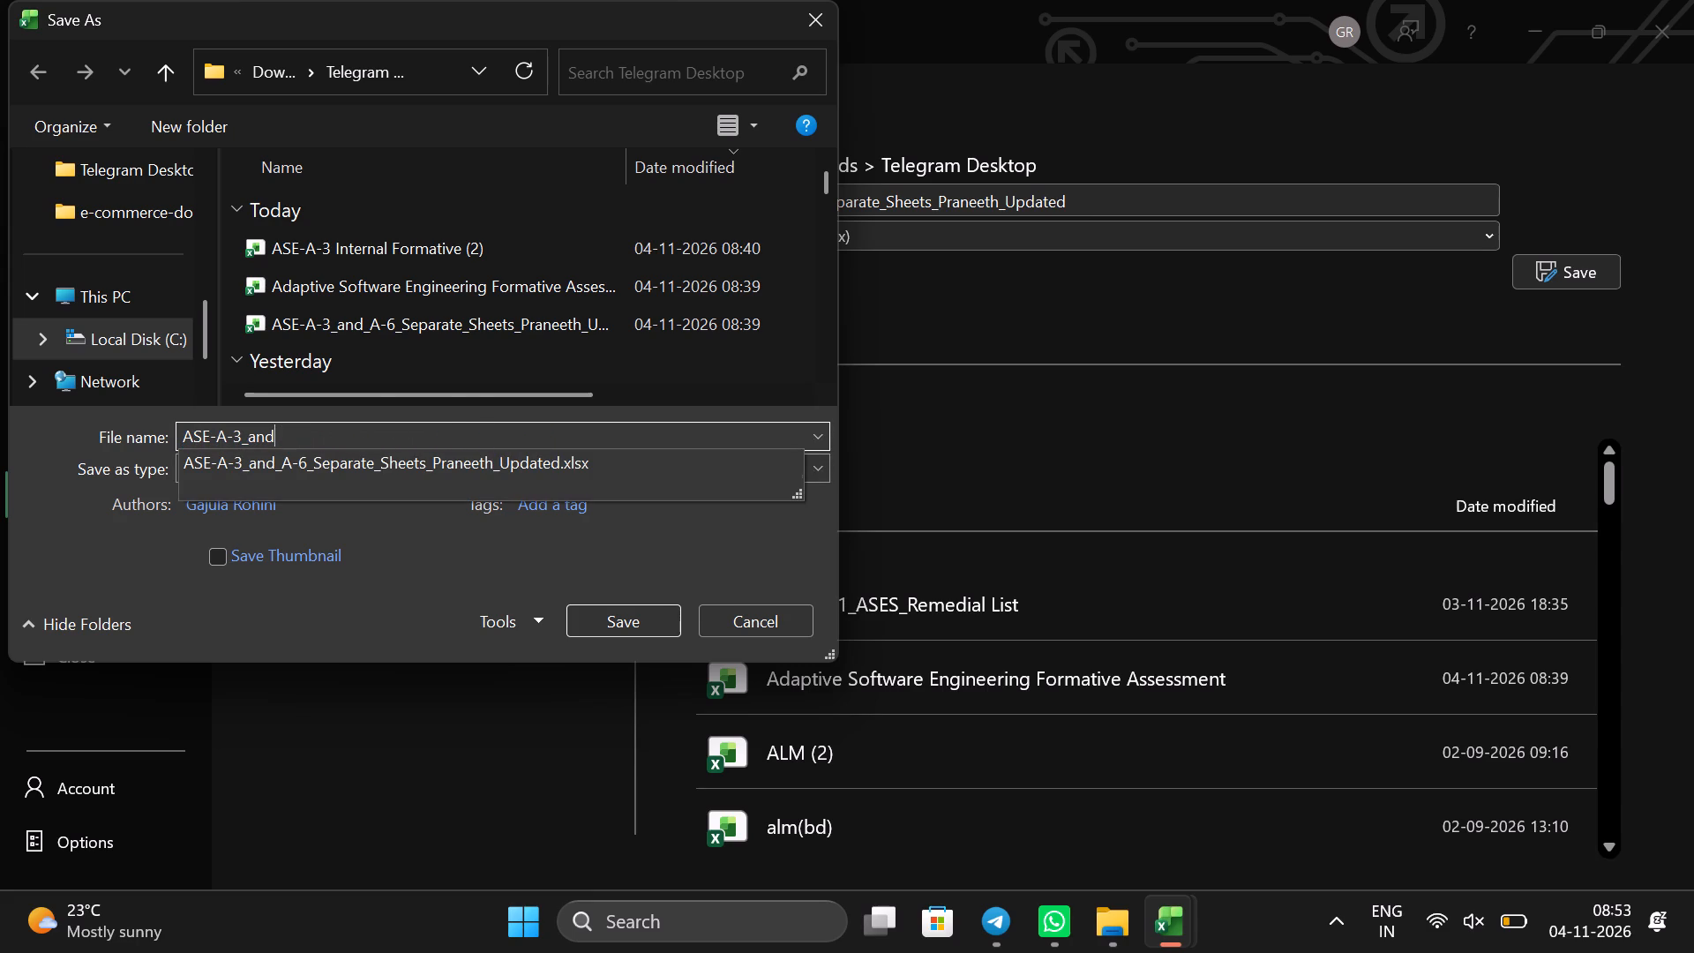
key("BackSpace")
key("BackSpace")
key("BackSpace")
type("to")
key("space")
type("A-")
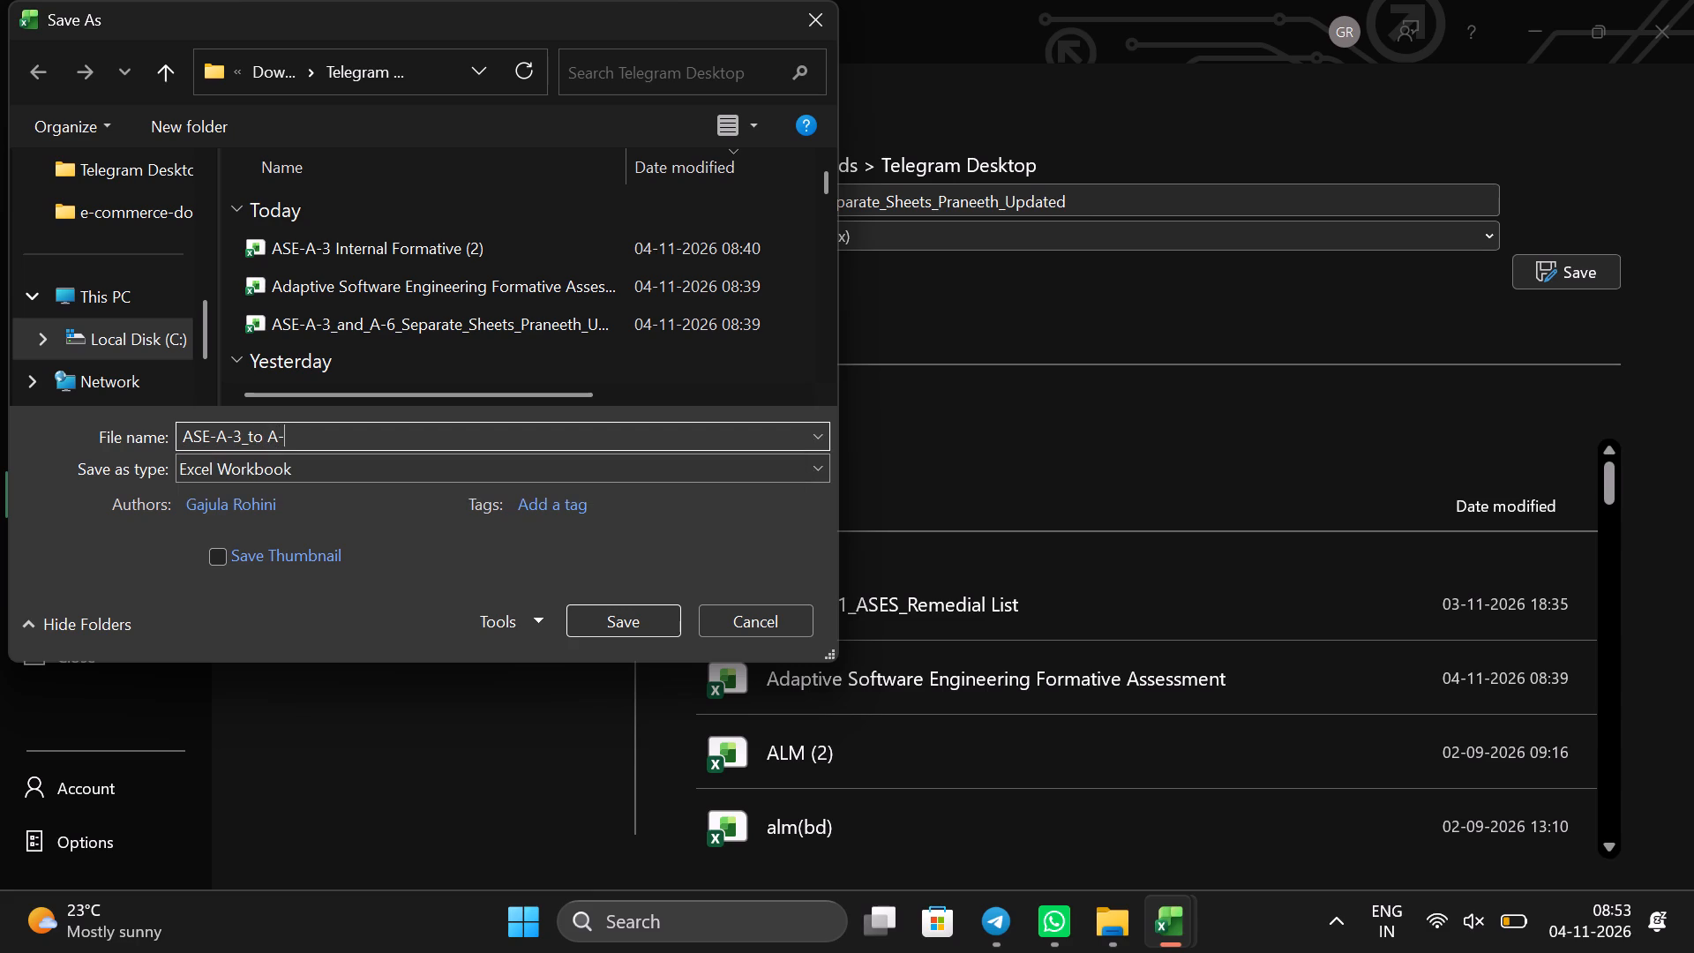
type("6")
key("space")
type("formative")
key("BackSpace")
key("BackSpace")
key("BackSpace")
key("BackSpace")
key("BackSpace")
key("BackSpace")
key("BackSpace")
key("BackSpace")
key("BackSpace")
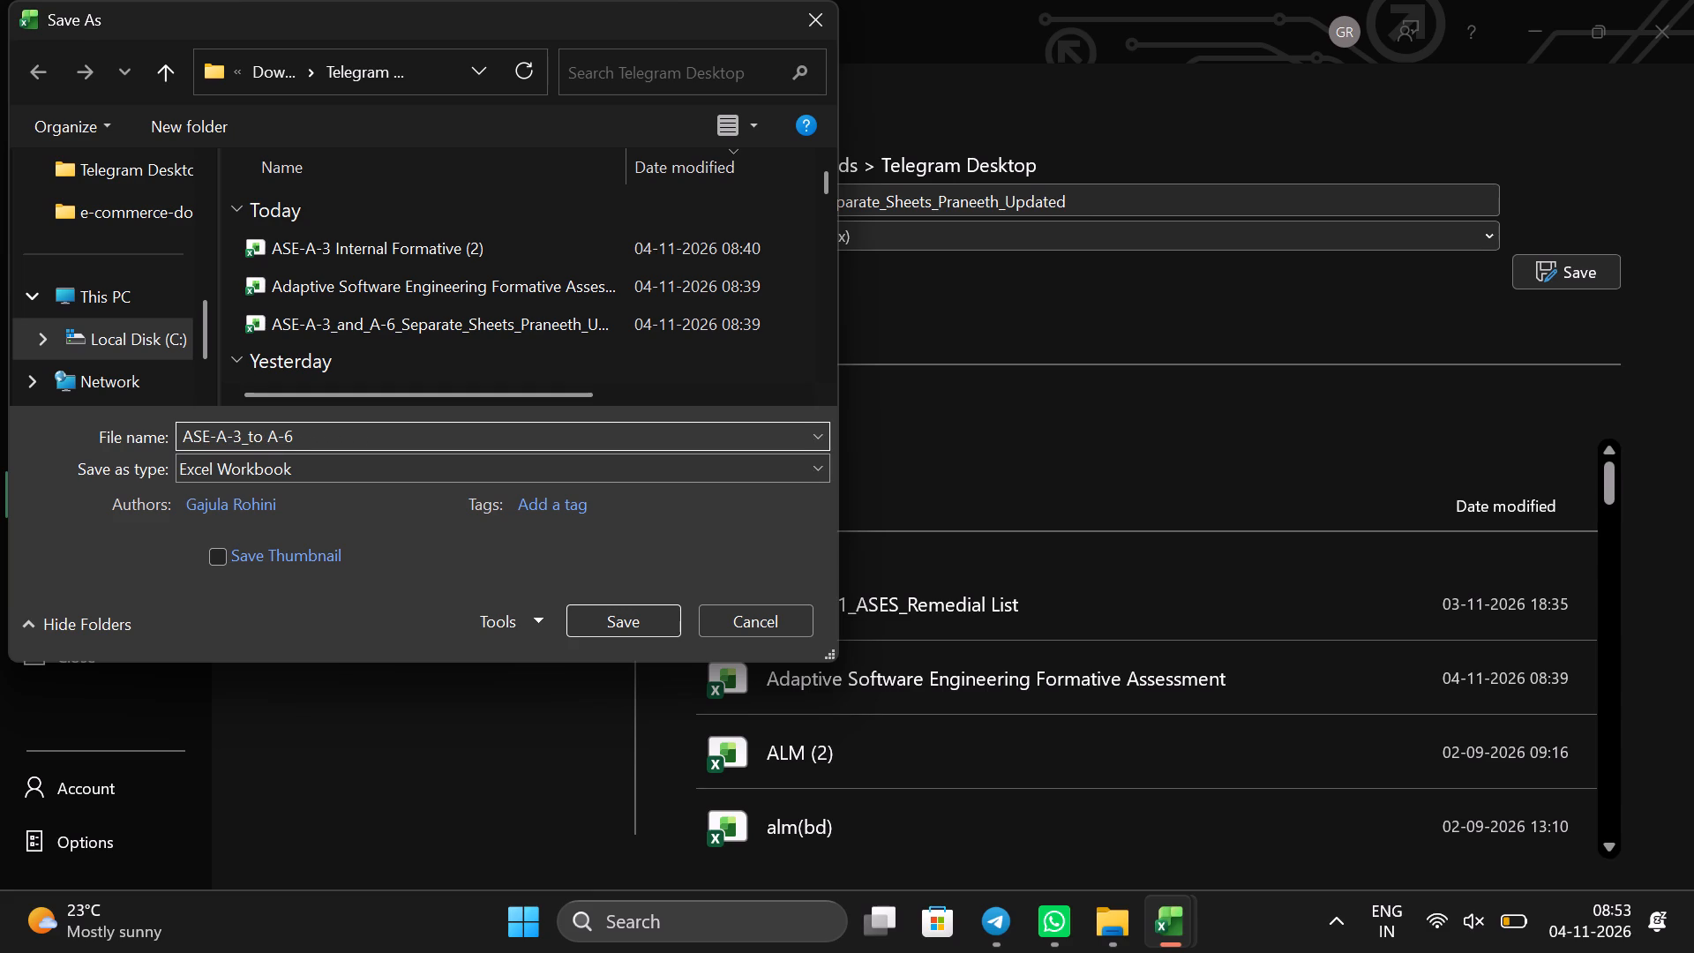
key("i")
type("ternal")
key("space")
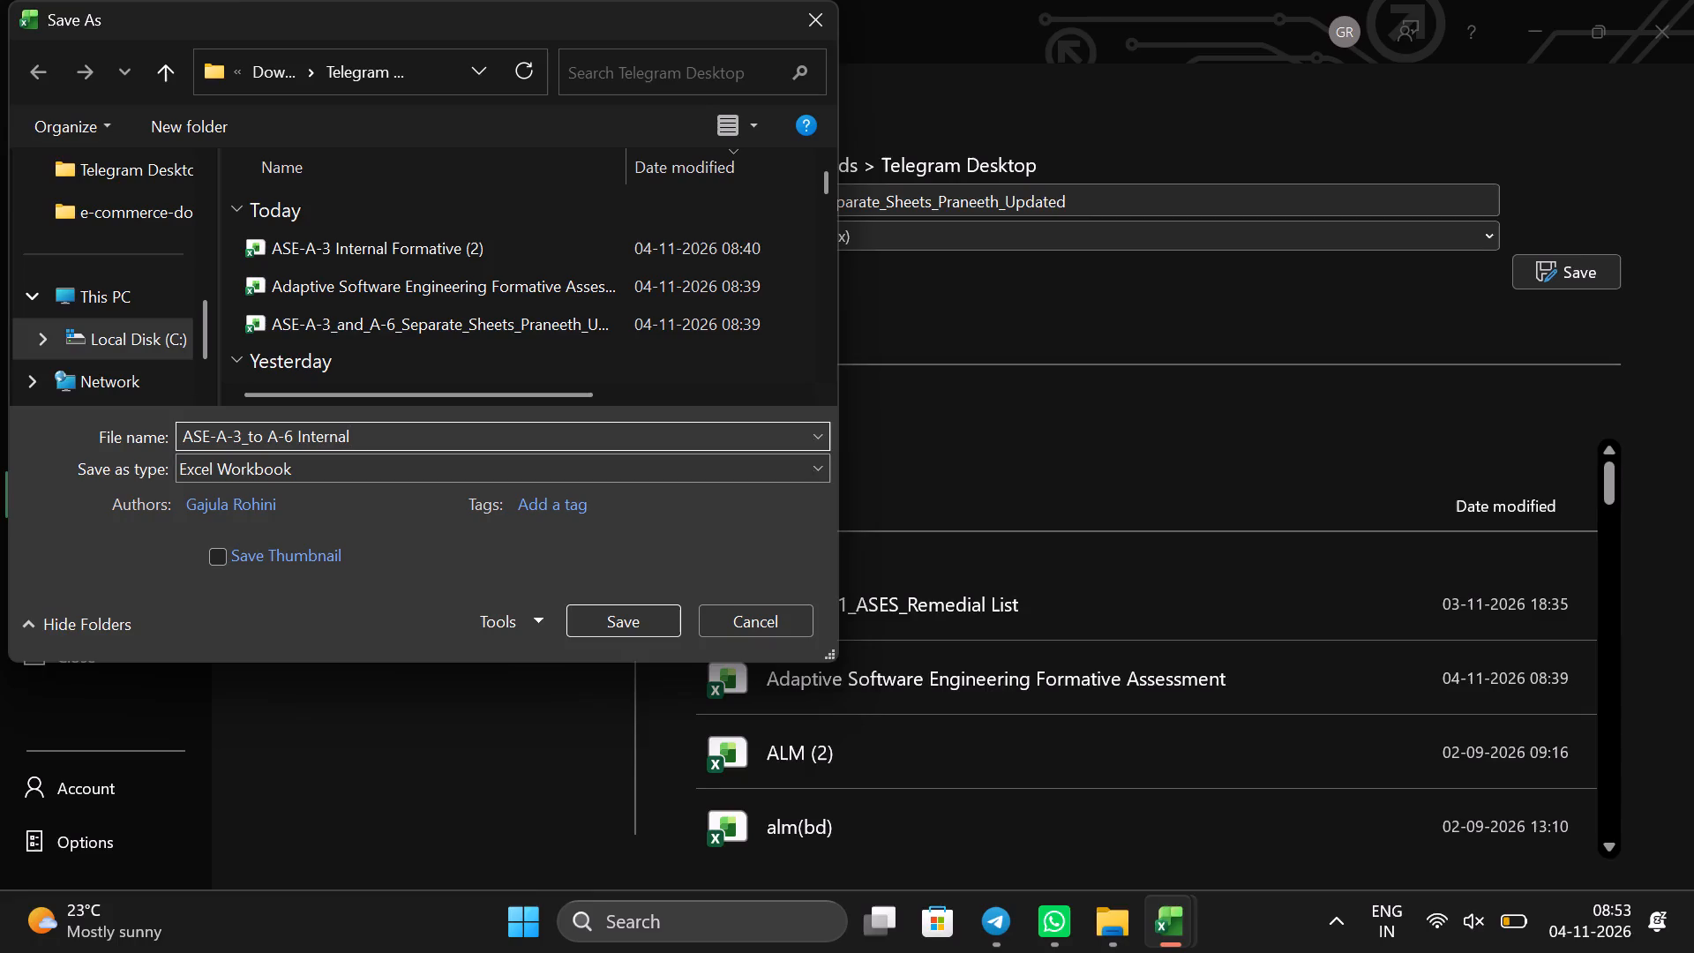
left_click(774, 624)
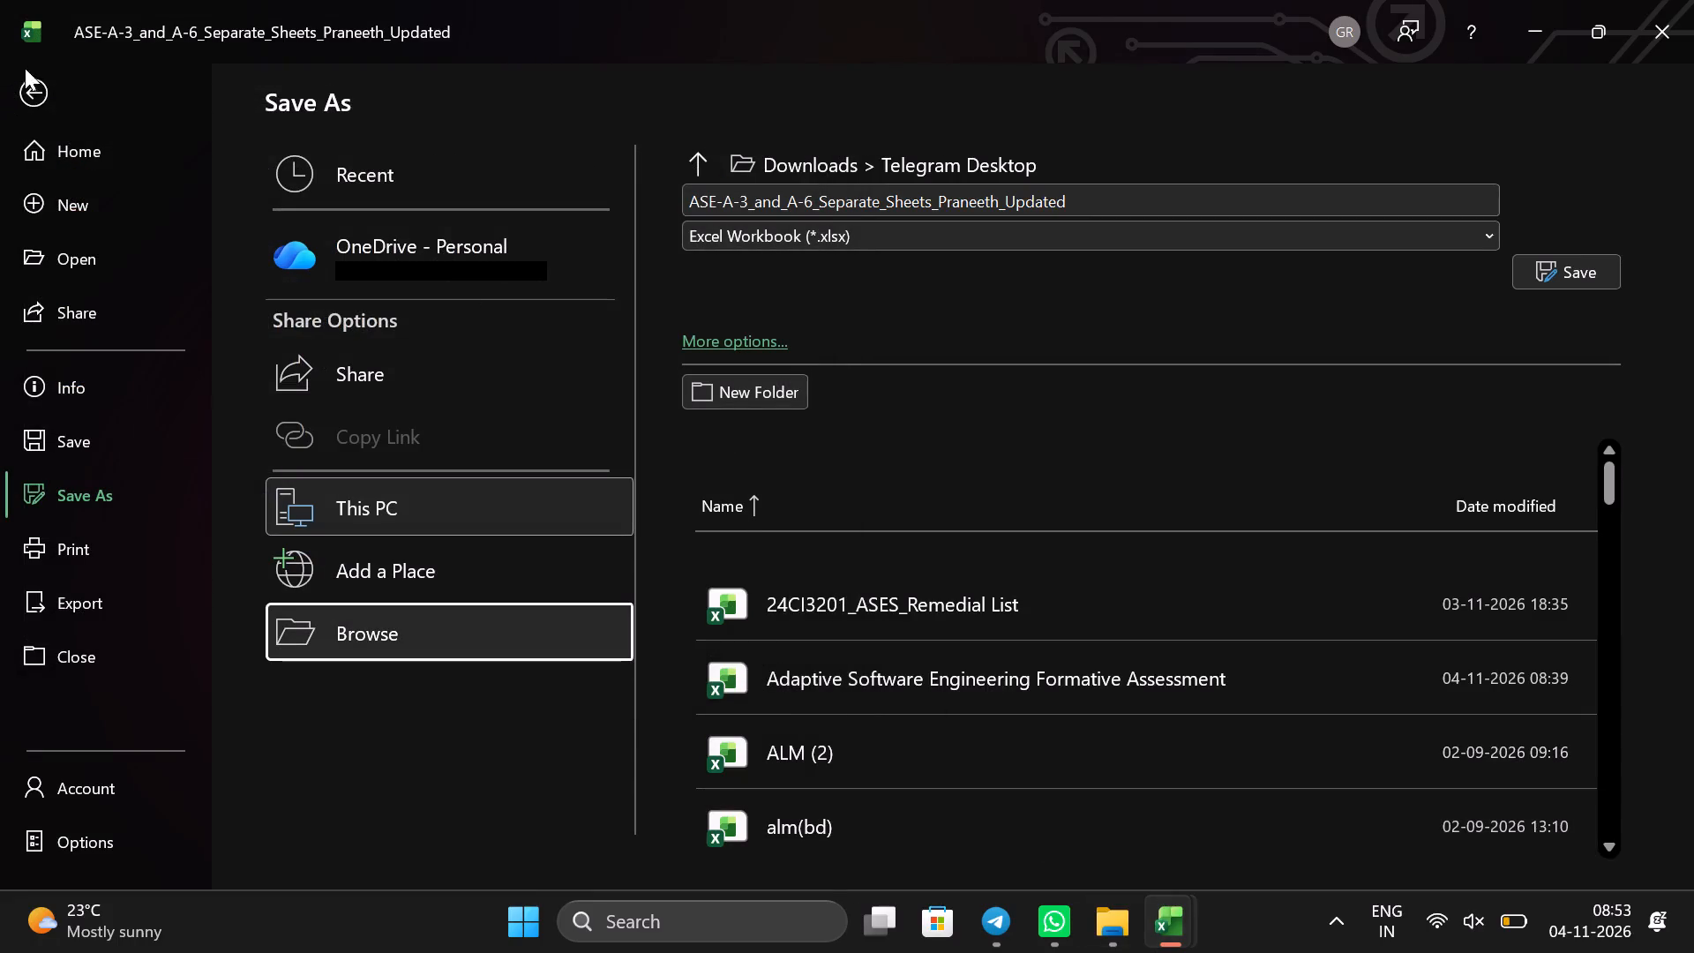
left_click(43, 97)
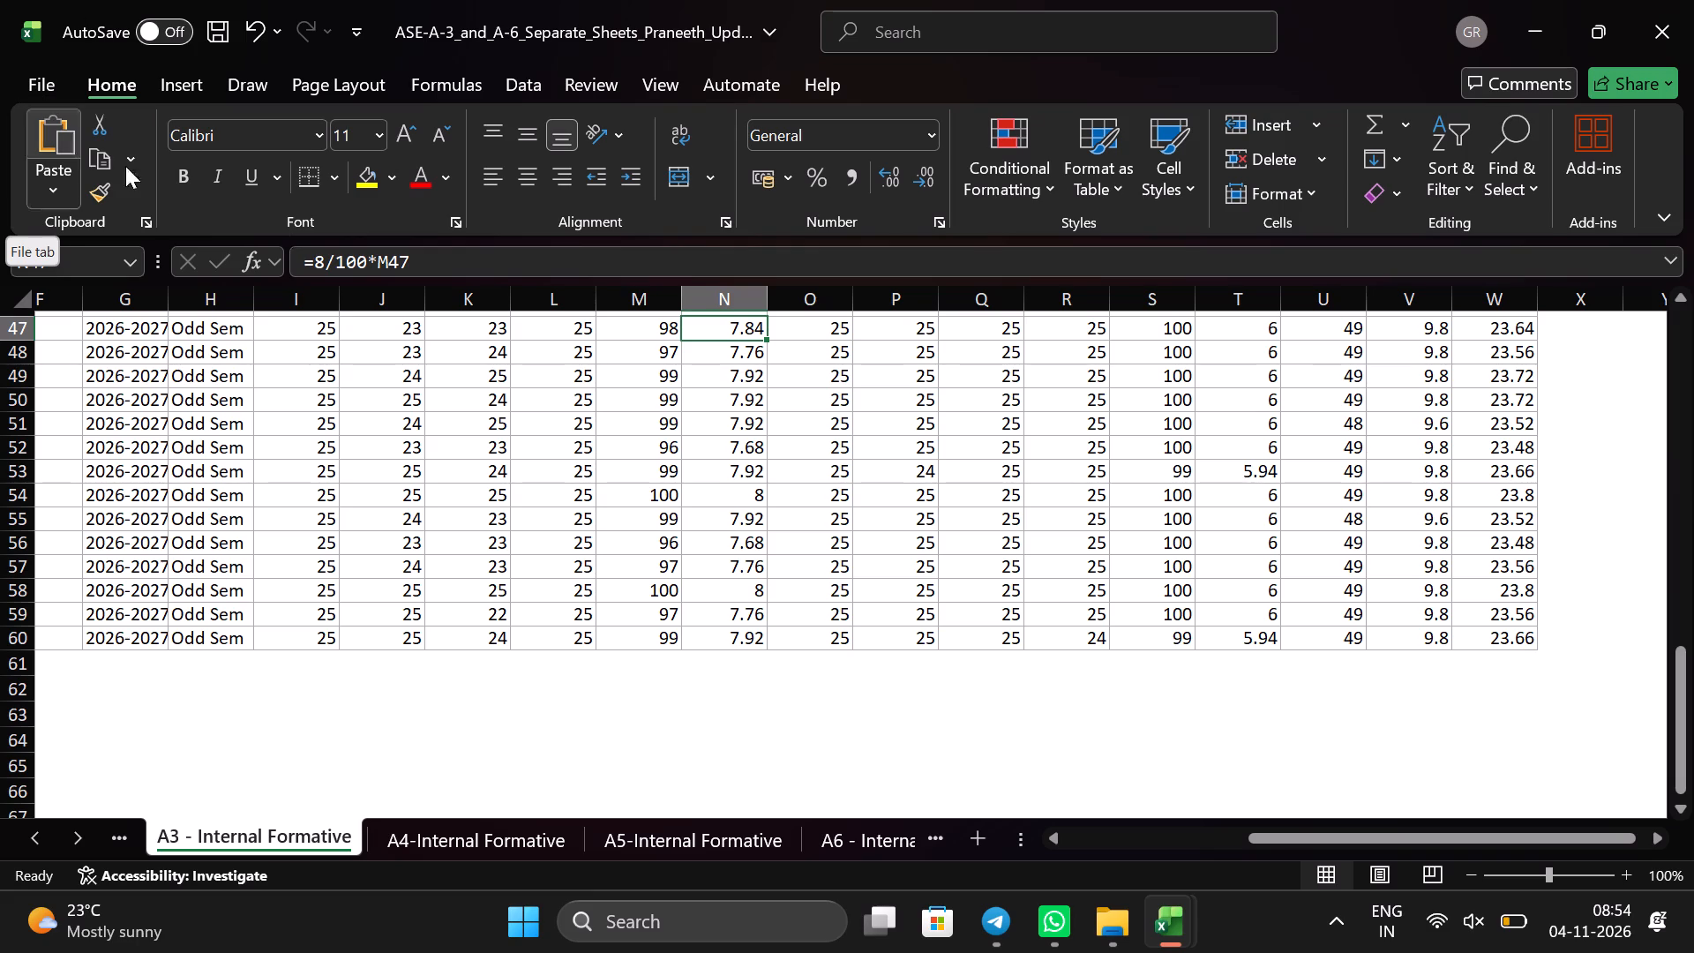
Review the A3 sheet's column headings, student details, marks and weightages in the first rows, across all columns.
scroll(287, 465, "up", 5)
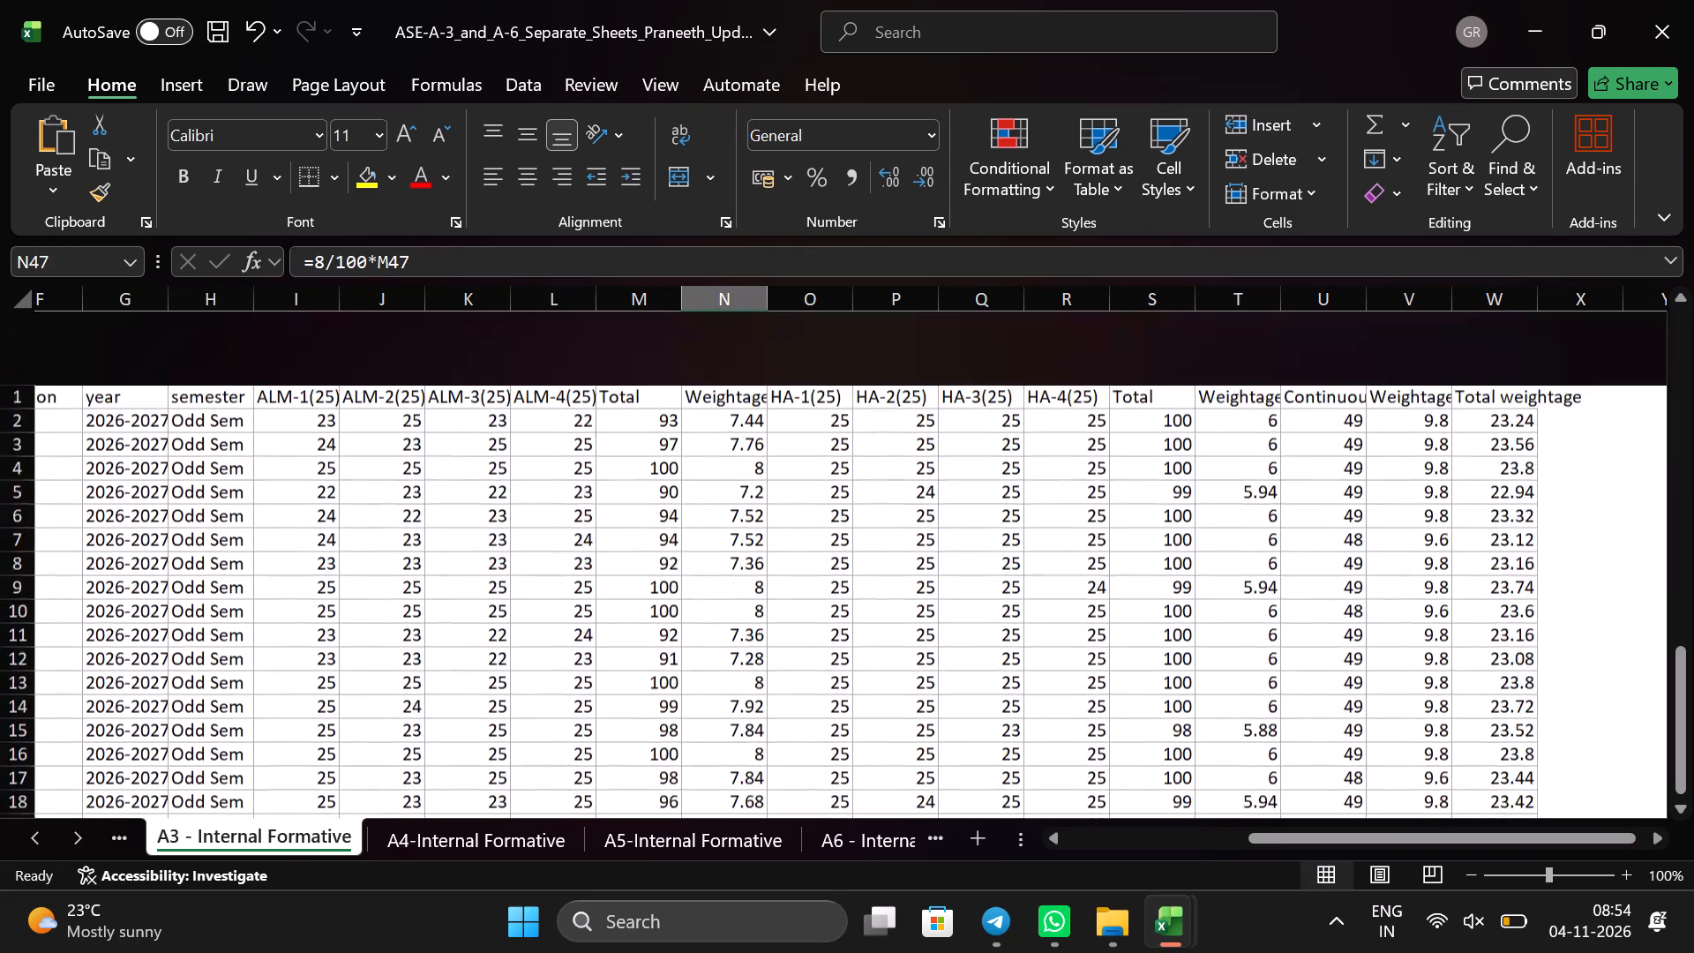
scroll(287, 465, "up", 2)
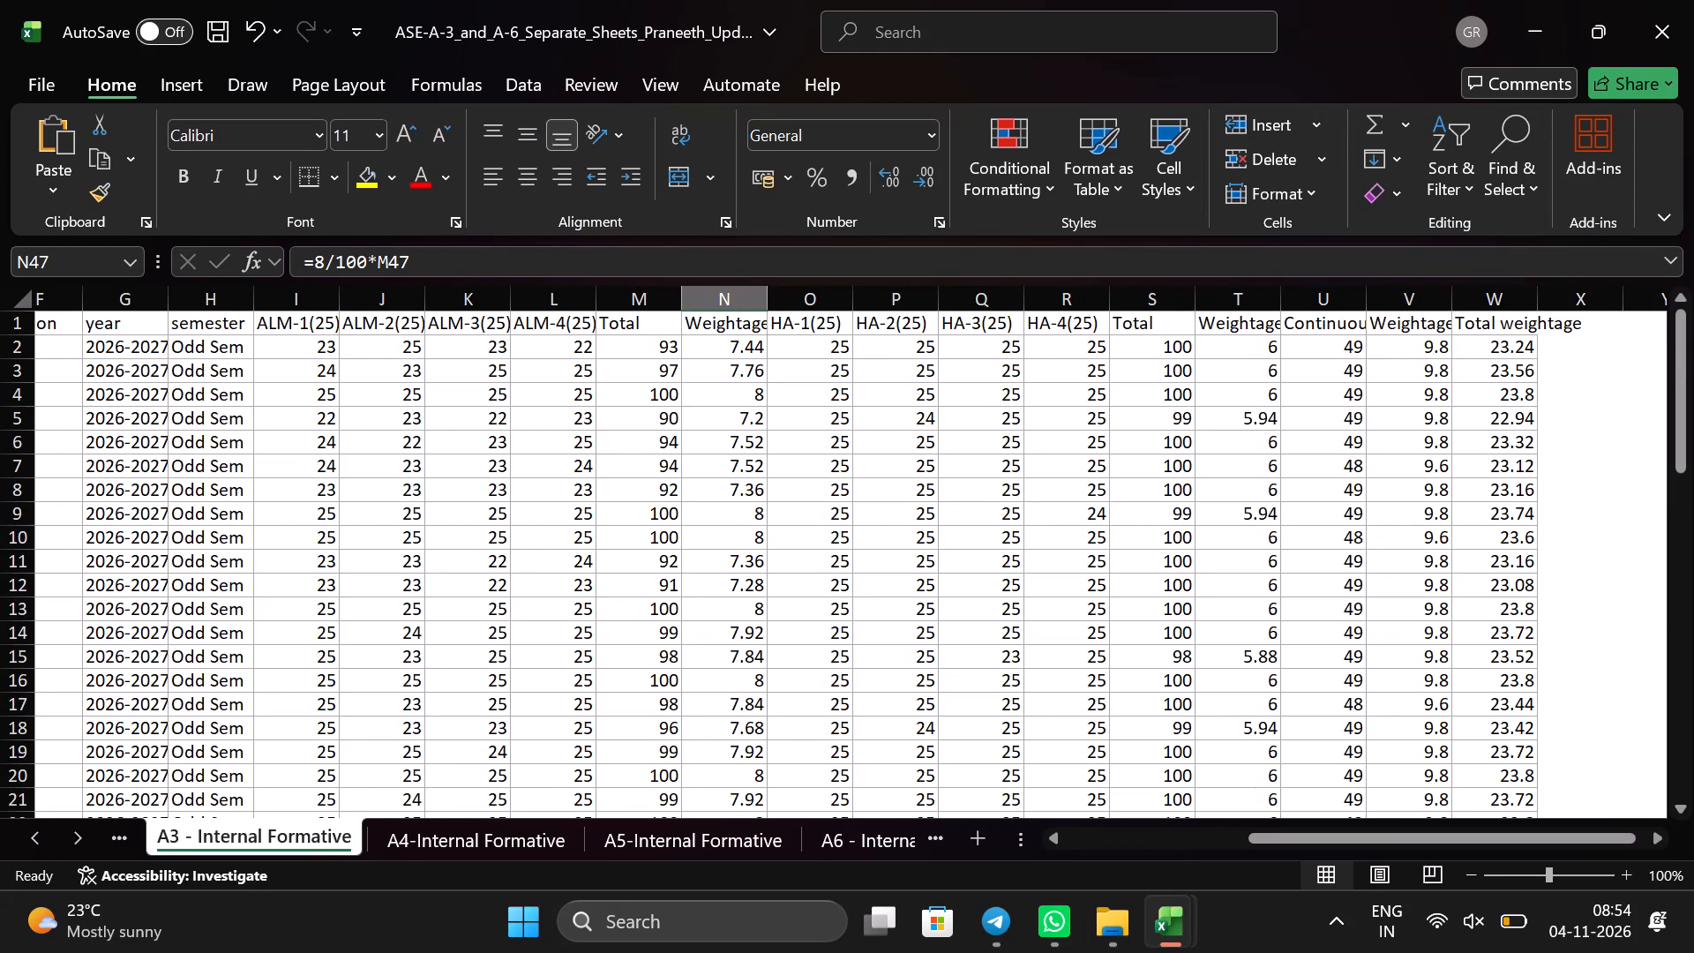
left_click(20, 848)
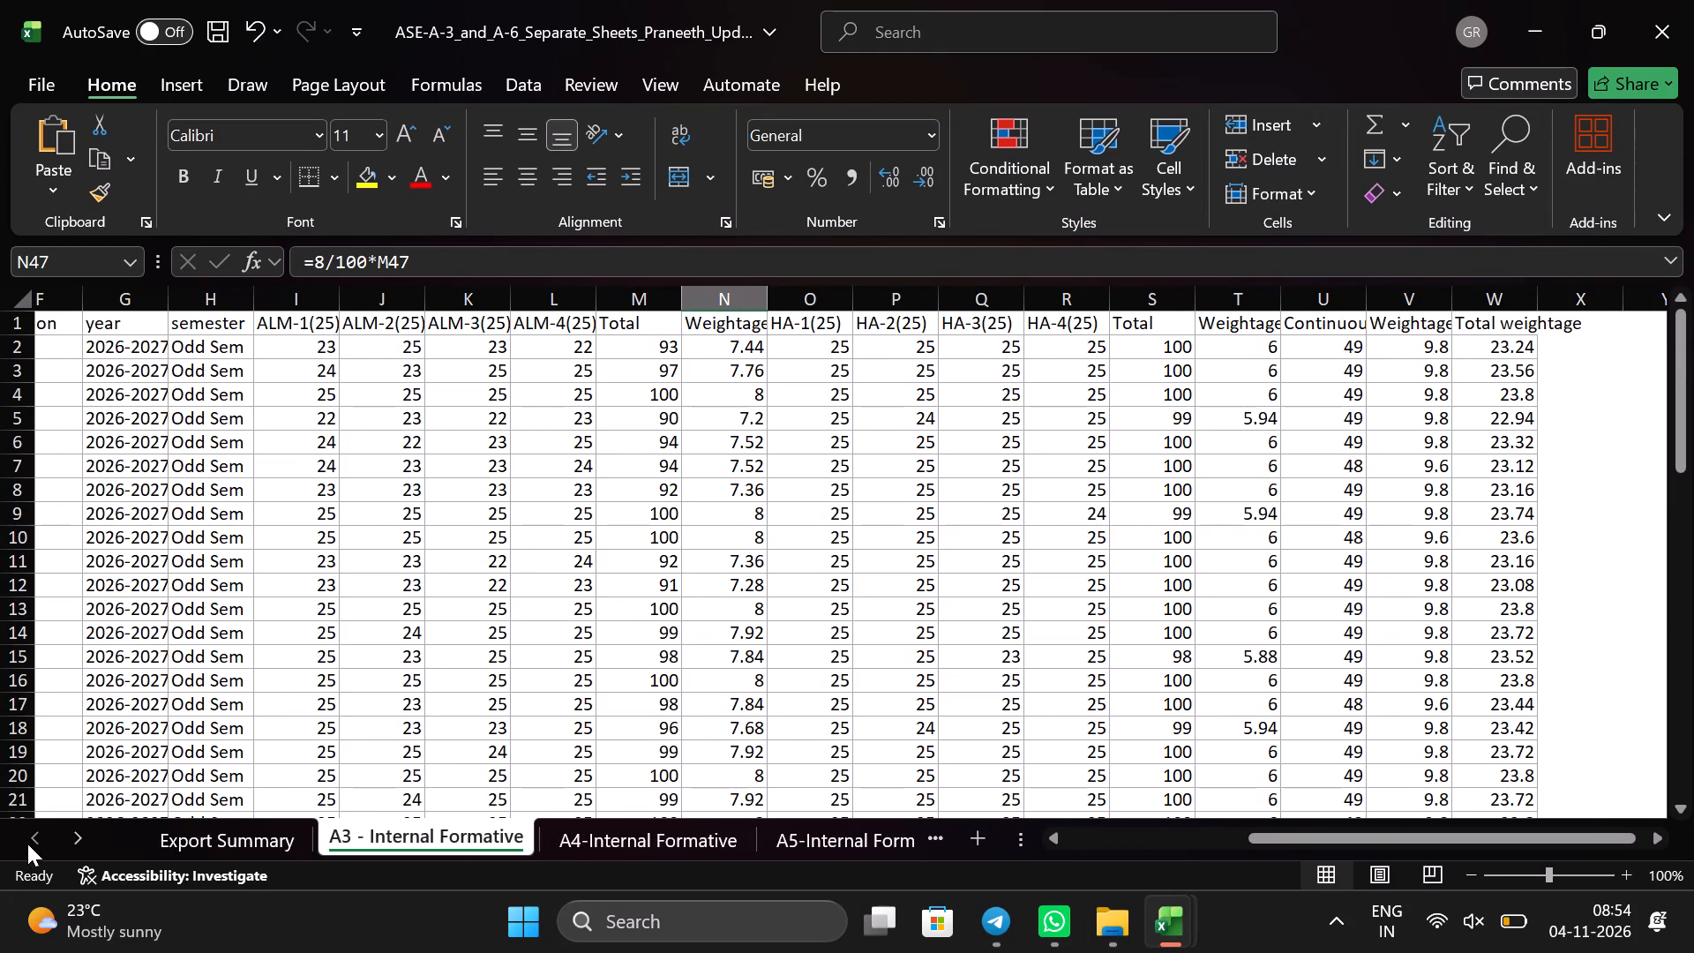
scroll(334, 760, "up", 3)
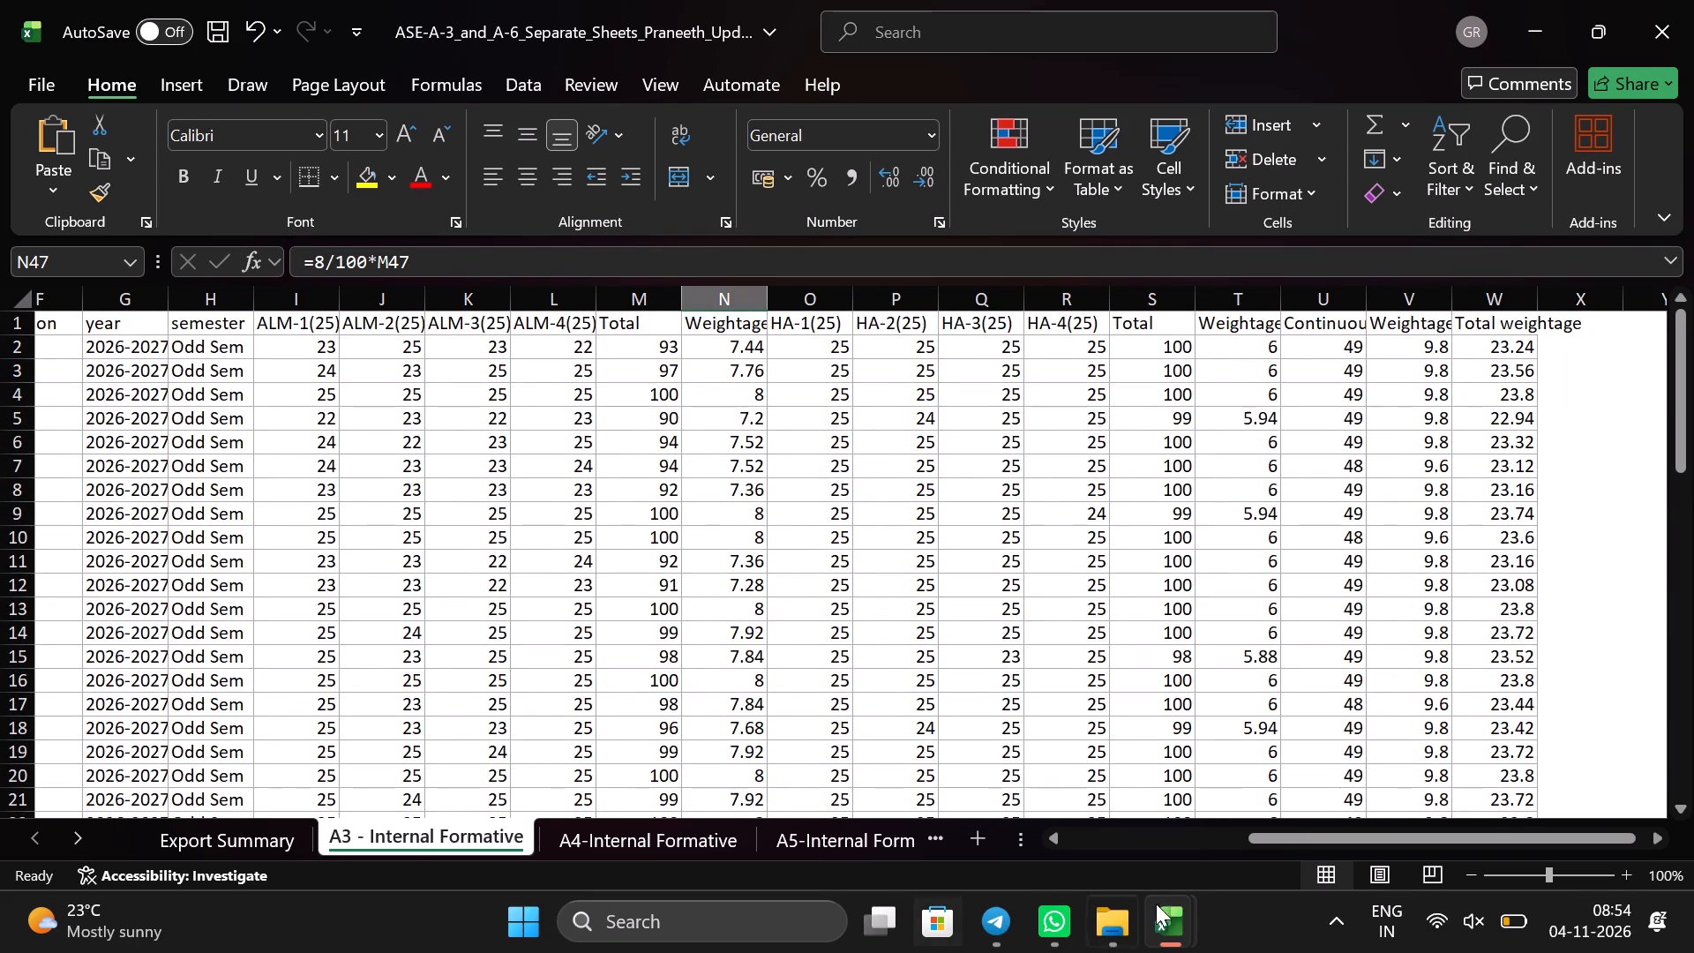
triple_click(1055, 837)
triple_click(1055, 837)
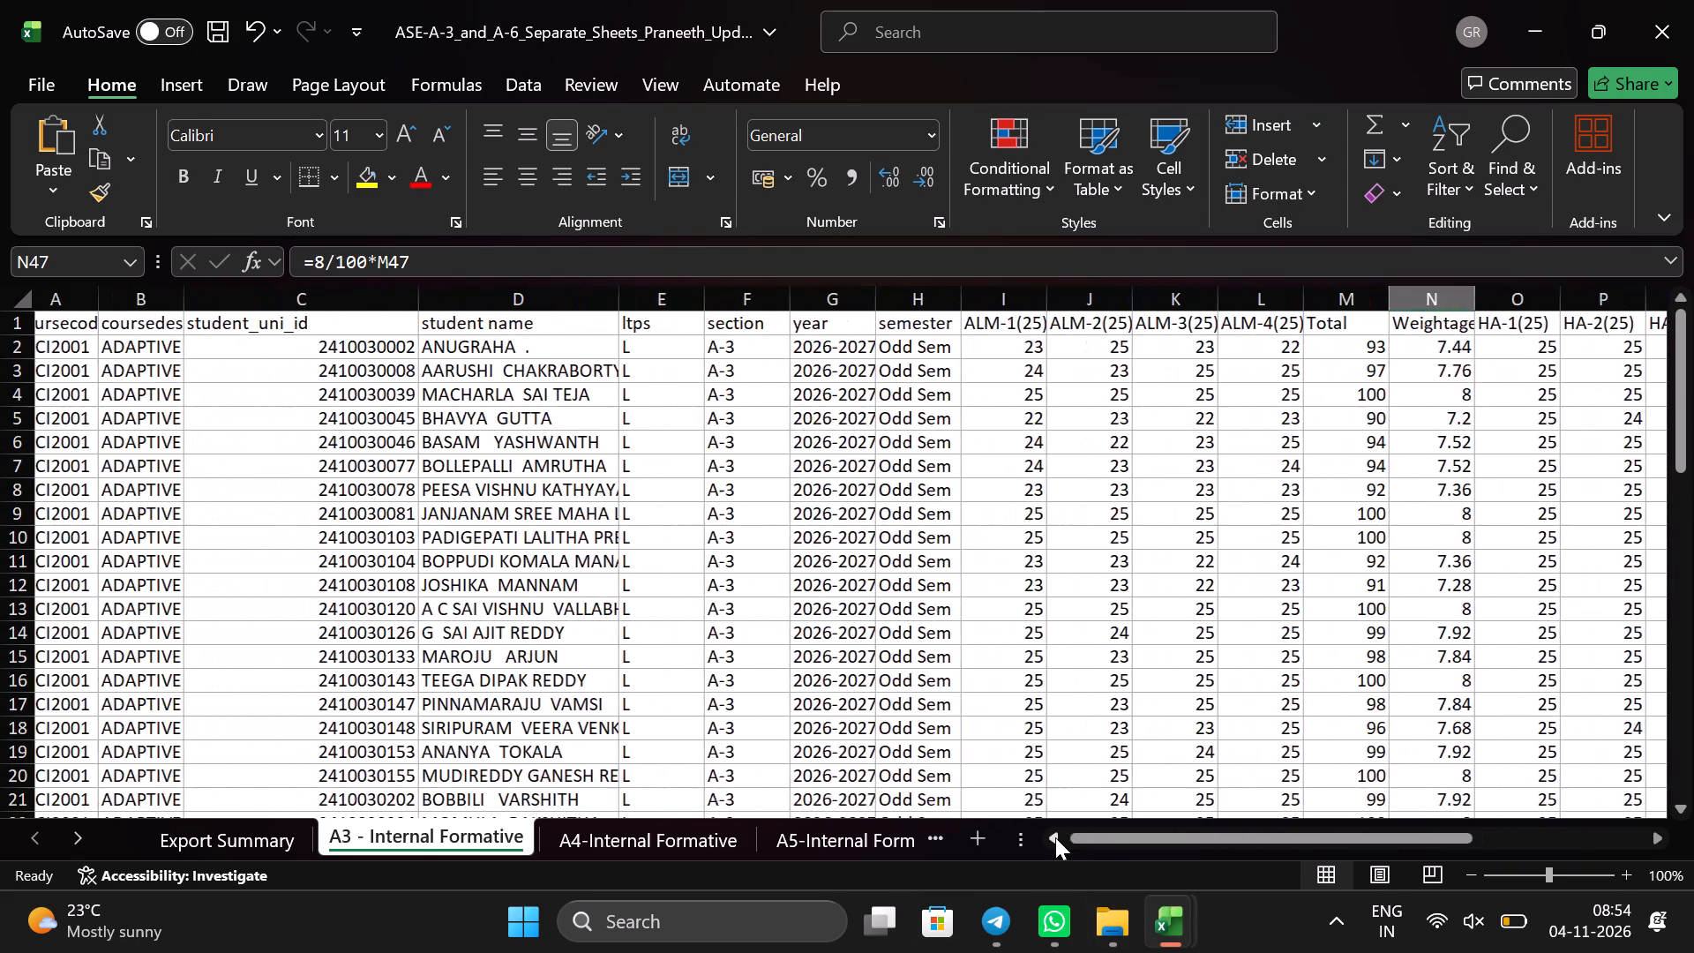
scroll(320, 668, "up", 1)
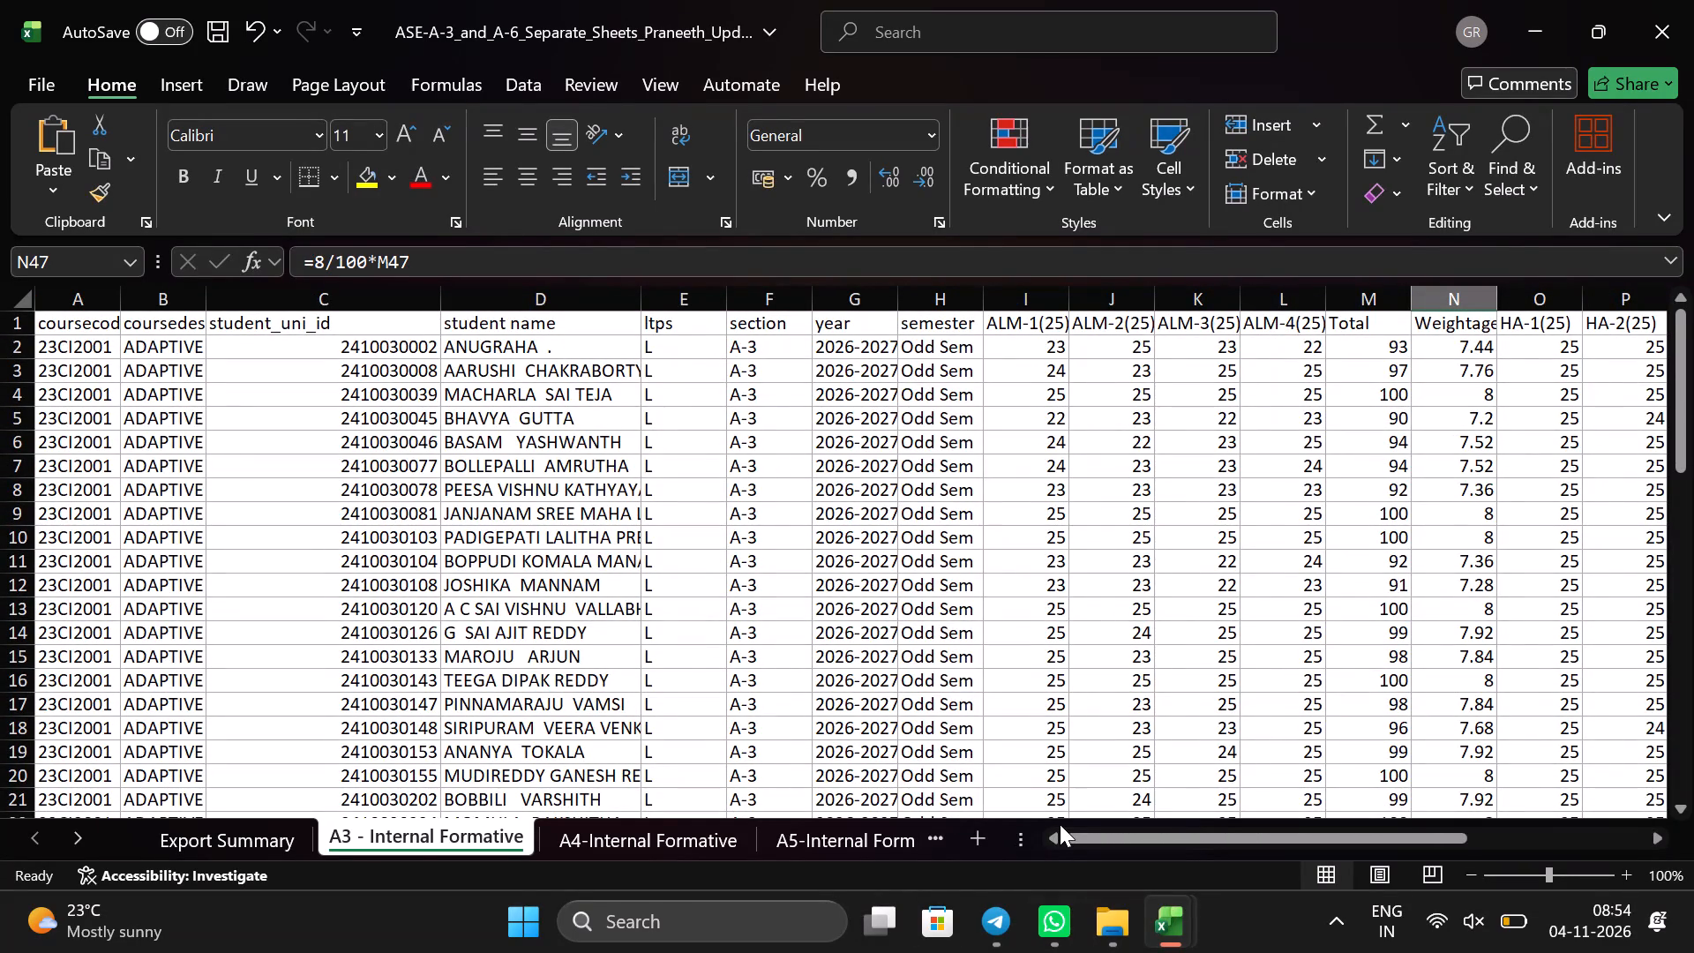
triple_click(1058, 840)
scroll(716, 525, "up", 1)
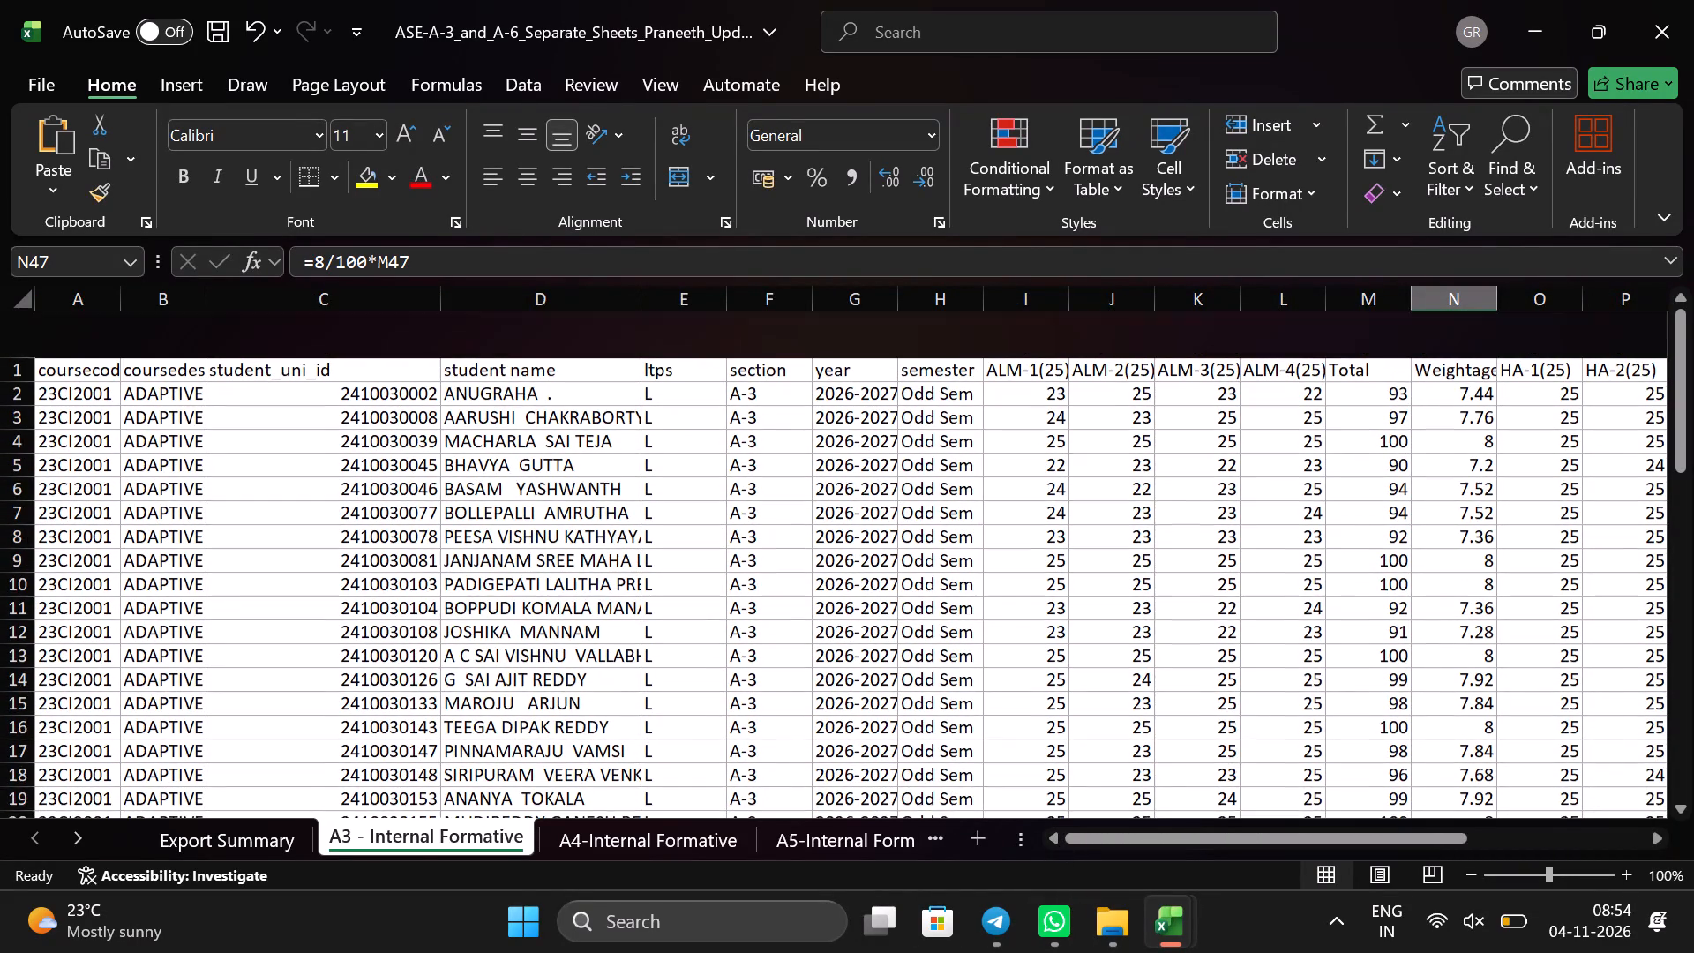
scroll(716, 525, "up", 2)
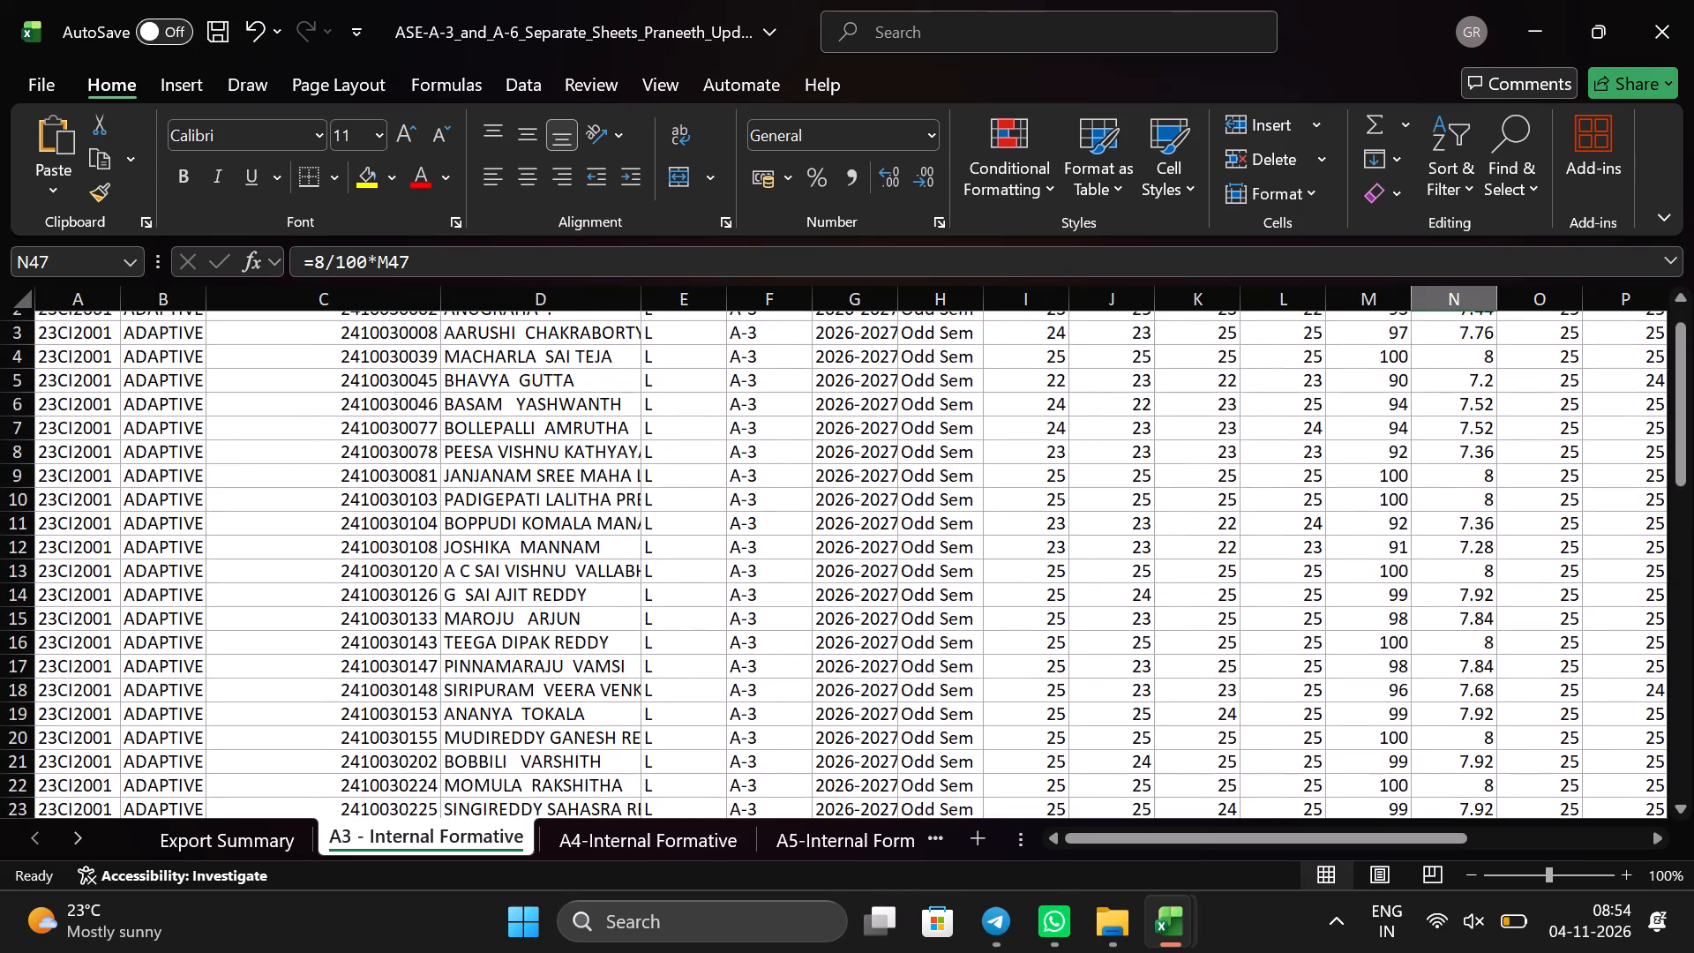
scroll(716, 525, "up", 1)
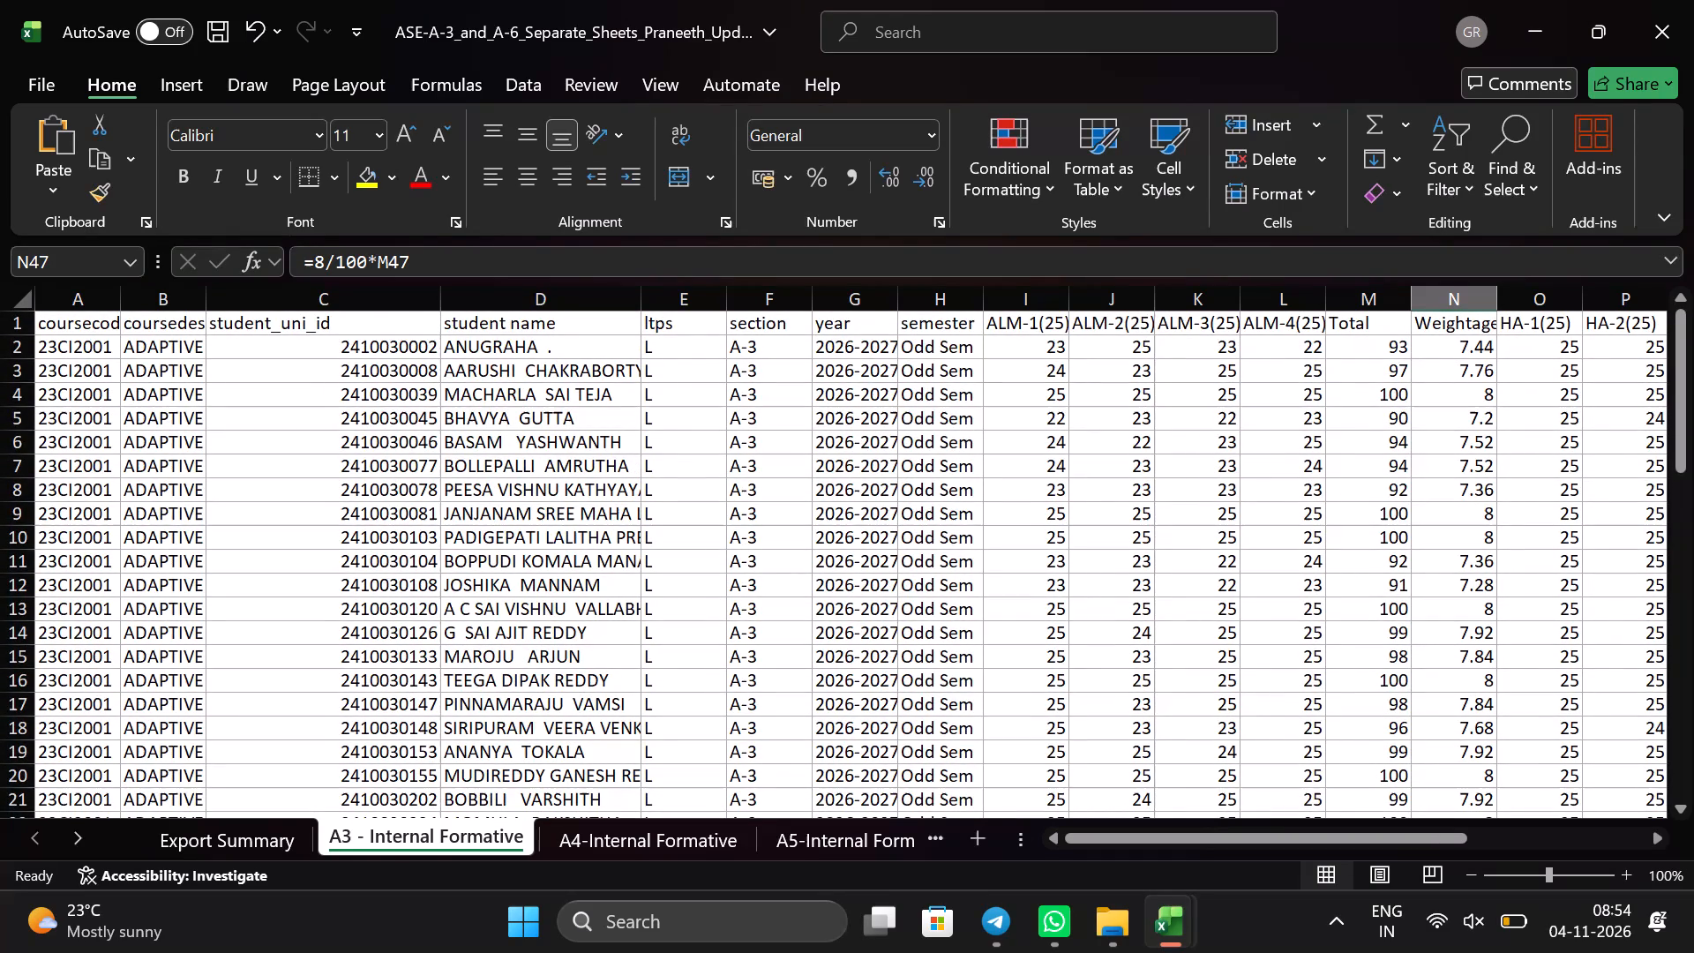
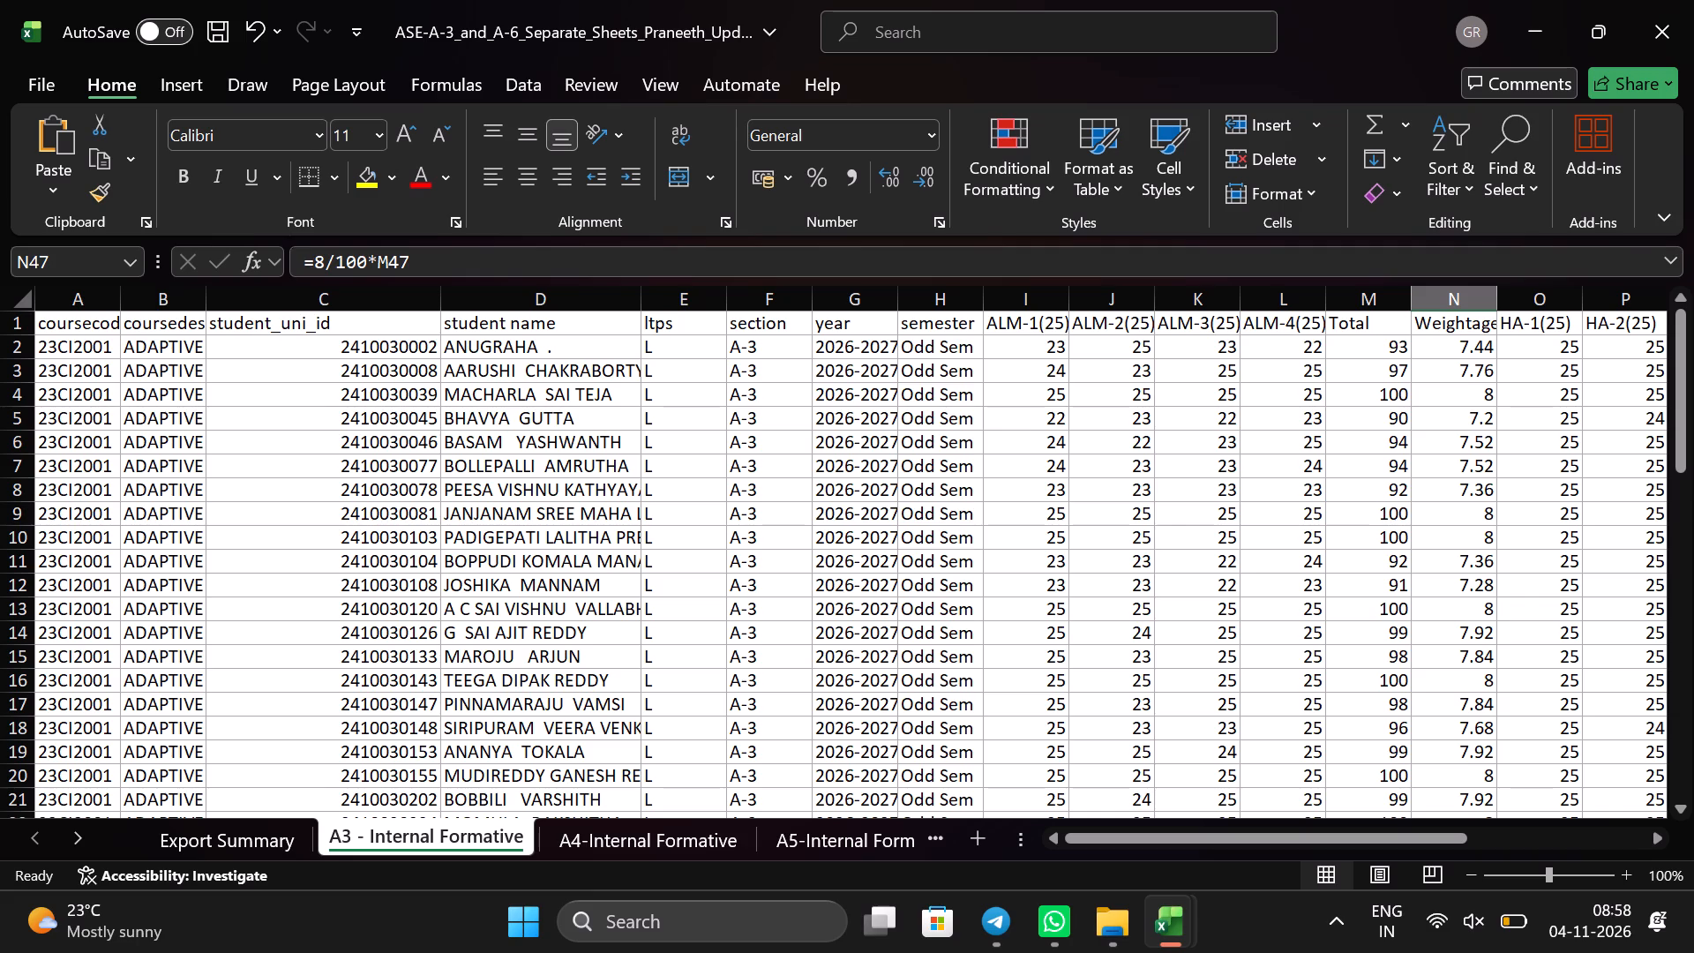
Color the text of student row 31 in the A3 sheet, cells A31 to W31, with the standard red font color.
scroll(528, 594, "down", 1)
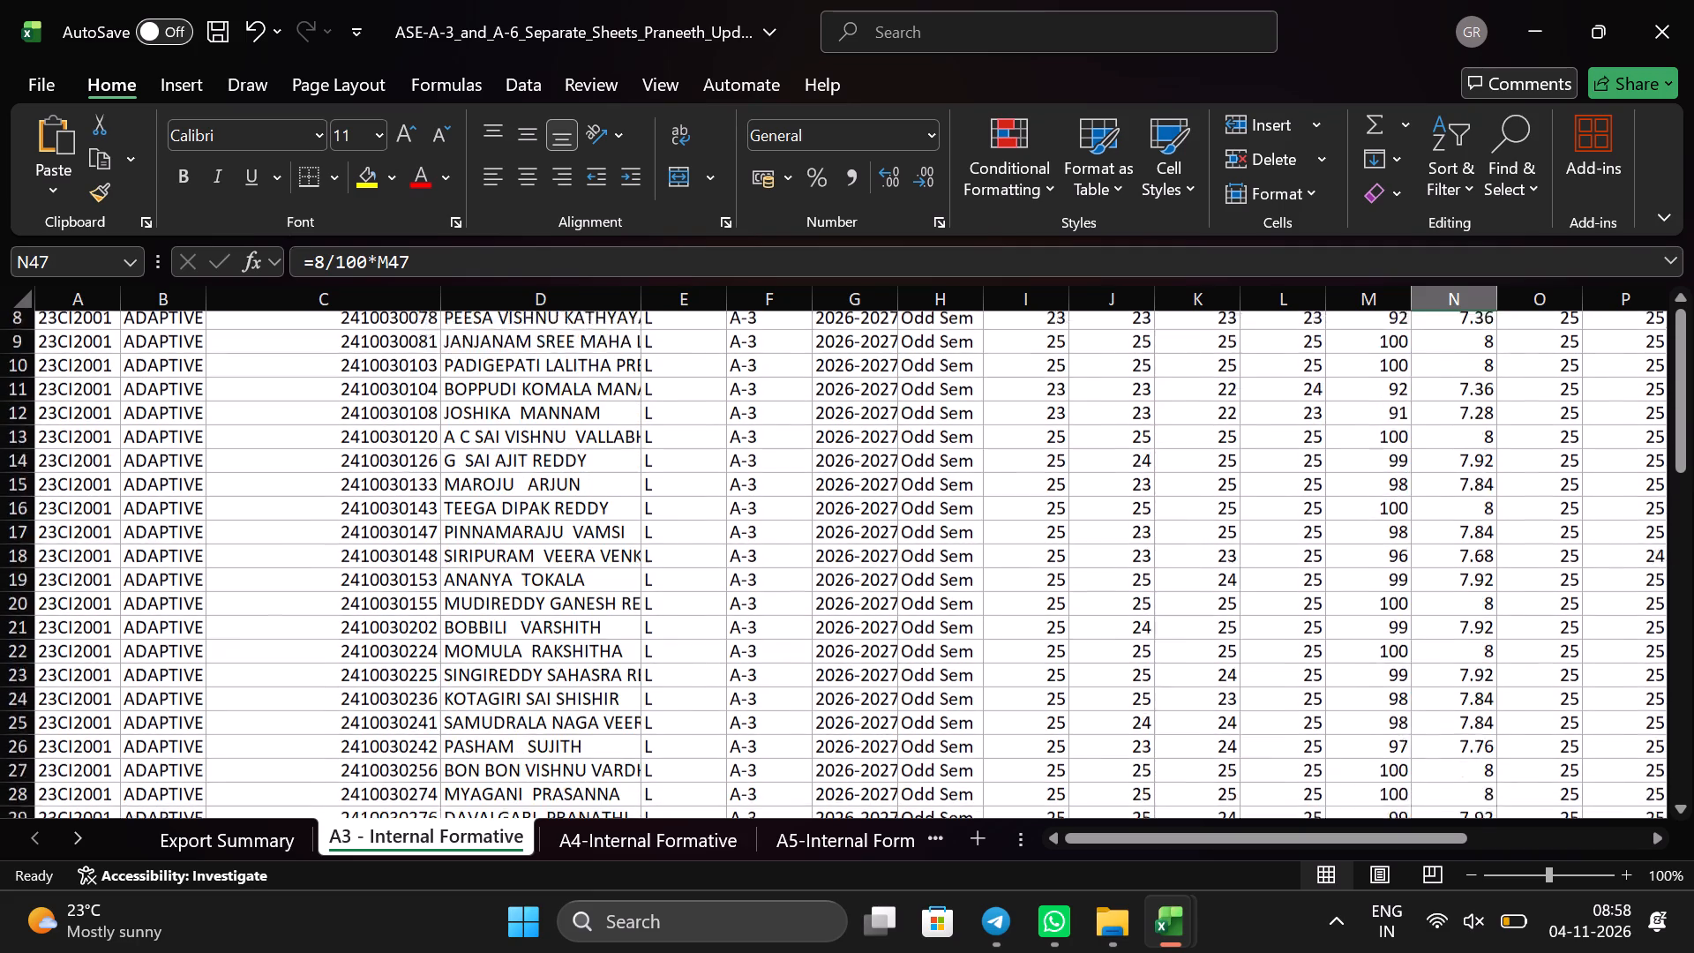
scroll(528, 594, "down", 1)
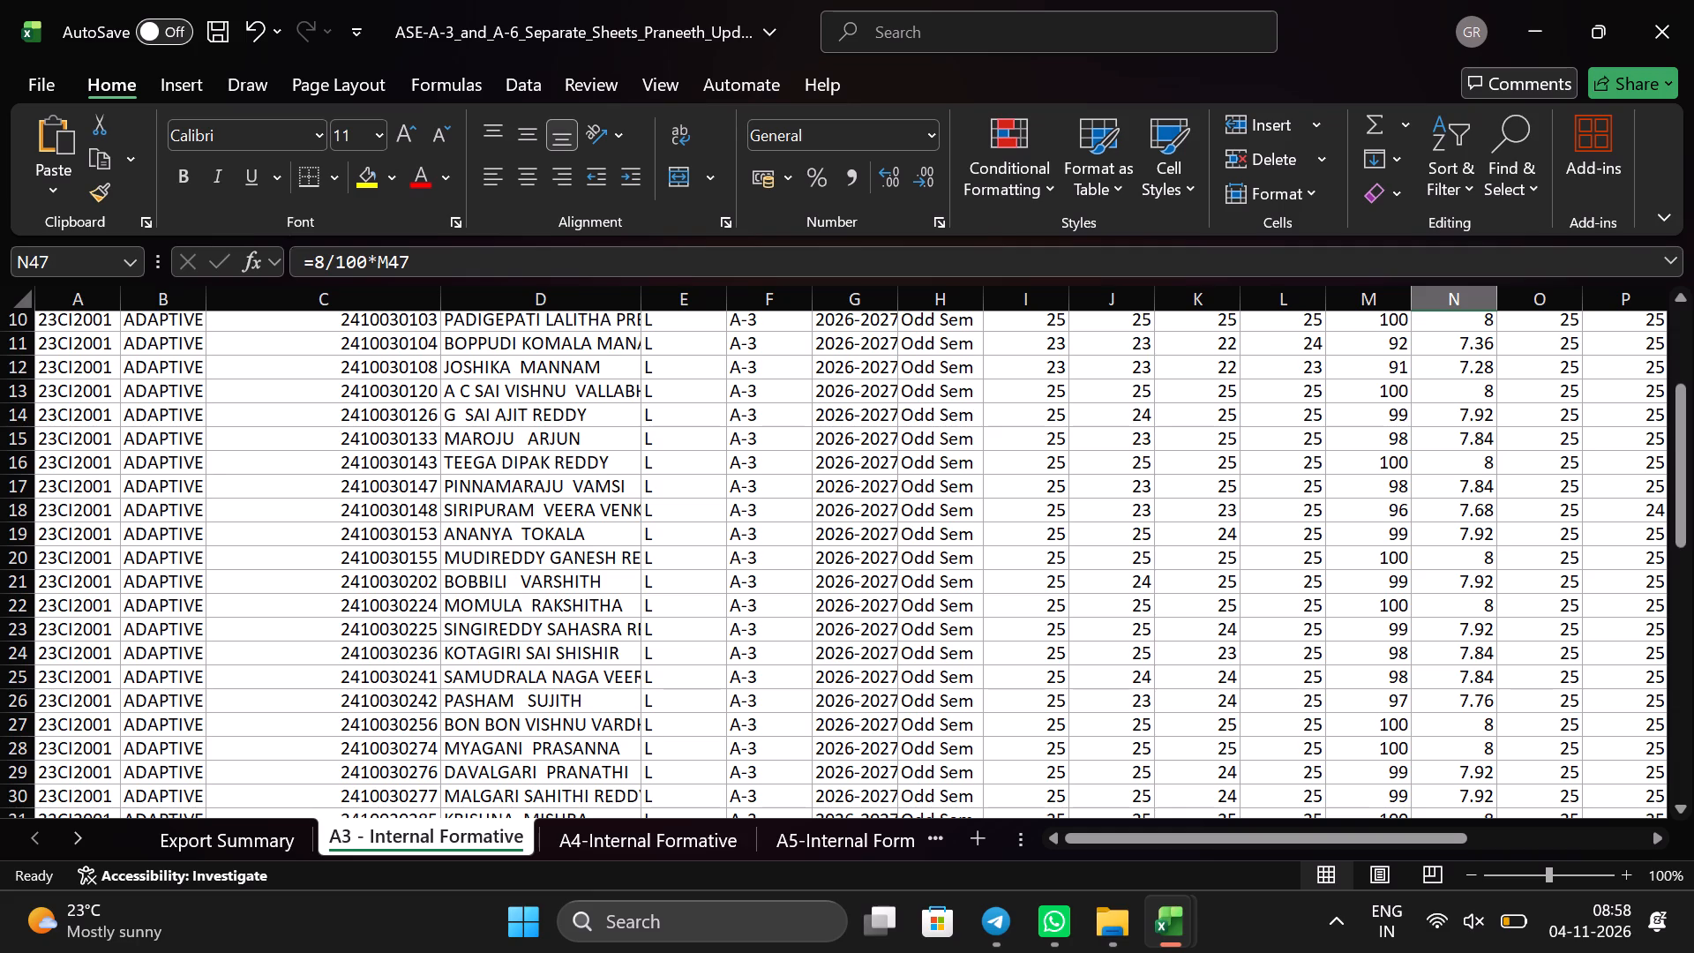
scroll(531, 773, "down", 1)
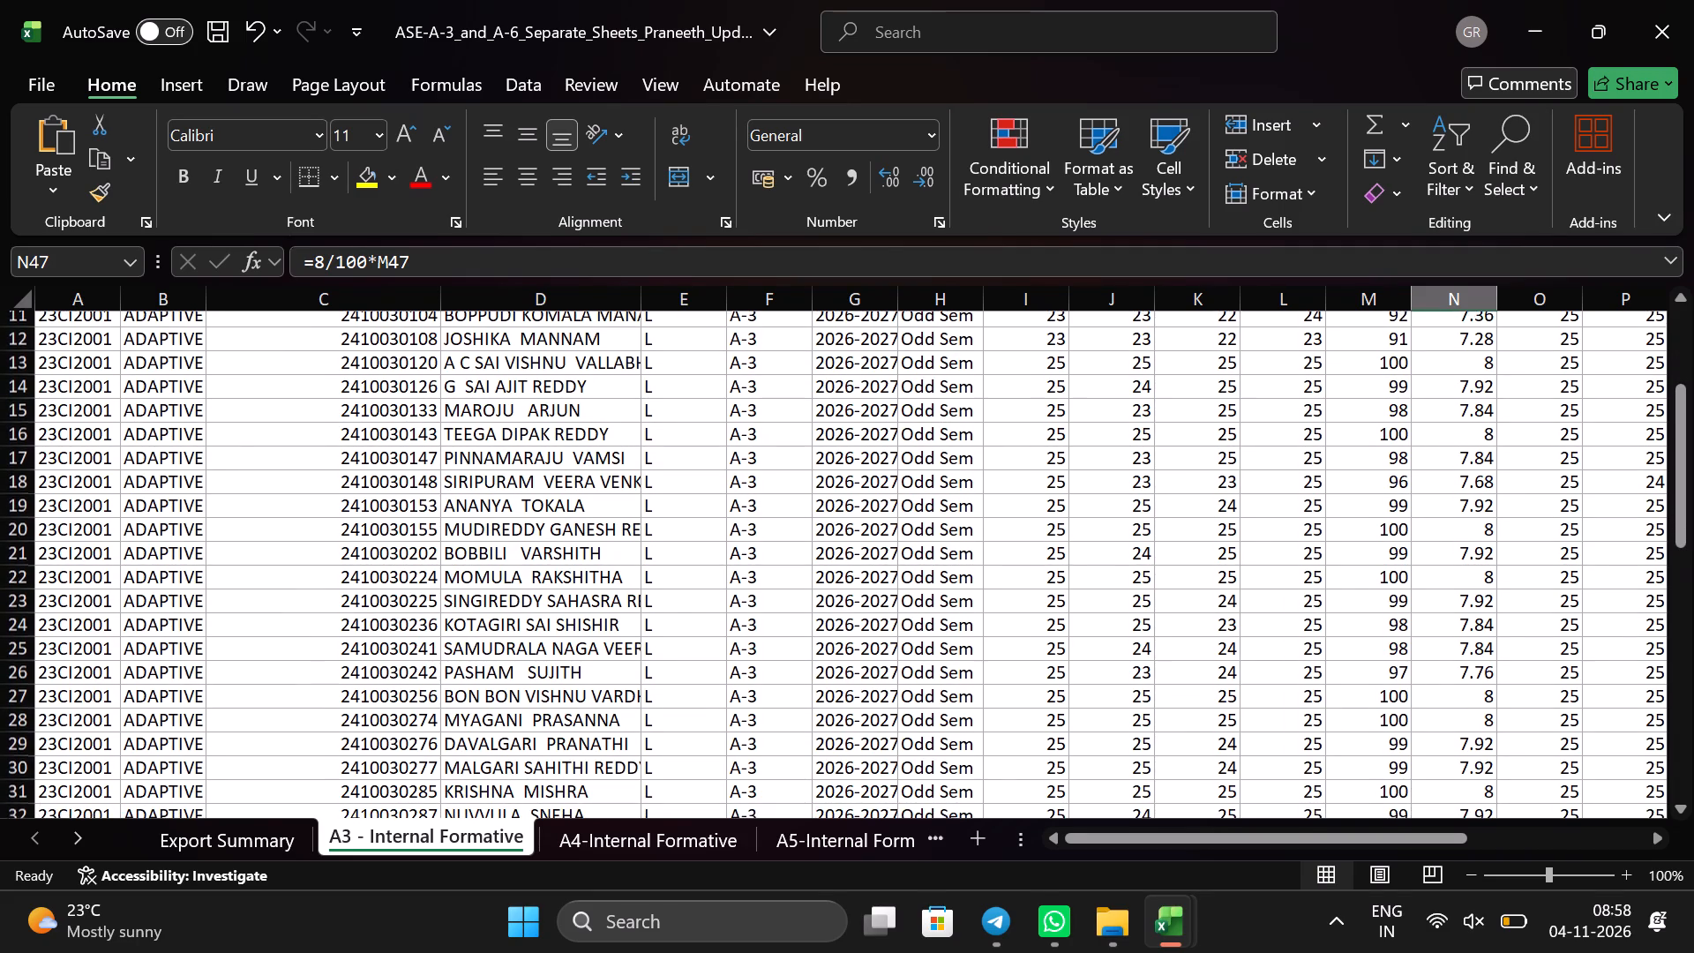
scroll(531, 773, "down", 1)
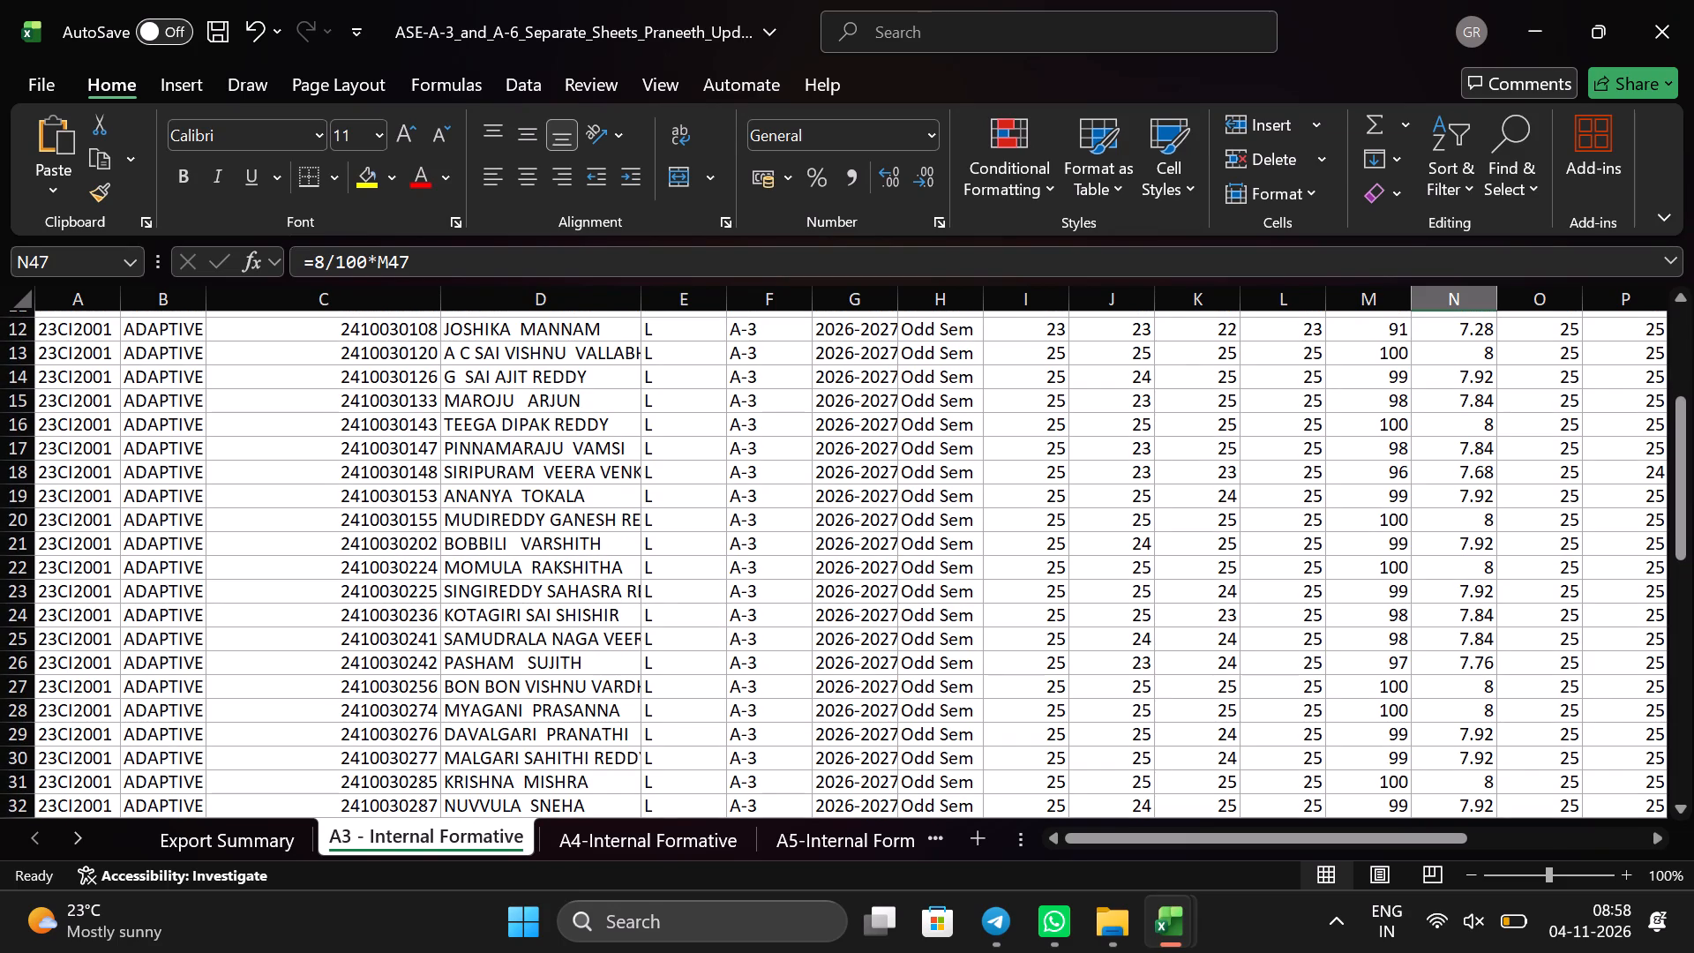
scroll(530, 798, "down", 1)
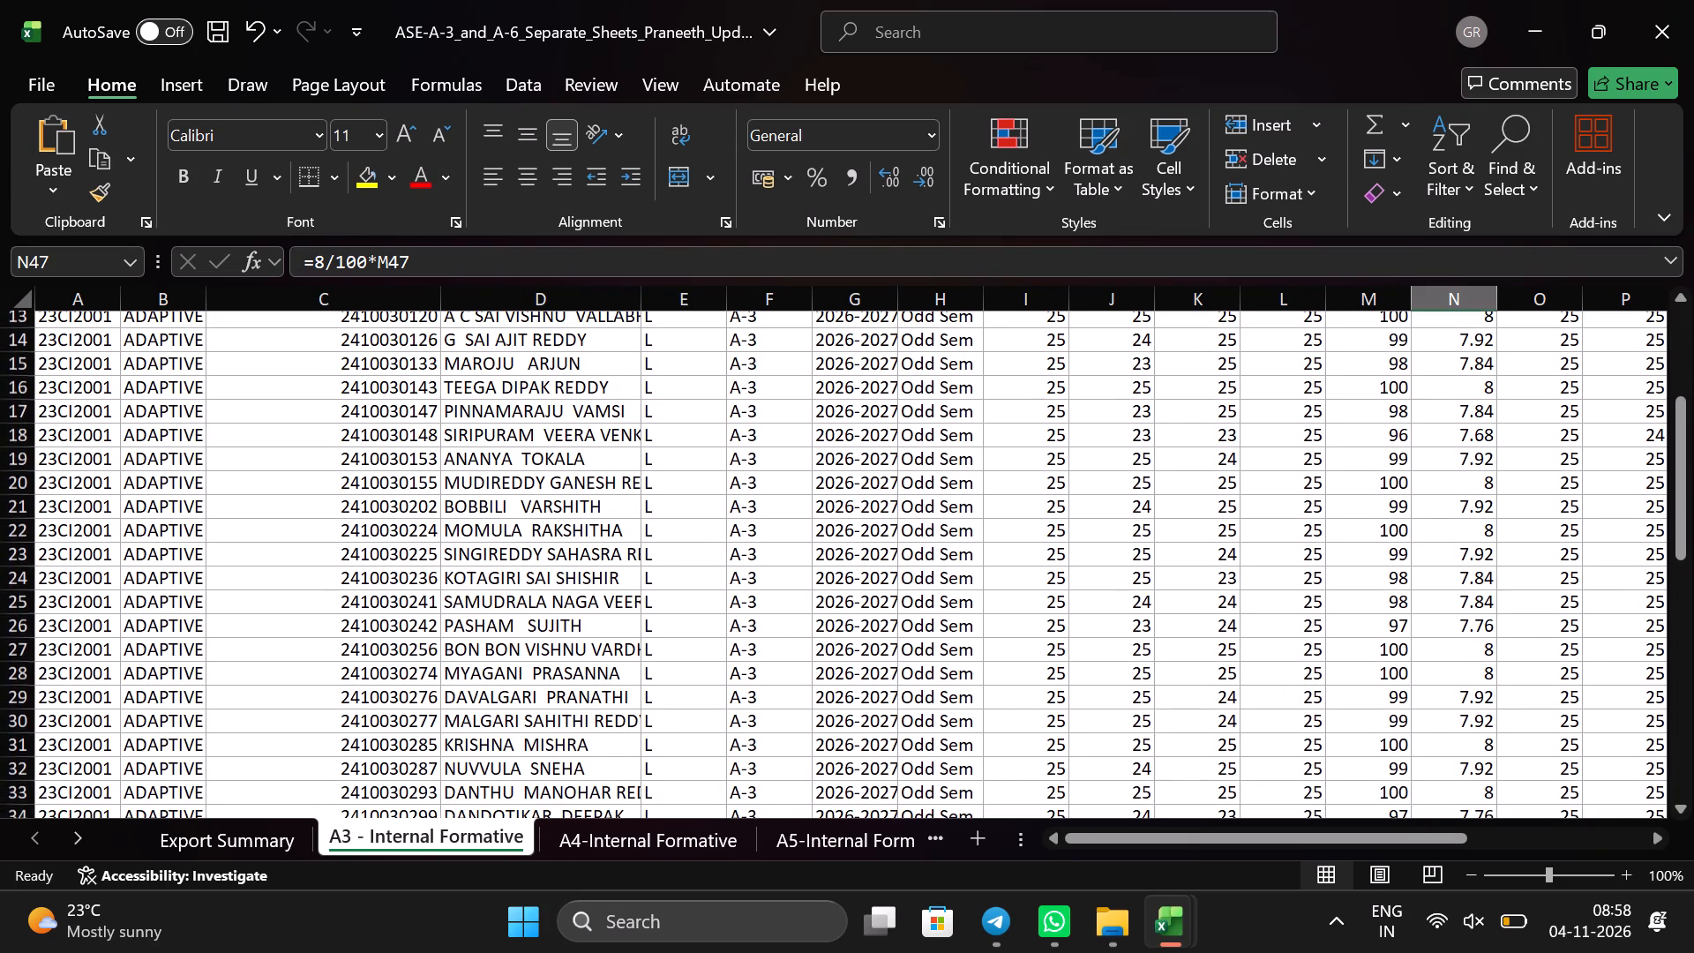
scroll(530, 798, "down", 1)
left_click(492, 747)
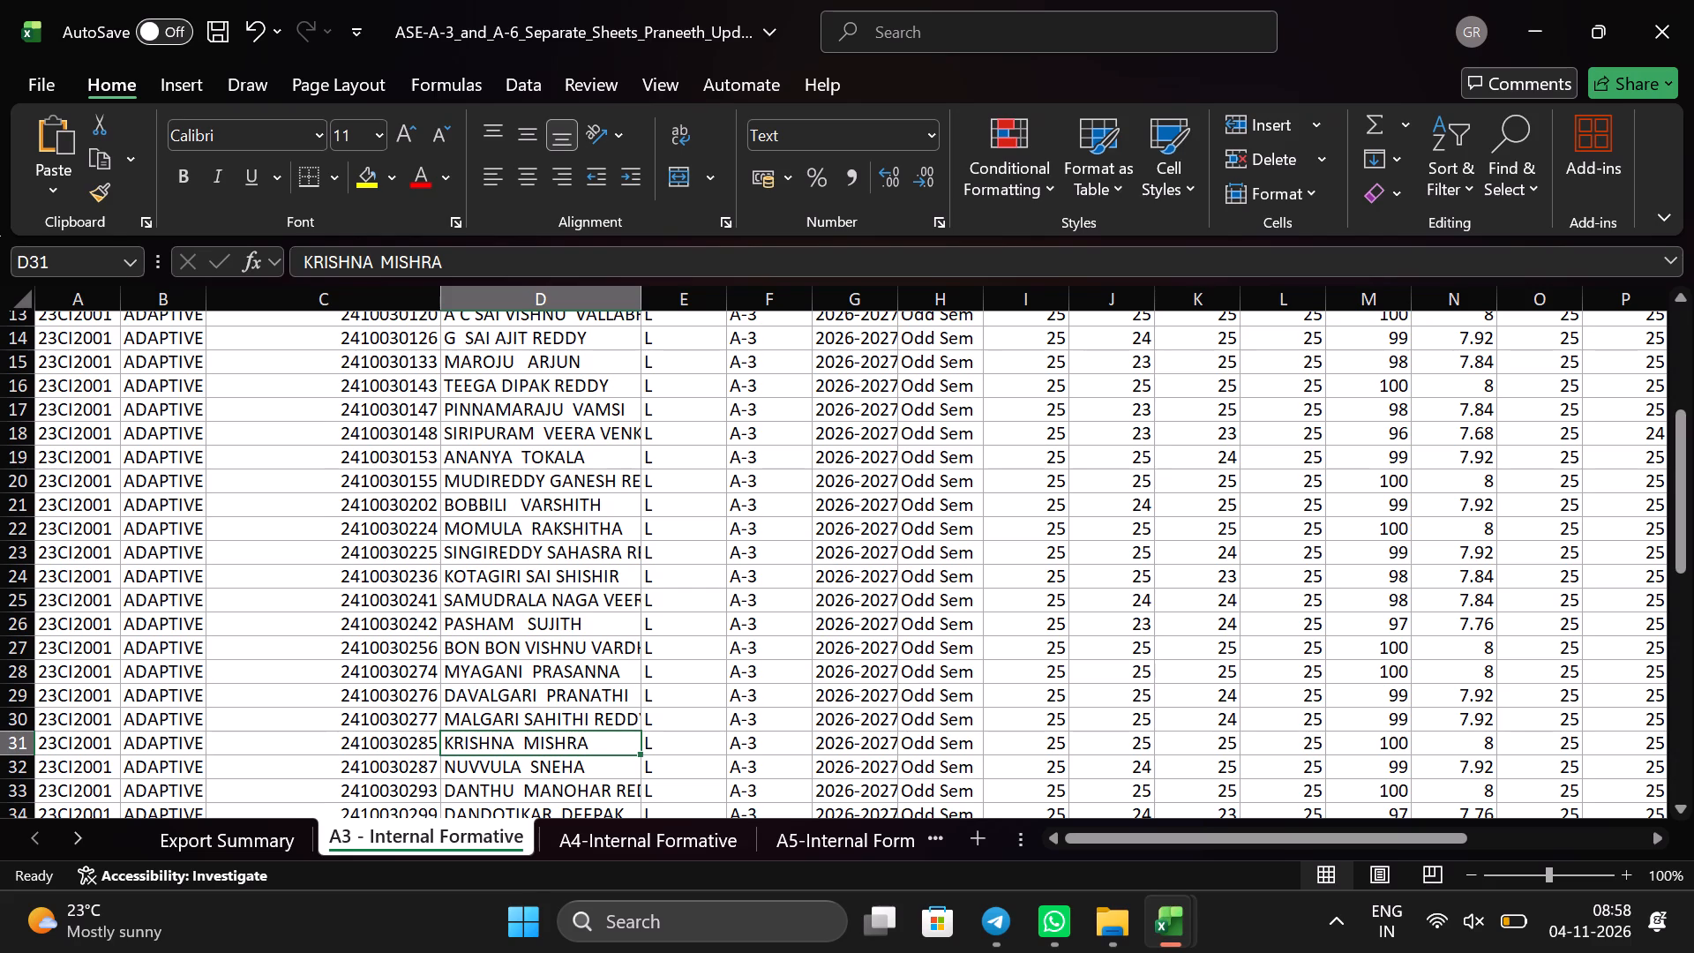
left_click_drag(68, 742, 156, 746)
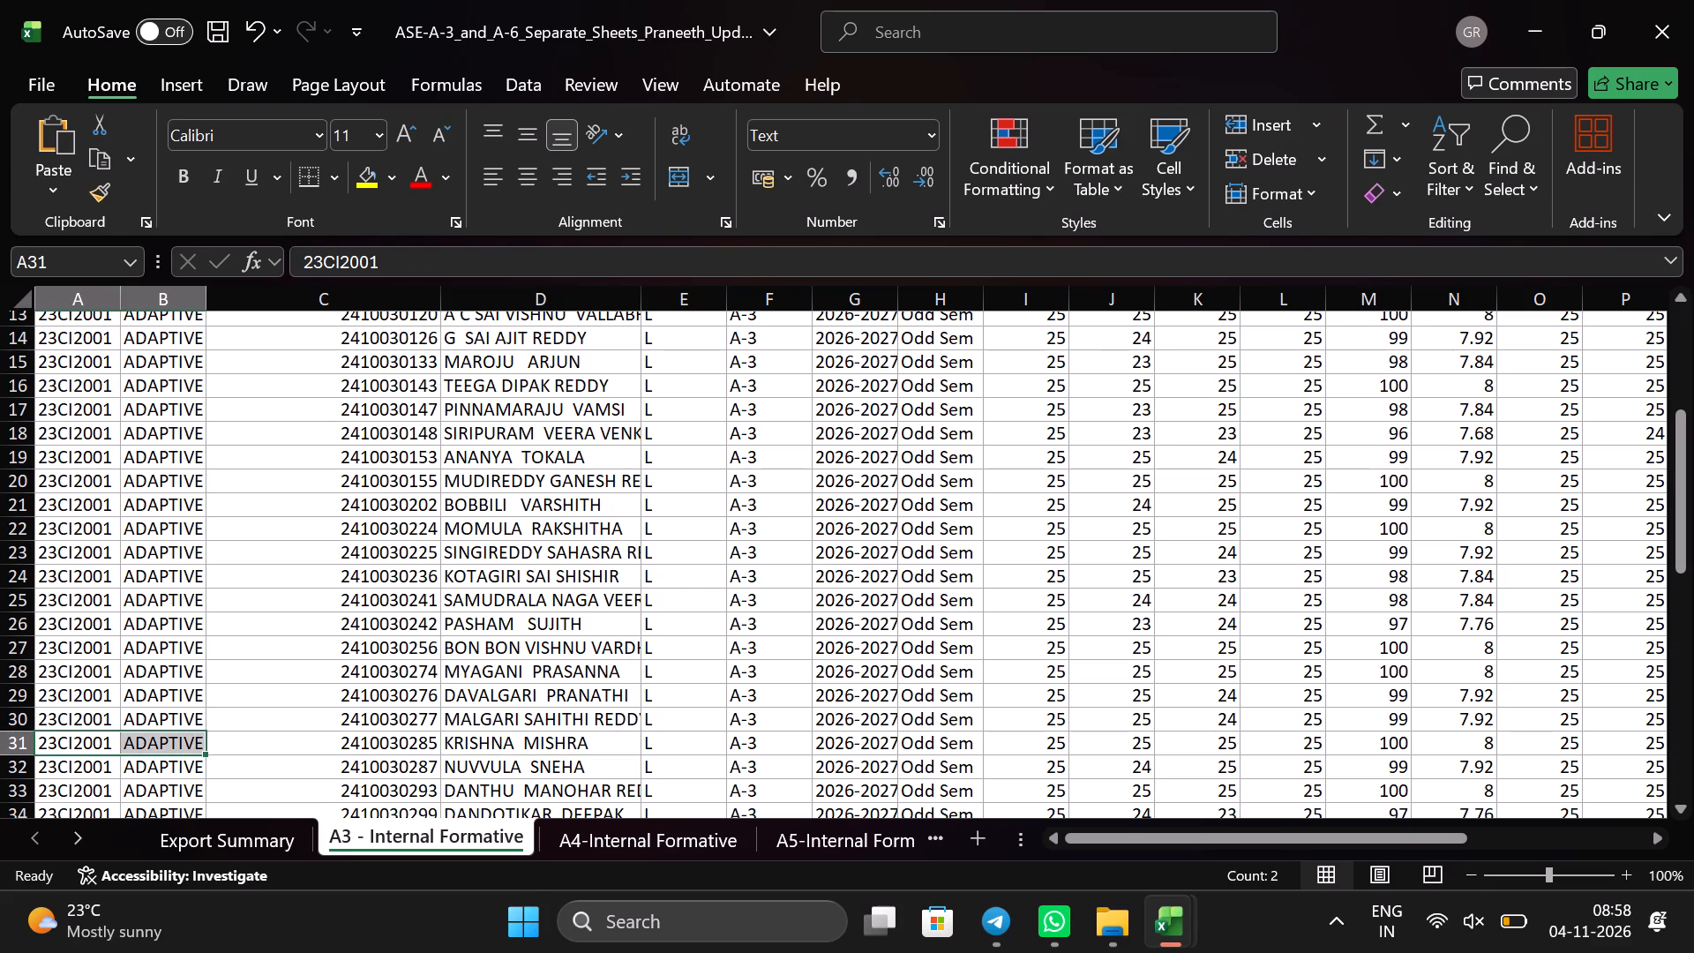
left_click_drag(156, 746, 234, 763)
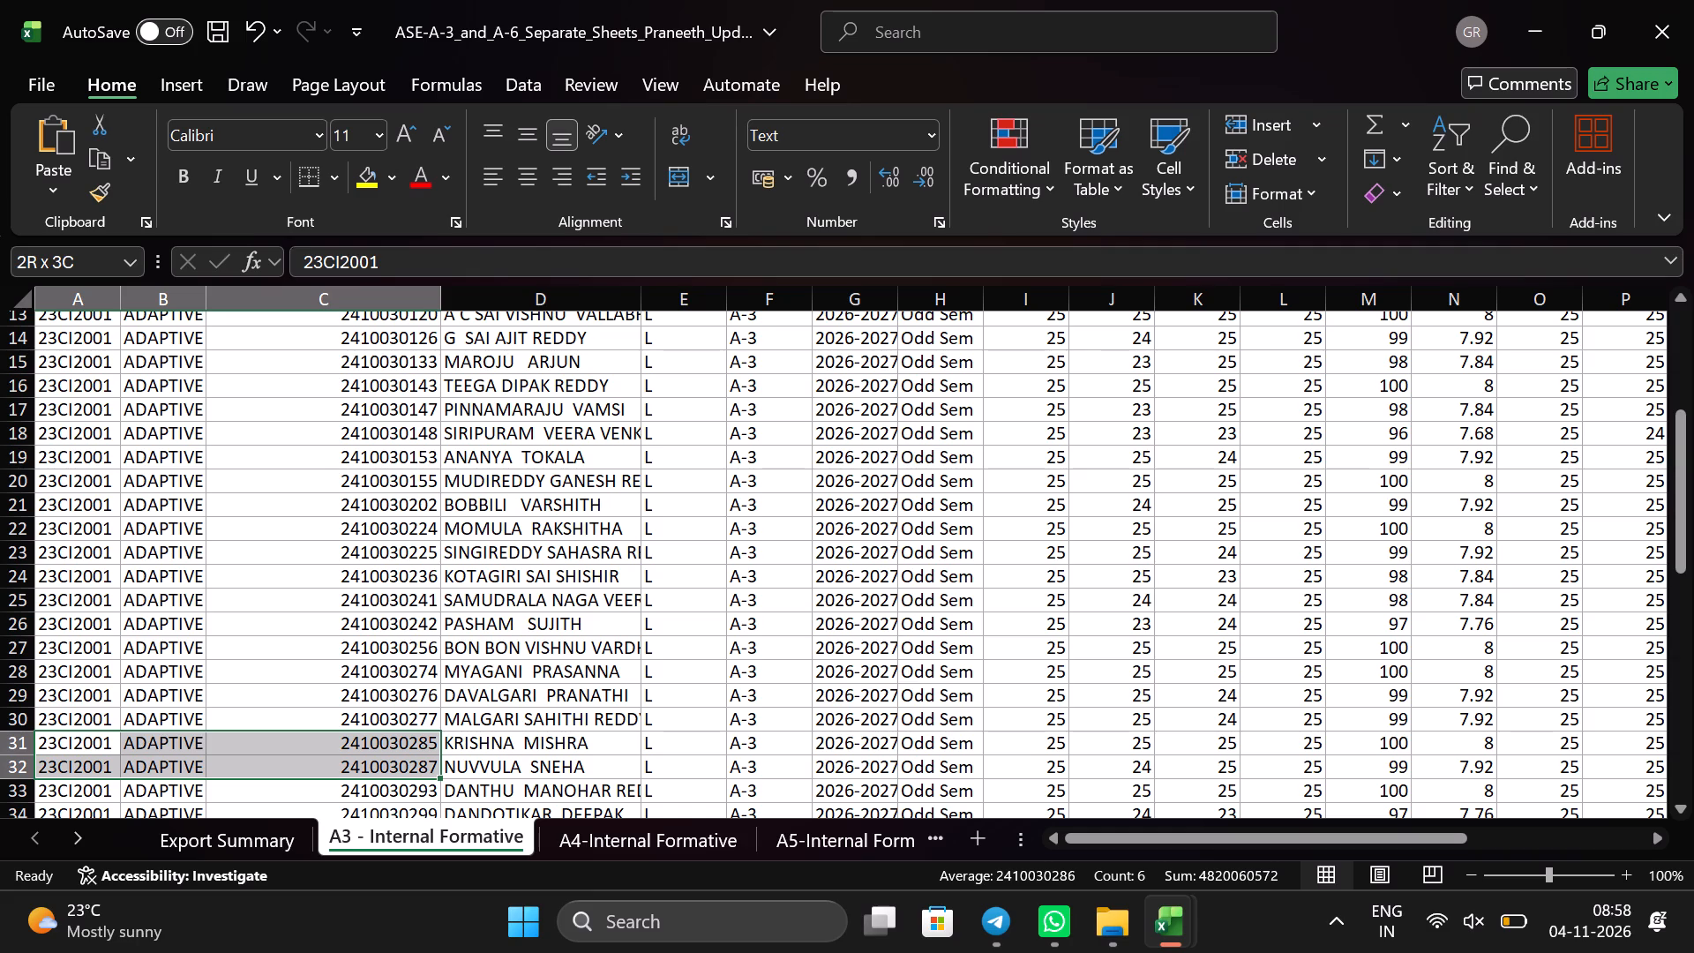
left_click_drag(234, 763, 235, 763)
left_click_drag(235, 763, 562, 836)
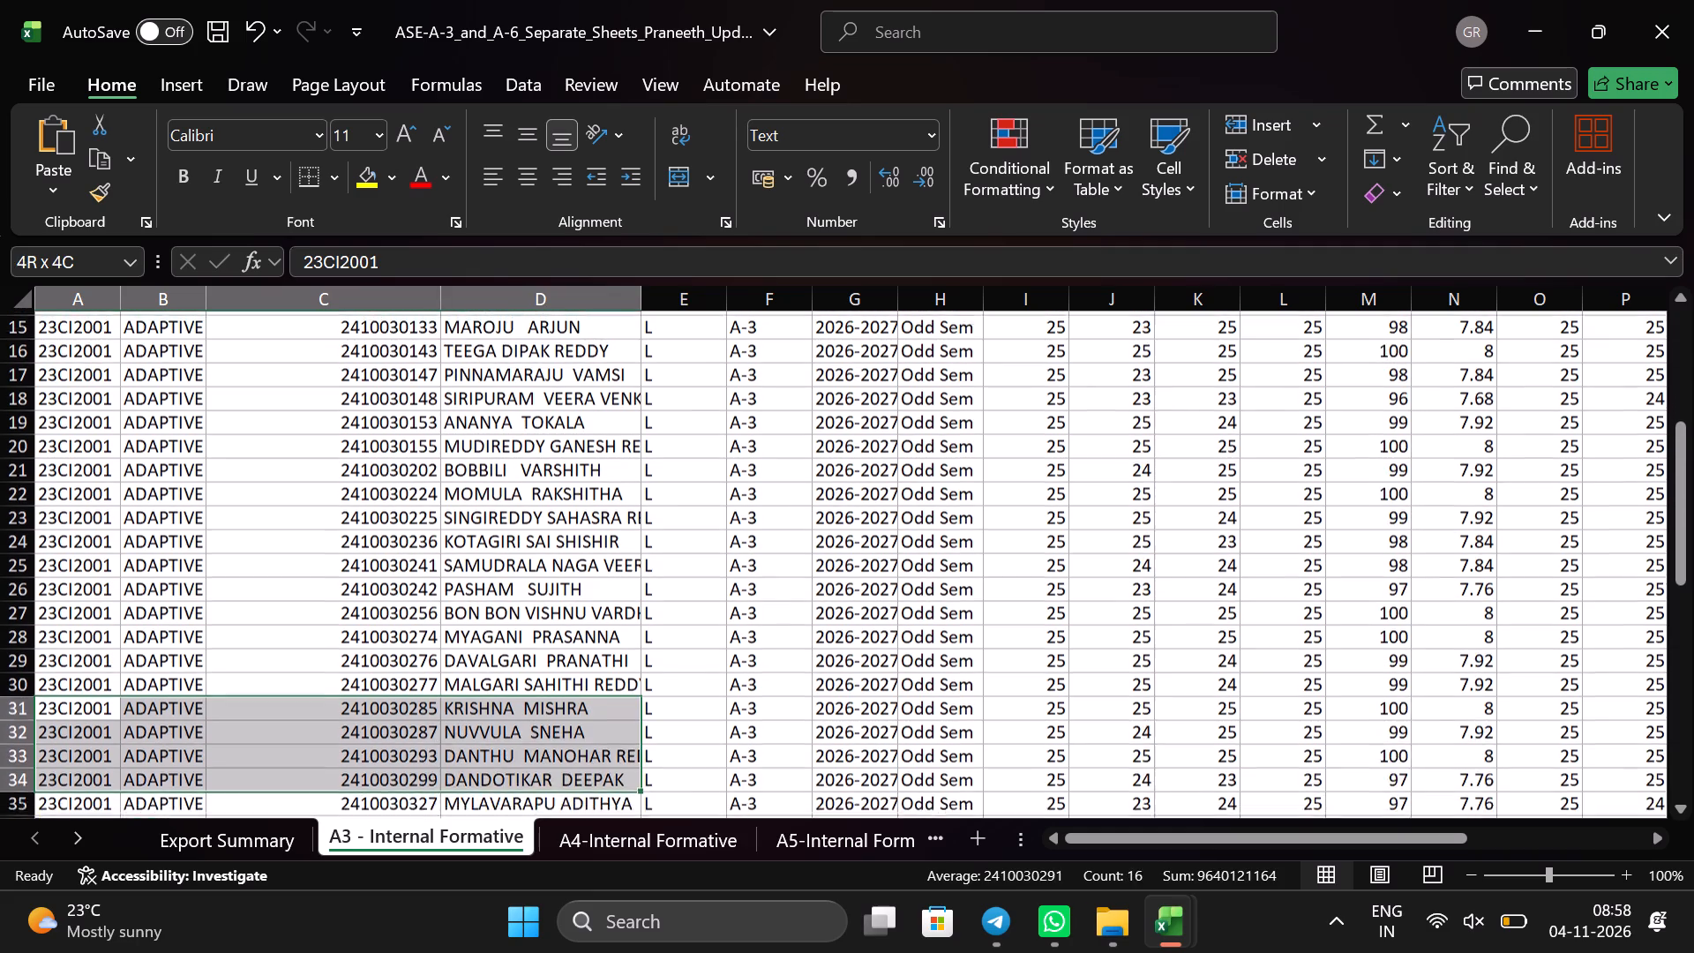
left_click_drag(562, 836, 439, 660)
left_click(439, 660)
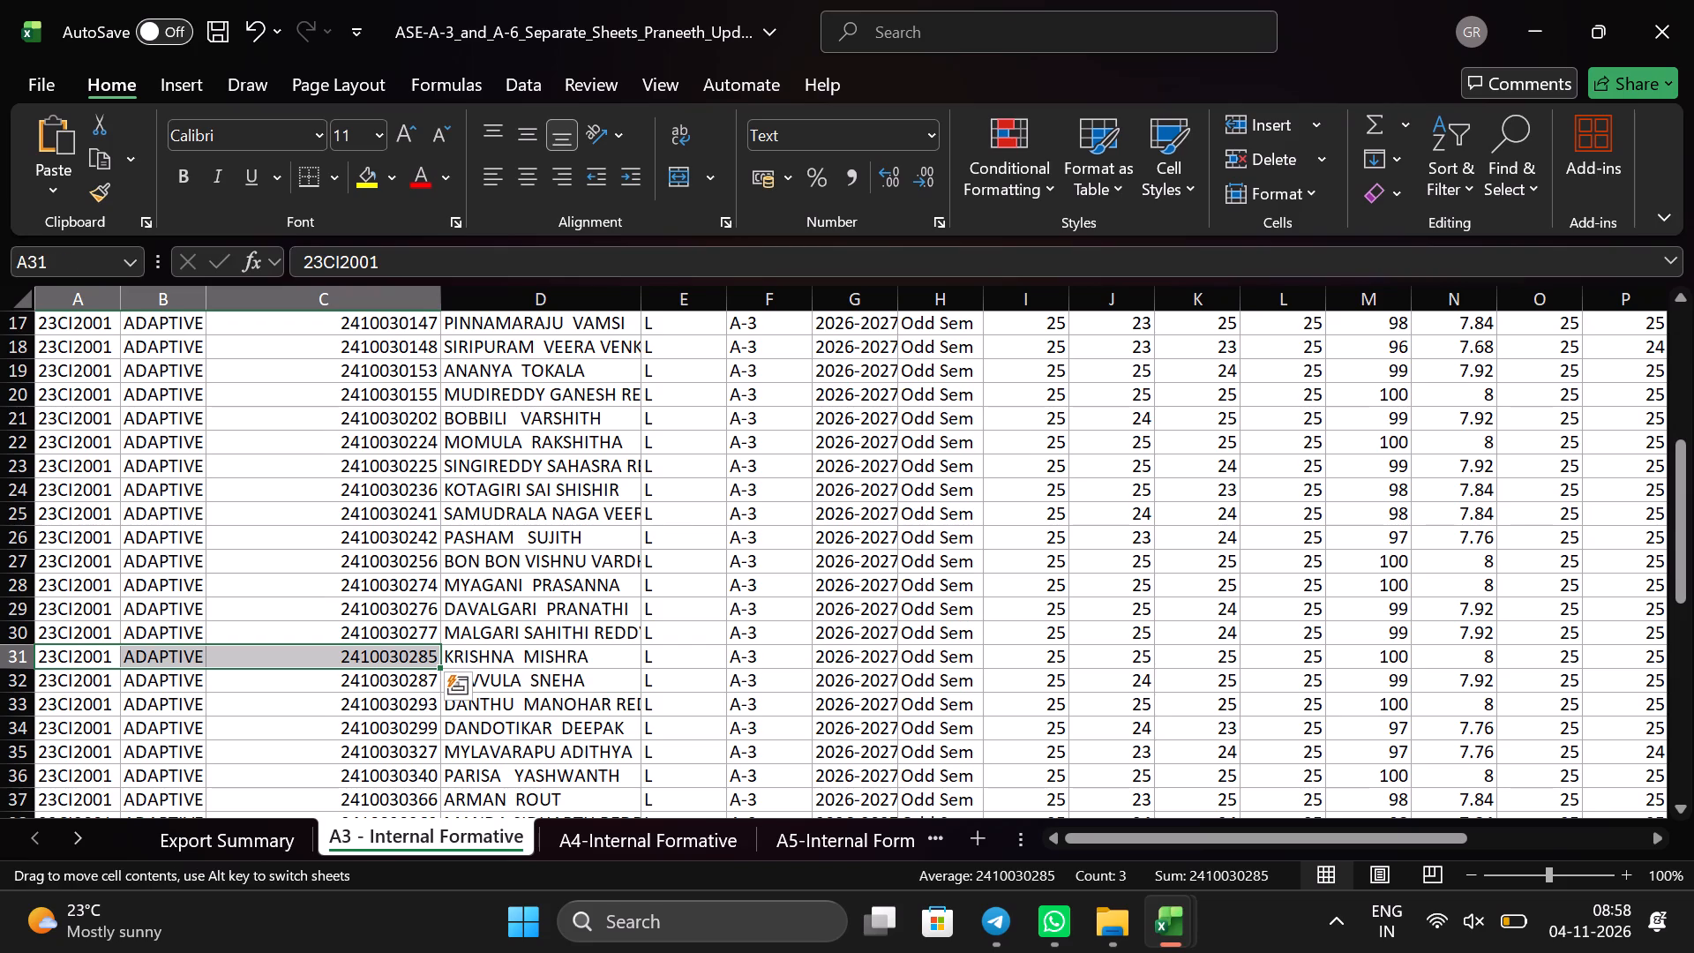
left_click_drag(101, 663, 1073, 666)
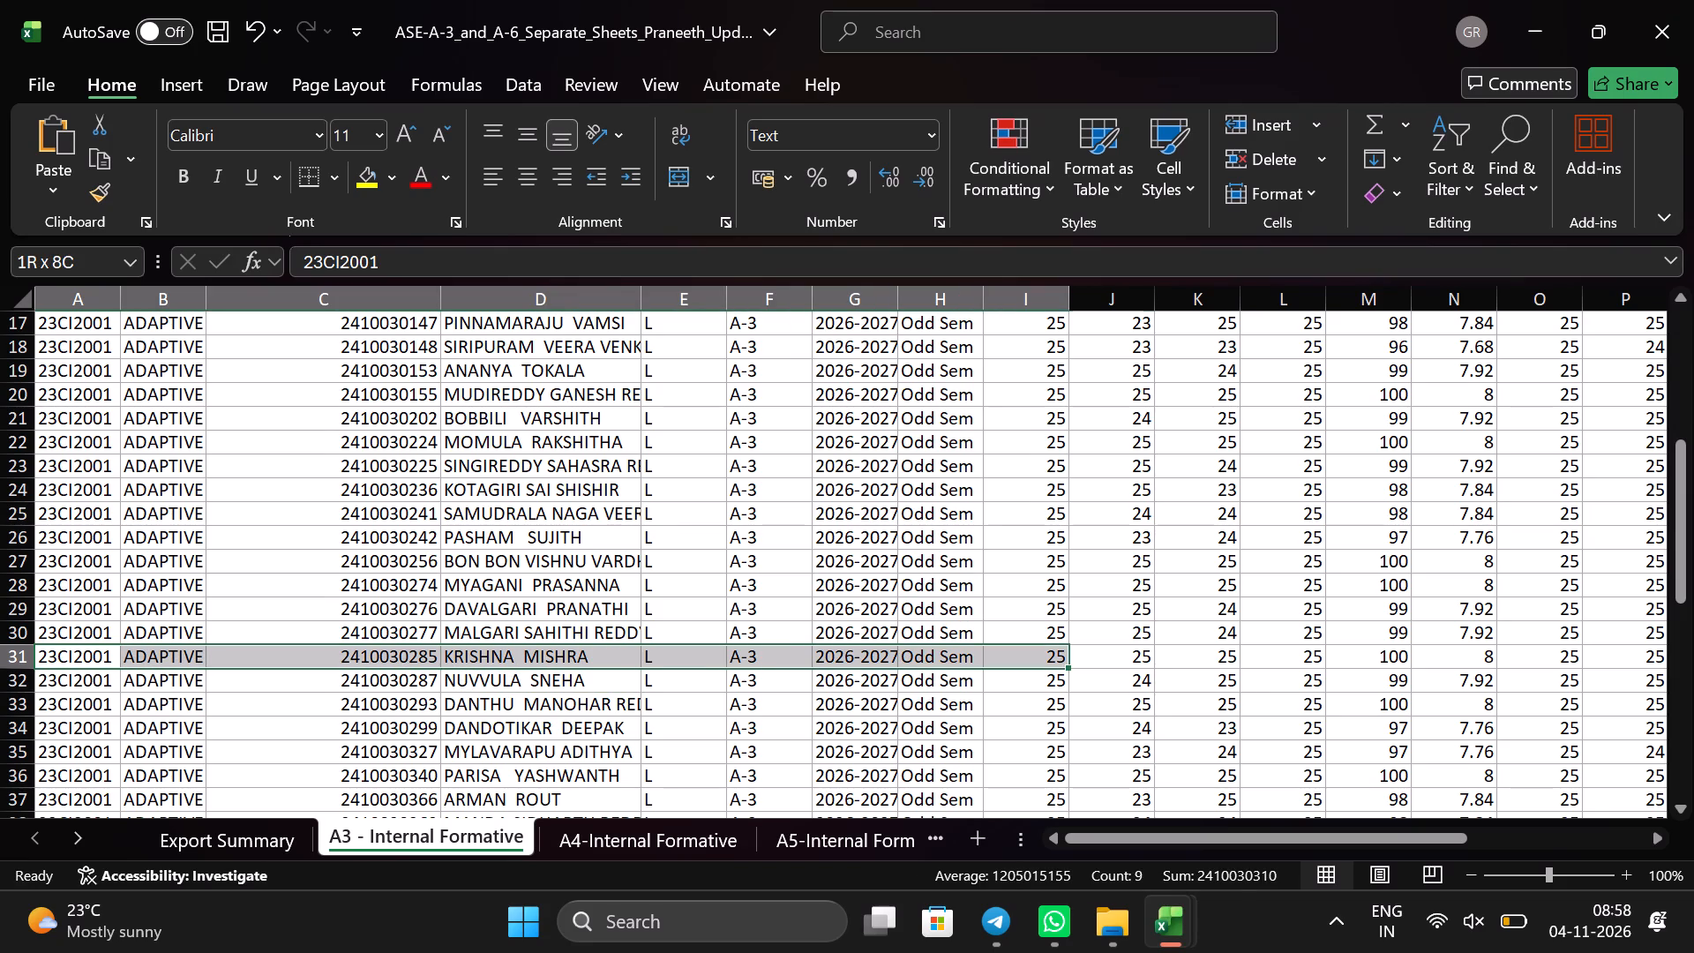
left_click_drag(1073, 666, 1450, 674)
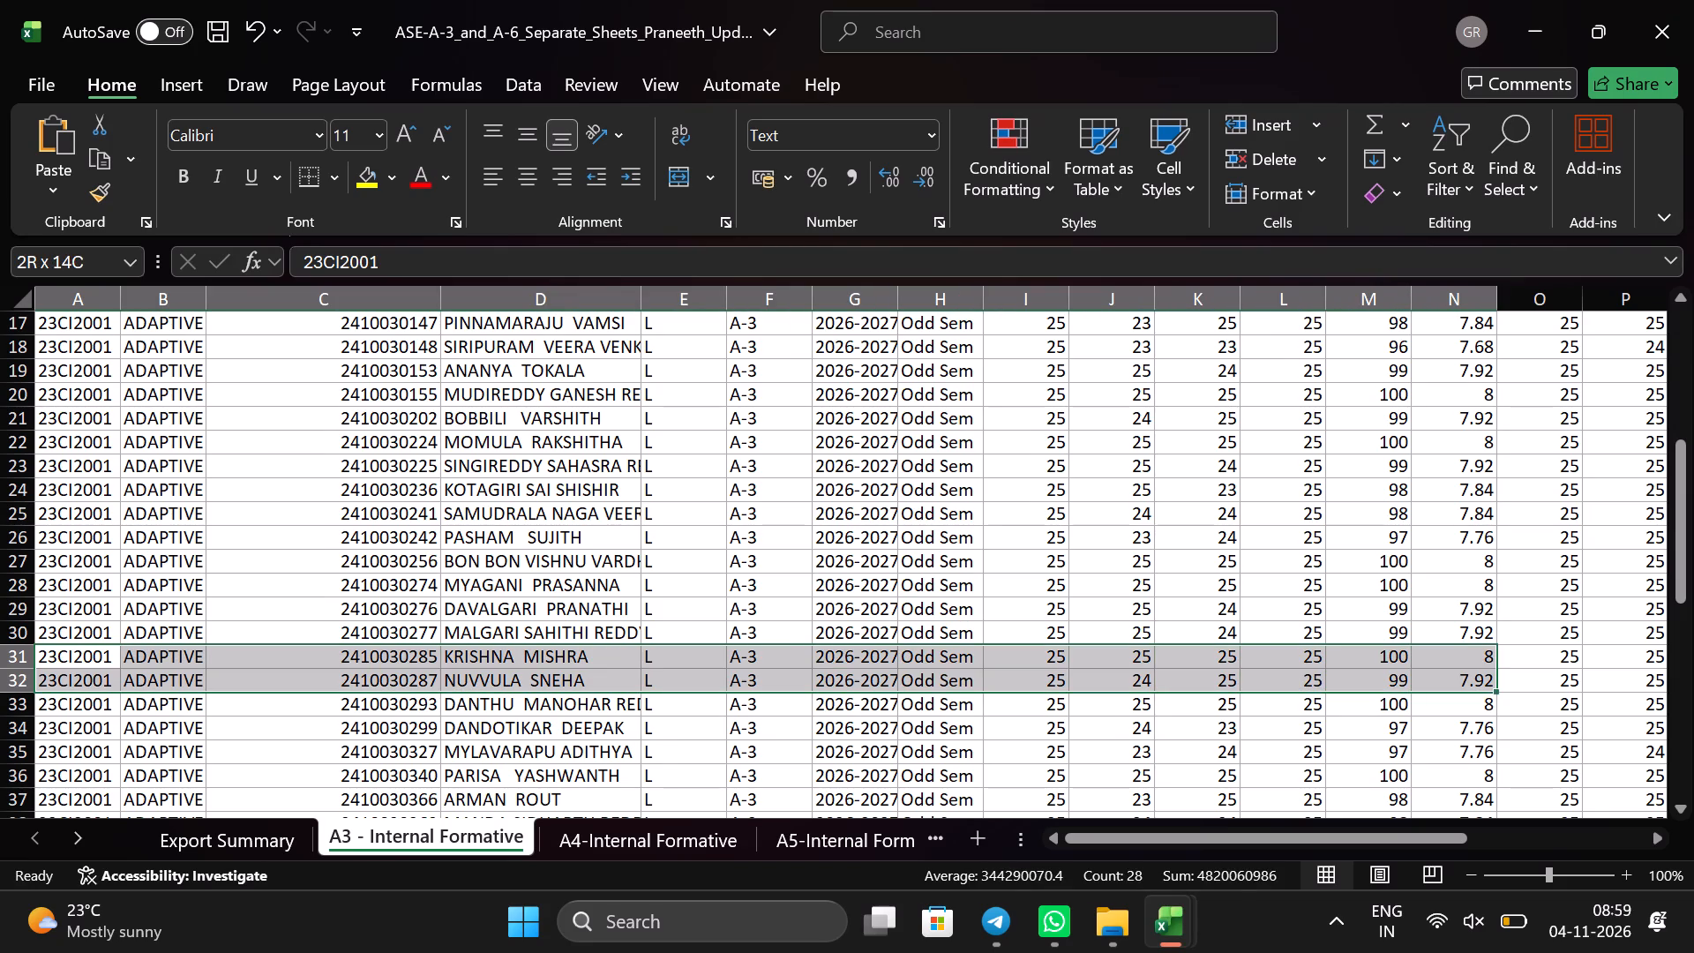
left_click_drag(1450, 674, 1593, 659)
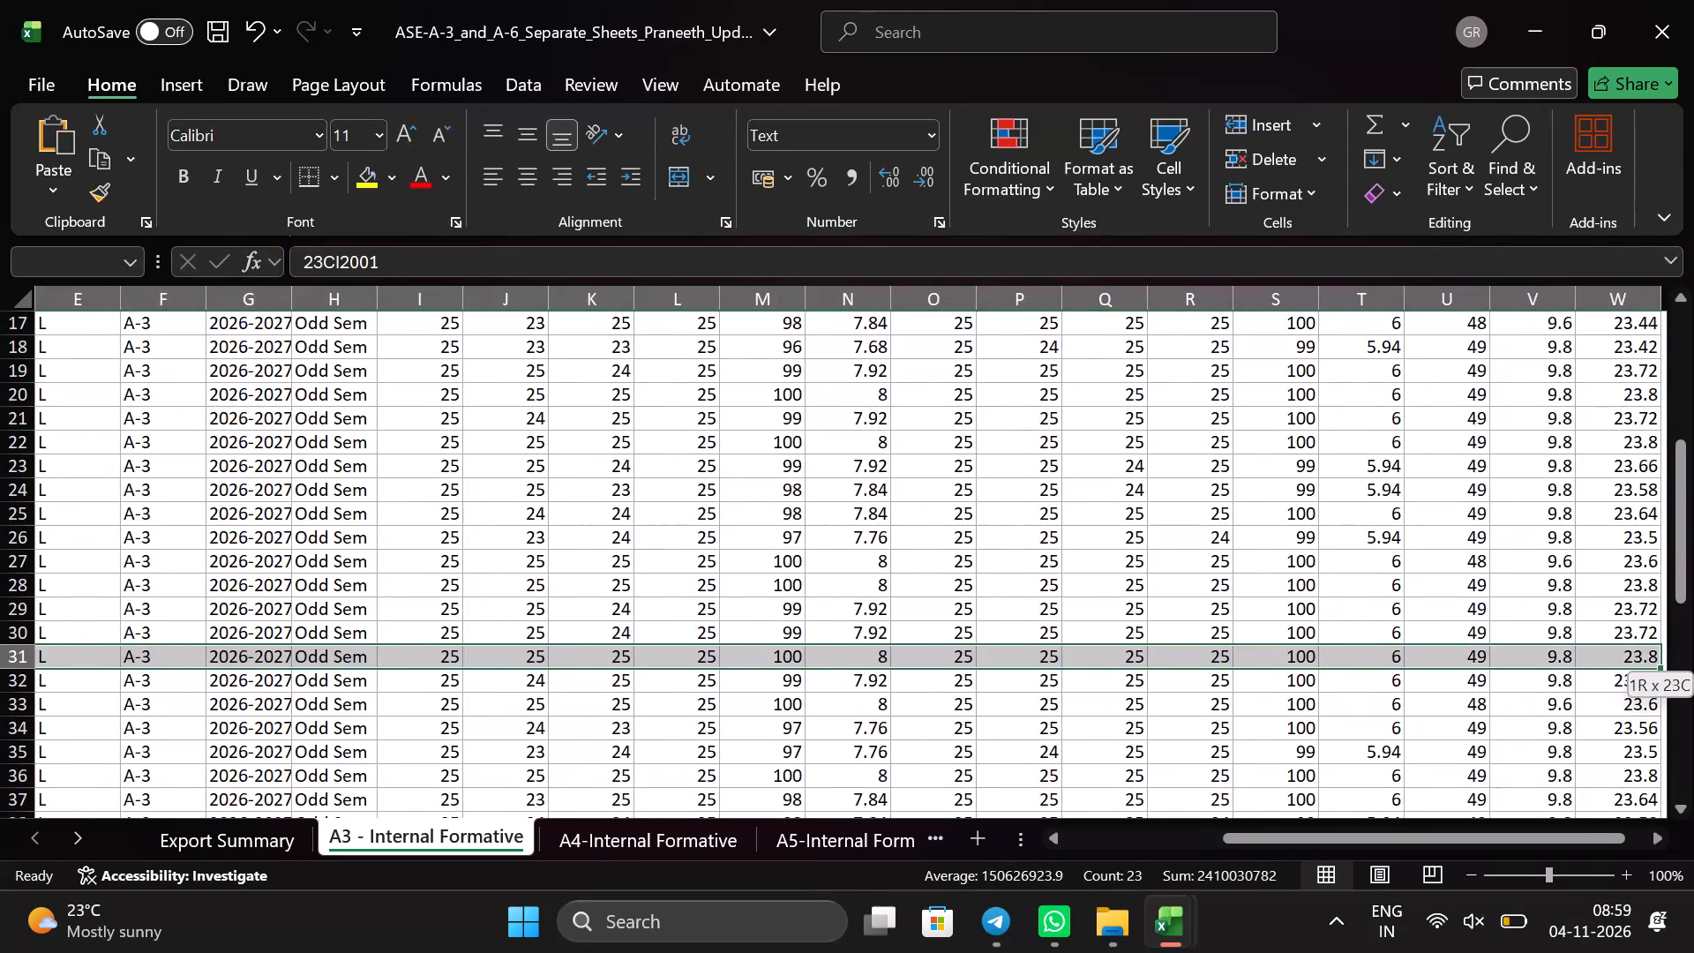
left_click_drag(1593, 659, 1608, 663)
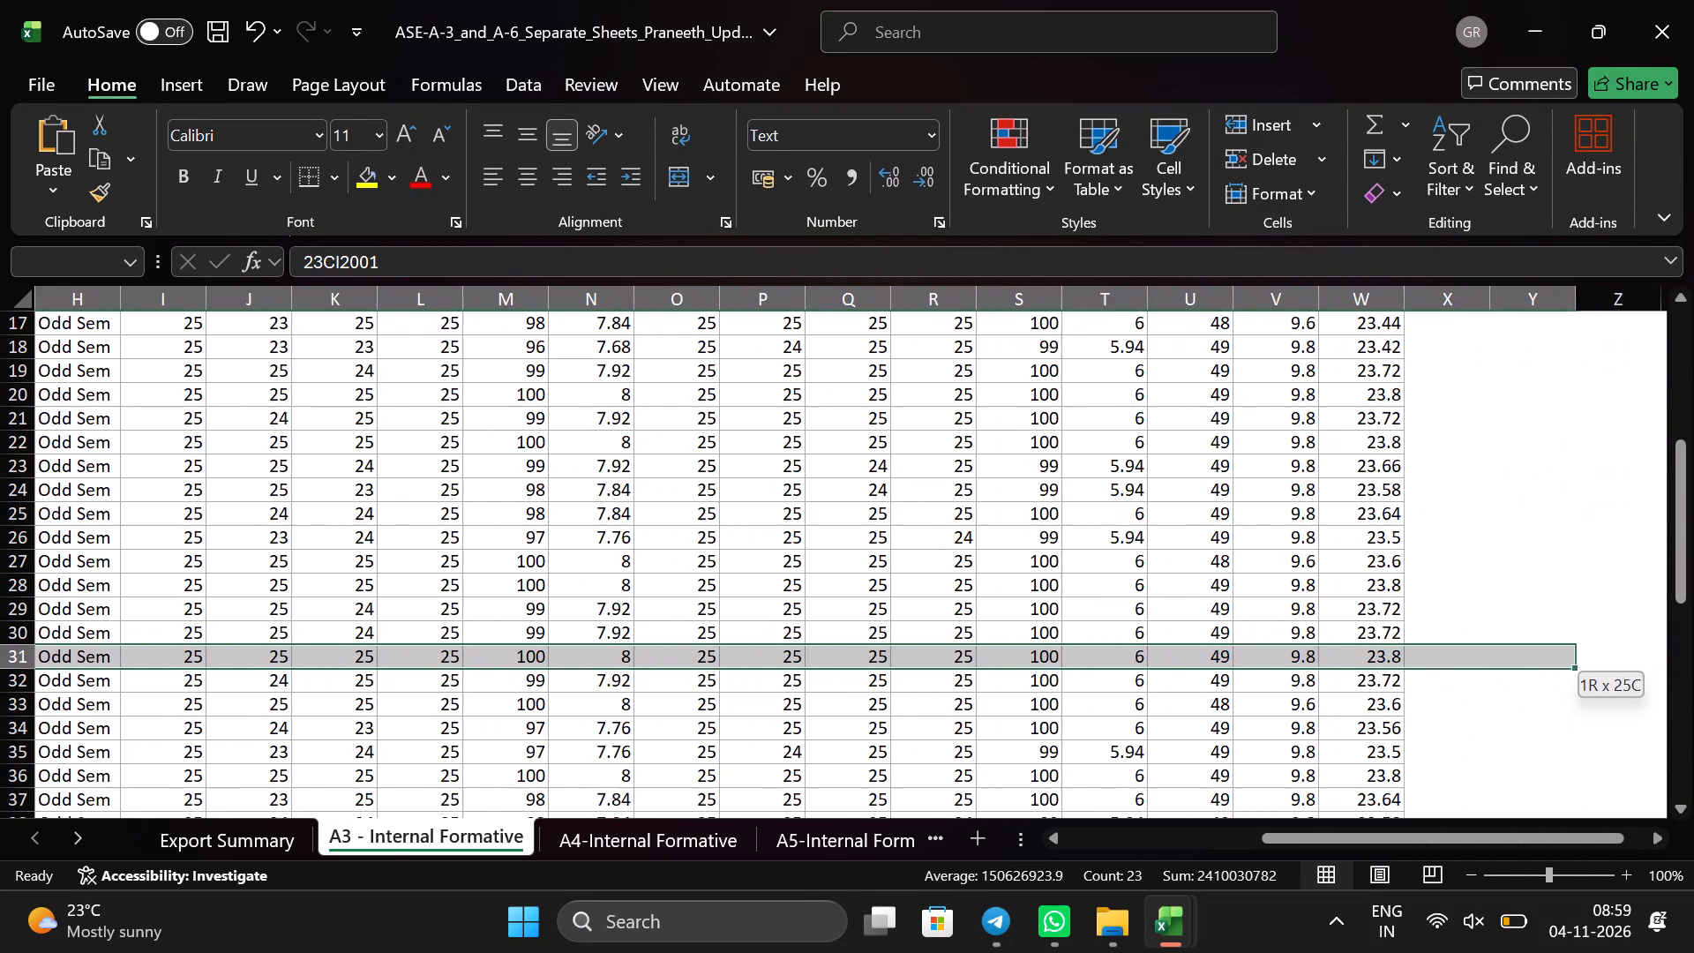
left_click_drag(1608, 663, 1378, 661)
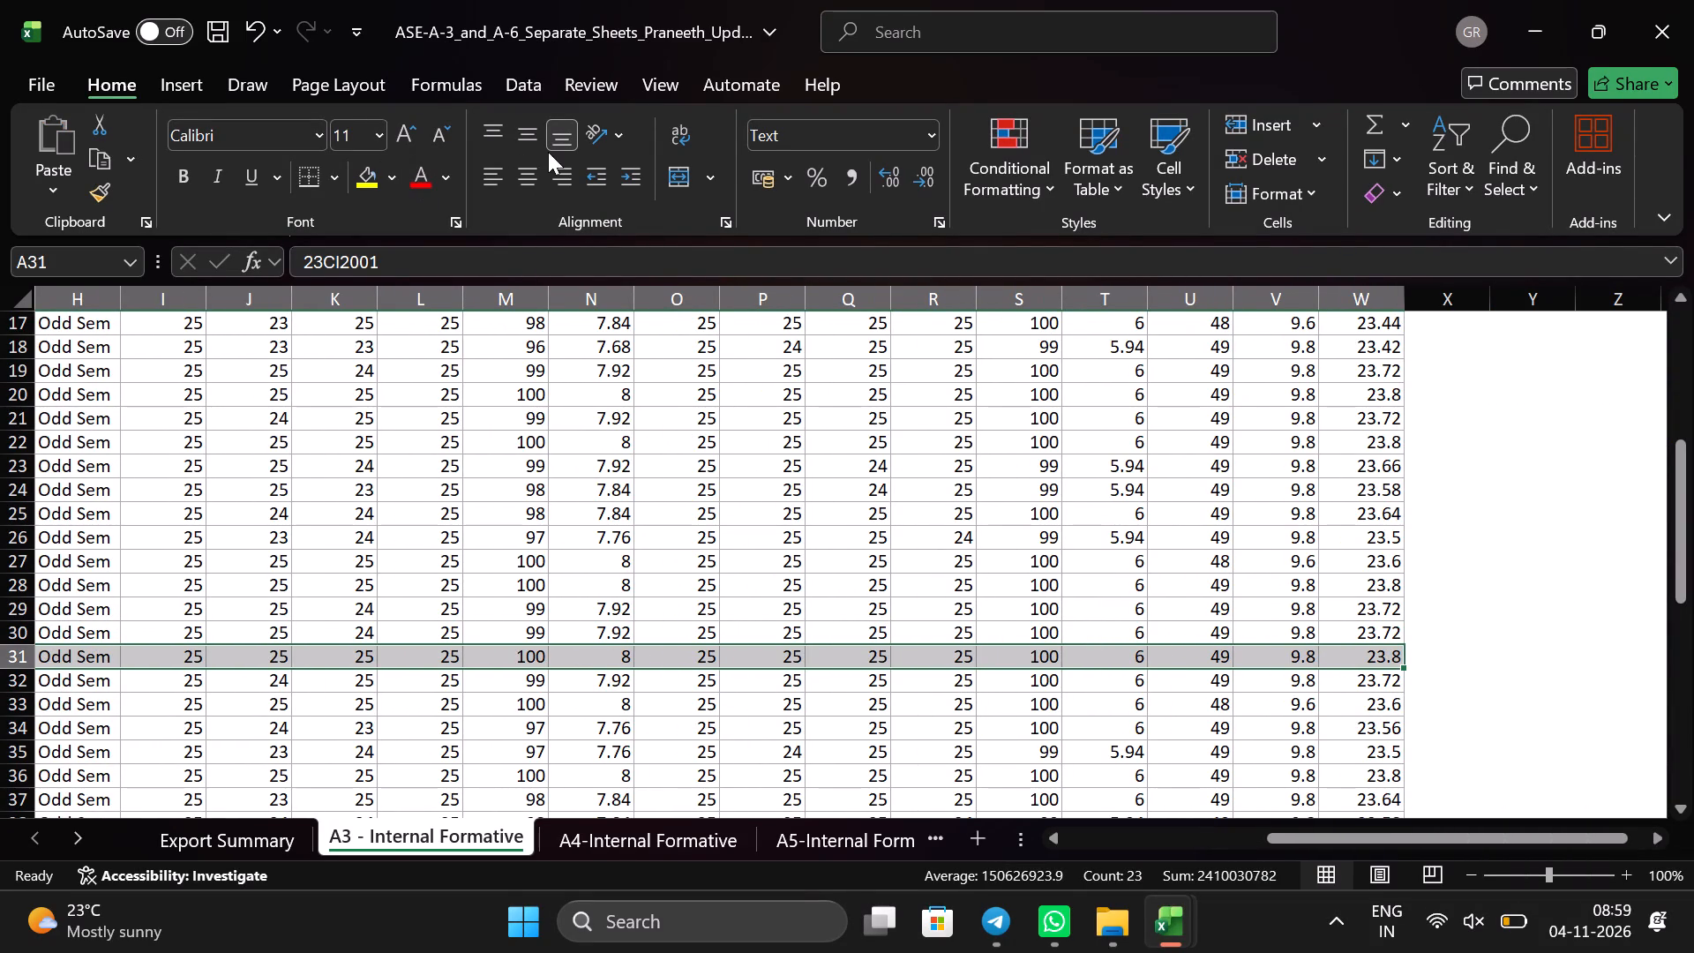
left_click(448, 176)
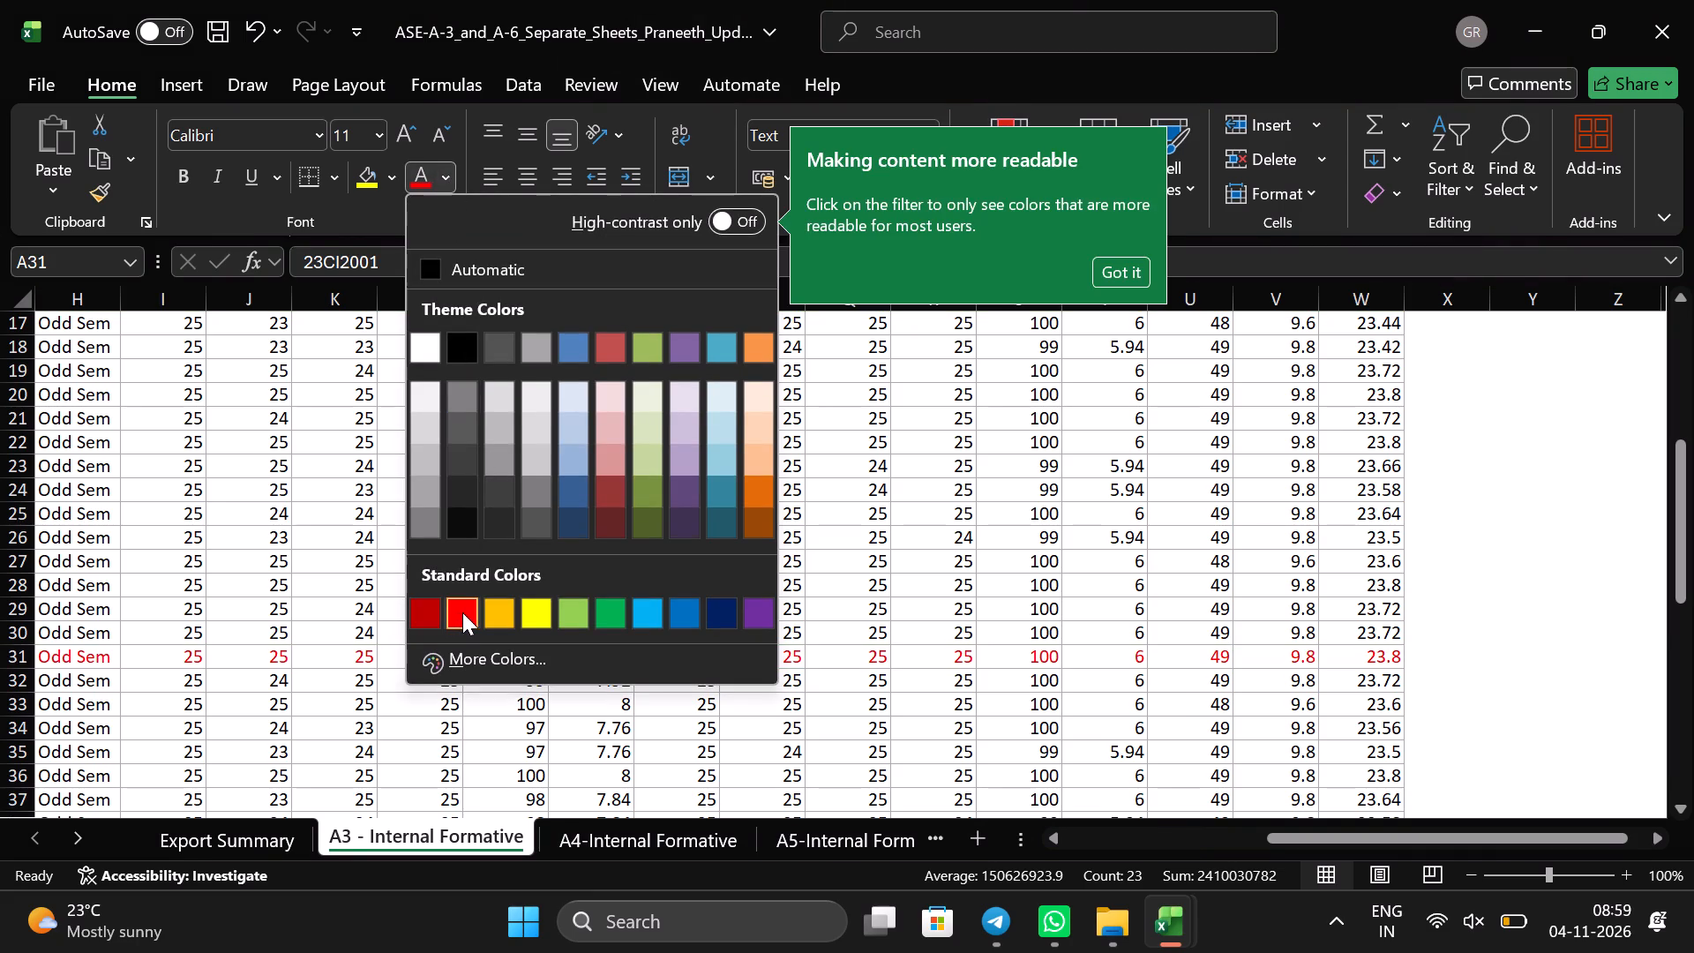
left_click(462, 612)
Apply the same red font color to student row 34 of the A3 sheet, cells A34 to W34.
scroll(365, 628, "down", 1)
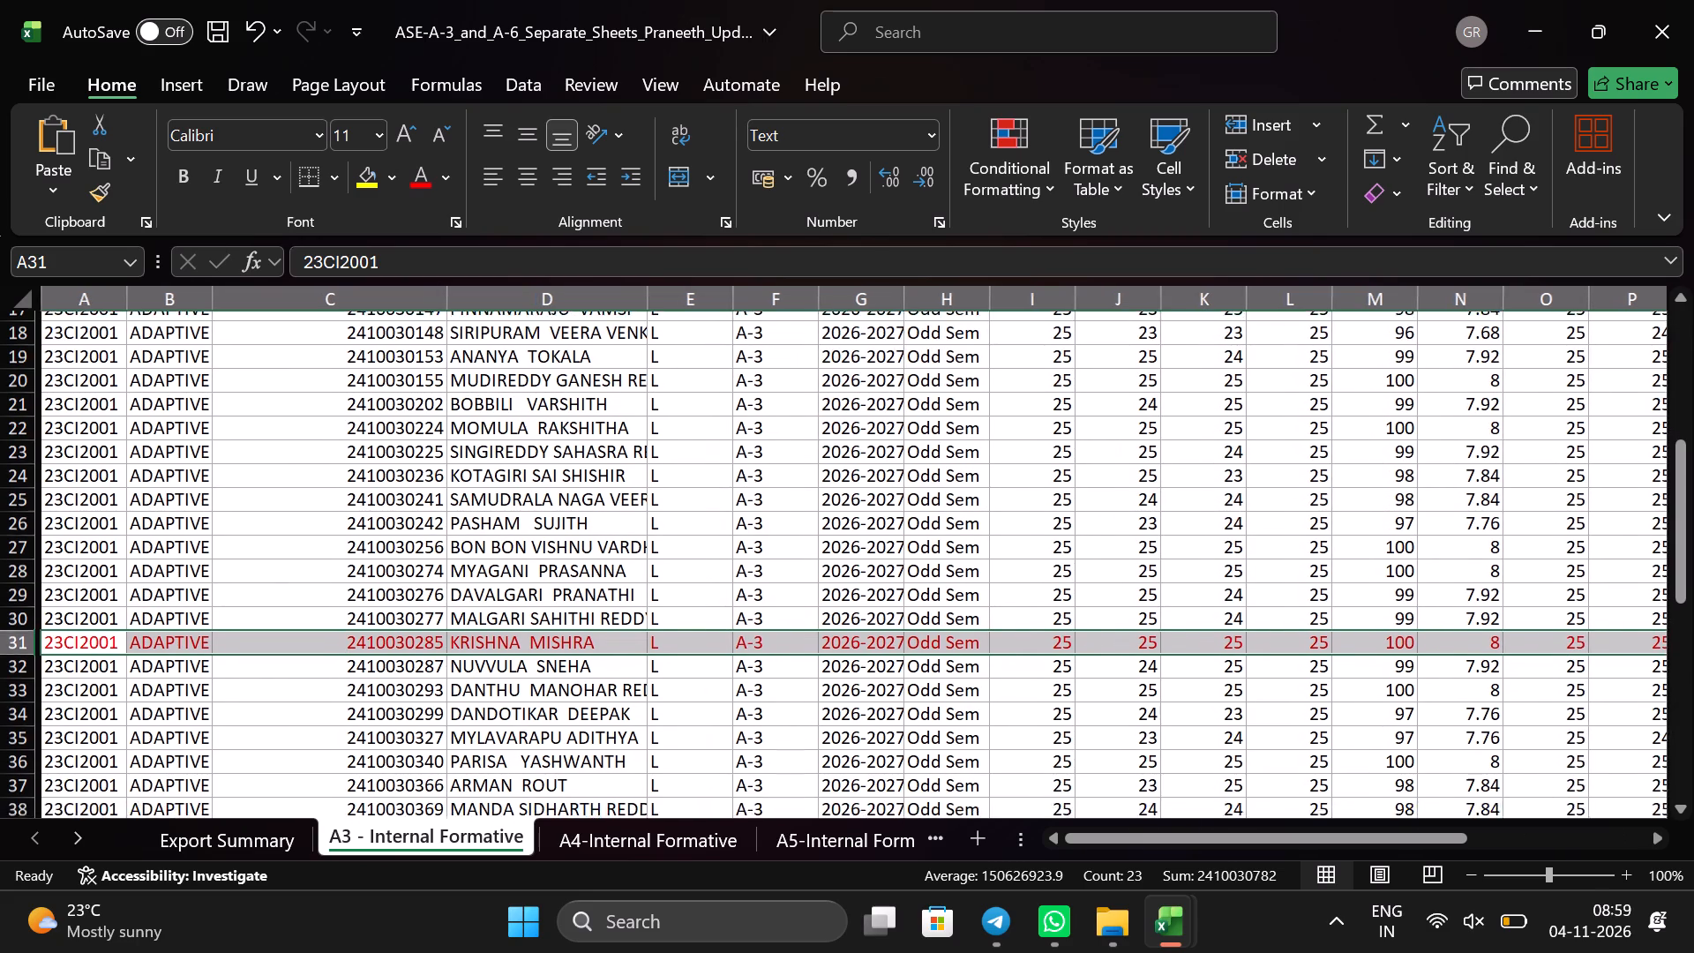
scroll(365, 628, "down", 1)
left_click(463, 667)
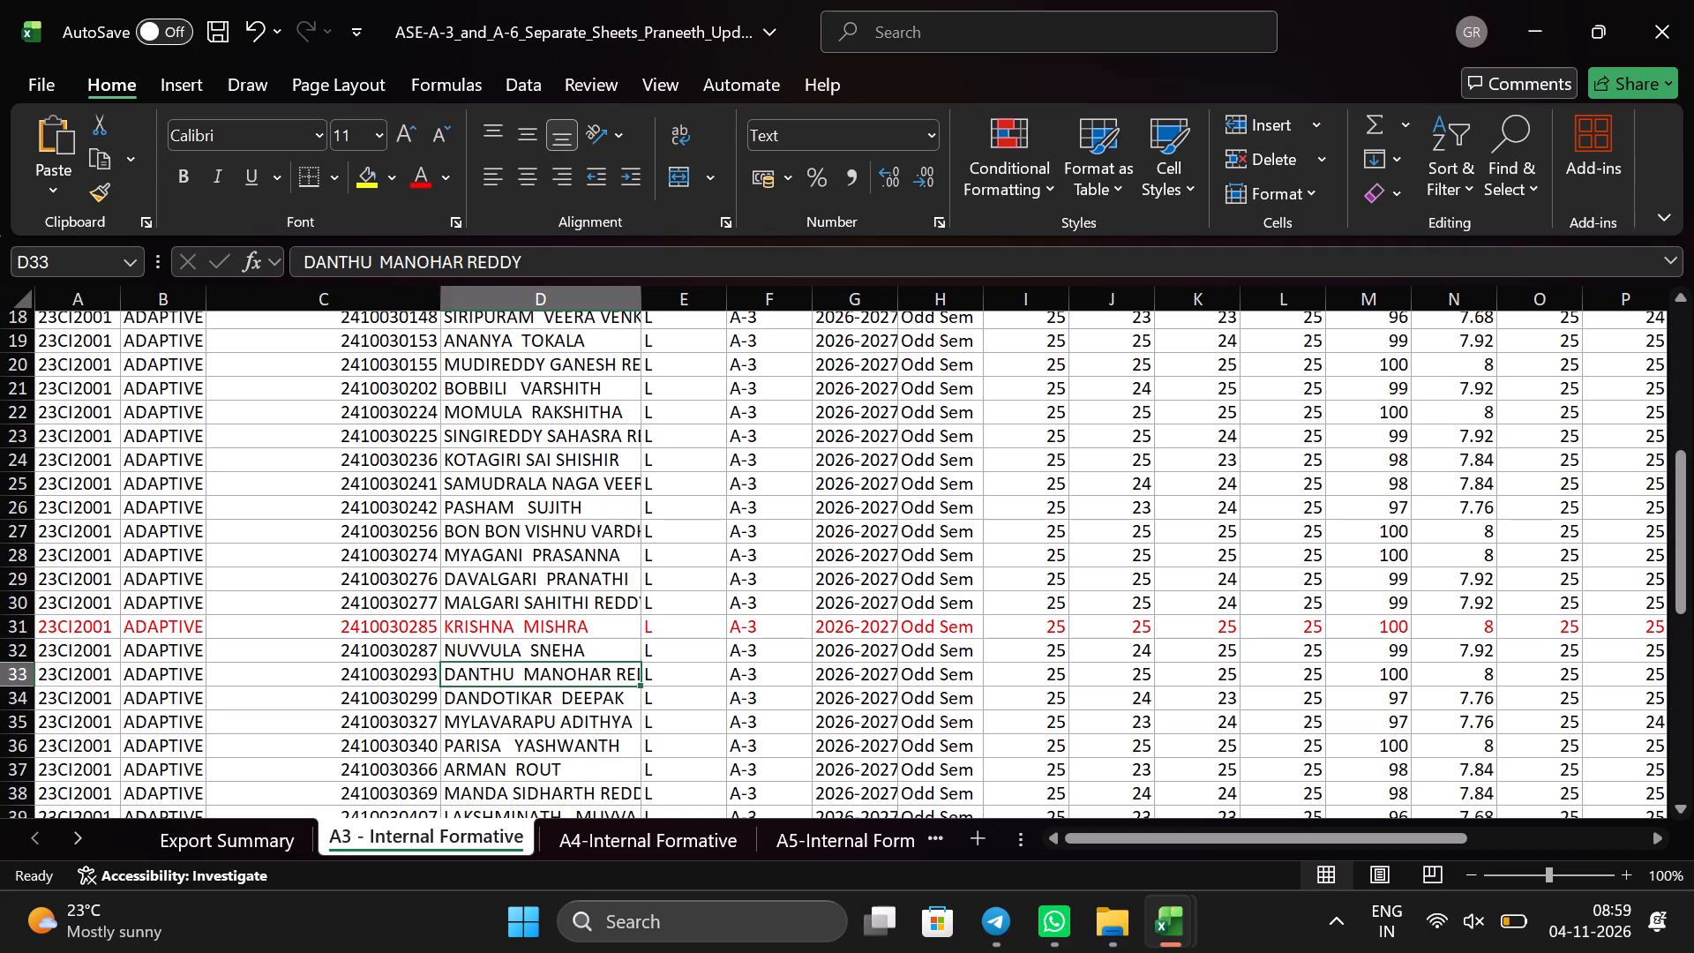
left_click_drag(73, 703, 958, 688)
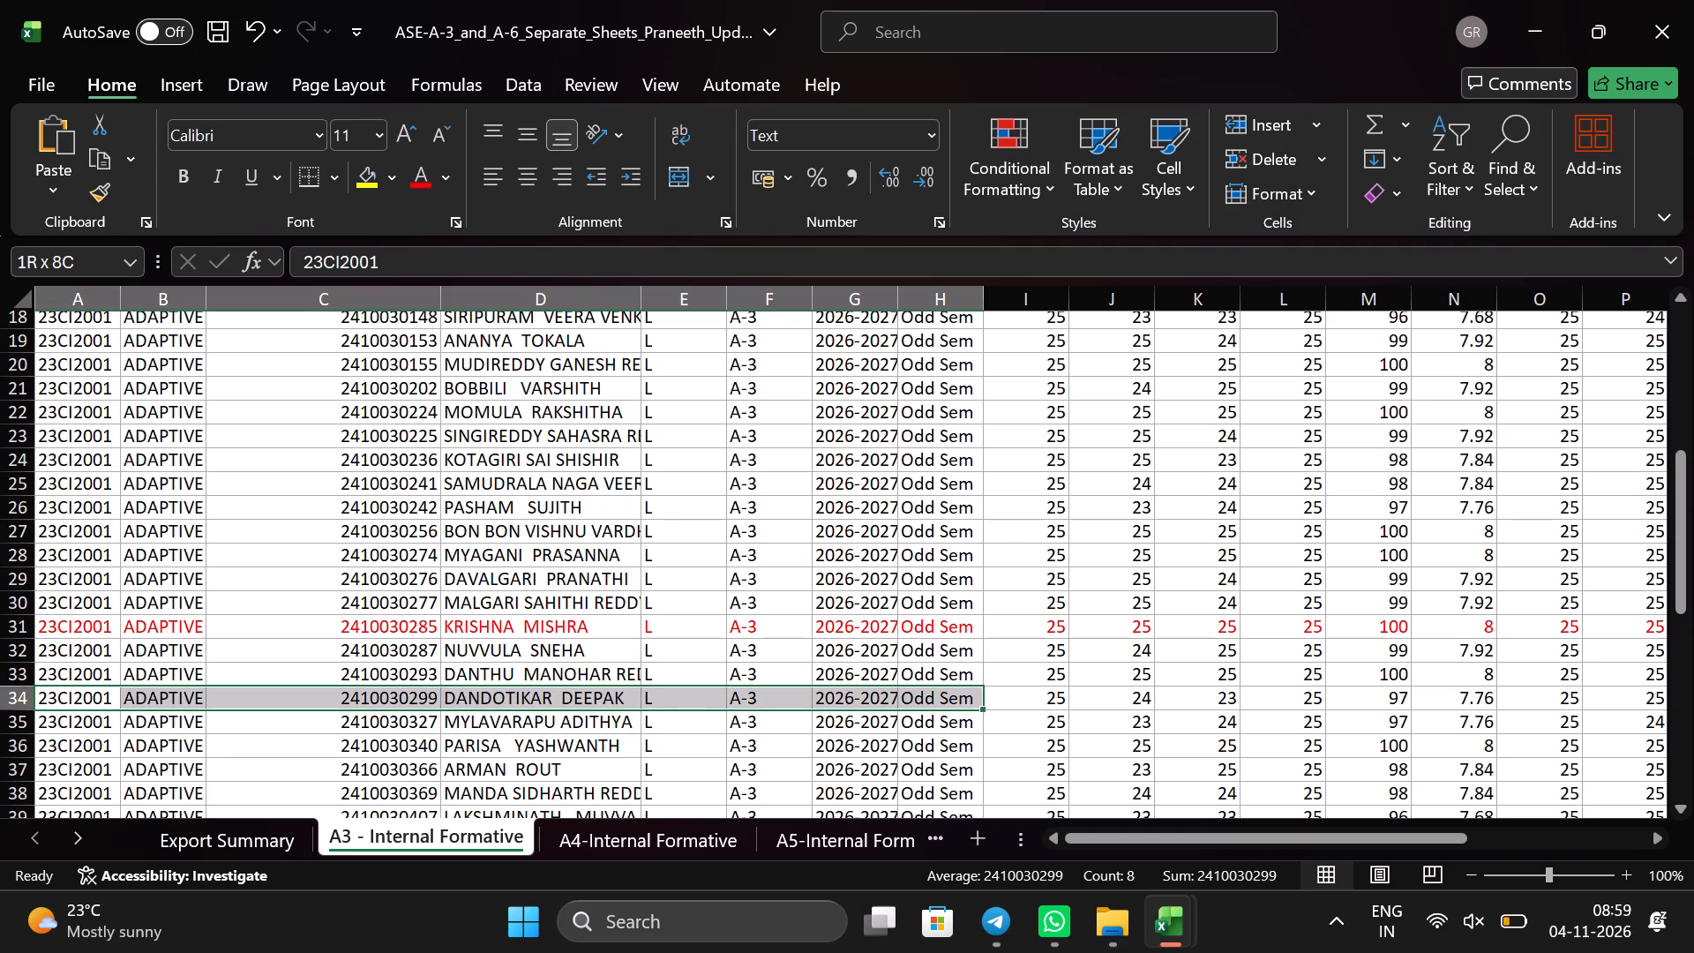
left_click_drag(958, 688, 1420, 687)
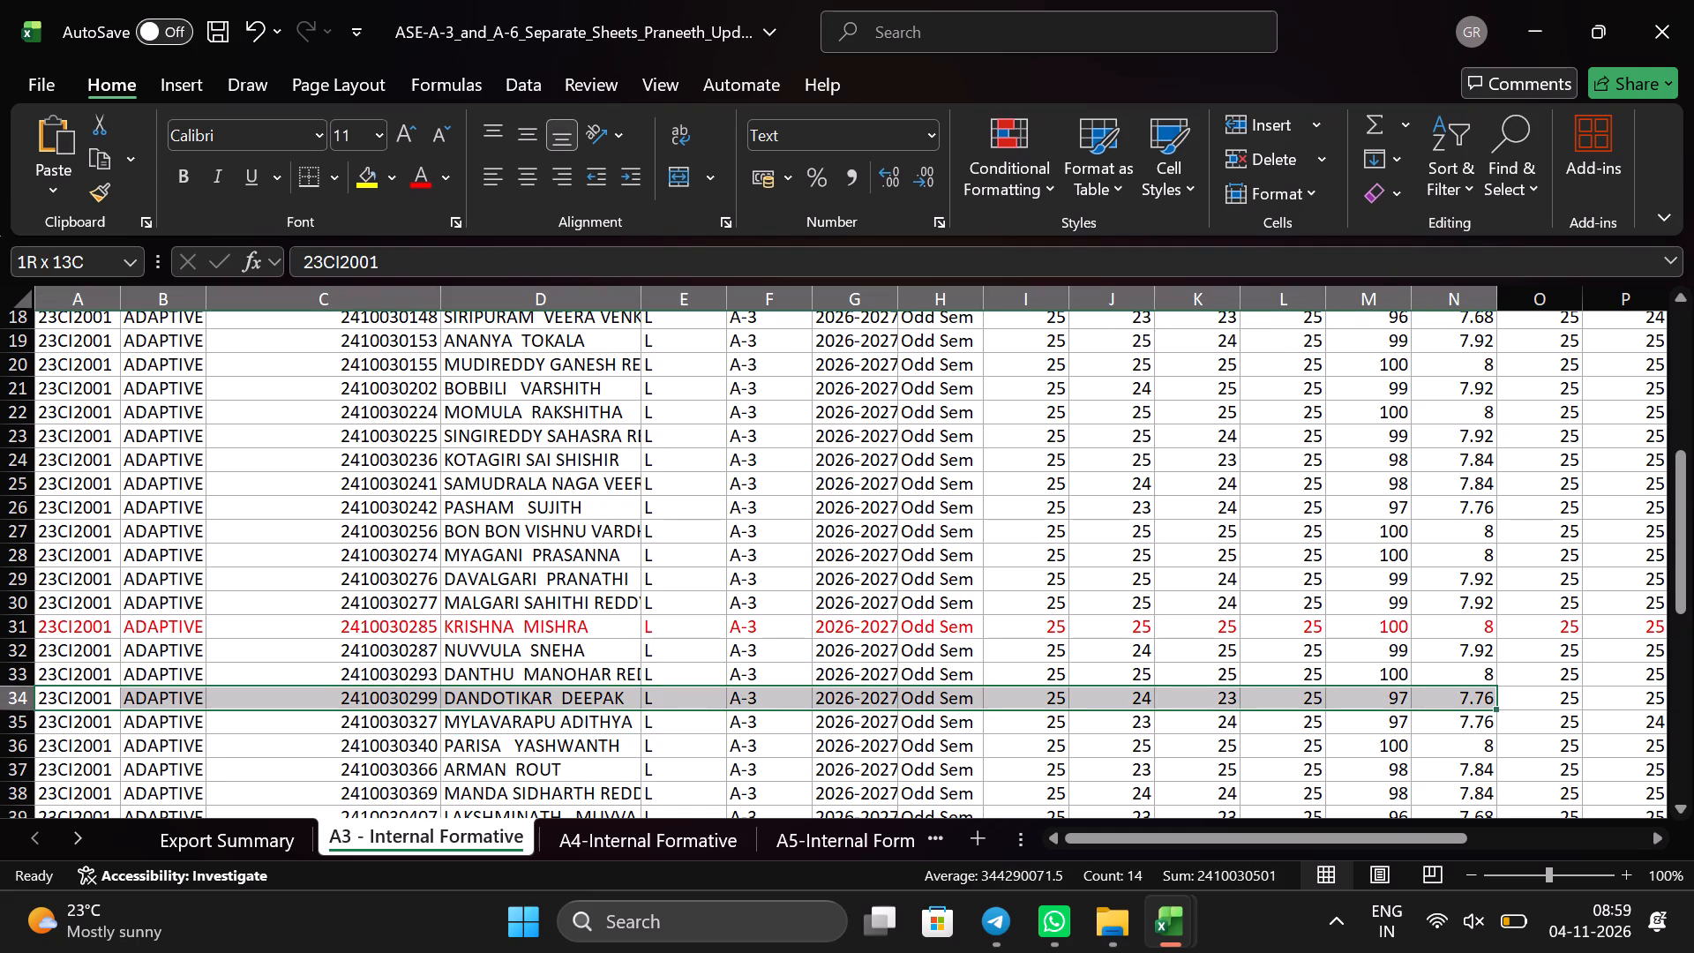
left_click_drag(1420, 687, 1548, 687)
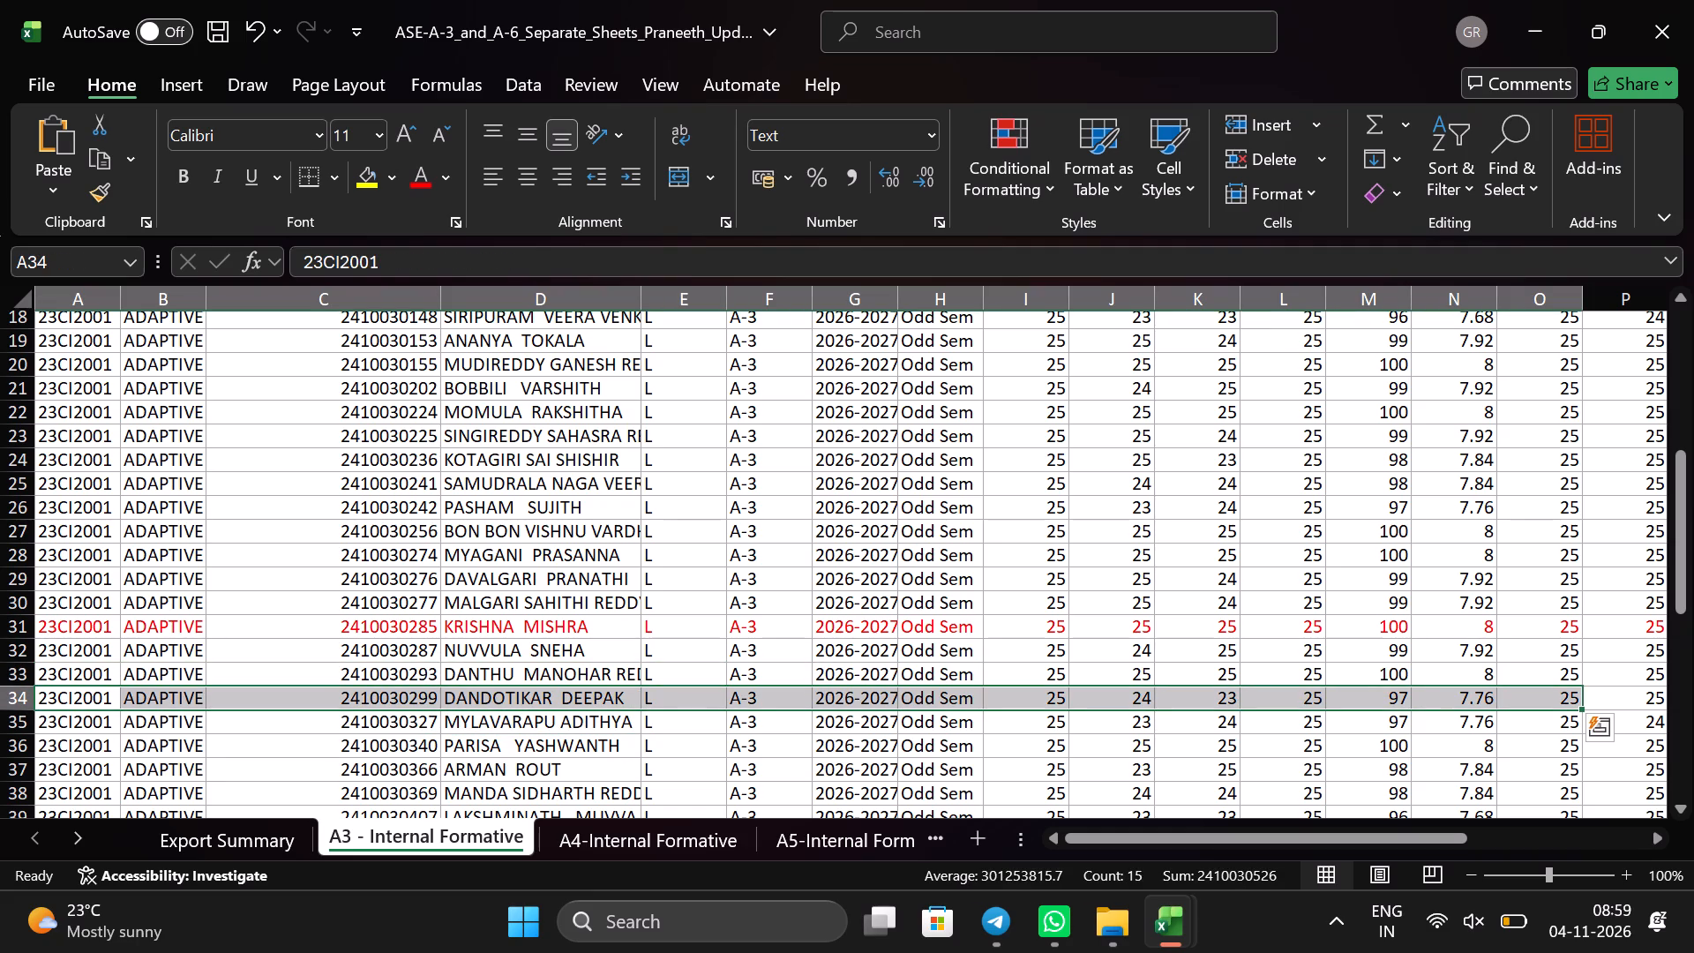
left_click_drag(1573, 694, 1606, 694)
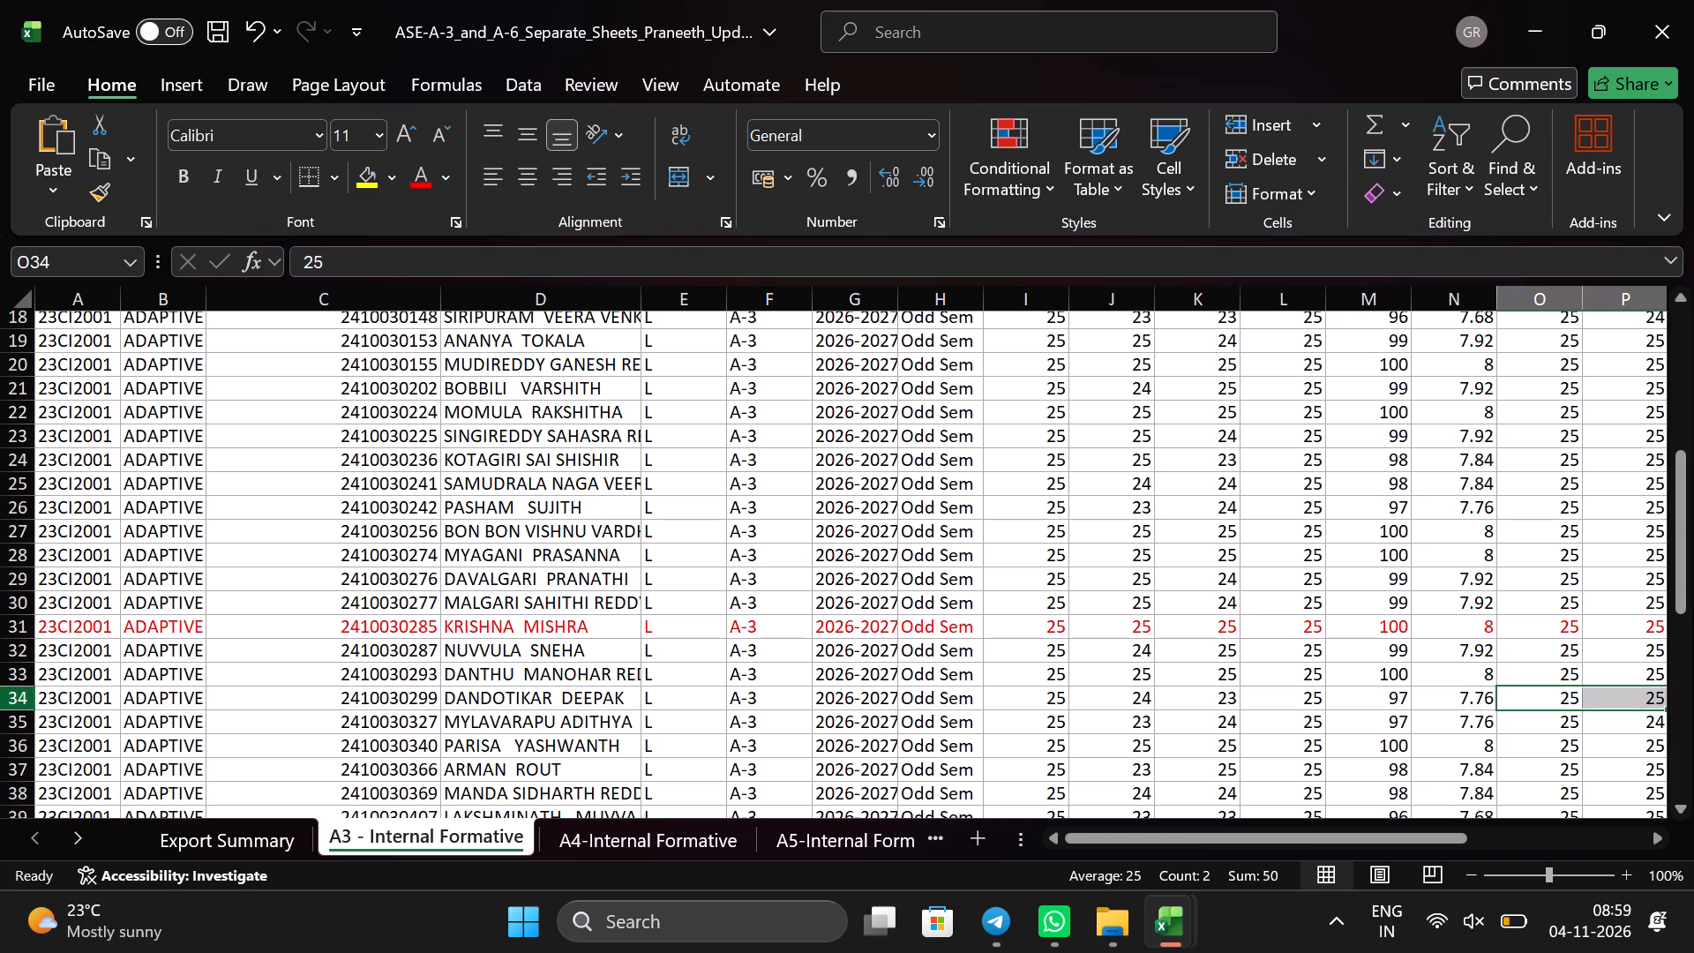
left_click_drag(95, 698, 867, 703)
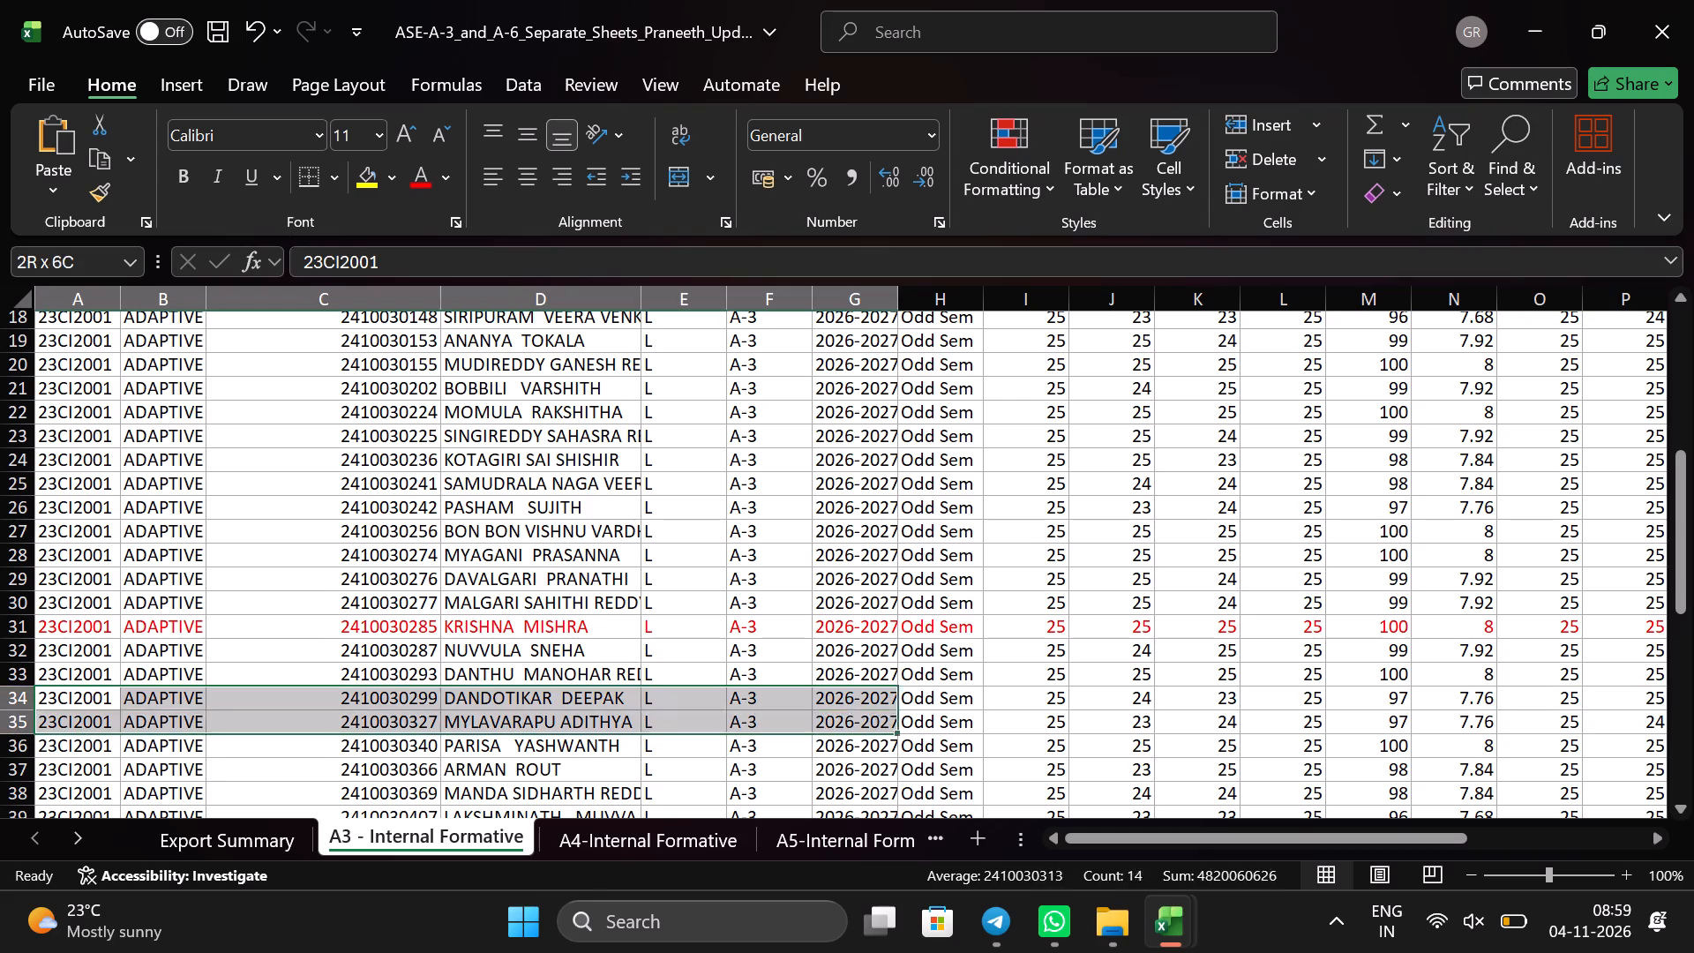
left_click_drag(867, 703, 1683, 696)
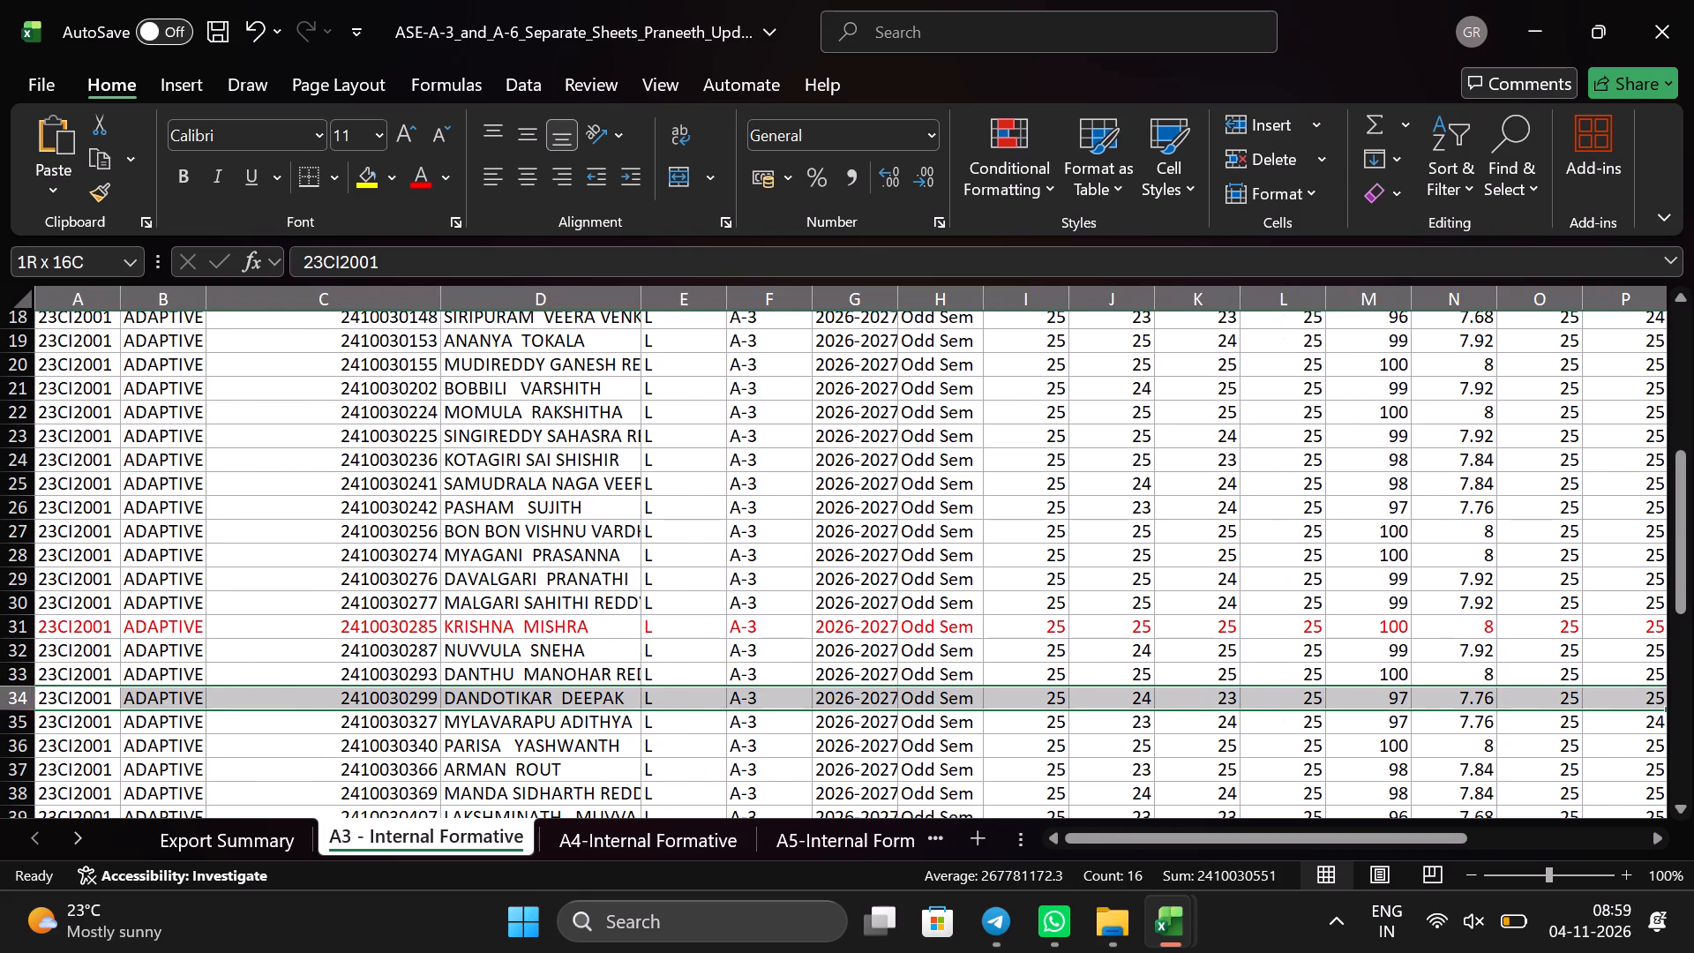
left_click_drag(1683, 696, 1501, 679)
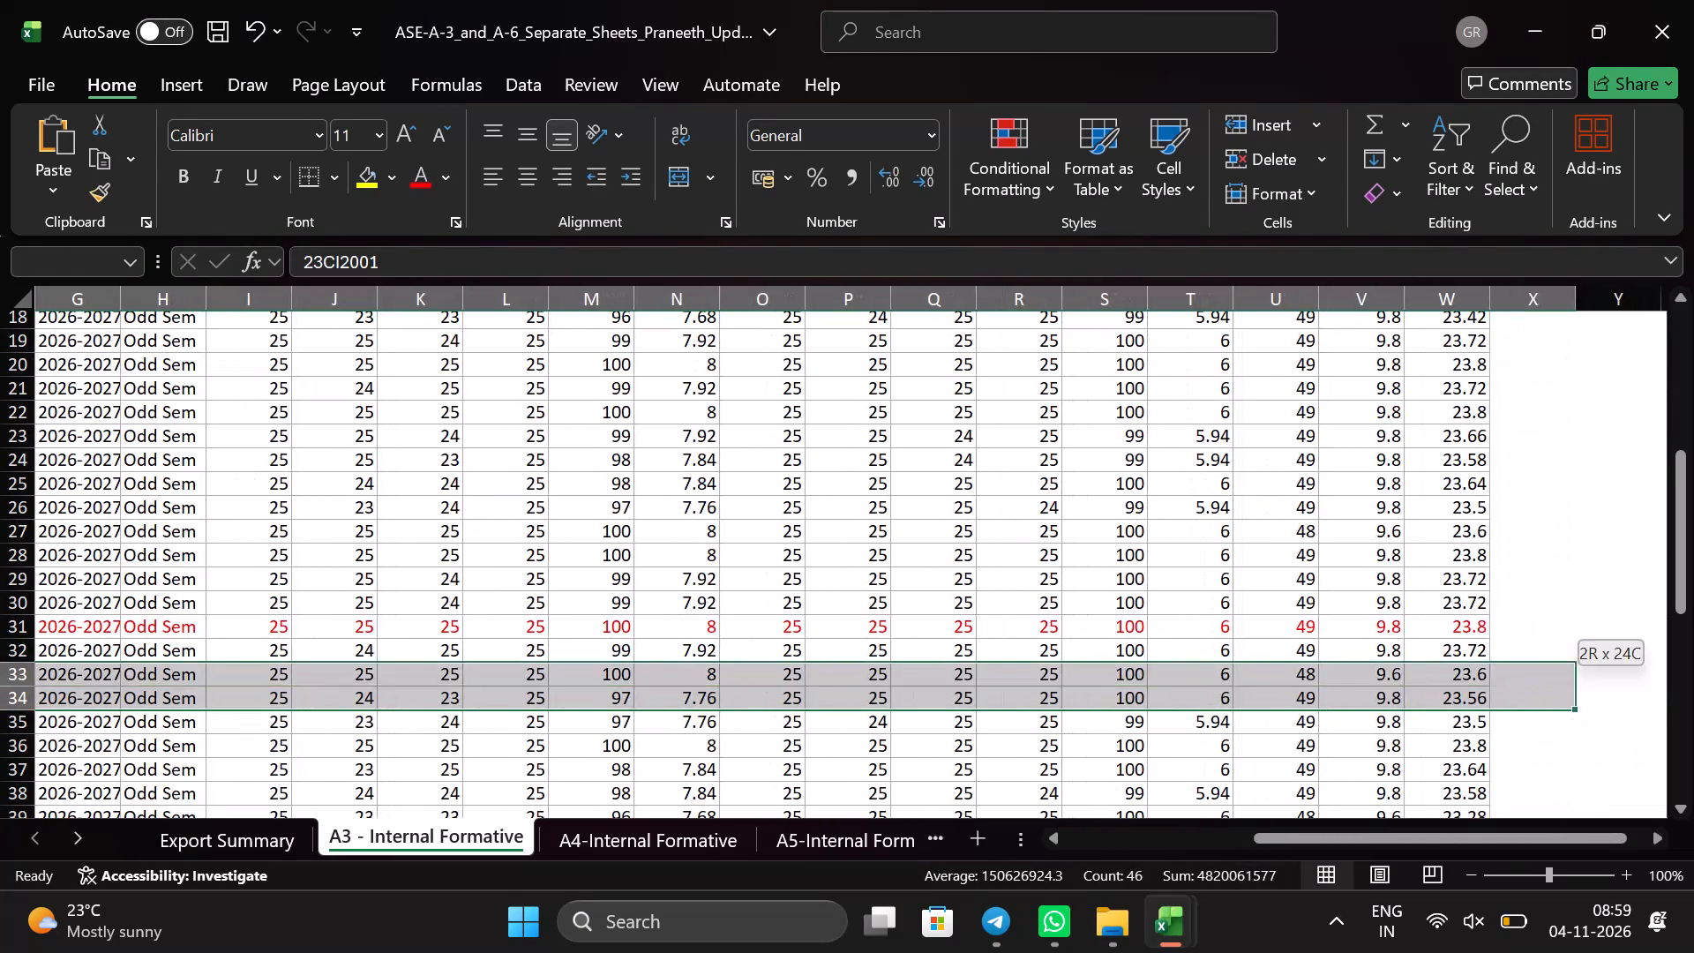
left_click_drag(1501, 679, 1459, 696)
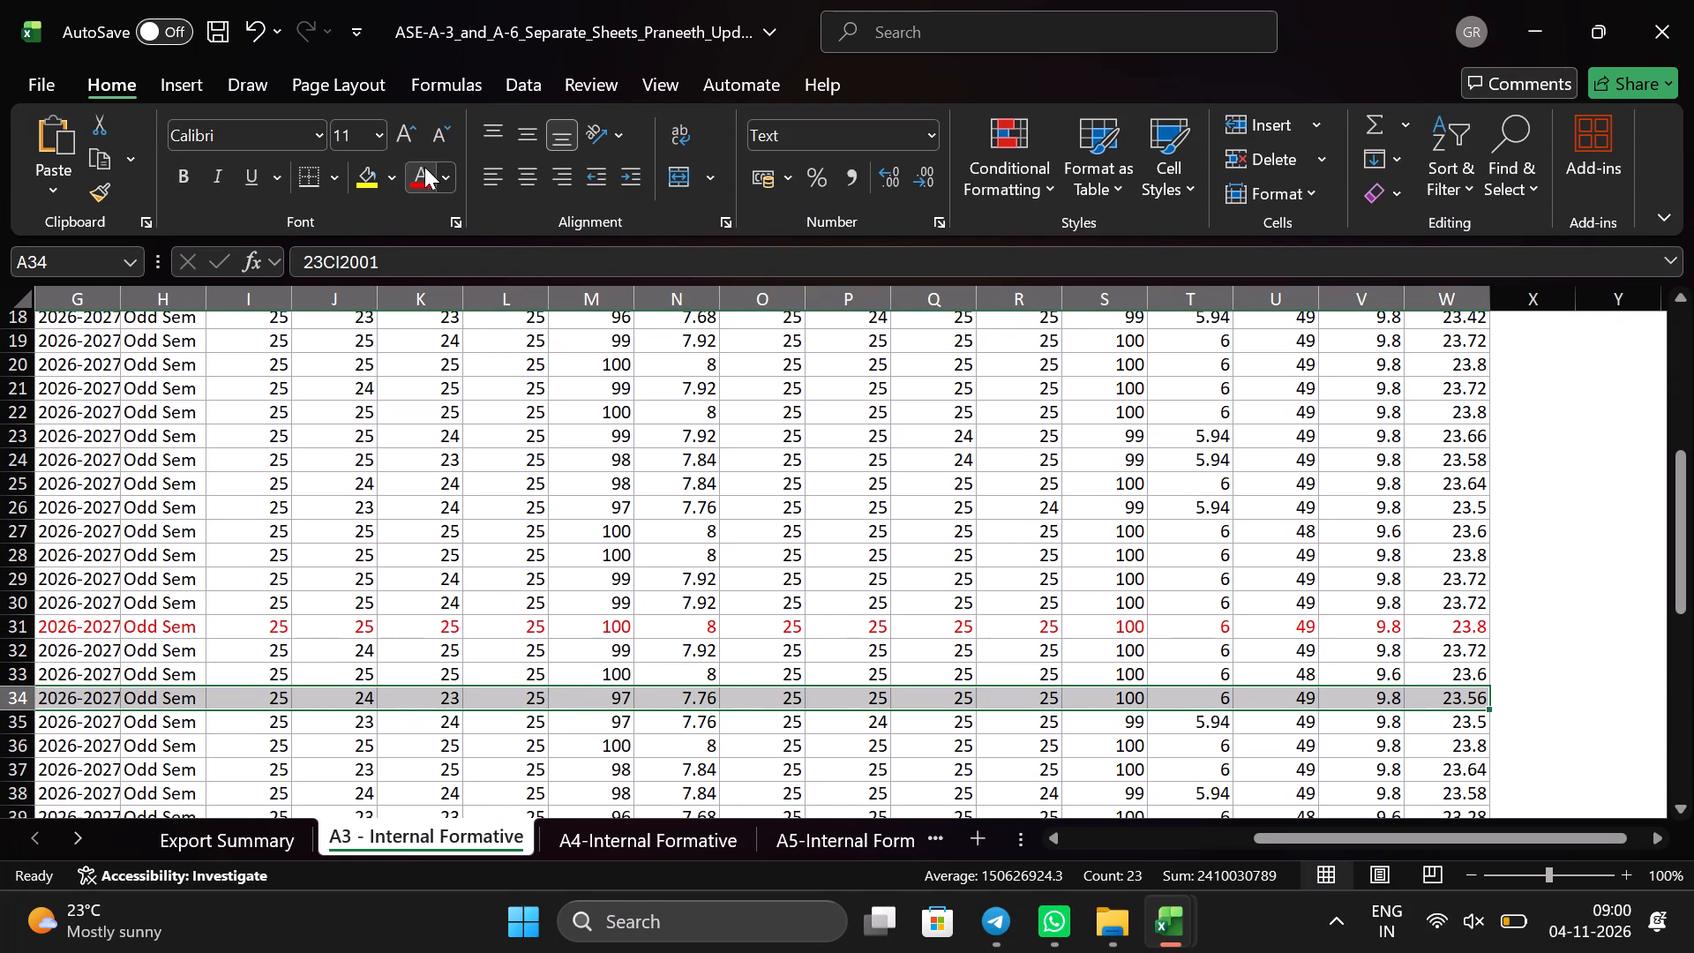
left_click(424, 167)
left_click(304, 582)
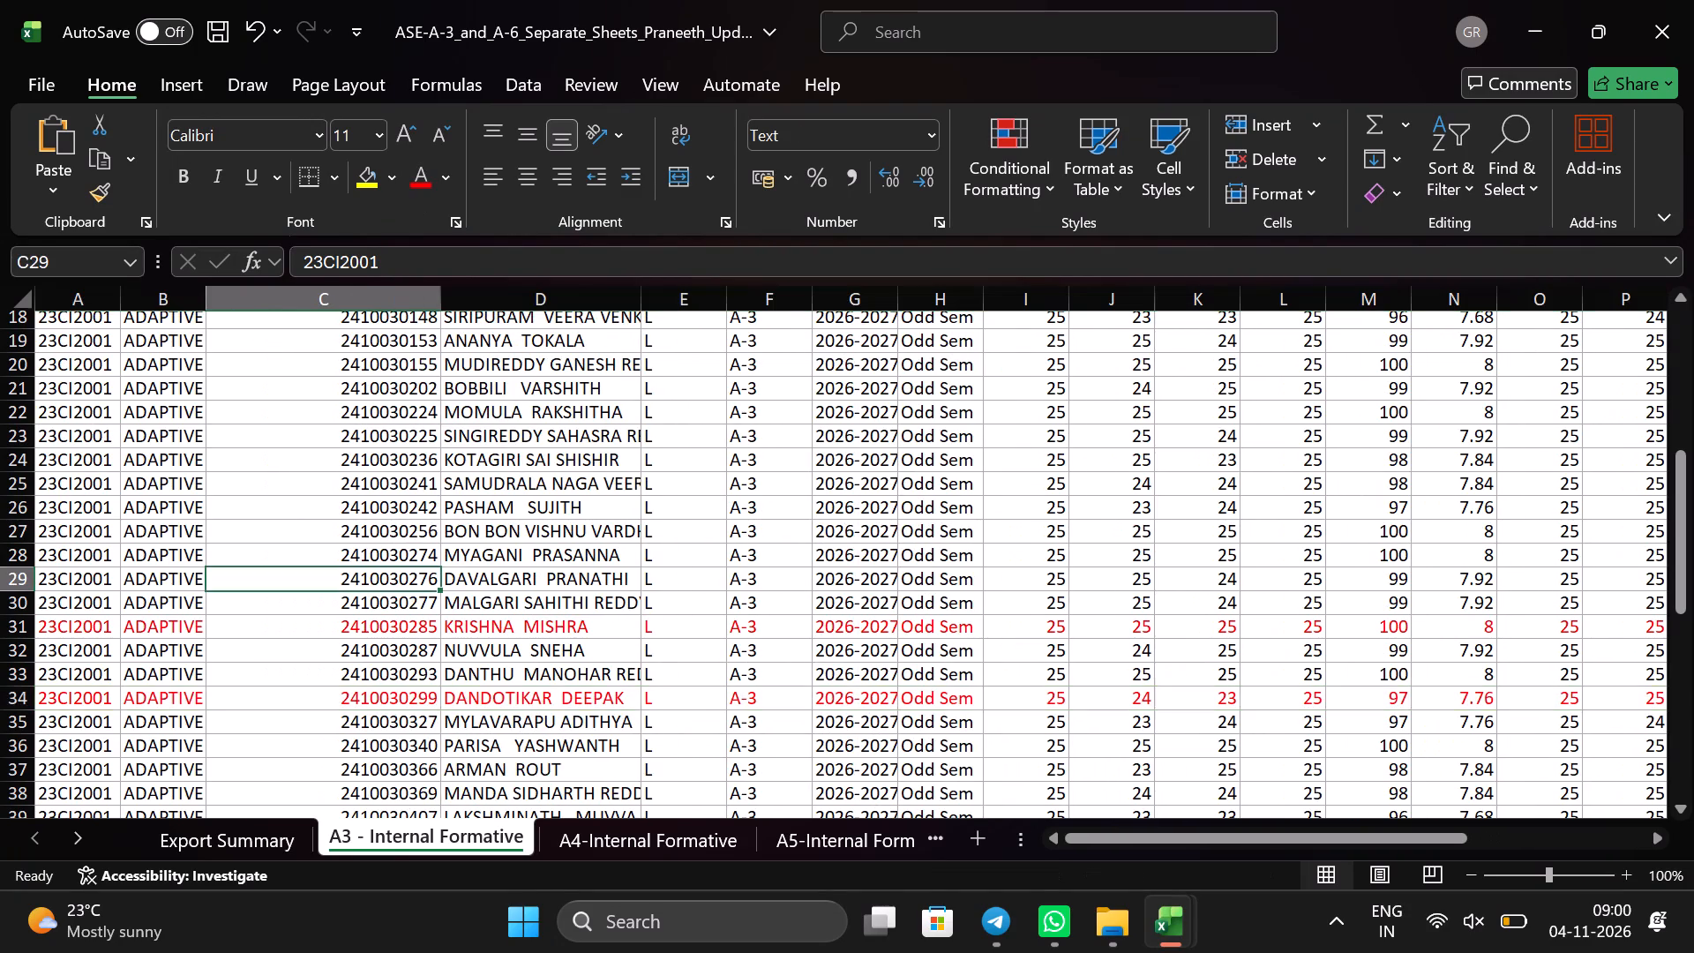
Review the remaining student rows of the A3 sheet down to the last record, checking names, marks, totals and weightages.
scroll(304, 582, "down", 2)
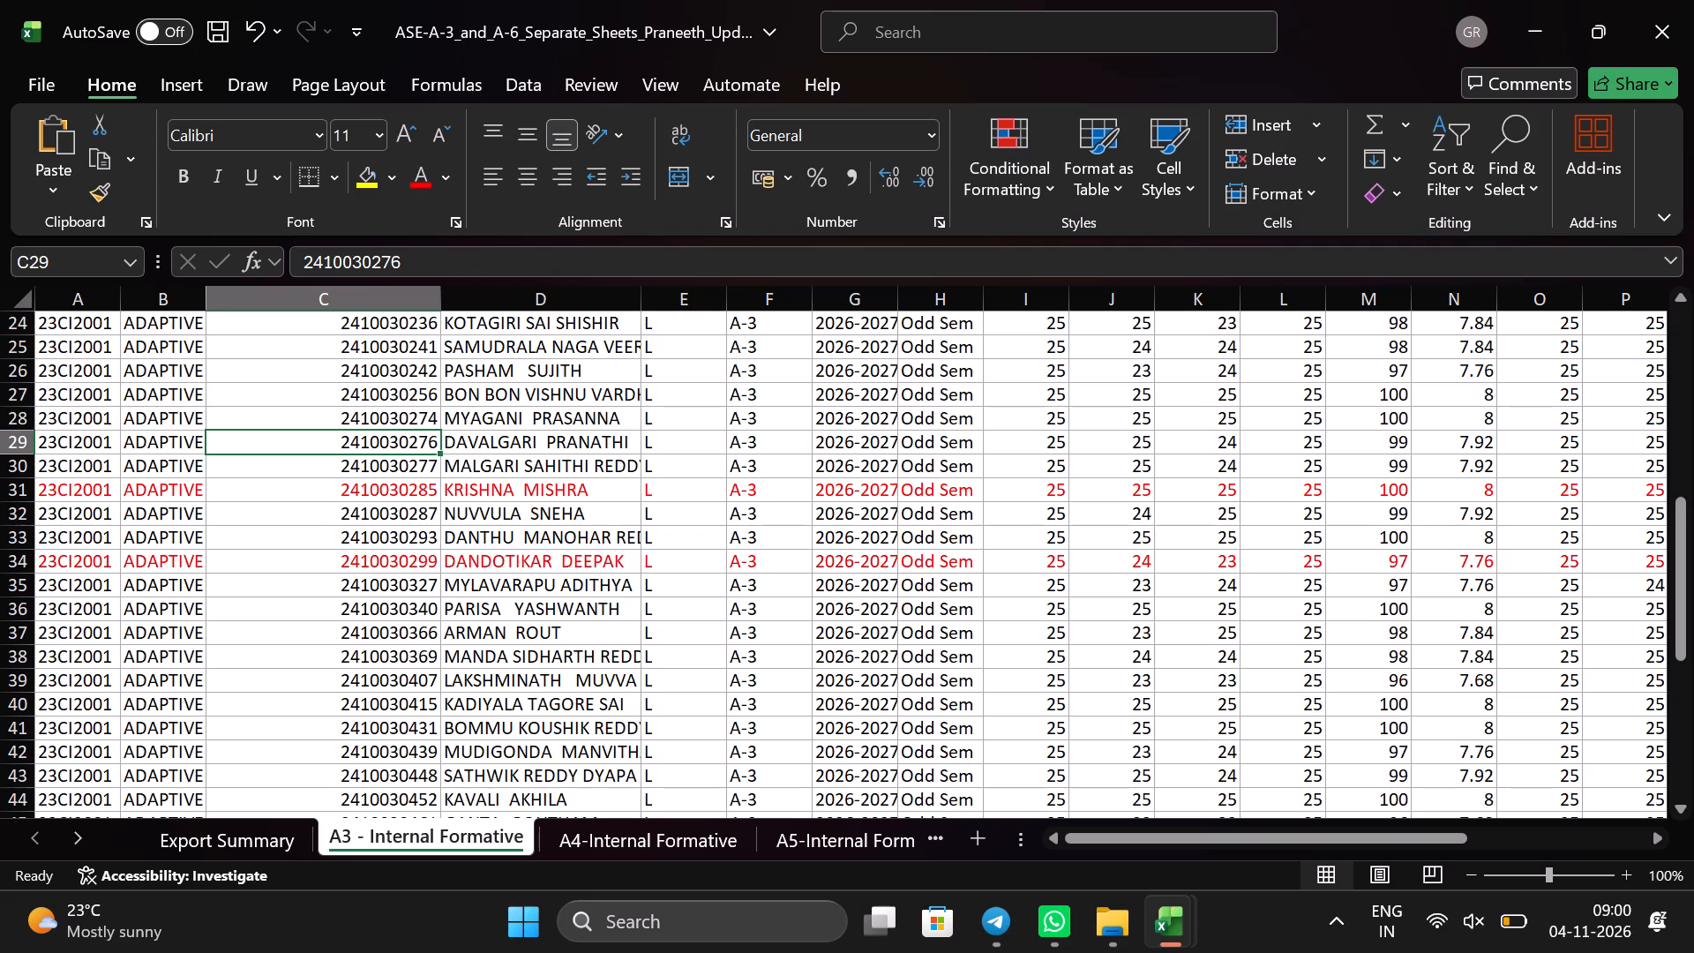
scroll(545, 704, "down", 1)
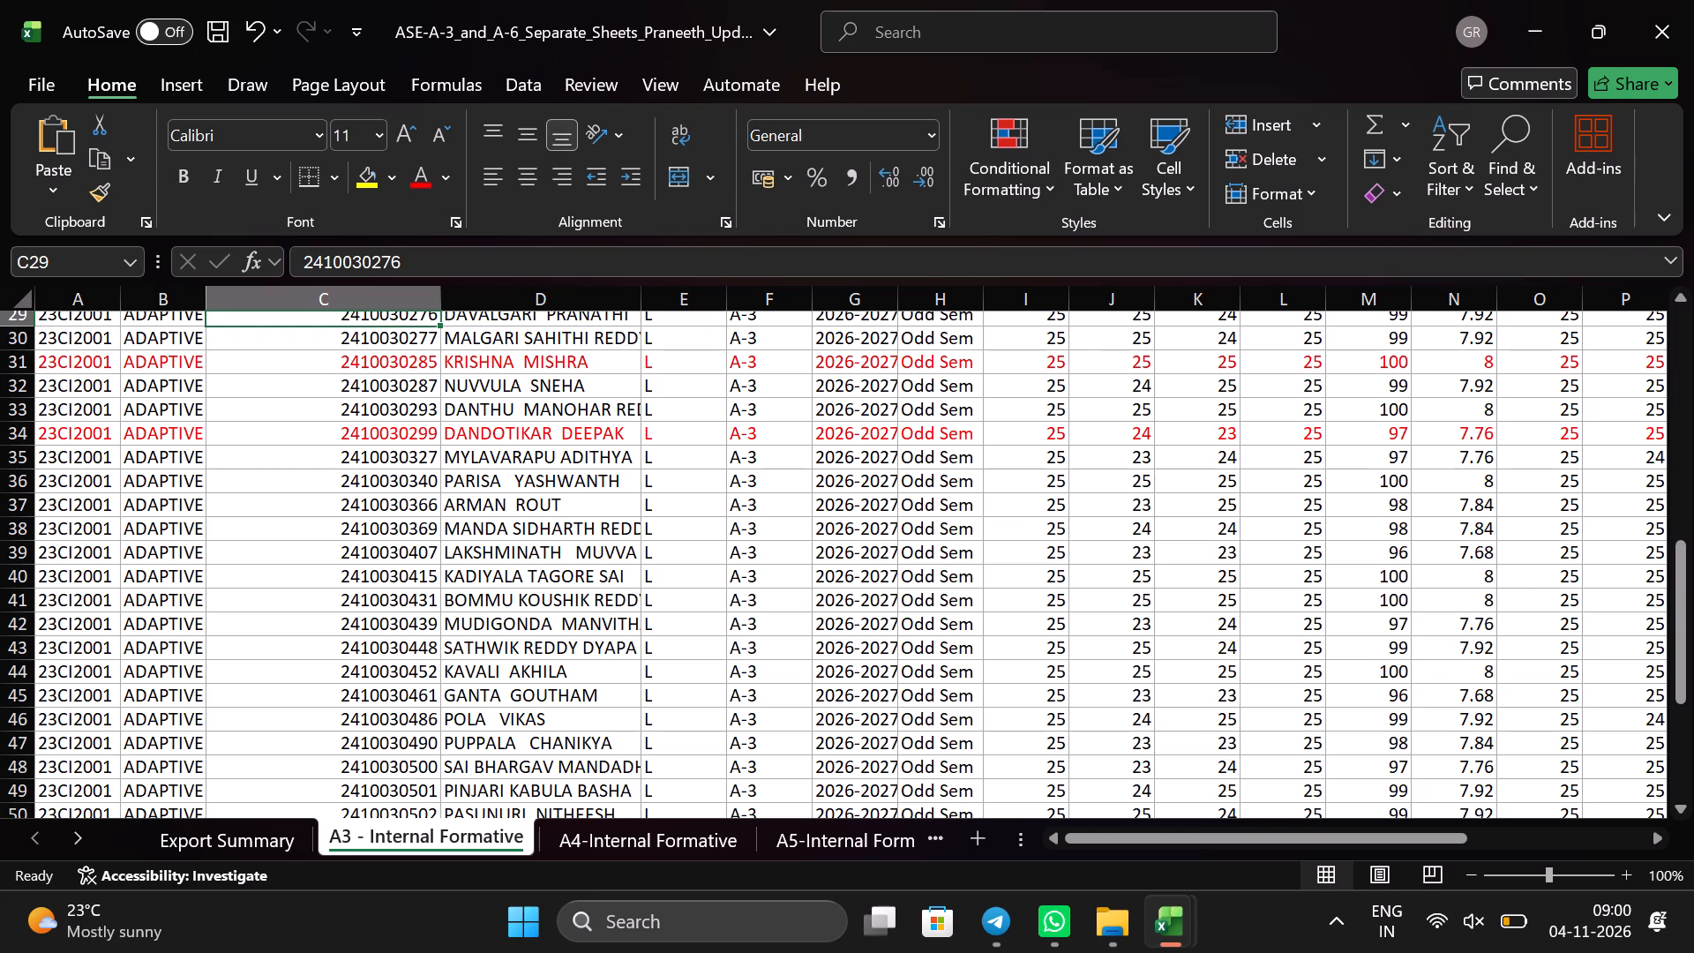
scroll(531, 704, "down", 1)
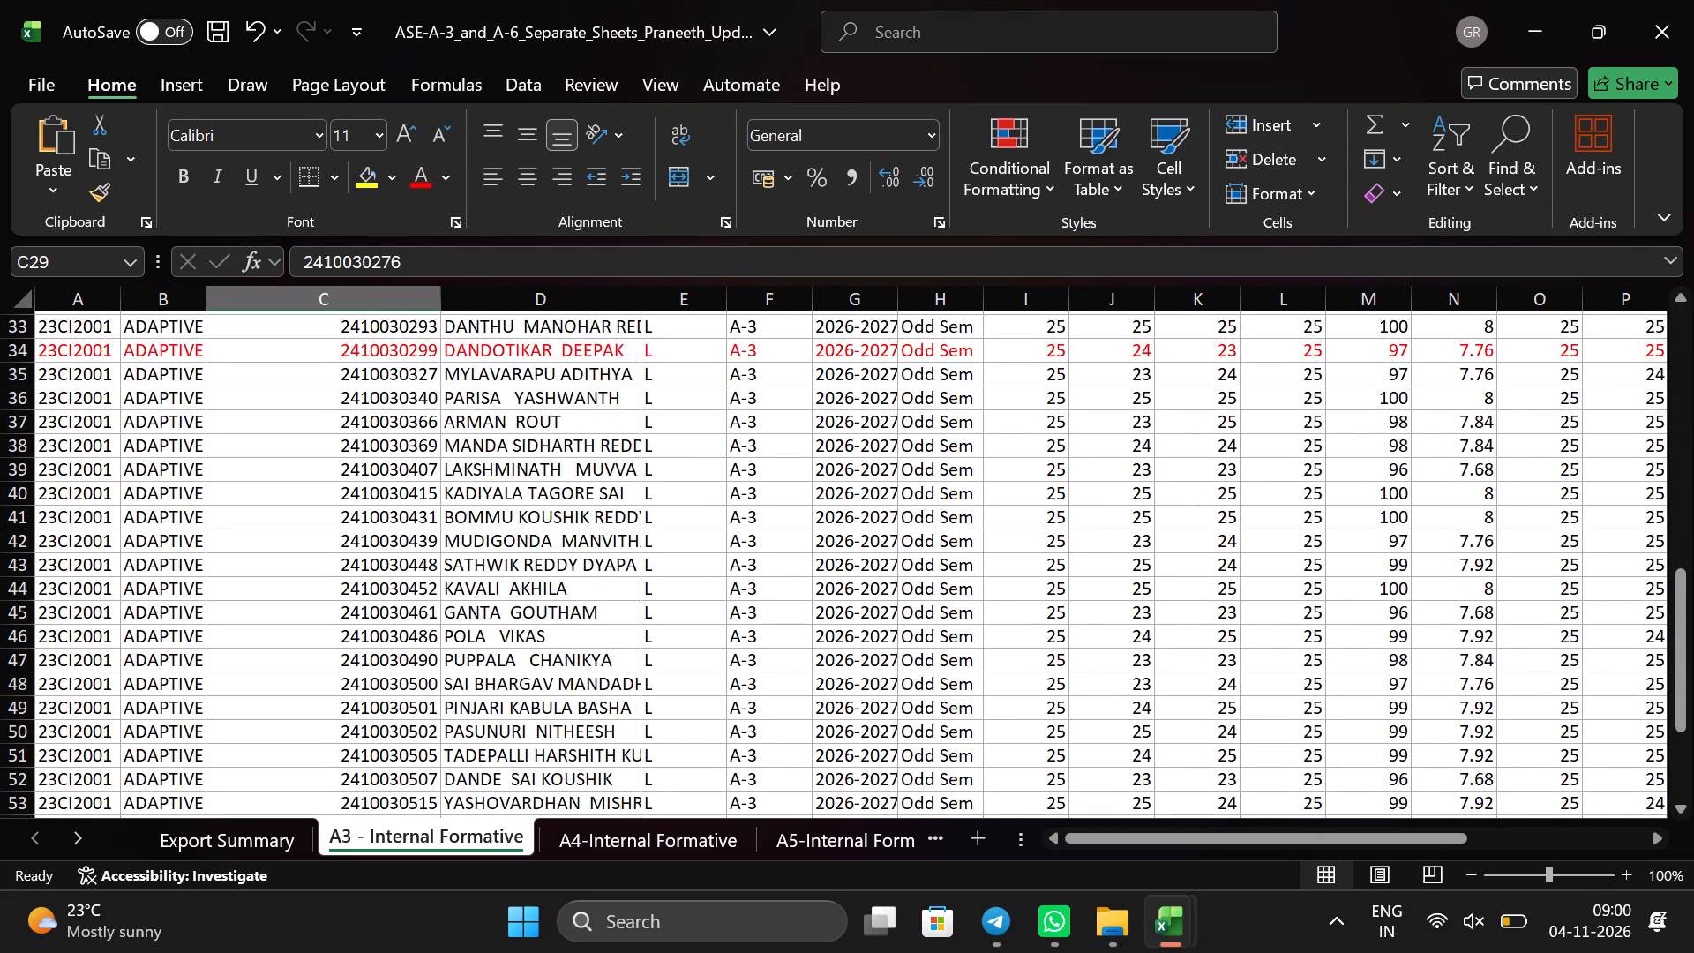
scroll(545, 690, "down", 1)
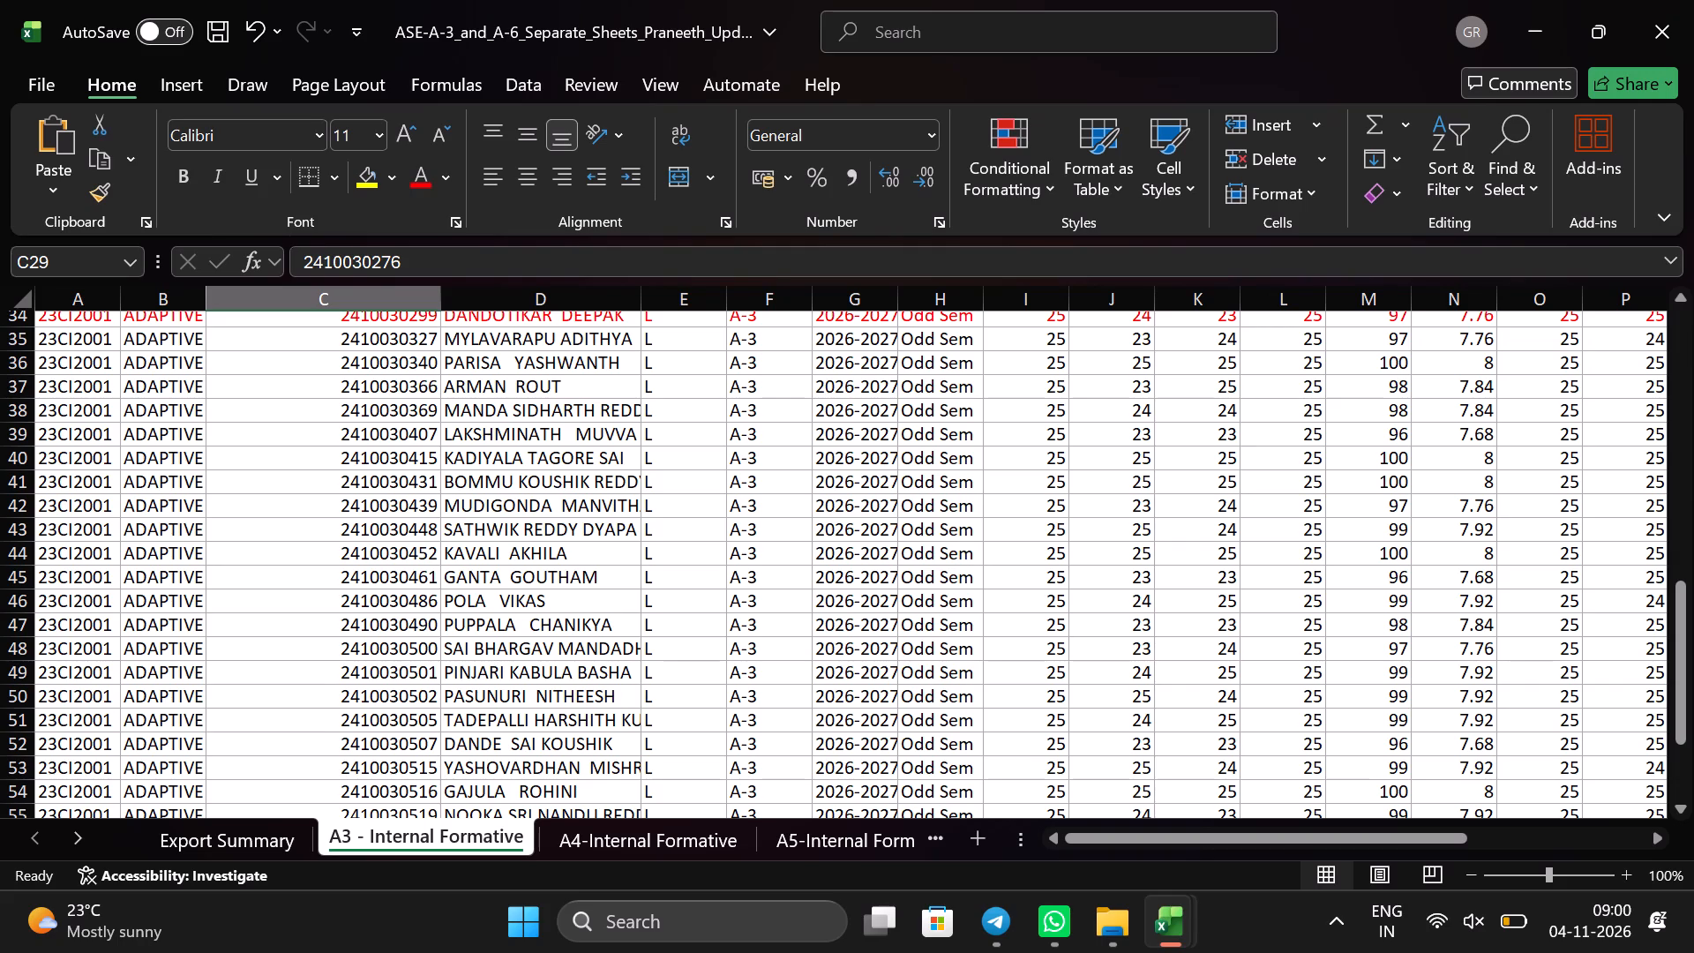
scroll(551, 739, "down", 1)
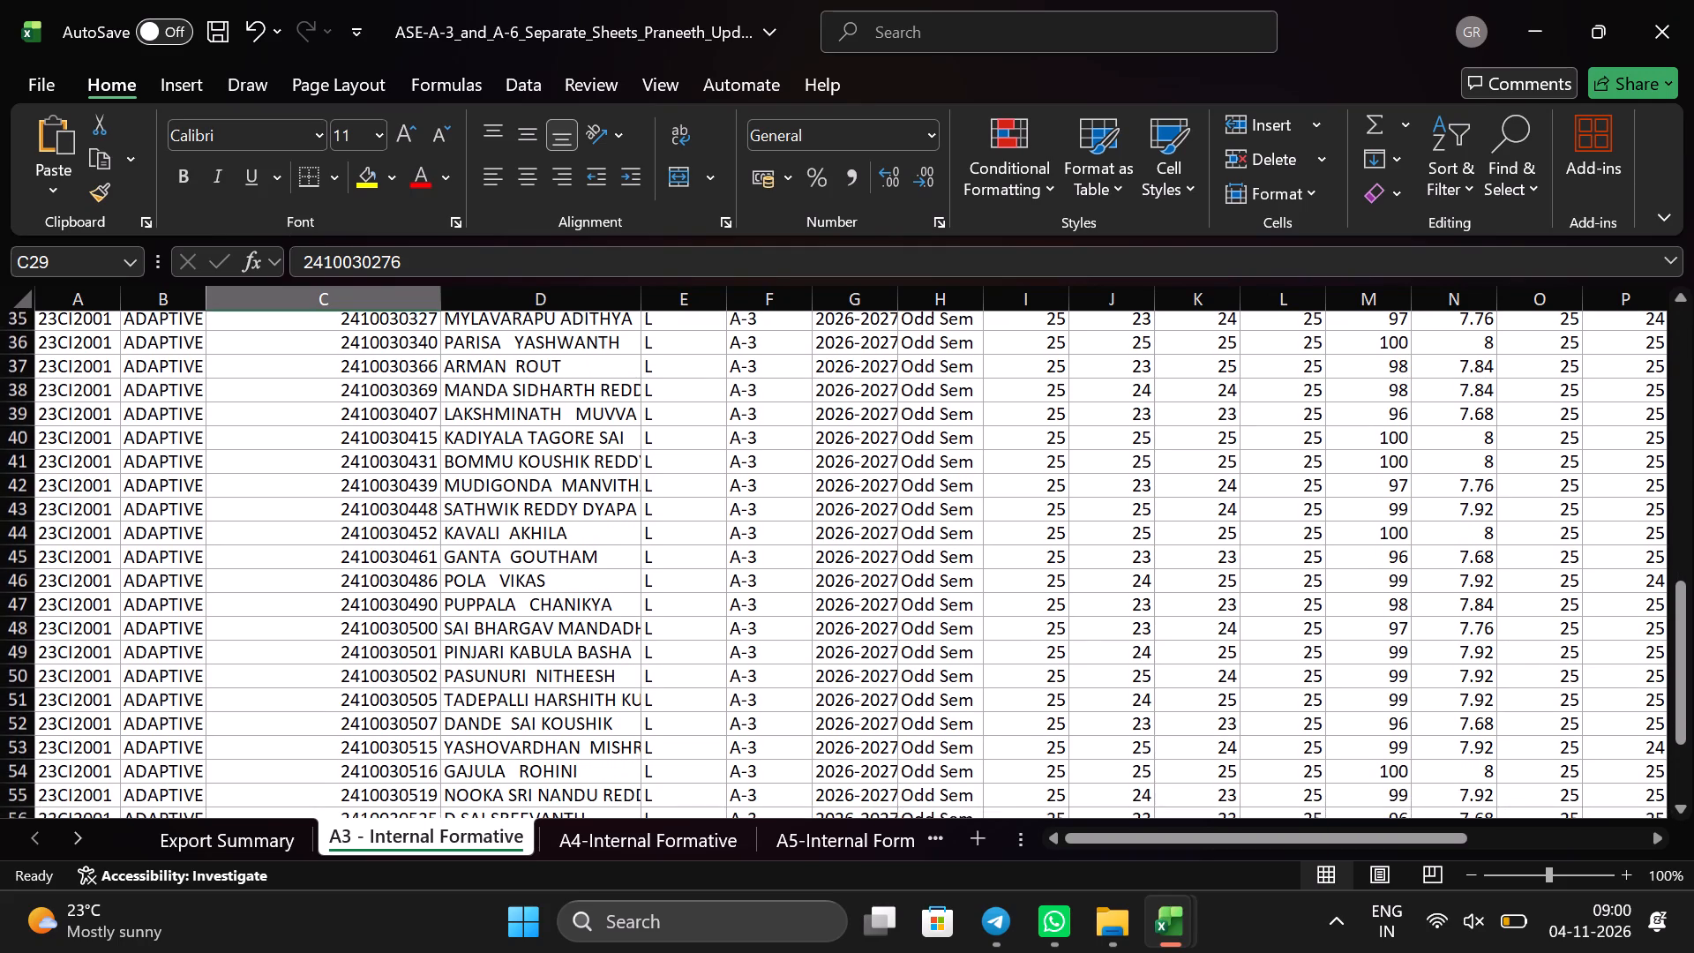
scroll(551, 739, "down", 1)
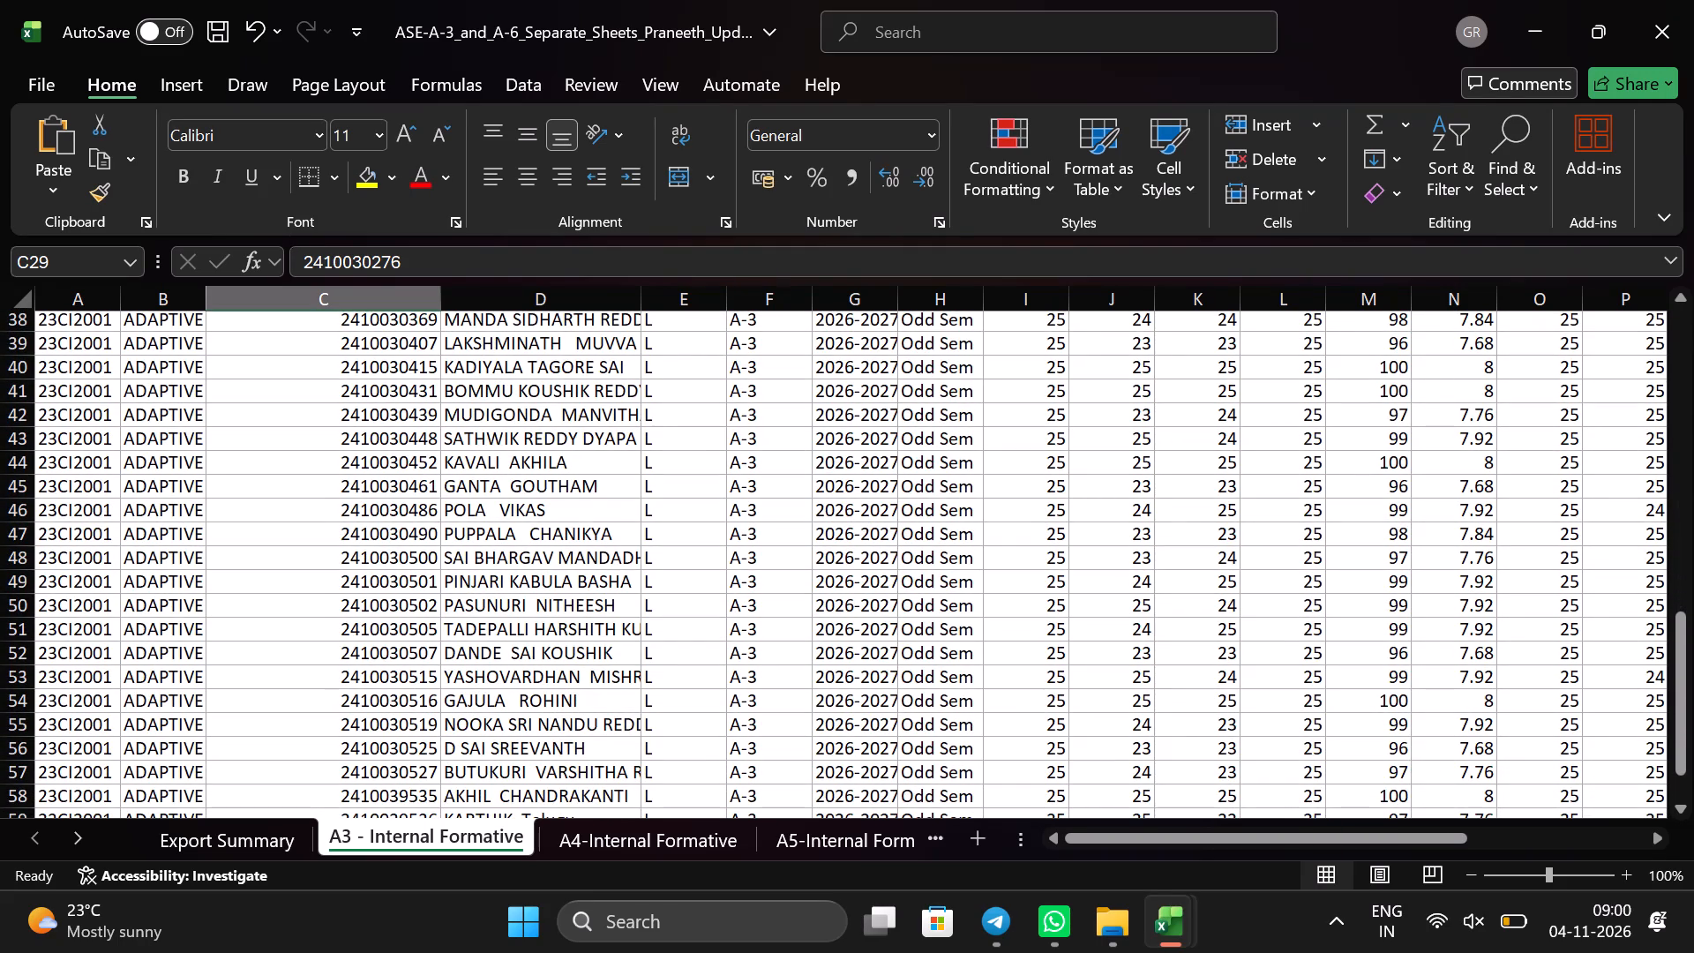
scroll(551, 739, "down", 1)
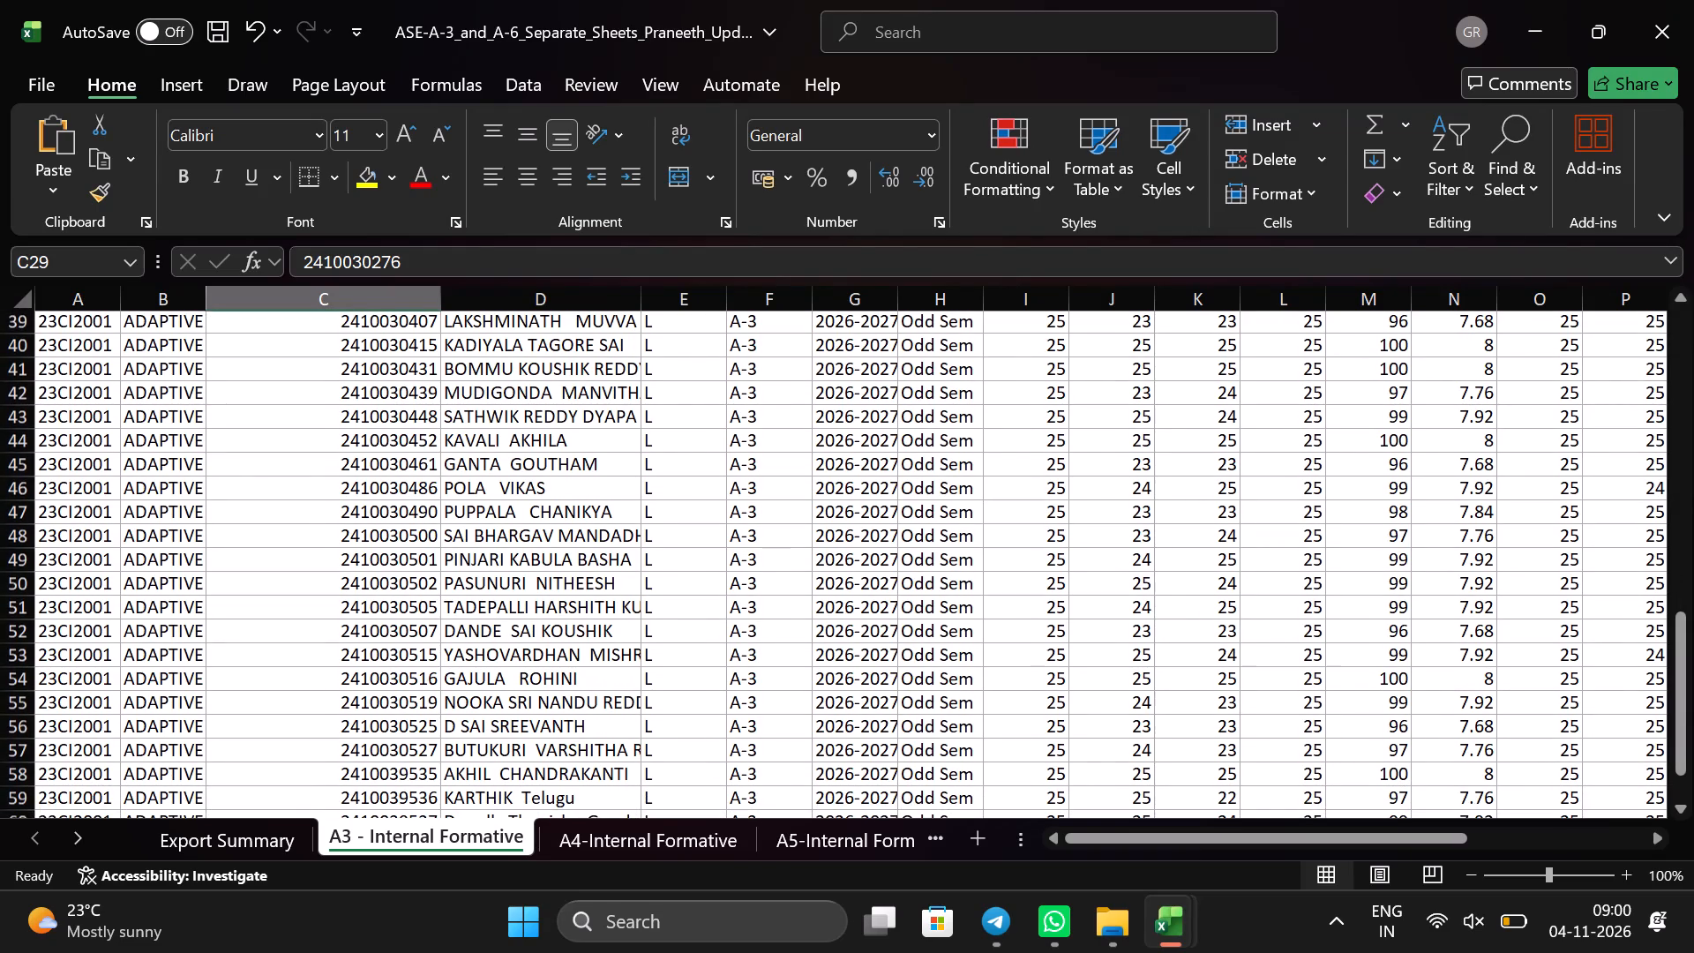
scroll(551, 739, "down", 3)
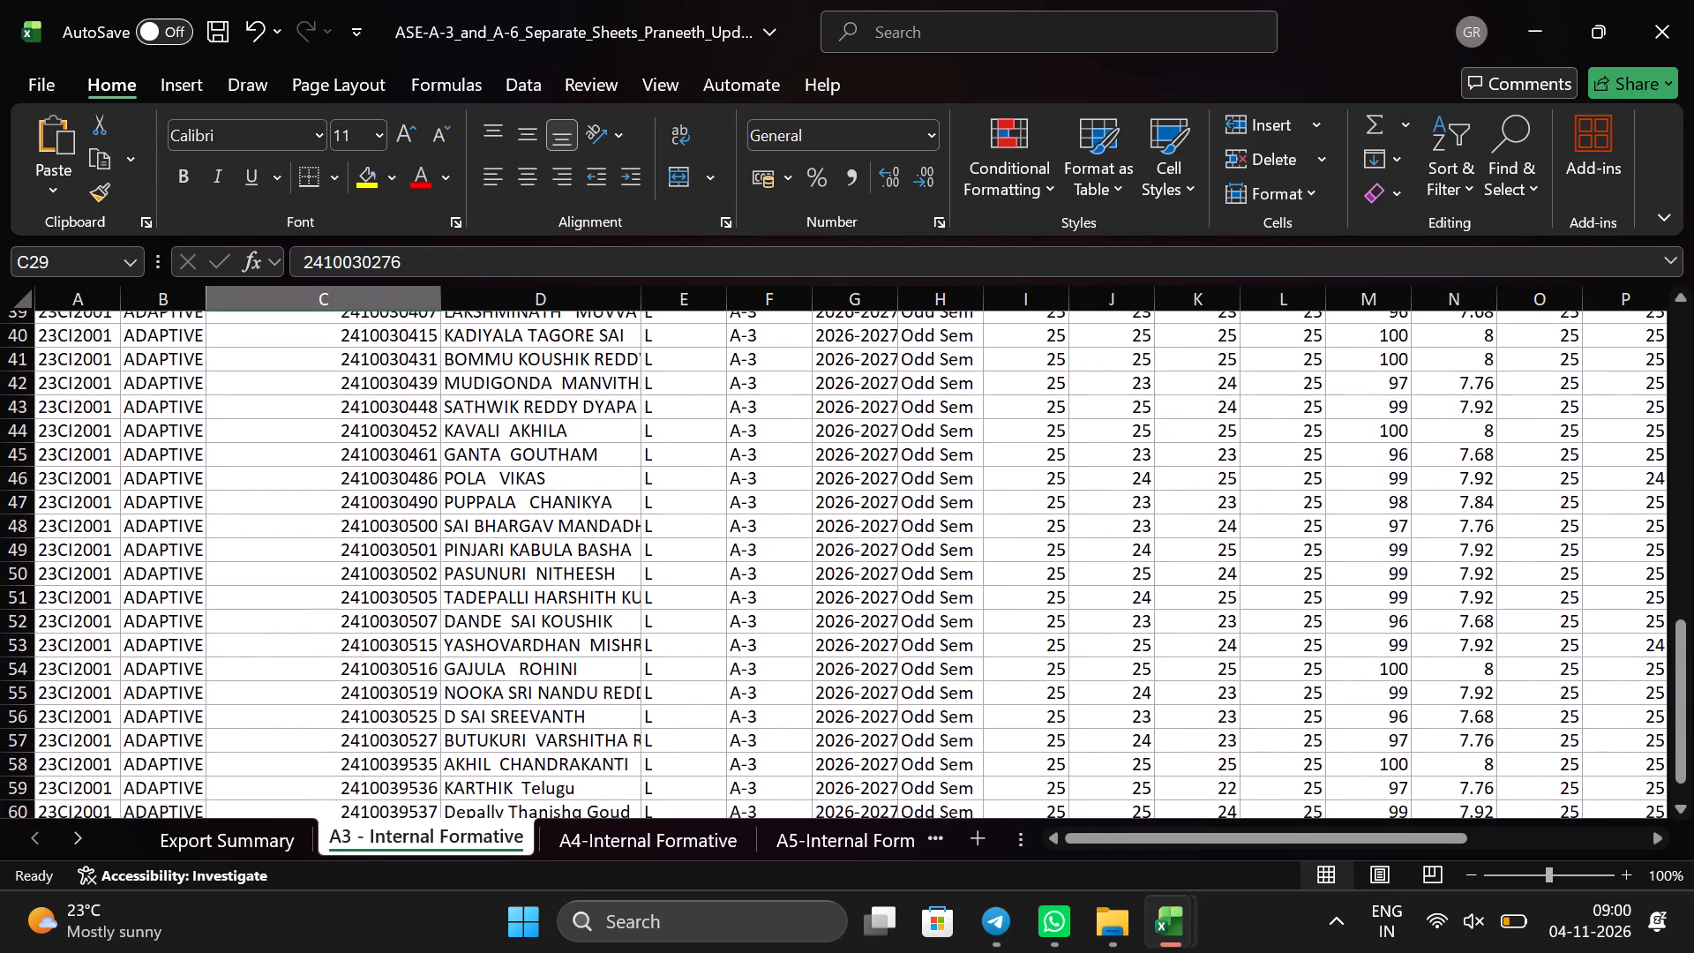
scroll(551, 739, "down", 1)
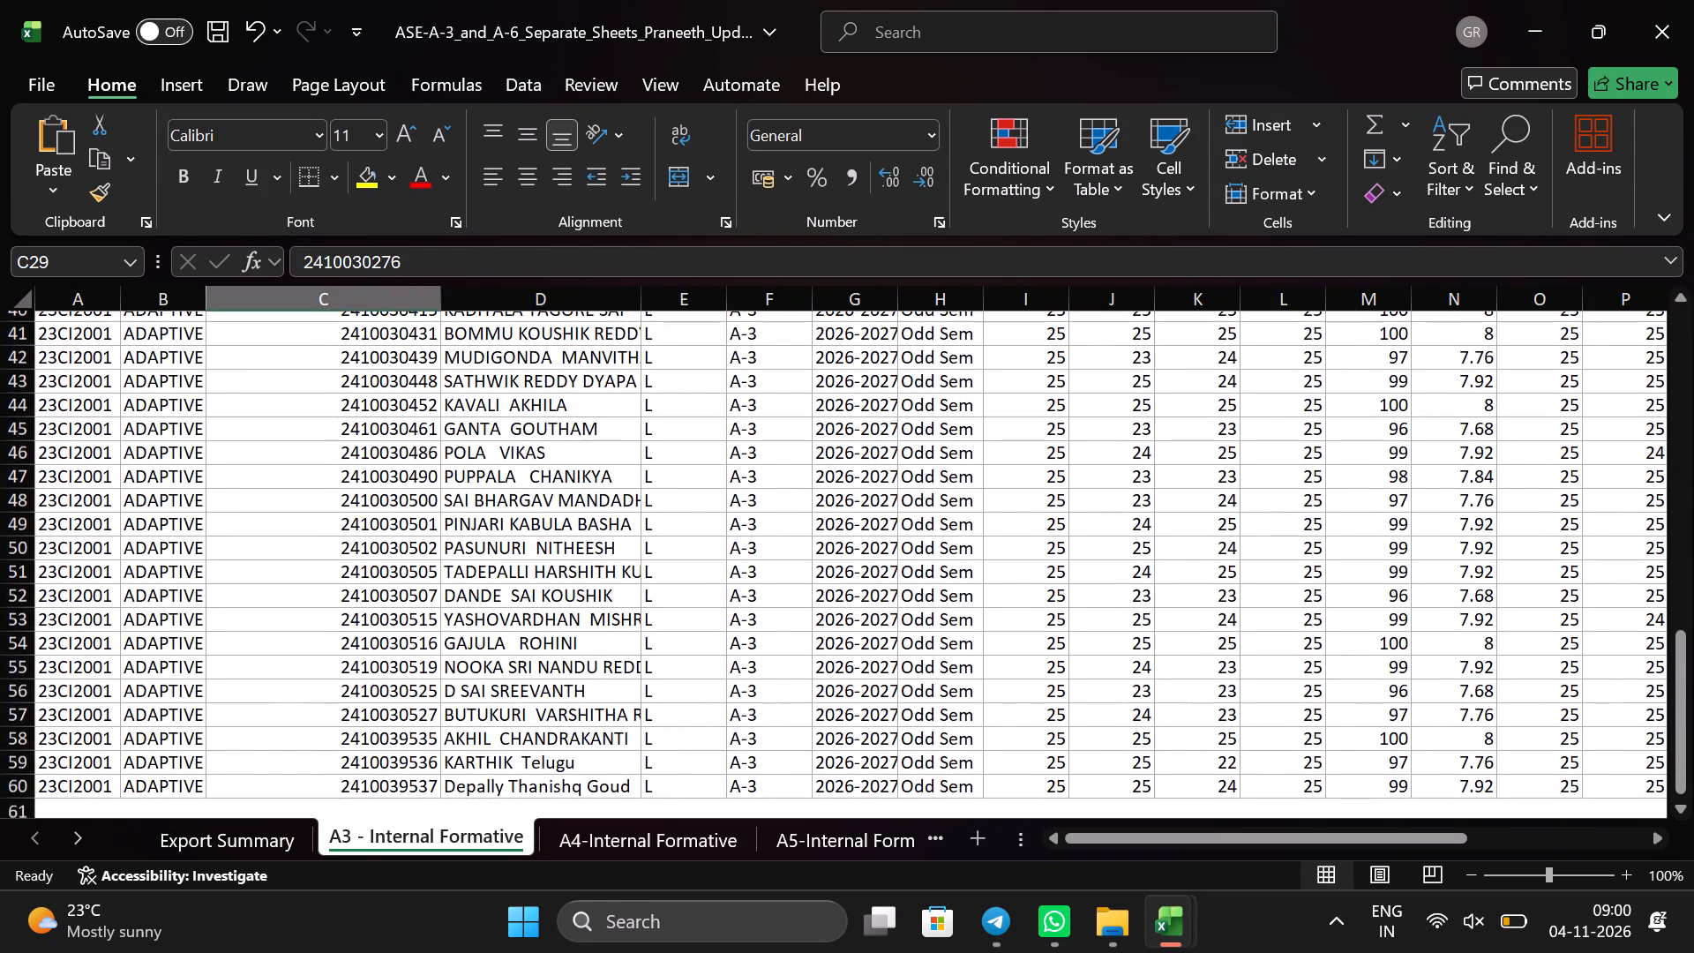
scroll(551, 739, "up", 4)
left_click(513, 642)
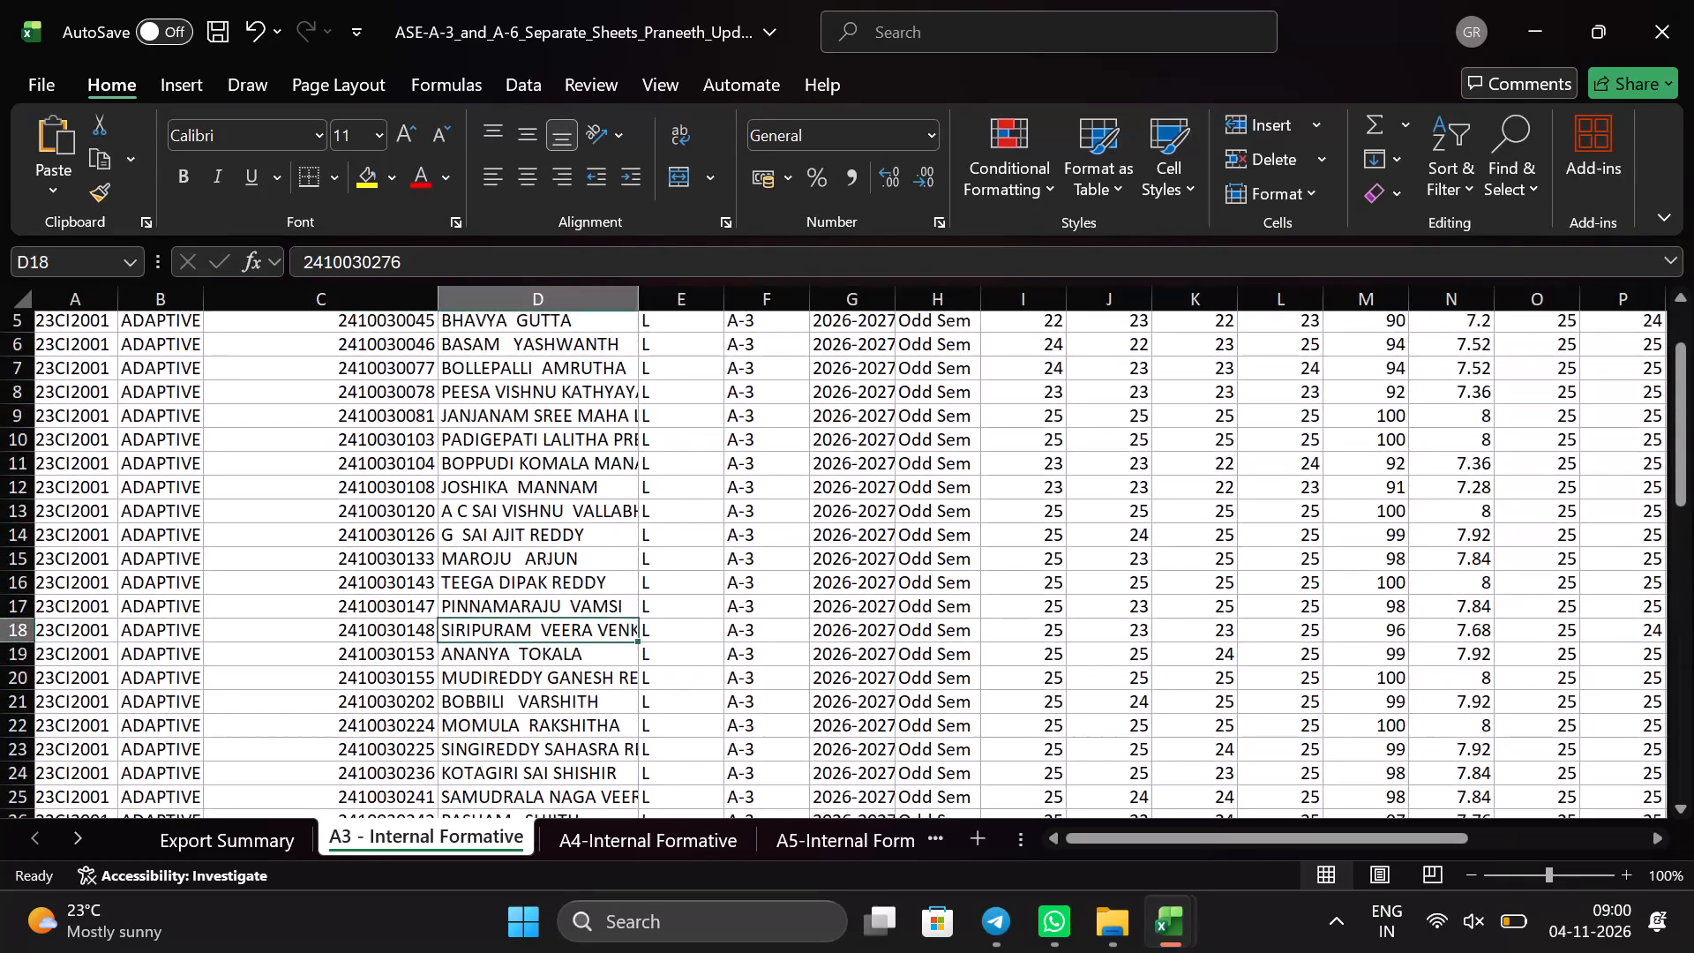
scroll(513, 642, "down", 3)
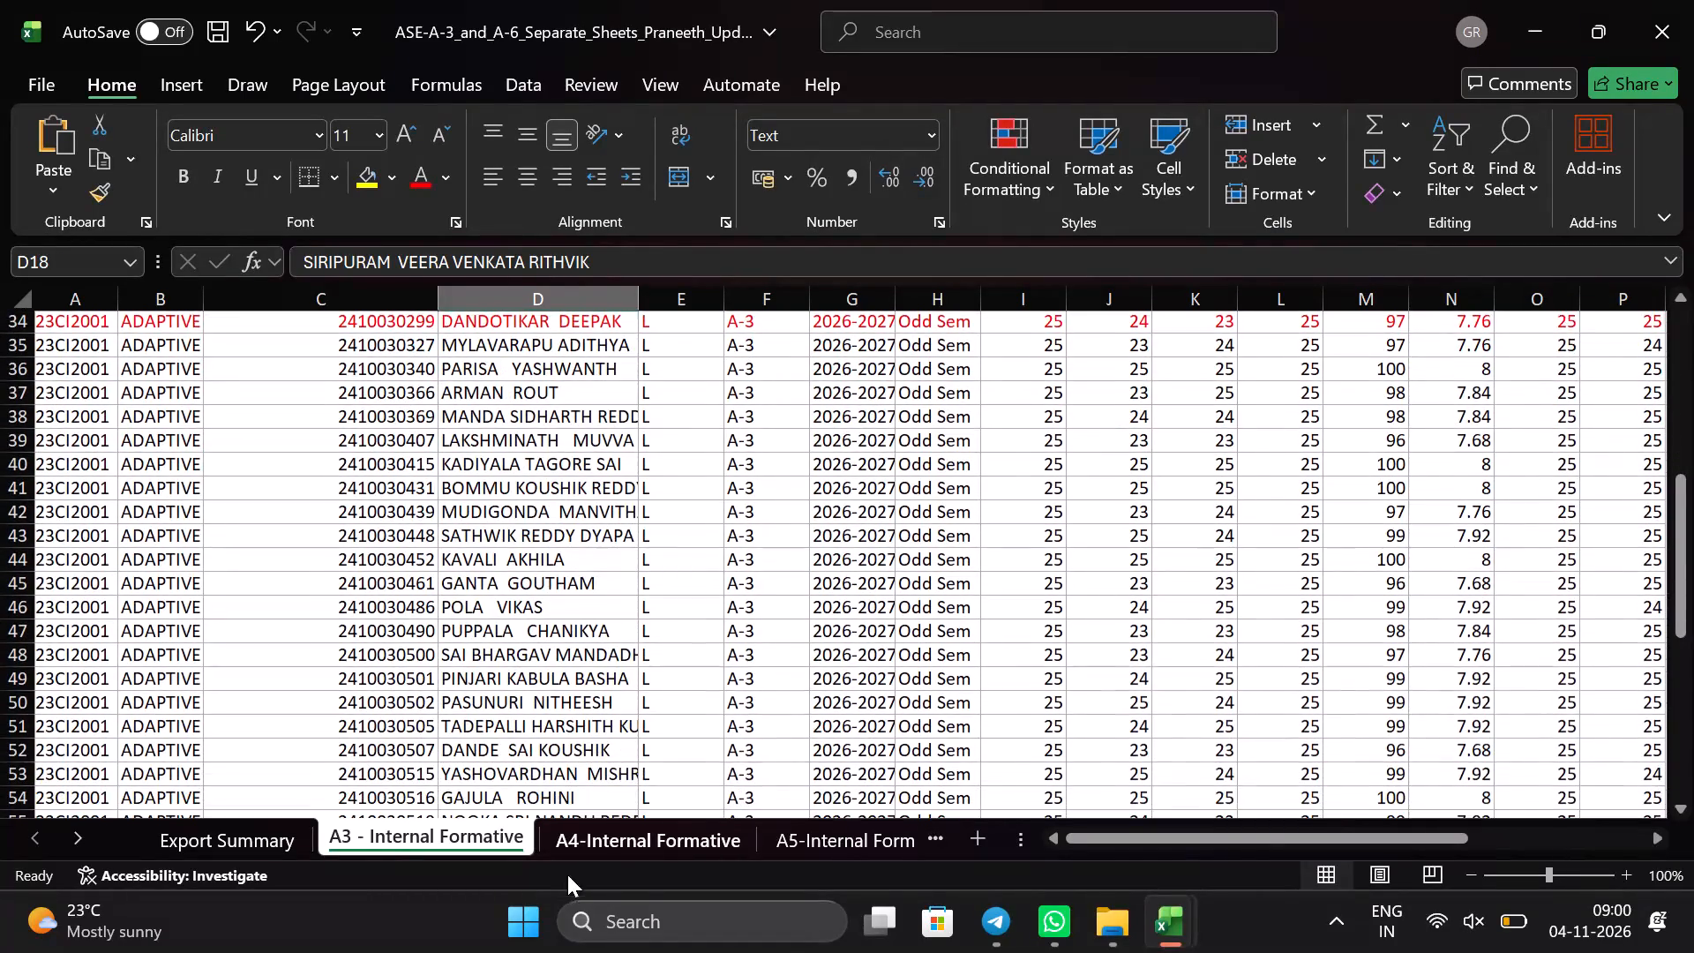
Switch to the A4-Internal Formative sheet.
left_click(602, 837)
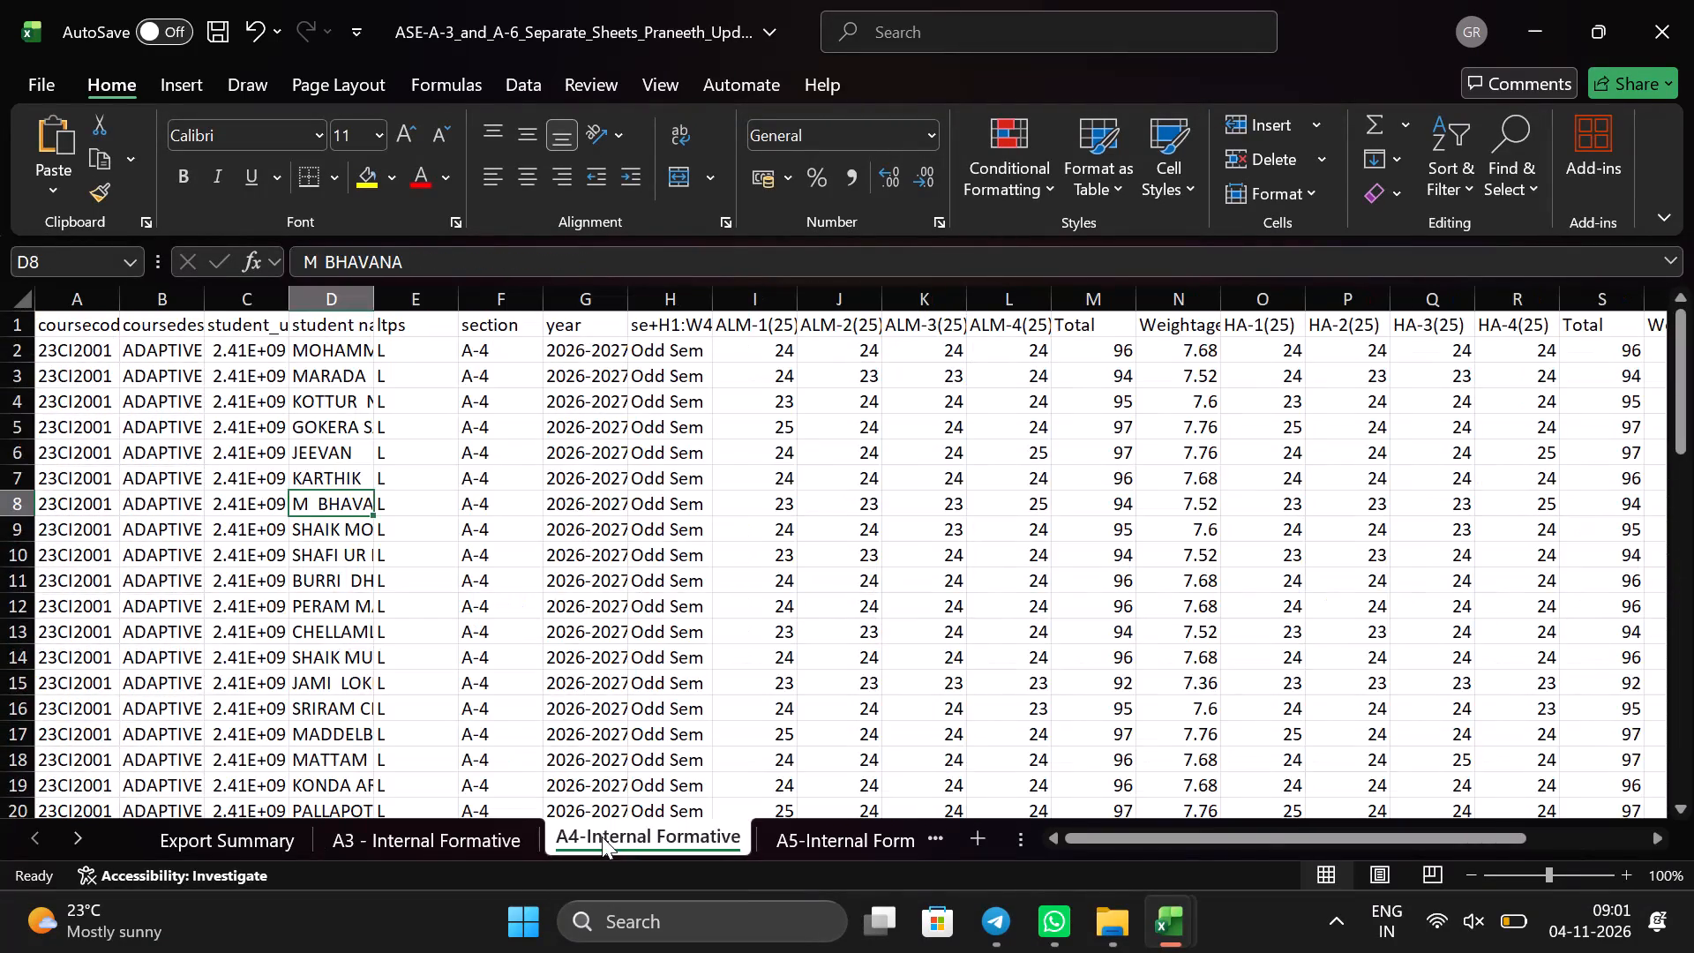
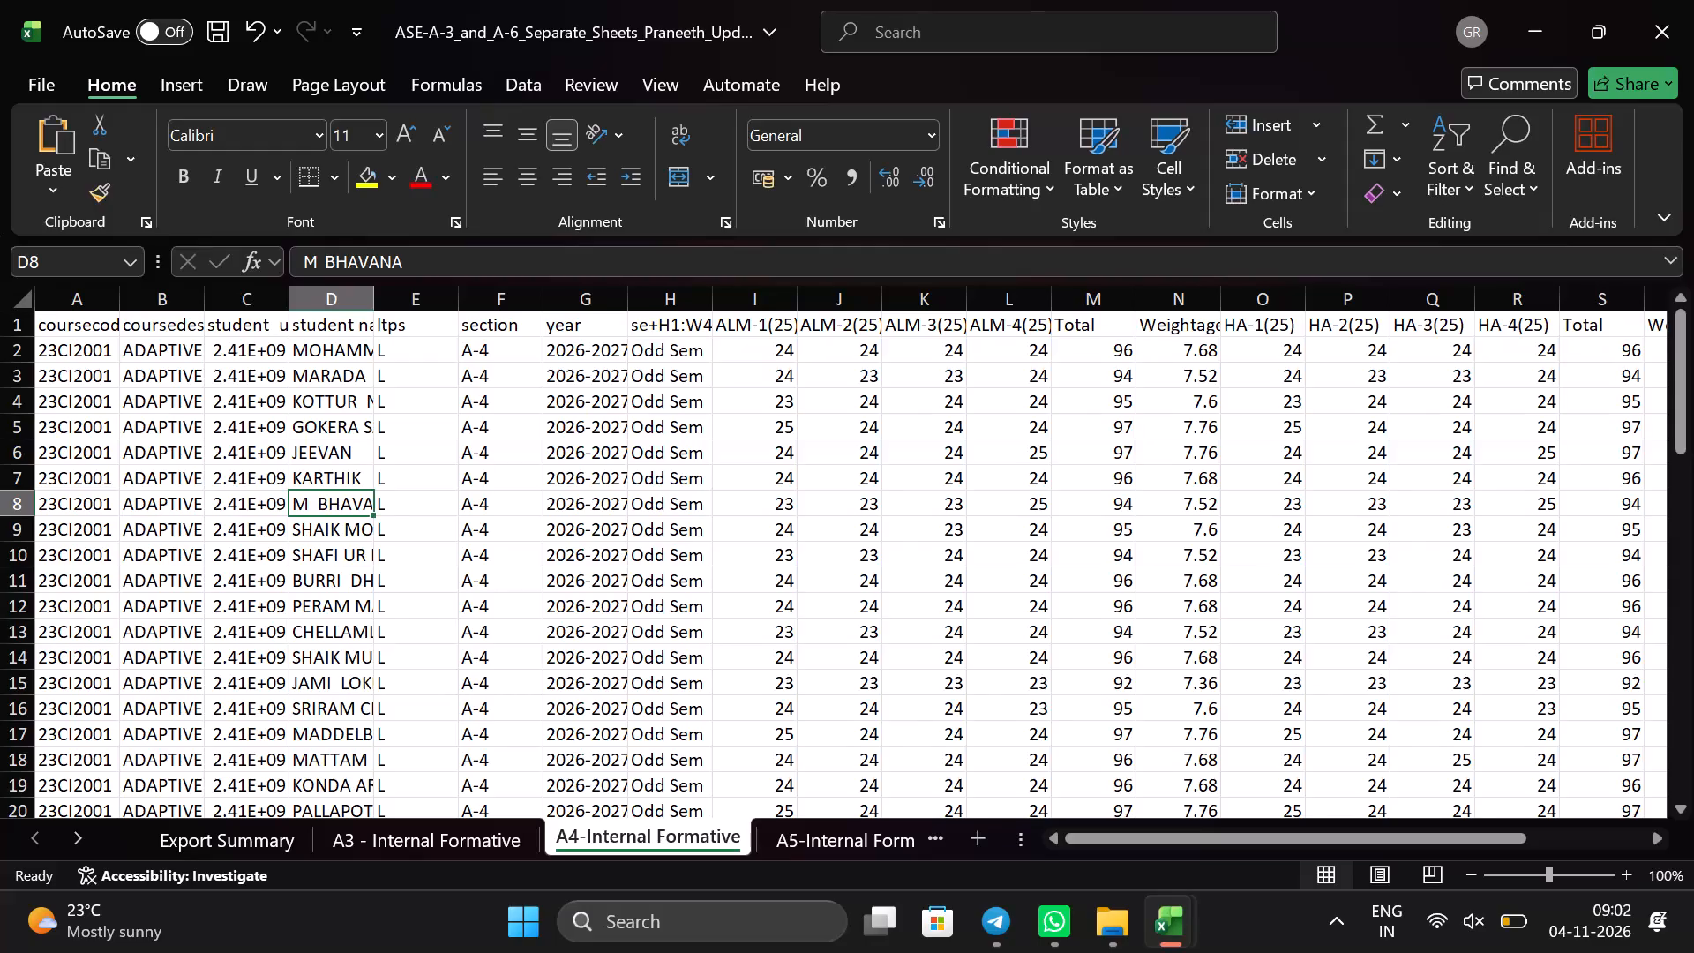
Review the full student names in column D of the A4-Internal Formative sheet, from row 2 down to row 28.
left_click(350, 419)
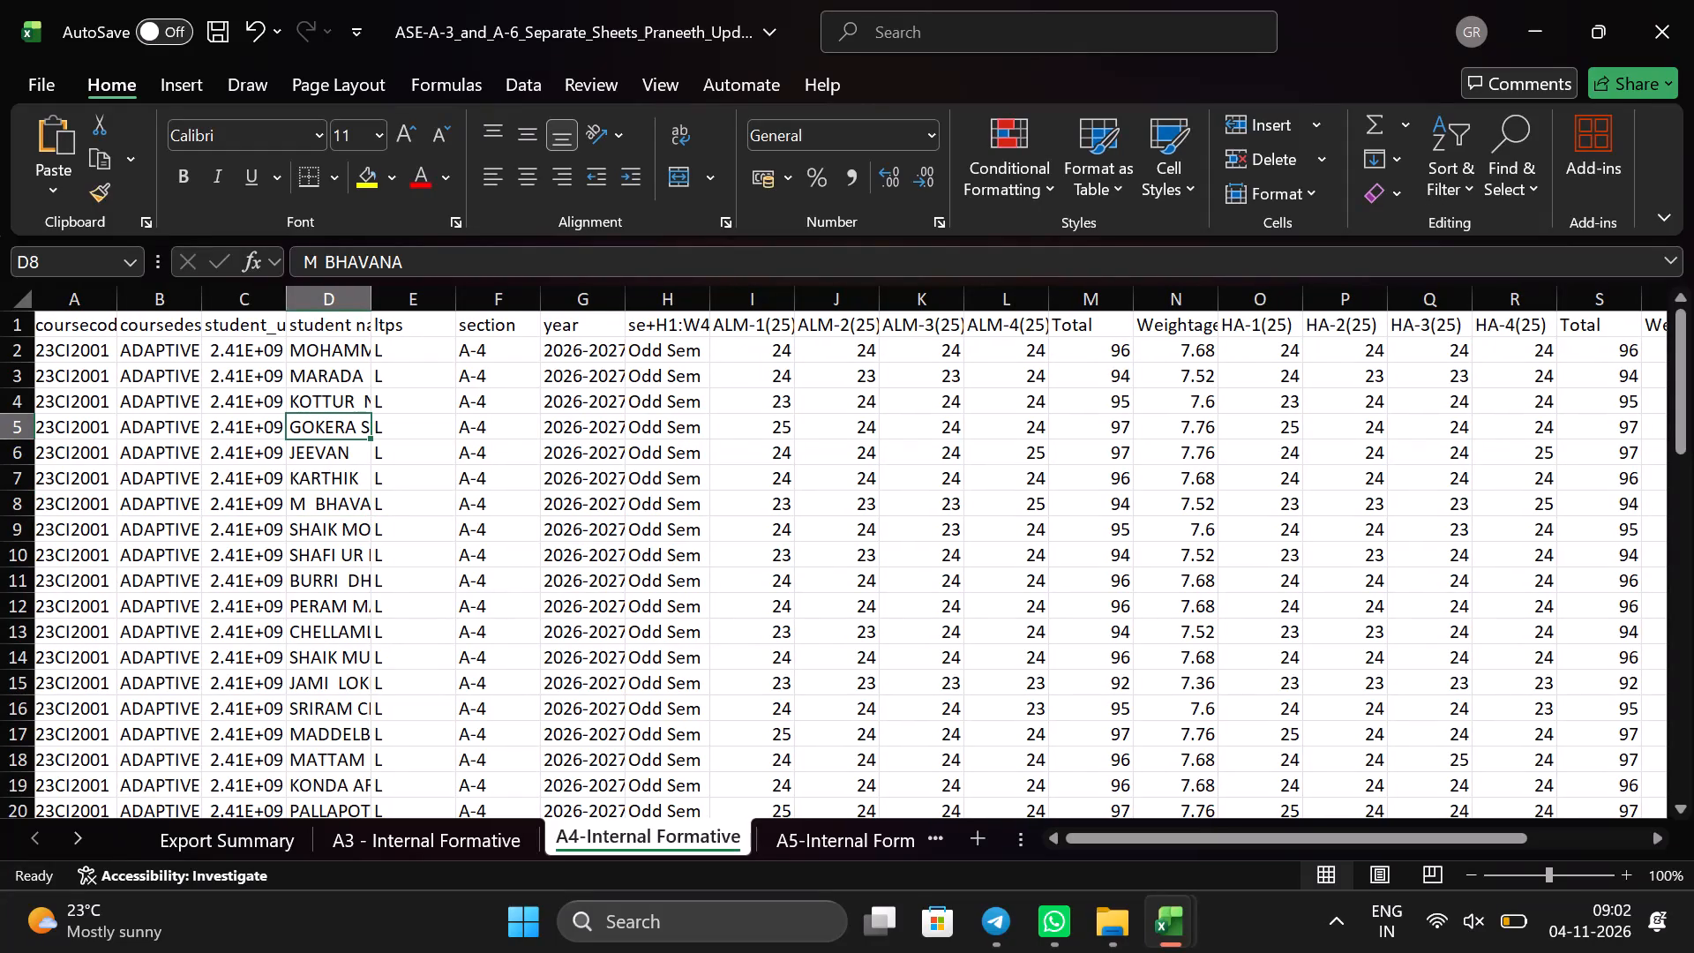
left_click(342, 344)
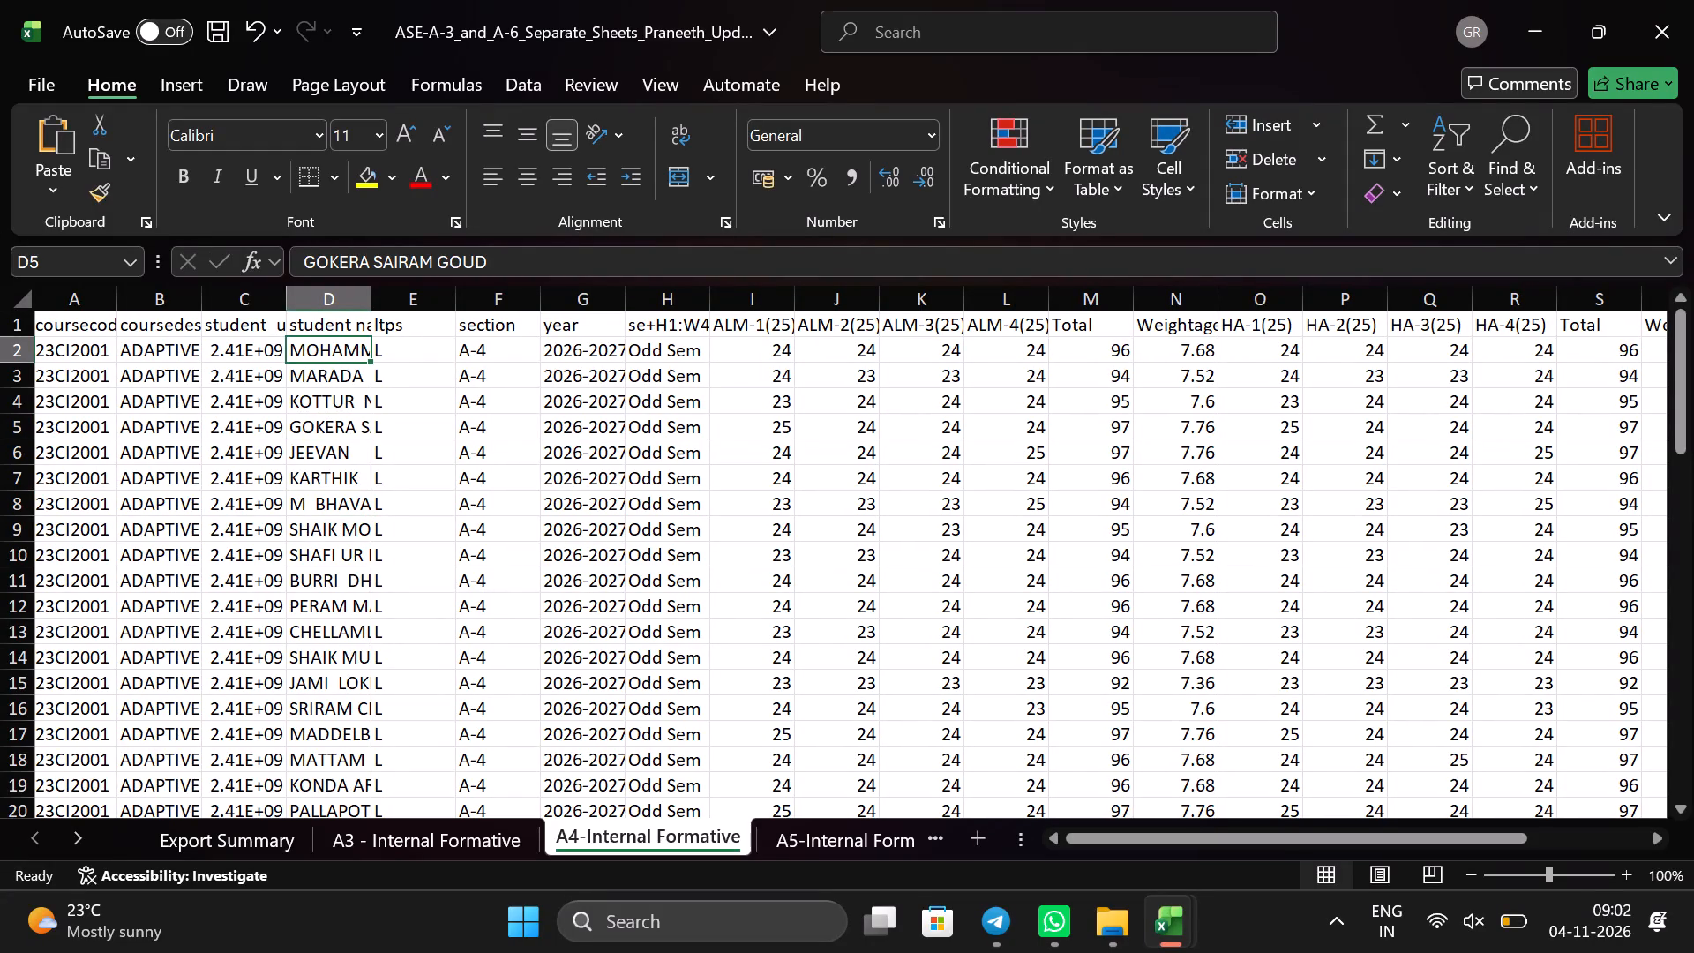
left_click(342, 376)
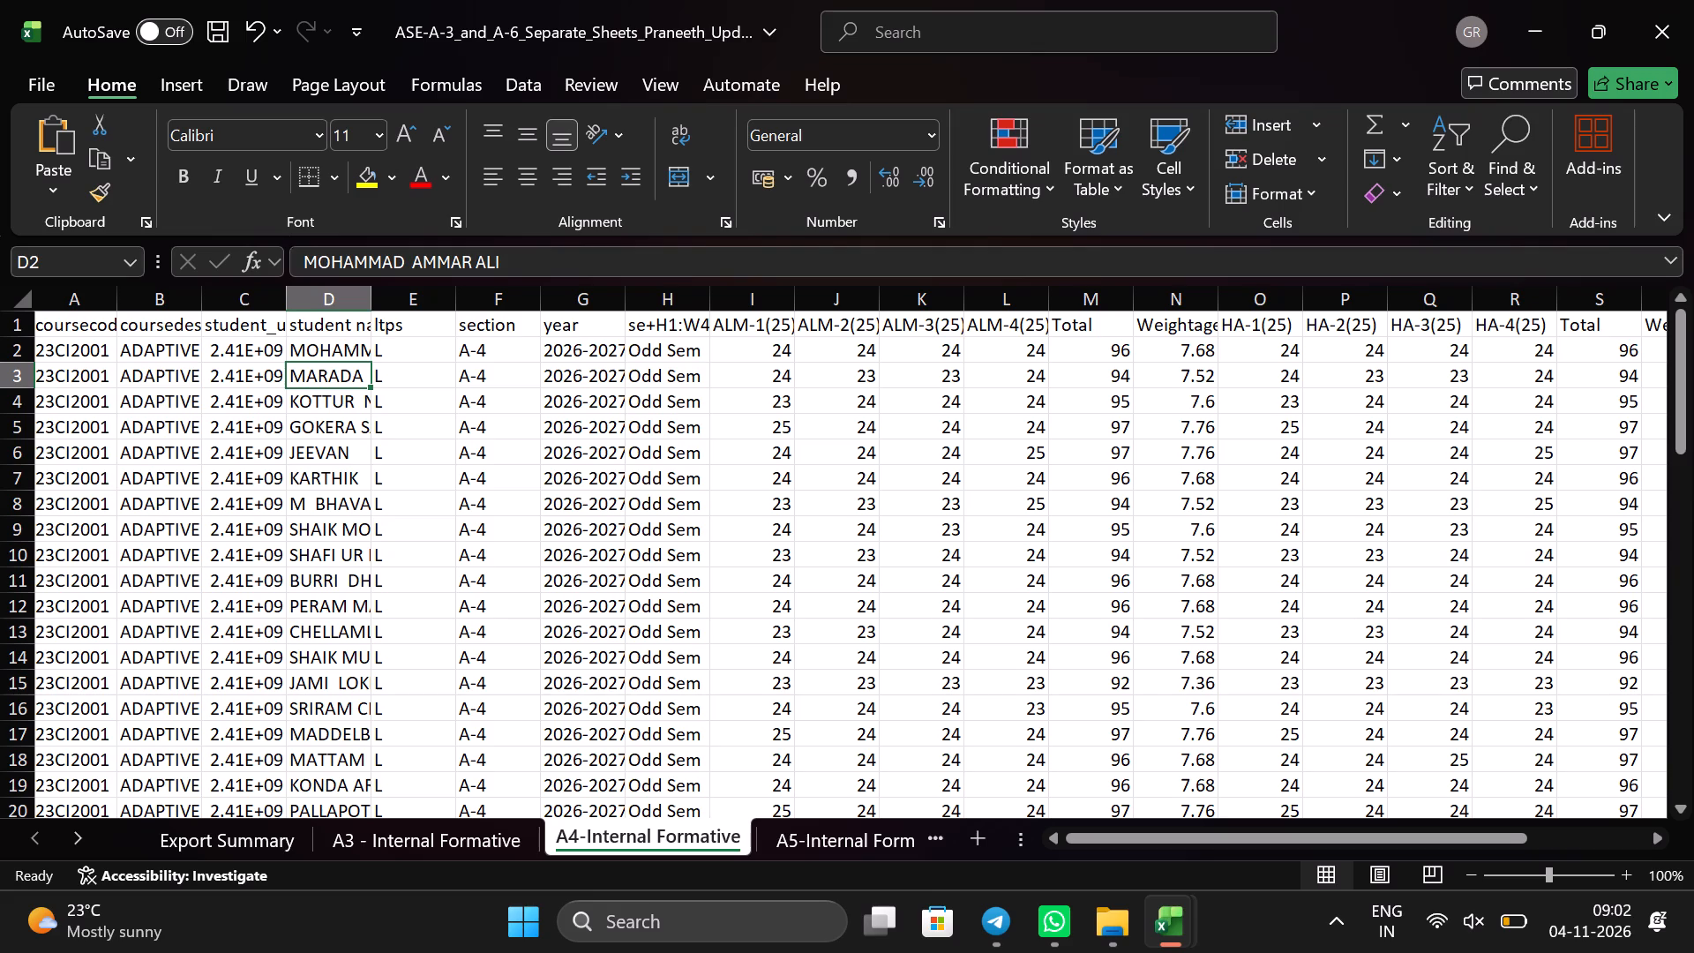
left_click(340, 401)
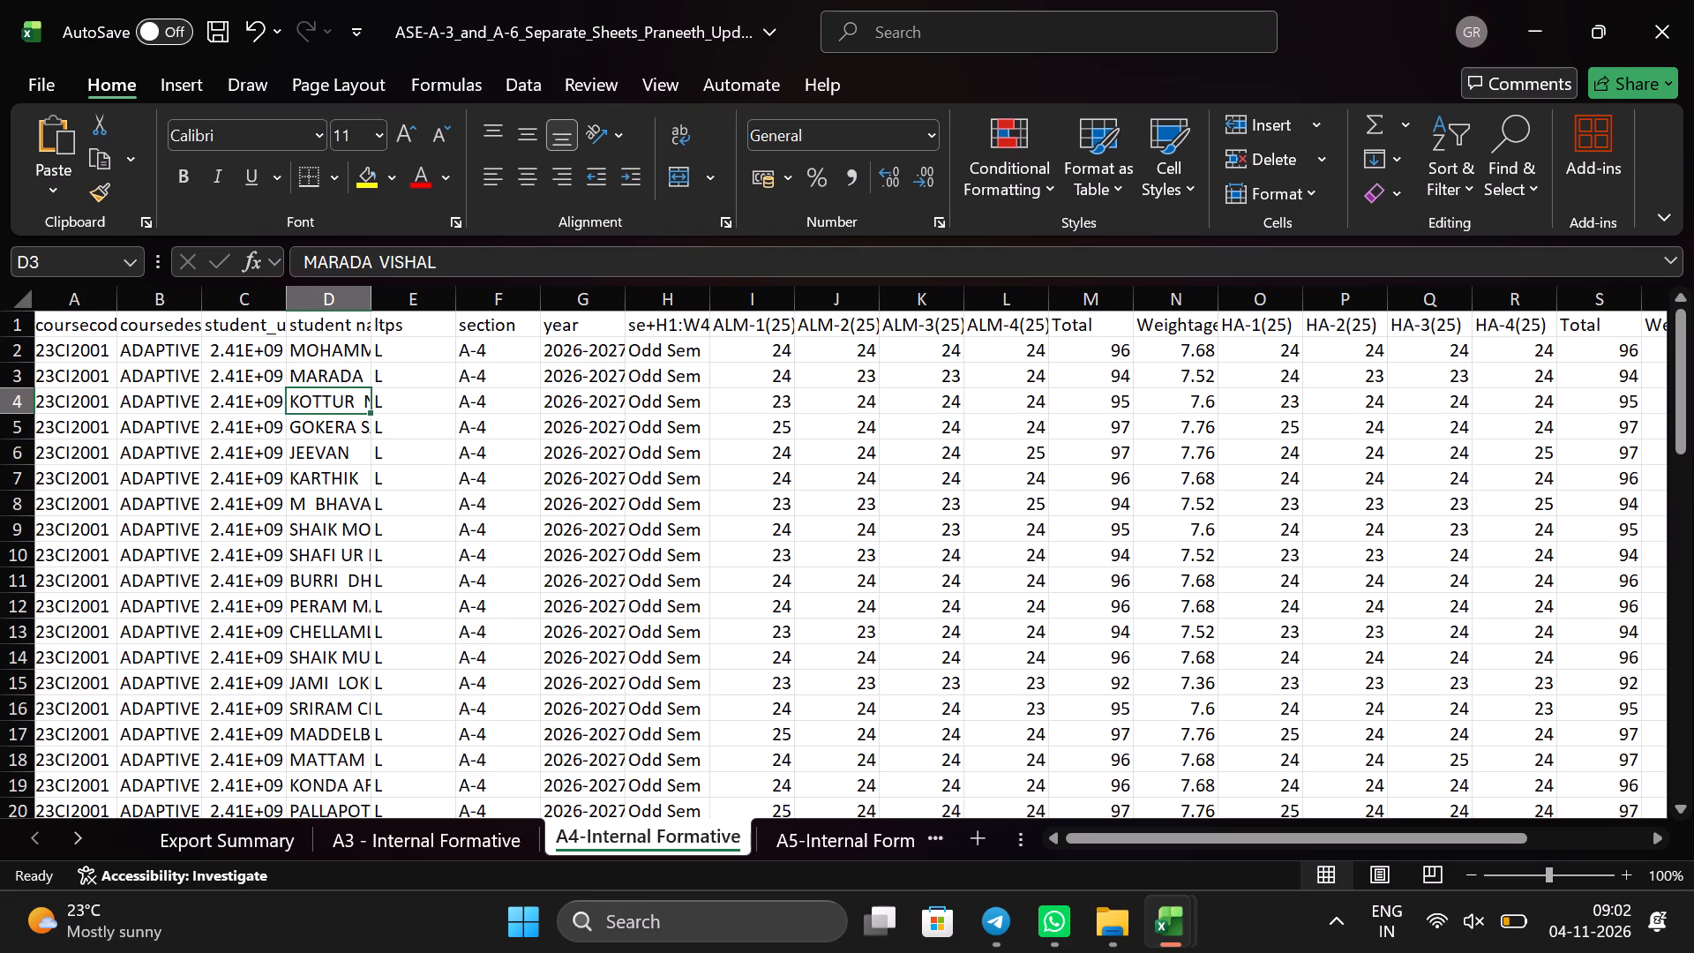
key("Down")
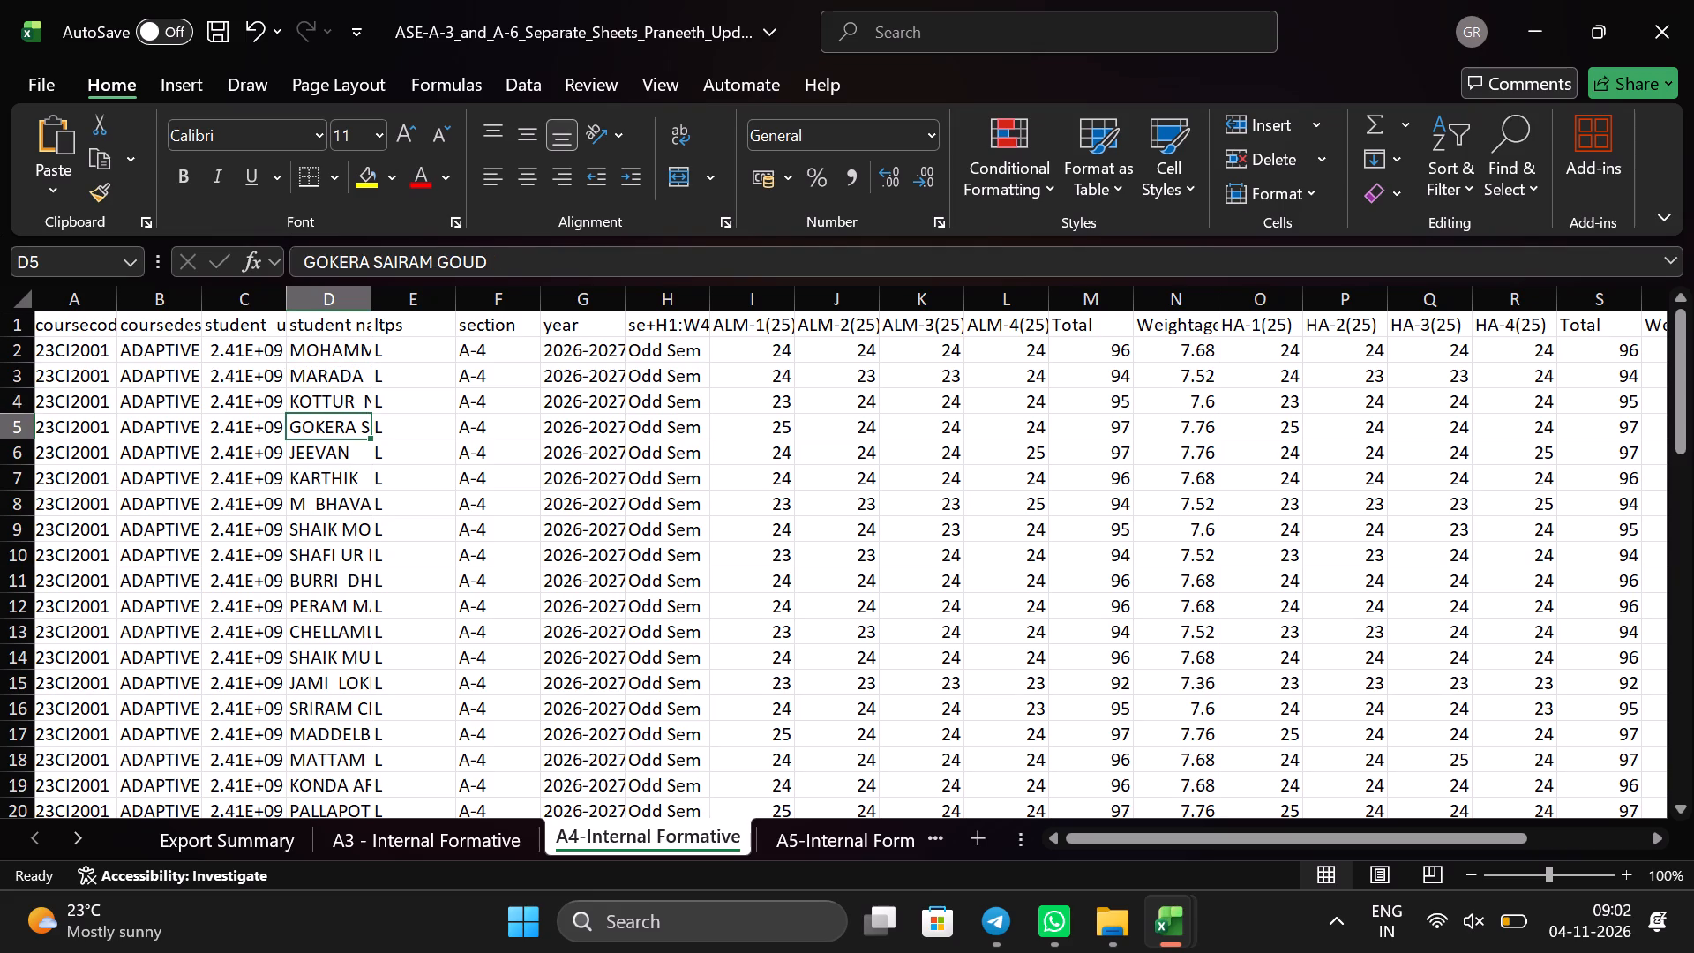
key("Down")
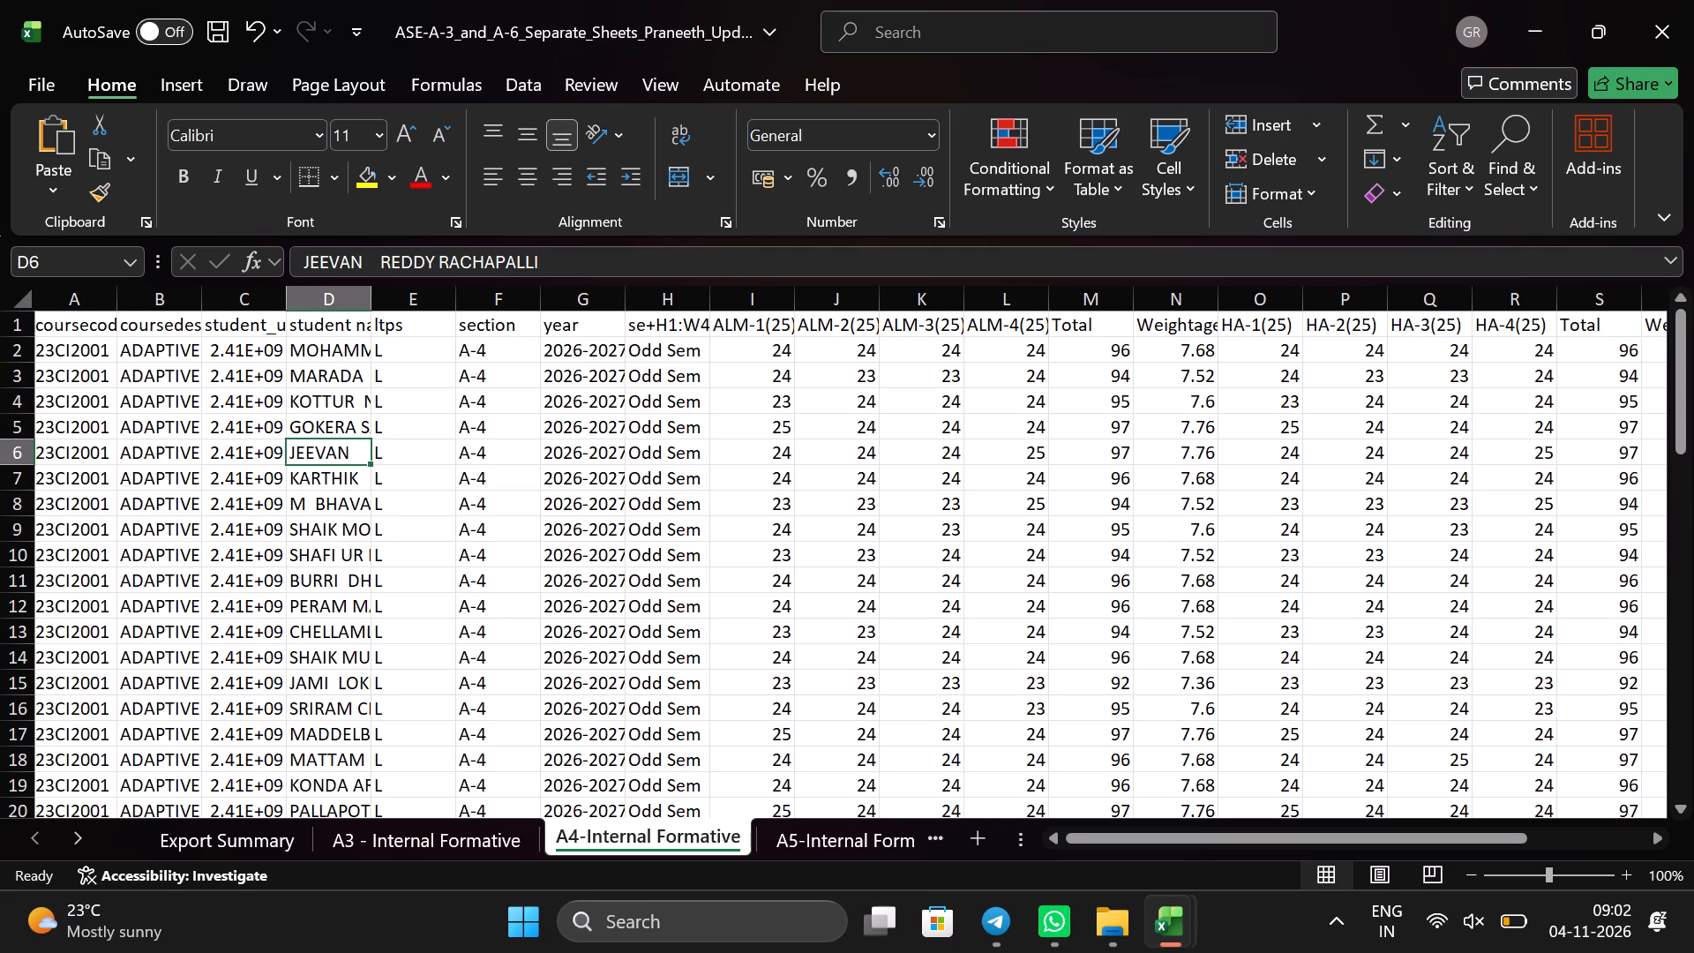
key("Down")
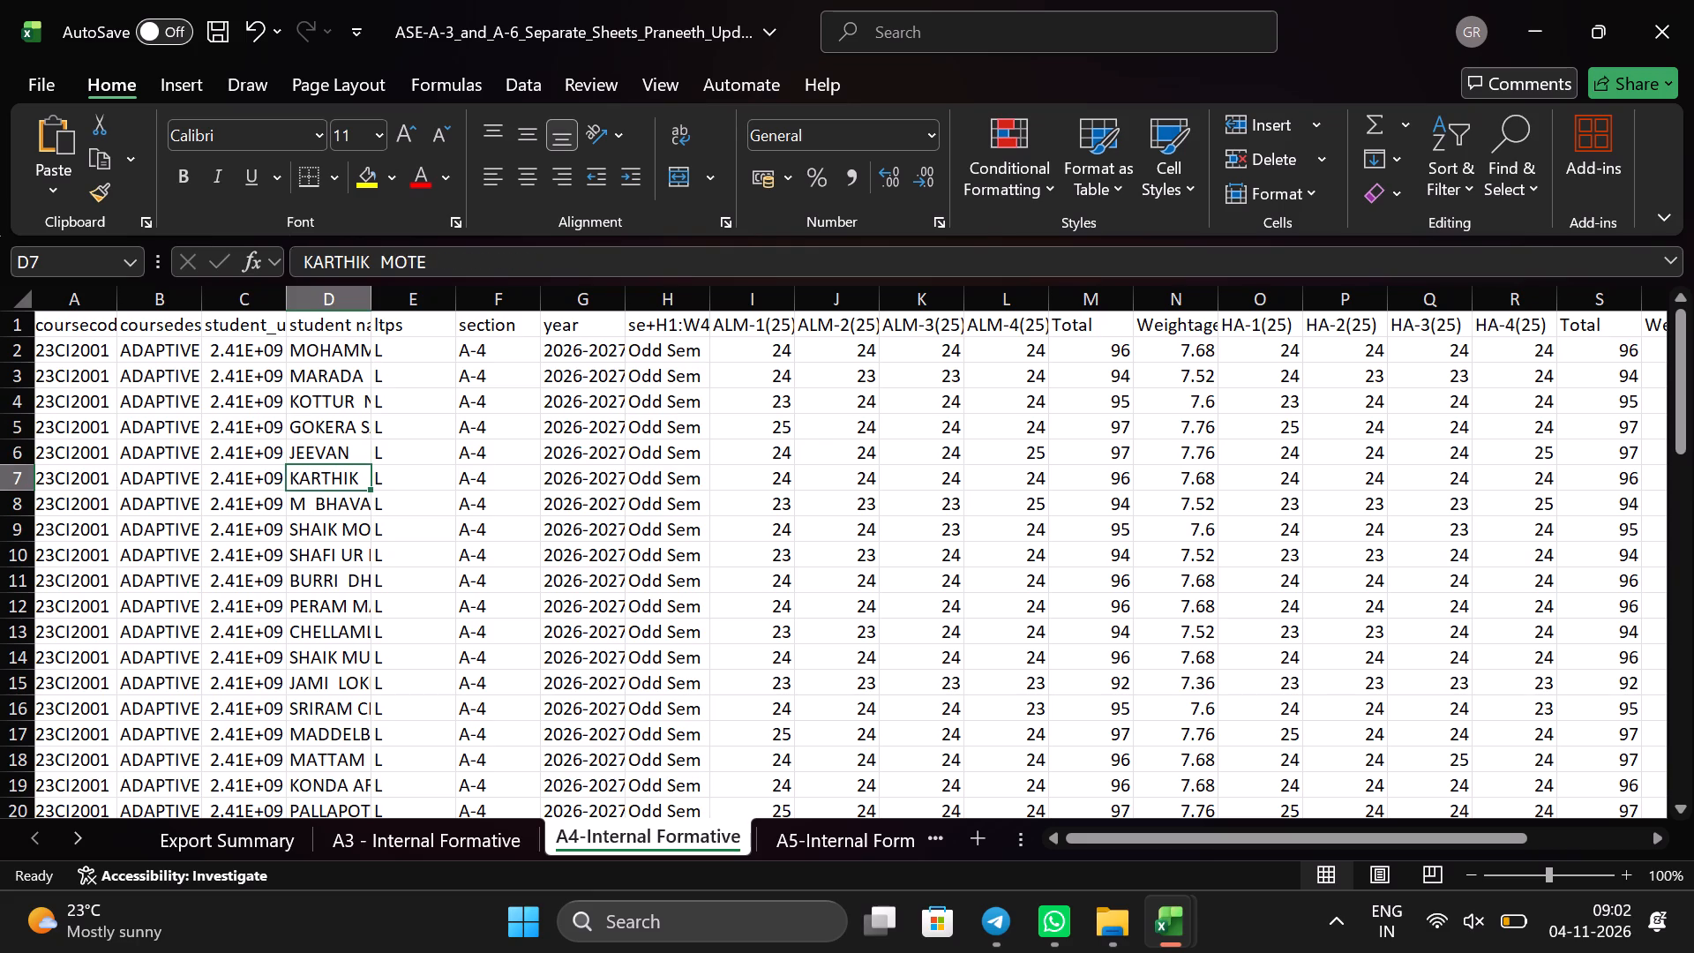
key("Down")
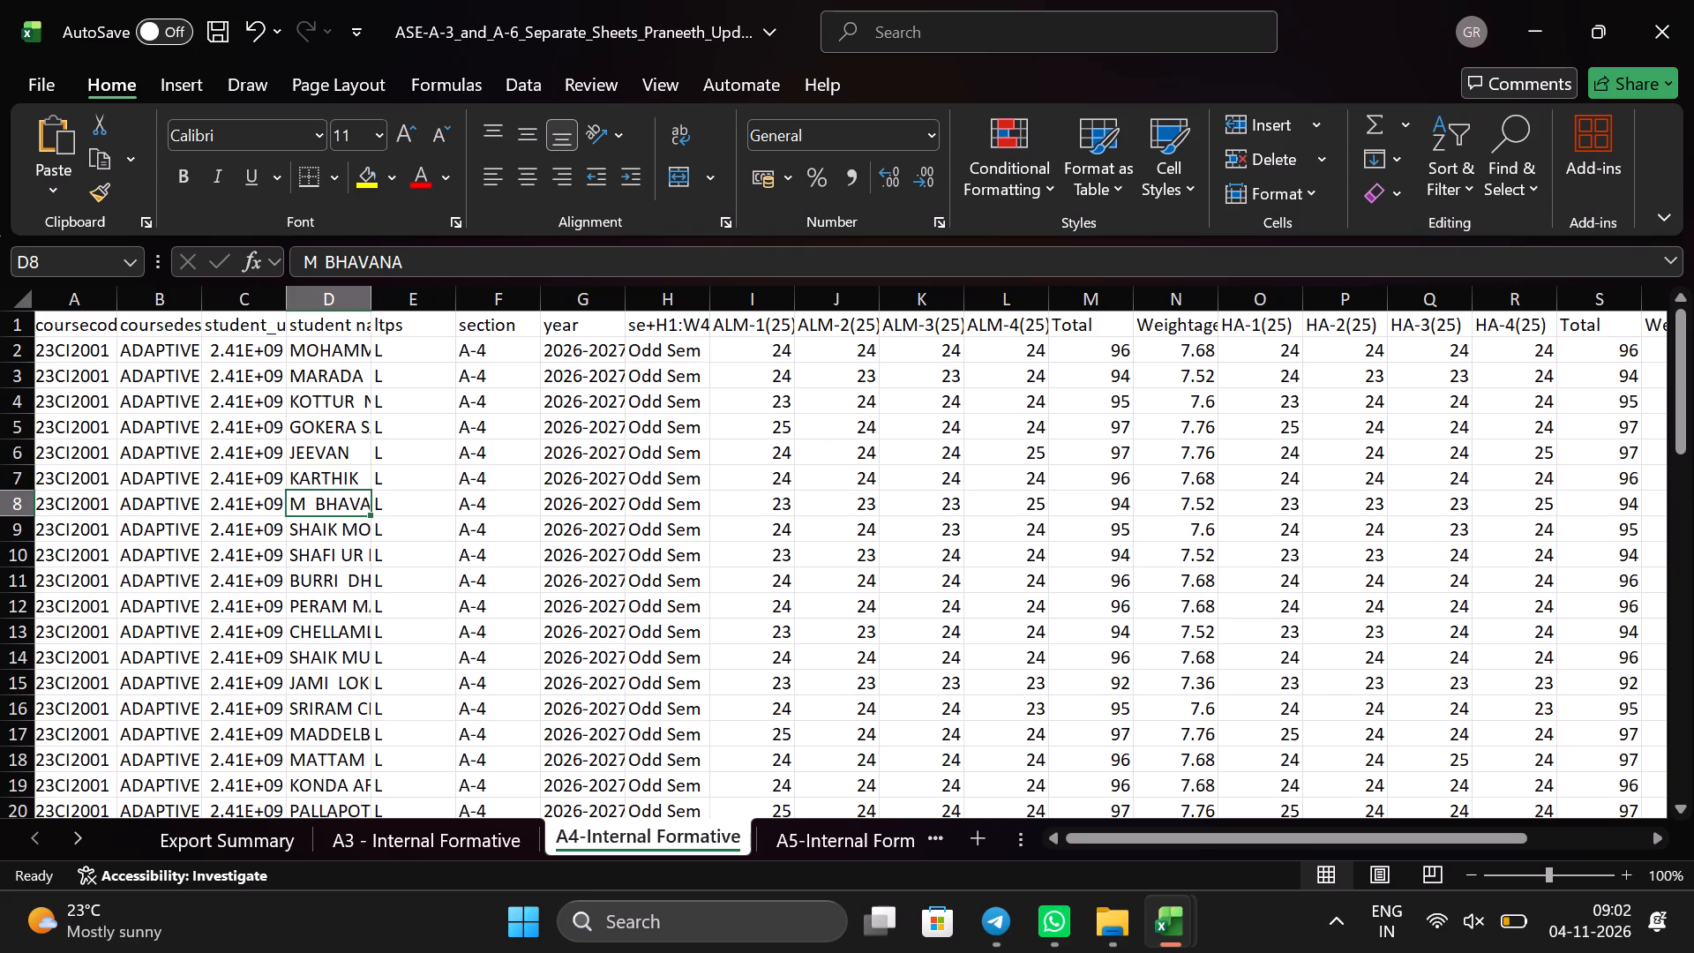
key("Down")
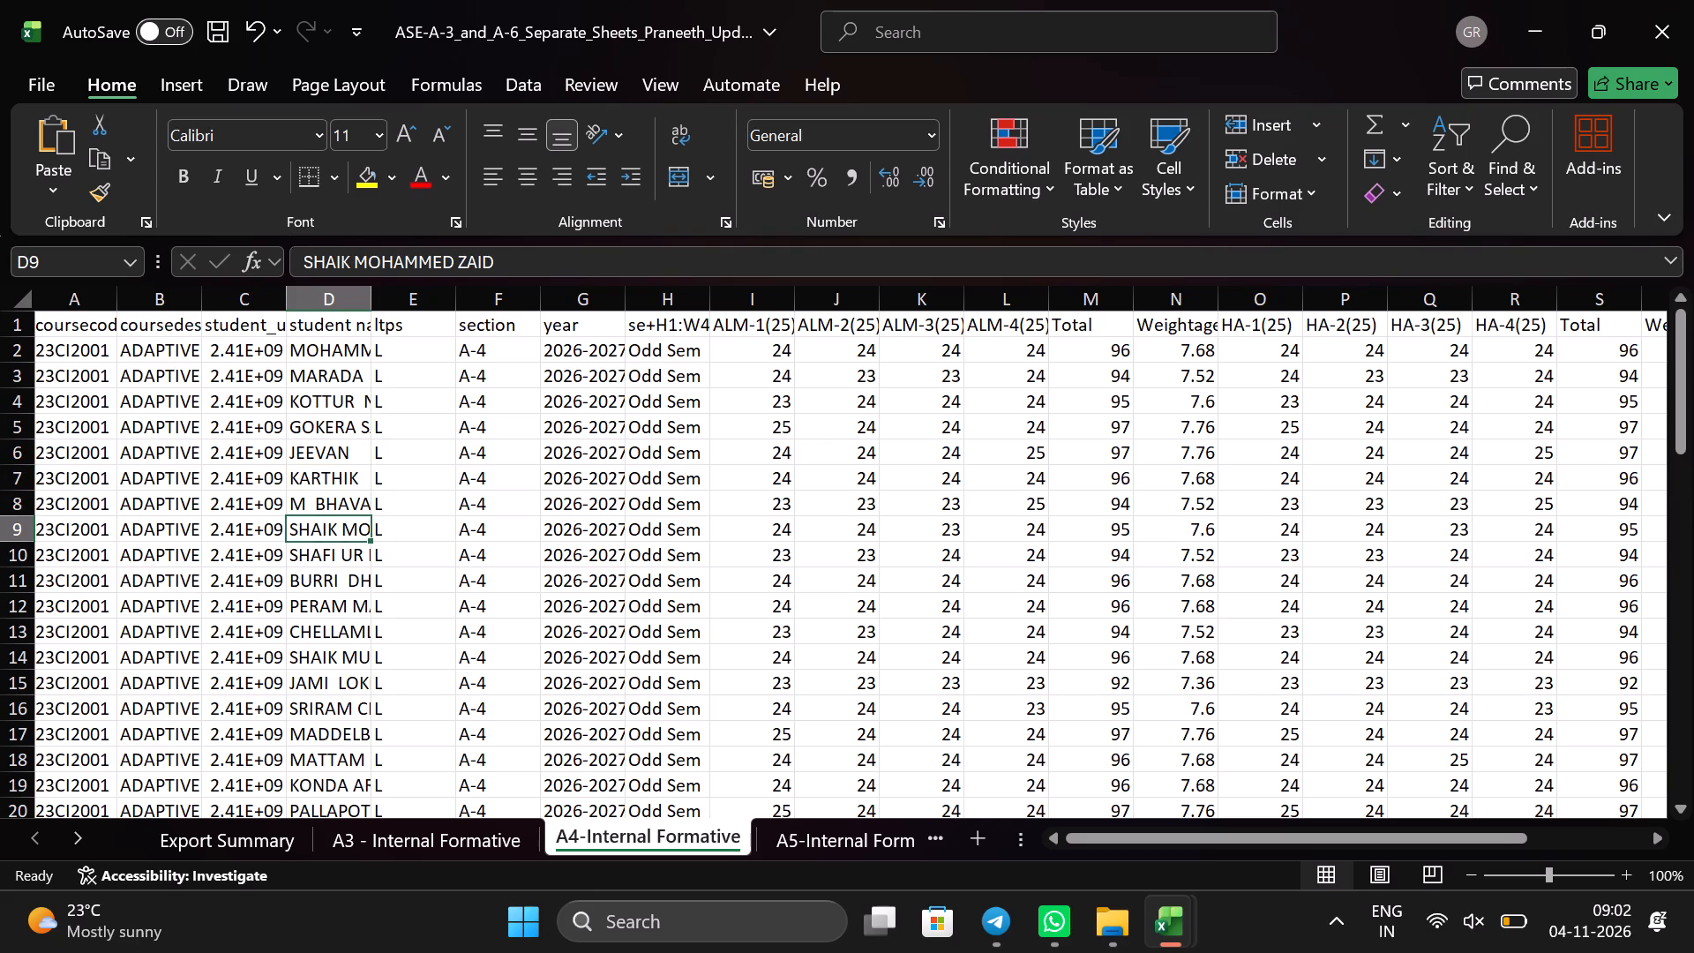
key("Down")
key("Down")
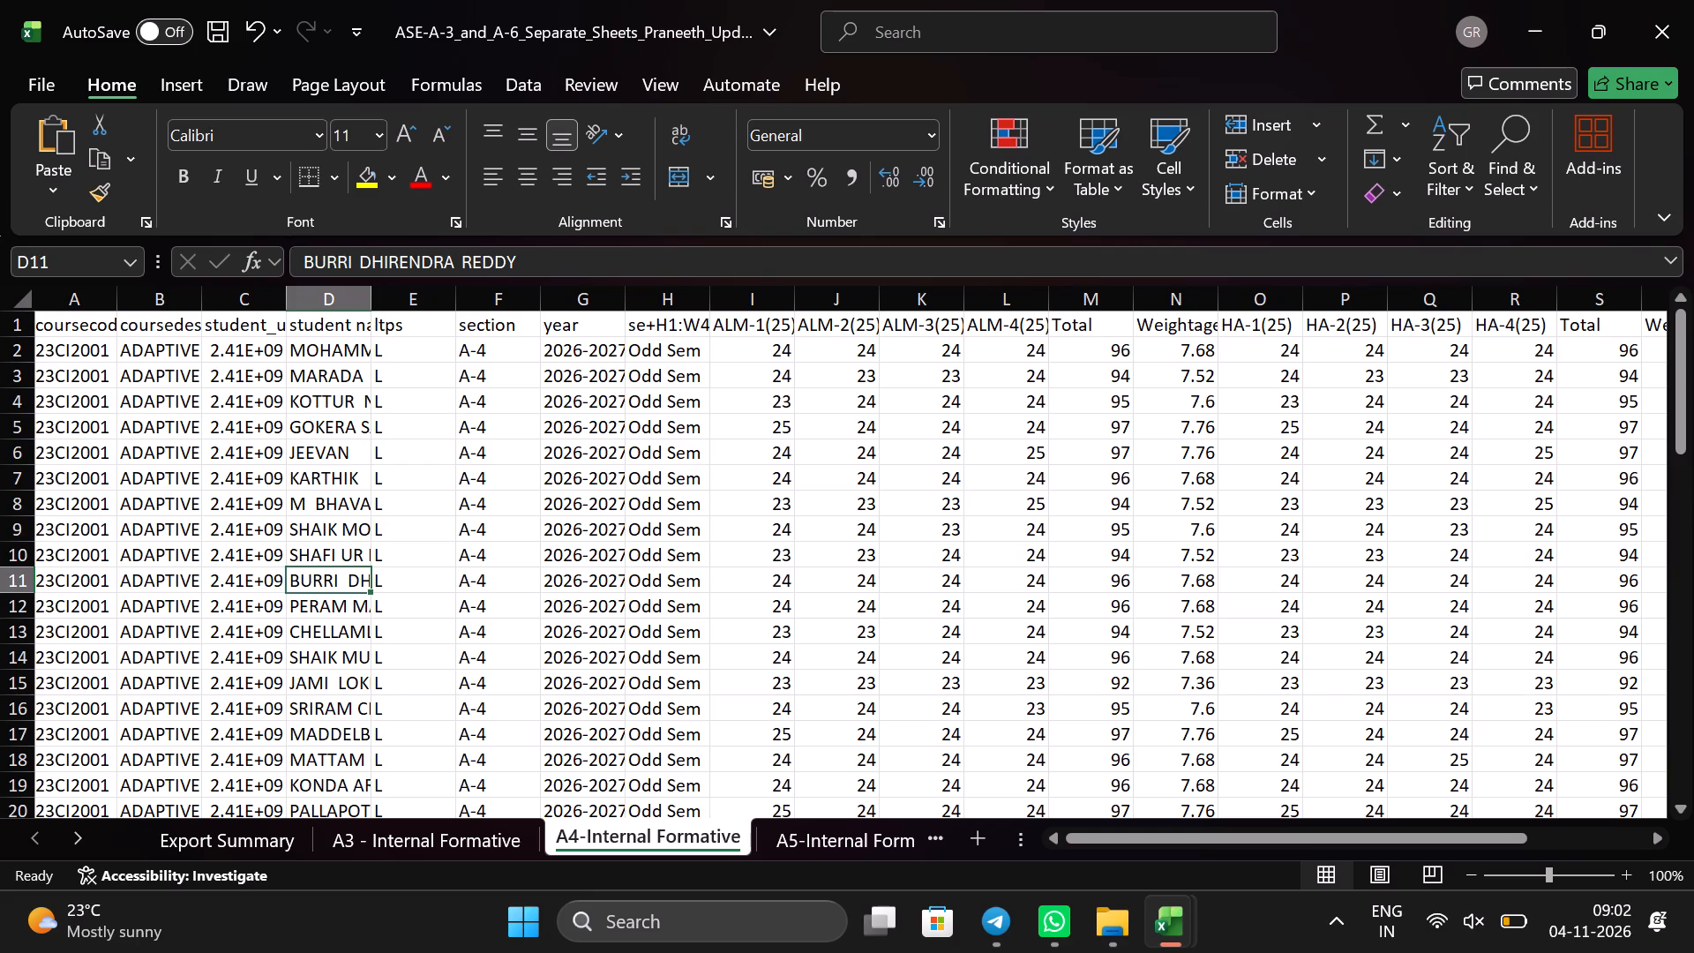
key("Down")
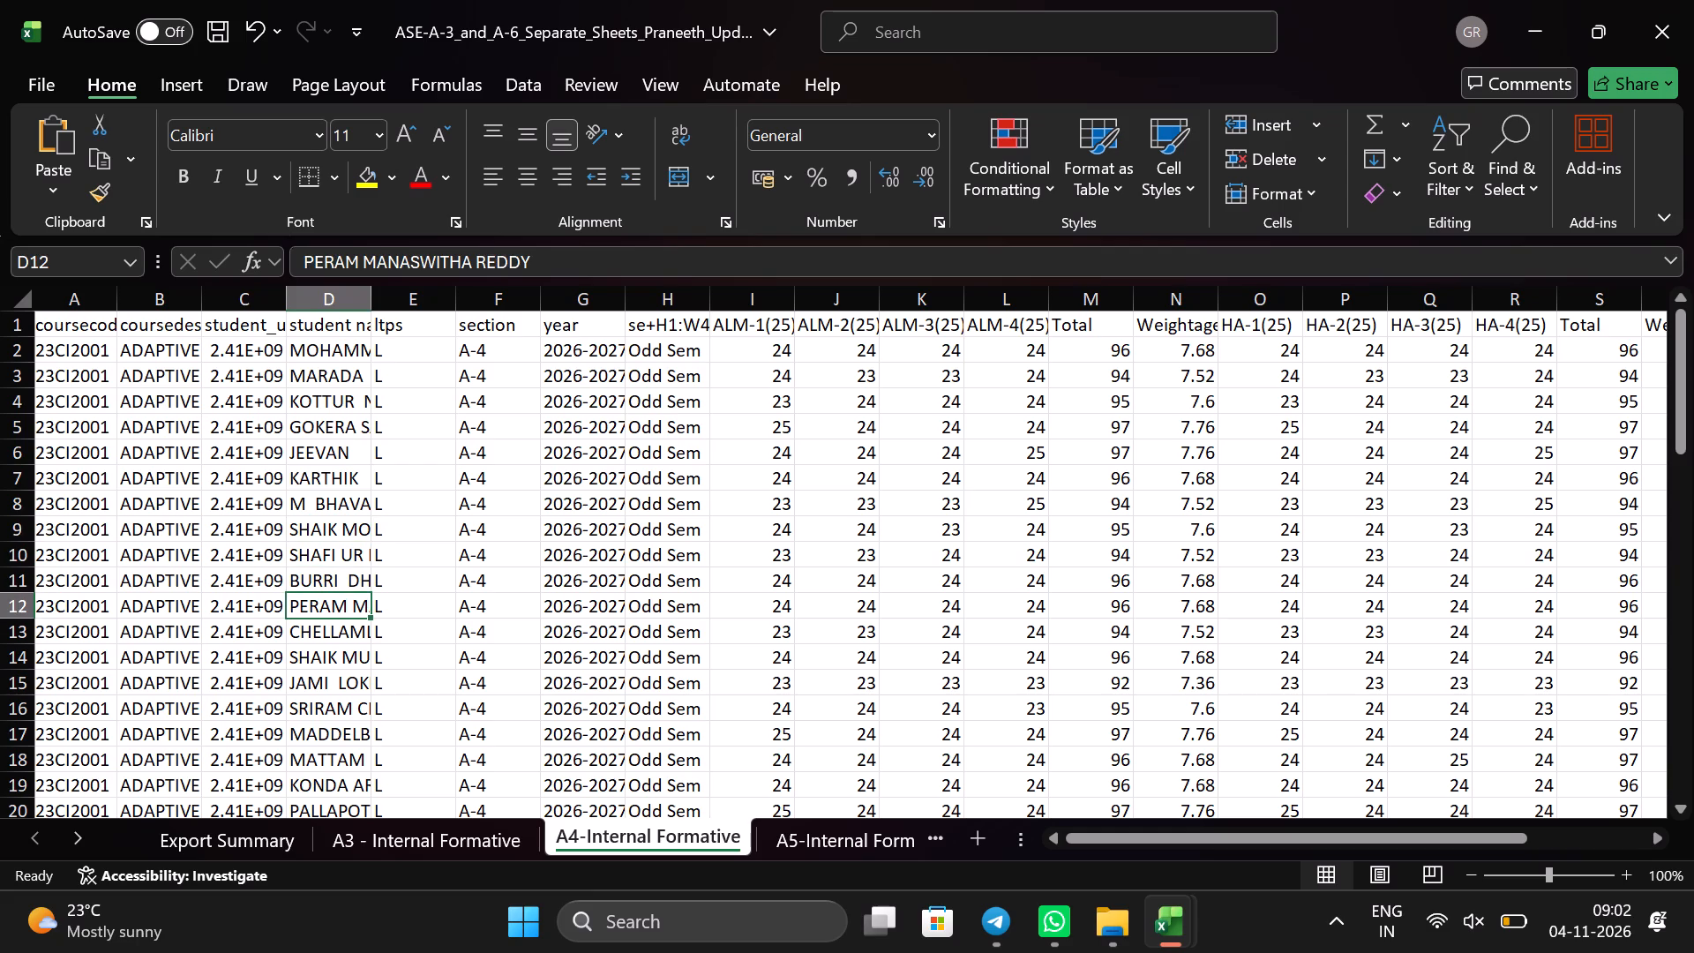
key("Down")
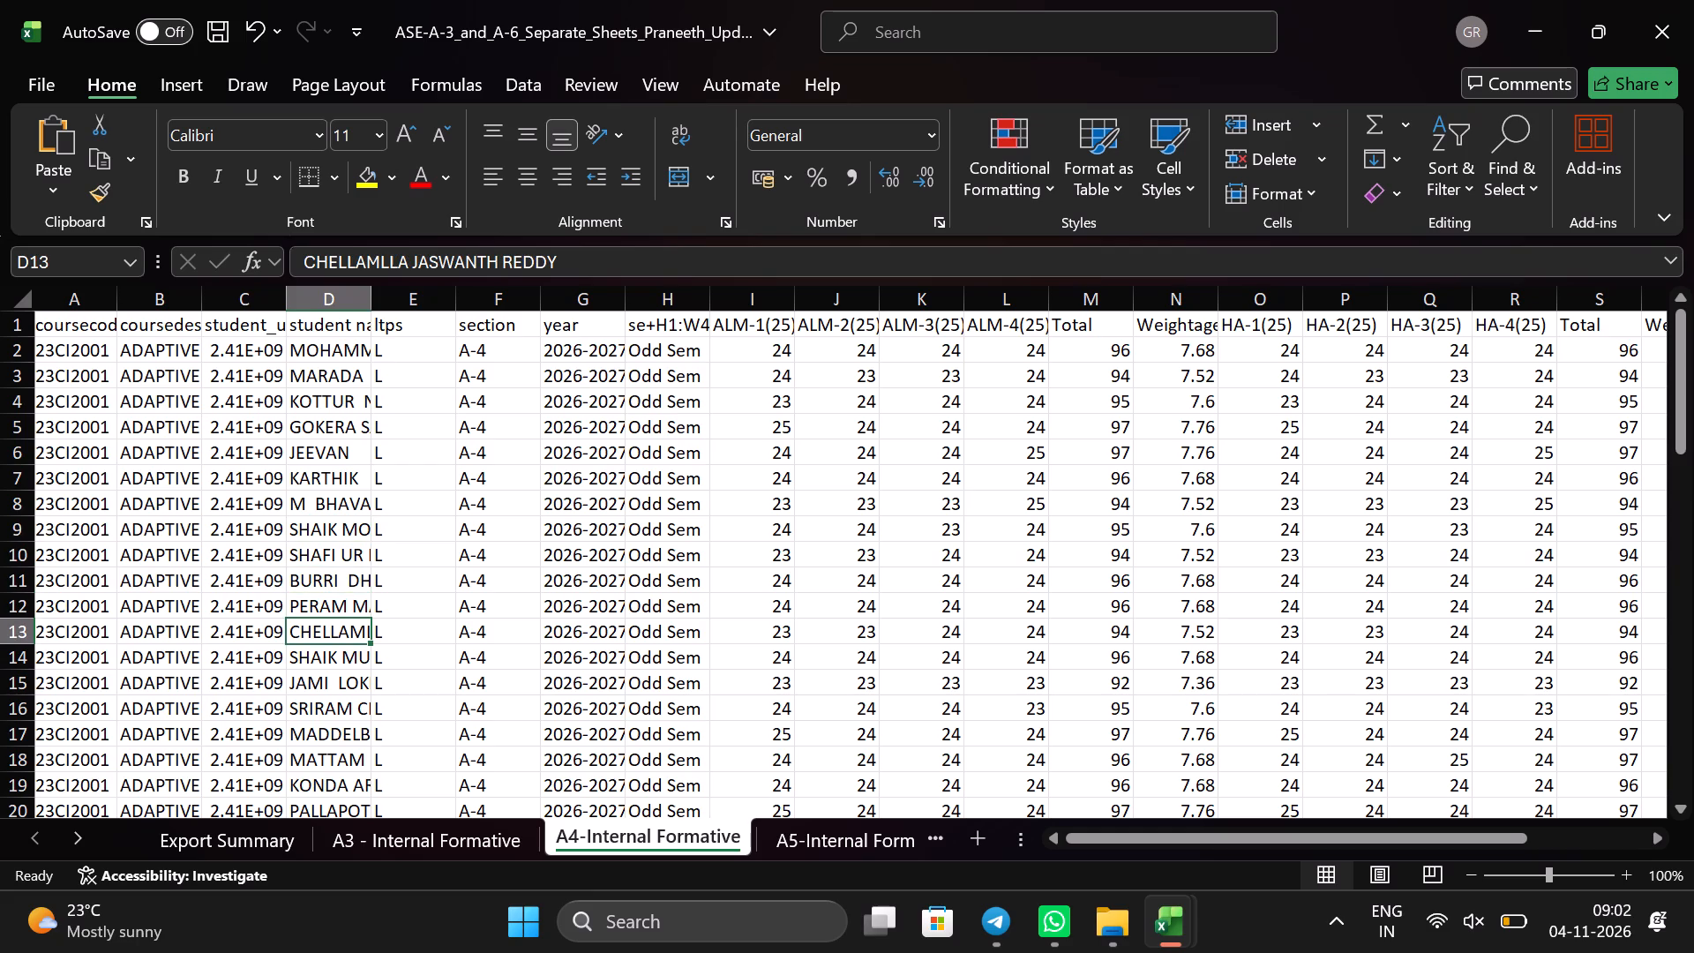
key("Down")
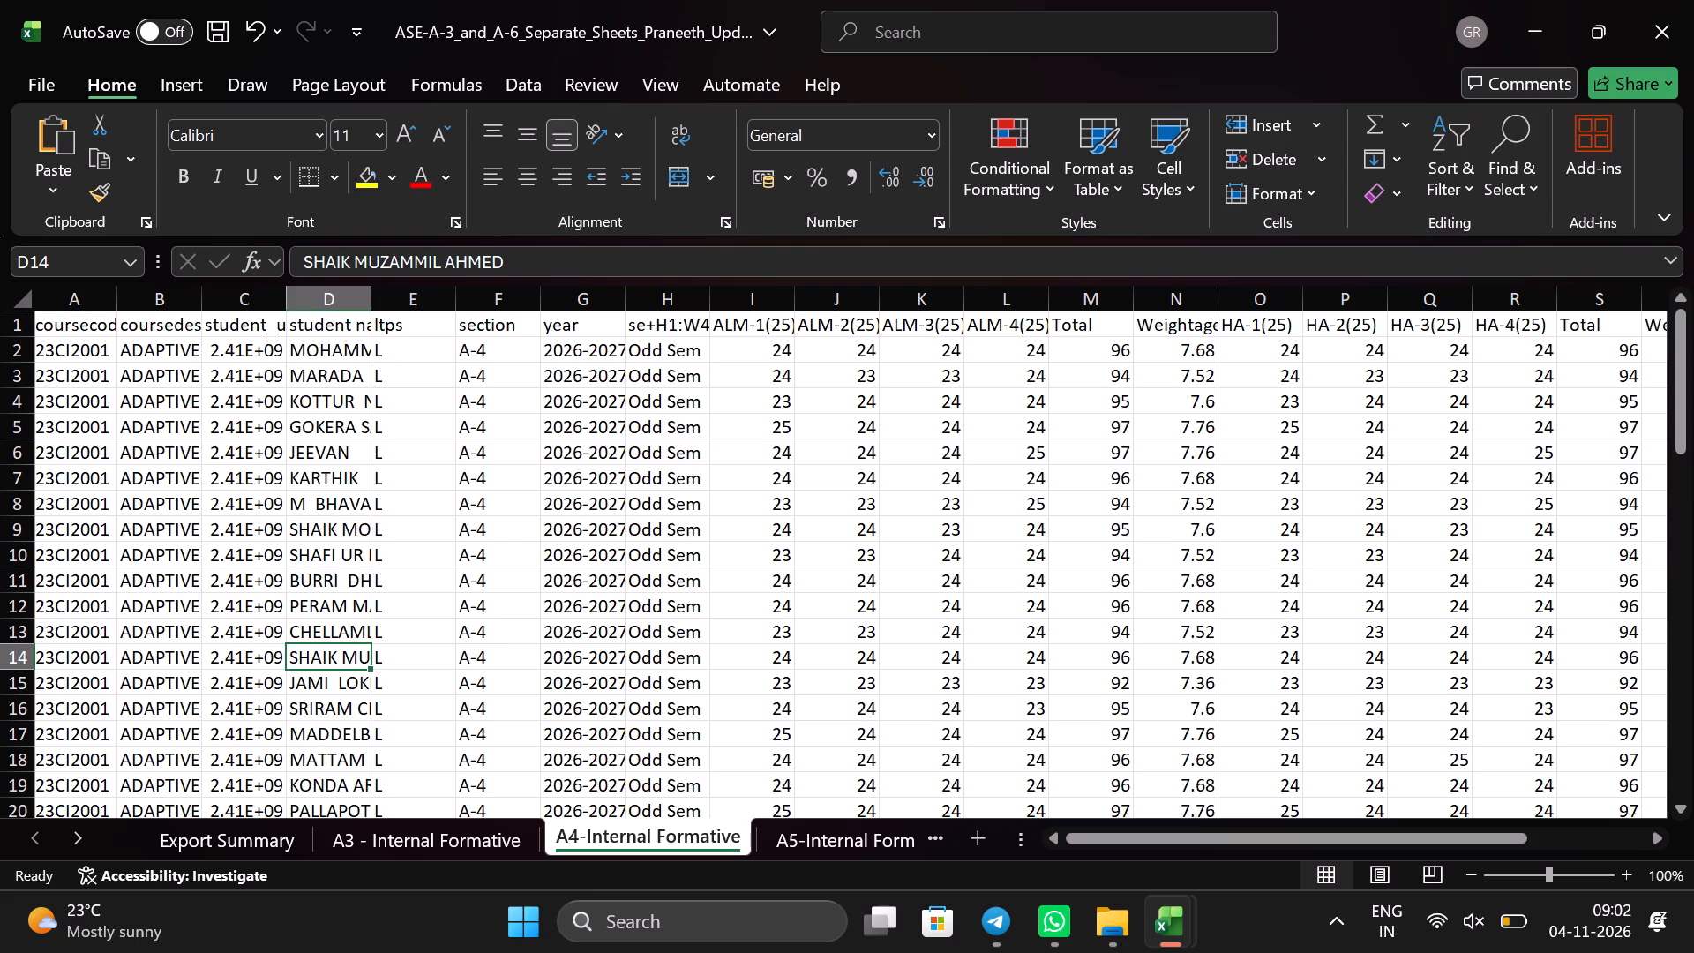
key("Down")
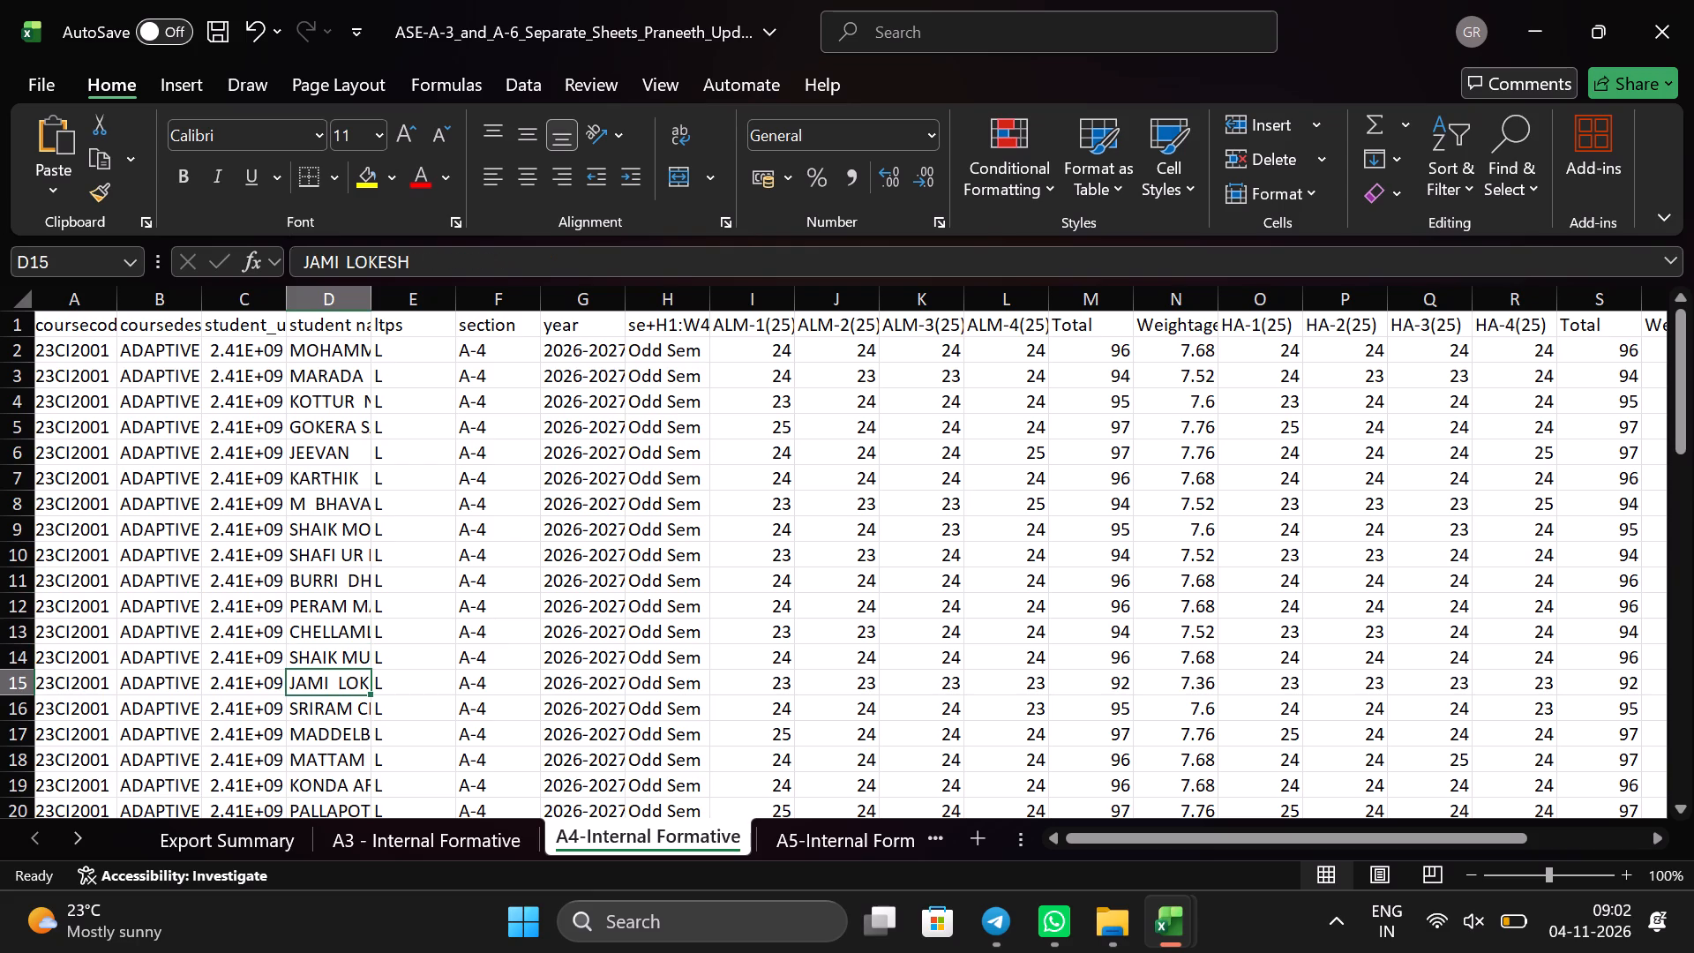
key("Down")
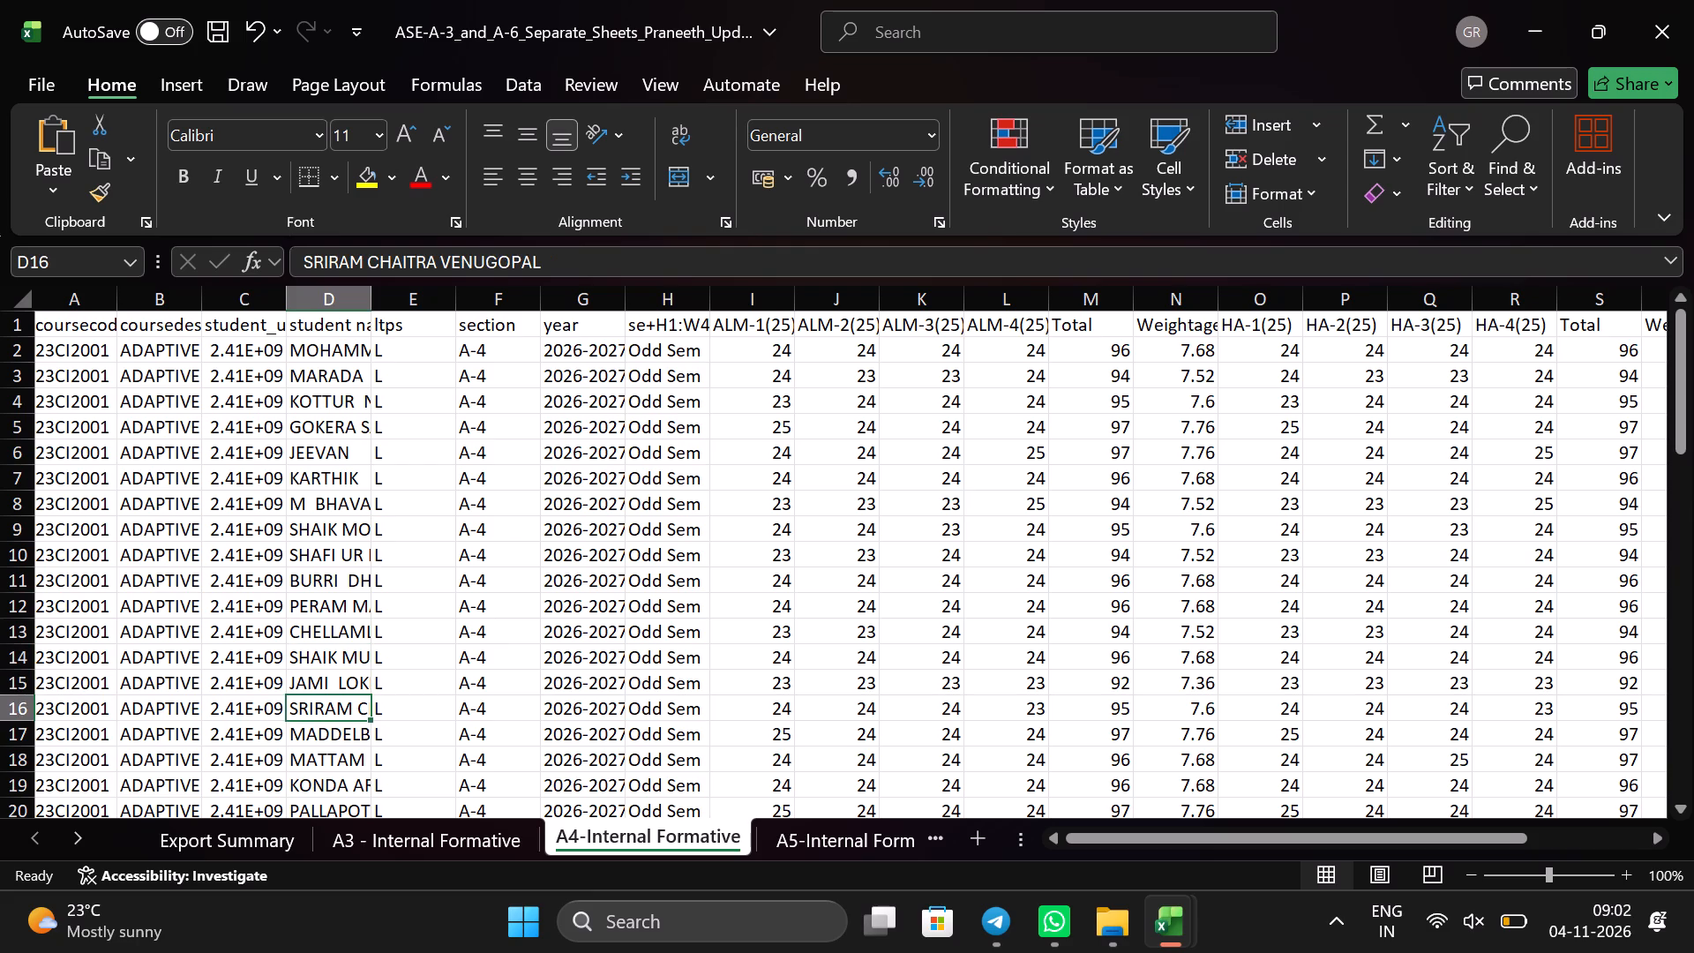
key("Down")
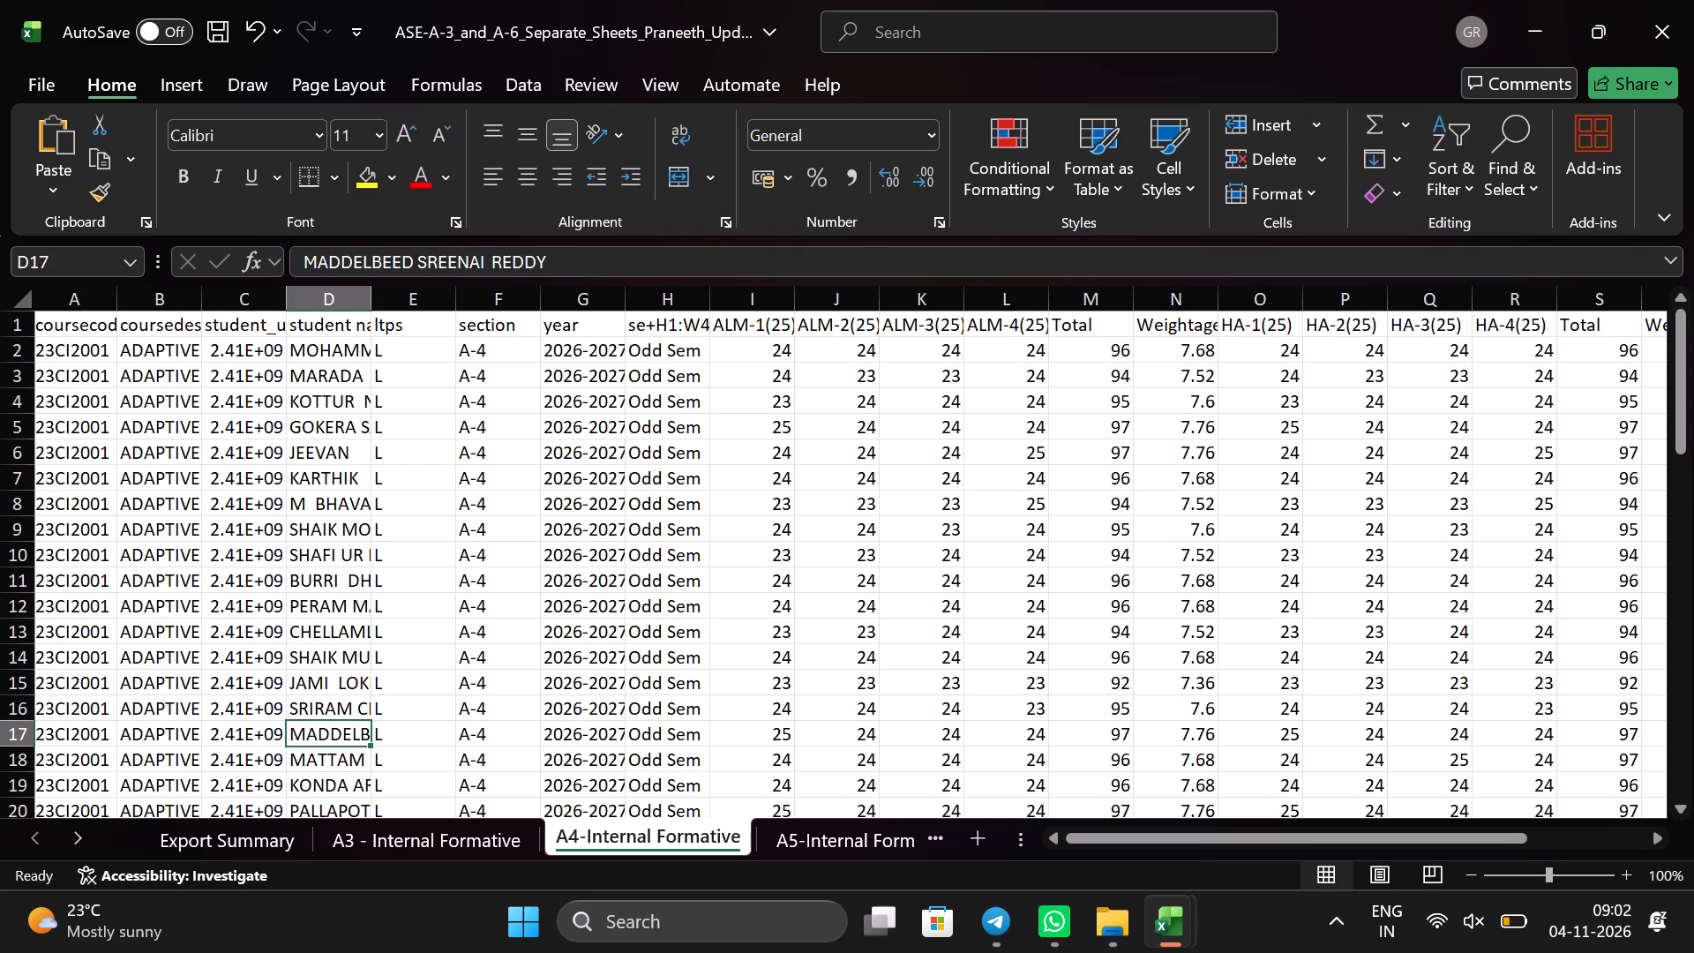
key("Down")
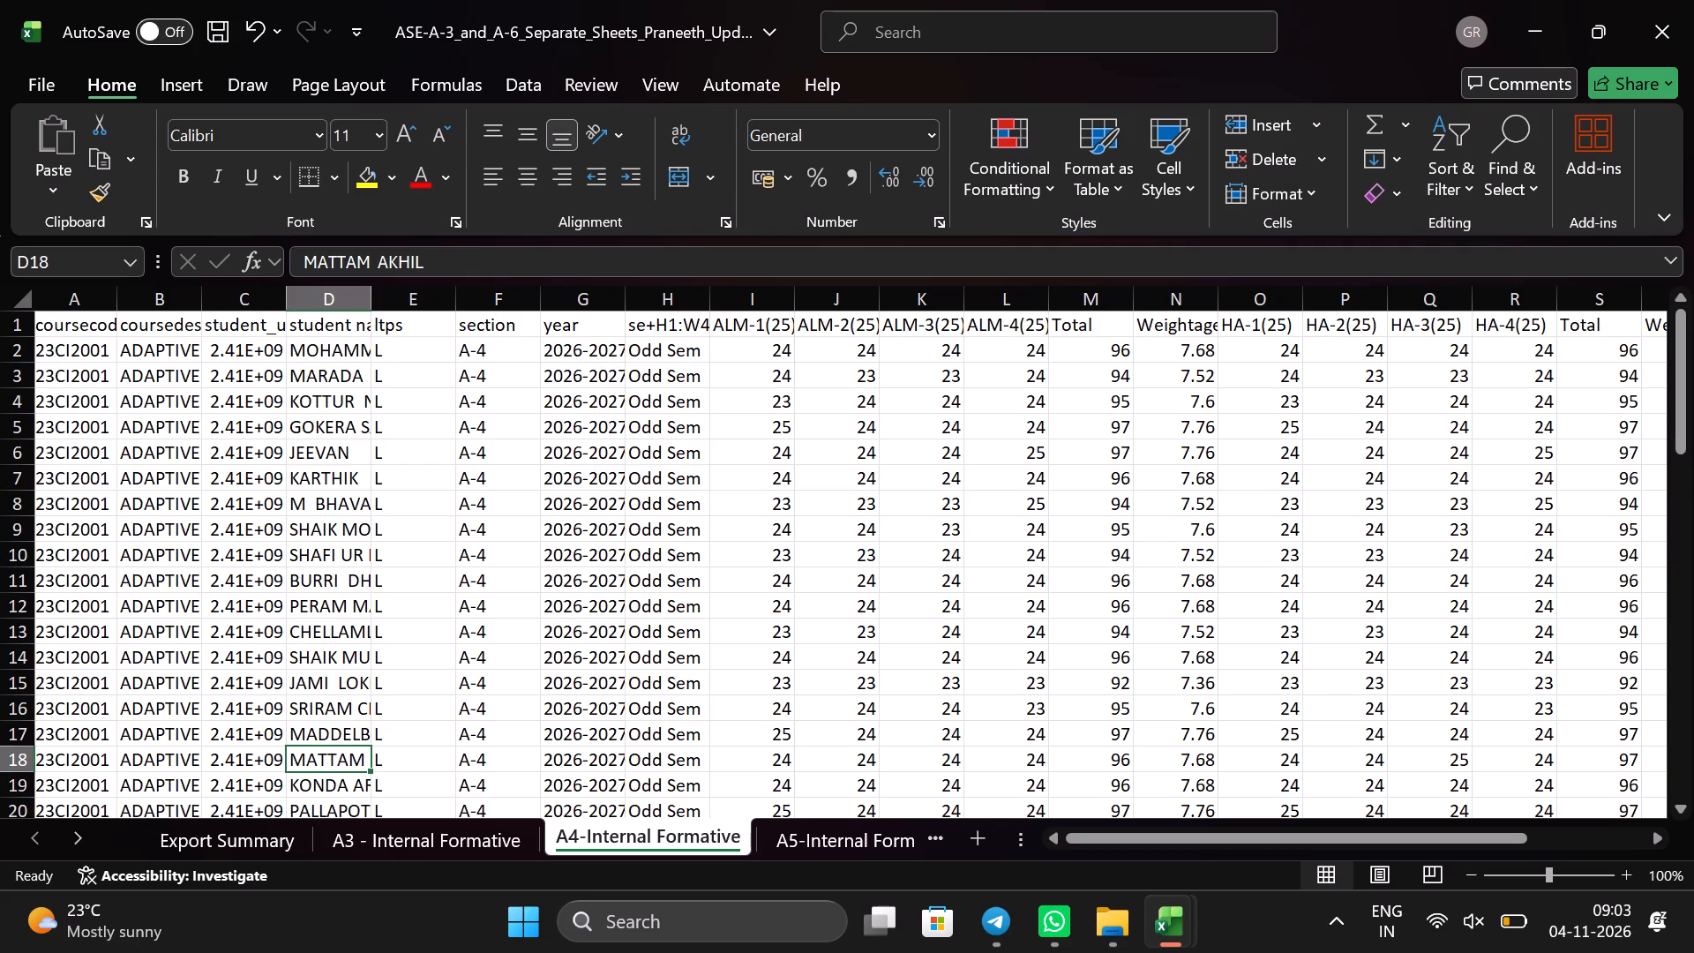
key("Down")
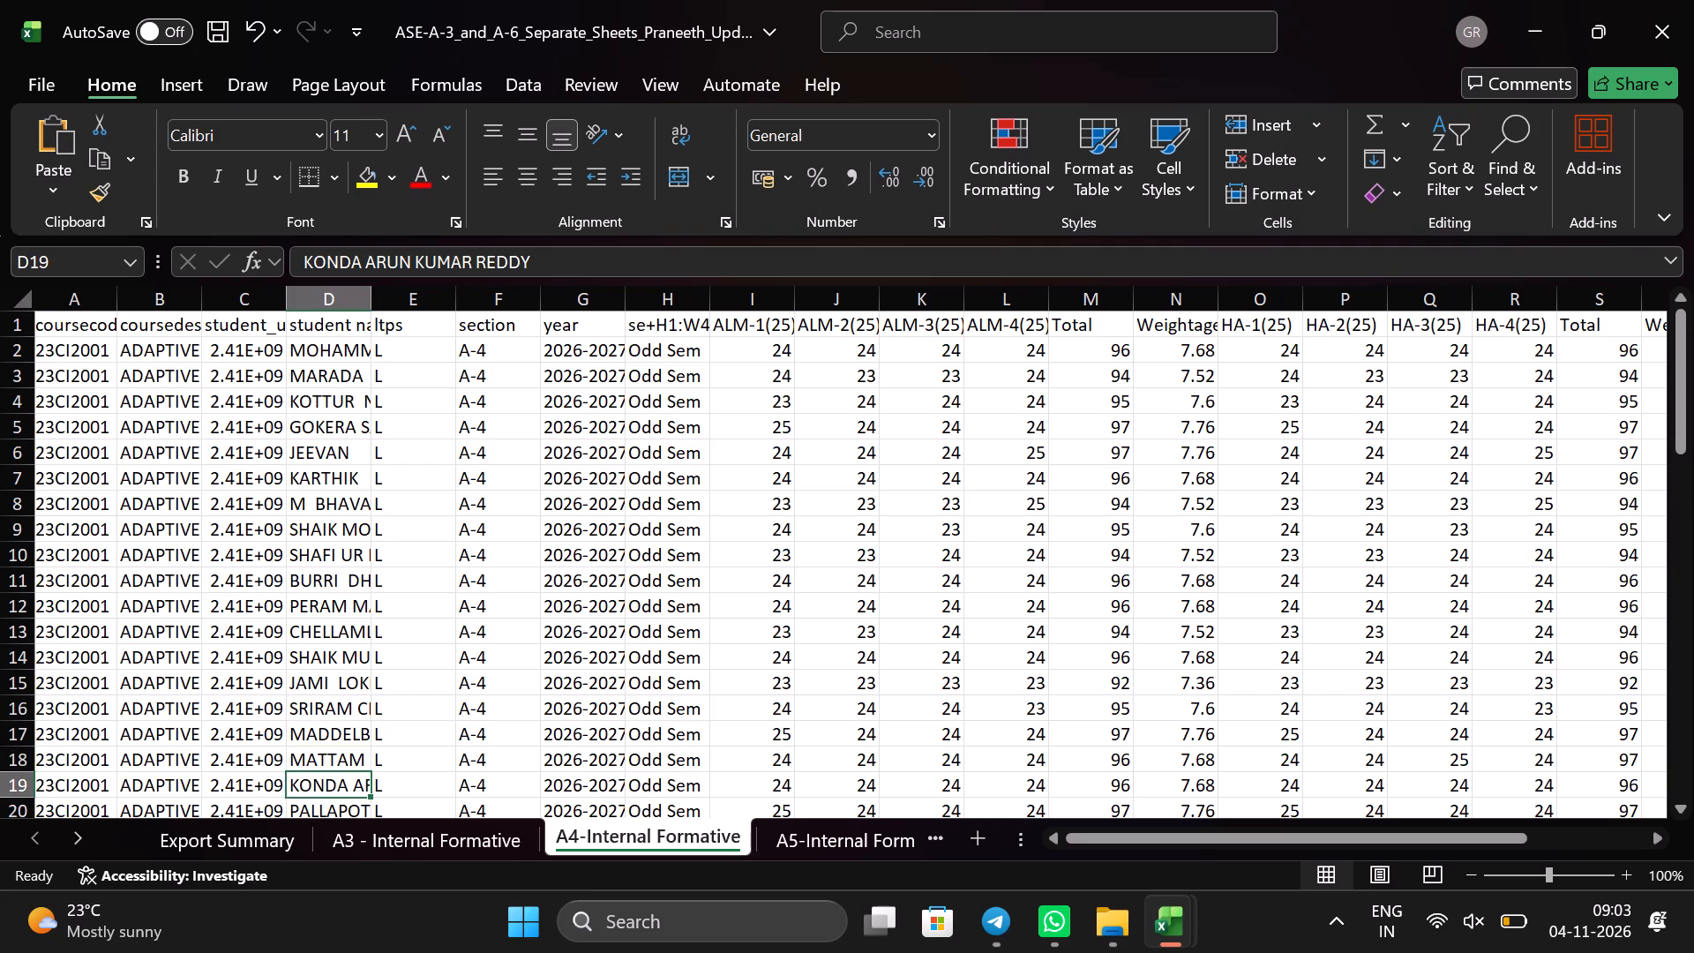
key("Down")
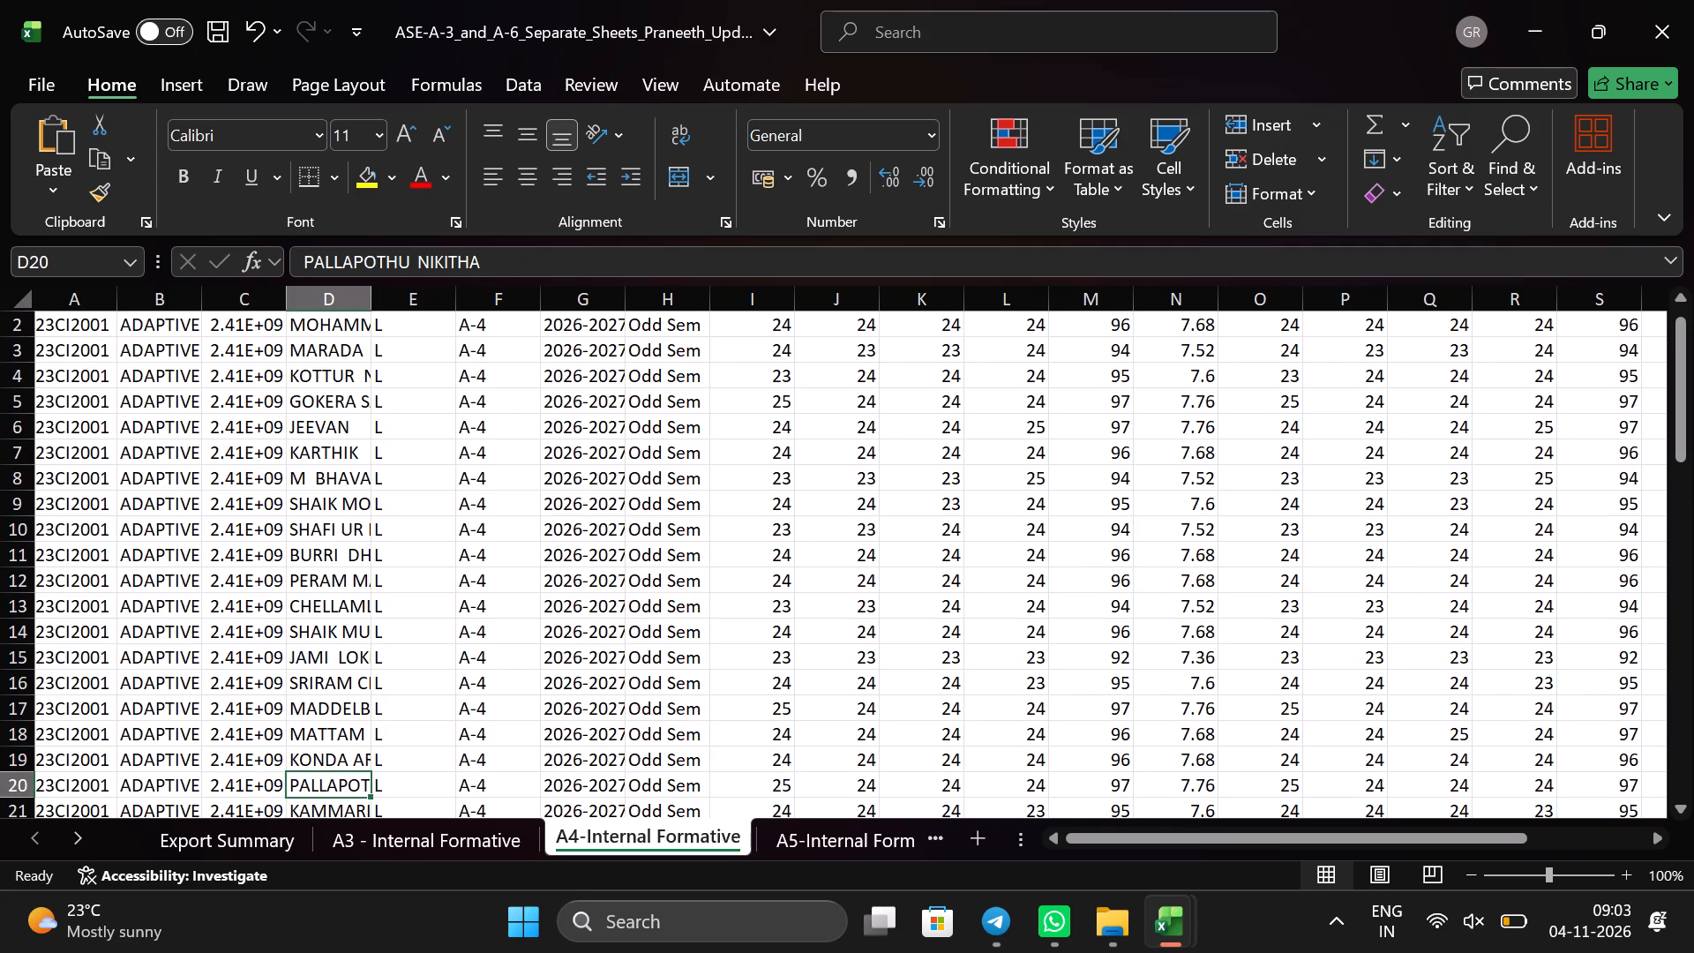
key("Down")
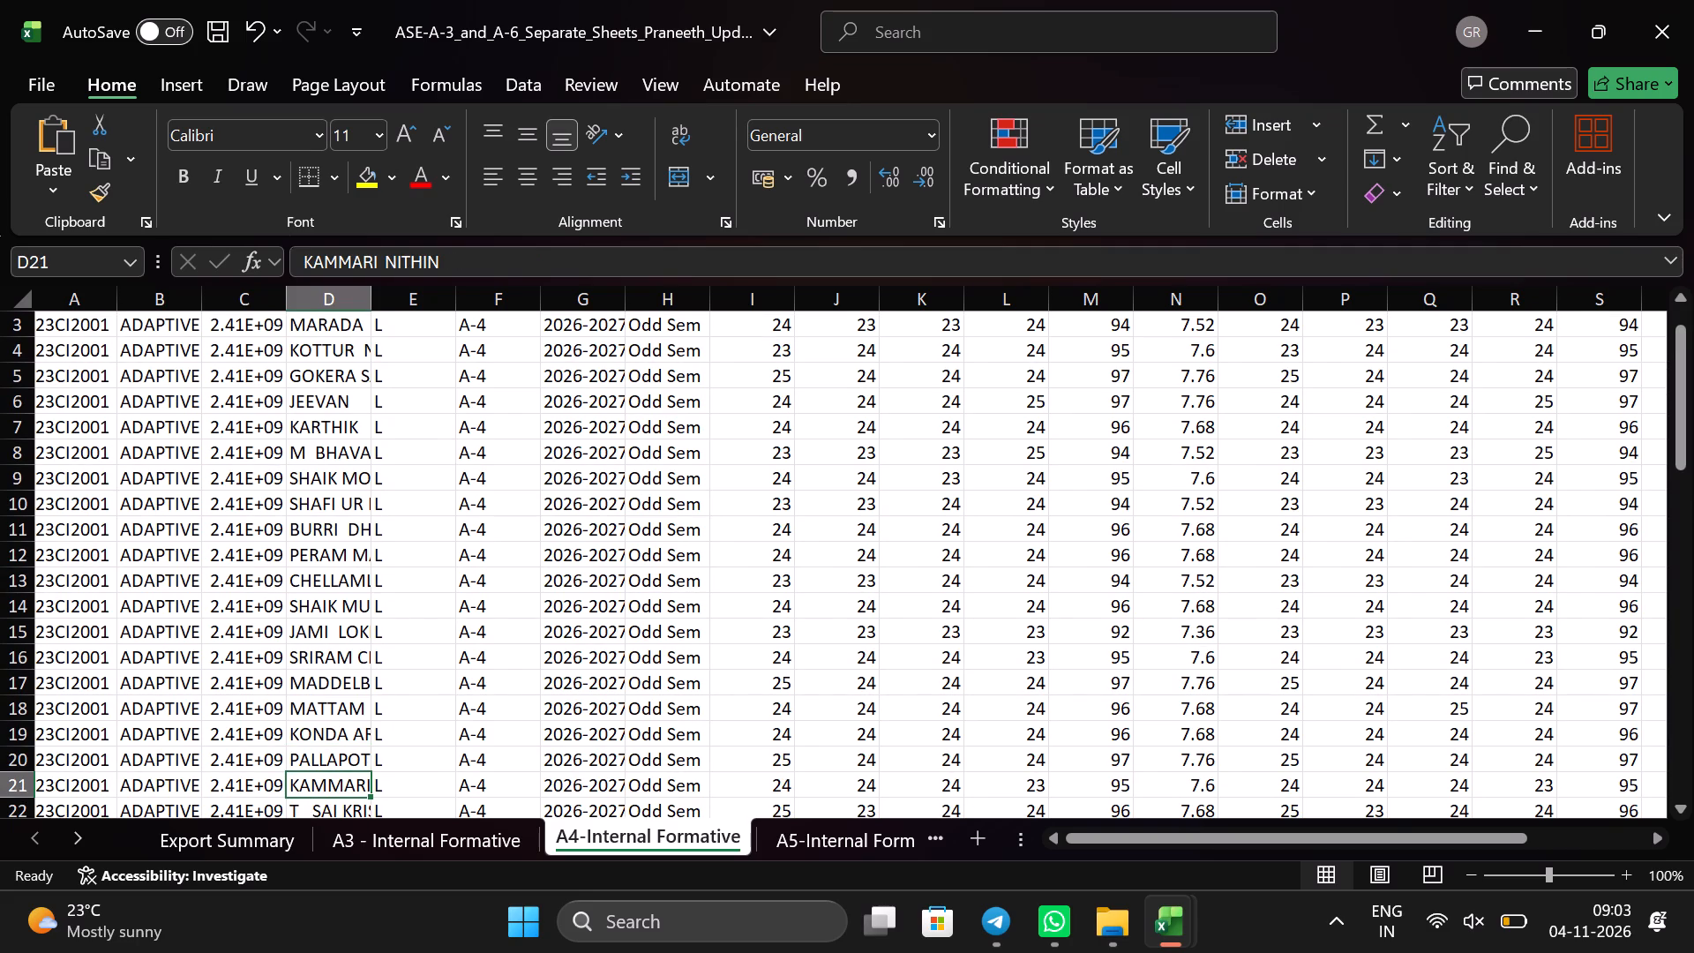
key("Down")
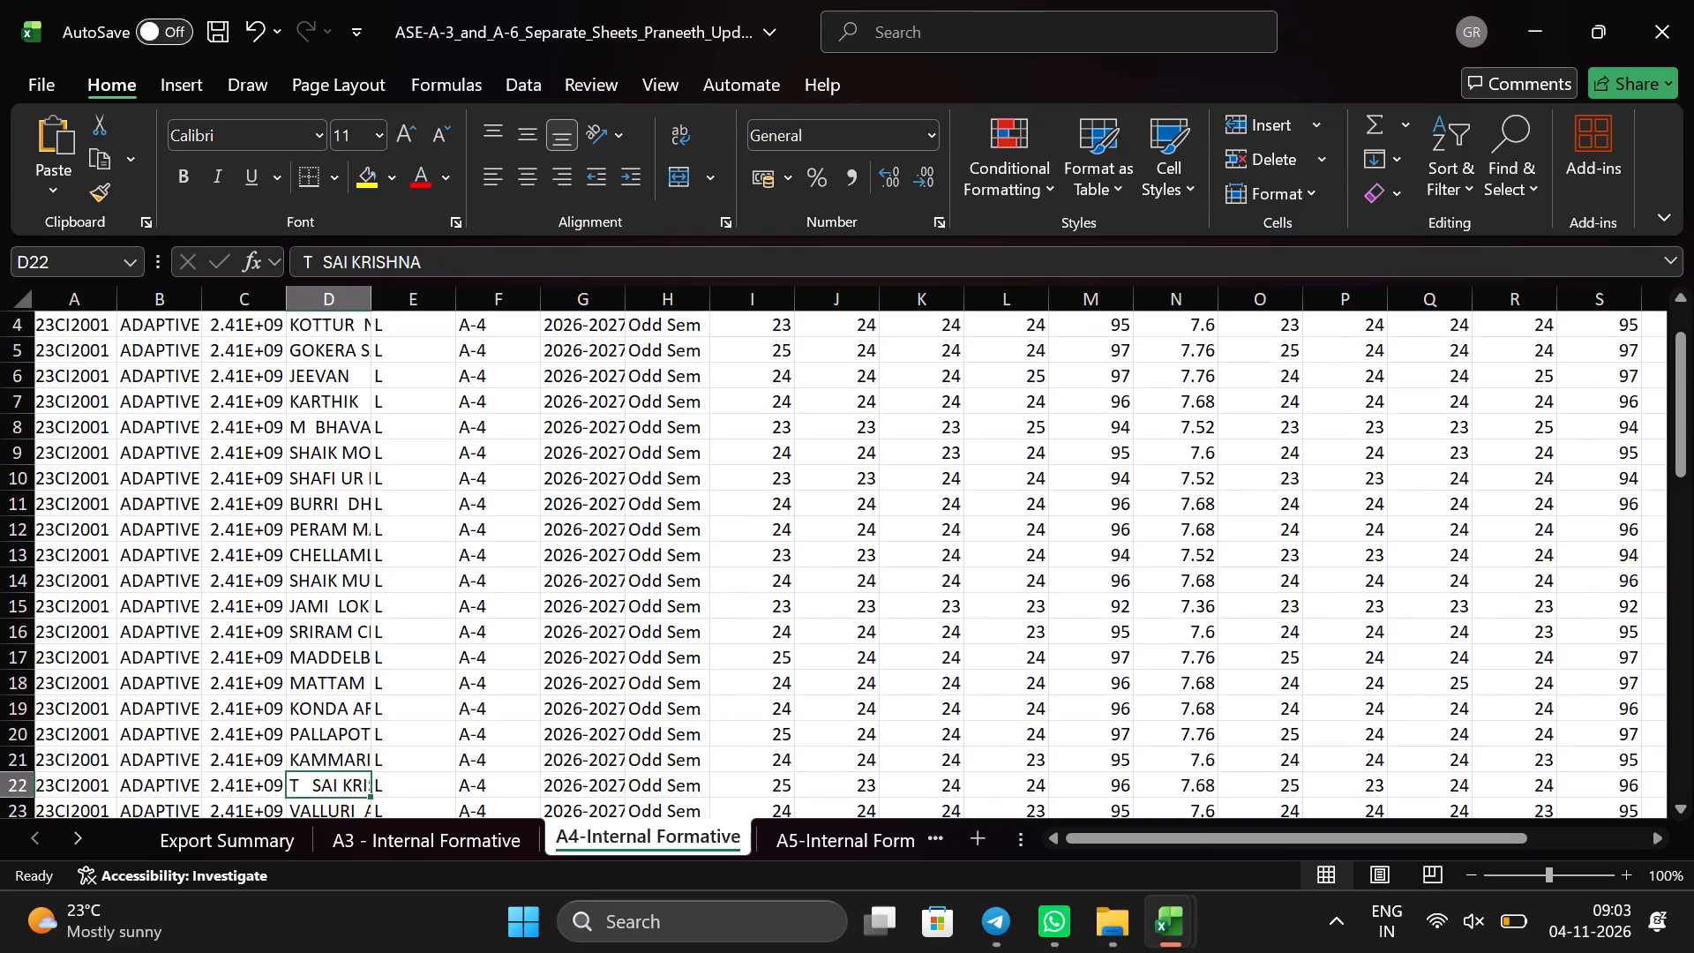
key("Down")
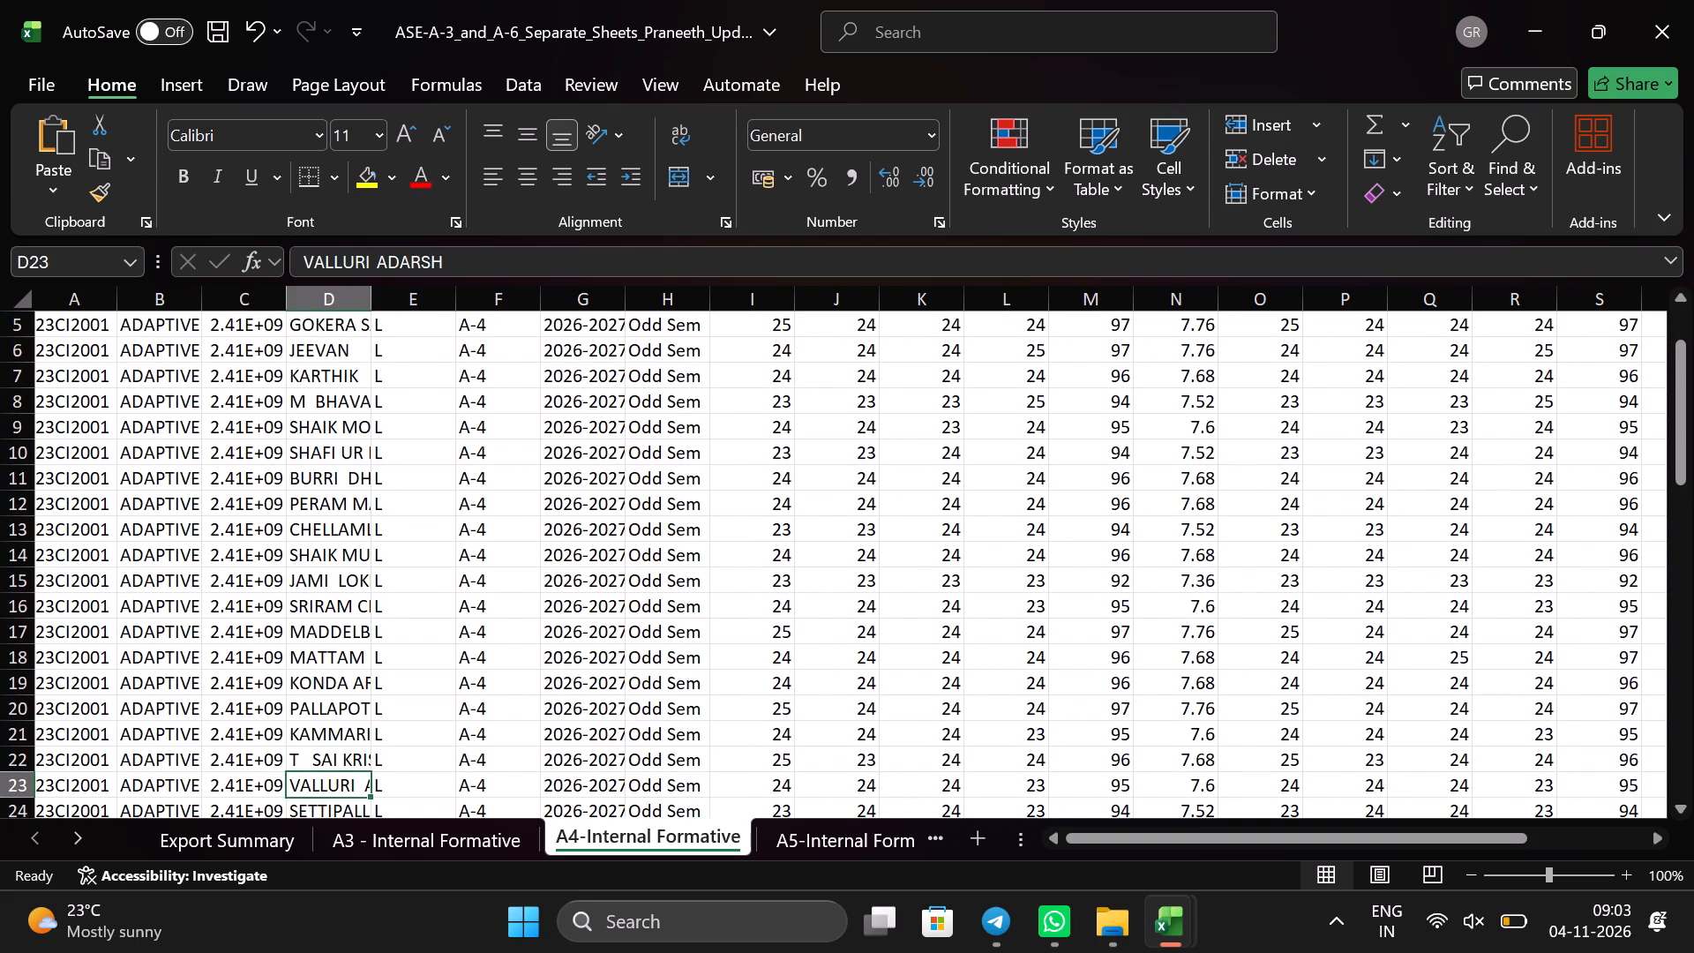
key("Down")
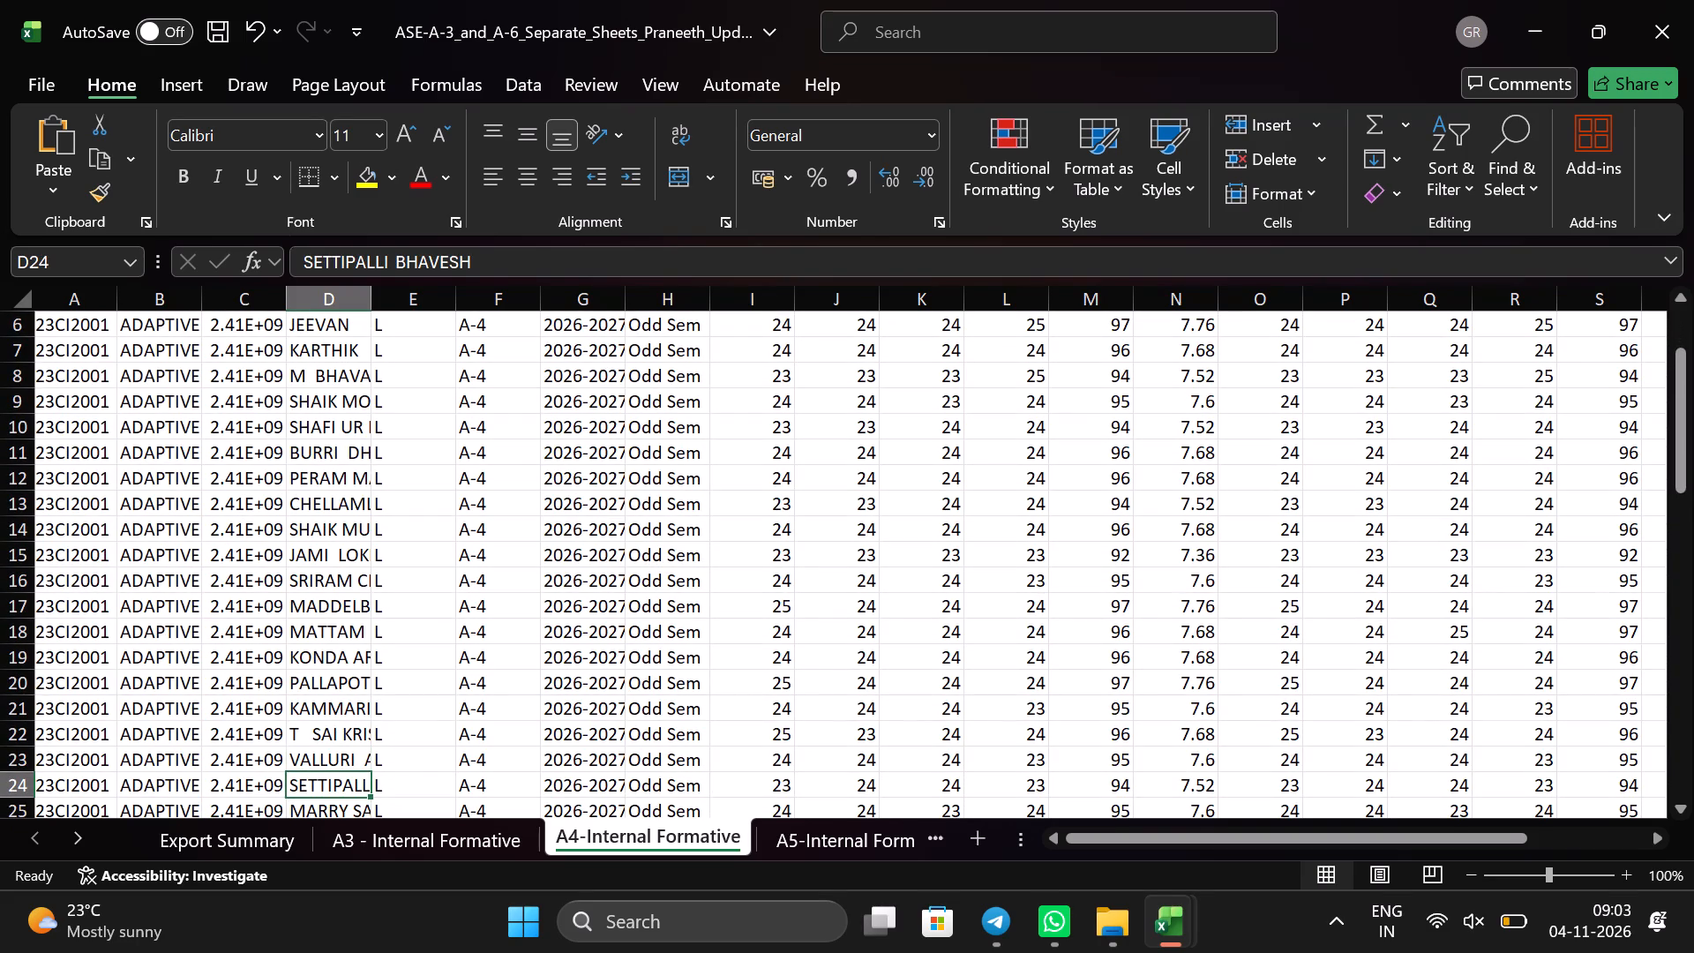
key("Down")
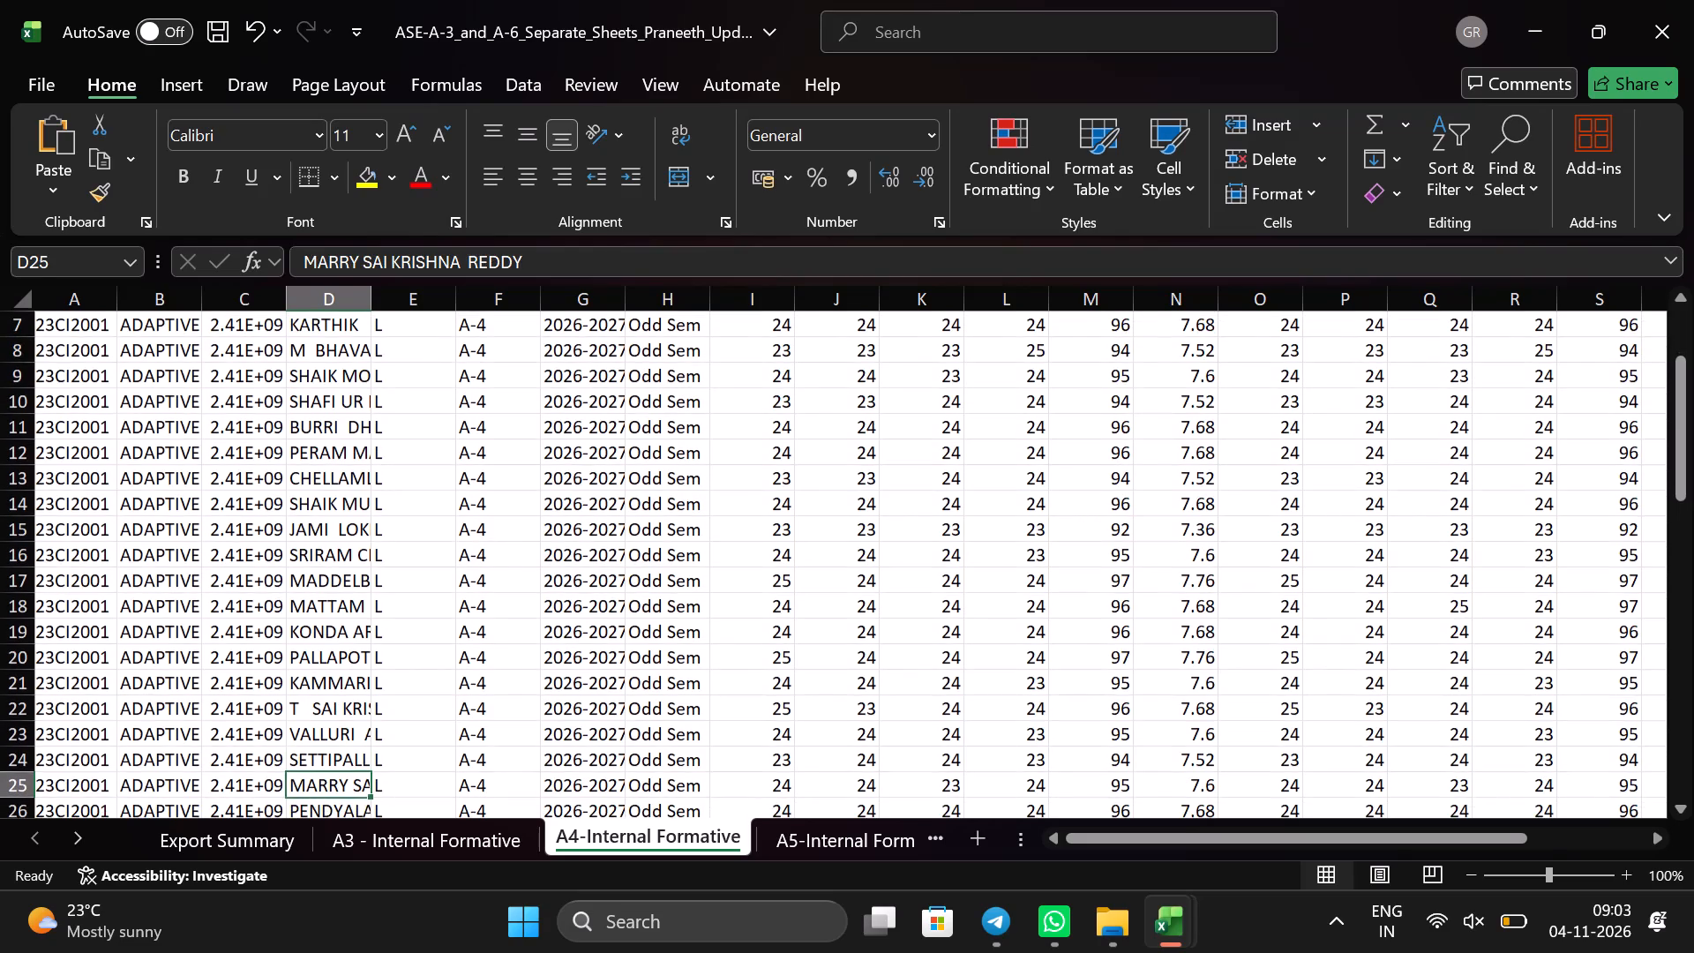
key("Down")
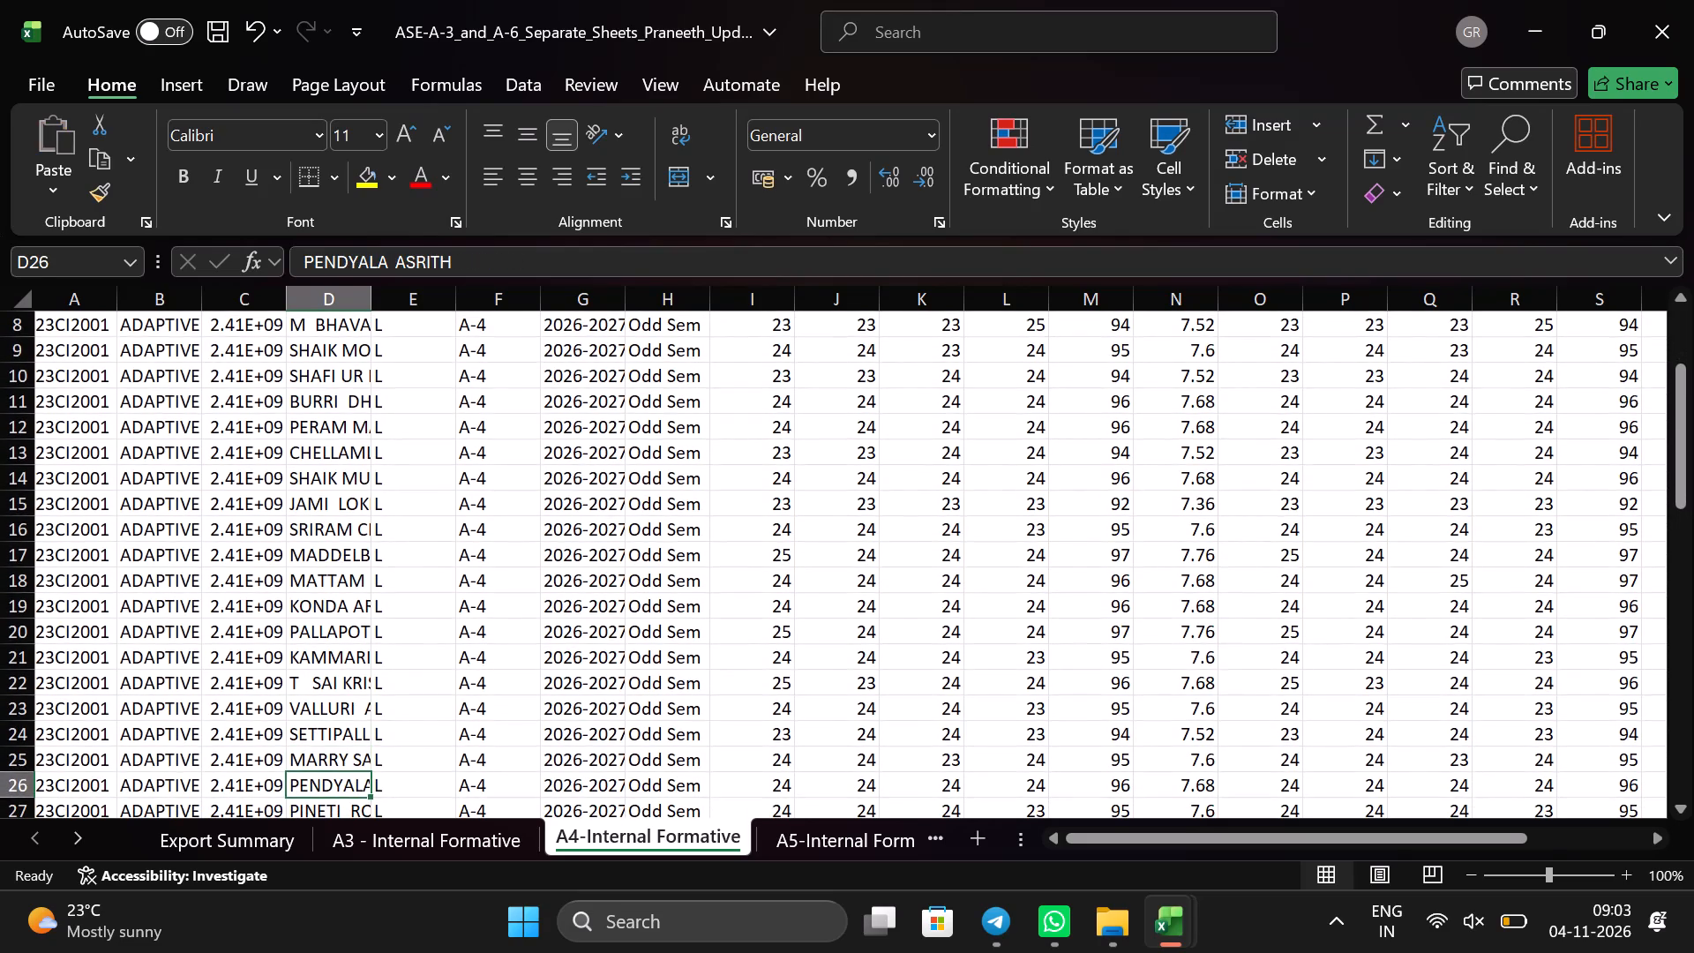
key("Down")
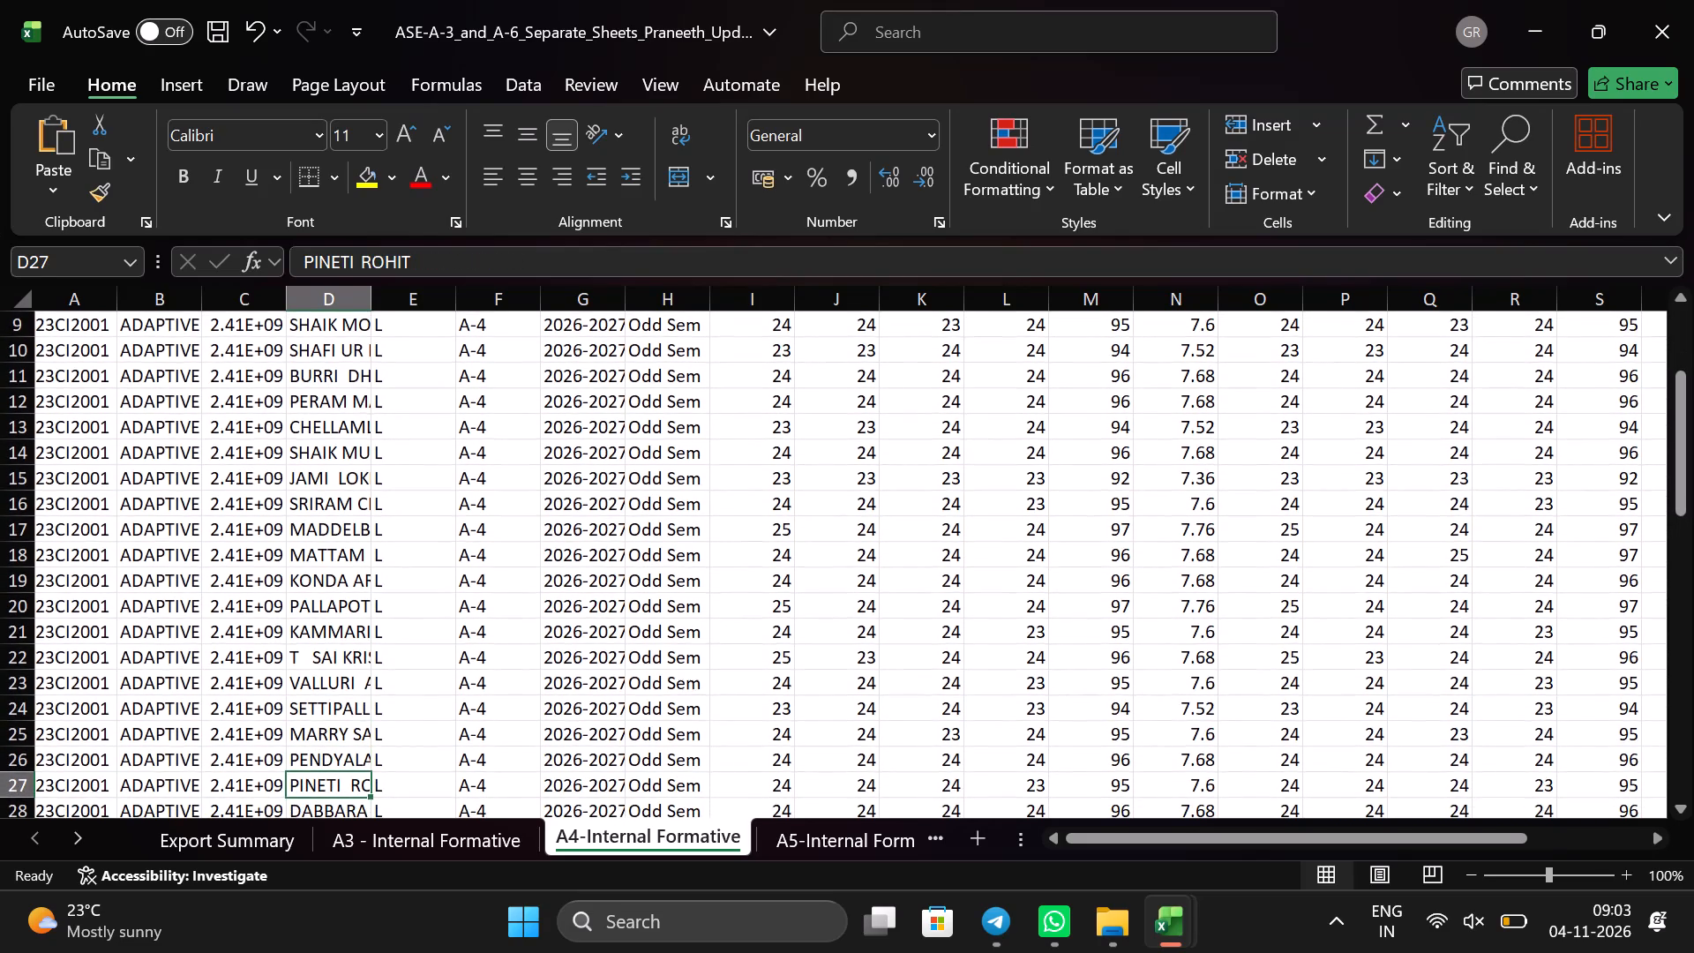
key("Down")
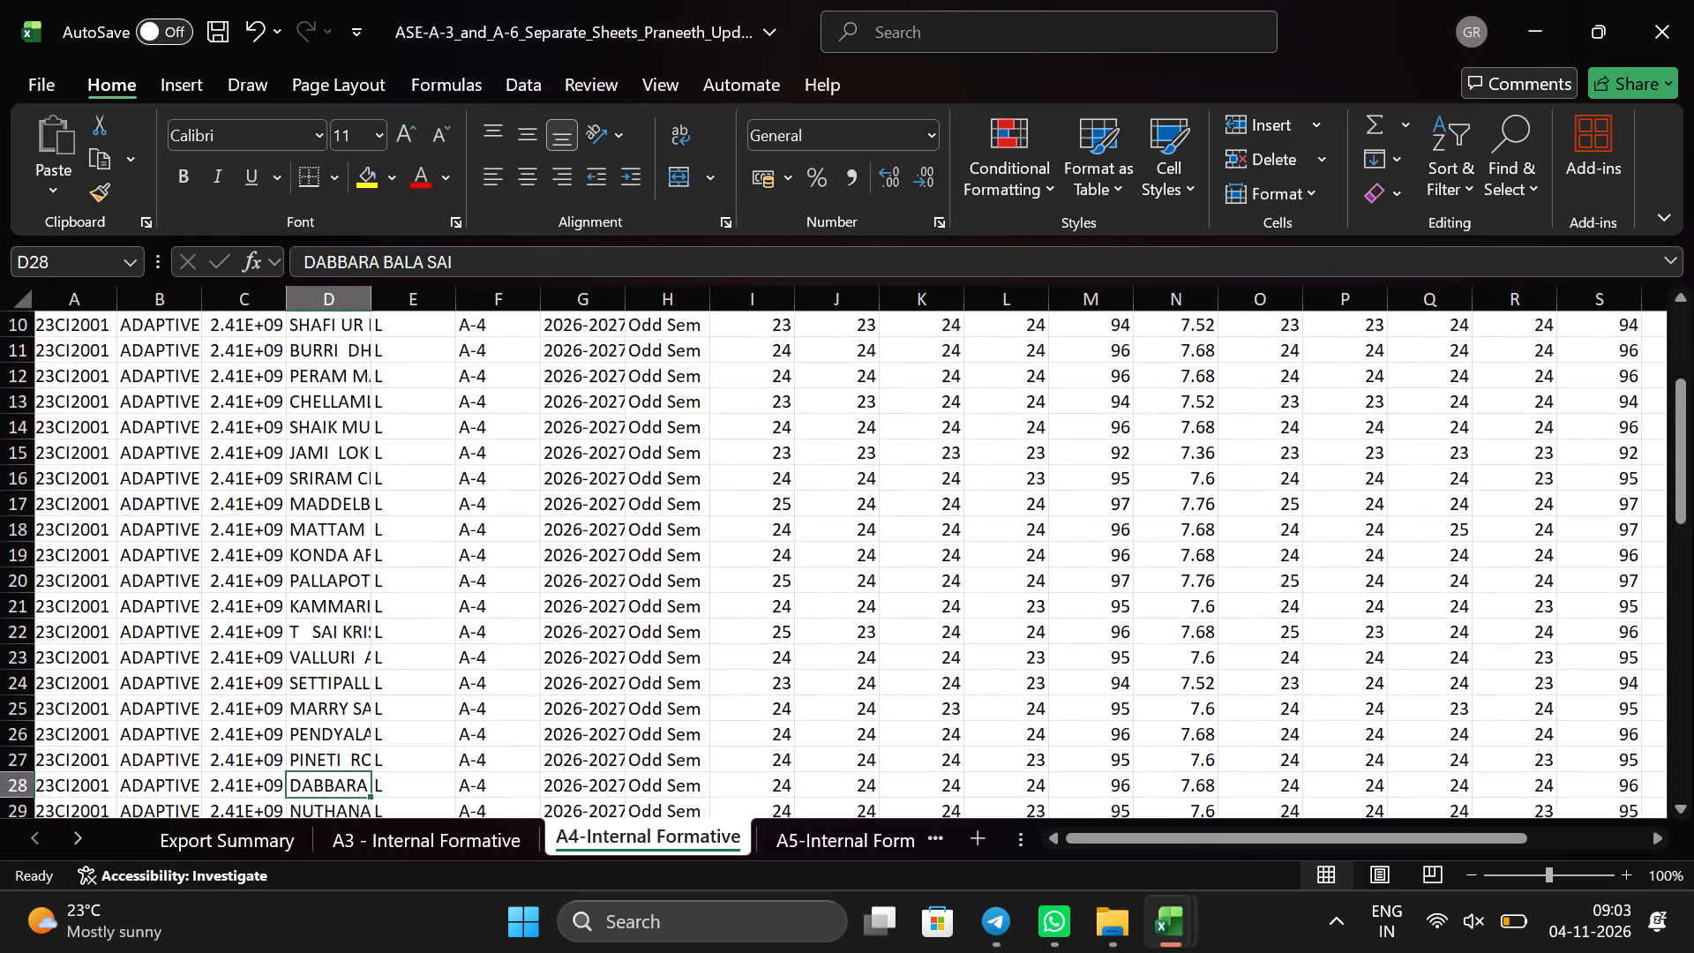
Recheck the student names in column D of the A4 sheet around rows 25 to 29.
key("Up")
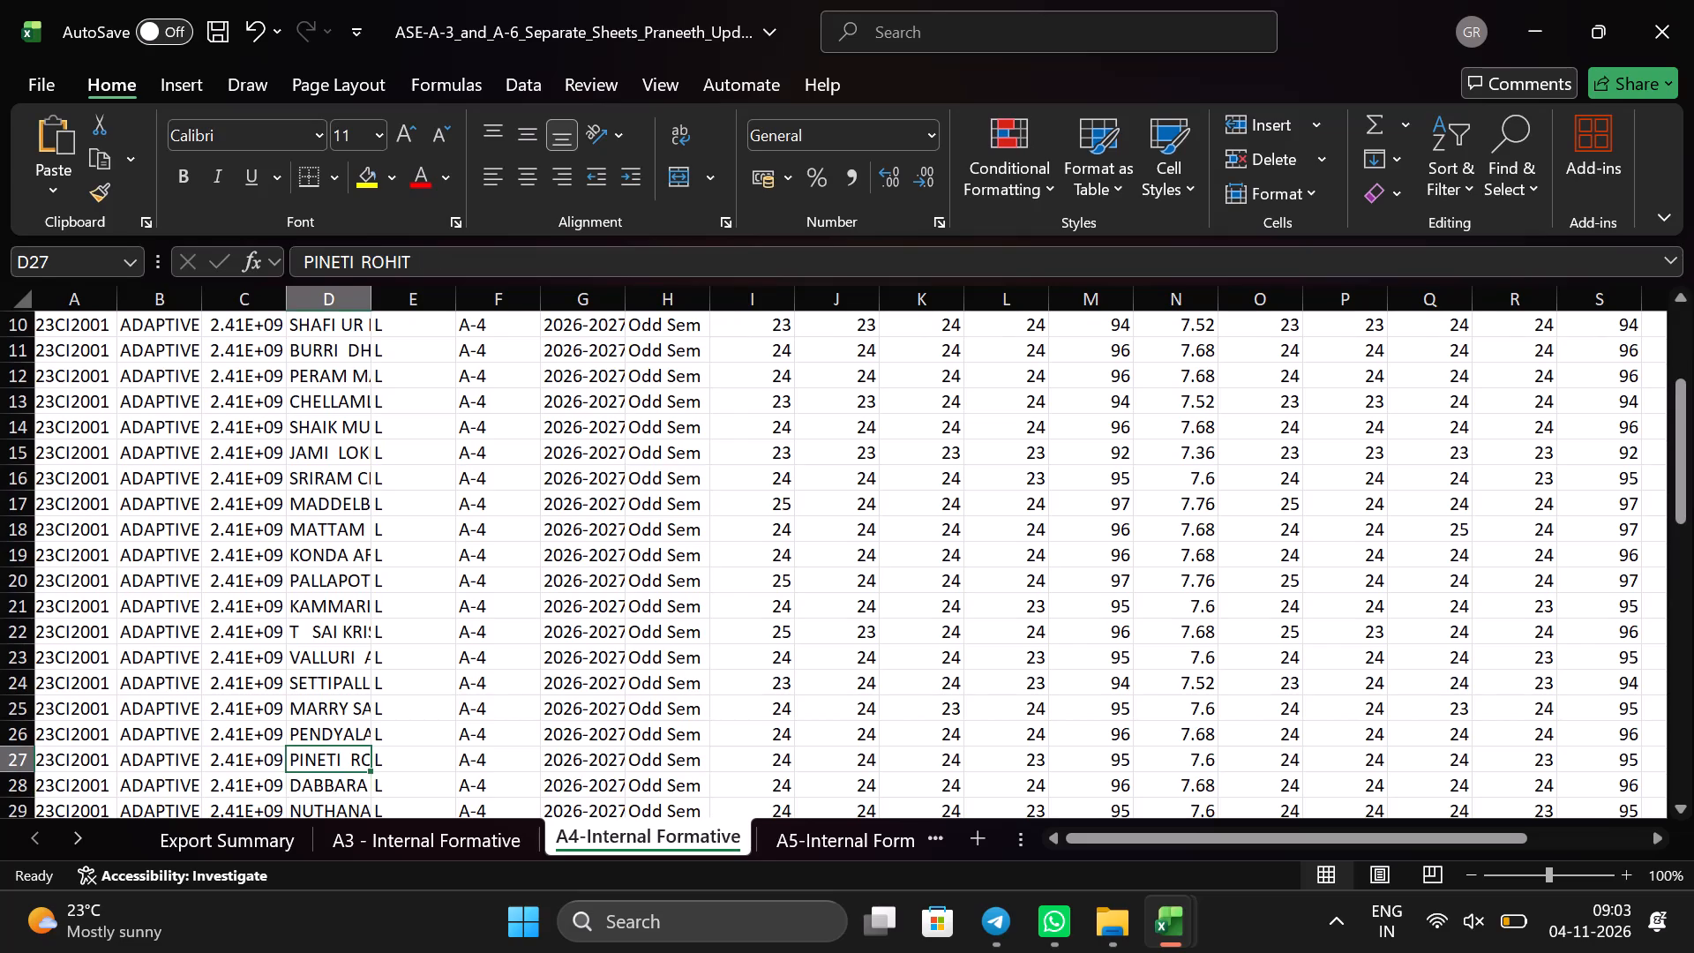
key("Down")
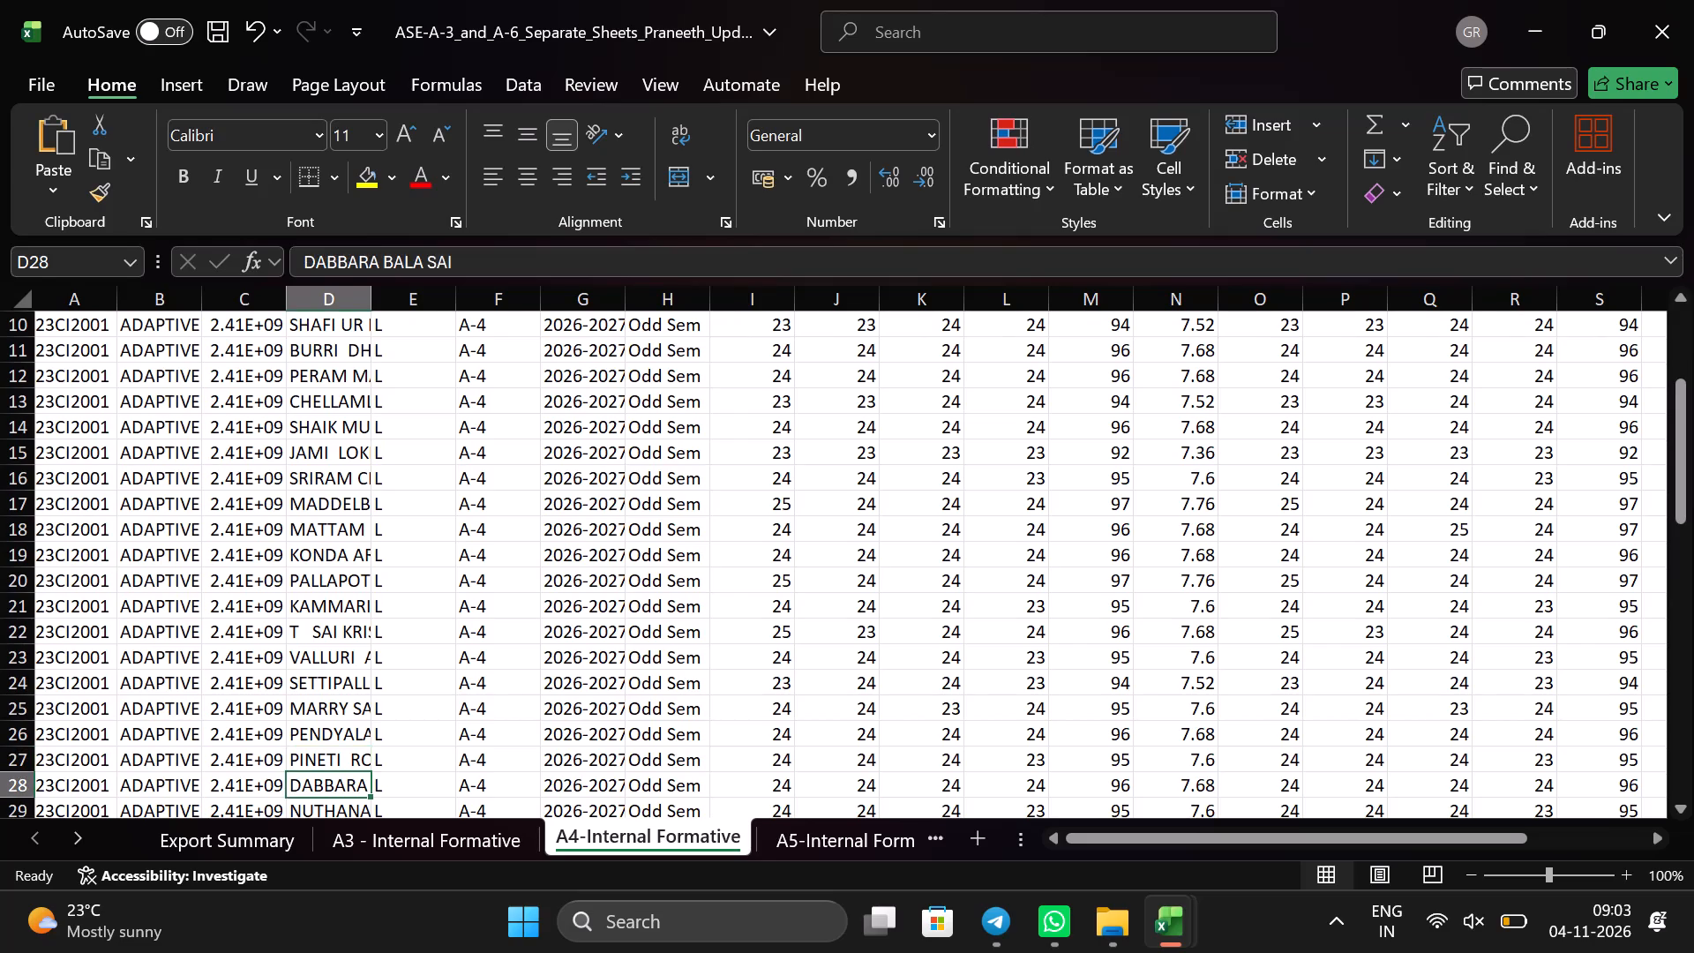
key("Down")
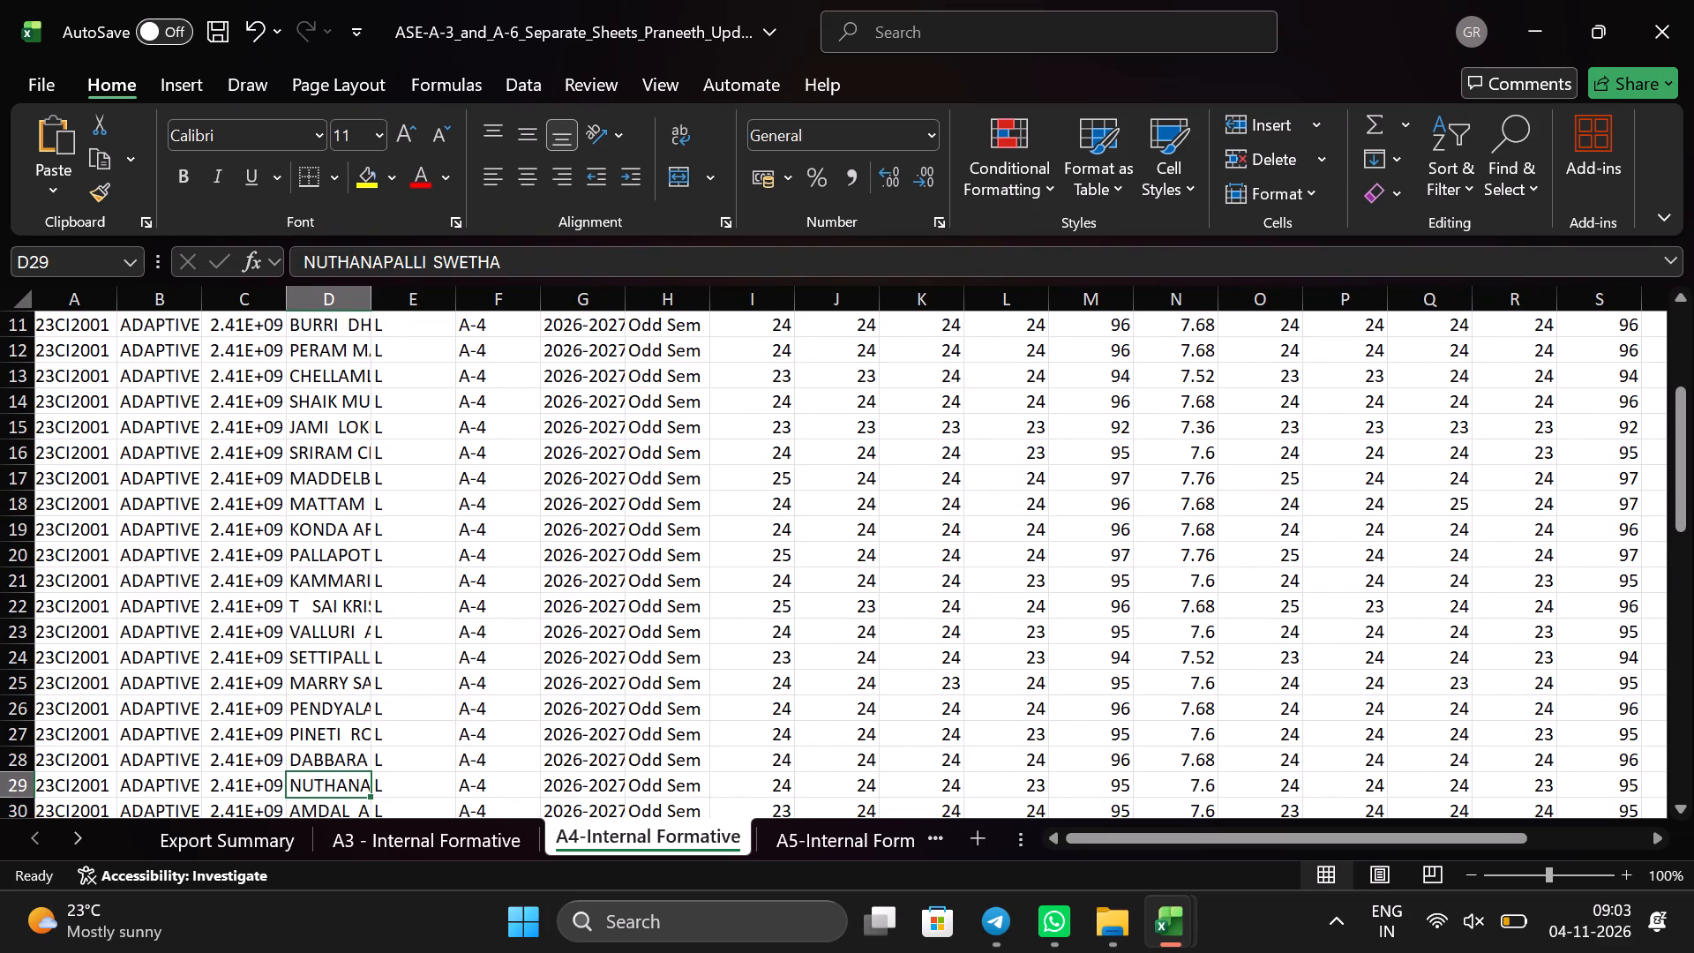
key("Up")
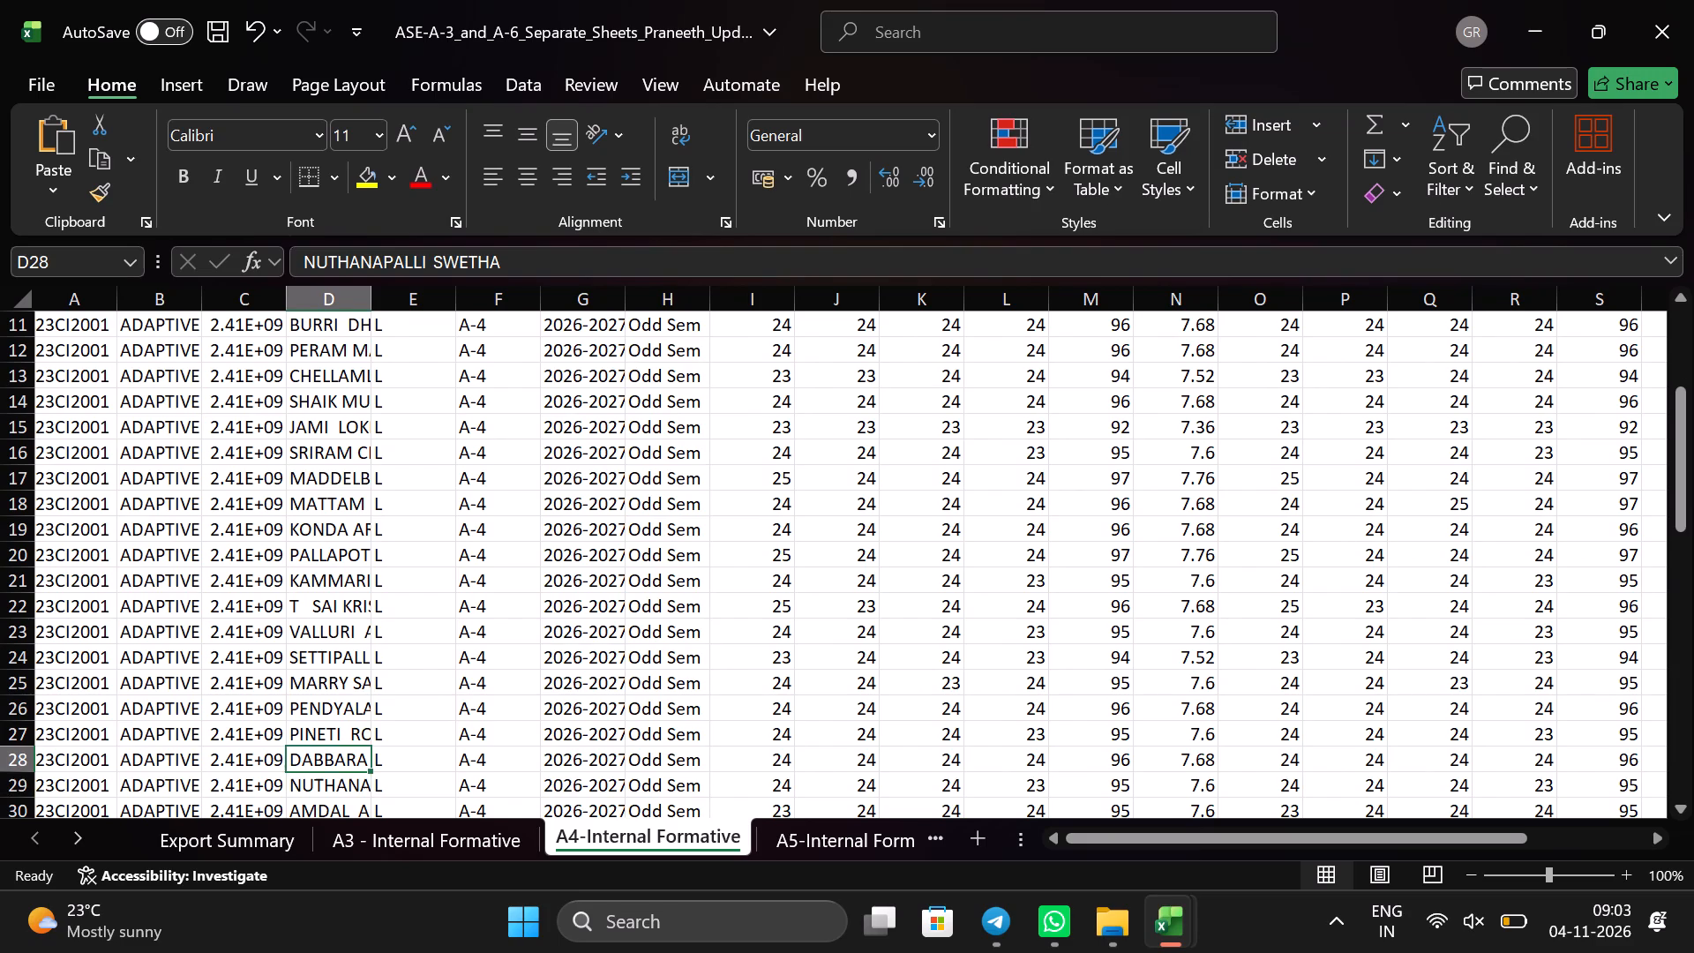
key("Up")
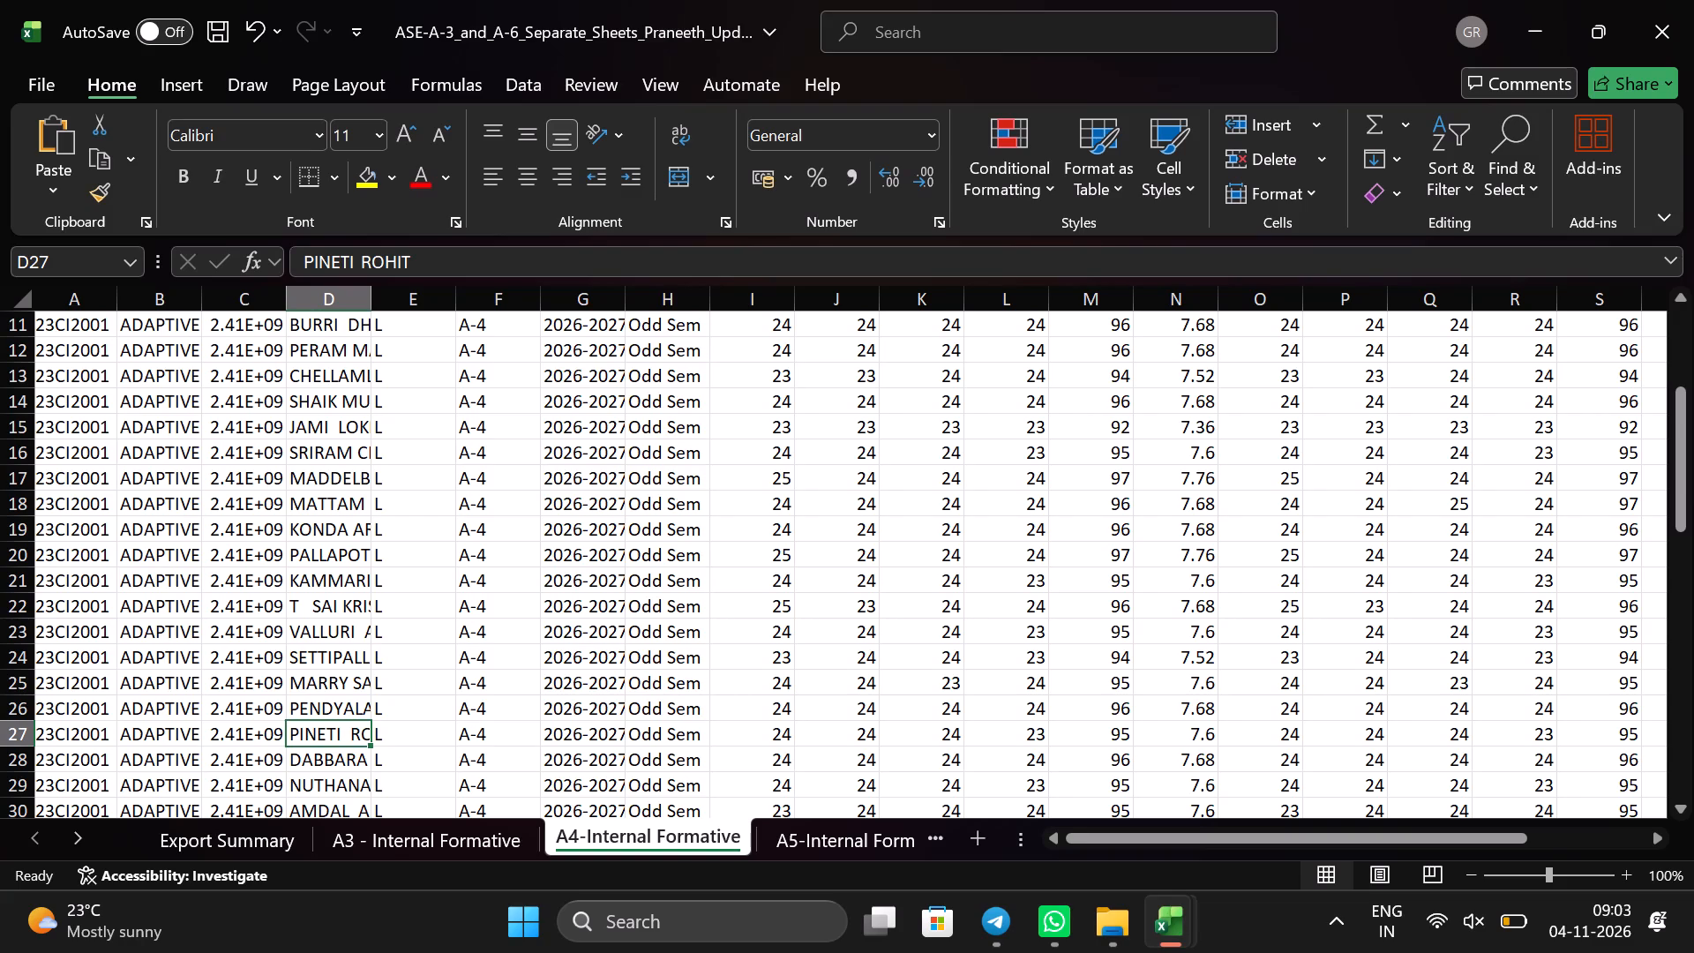
scroll(294, 565, "up", 1)
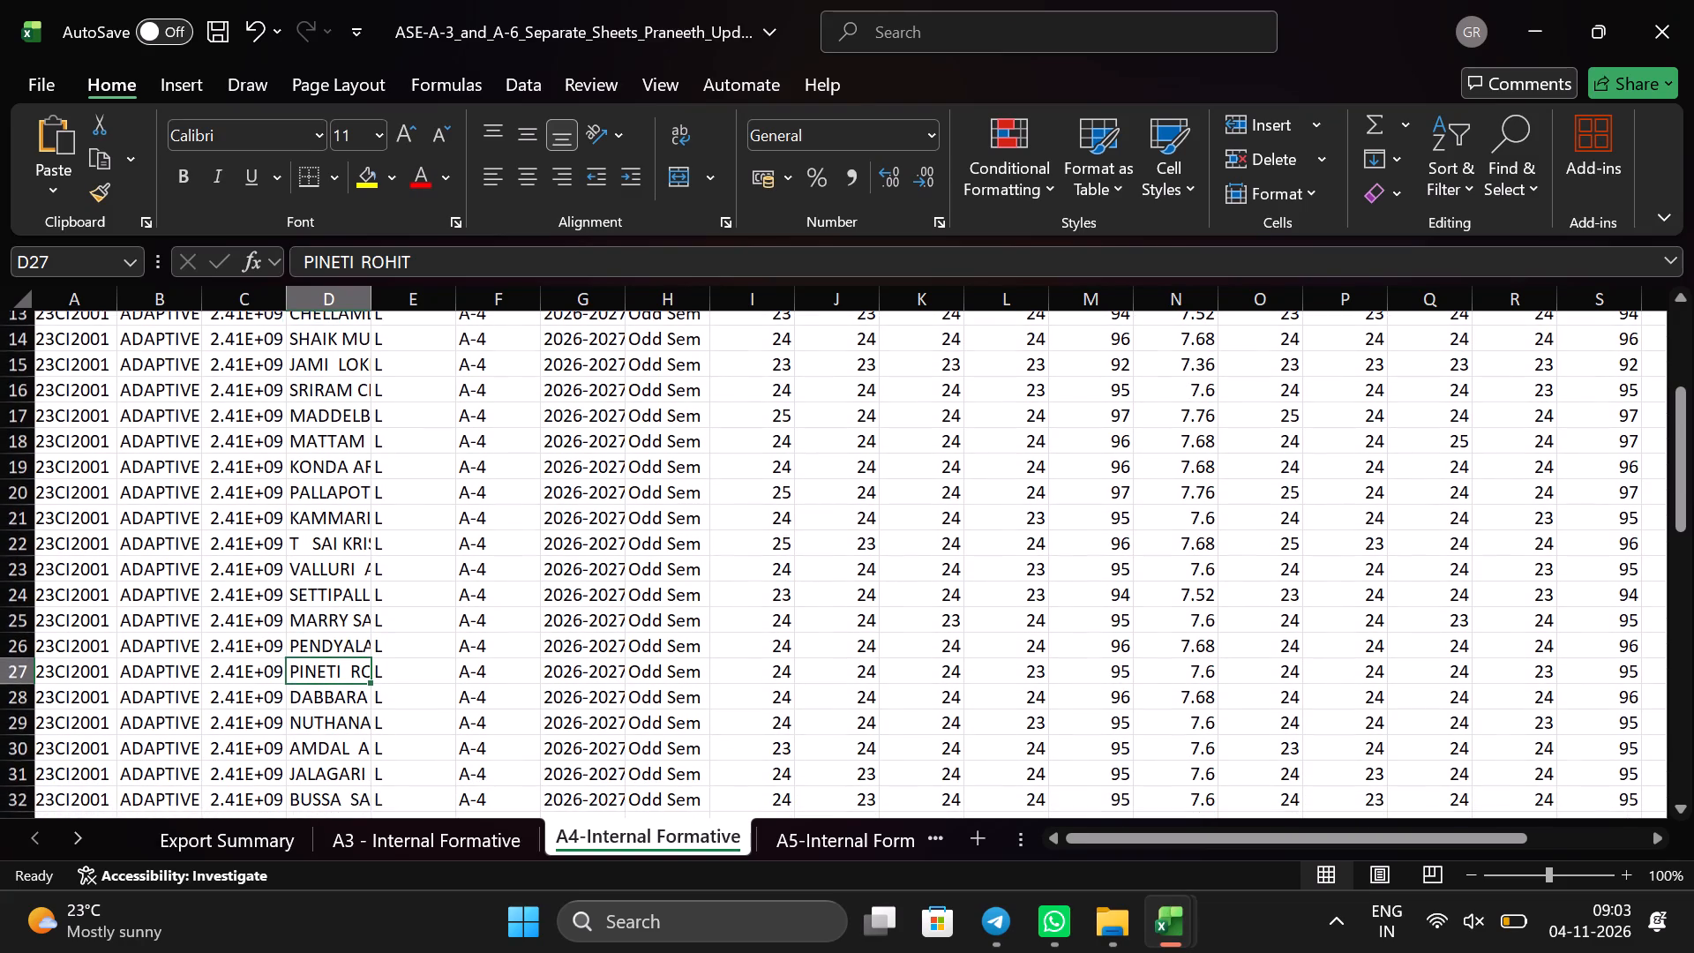
scroll(294, 565, "up", 1)
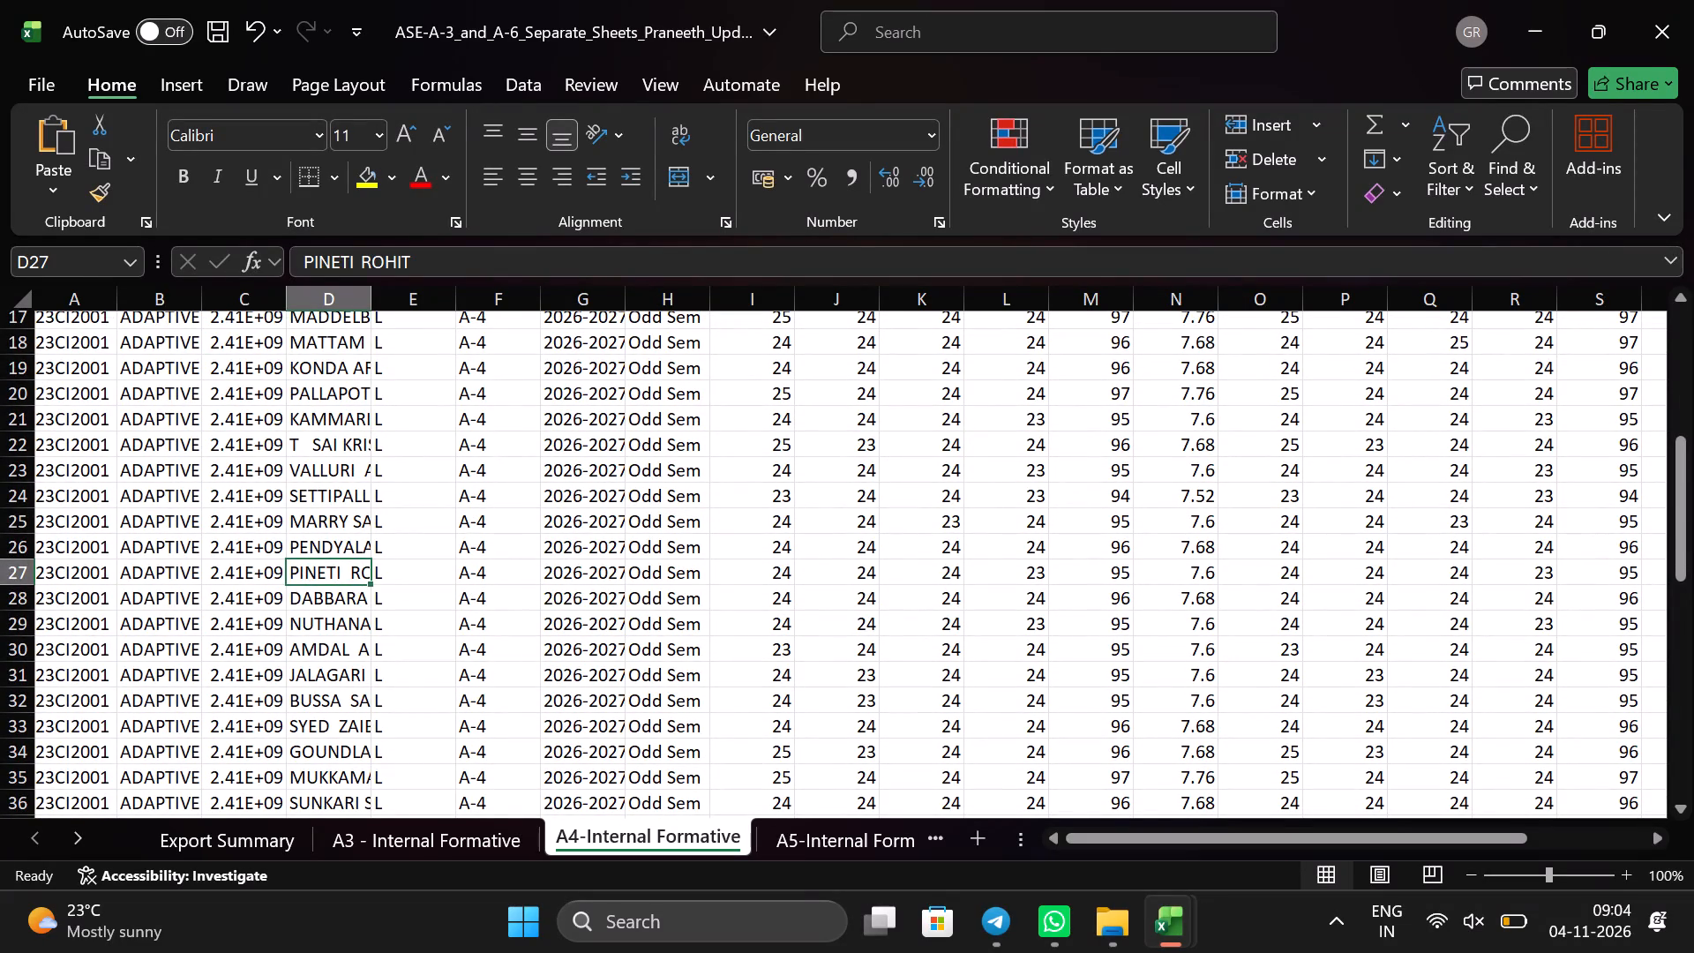
left_click(331, 531)
left_click(334, 544)
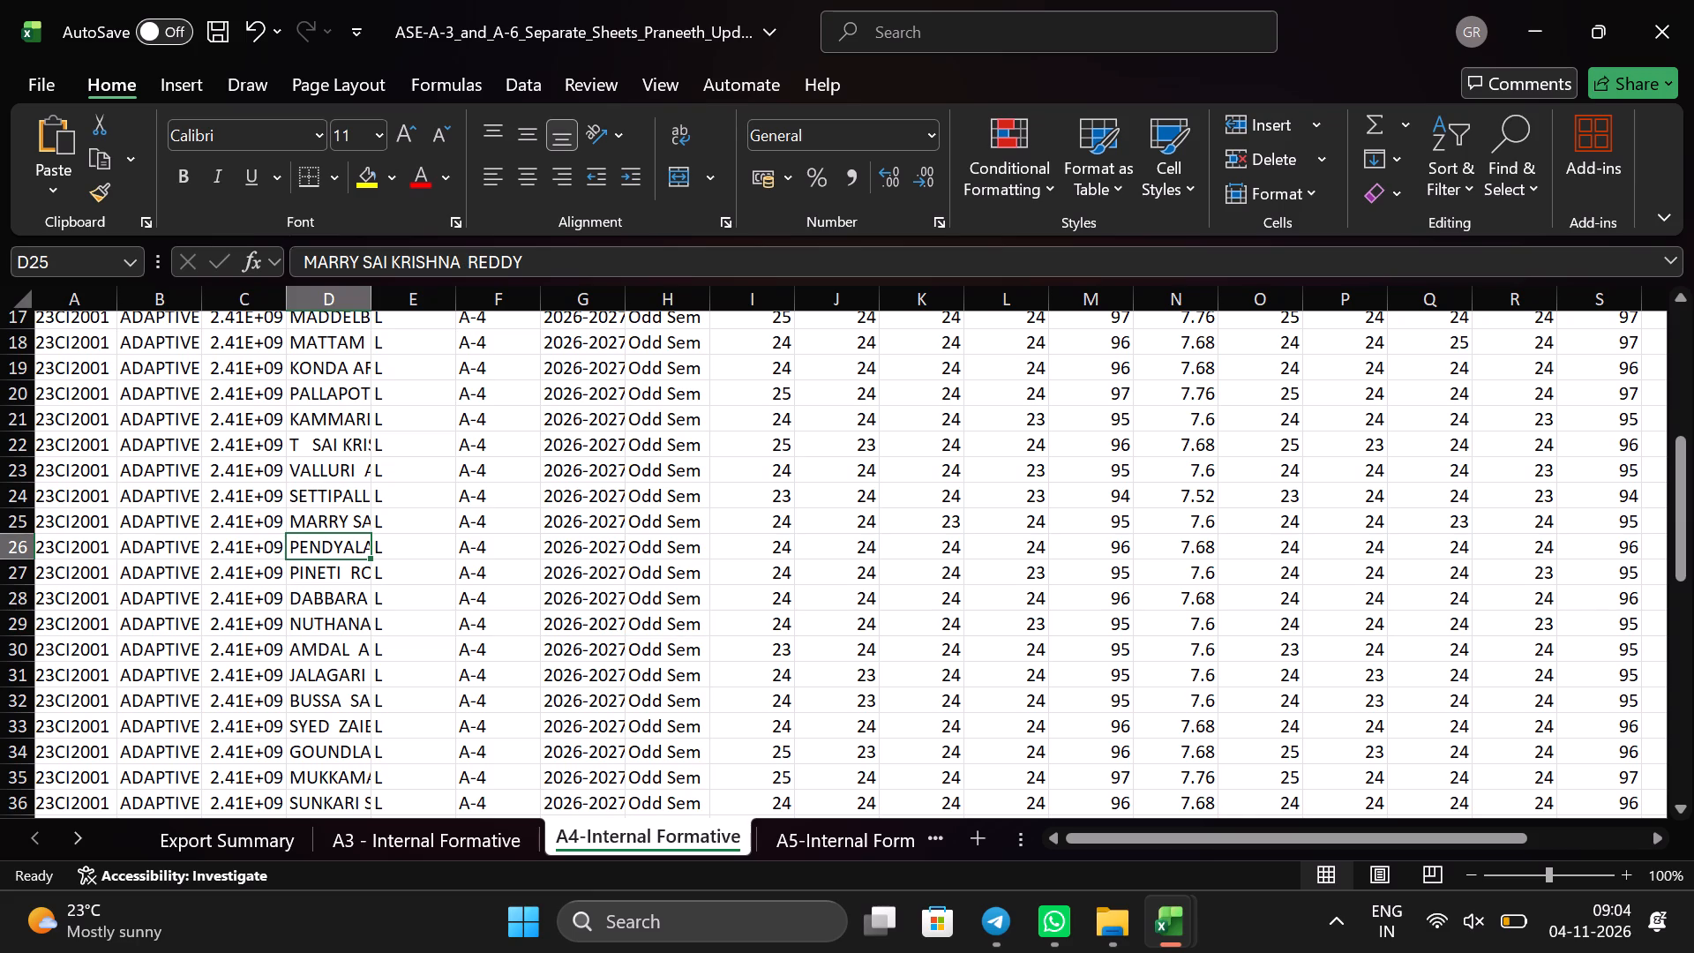
key("Down")
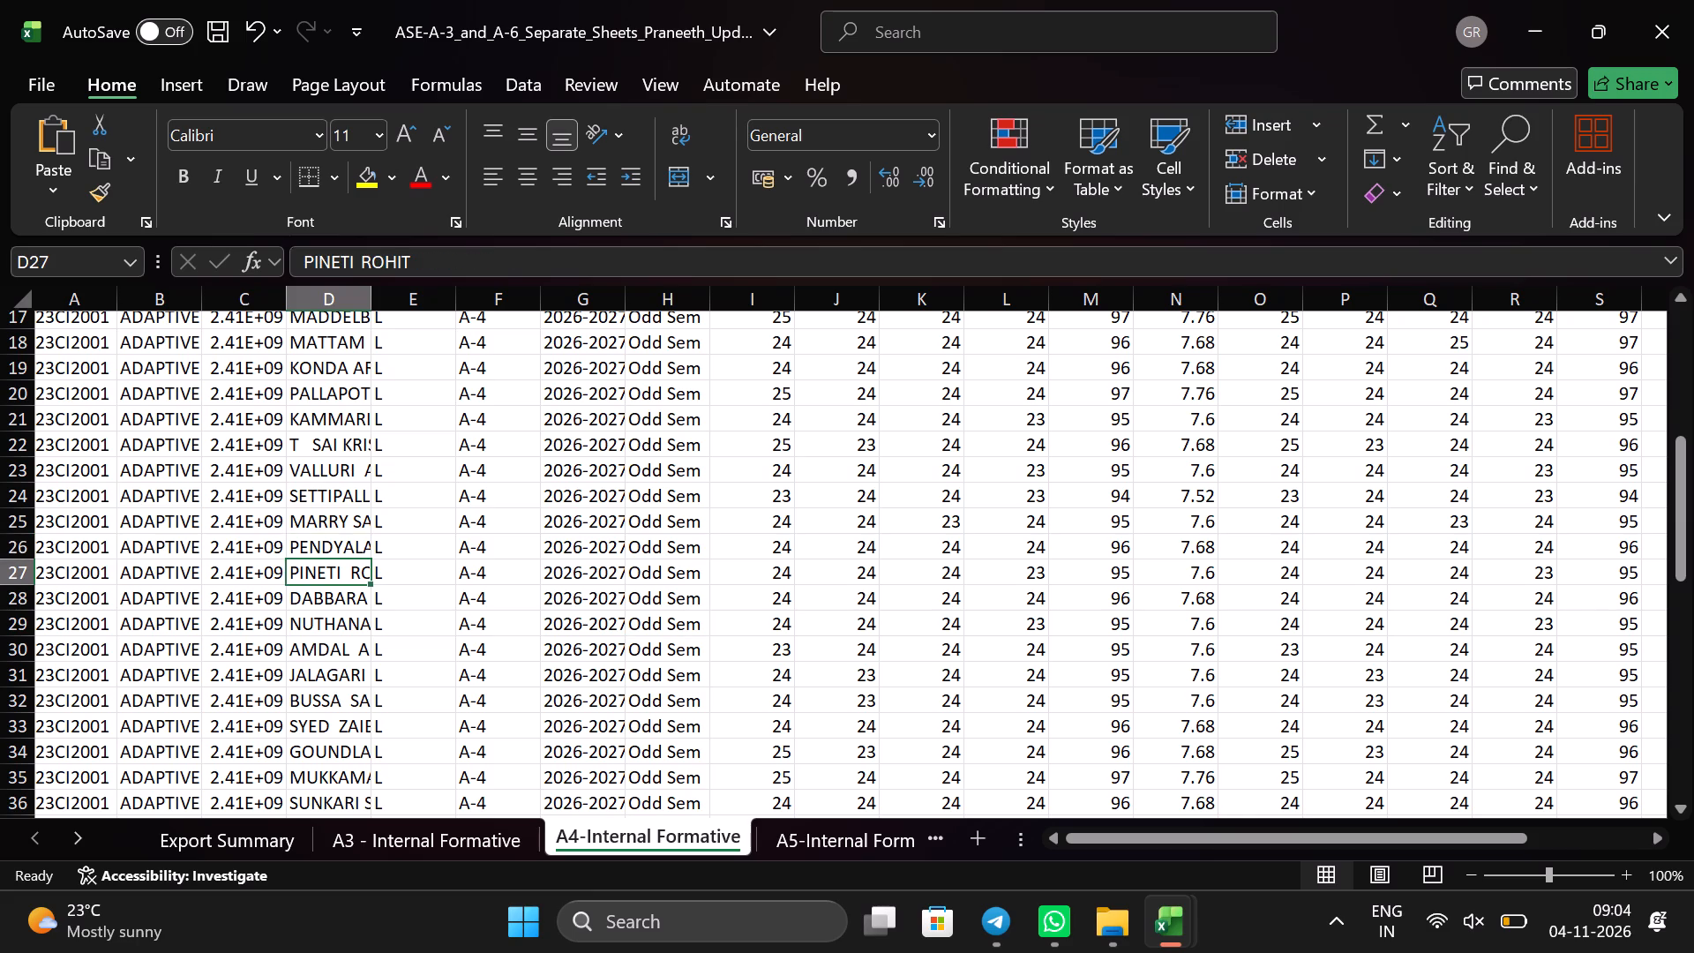
key("Down")
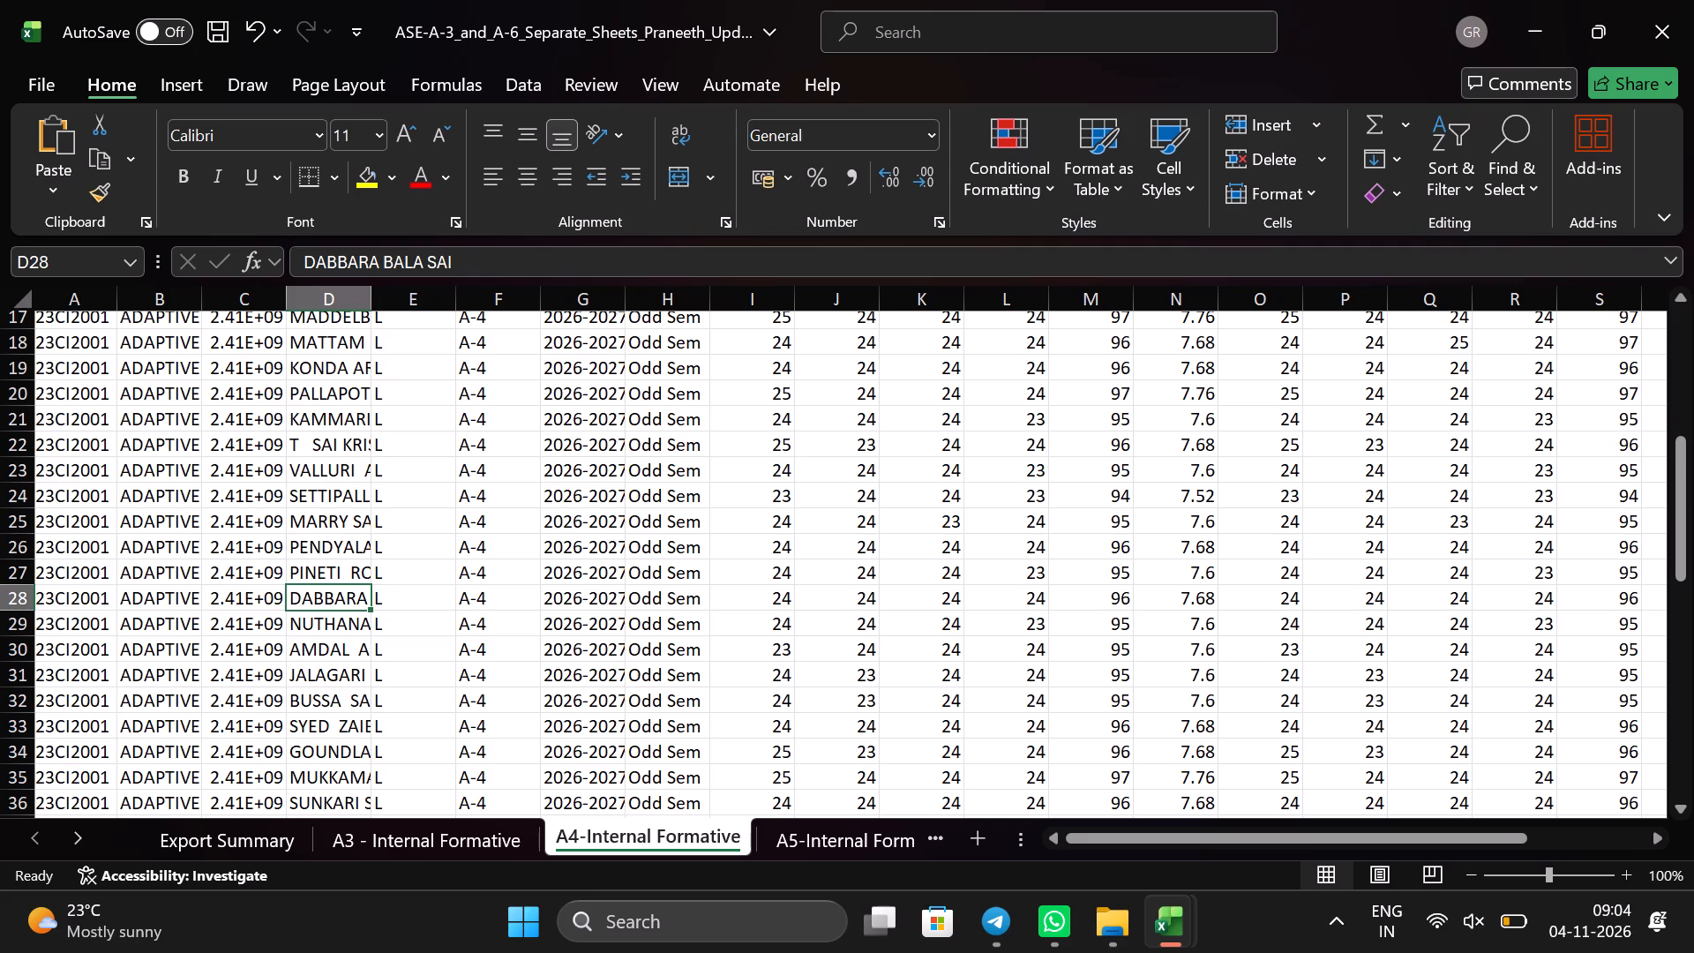
key("Down")
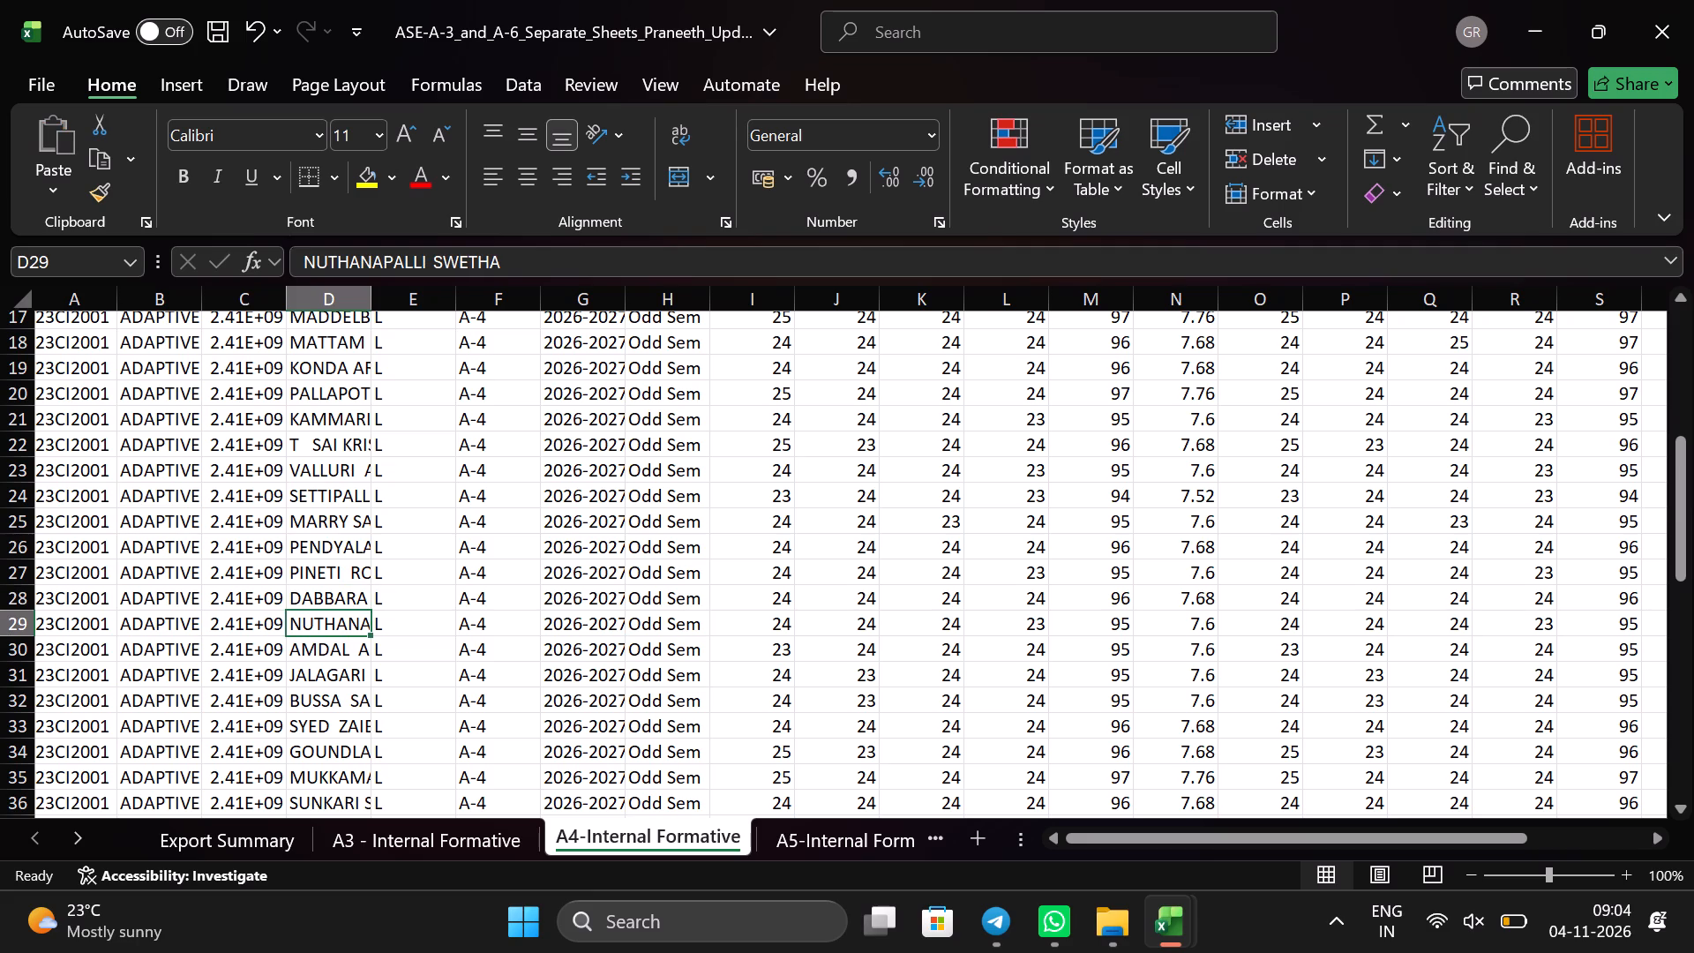
key("Up")
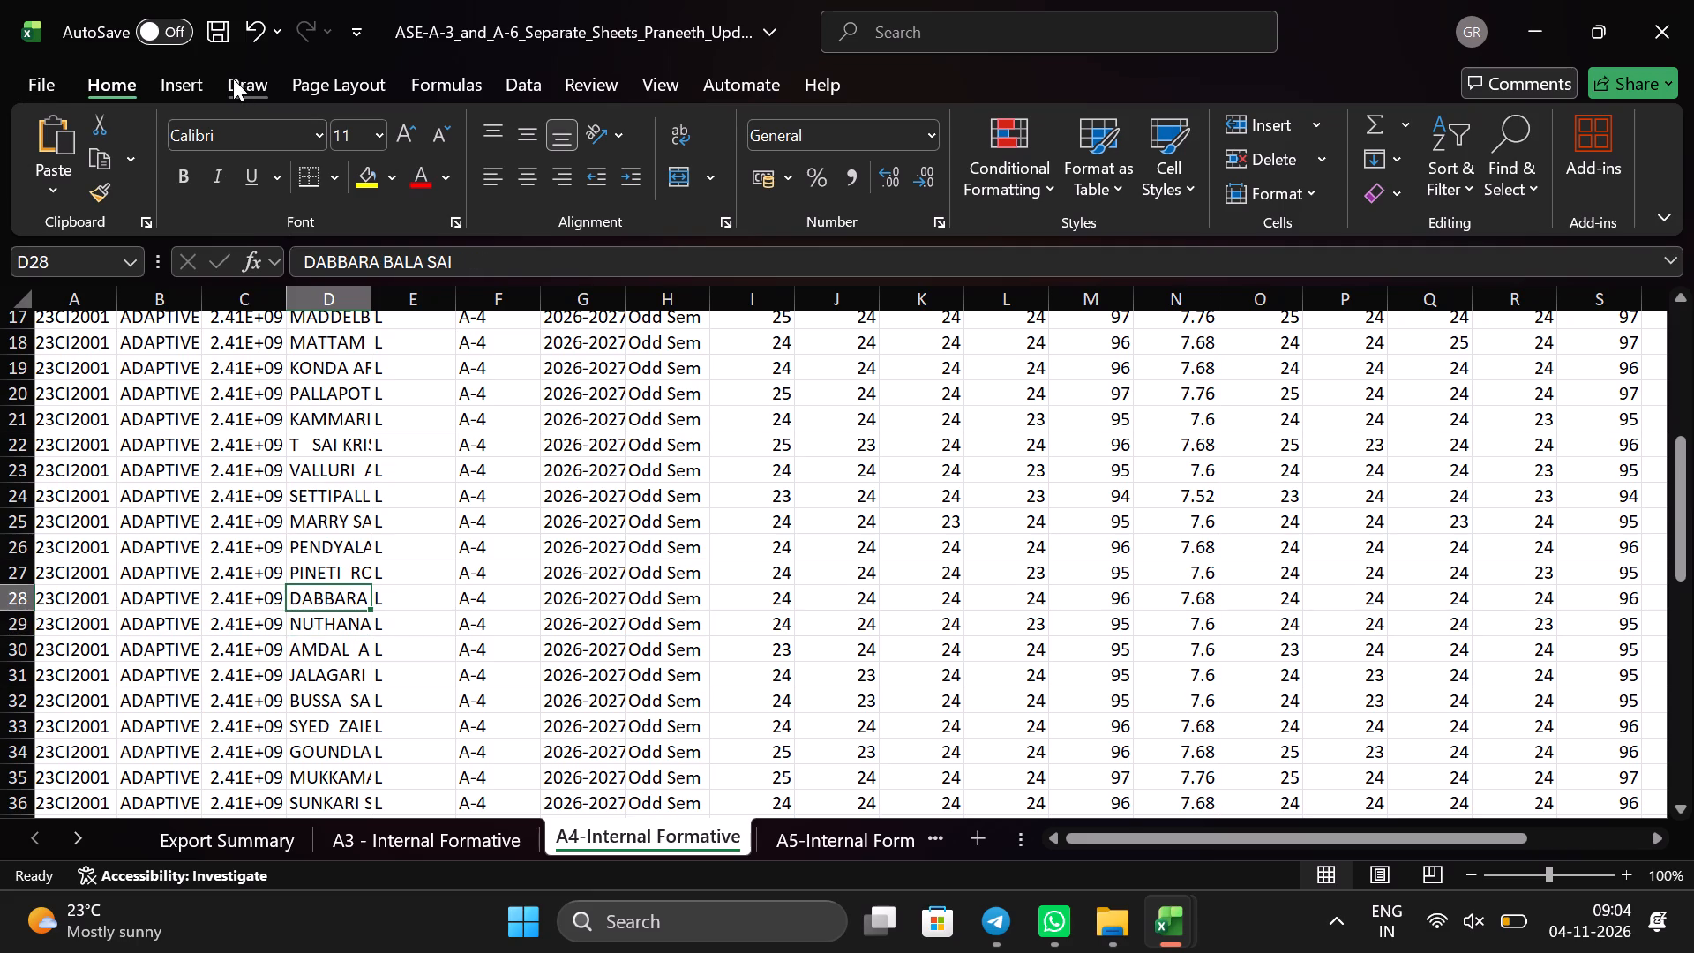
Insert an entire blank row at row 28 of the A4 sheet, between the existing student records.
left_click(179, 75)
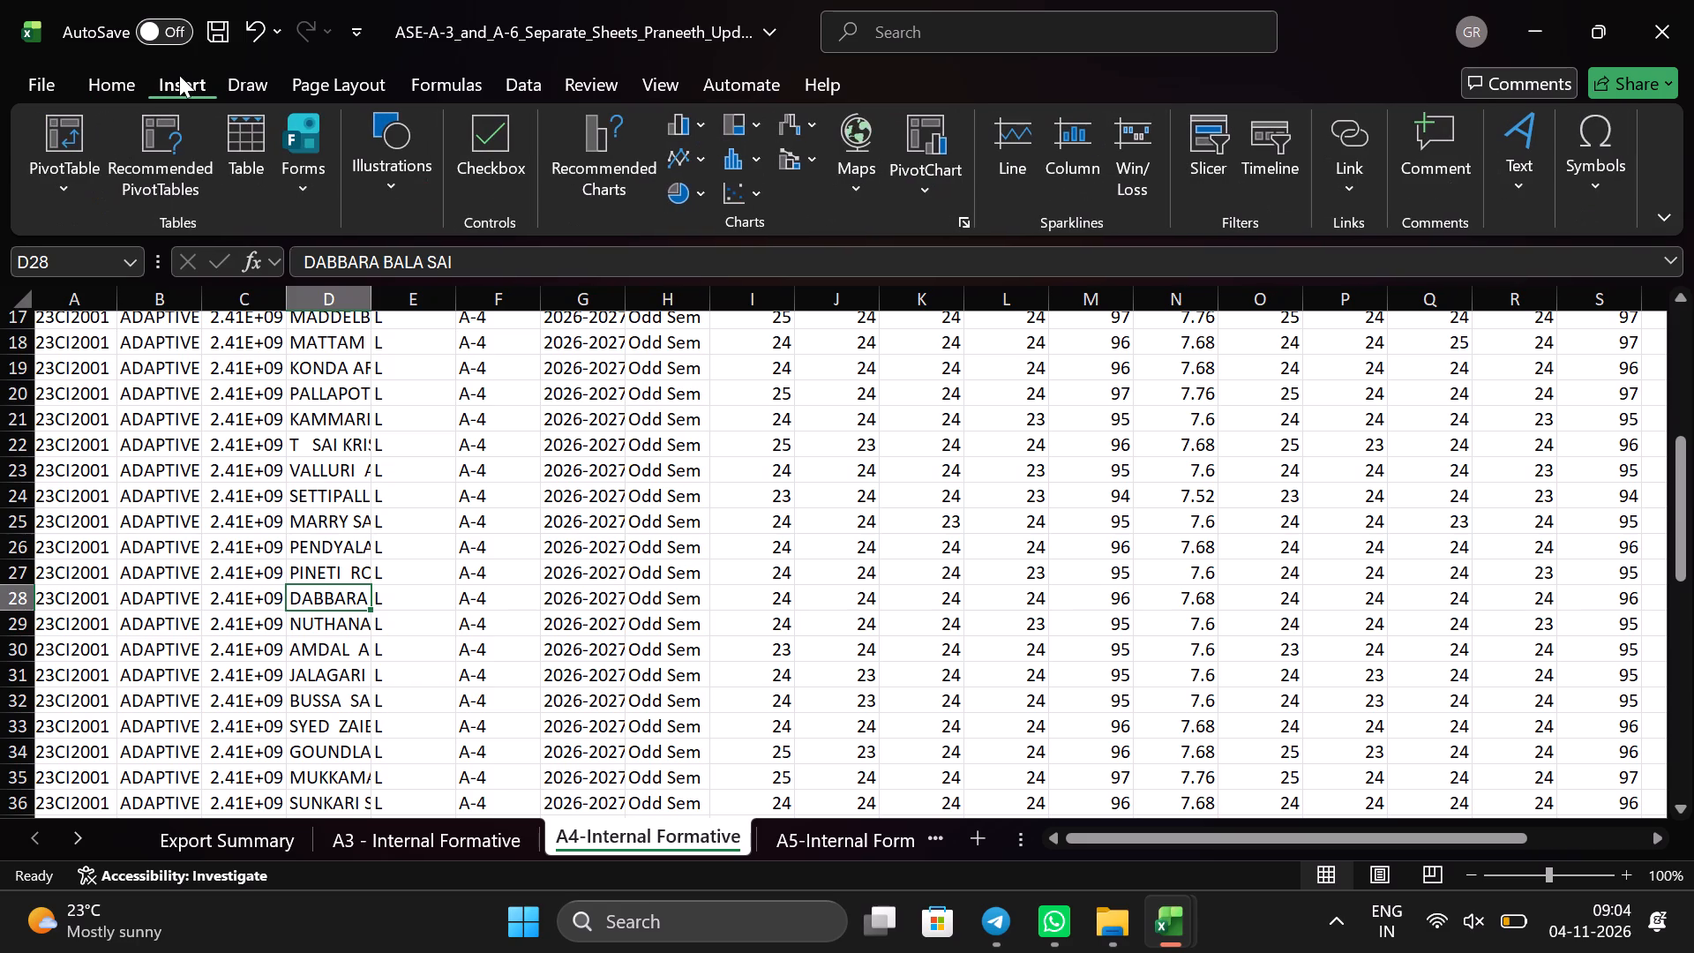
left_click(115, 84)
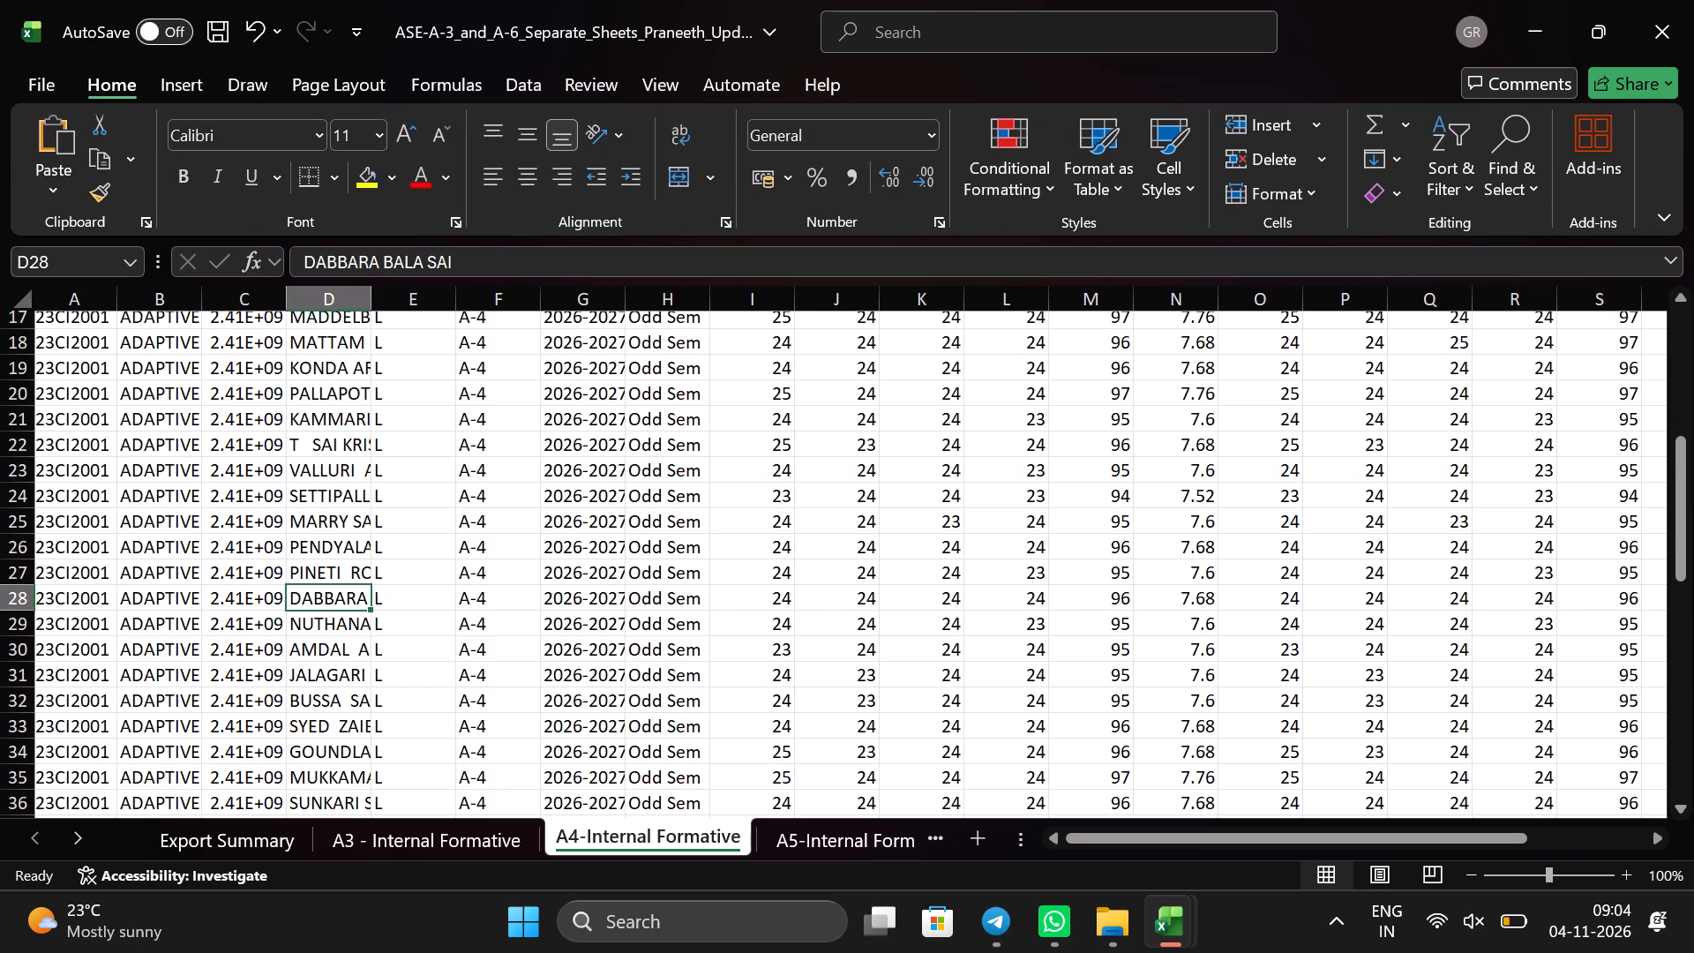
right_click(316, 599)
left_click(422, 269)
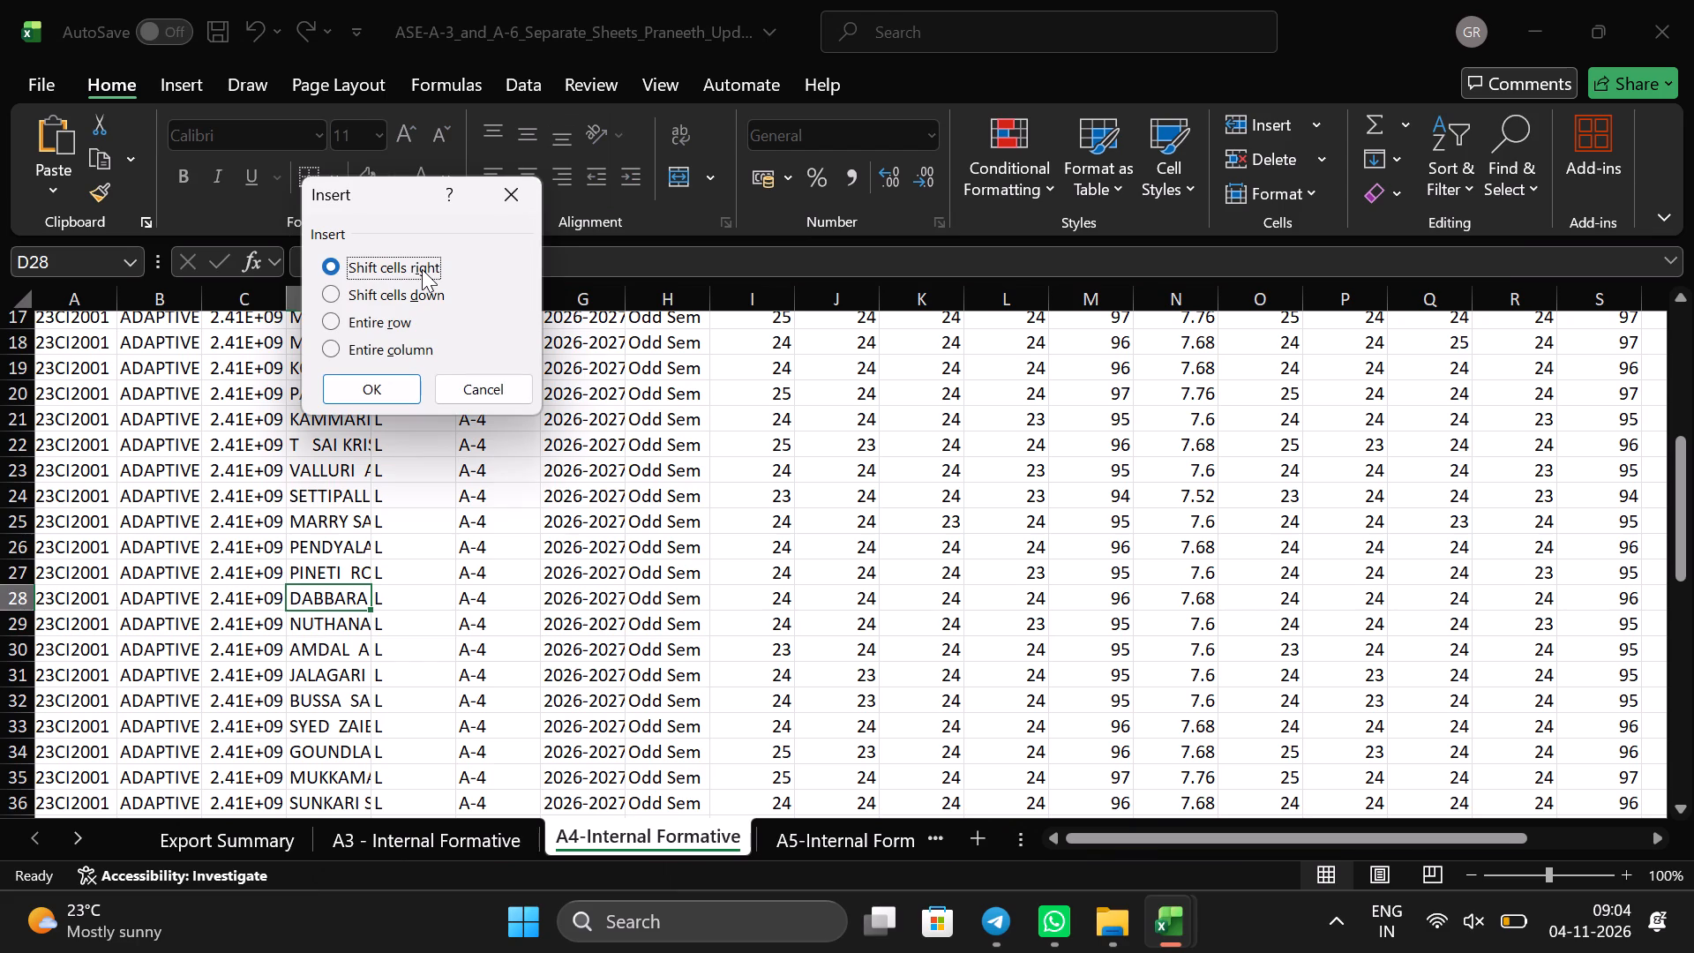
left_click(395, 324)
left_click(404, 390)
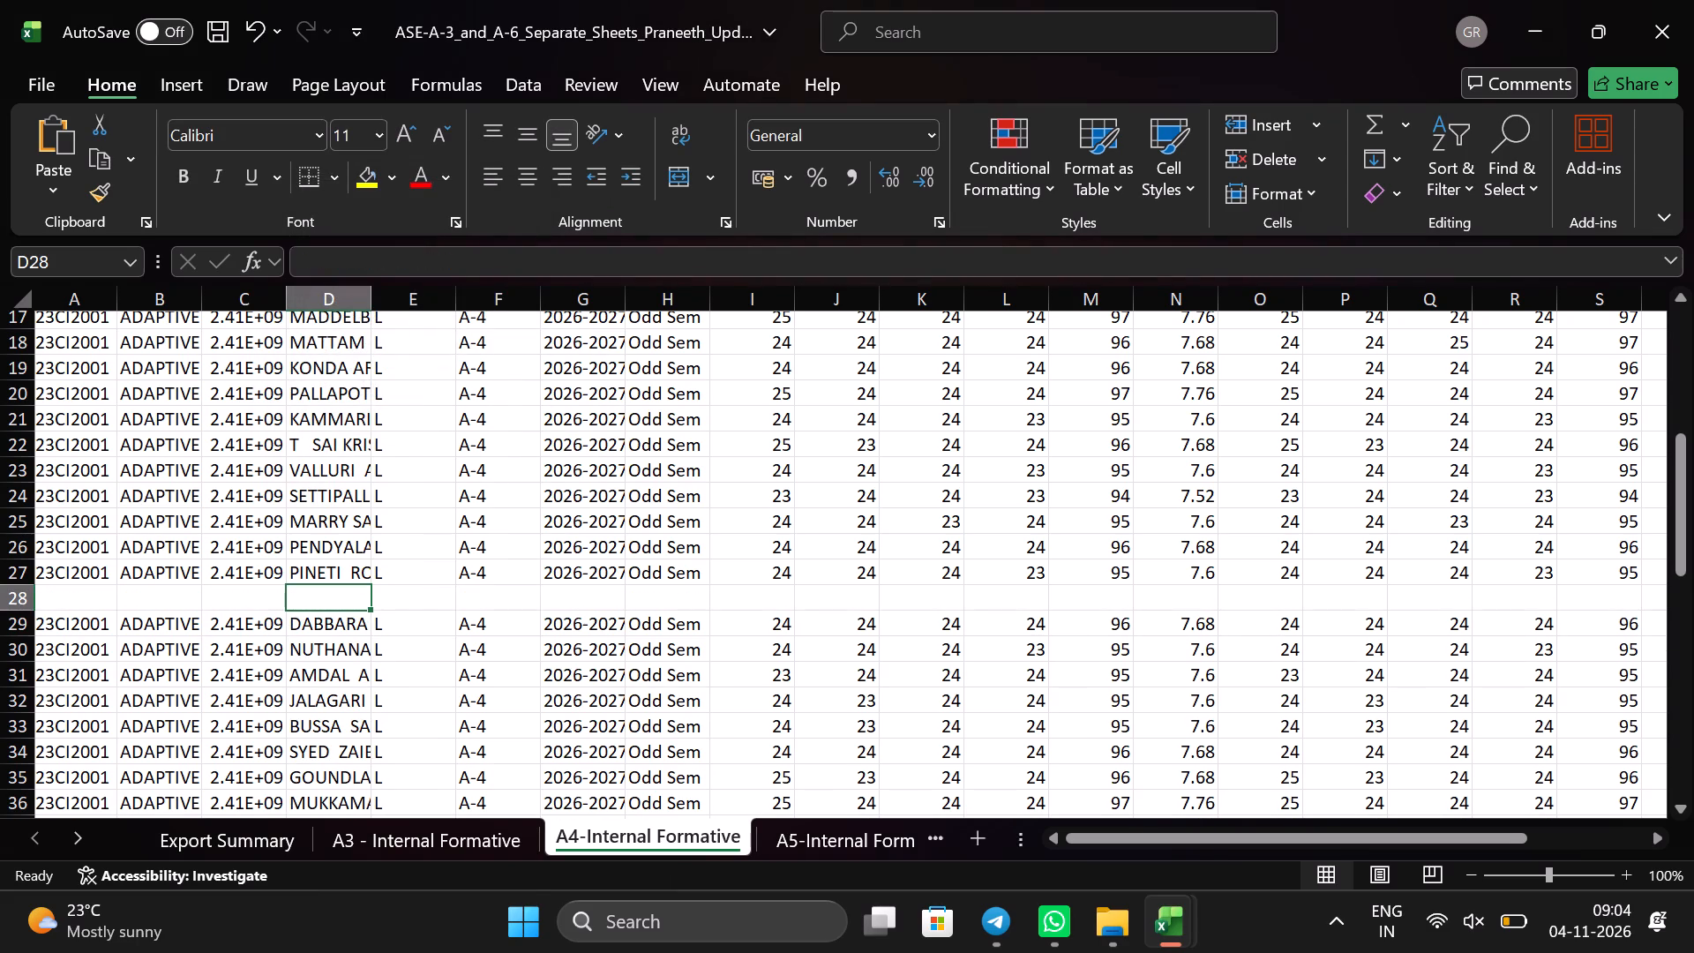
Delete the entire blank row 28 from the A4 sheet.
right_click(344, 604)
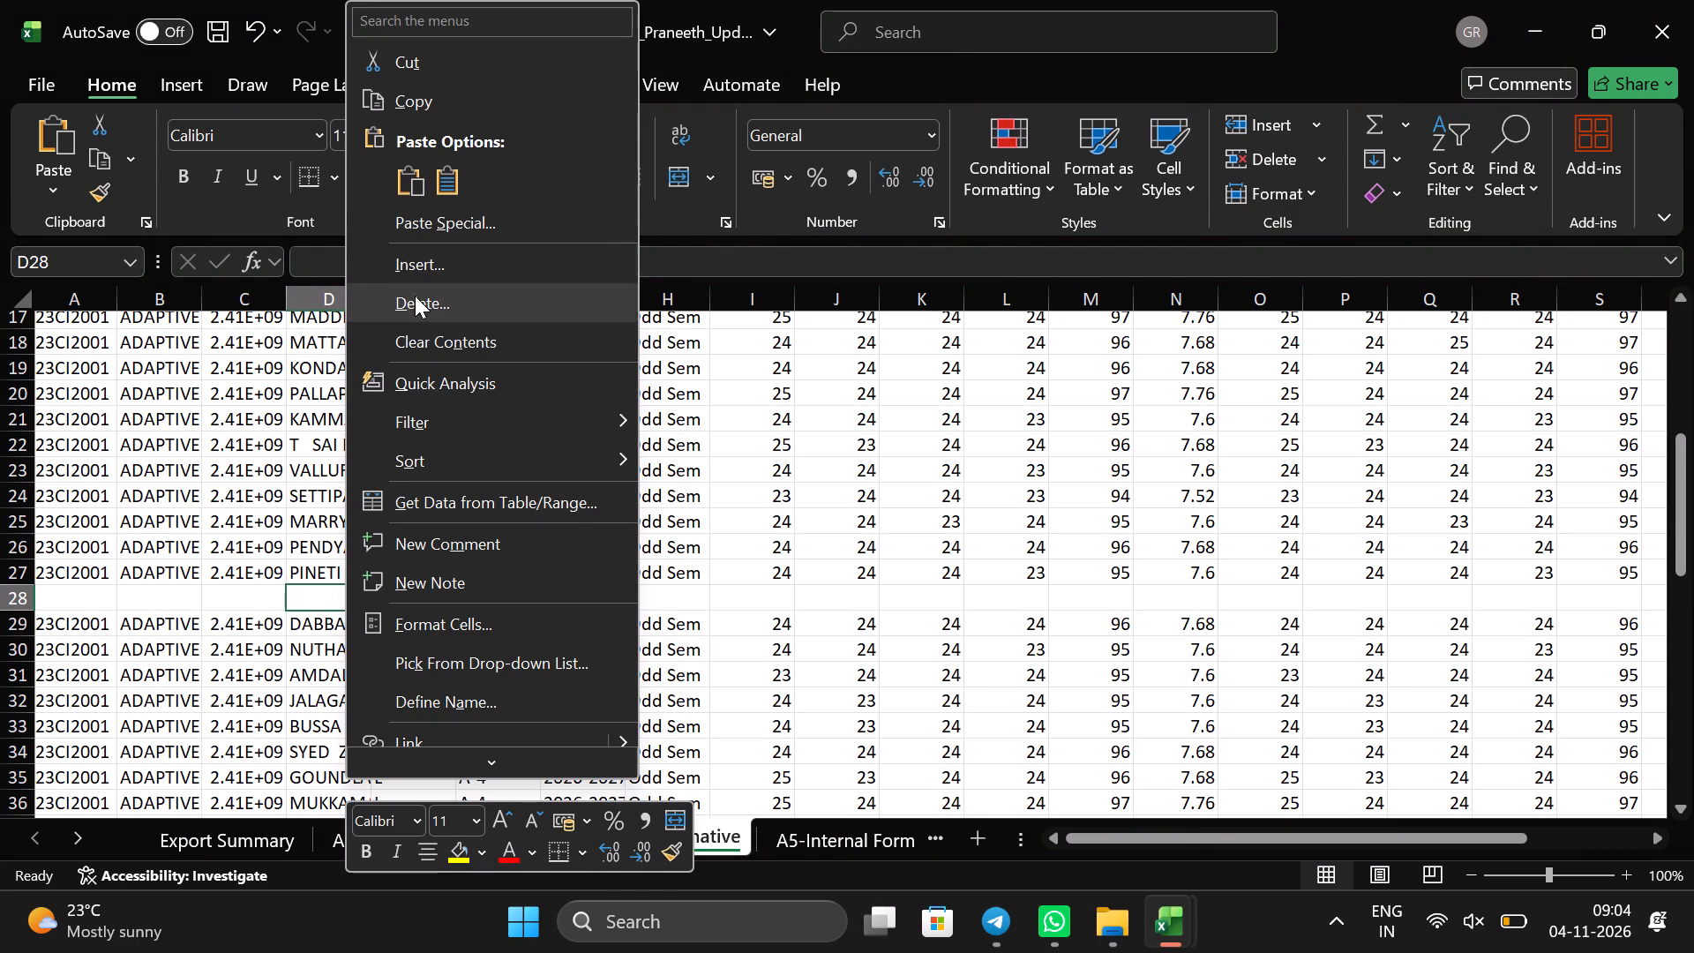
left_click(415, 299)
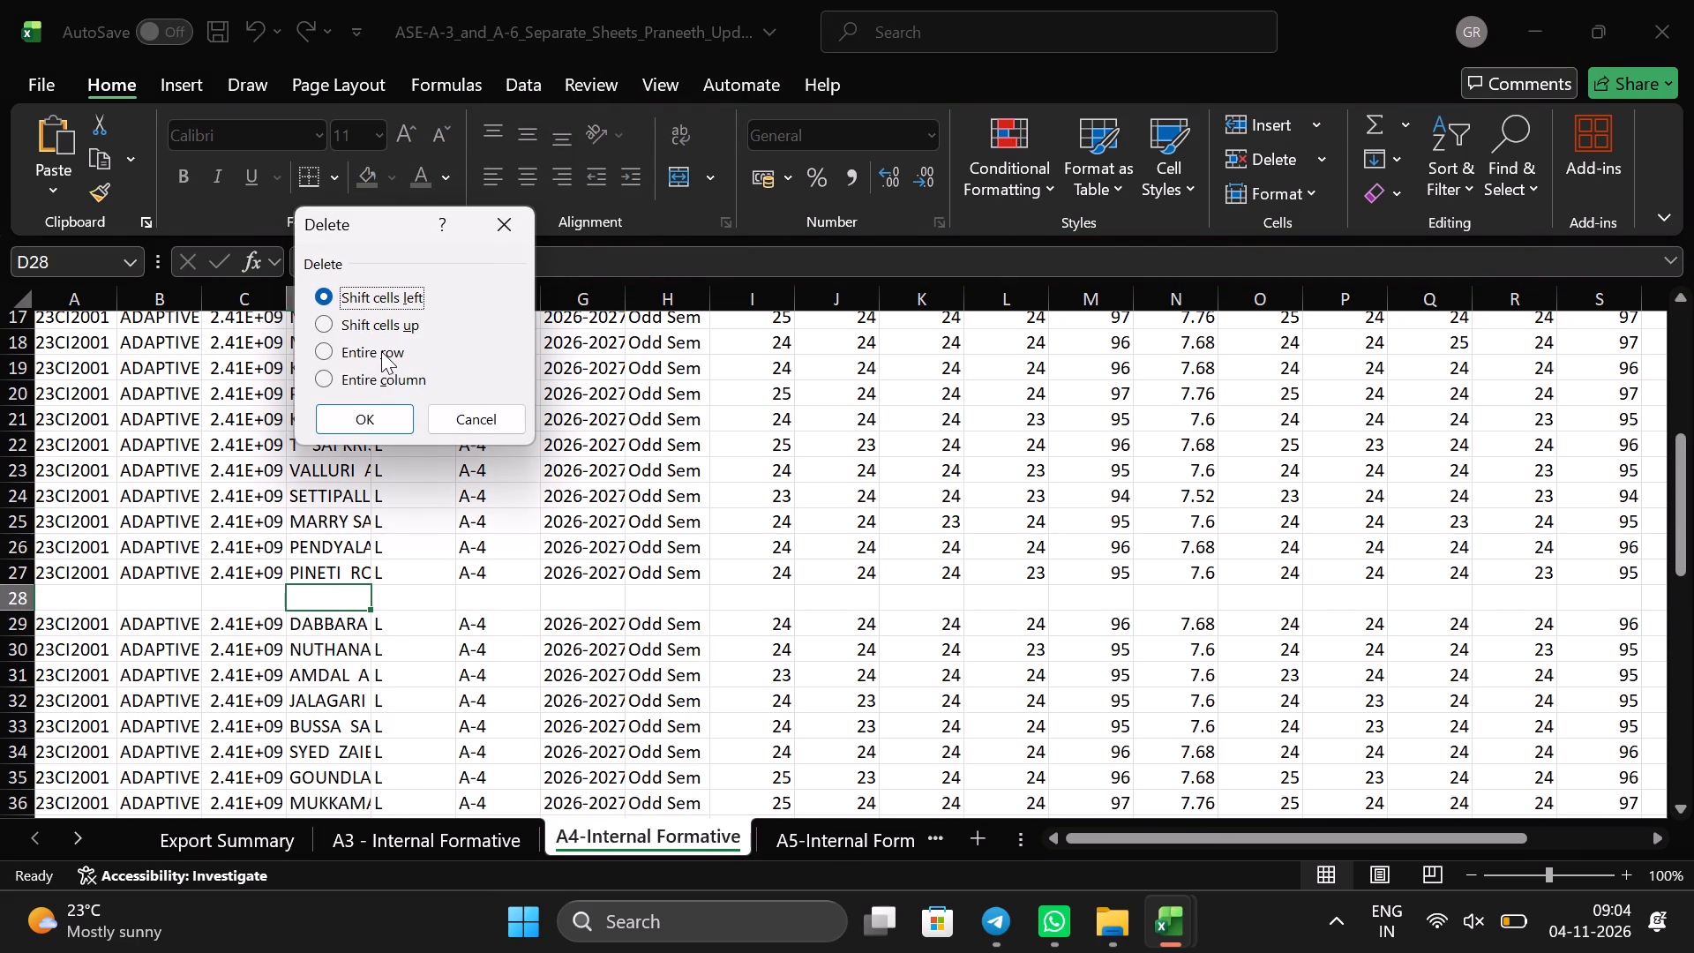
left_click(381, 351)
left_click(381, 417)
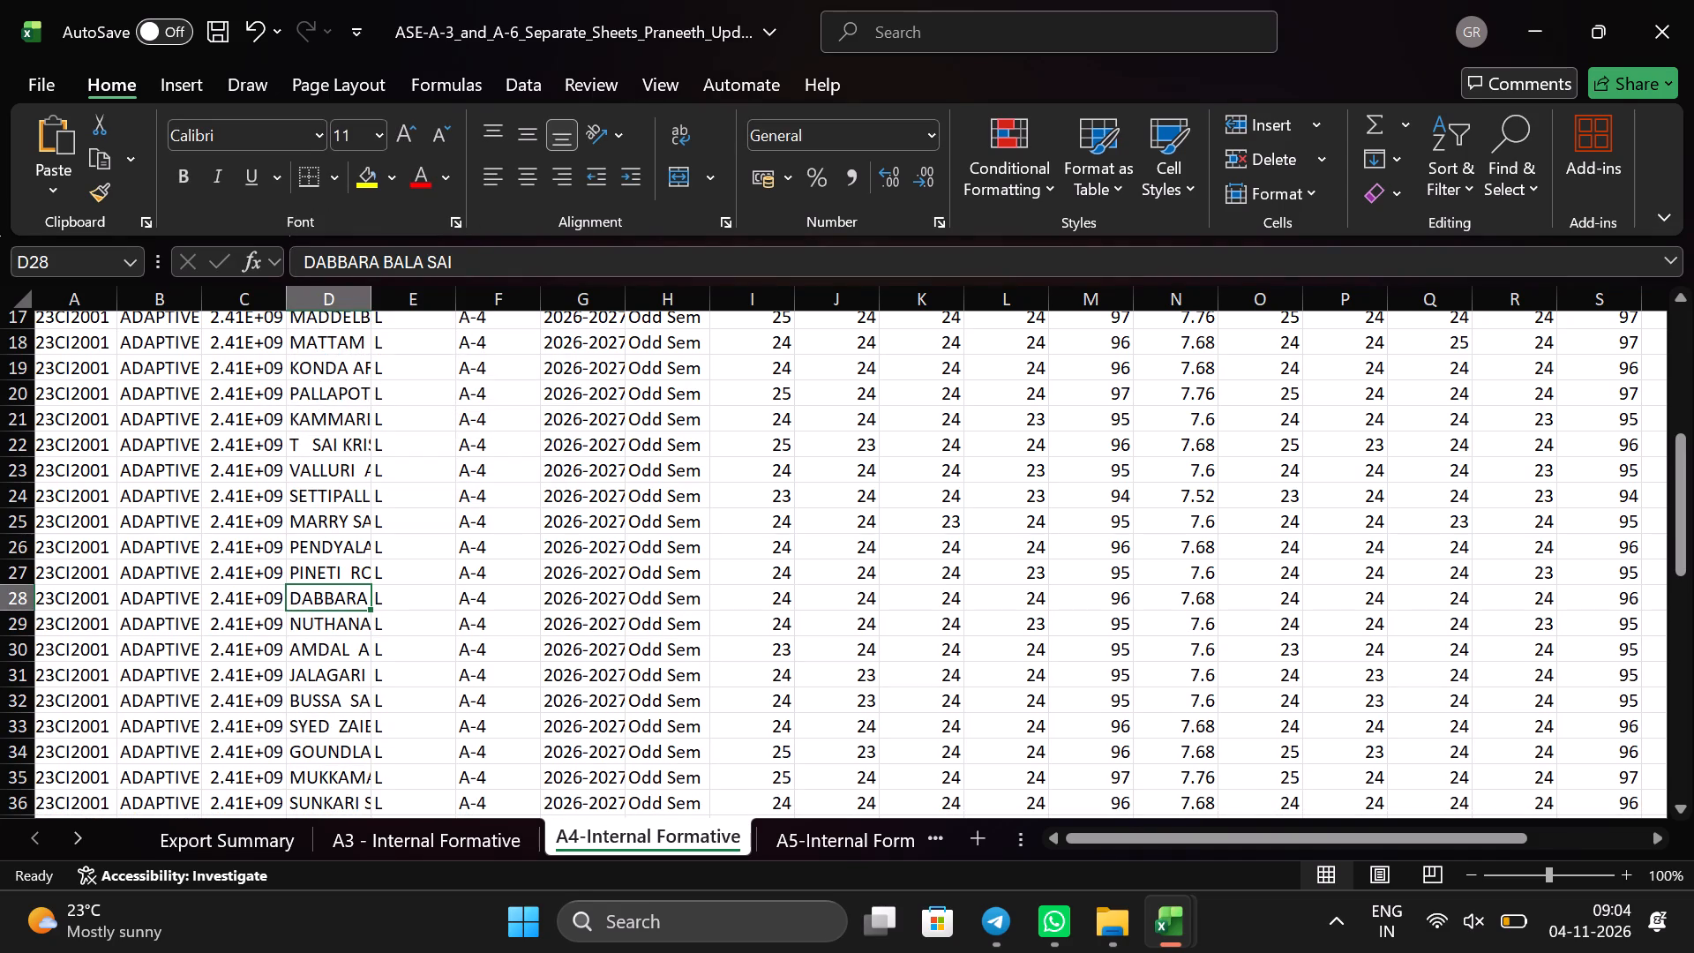
Insert an entire blank row at row 28 of the A4 sheet, directly below the row 27 student record.
right_click(362, 592)
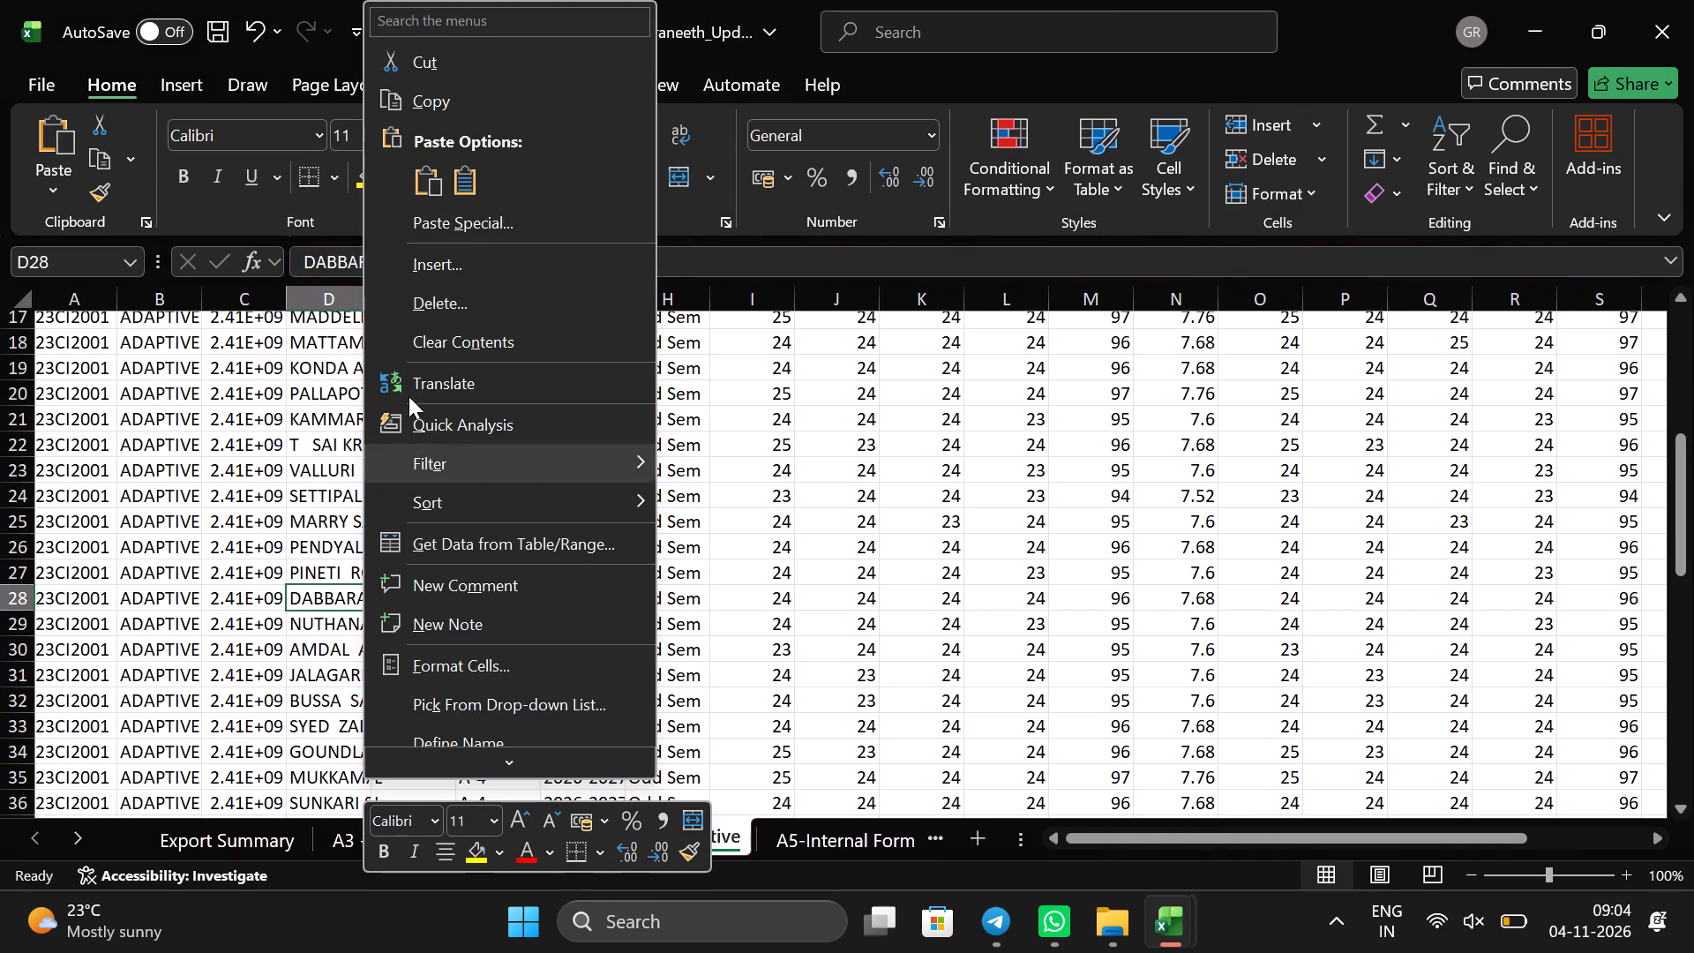
left_click(426, 271)
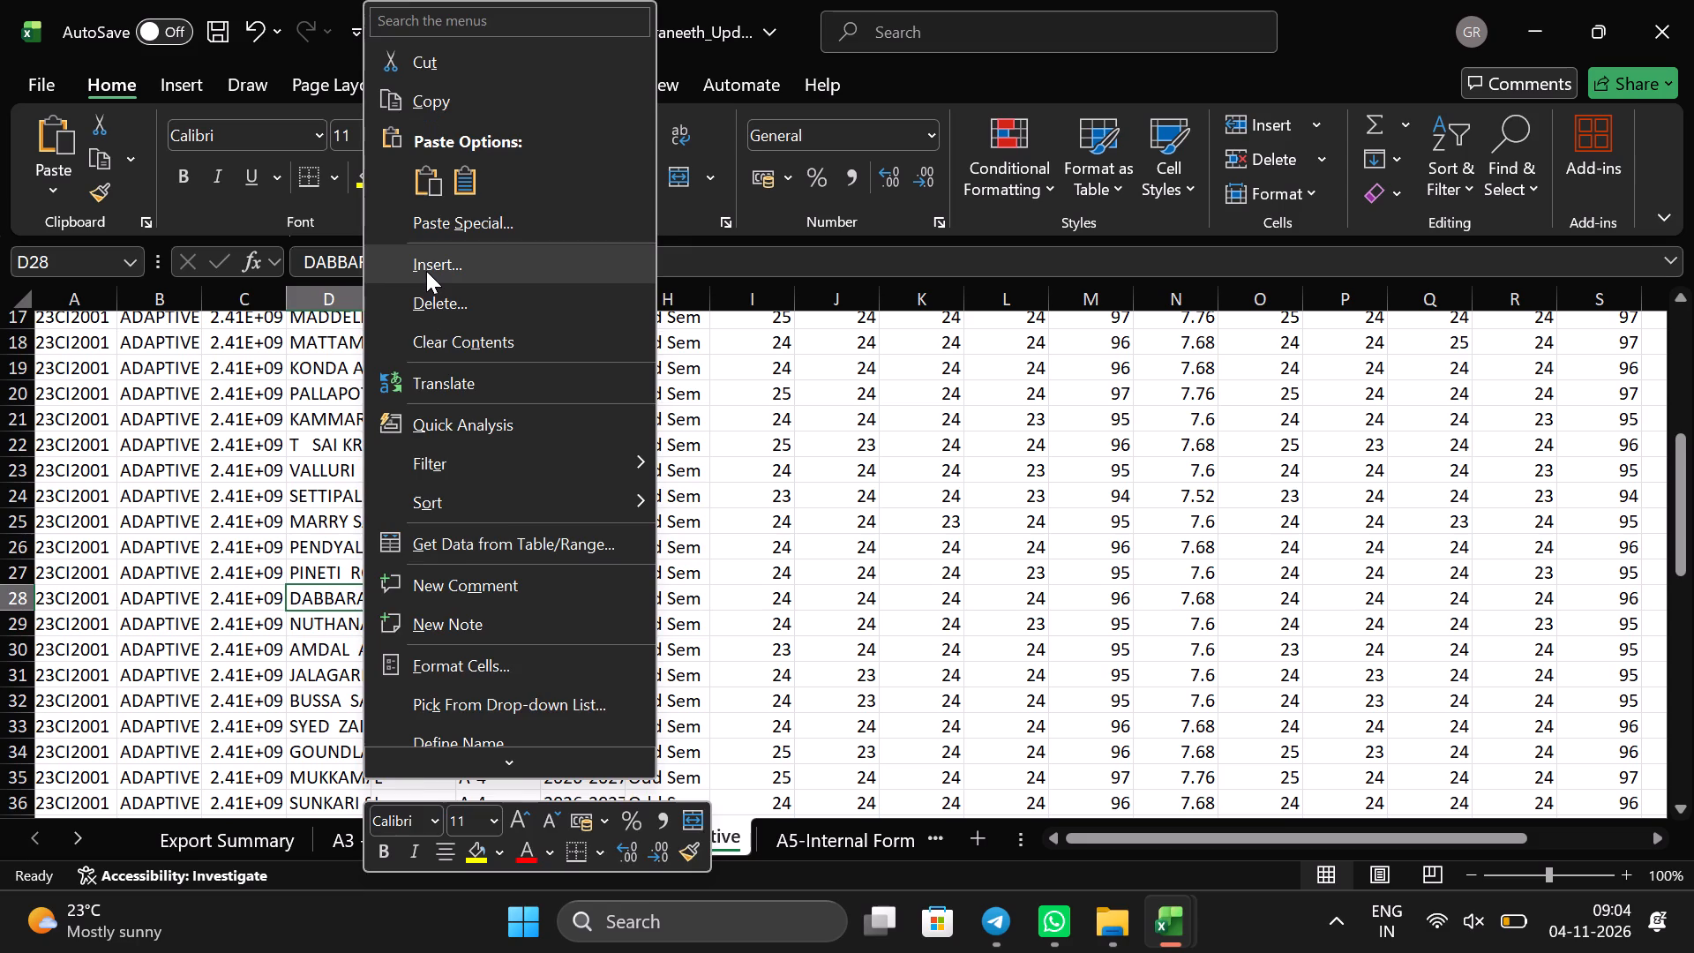
left_click(407, 326)
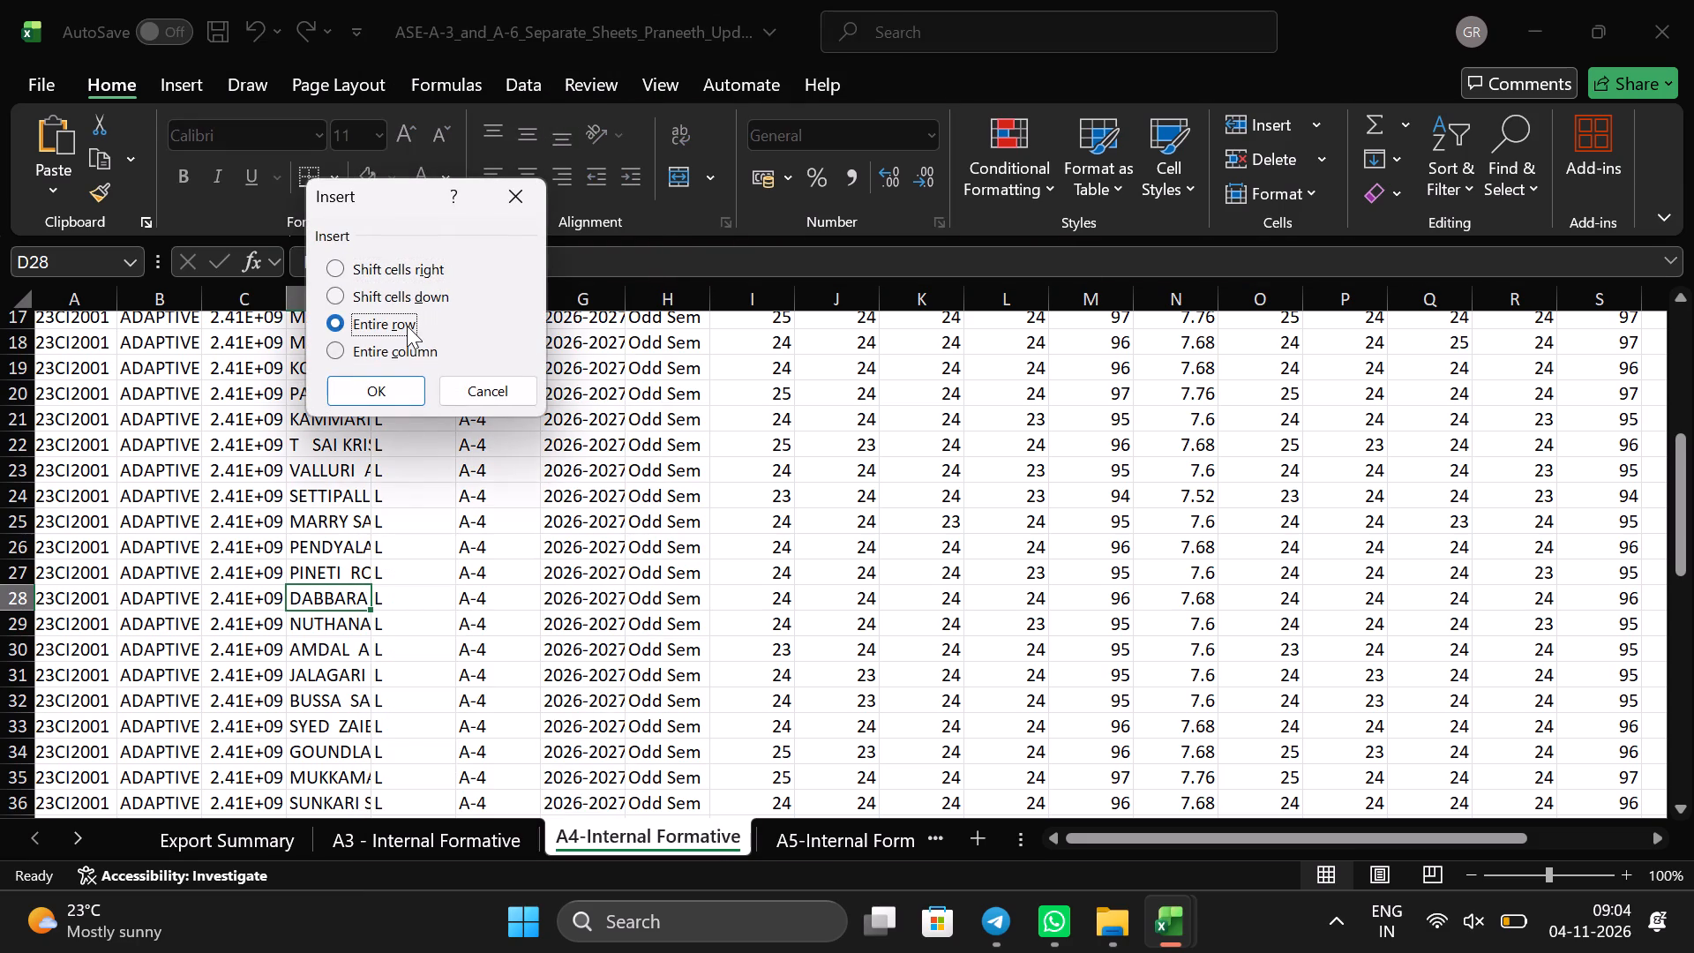
left_click(401, 392)
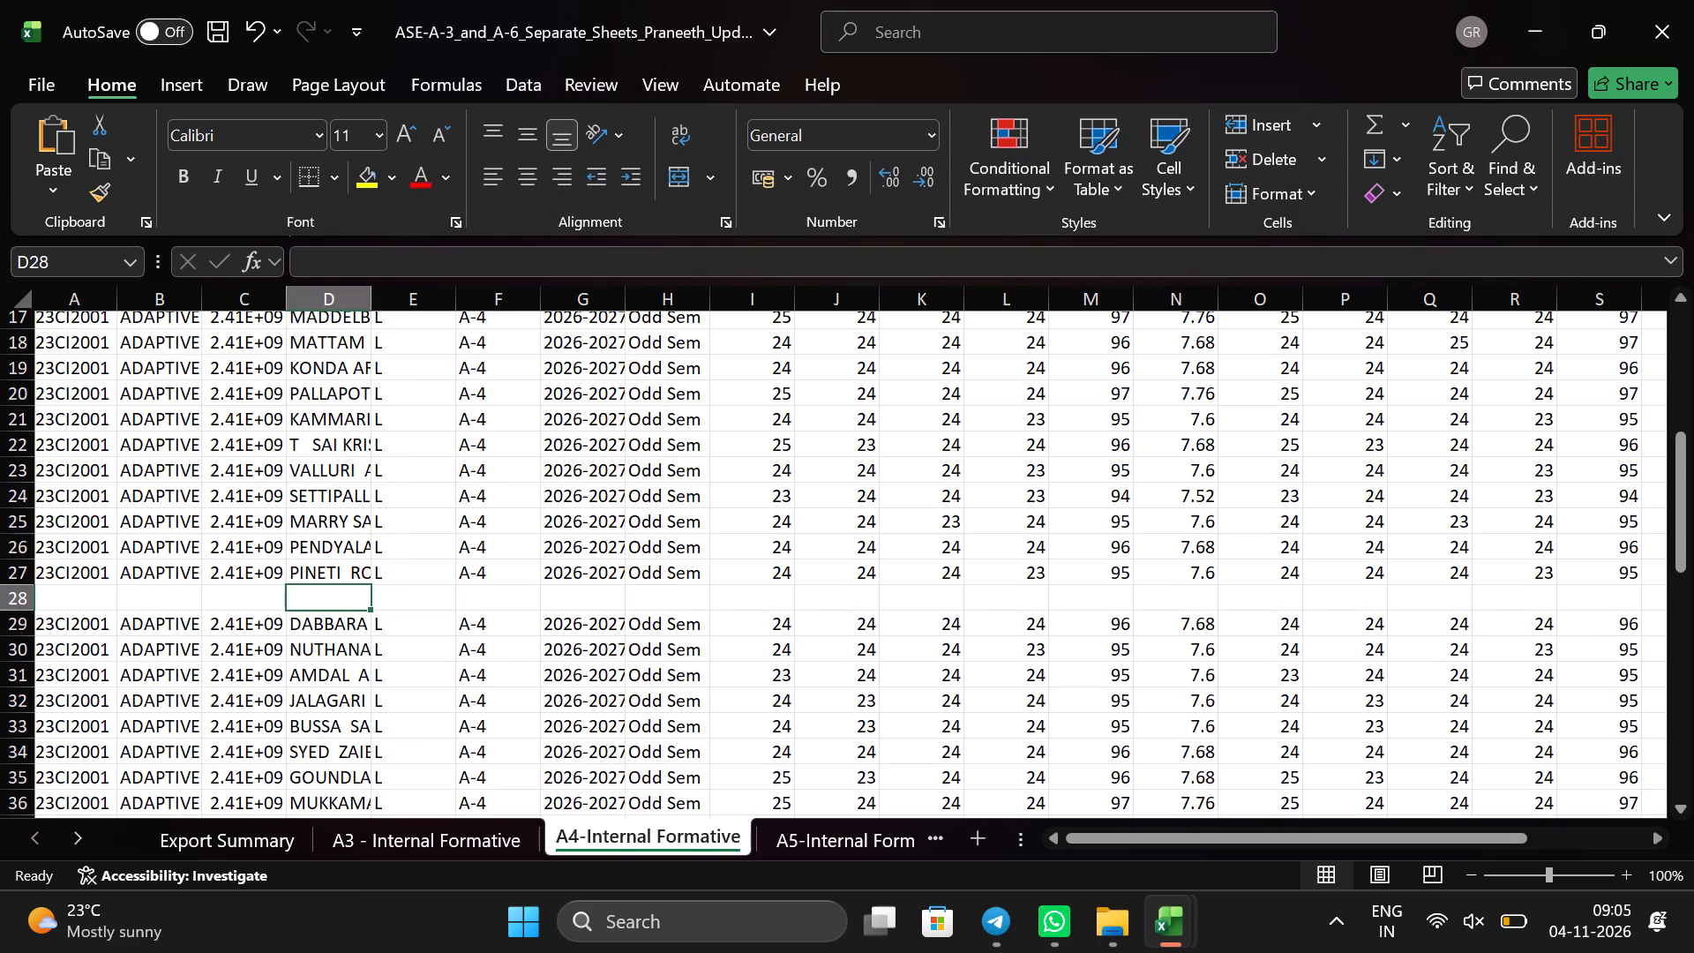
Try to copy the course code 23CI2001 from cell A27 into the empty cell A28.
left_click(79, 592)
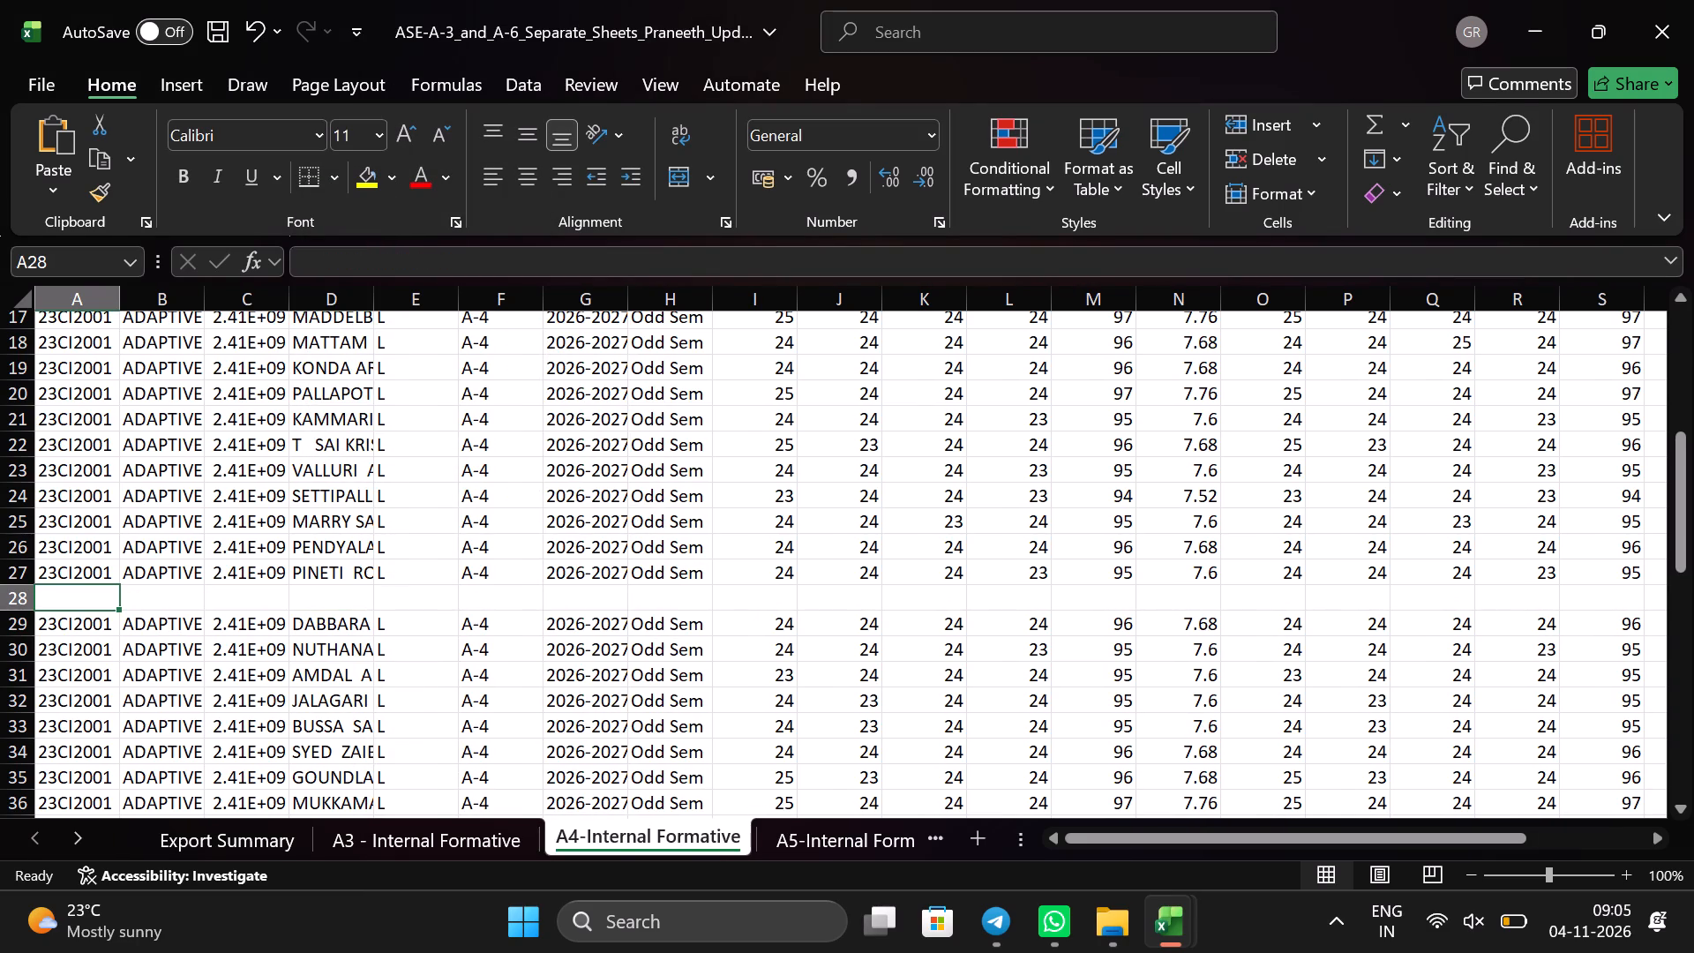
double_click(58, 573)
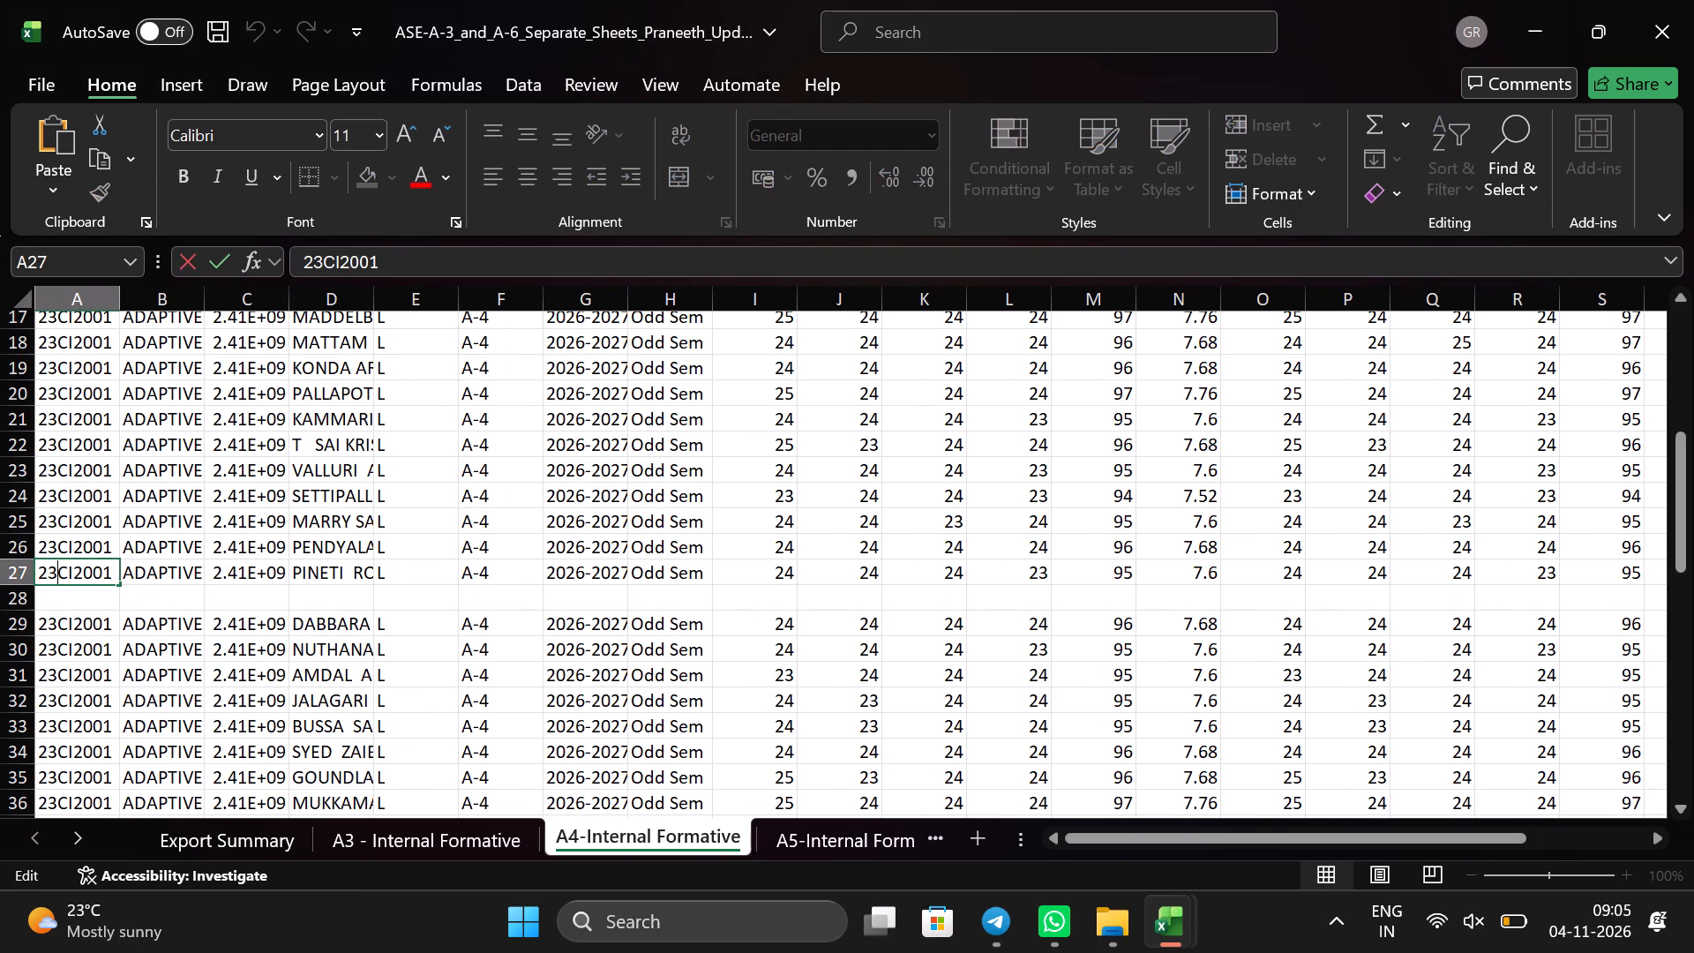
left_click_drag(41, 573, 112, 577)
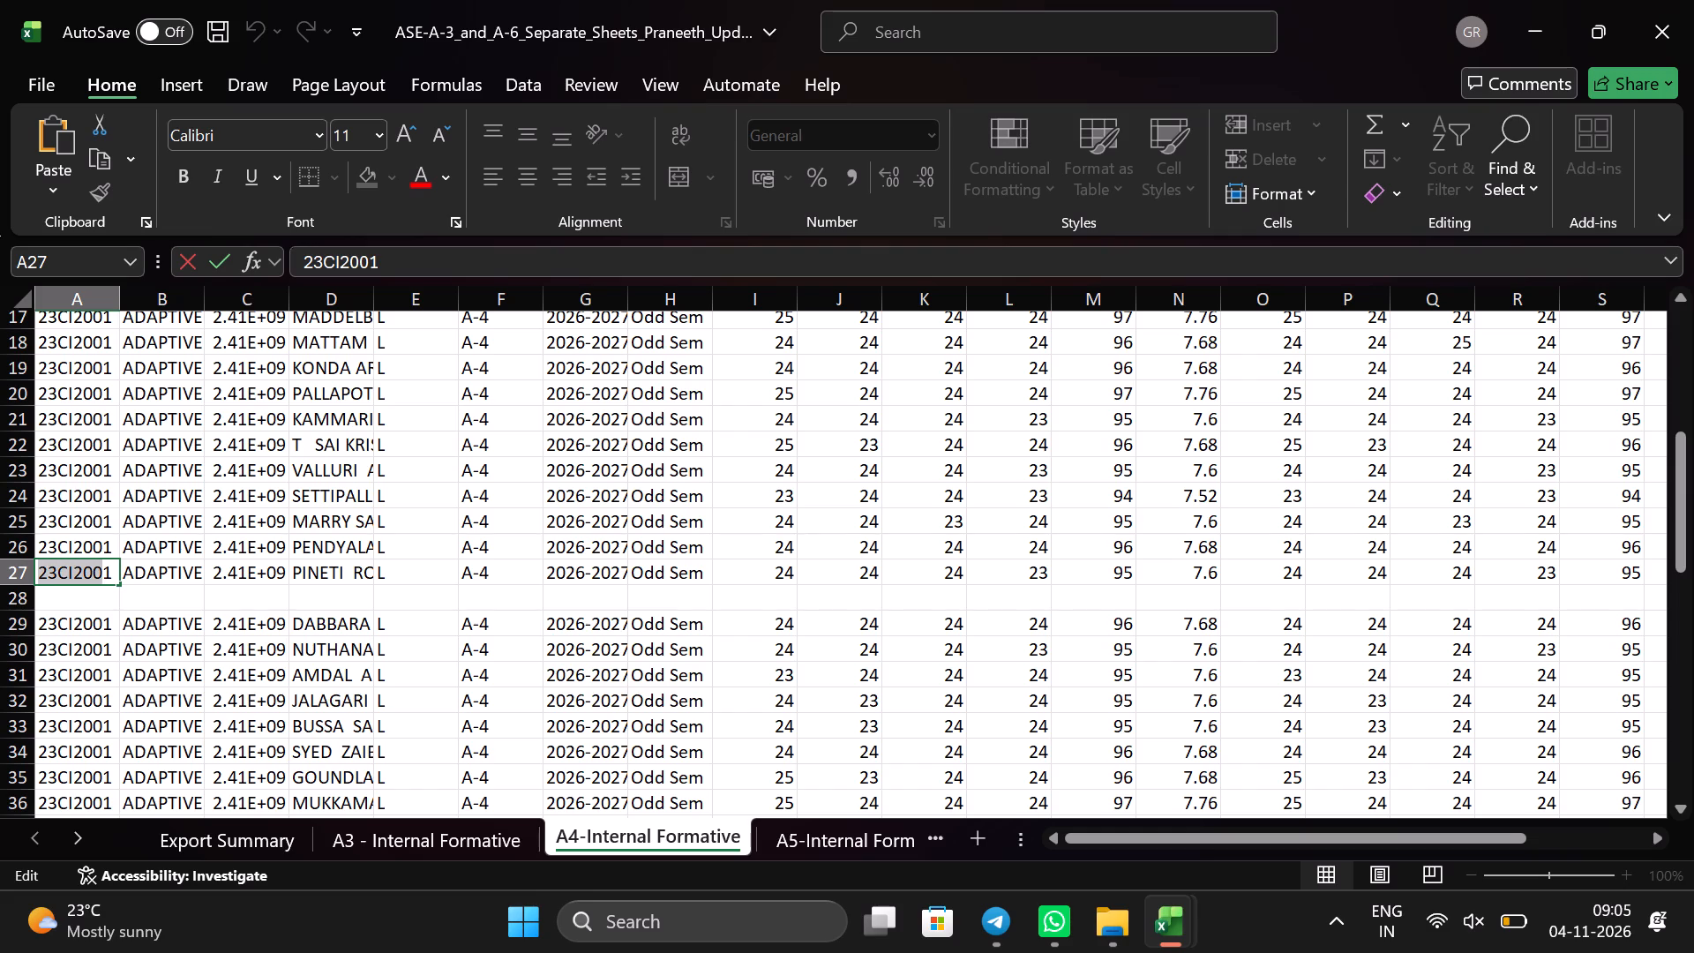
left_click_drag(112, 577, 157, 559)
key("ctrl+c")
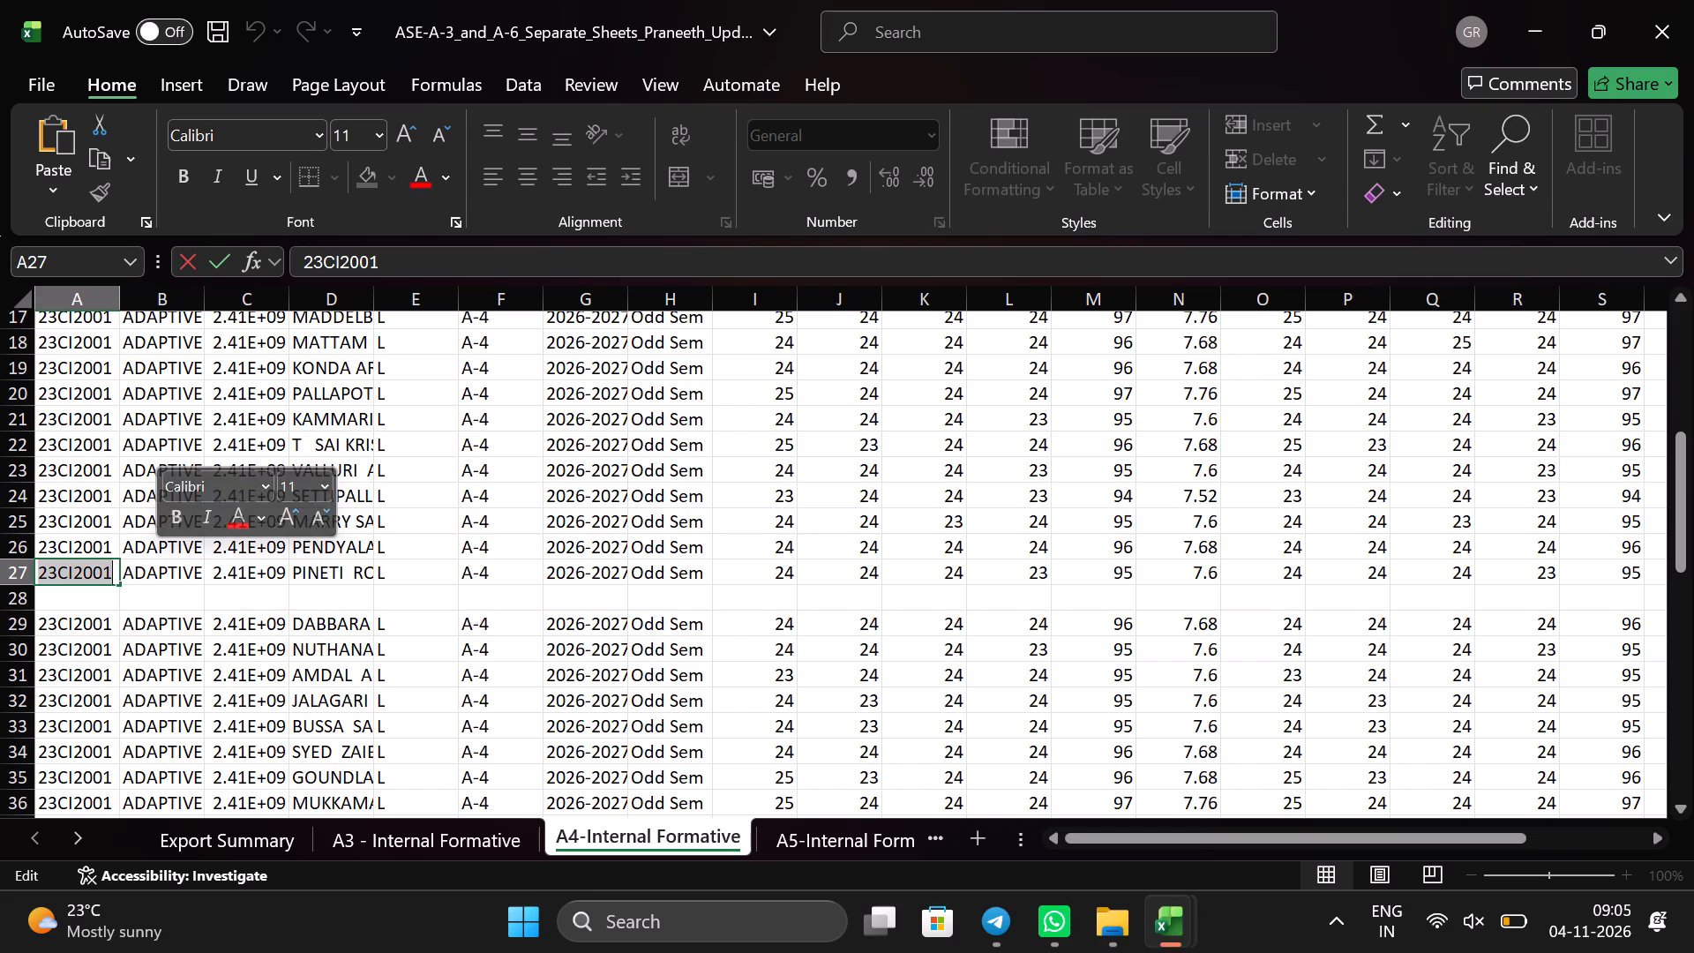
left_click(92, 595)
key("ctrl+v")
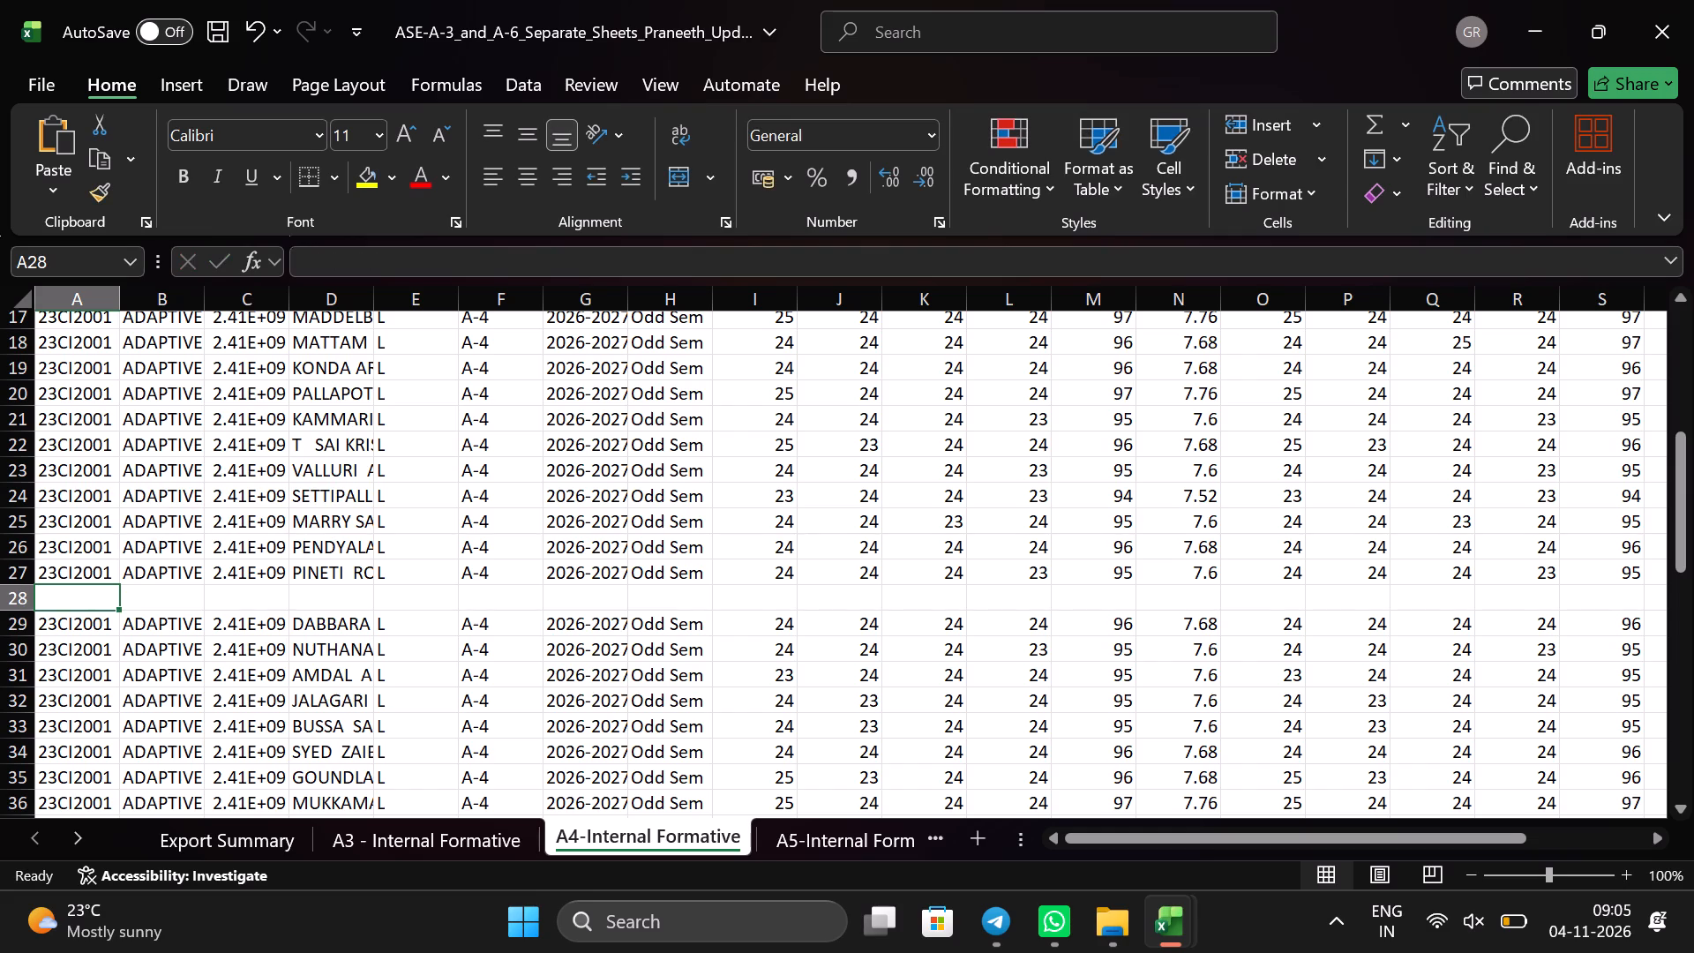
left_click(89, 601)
Copy the full student record in A27:W27 of the A4 sheet into the blank row 28.
left_click_drag(75, 571, 1101, 572)
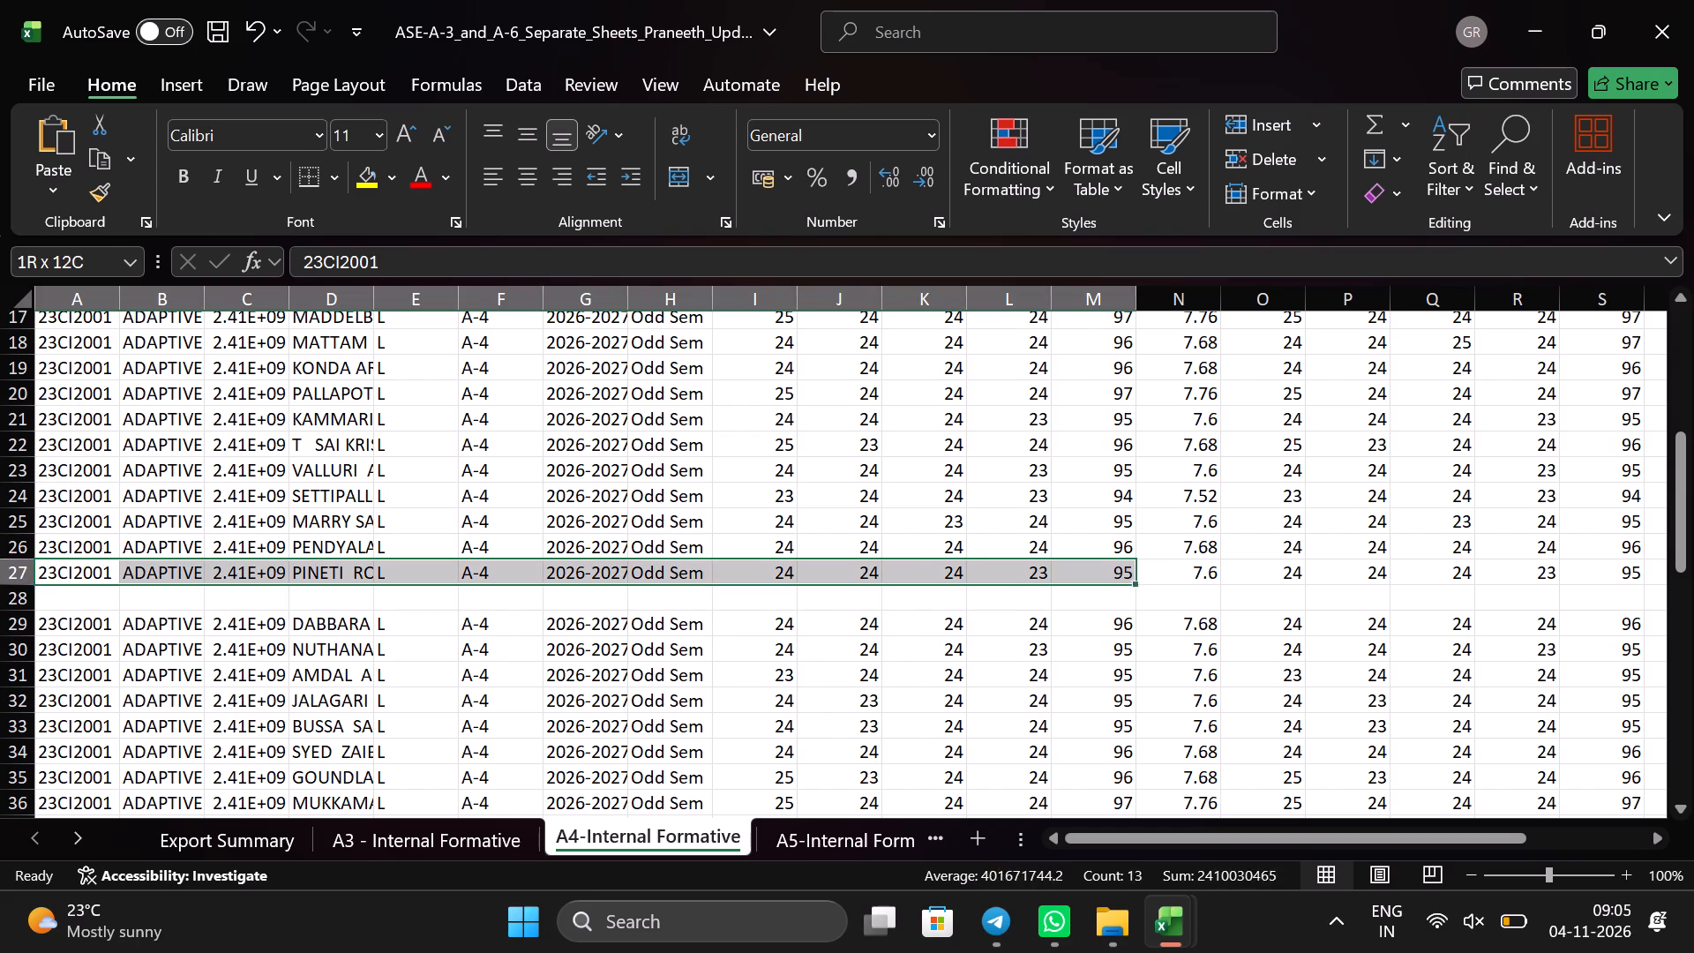
left_click_drag(1101, 572, 1577, 575)
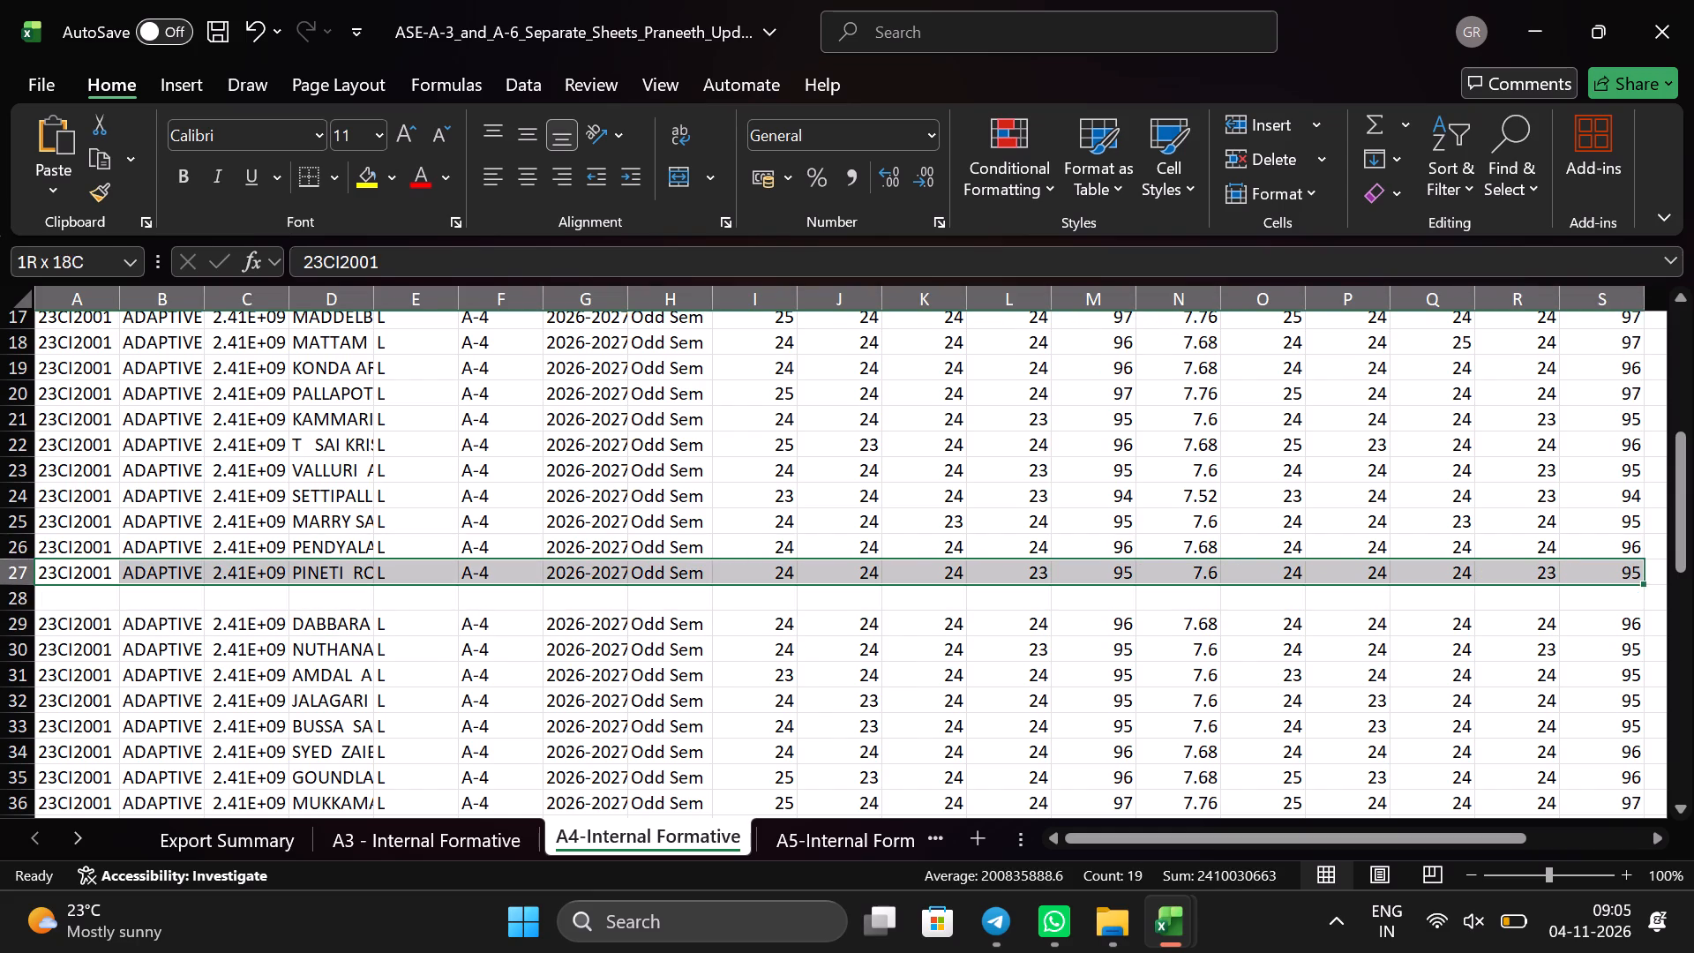
left_click_drag(1577, 575, 1625, 563)
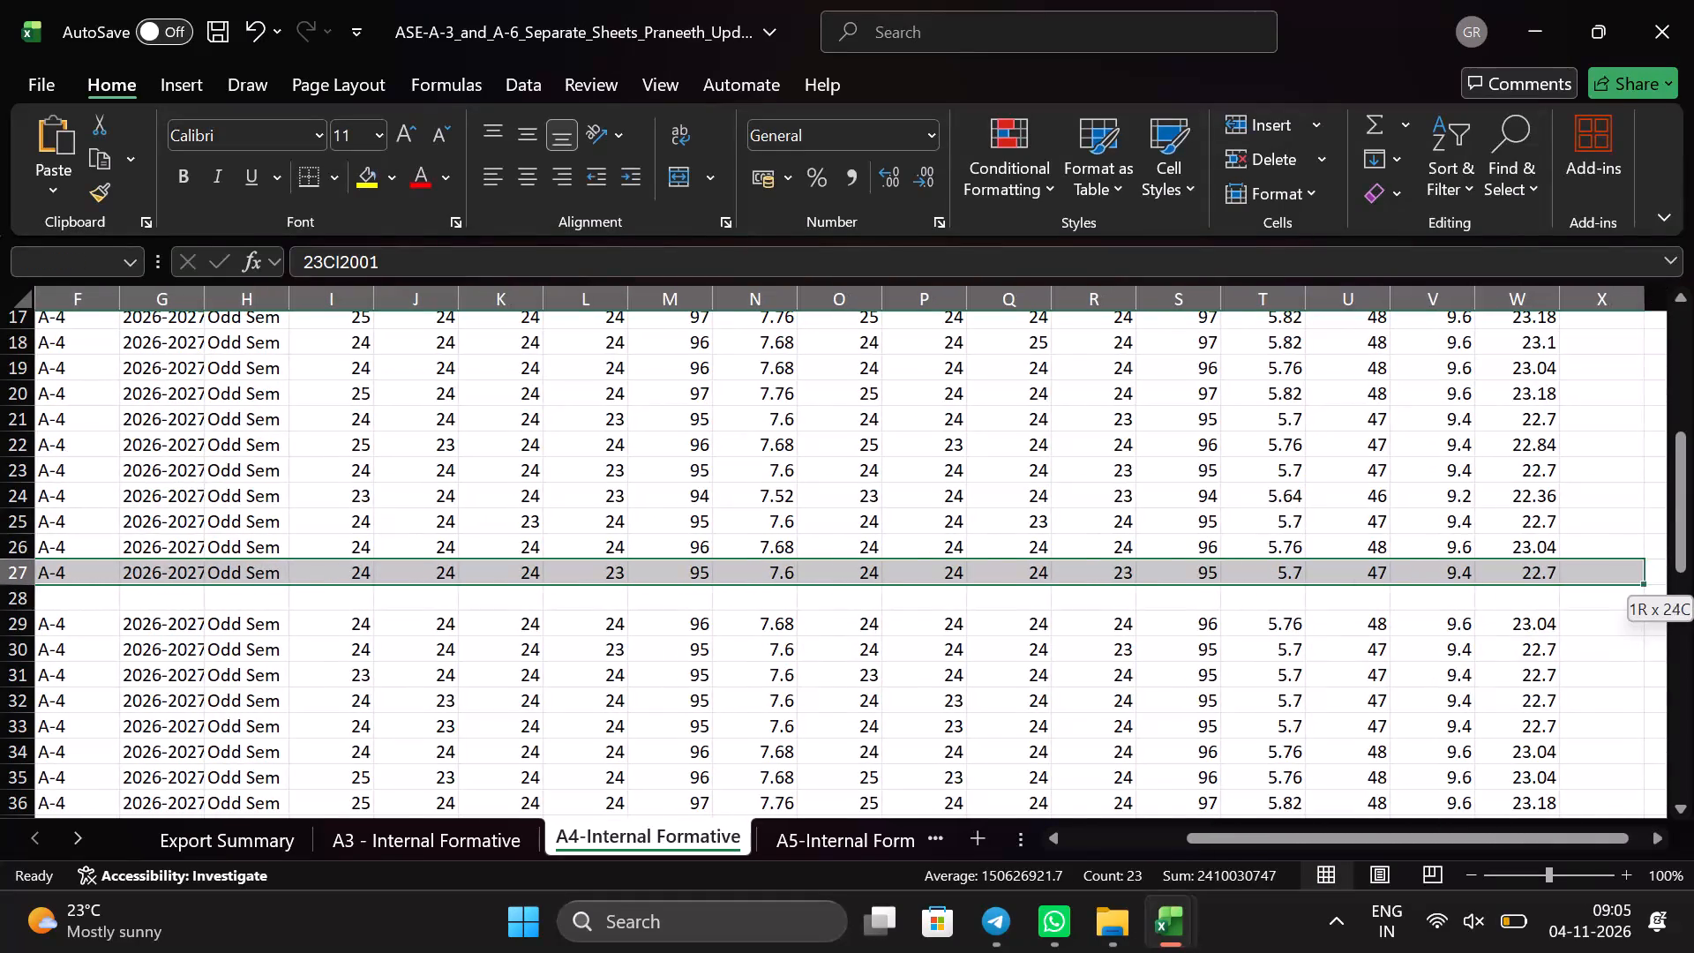
left_click_drag(1625, 563, 1546, 568)
right_click(1546, 568)
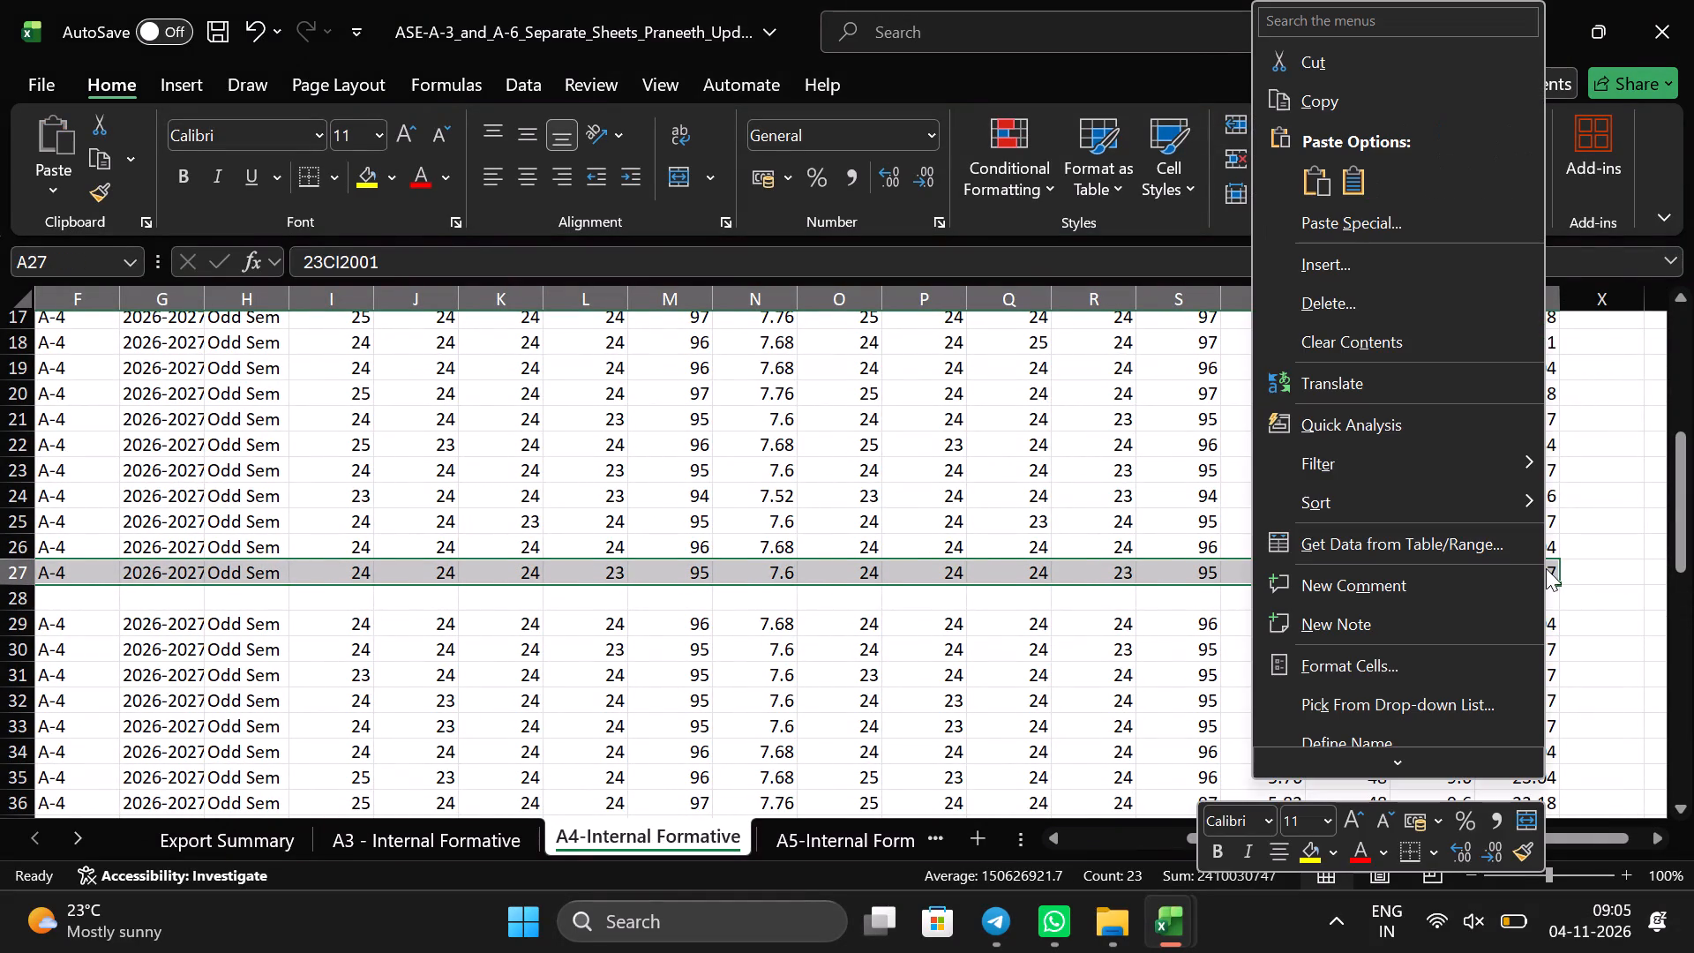
left_click(1323, 109)
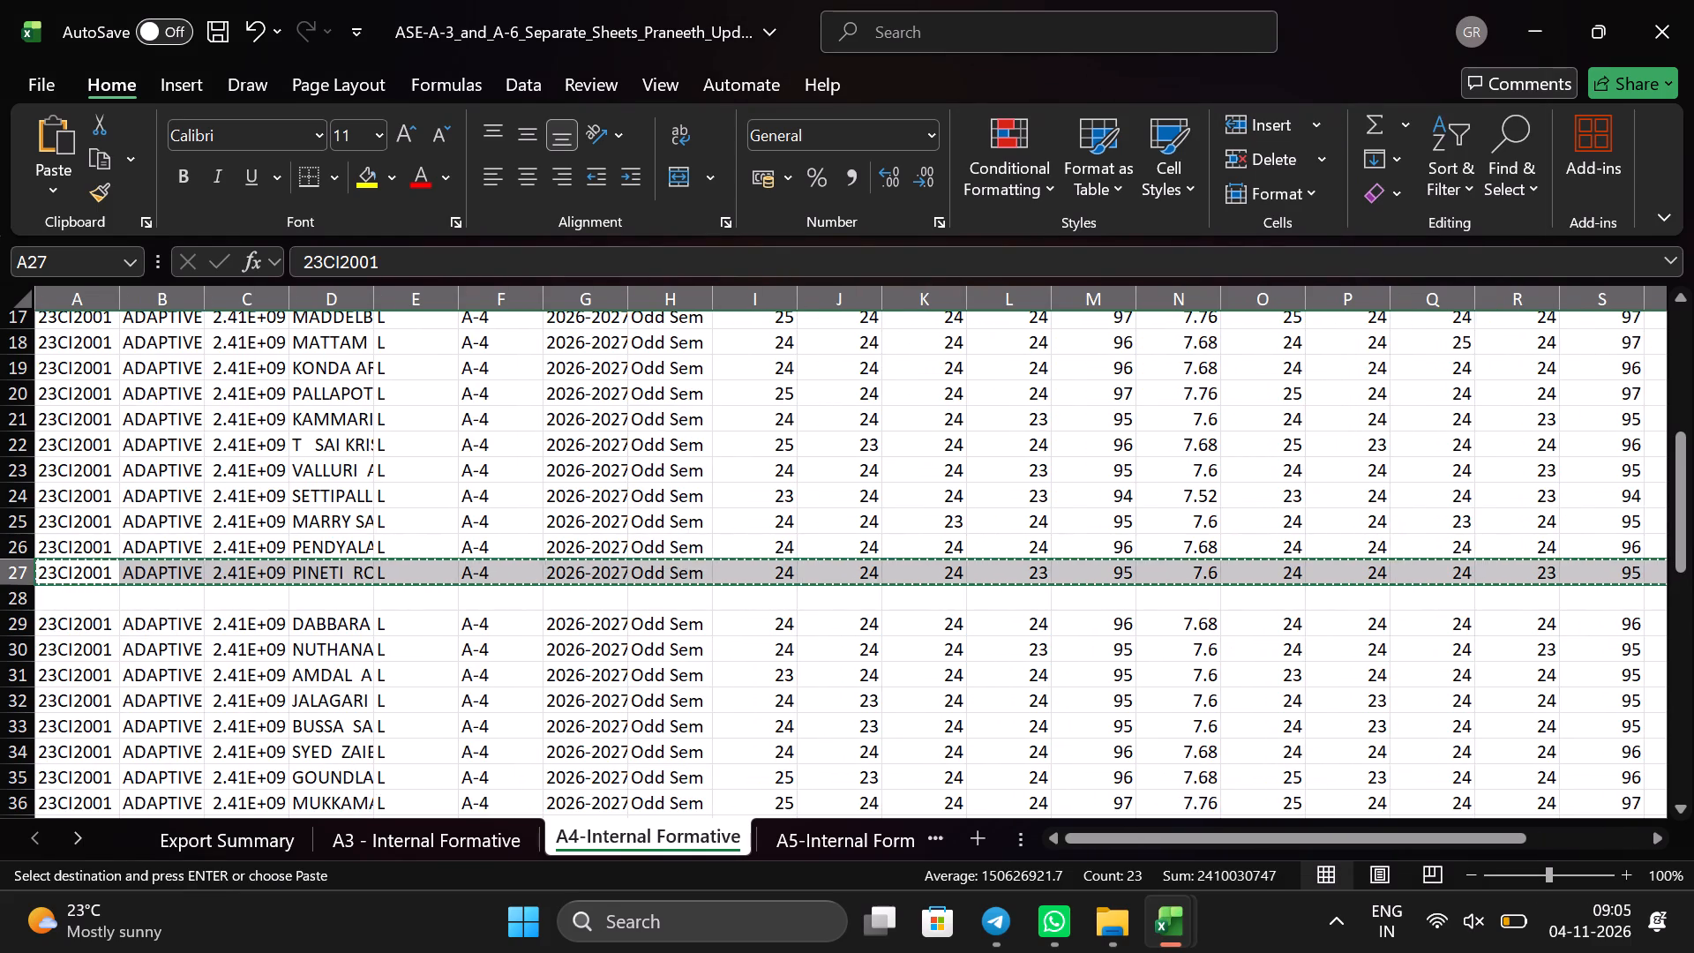
left_click(69, 598)
key("ctrl+v")
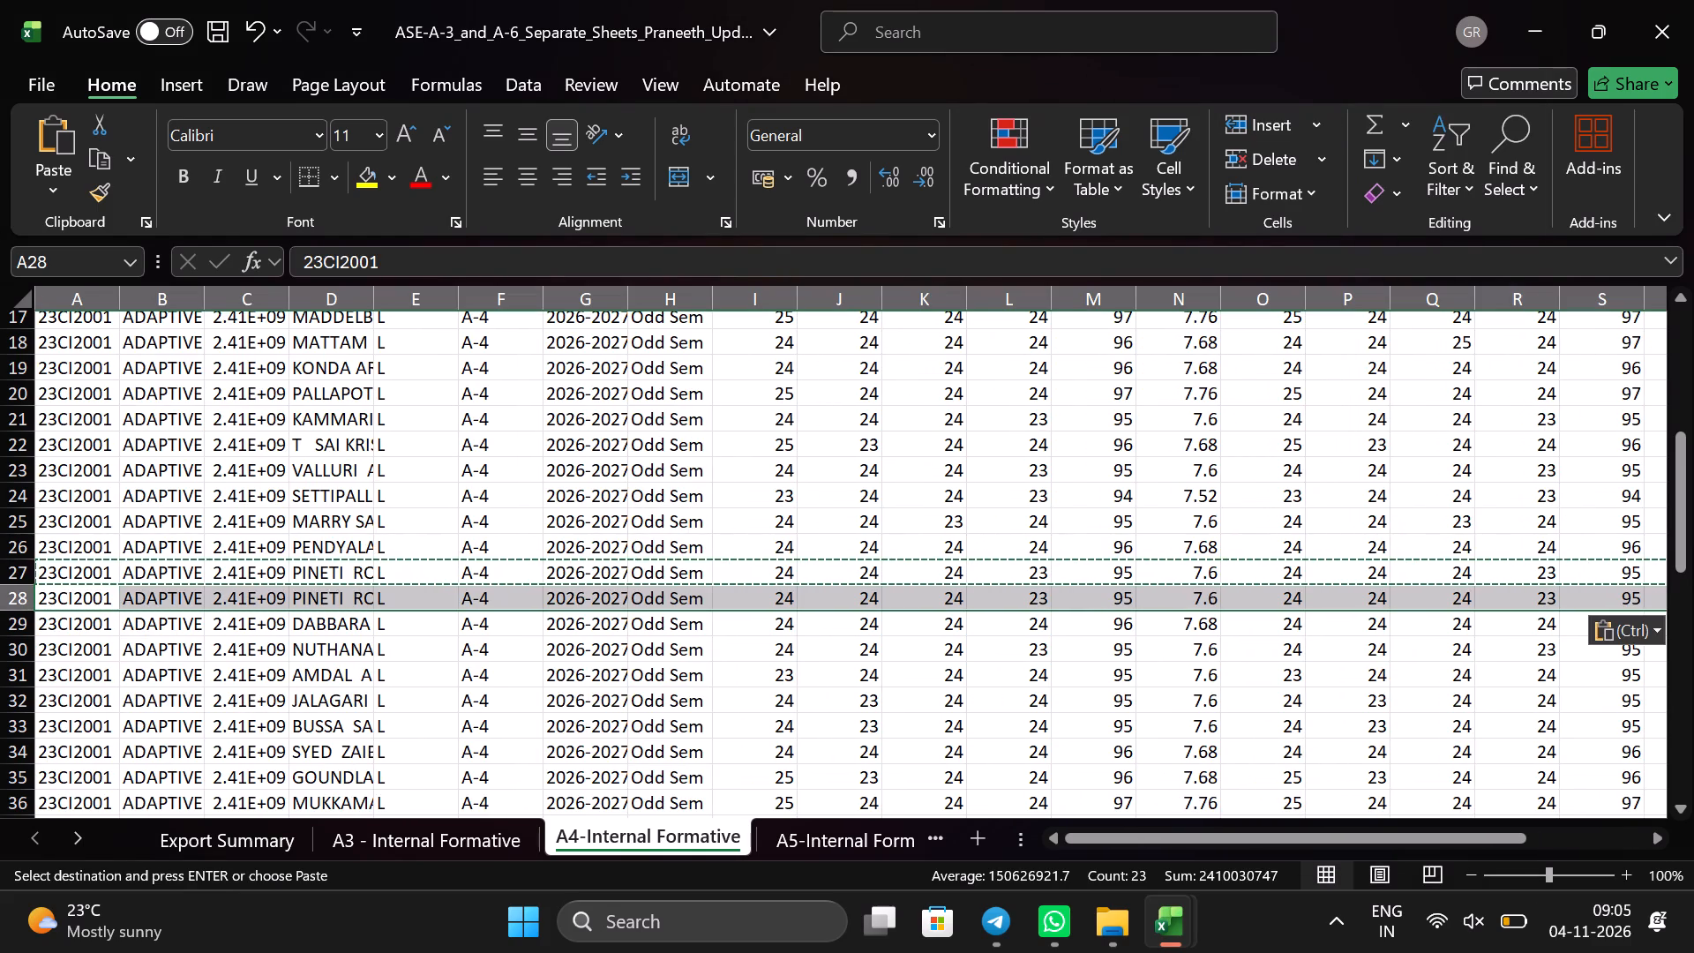
Replace the copied student name in cell D28 with the new student's name in capital letters.
left_click(347, 601)
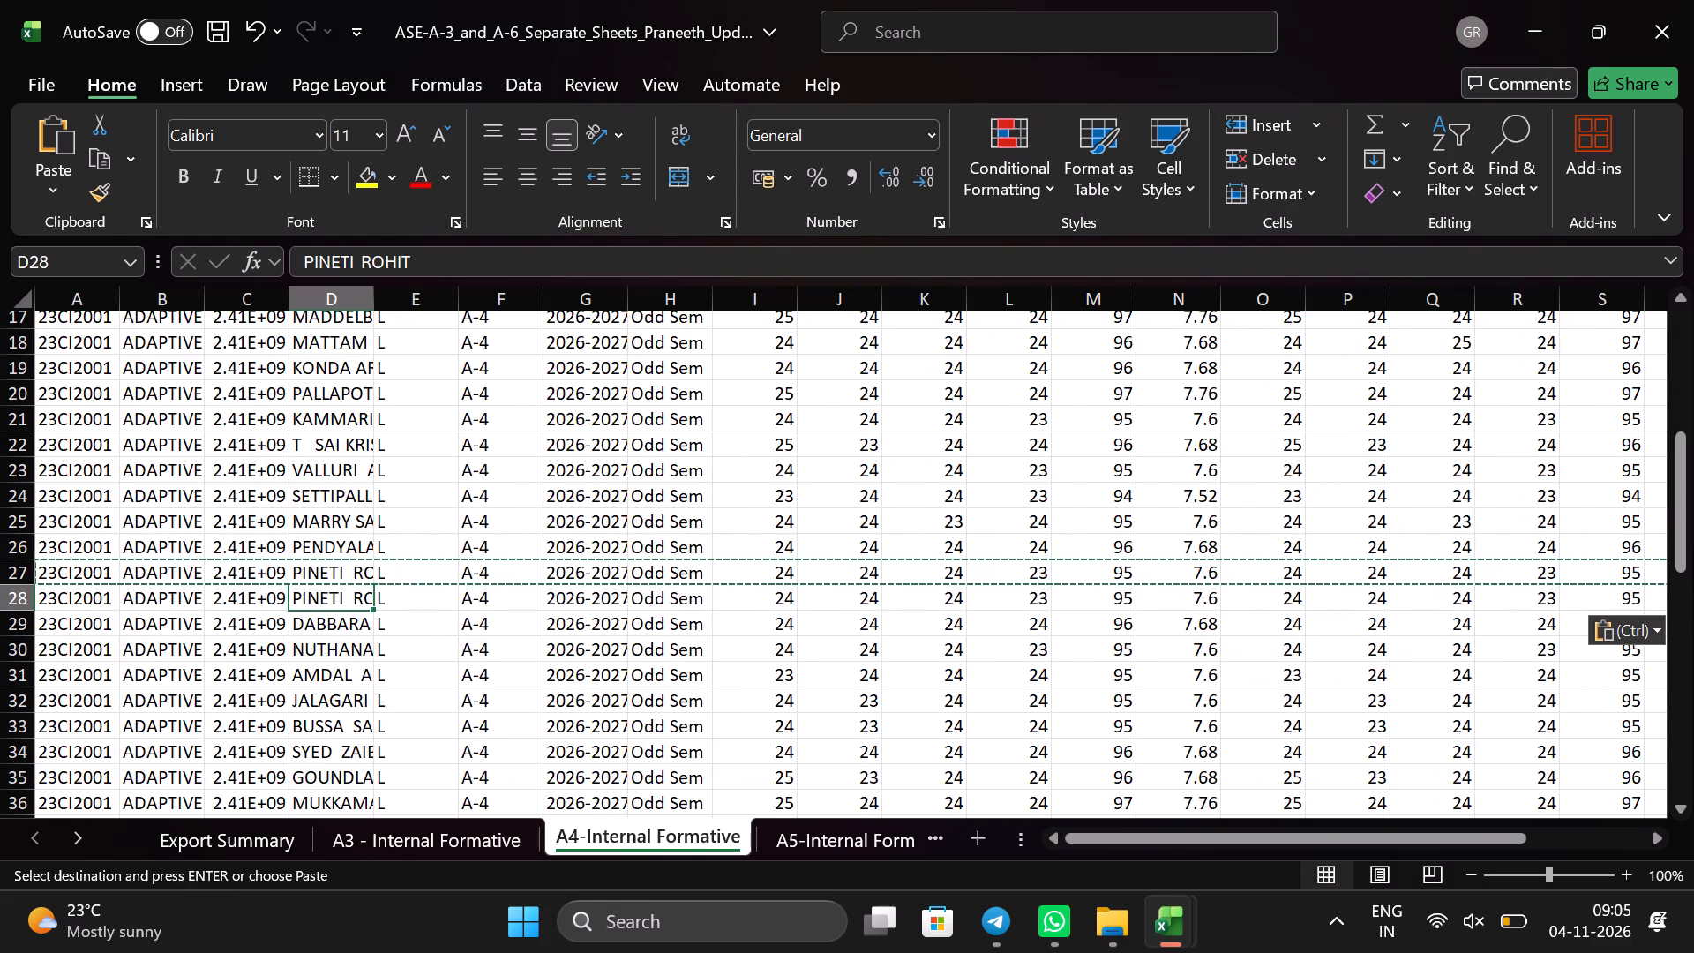
double_click(347, 601)
key("Right")
key("Right")
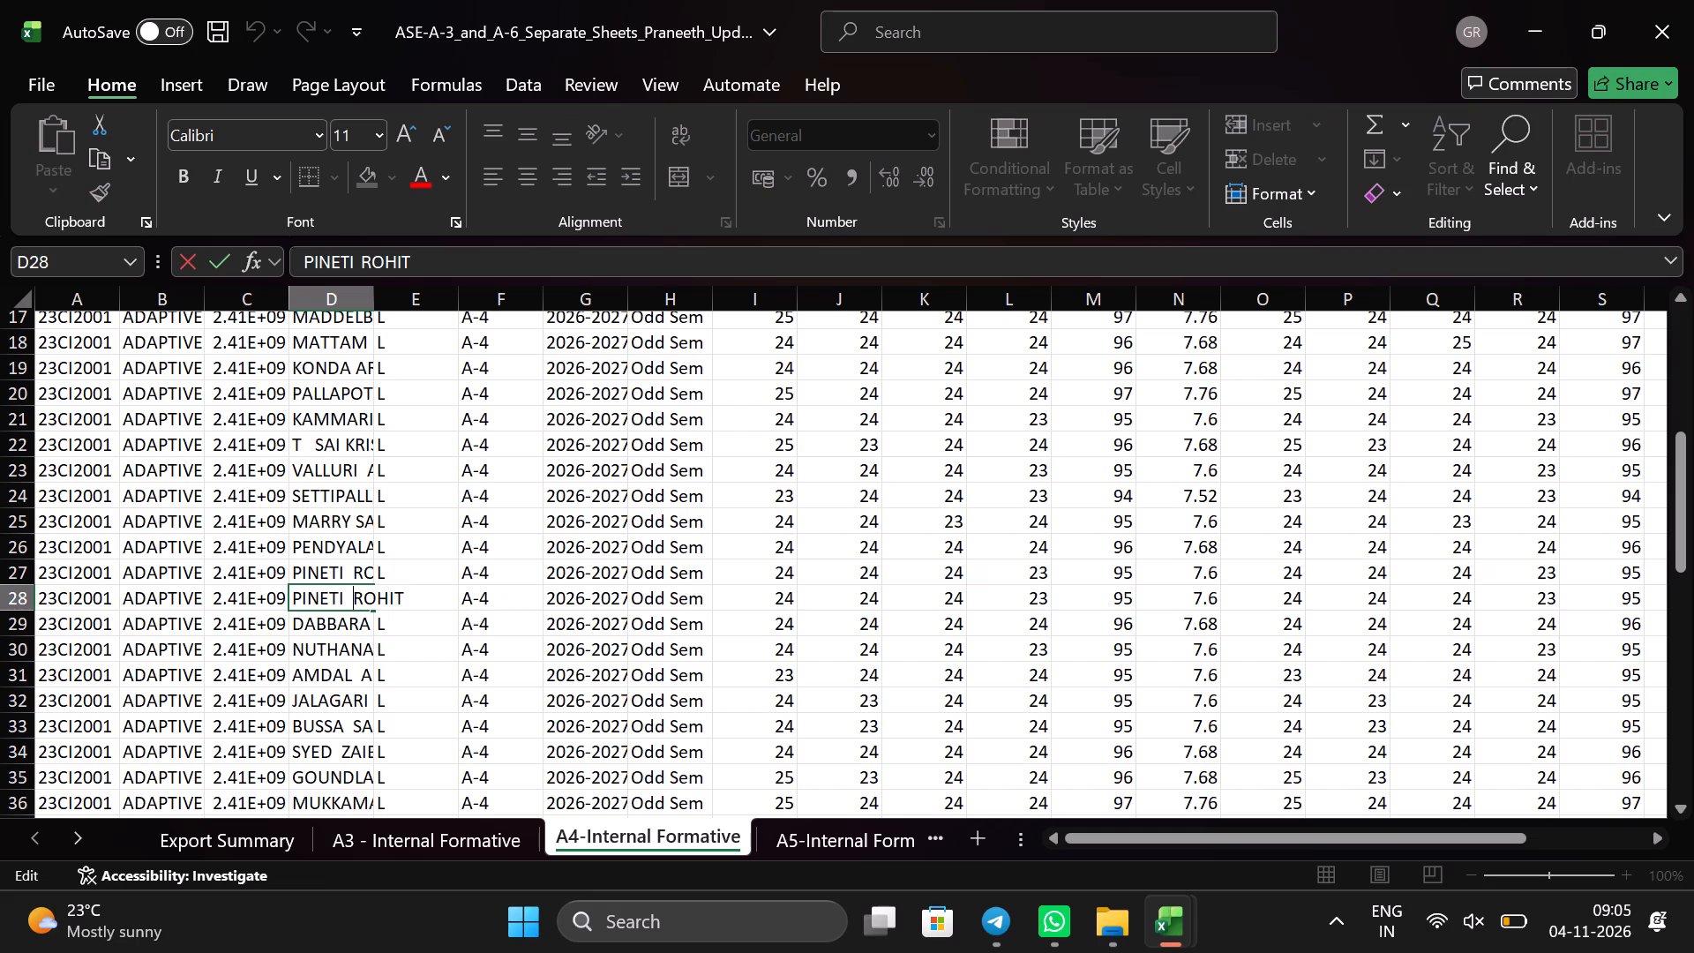
key("Right")
key("Right")
key("Right")
key("Right")
key("BackSpace")
key("BackSpace")
key("BackSpace")
key("BackSpace")
key("BackSpace")
key("BackSpace")
key("BackSpace")
key("BackSpace")
key("BackSpace")
key("BackSpace")
key("BackSpace")
key("BackSpace")
key("BackSpace")
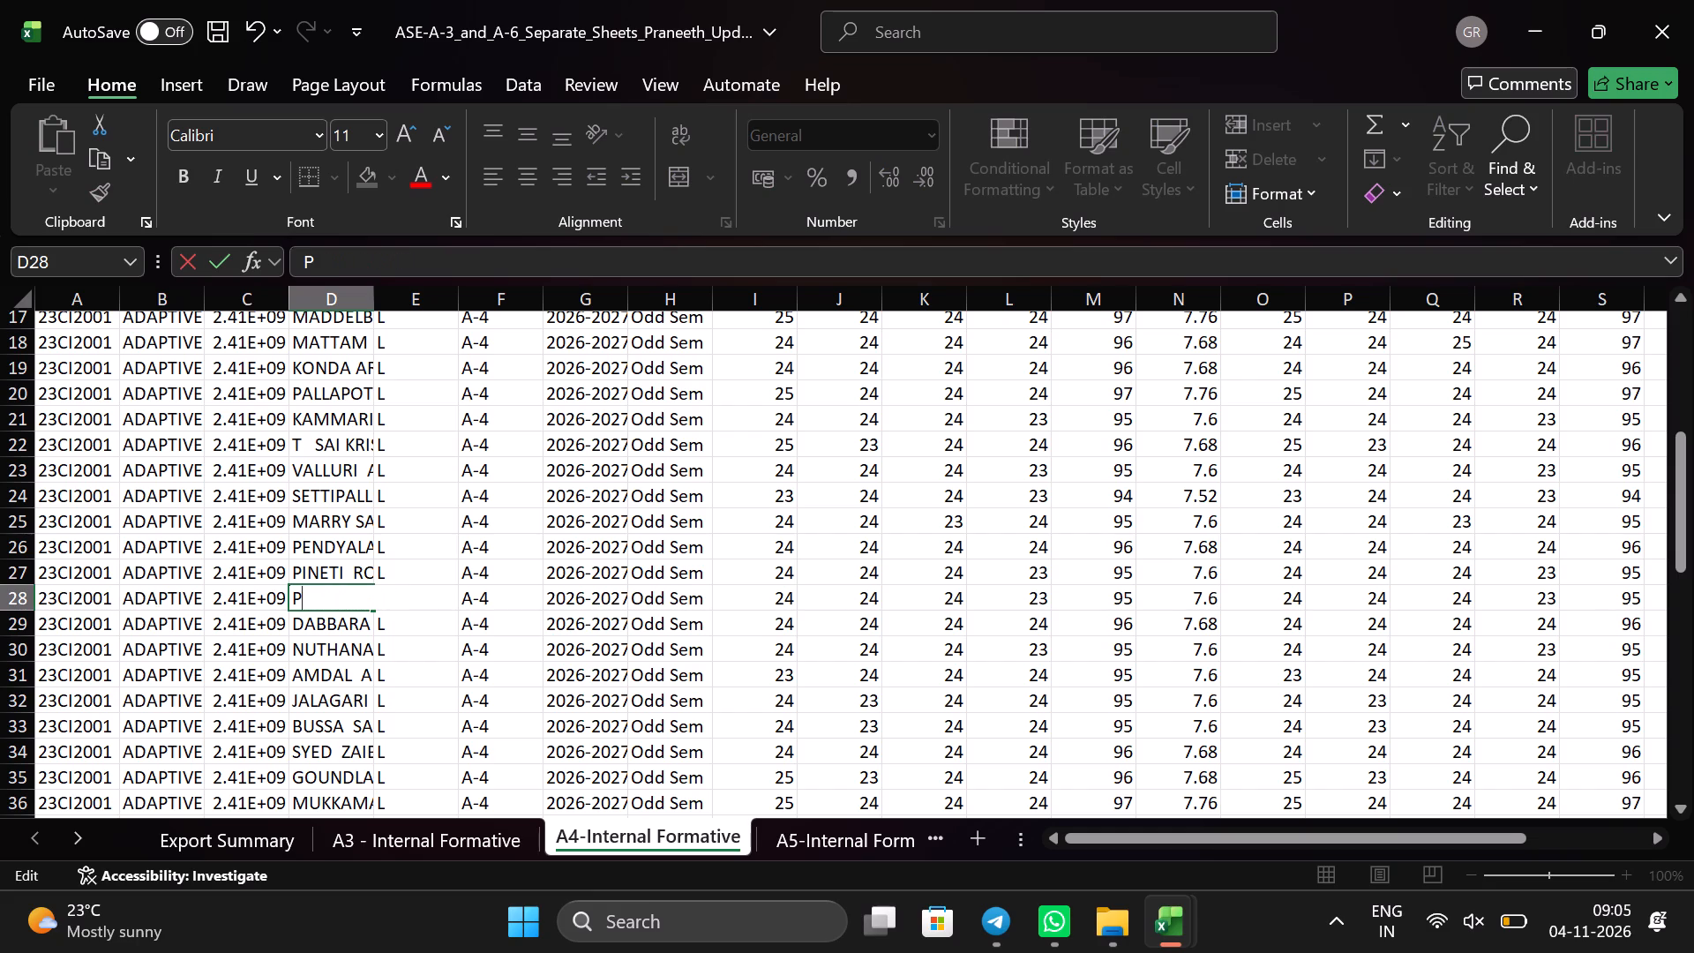
left_click(376, 270)
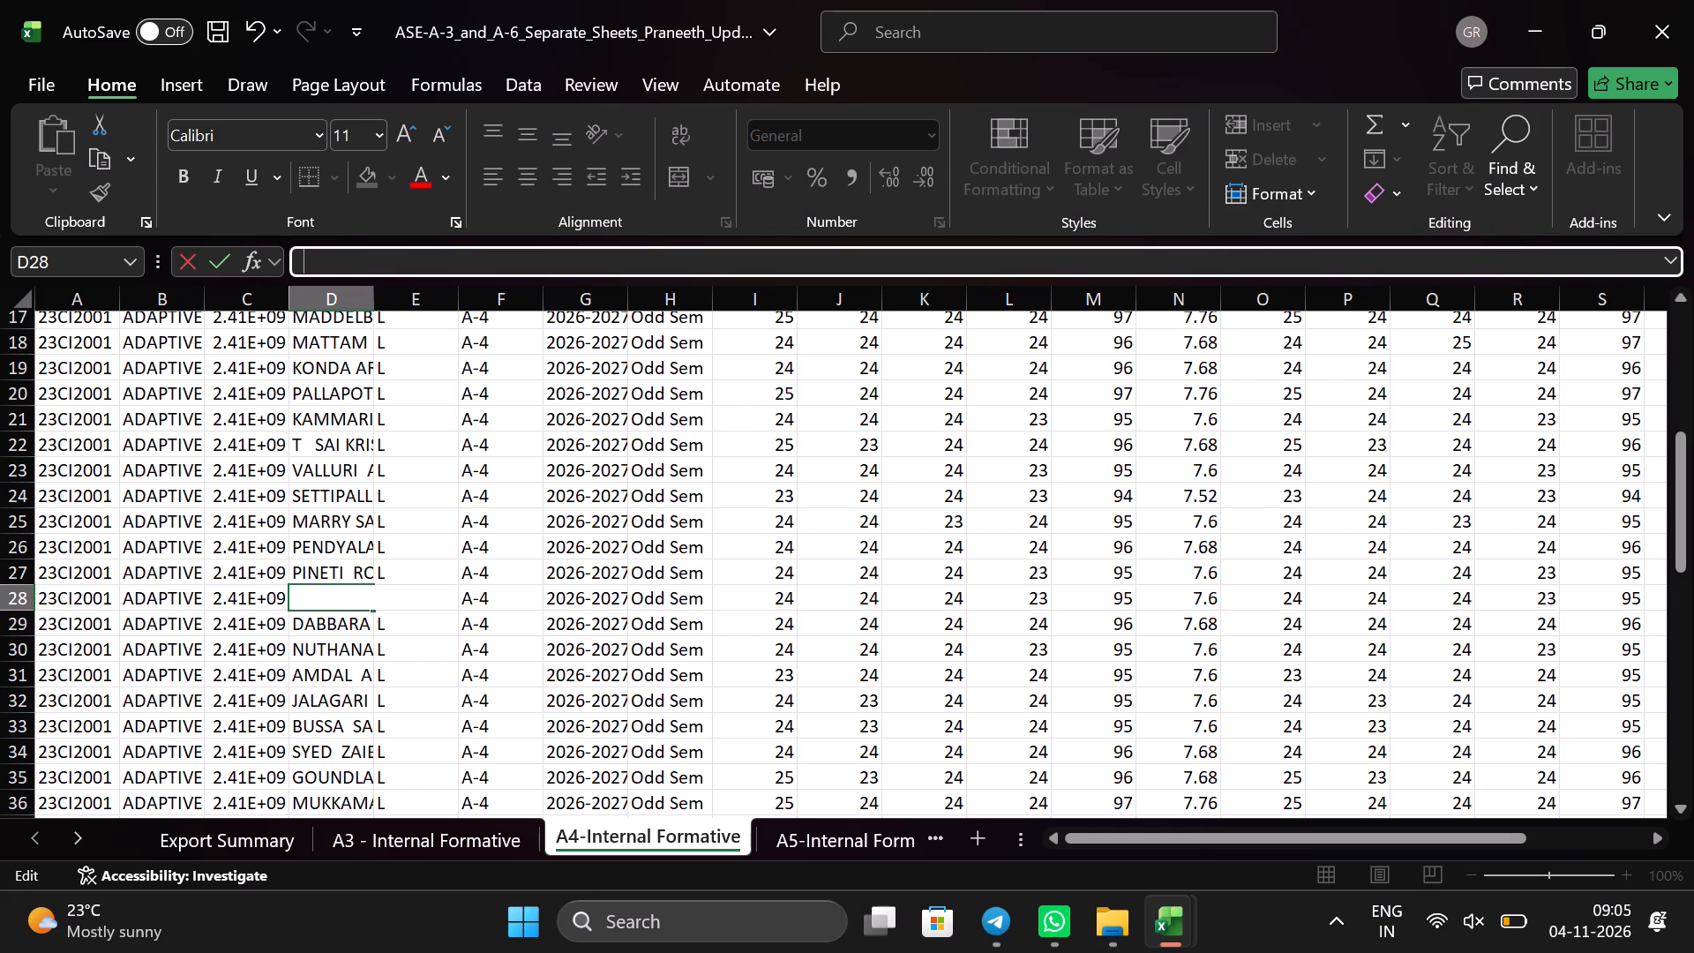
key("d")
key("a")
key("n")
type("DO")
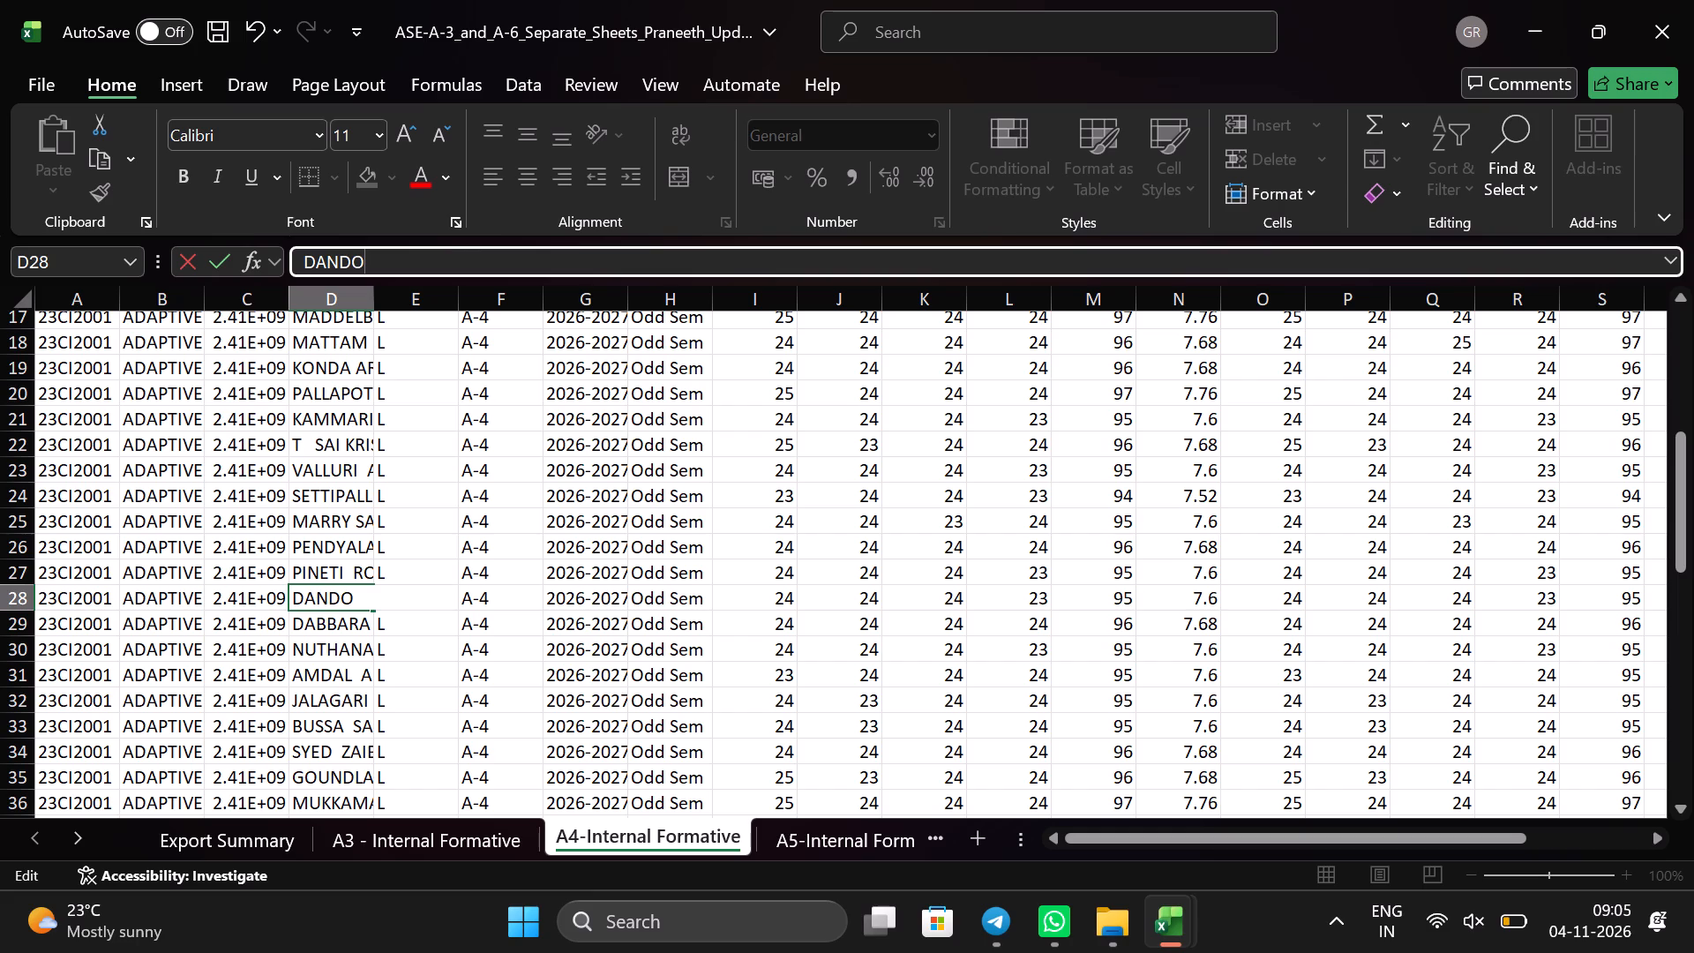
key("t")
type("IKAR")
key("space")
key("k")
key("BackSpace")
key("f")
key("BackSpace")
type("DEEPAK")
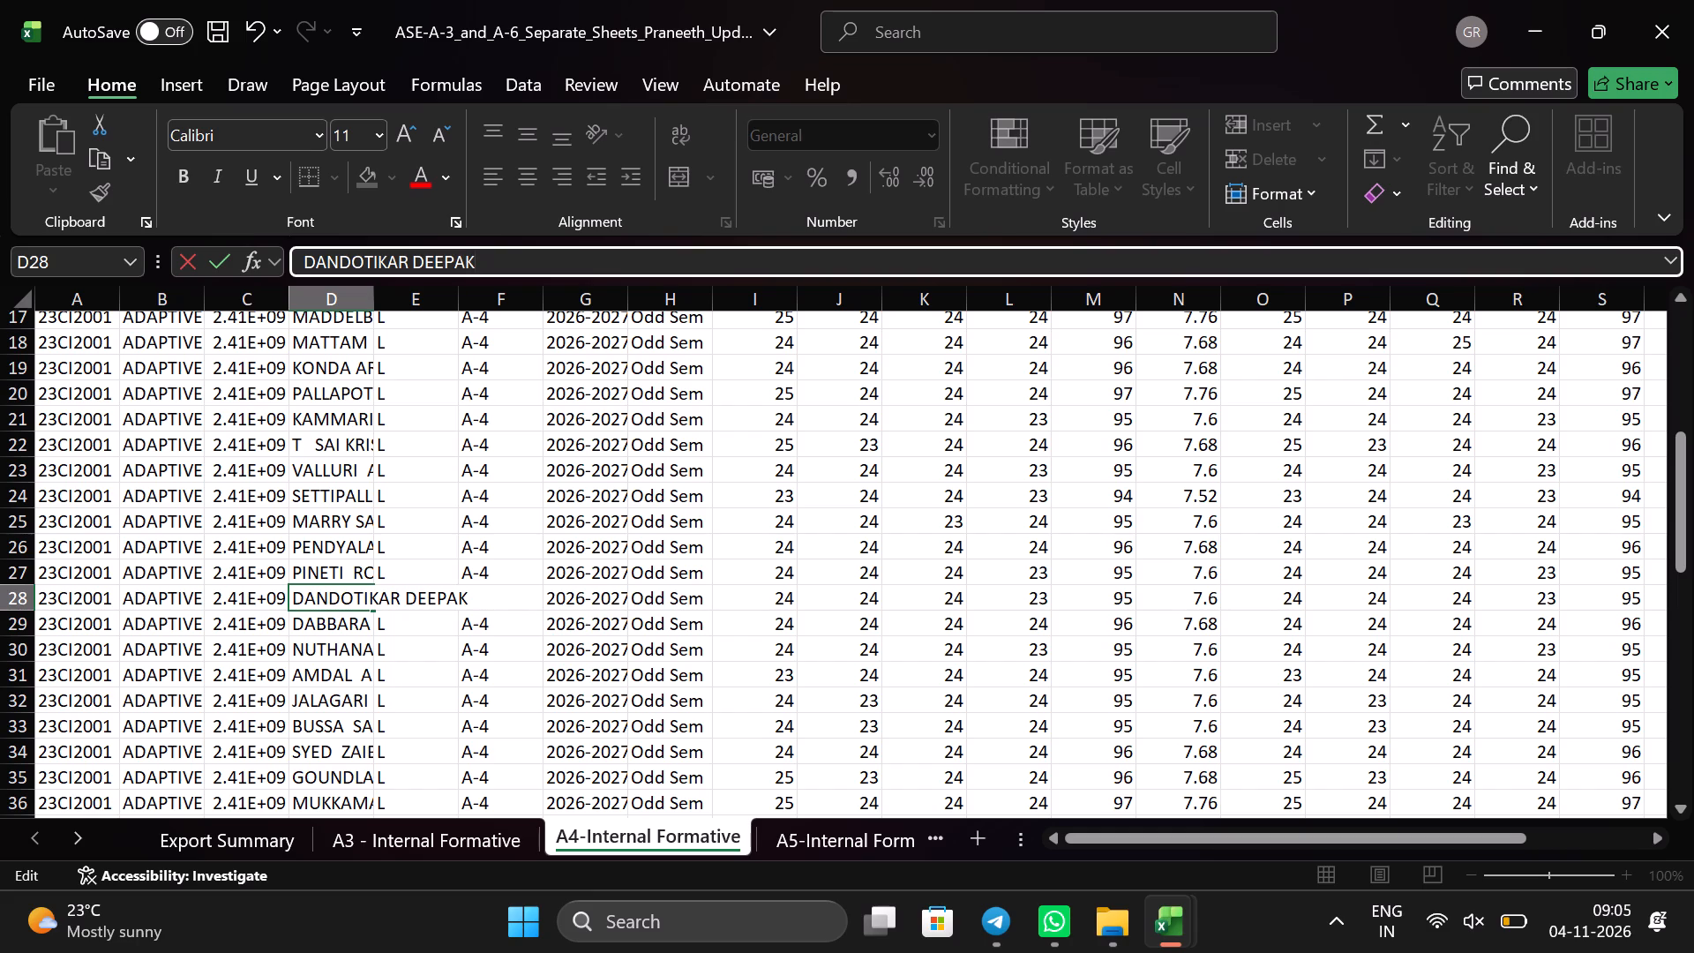
left_click(513, 594)
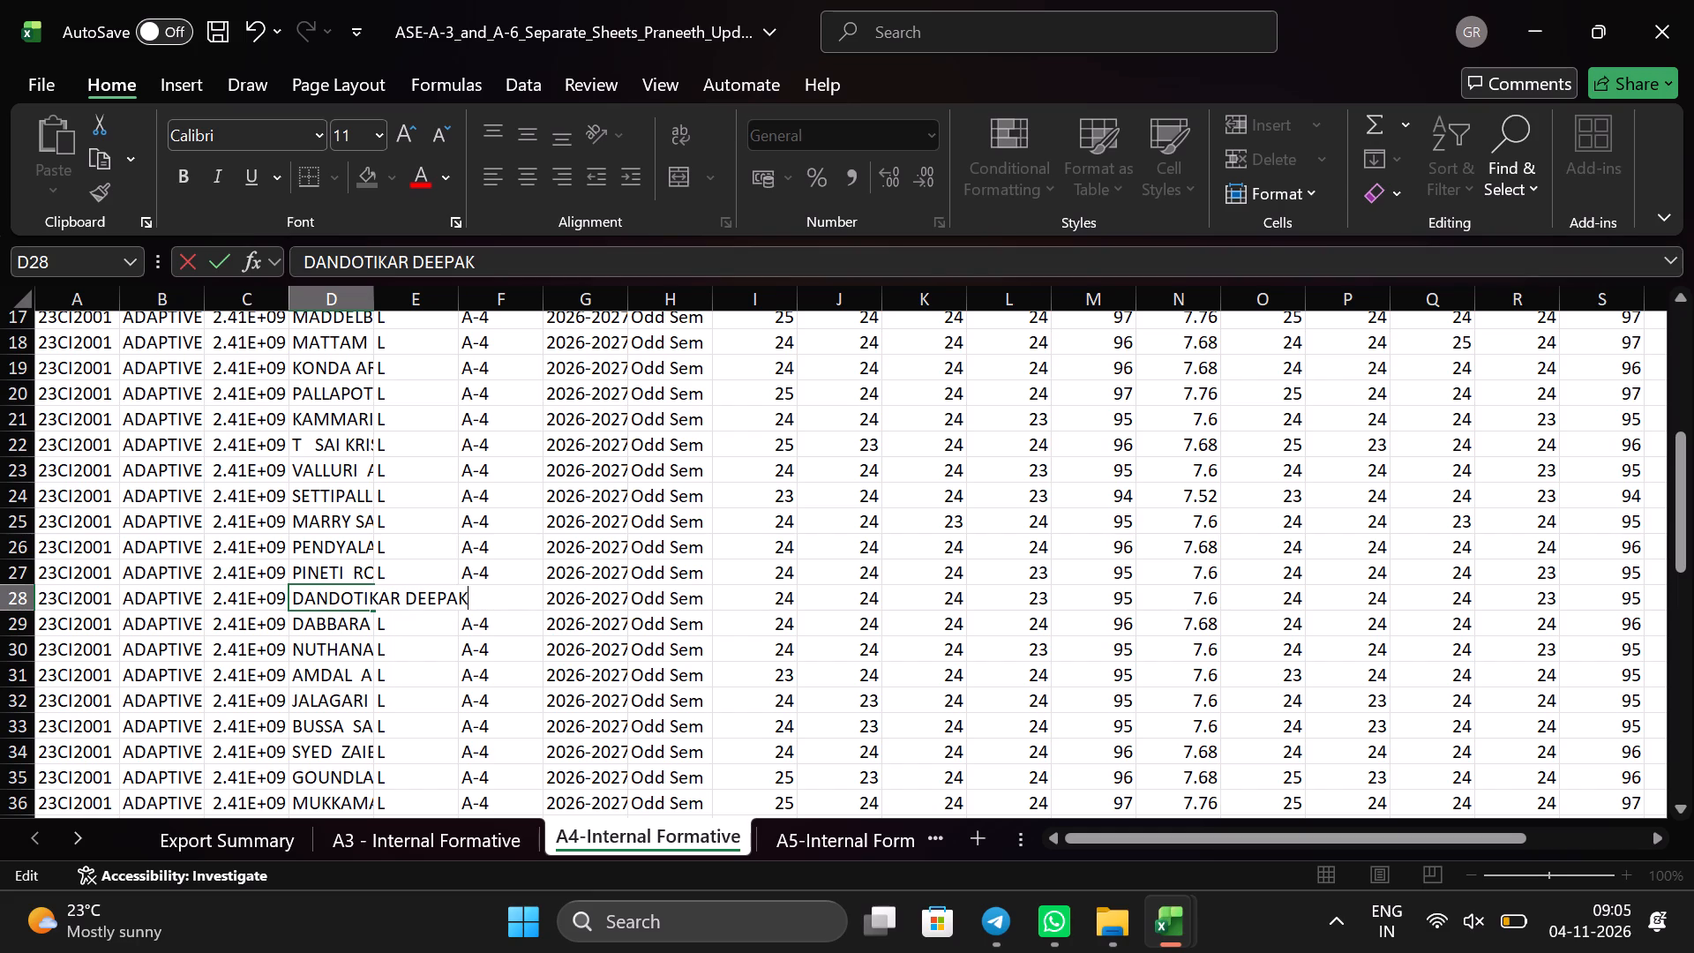
key("Return")
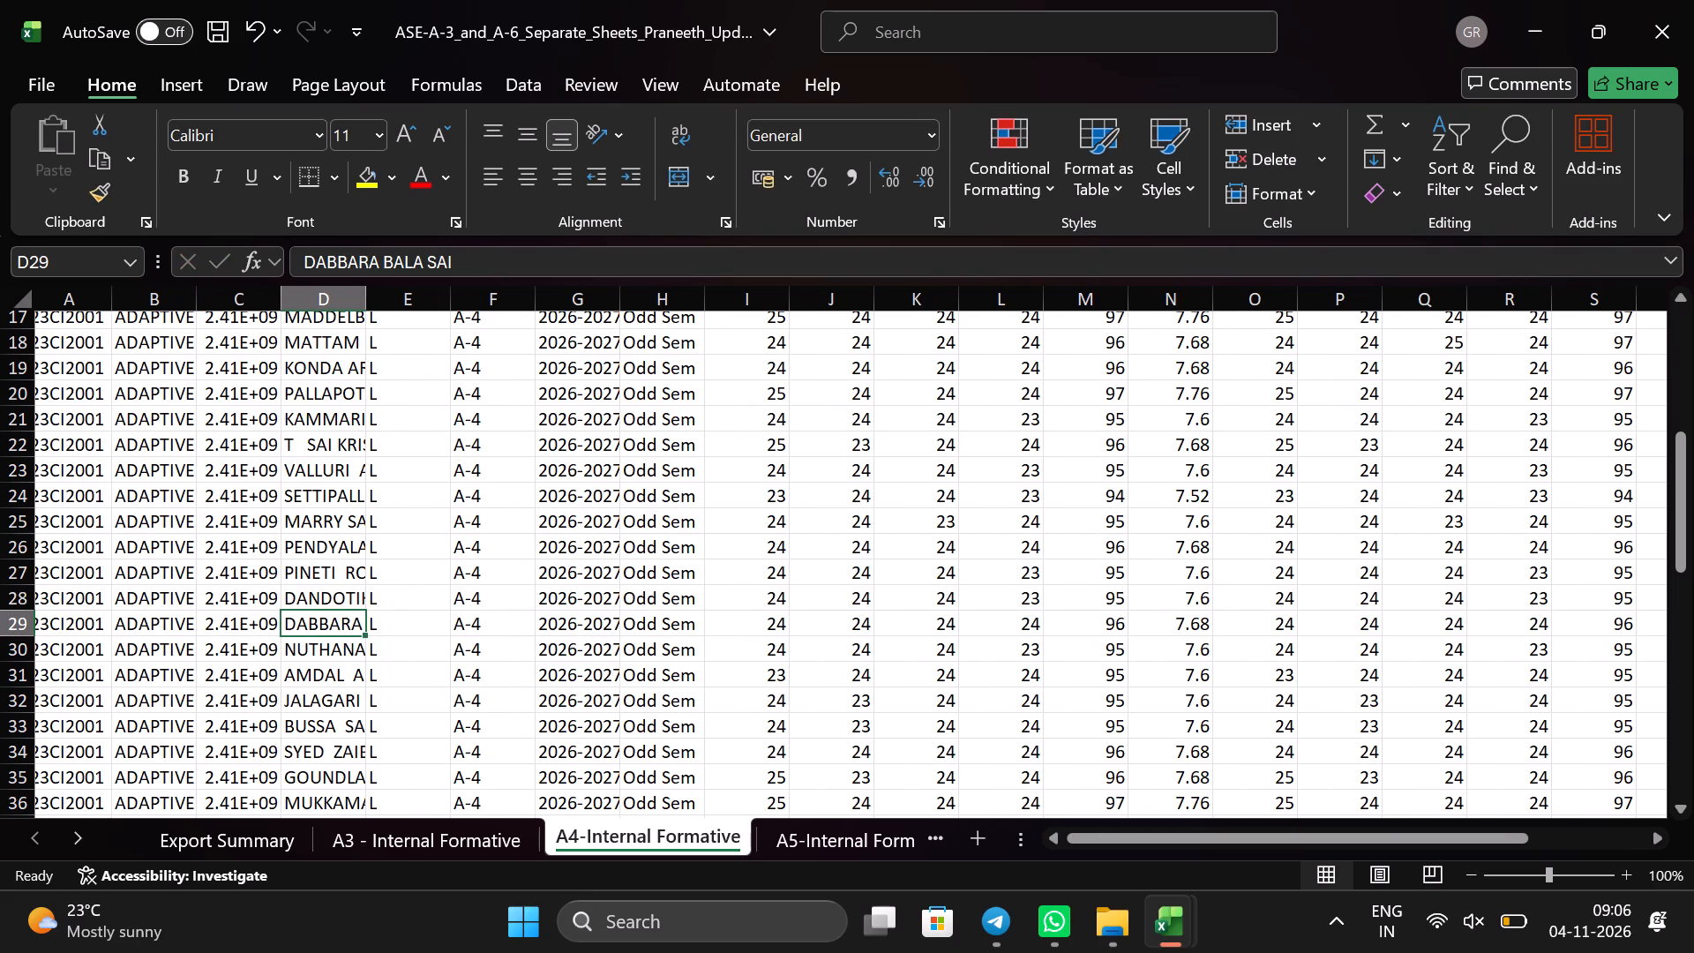
Review the new row 28 record across its mark columns and check the A4 student records around and below it.
scroll(1086, 625, "left", 2)
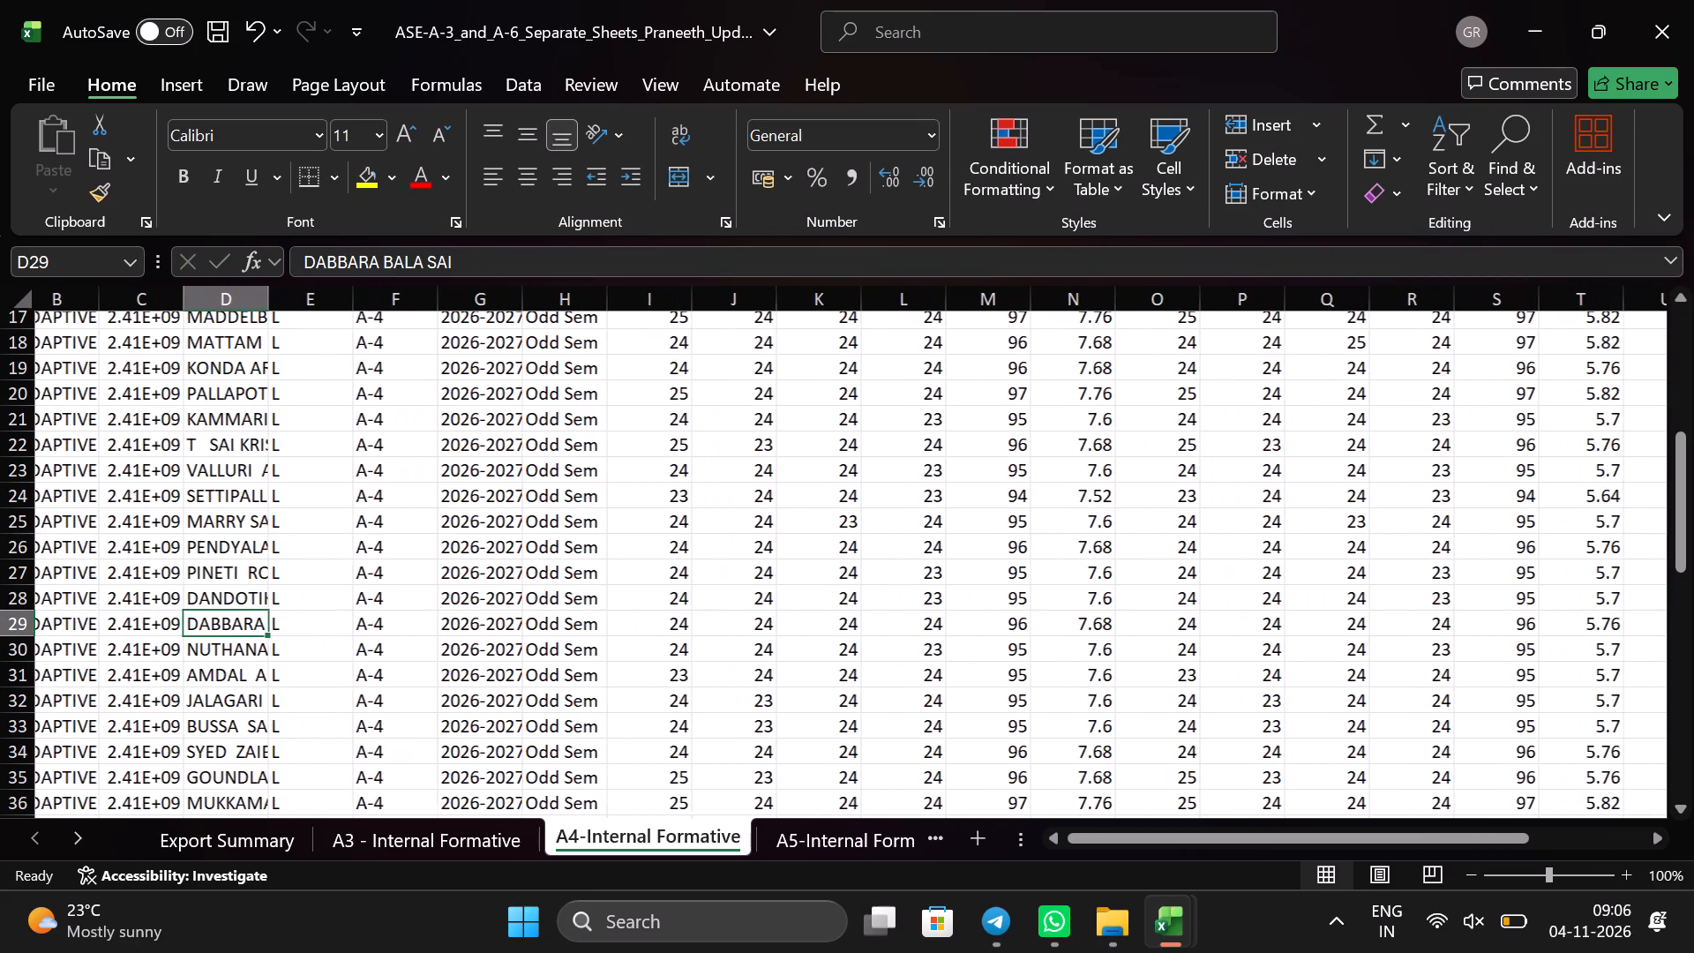
scroll(1086, 625, "left", 3)
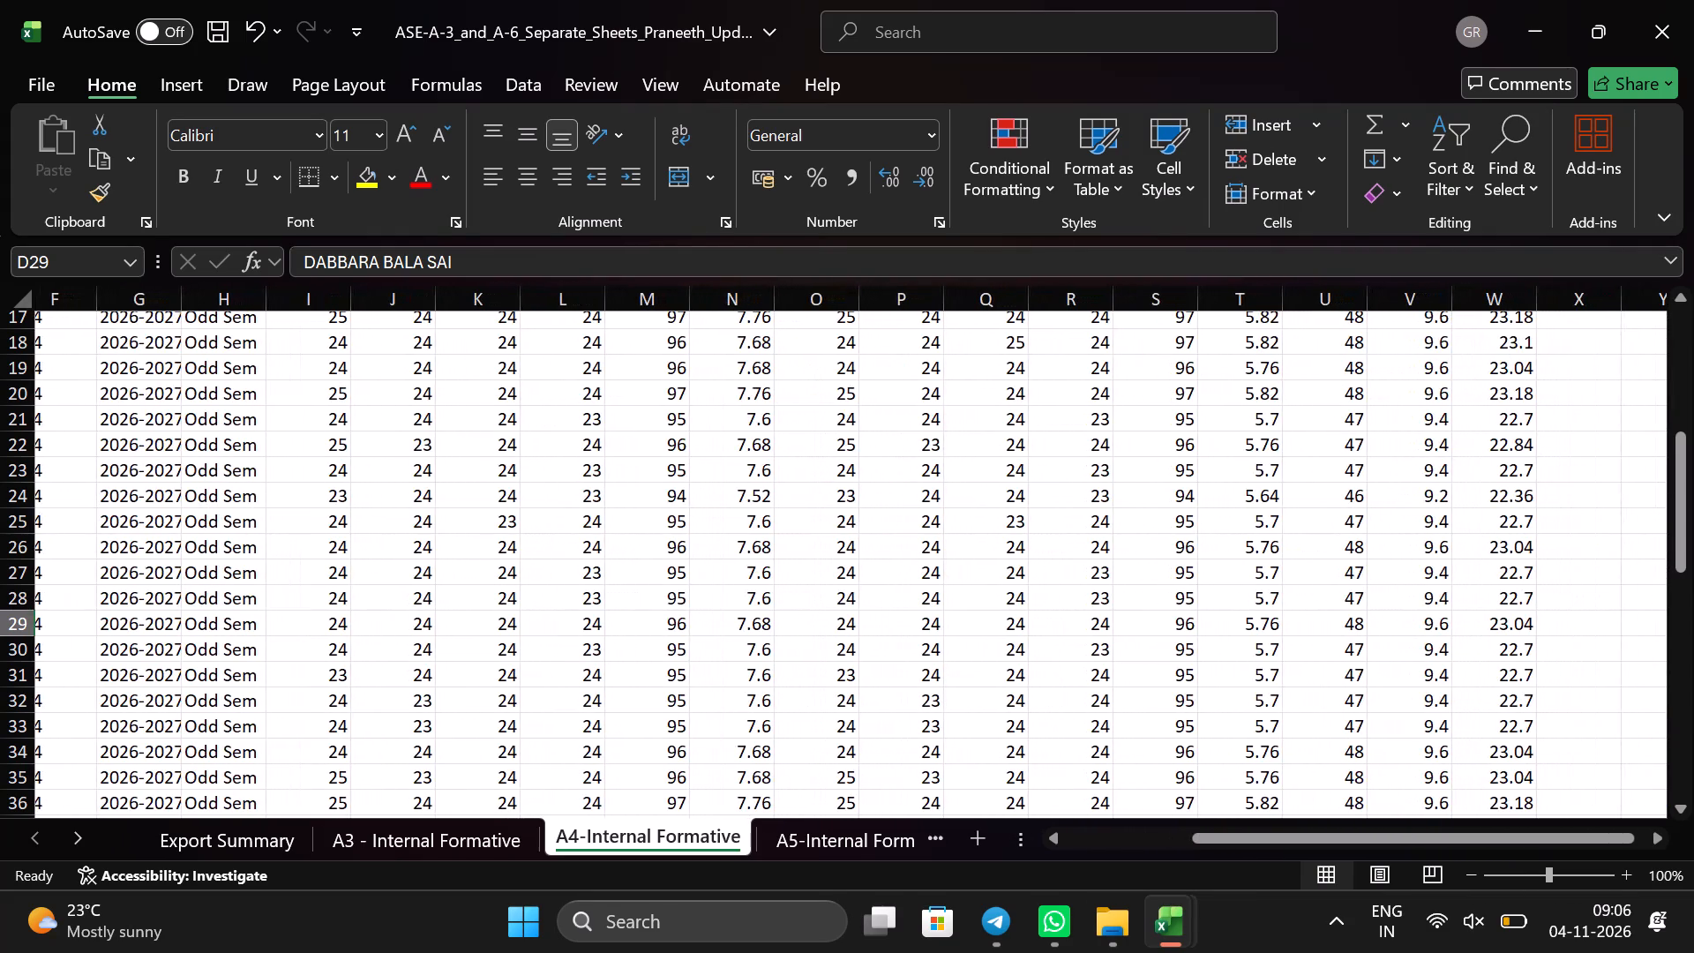
scroll(319, 639, "right", 2)
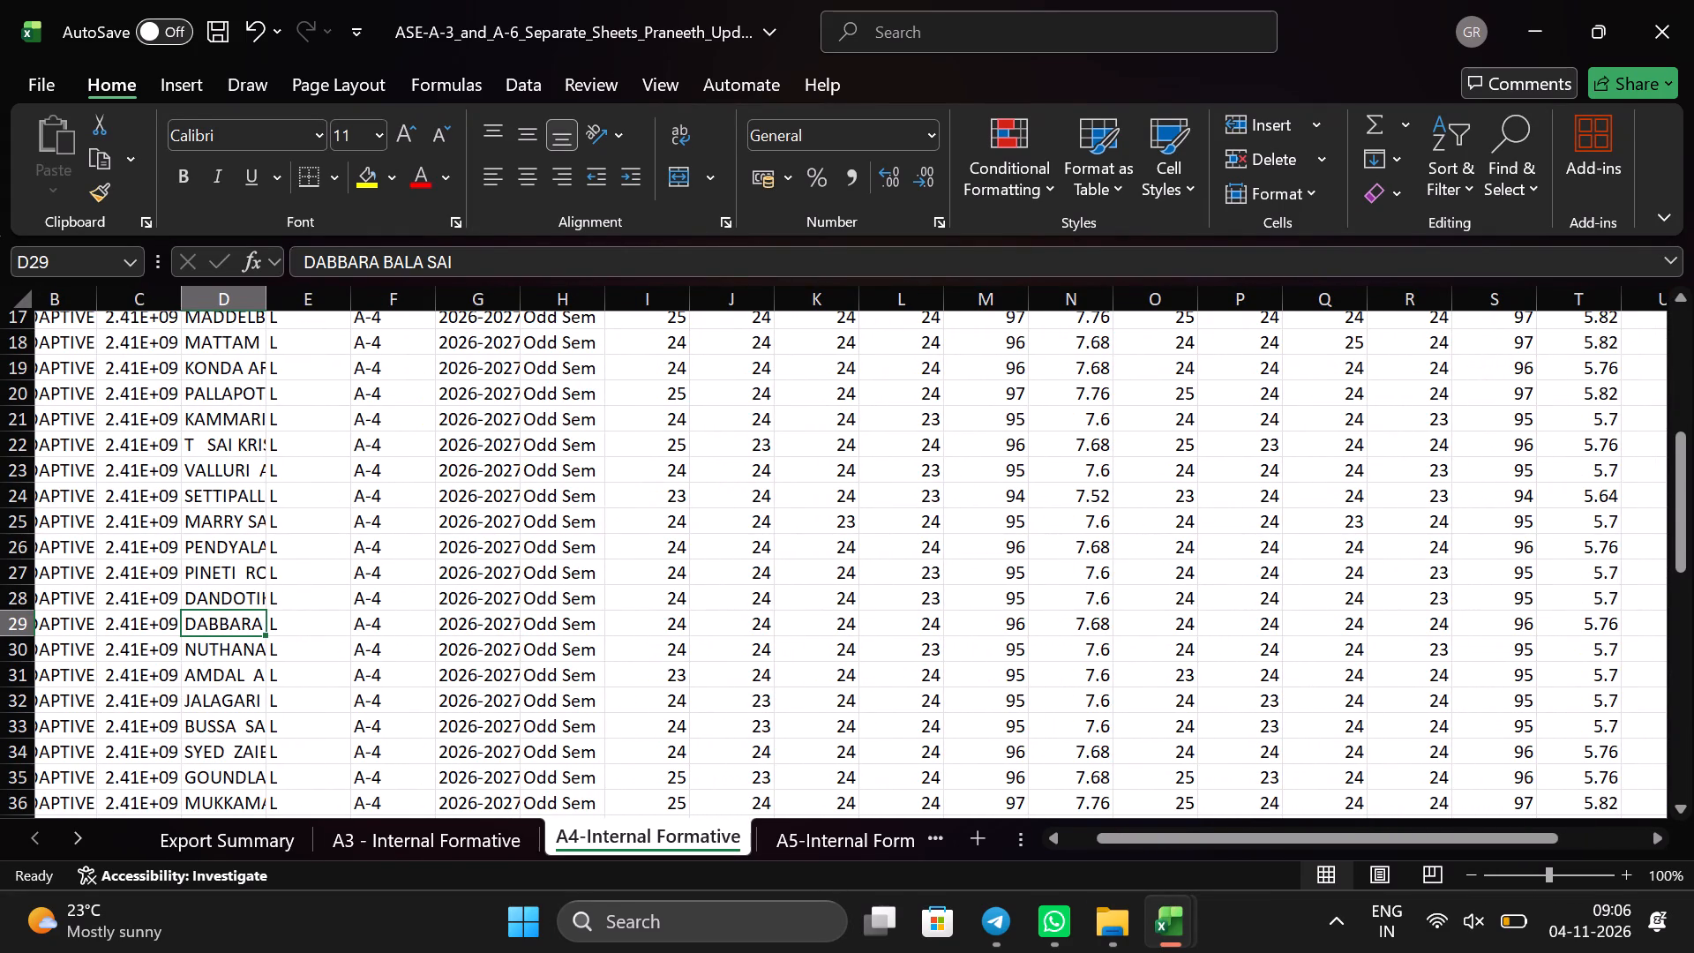
left_click(1598, 629)
scroll(1598, 629, "left", 3)
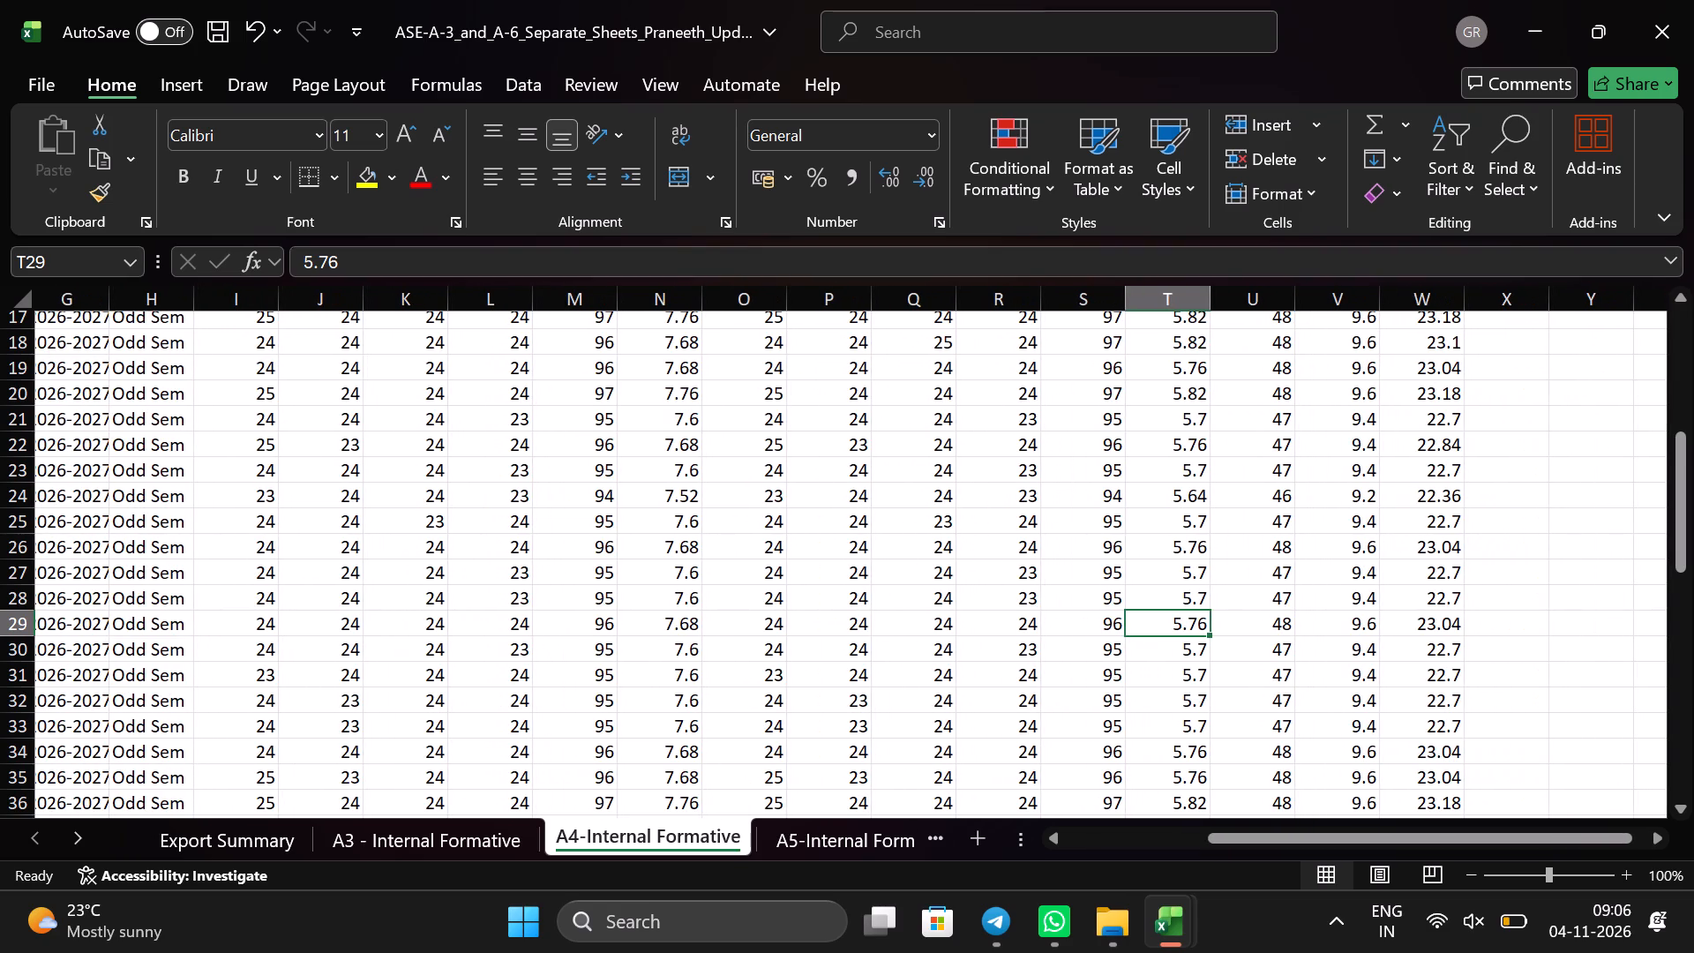
scroll(1330, 618, "right", 4)
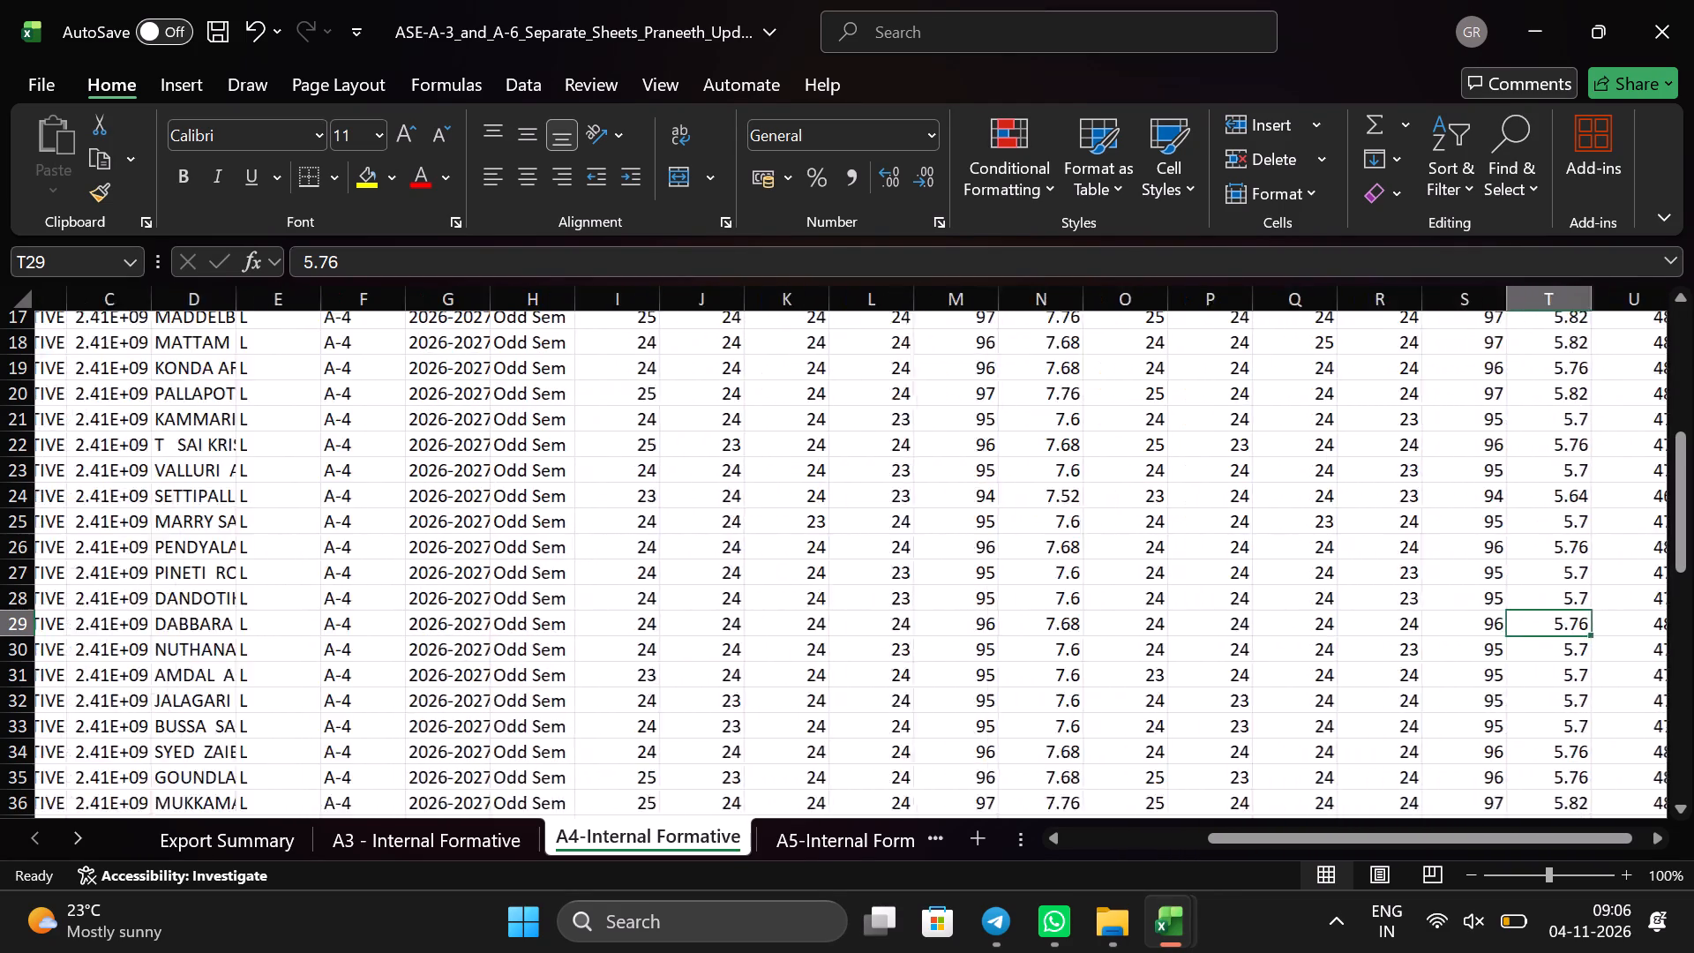
scroll(1330, 618, "right", 1)
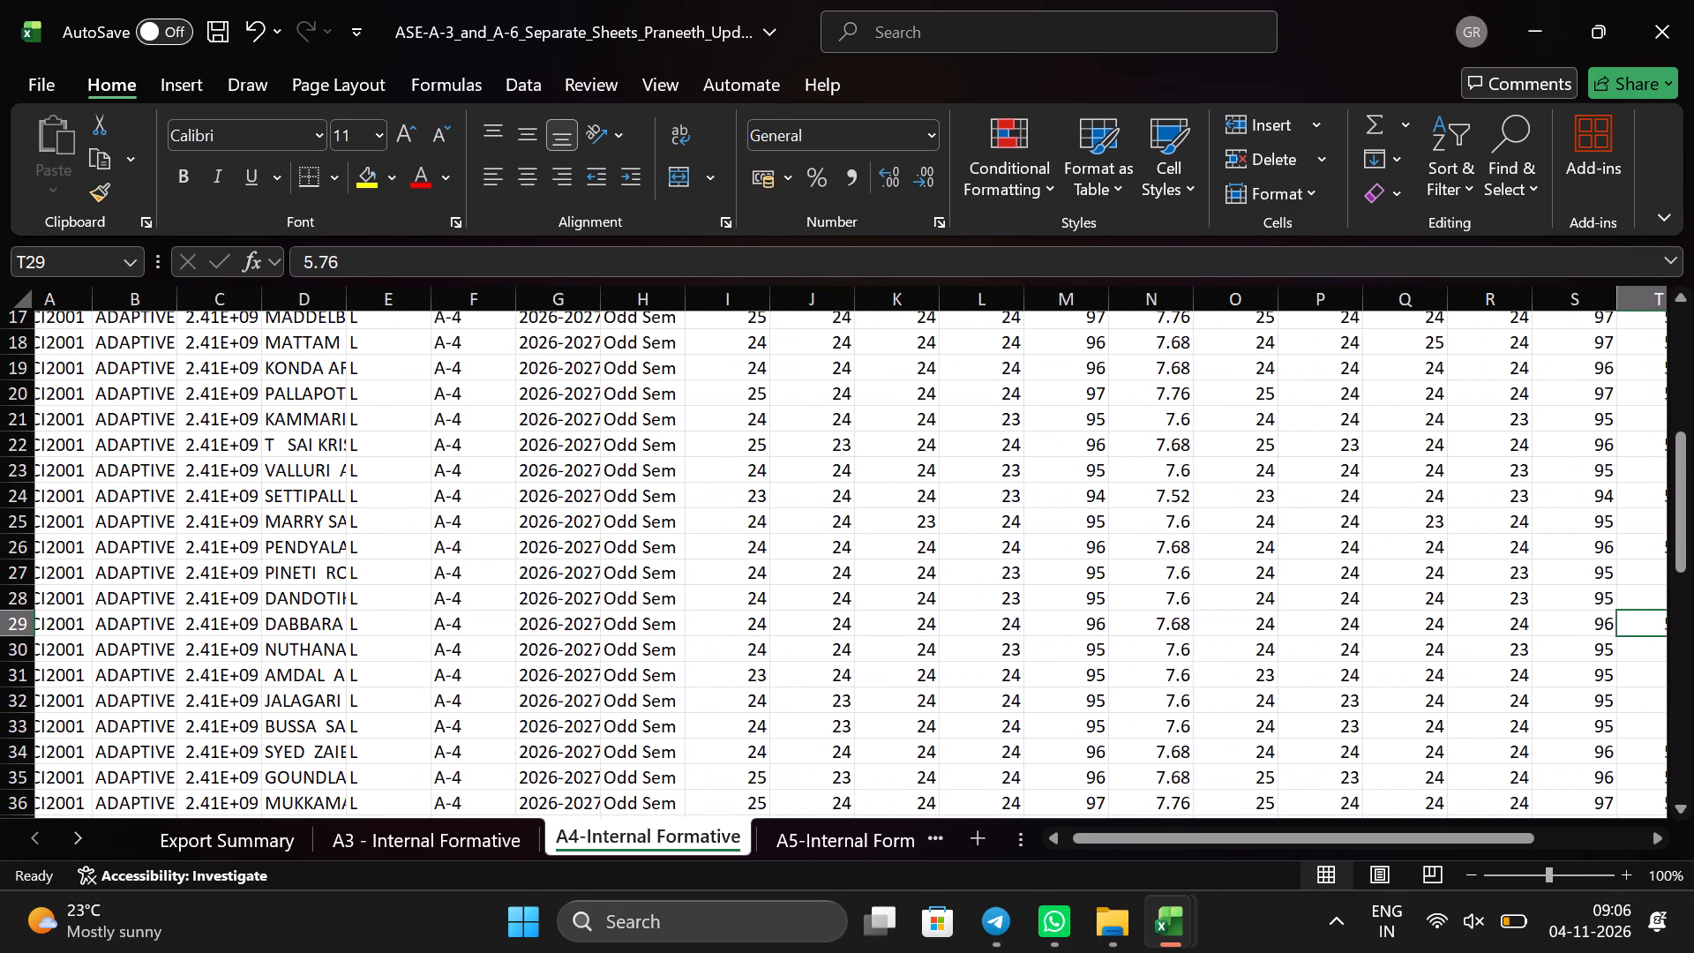
left_click(300, 607)
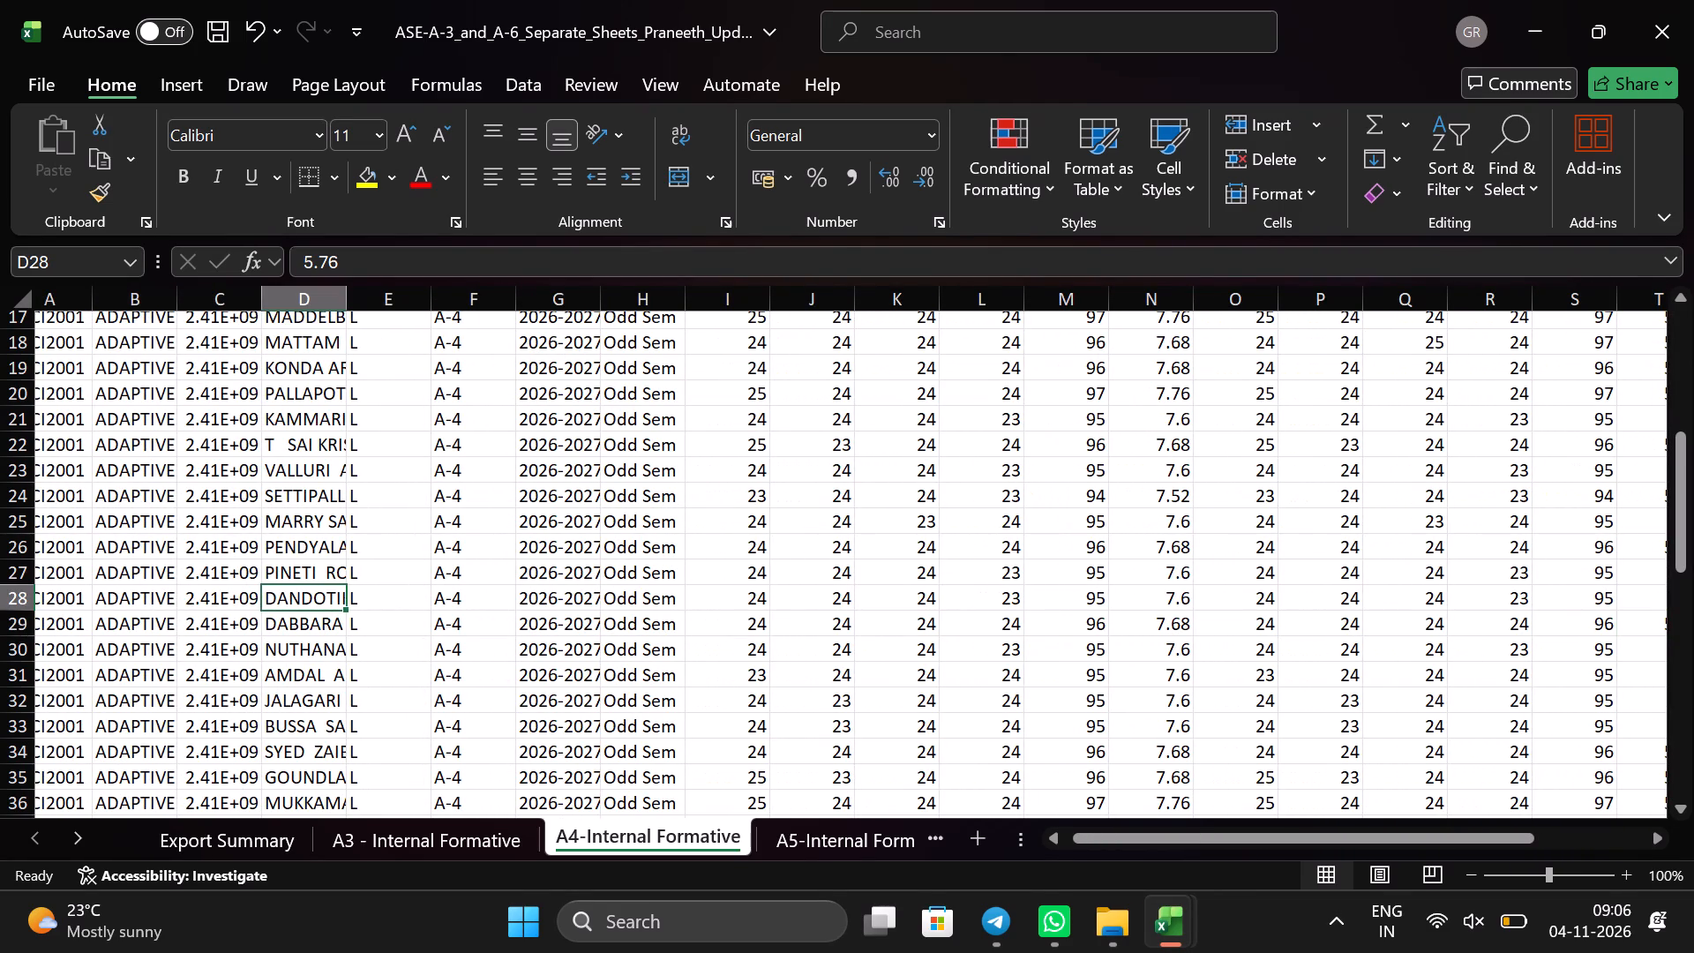
left_click_drag(331, 599, 1385, 606)
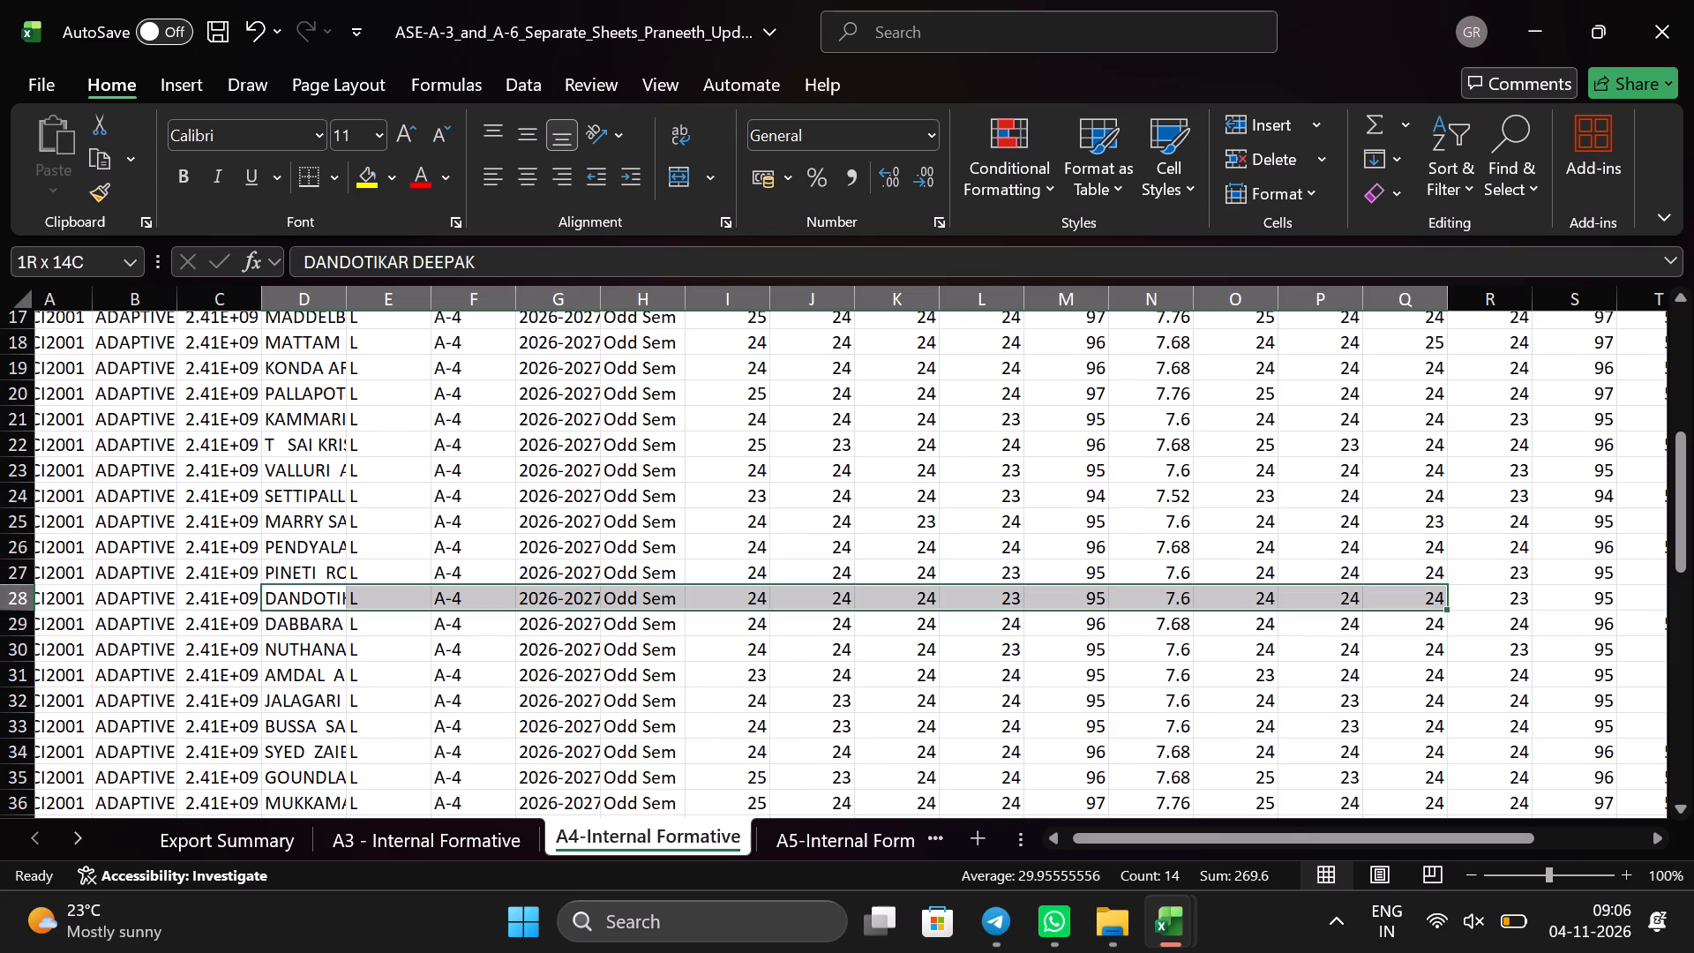
left_click_drag(1385, 606, 1653, 597)
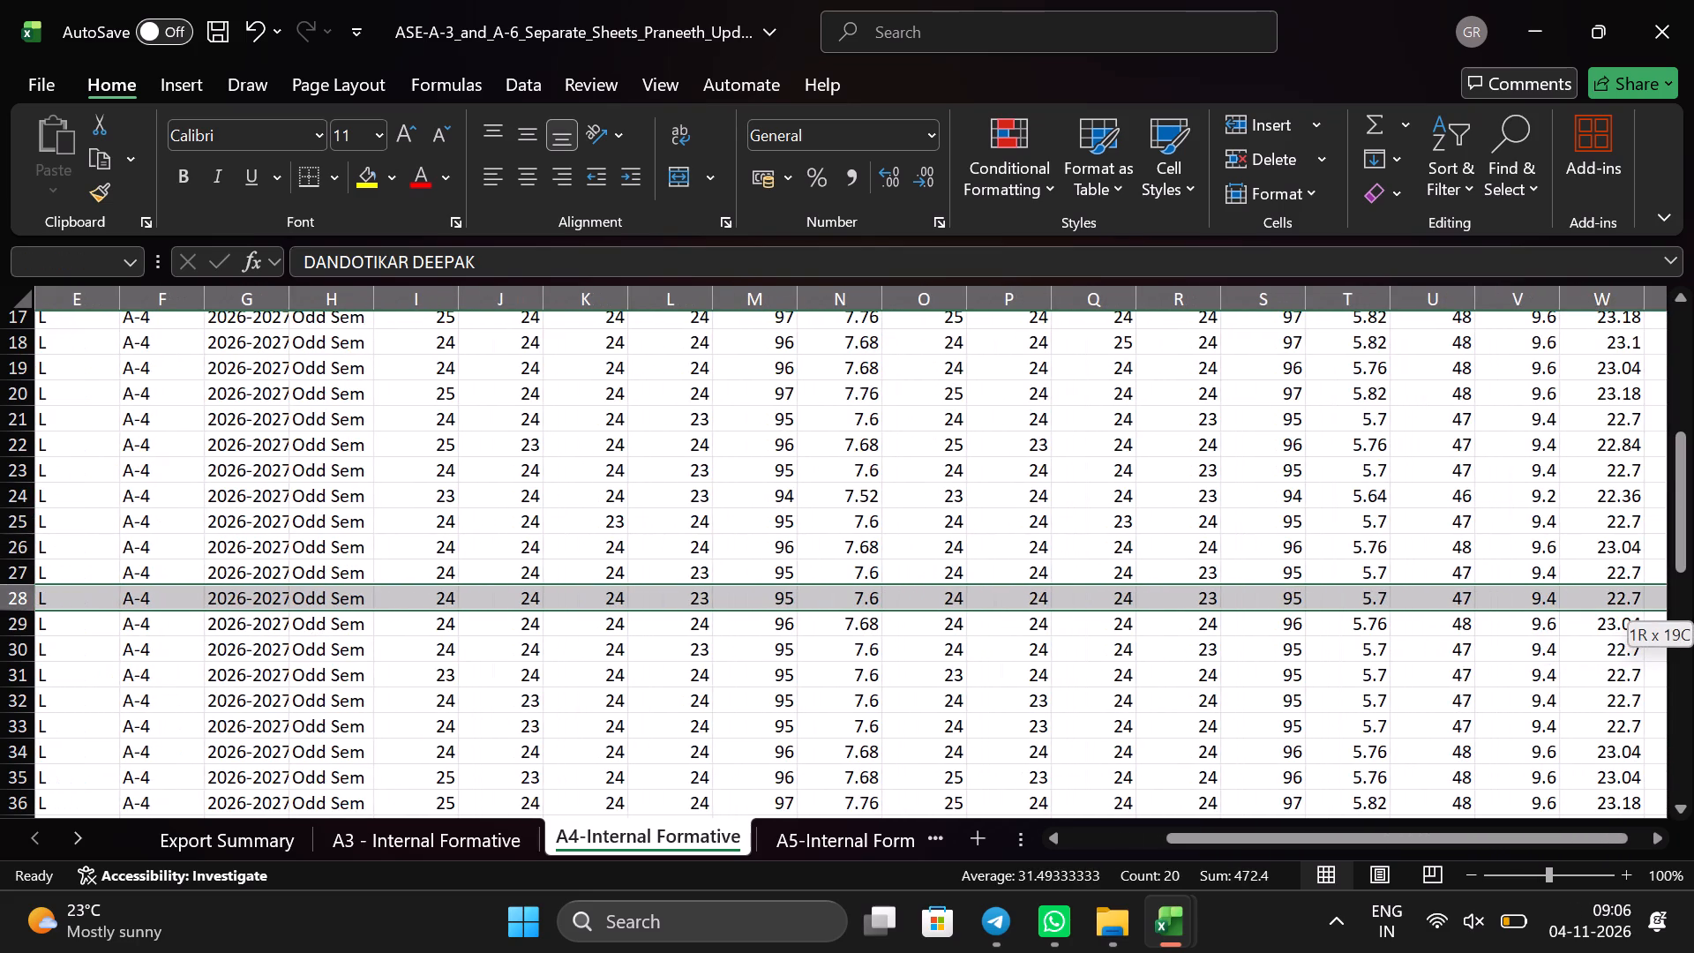
left_click_drag(1653, 597, 1632, 596)
left_click(1632, 596)
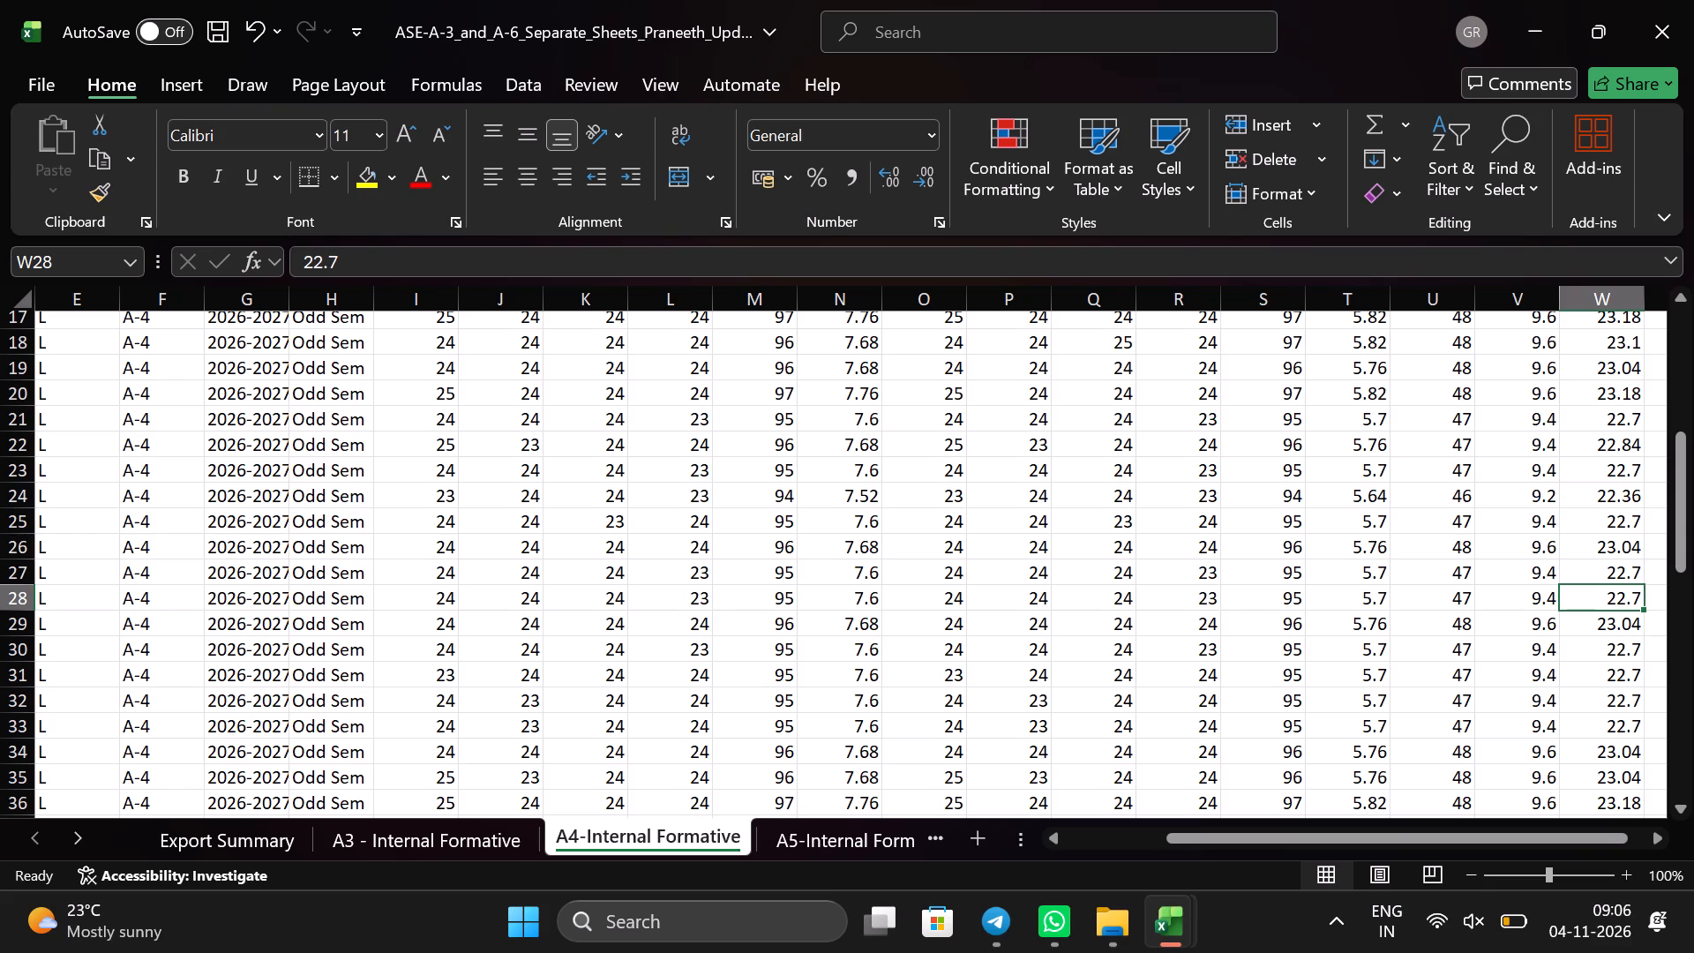
left_click(1292, 610)
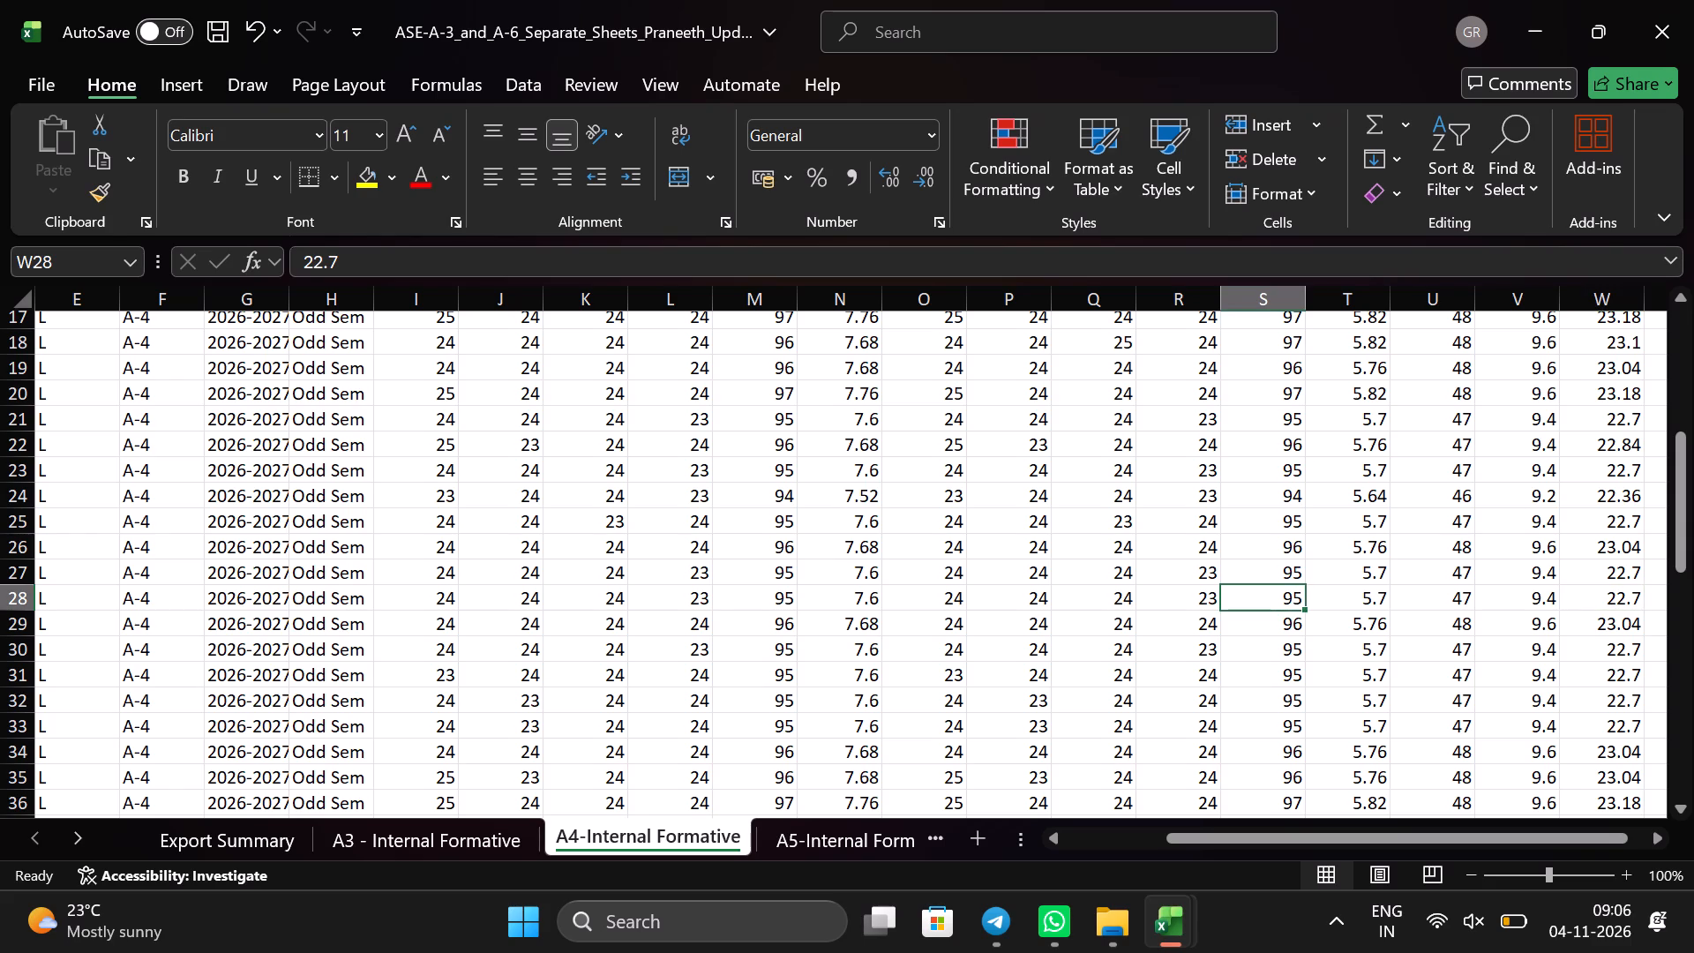
scroll(906, 579, "right", 1)
scroll(906, 579, "down", 1)
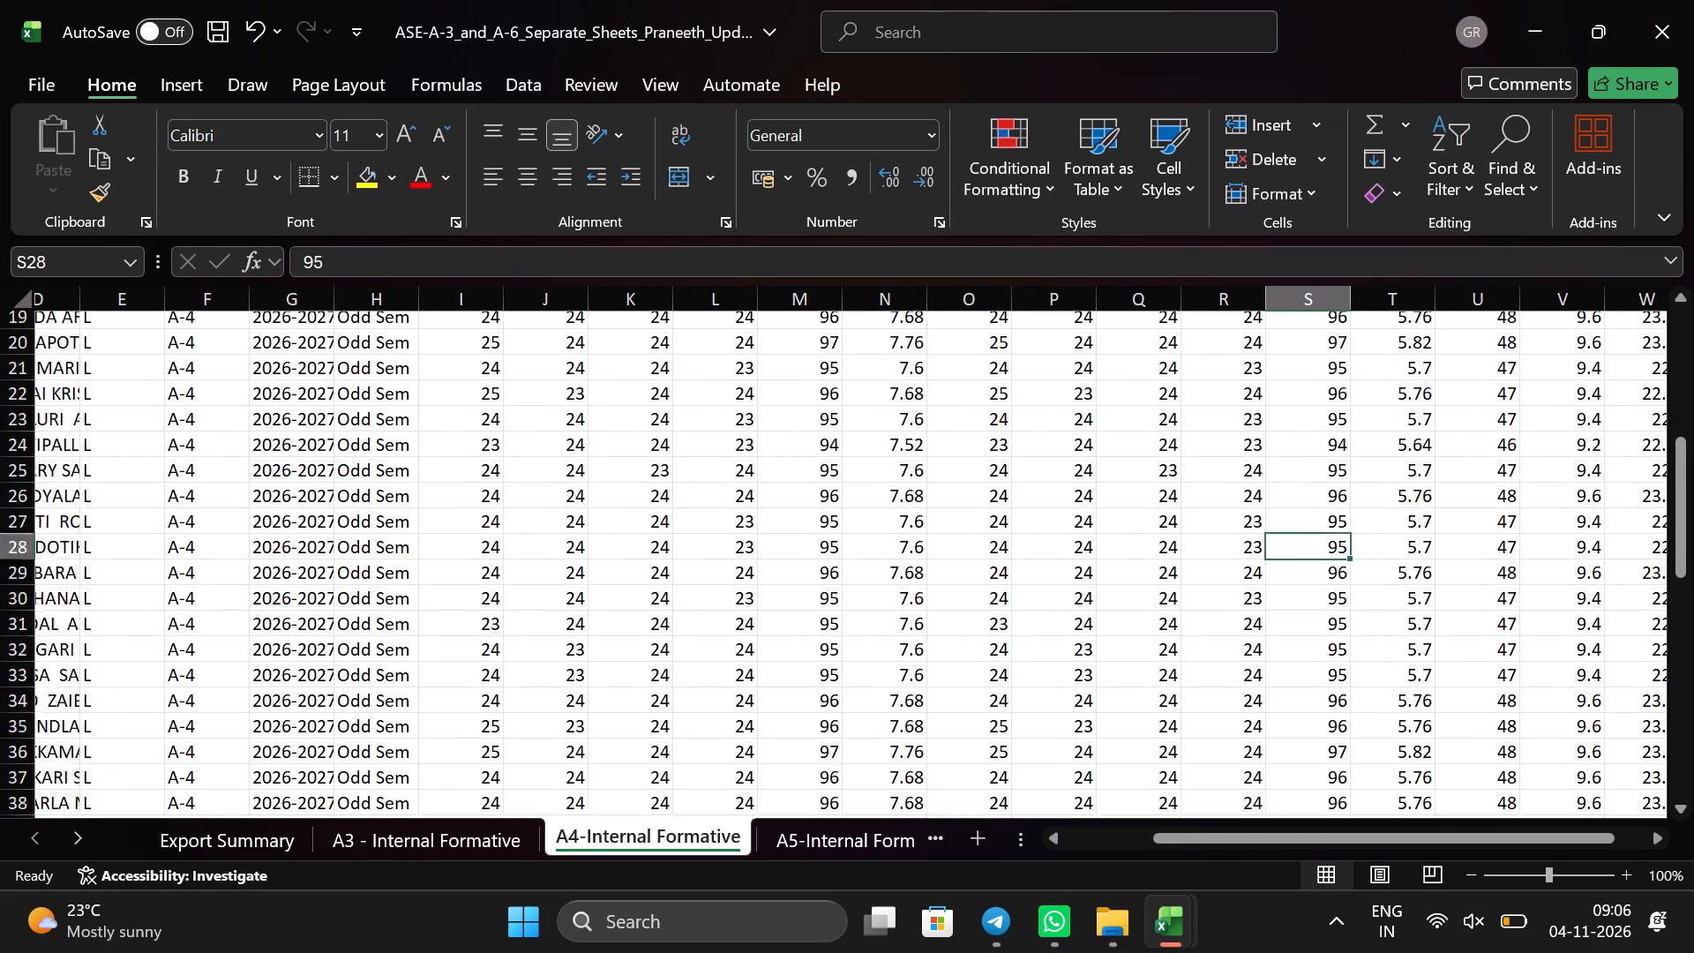
scroll(906, 579, "down", 1)
scroll(906, 579, "up", 4)
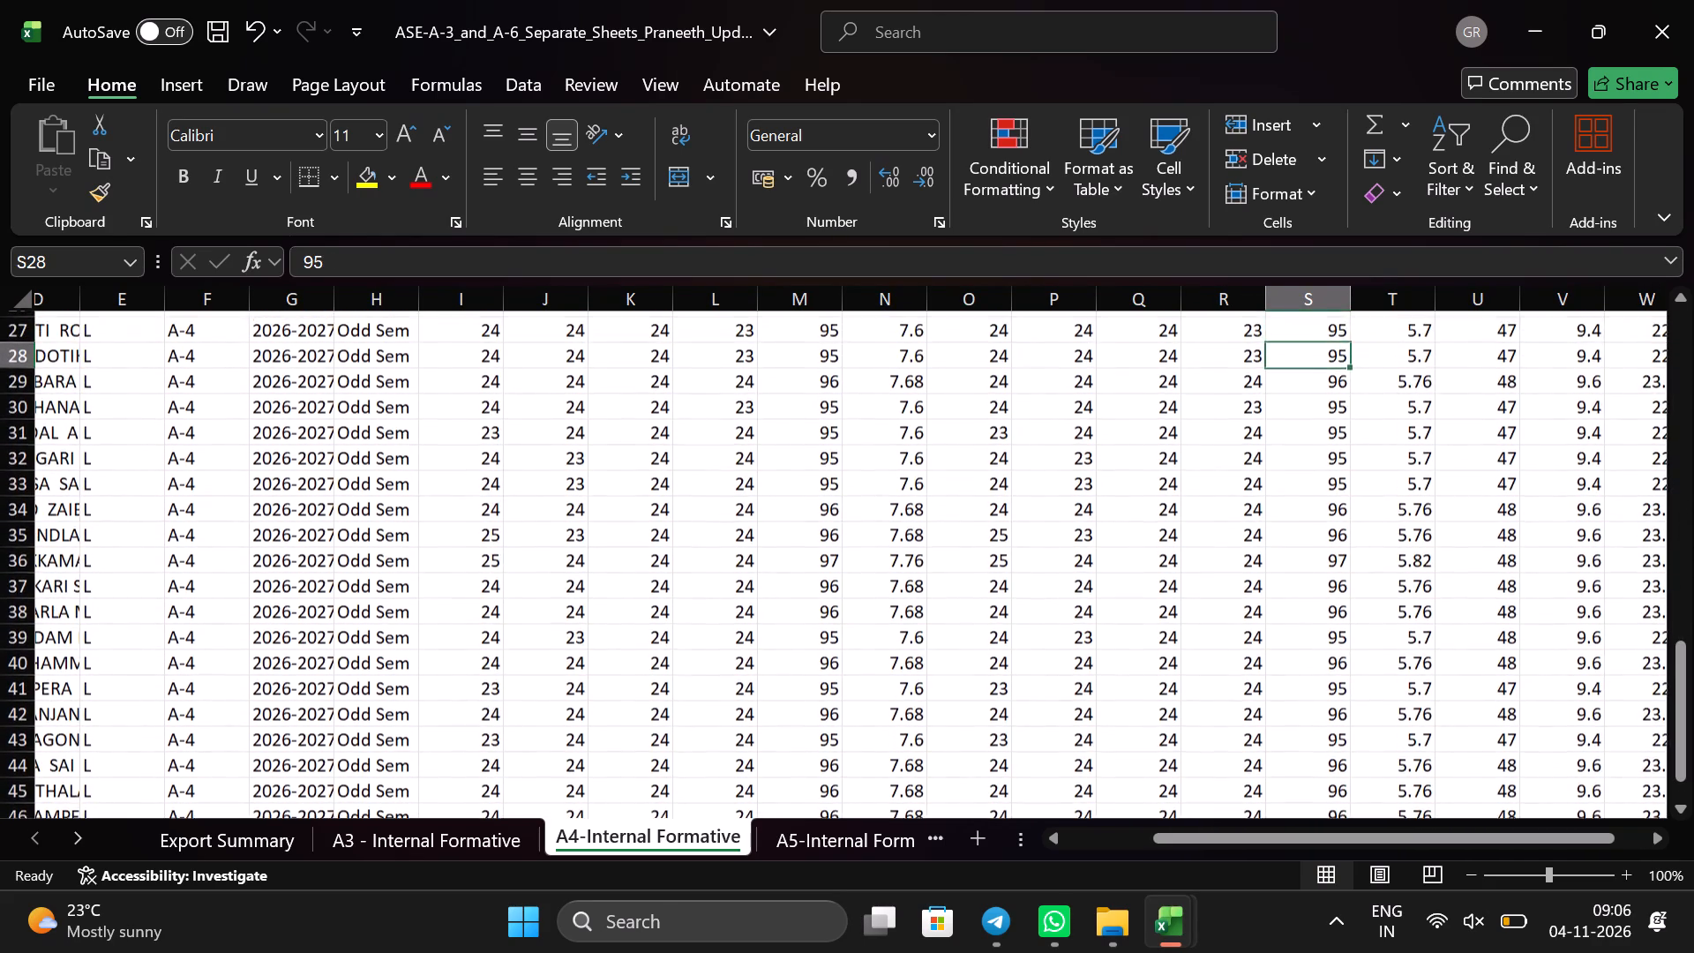
scroll(906, 579, "right", 3)
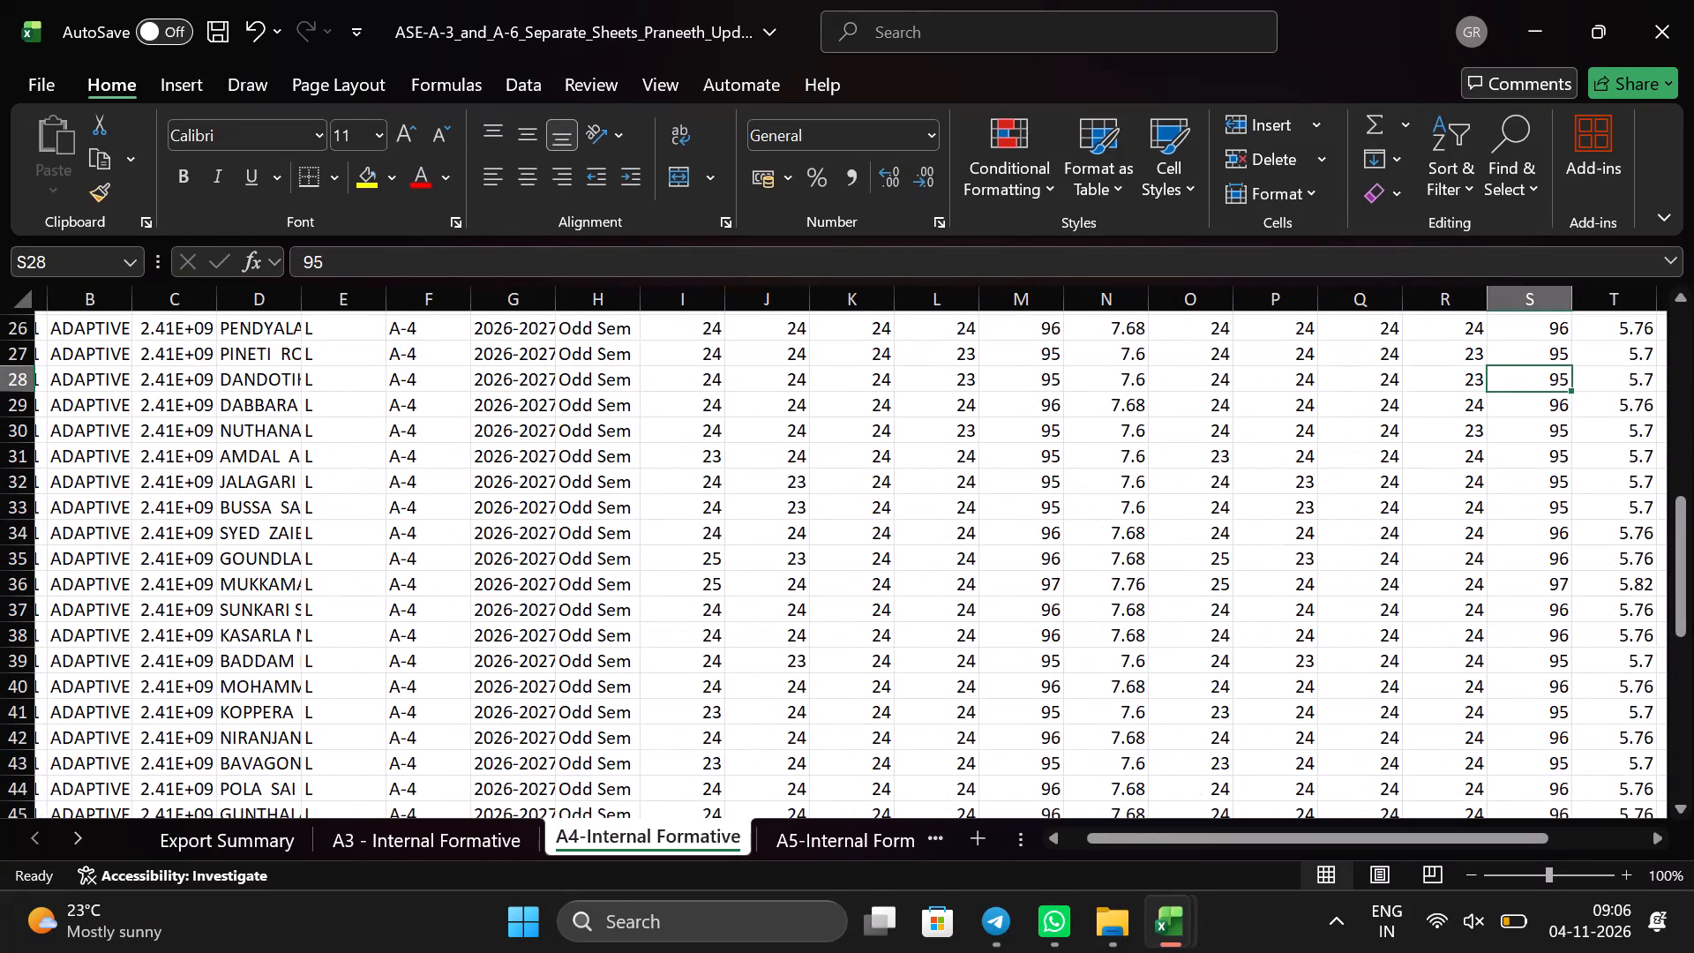
scroll(349, 667, "down", 2)
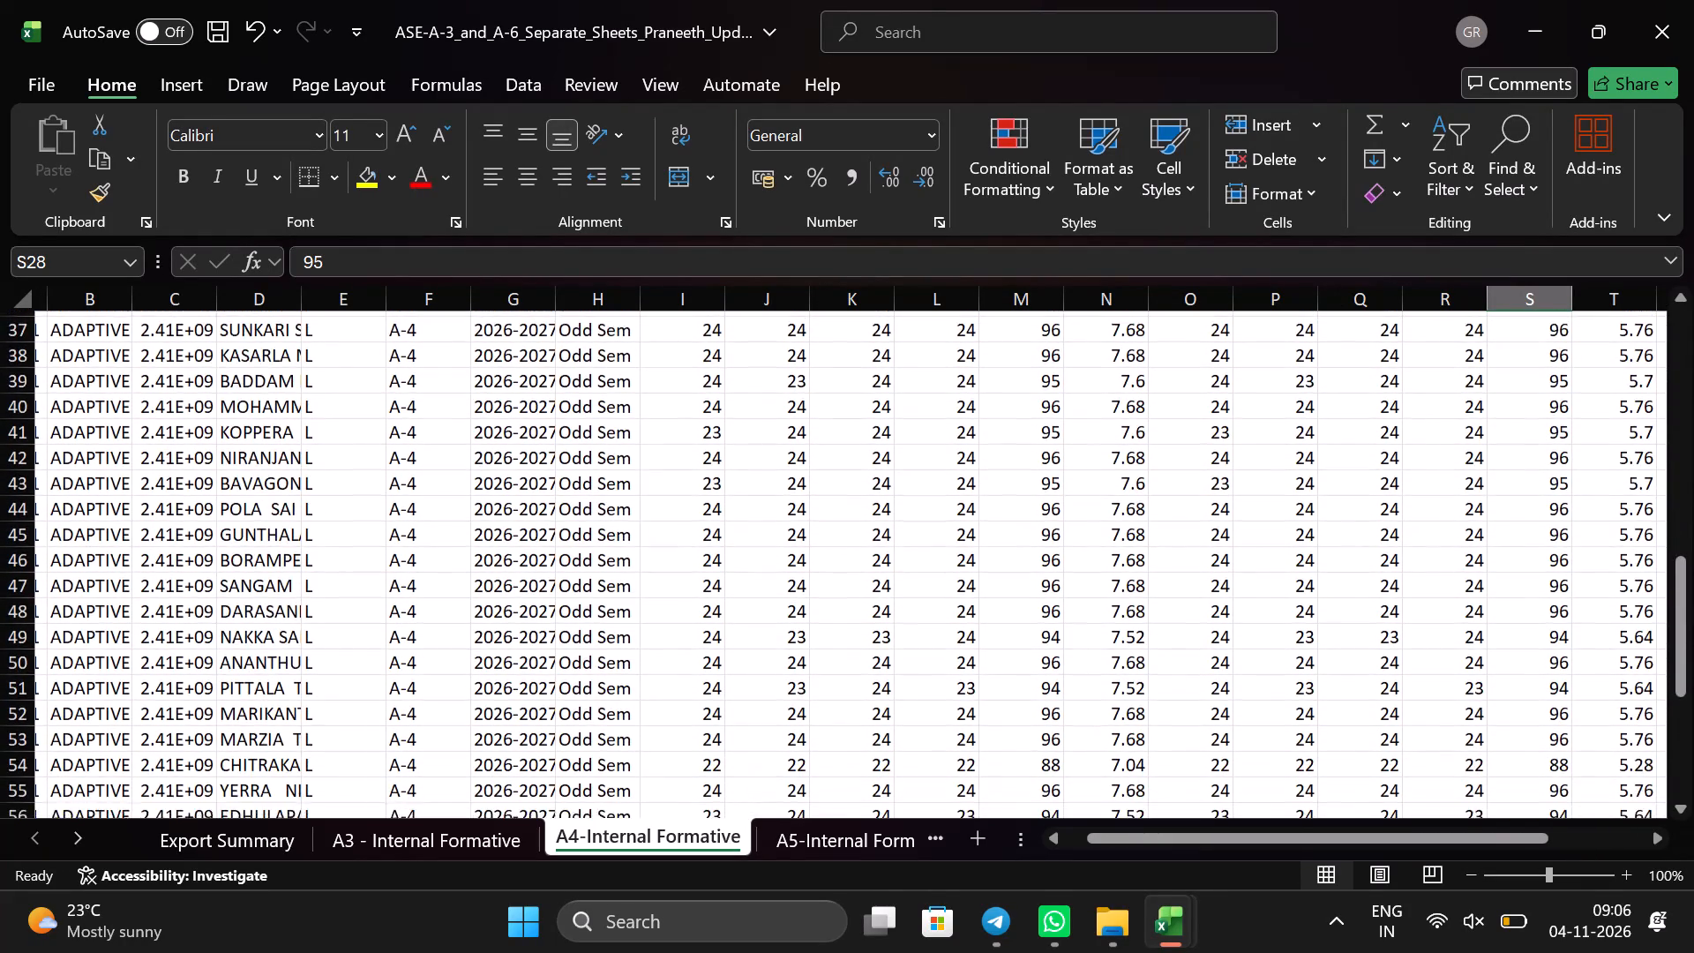
Check the full student names one by one in column D of the A4 sheet, from row 31 down to row 44.
scroll(349, 667, "down", 1)
scroll(349, 667, "up", 1)
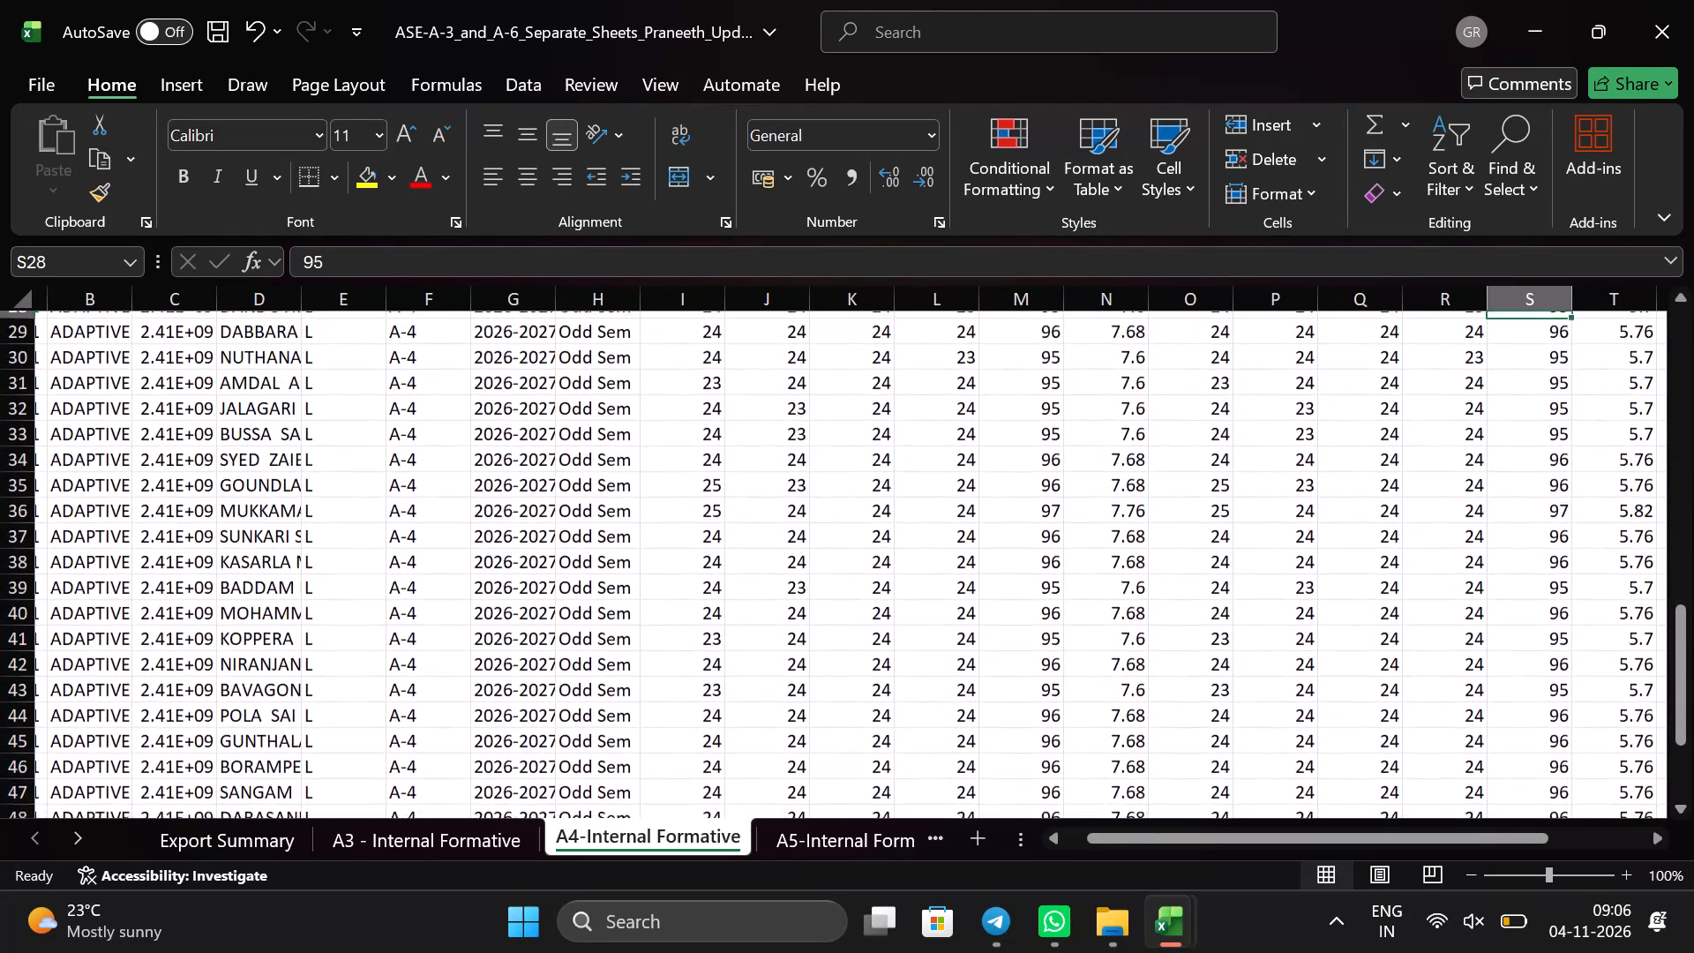
scroll(349, 667, "up", 1)
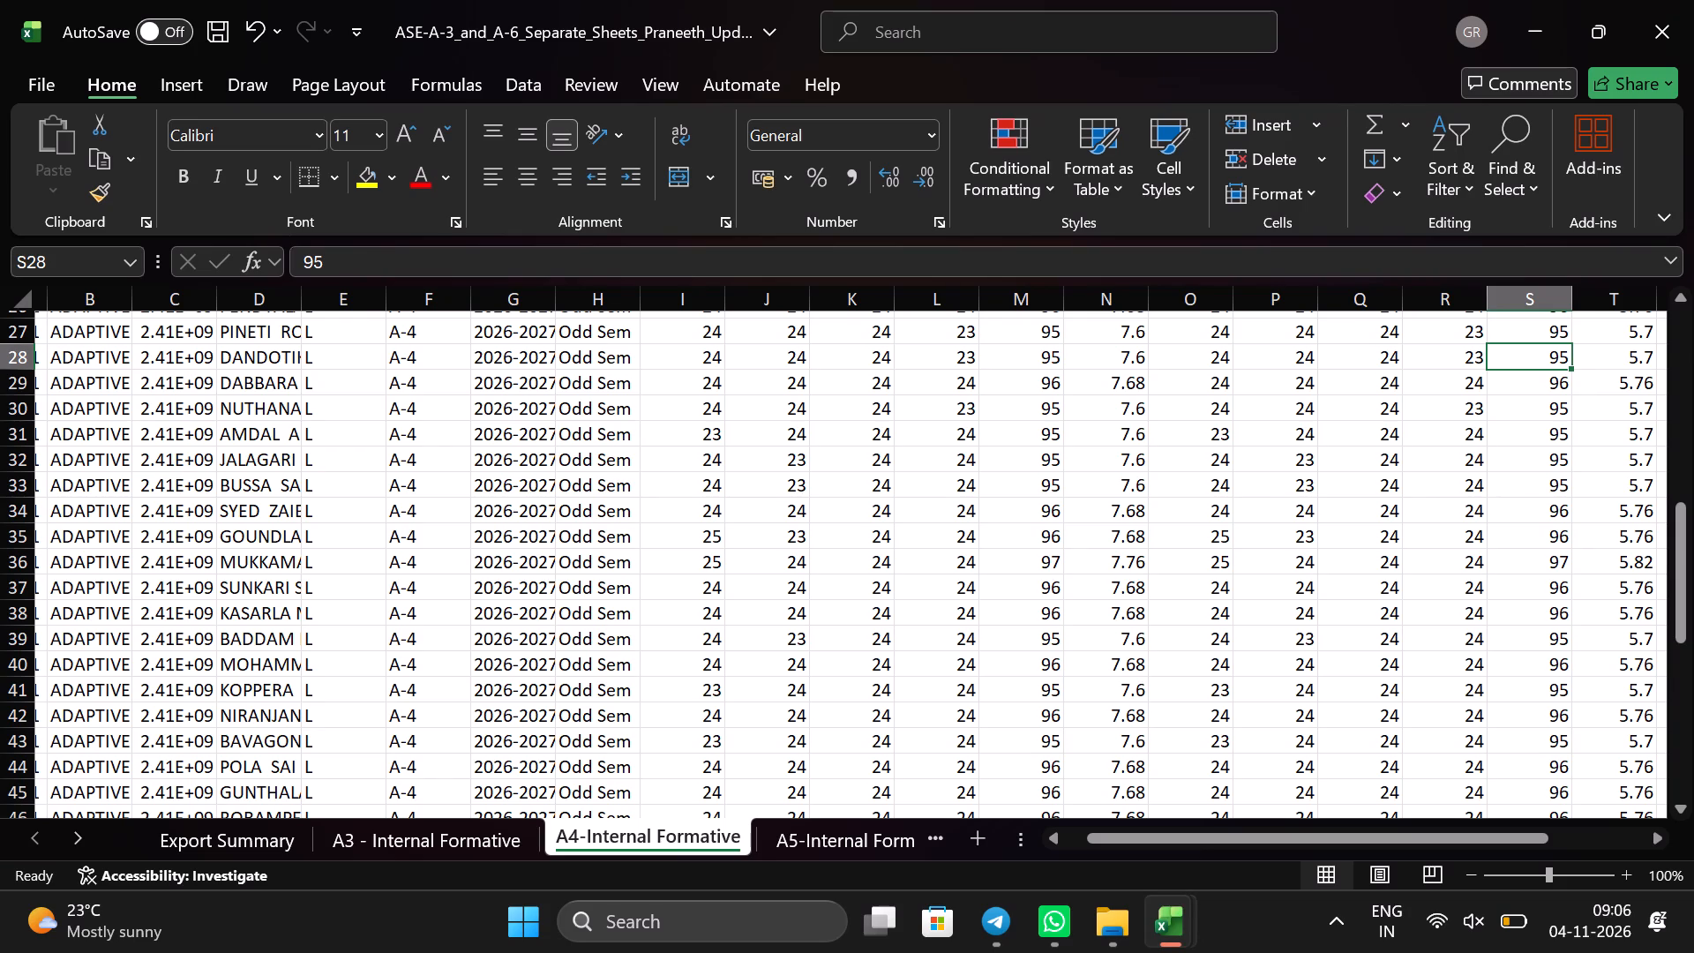
left_click(262, 439)
key("Down")
key("Down")
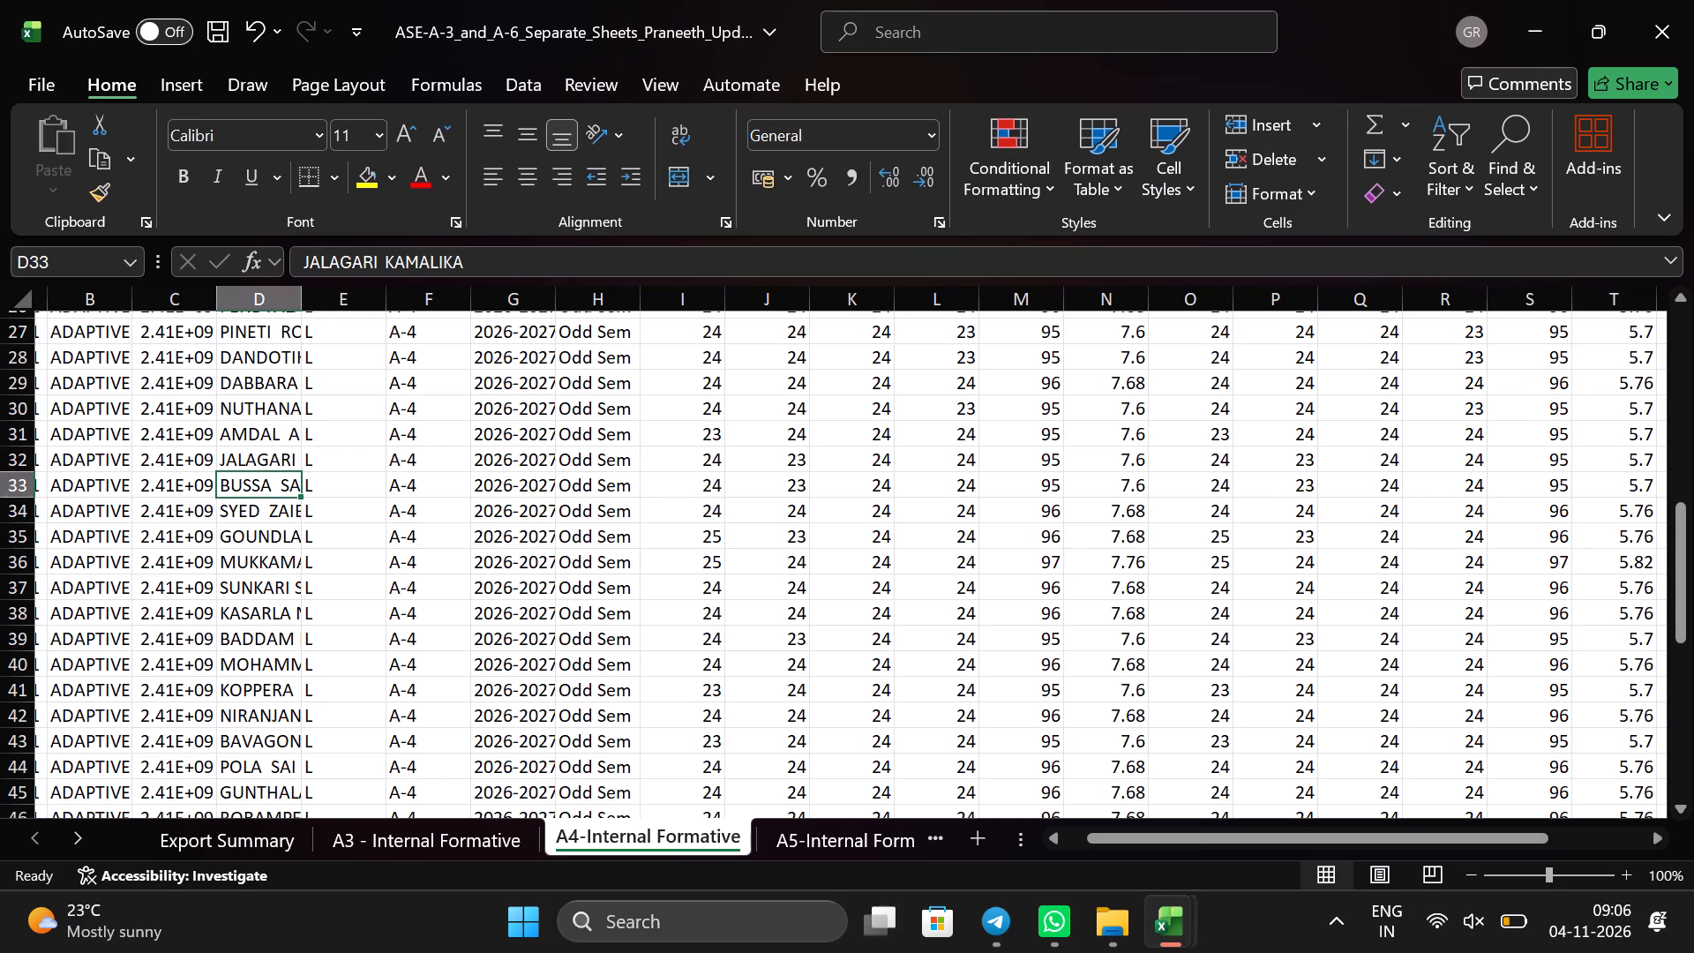
key("Down")
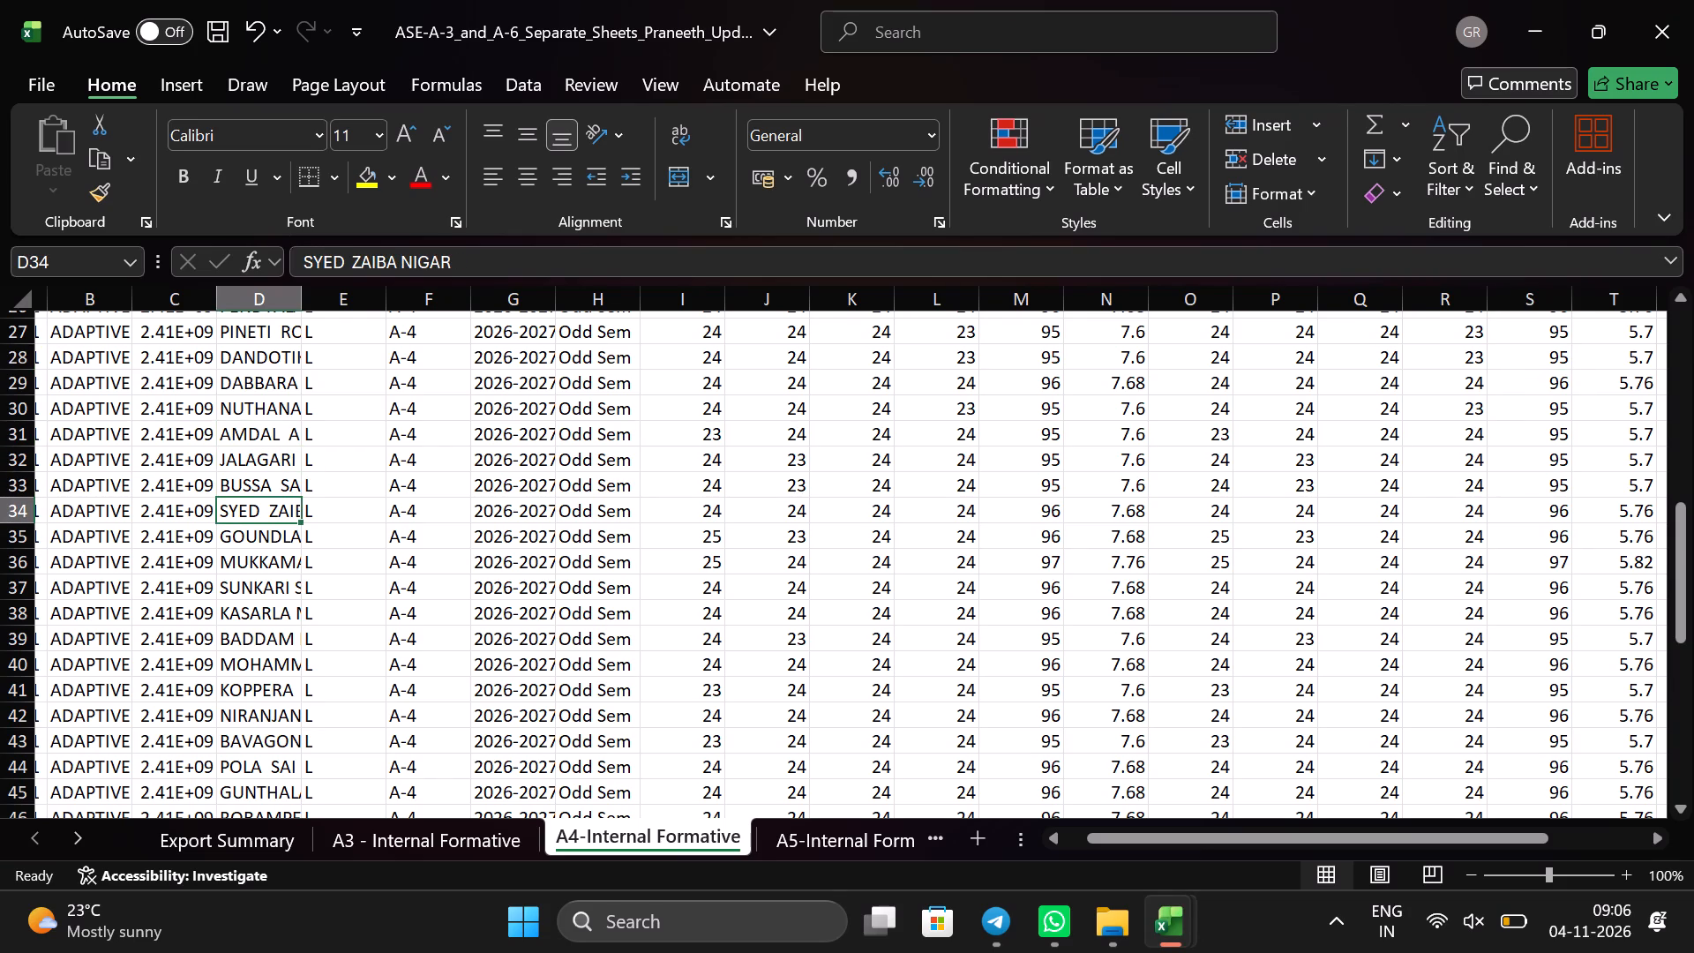
key("Down")
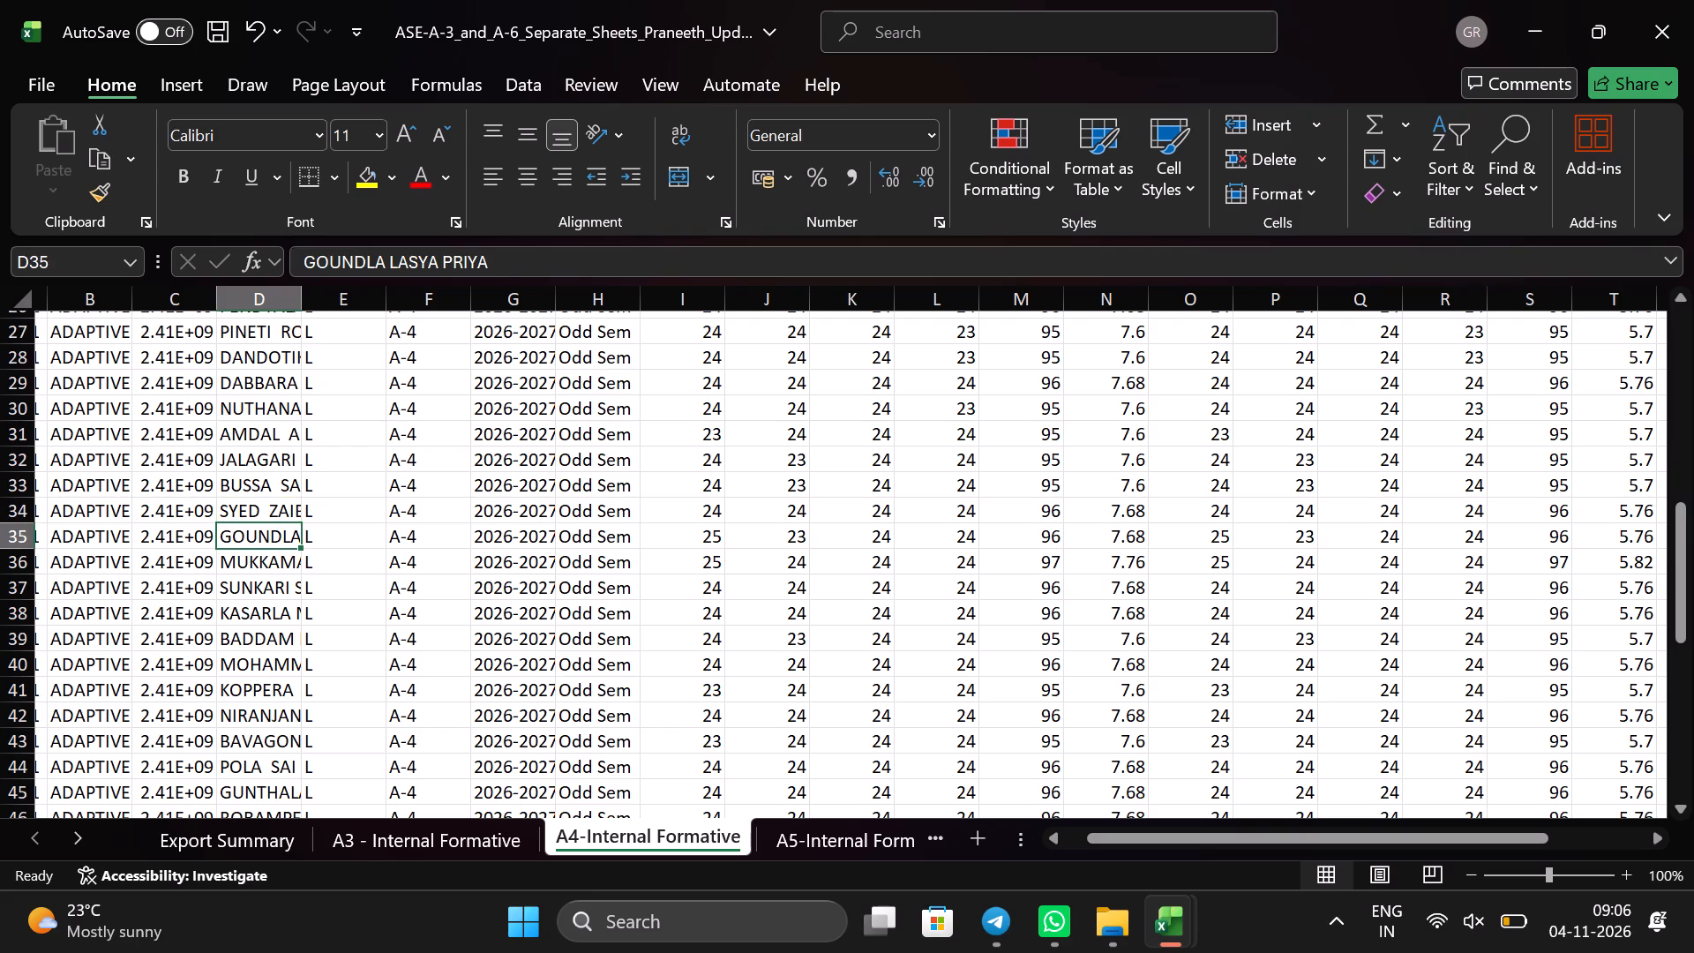
key("Down")
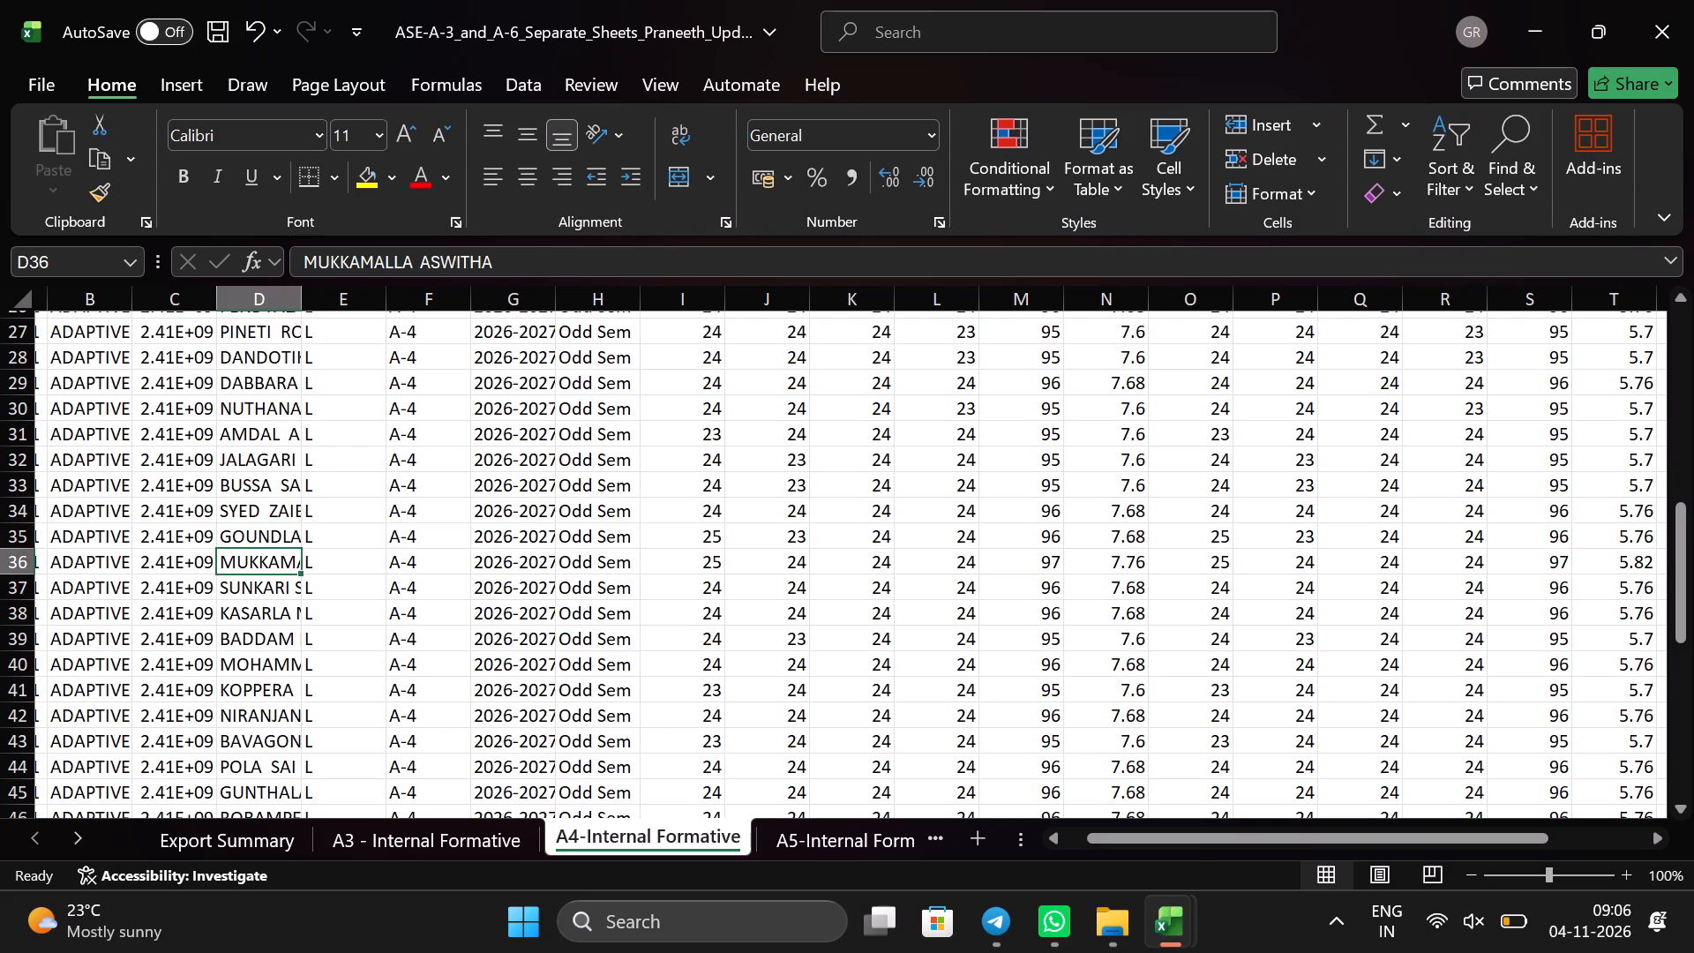
key("Down")
key("Down")
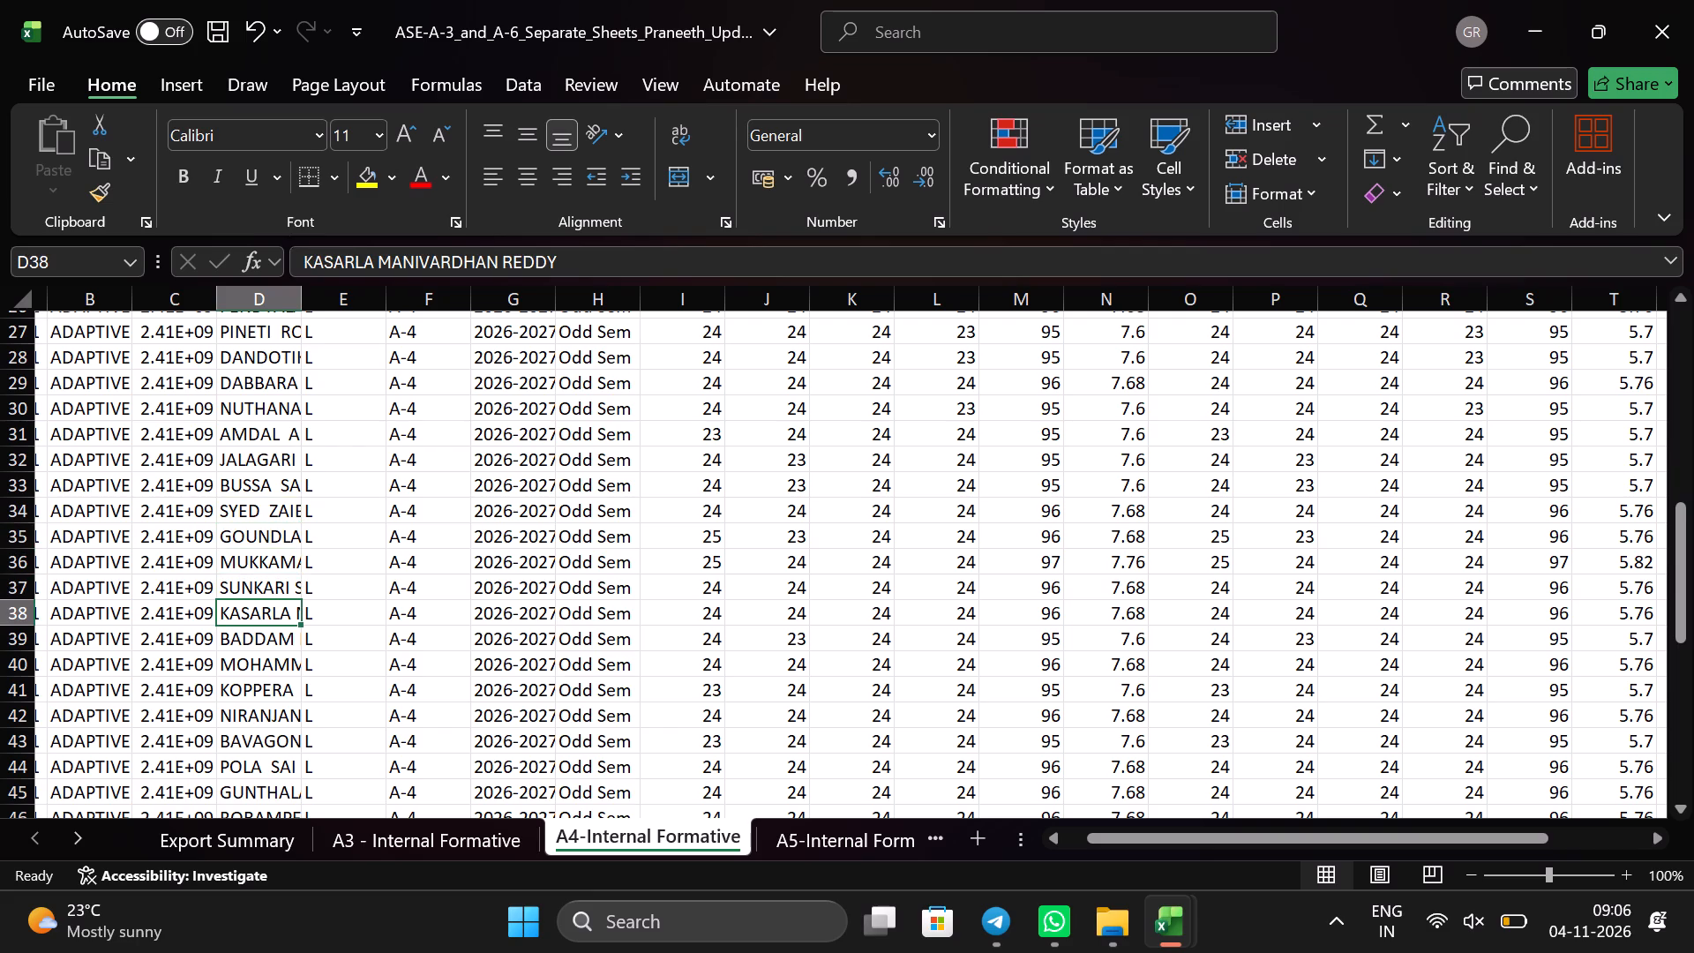
key("Down")
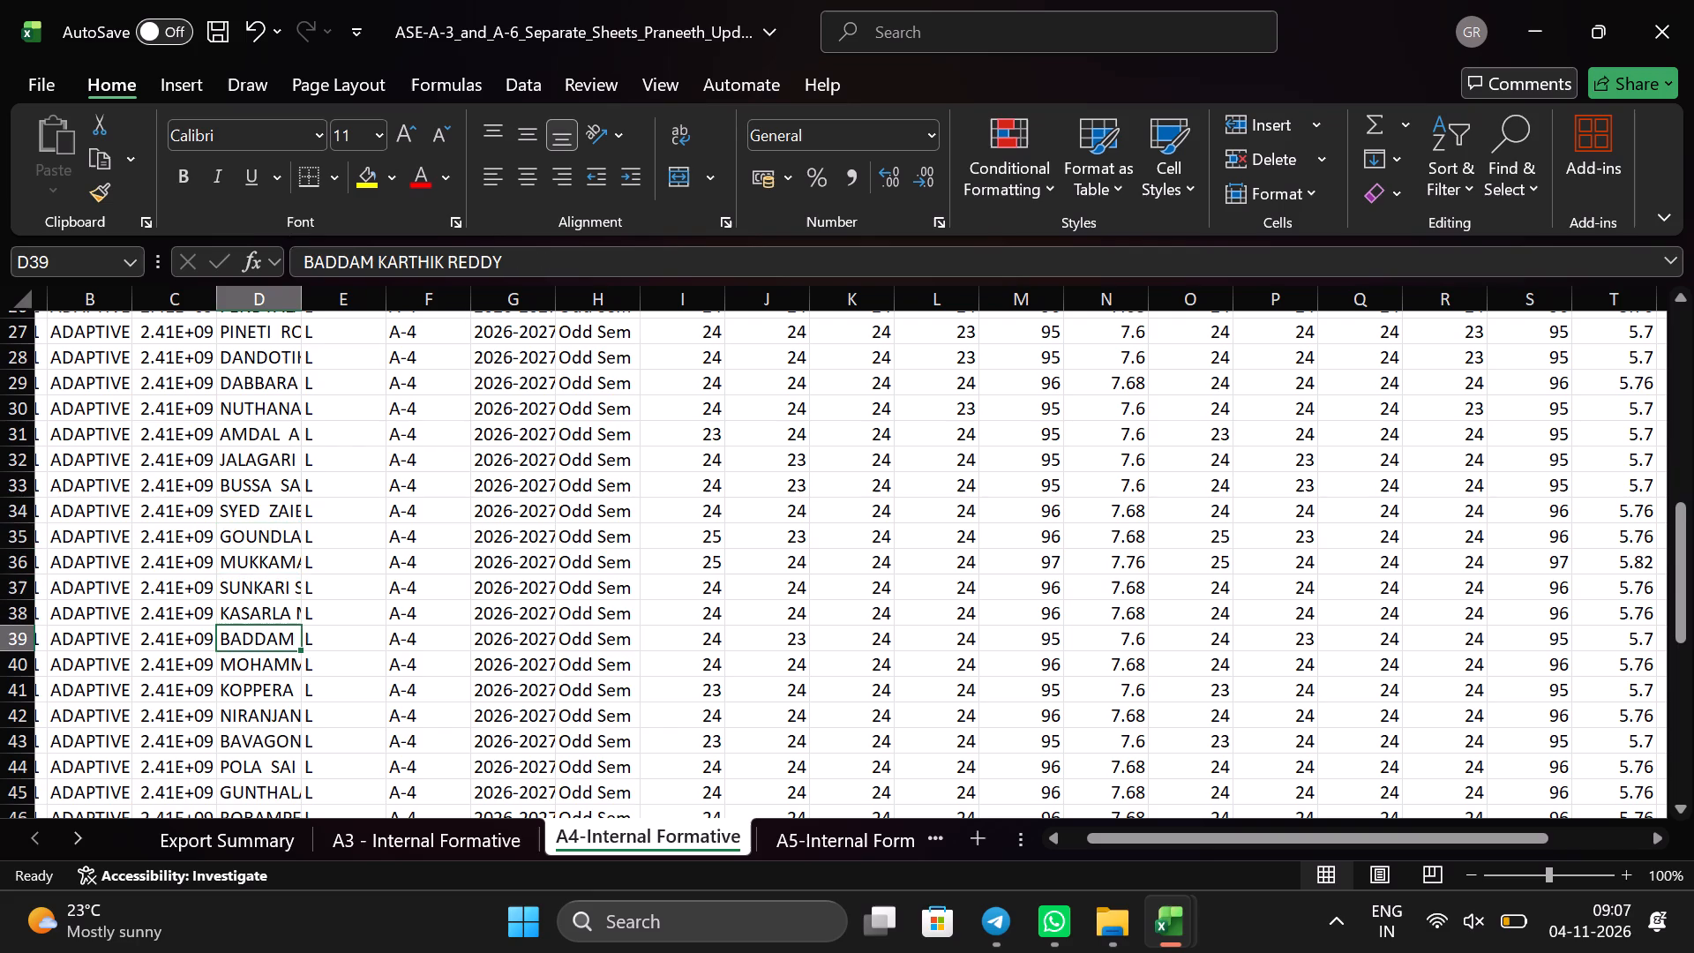
key("Down")
key("Down")
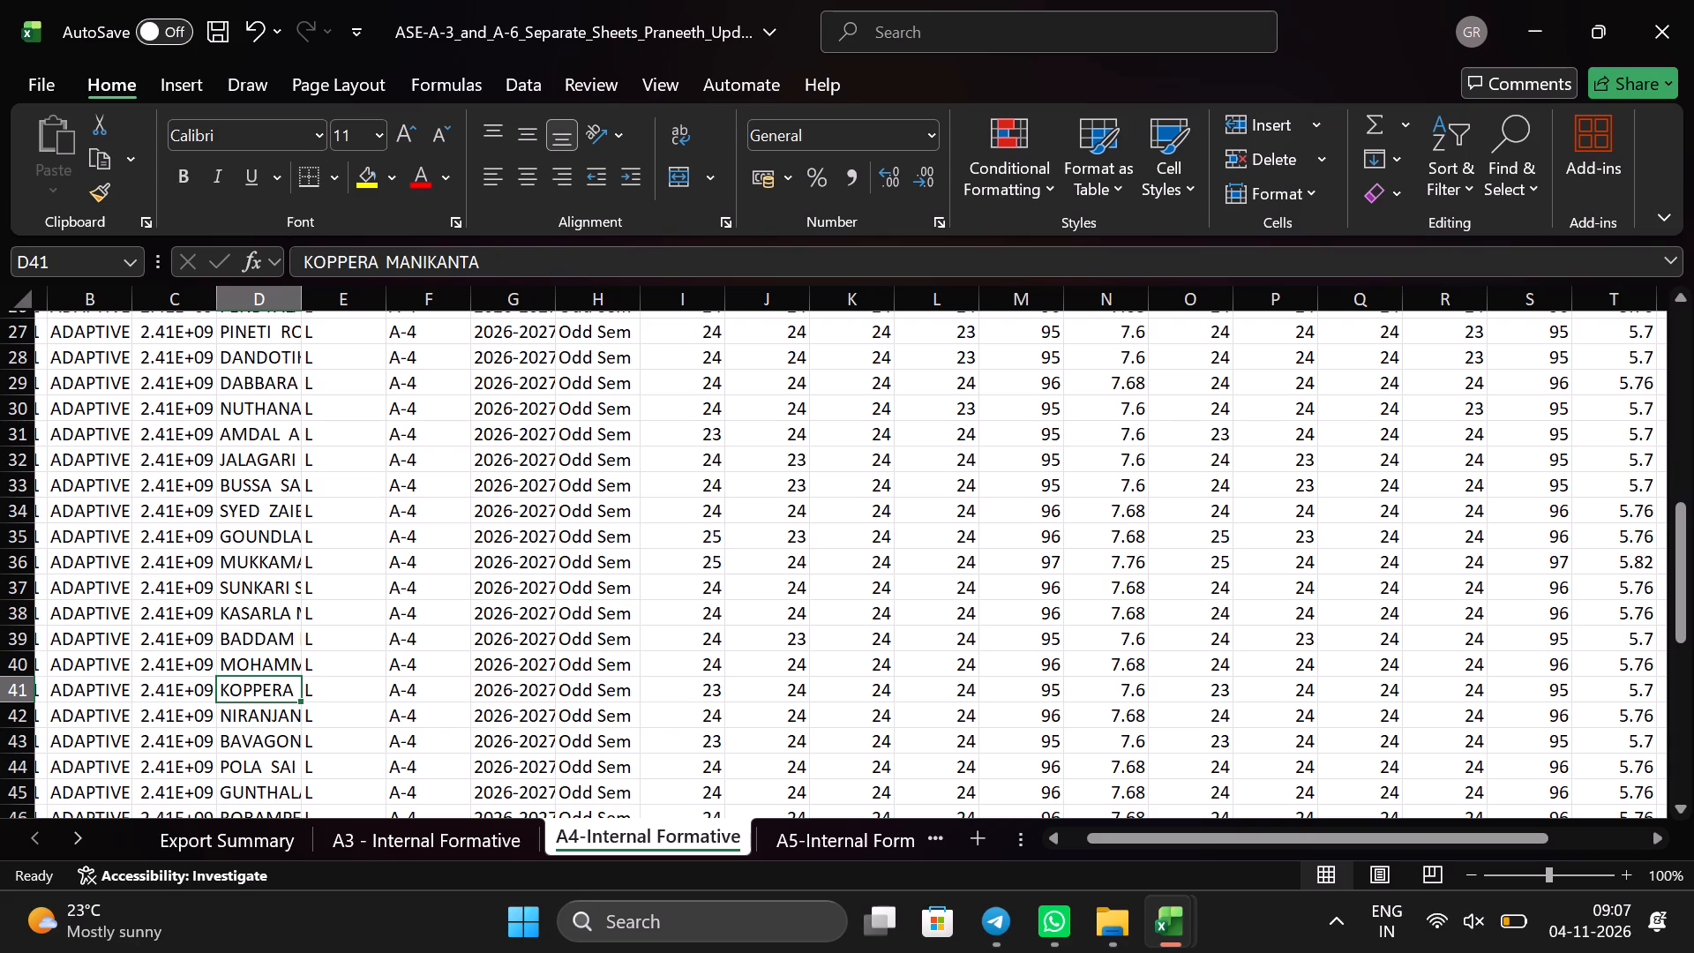
key("Down")
key("Down")
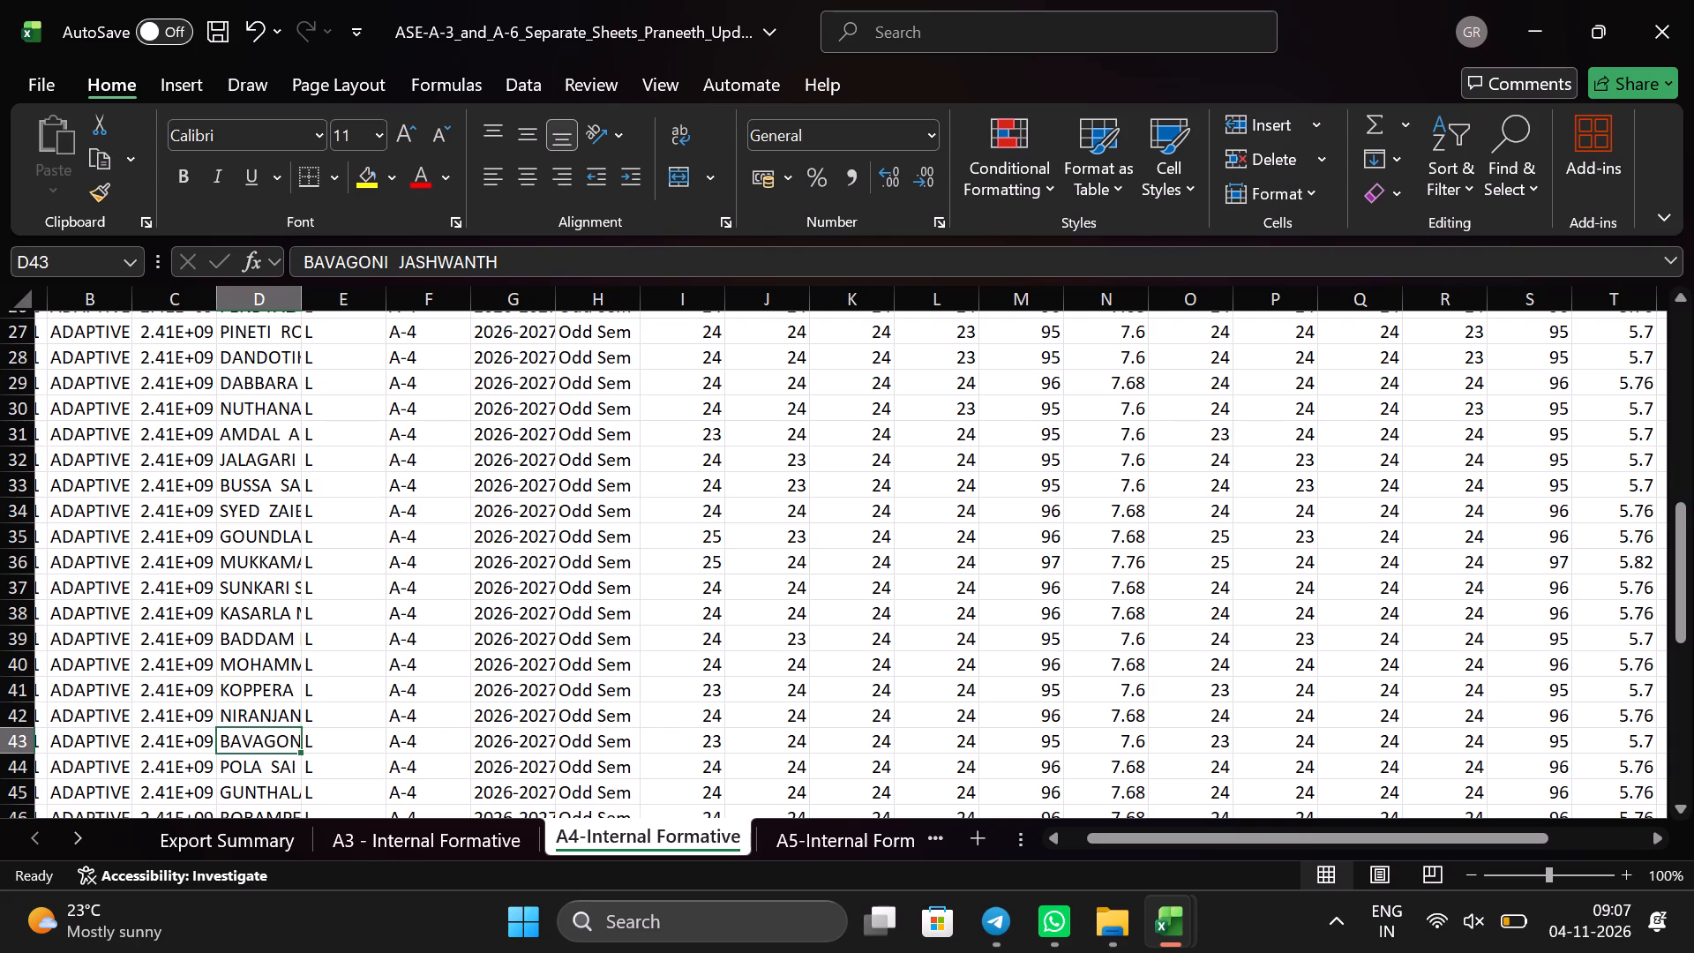
key("Down")
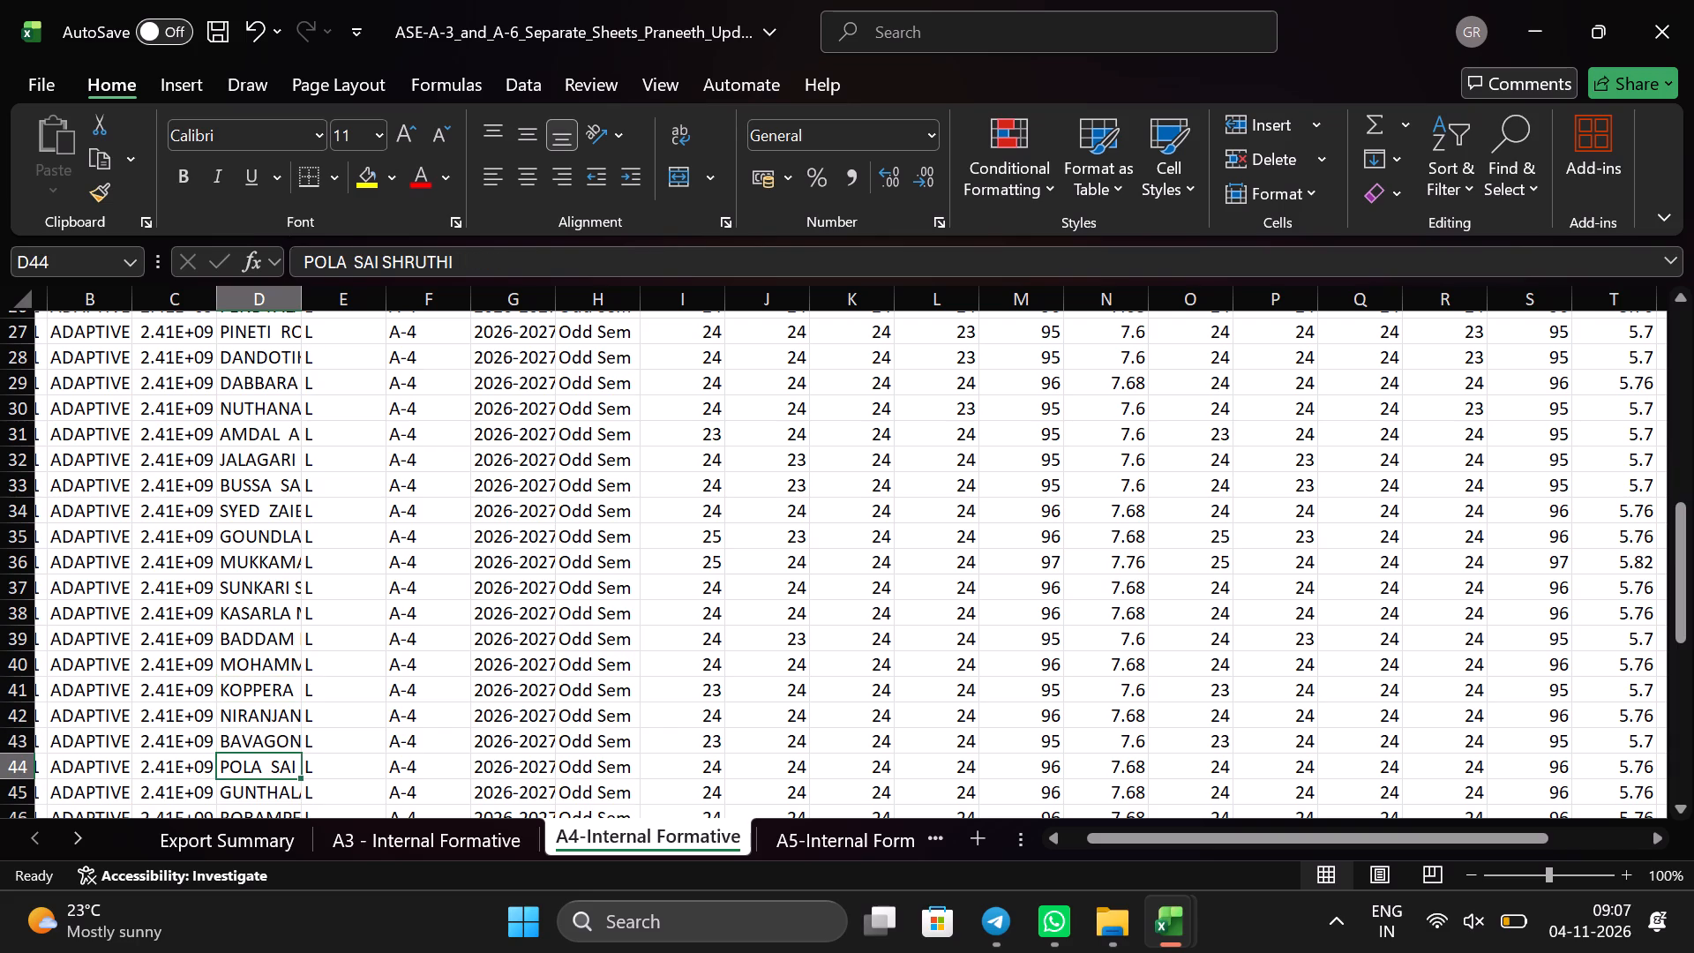
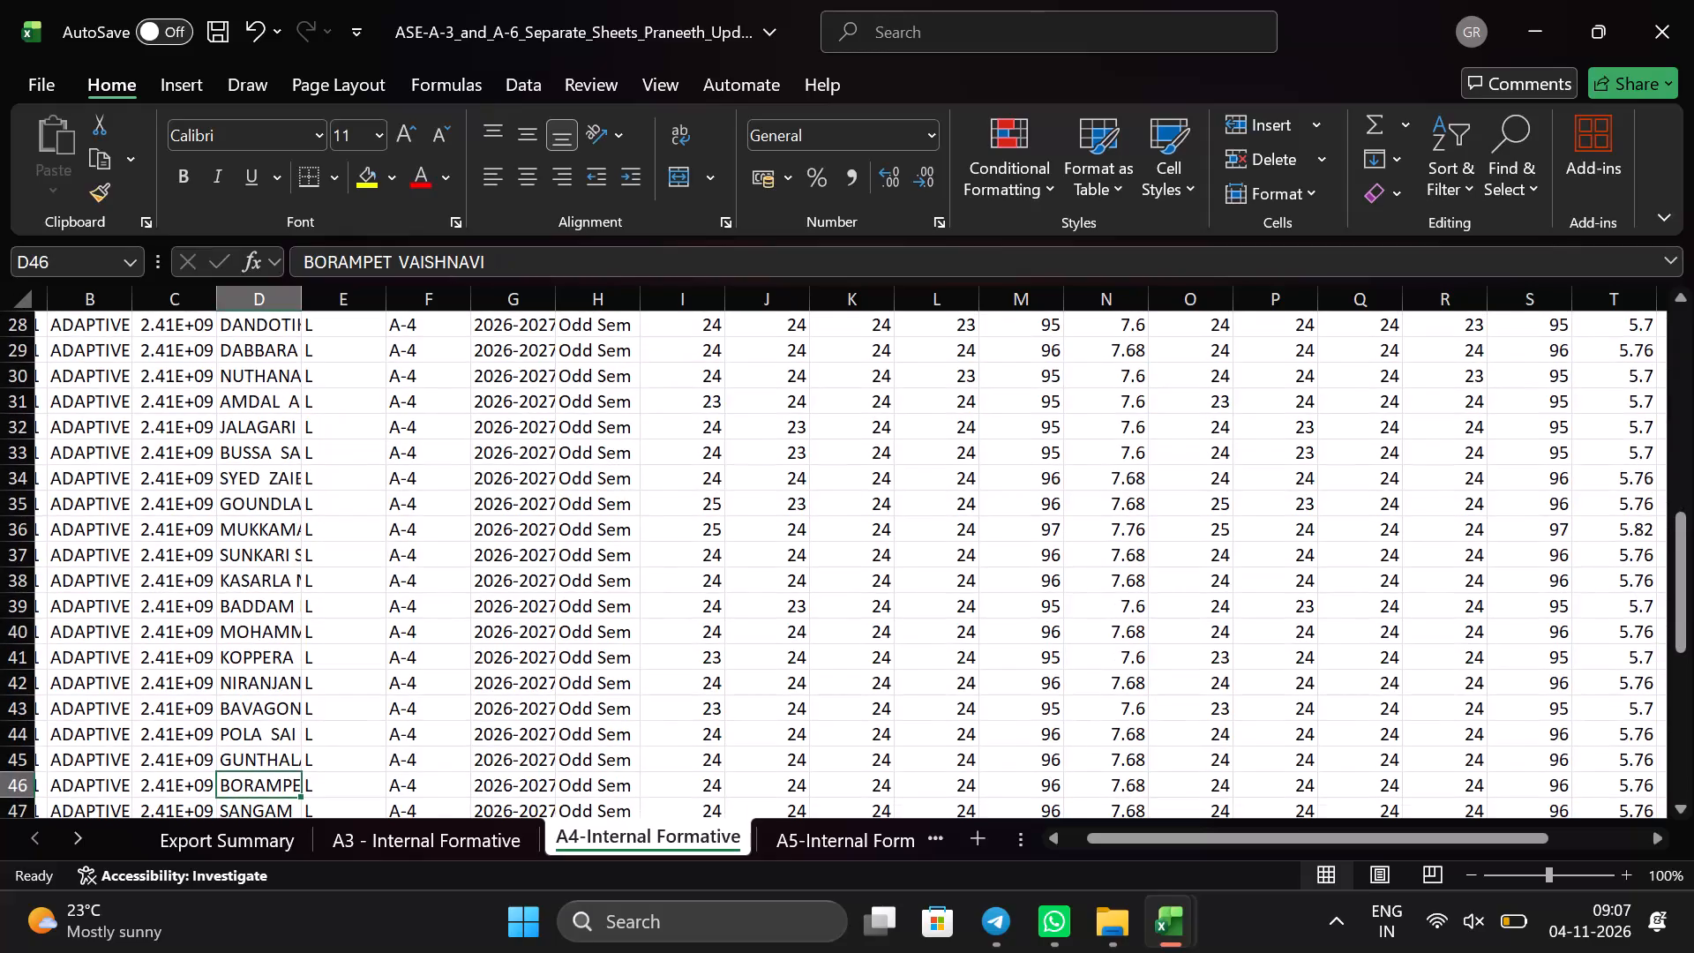
Check the full student names one by one in column D of the A4 sheet, from row 47 down to the last record in row 64.
key("Down")
key("Down")
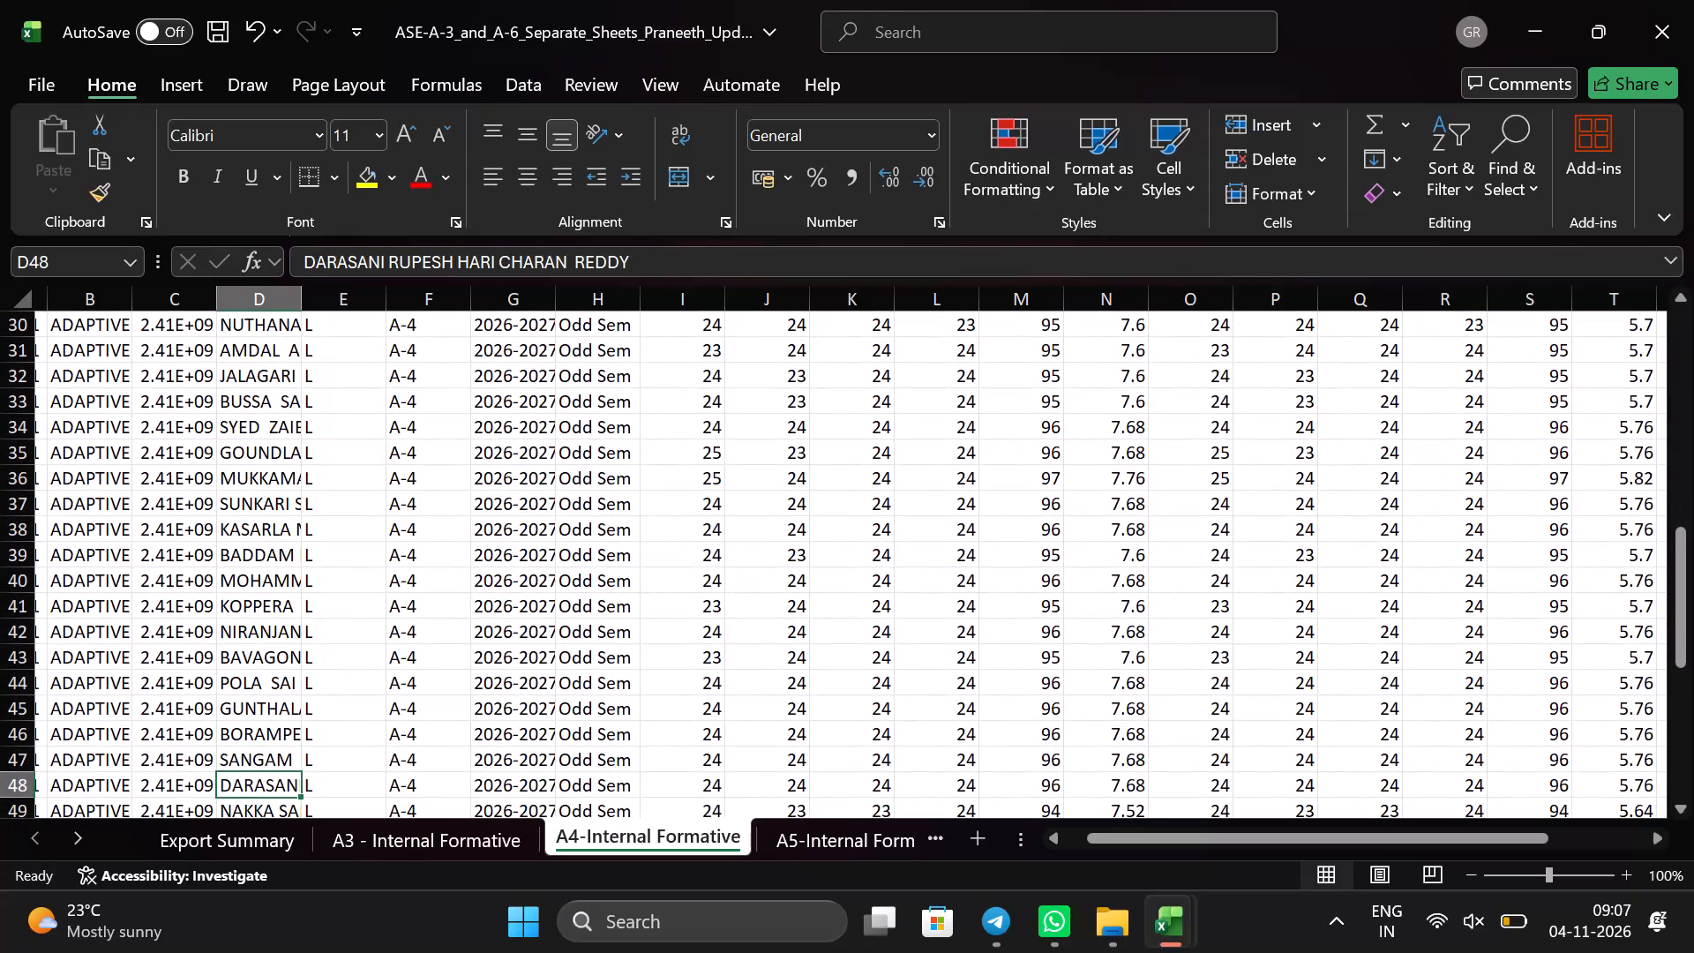
key("Down")
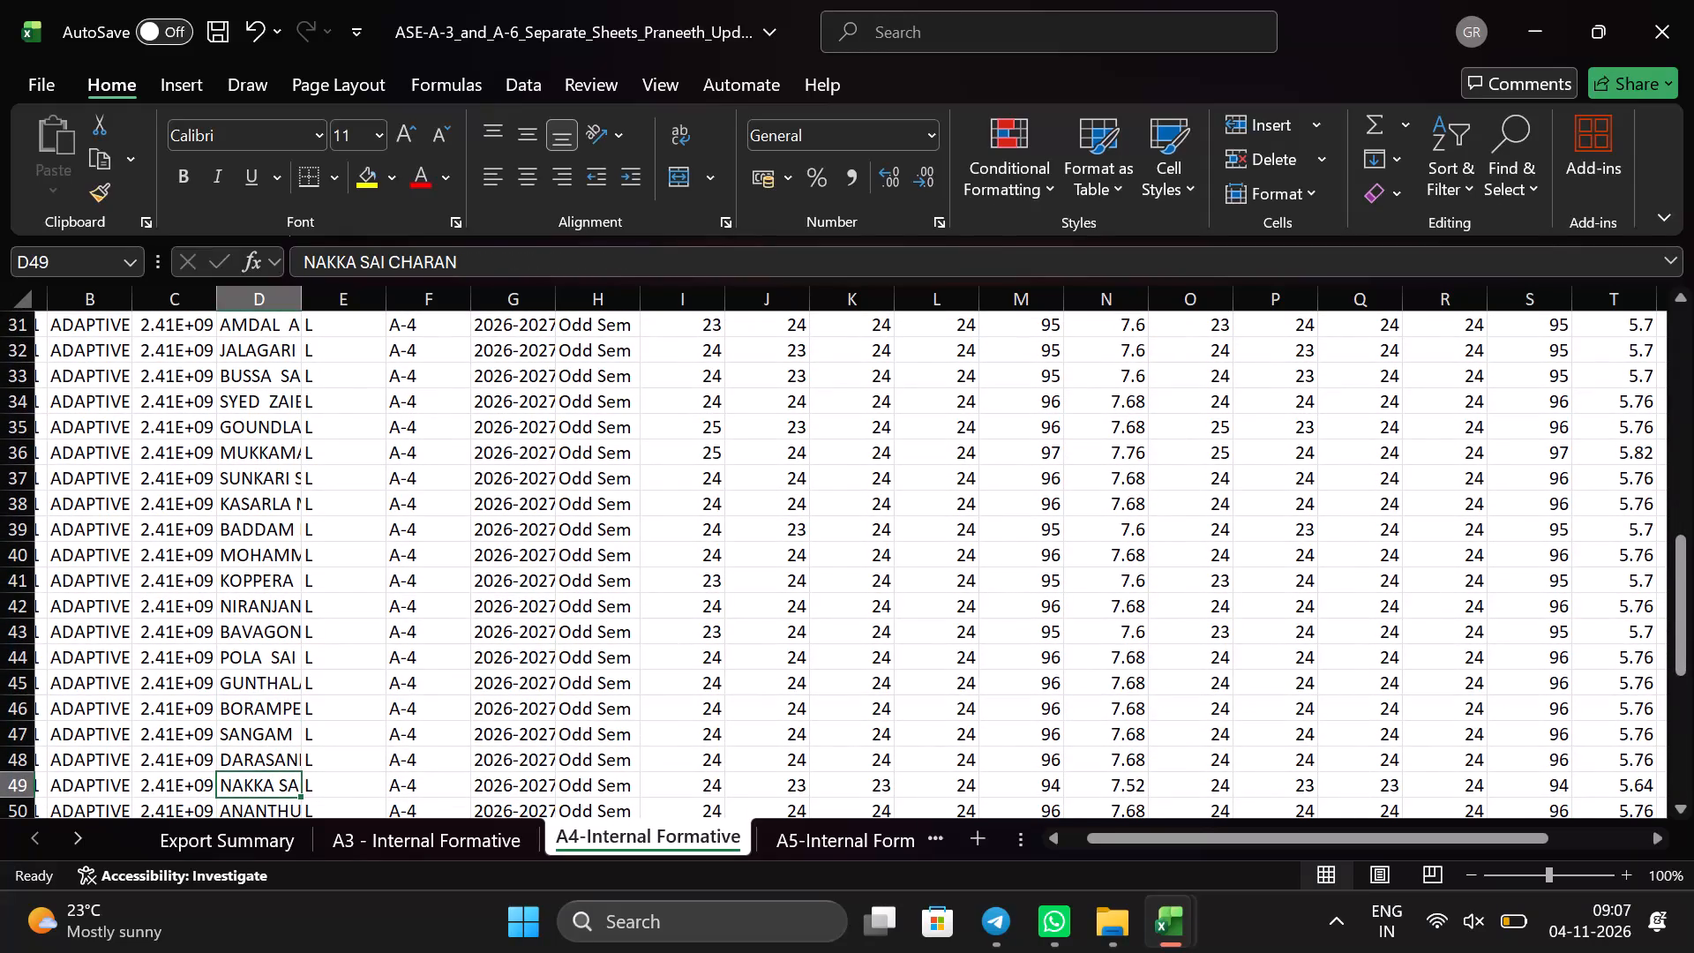
key("Down")
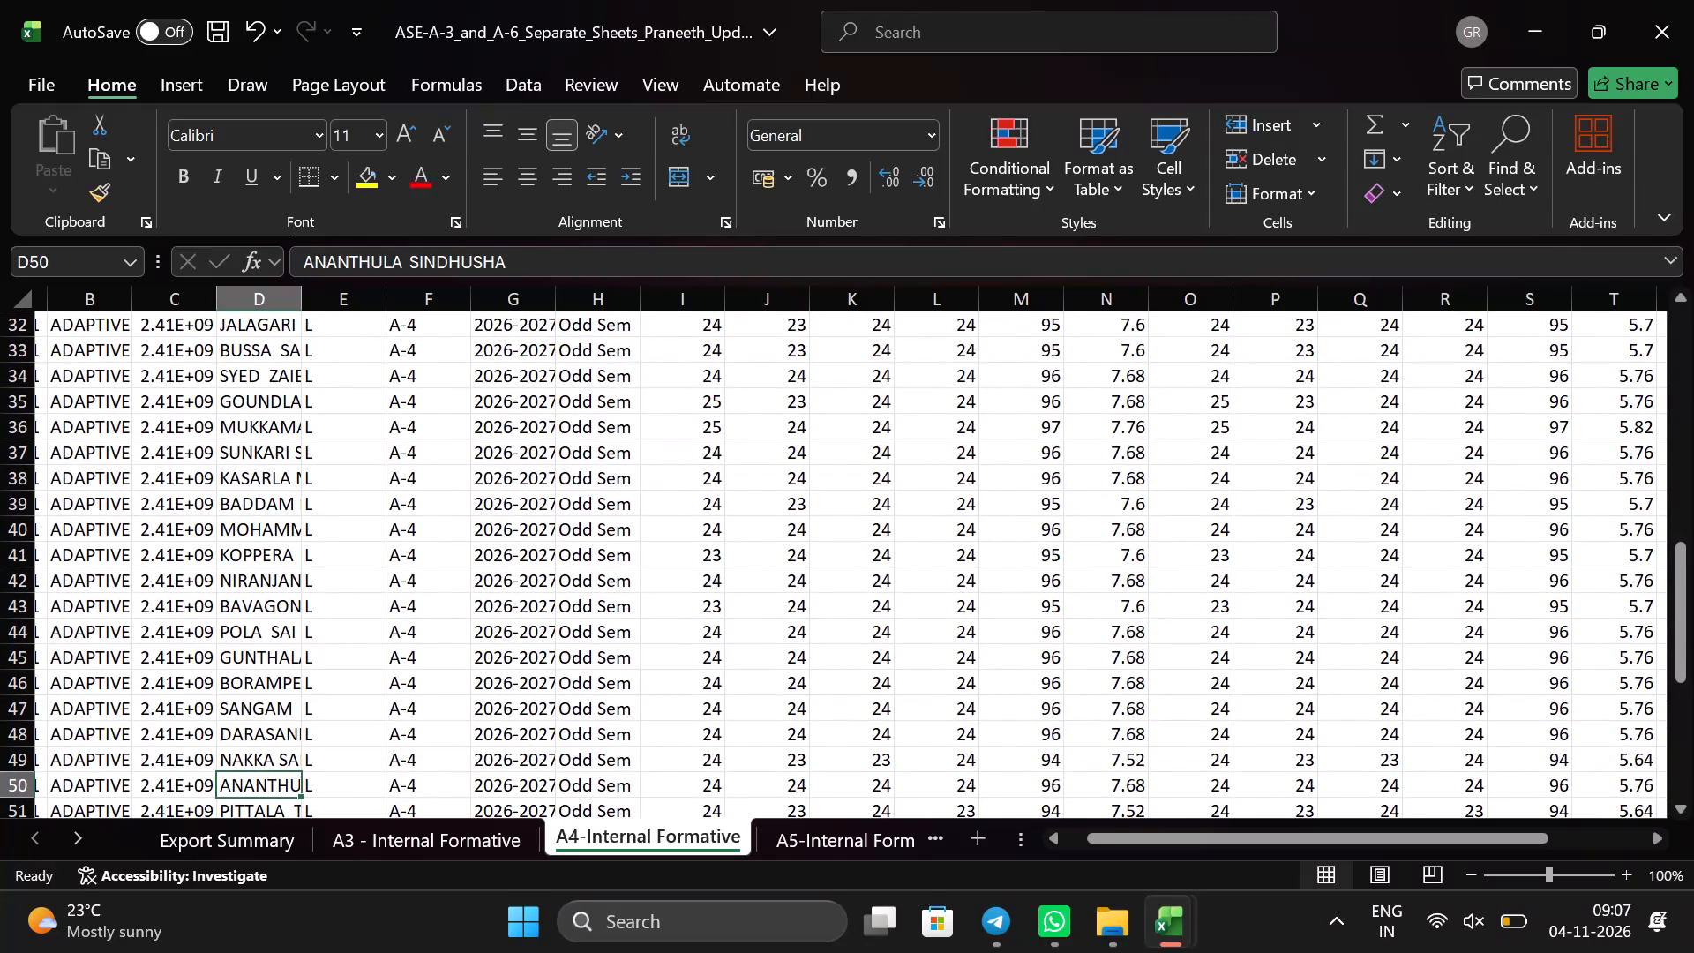
key("Down")
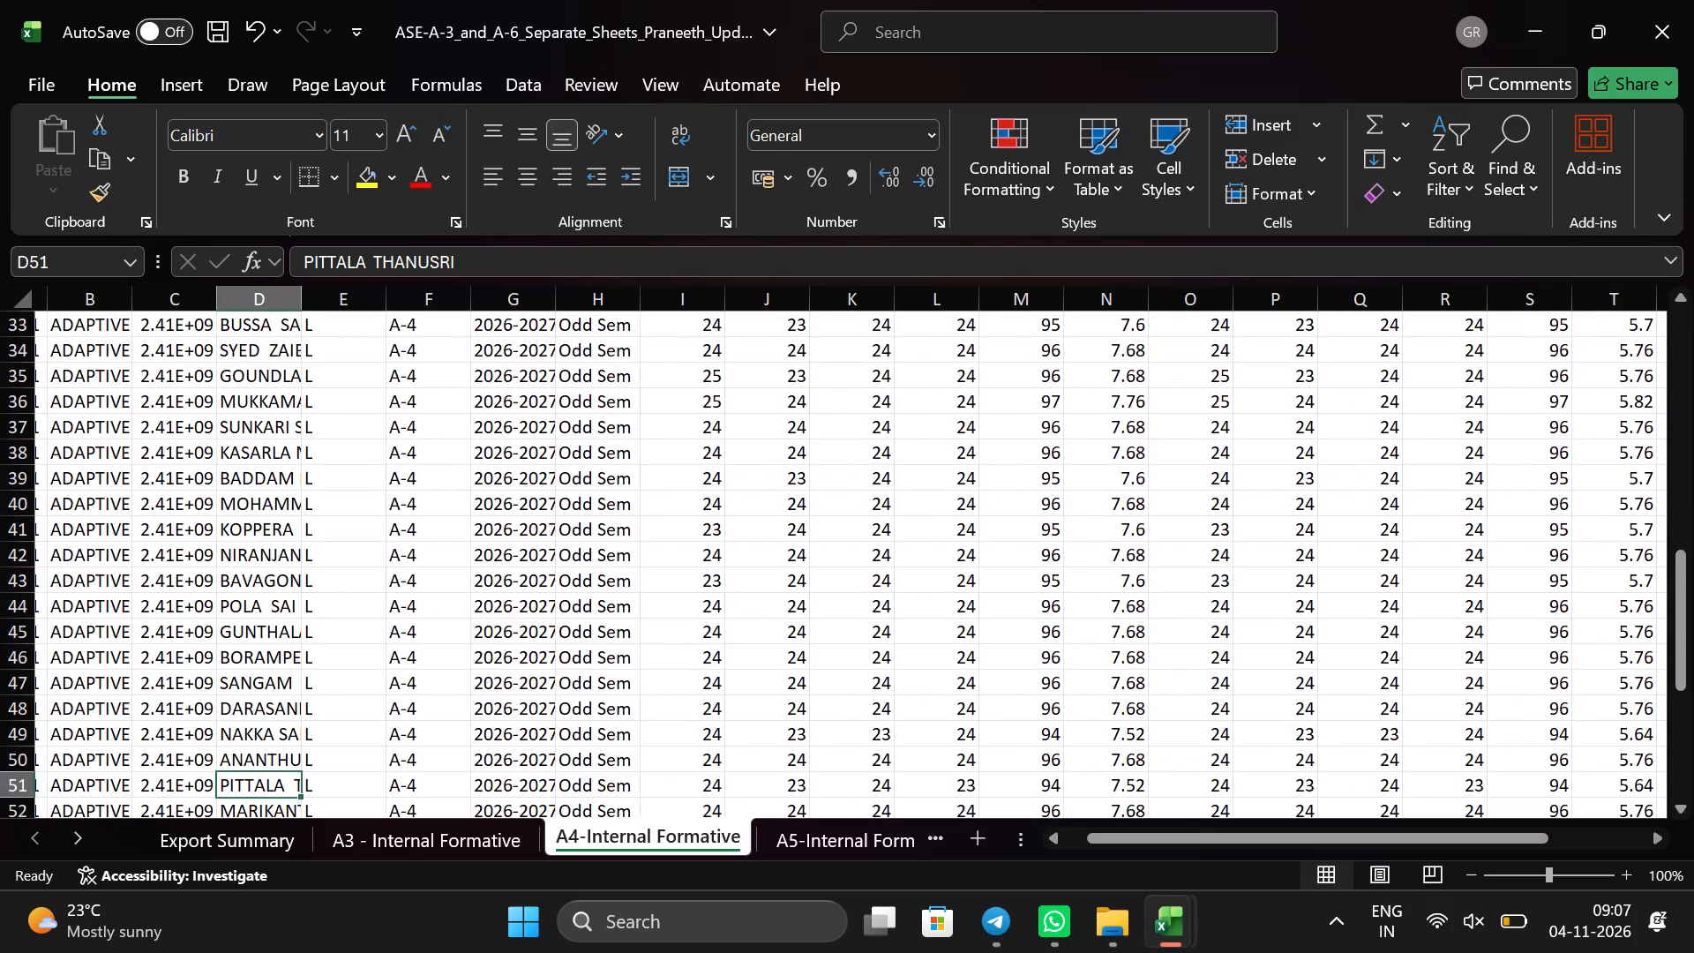
key("Down")
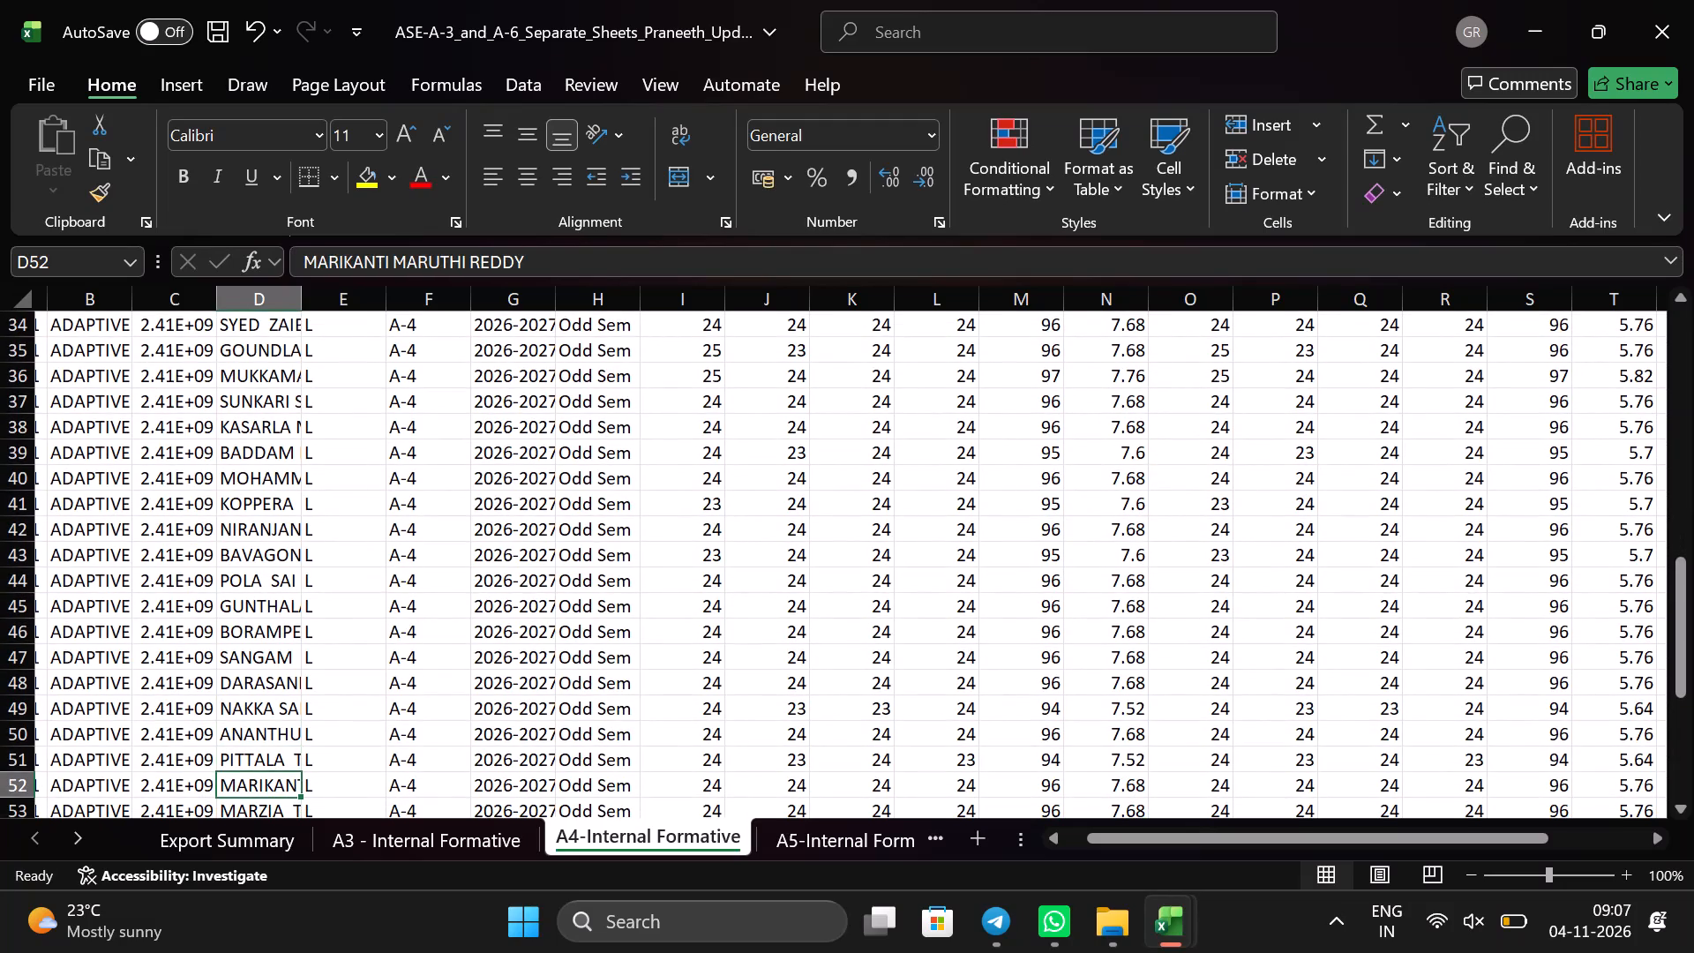
key("Down")
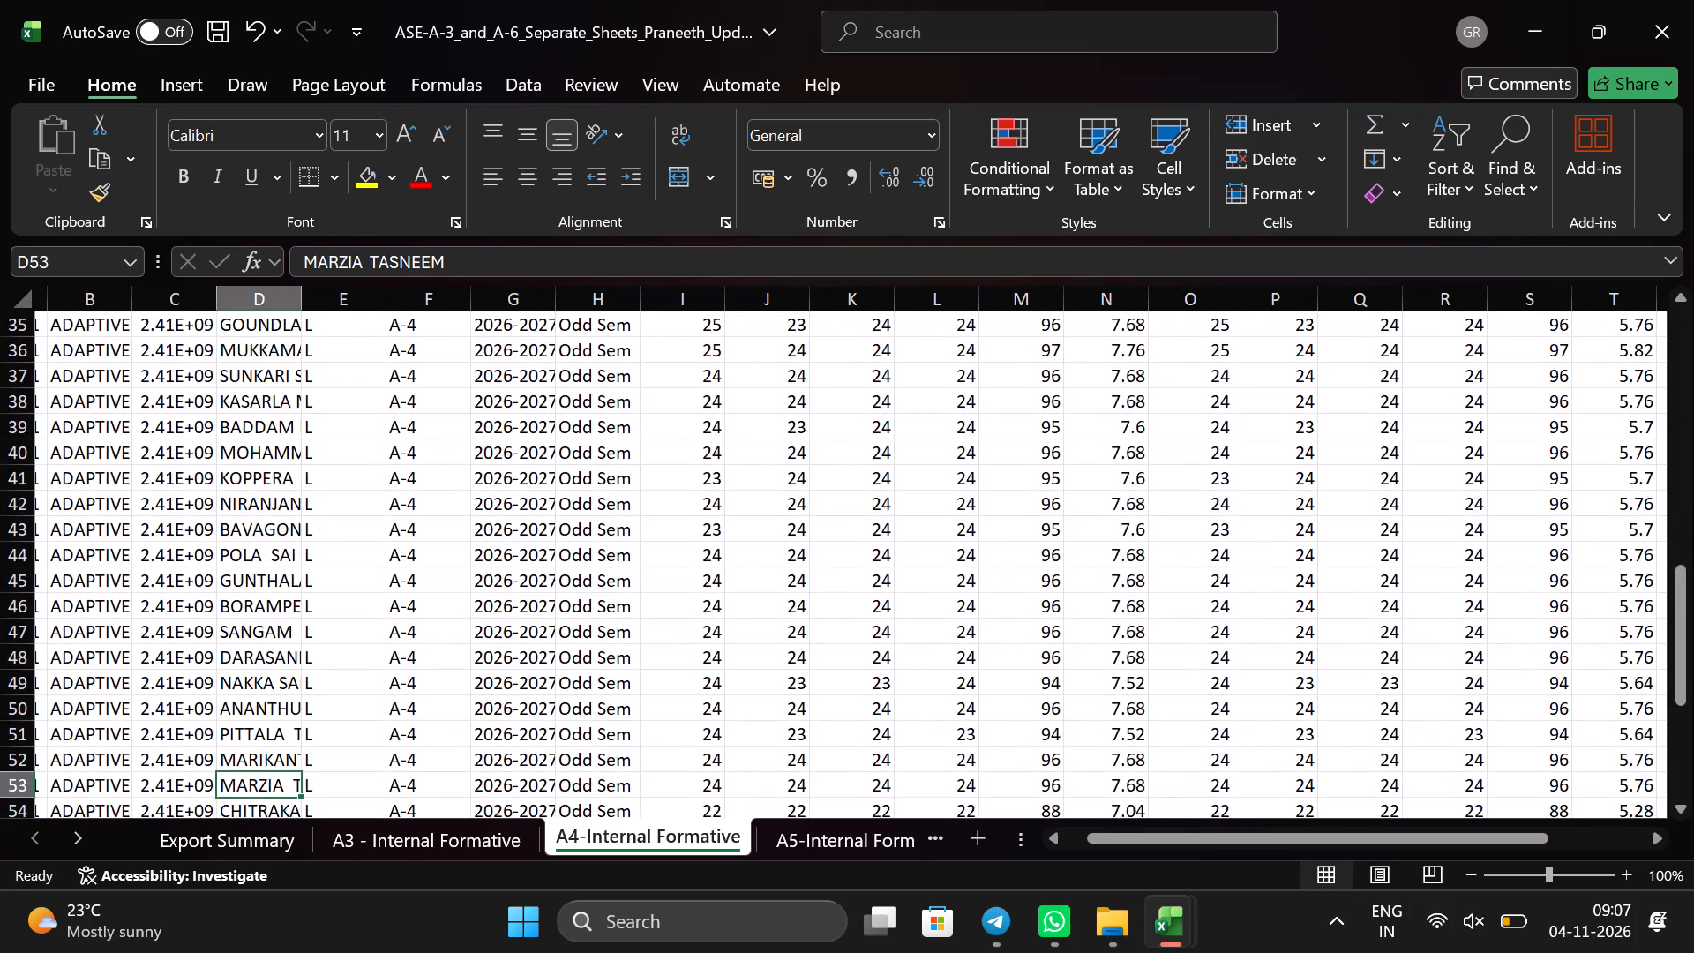
key("Down")
key("Down")
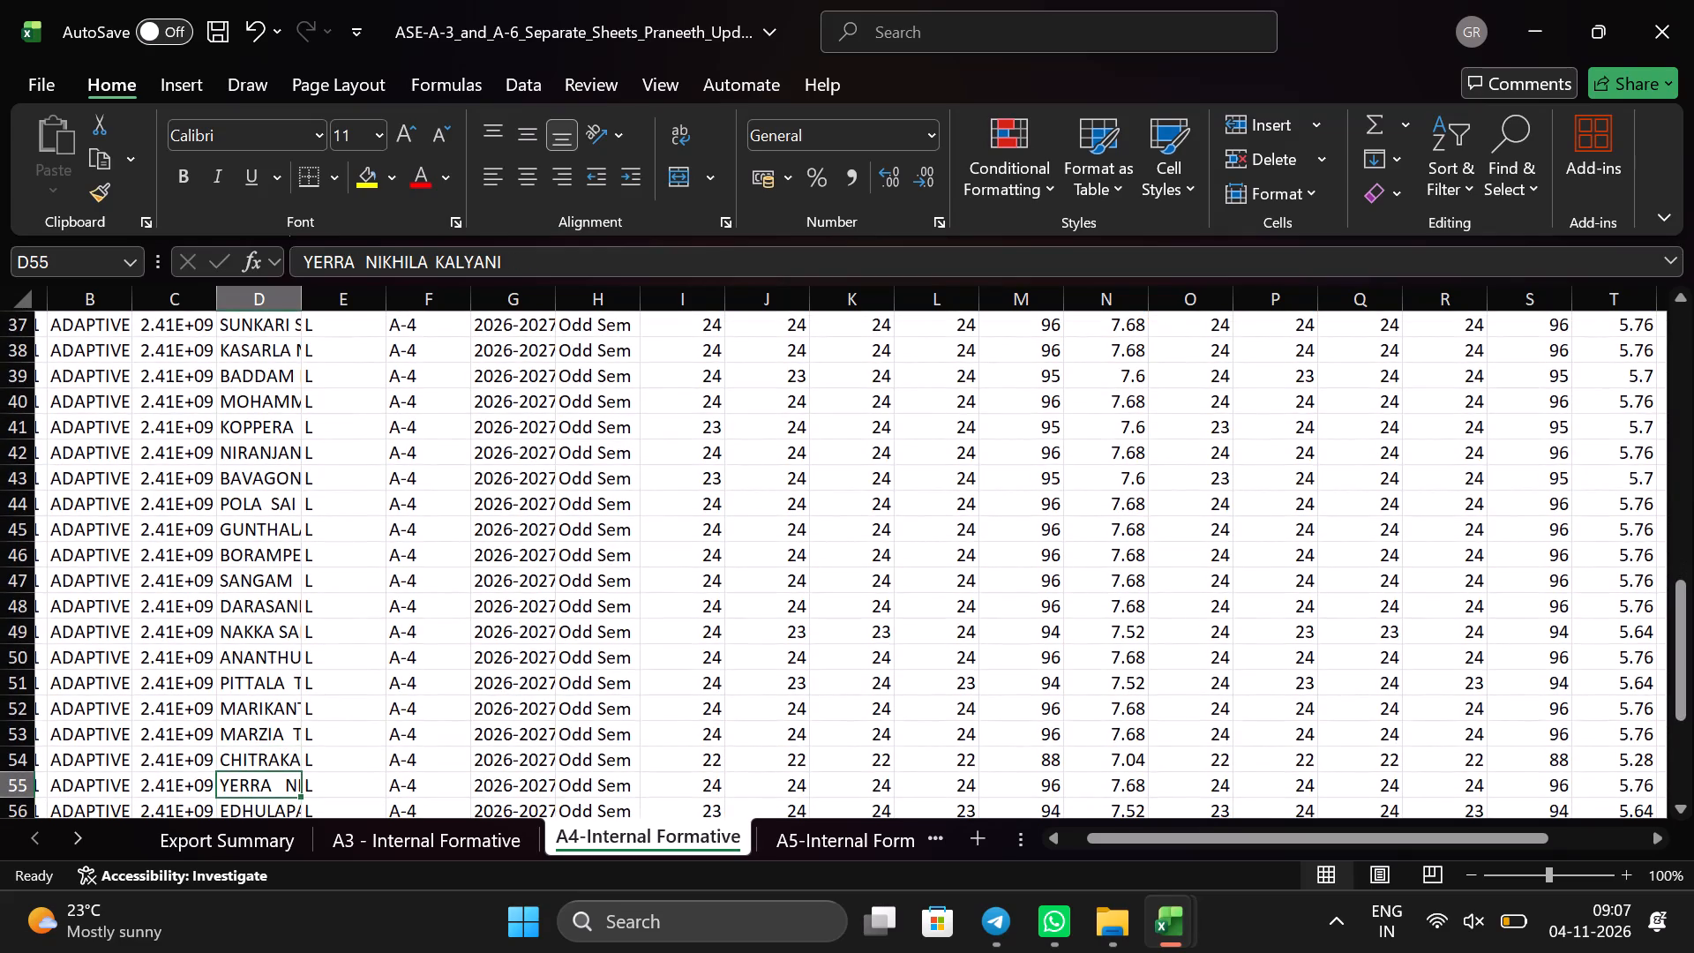
key("Down")
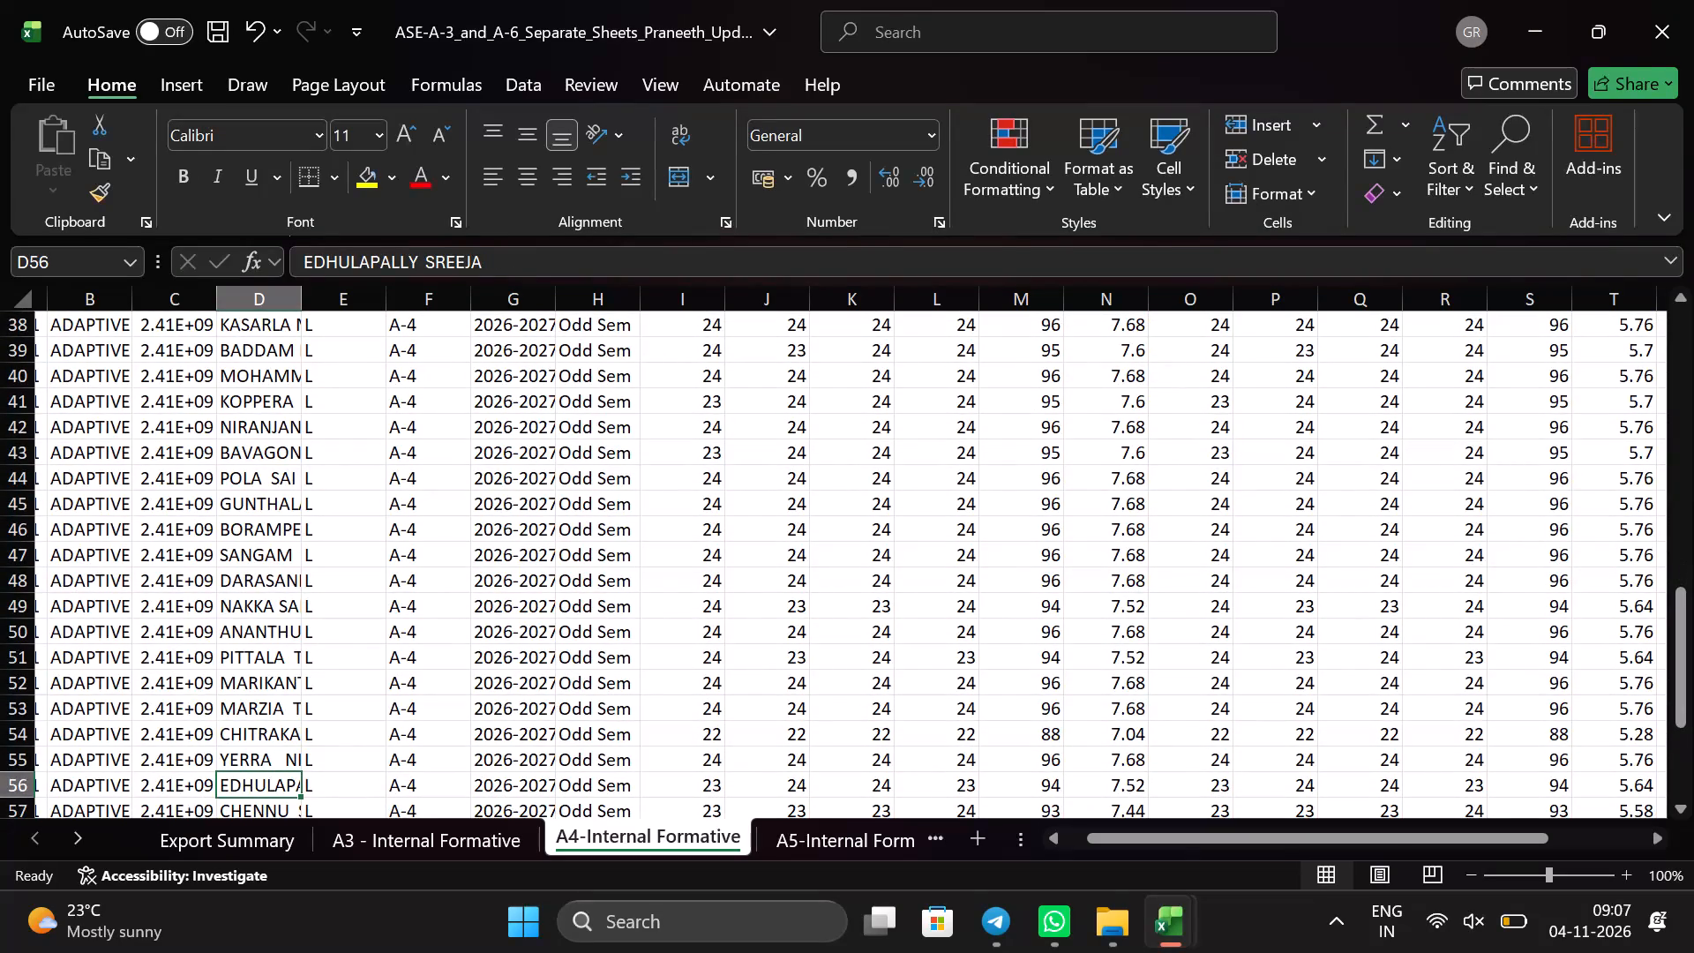
key("Down")
key("Down")
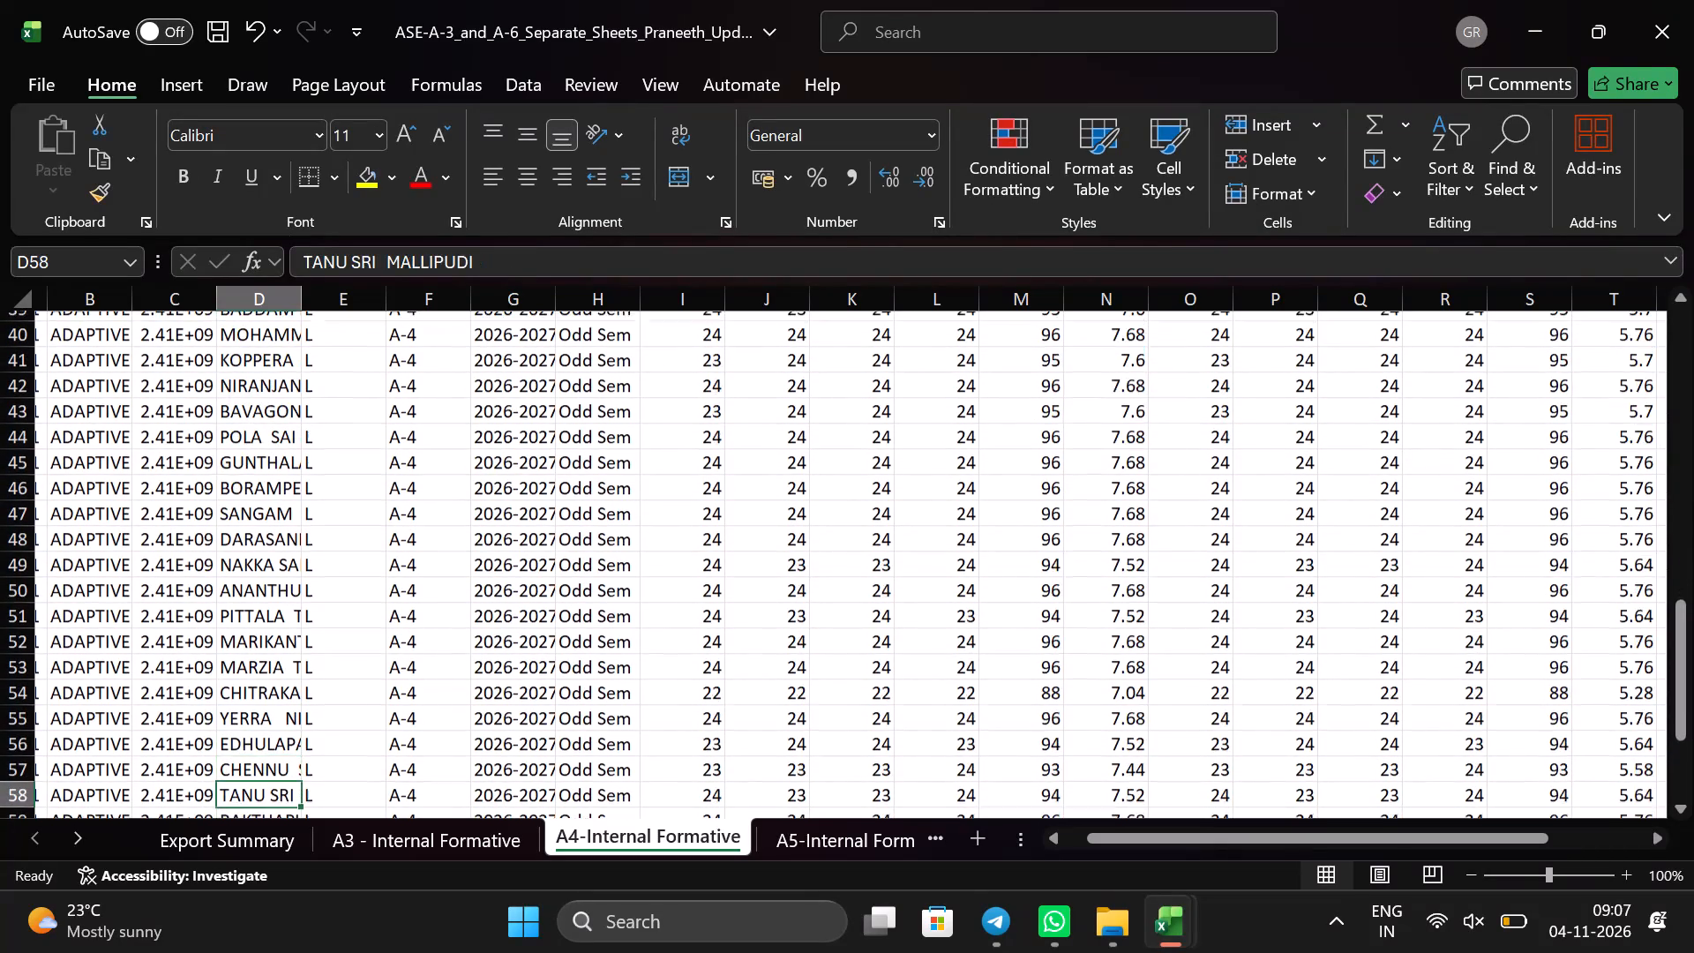
key("Down")
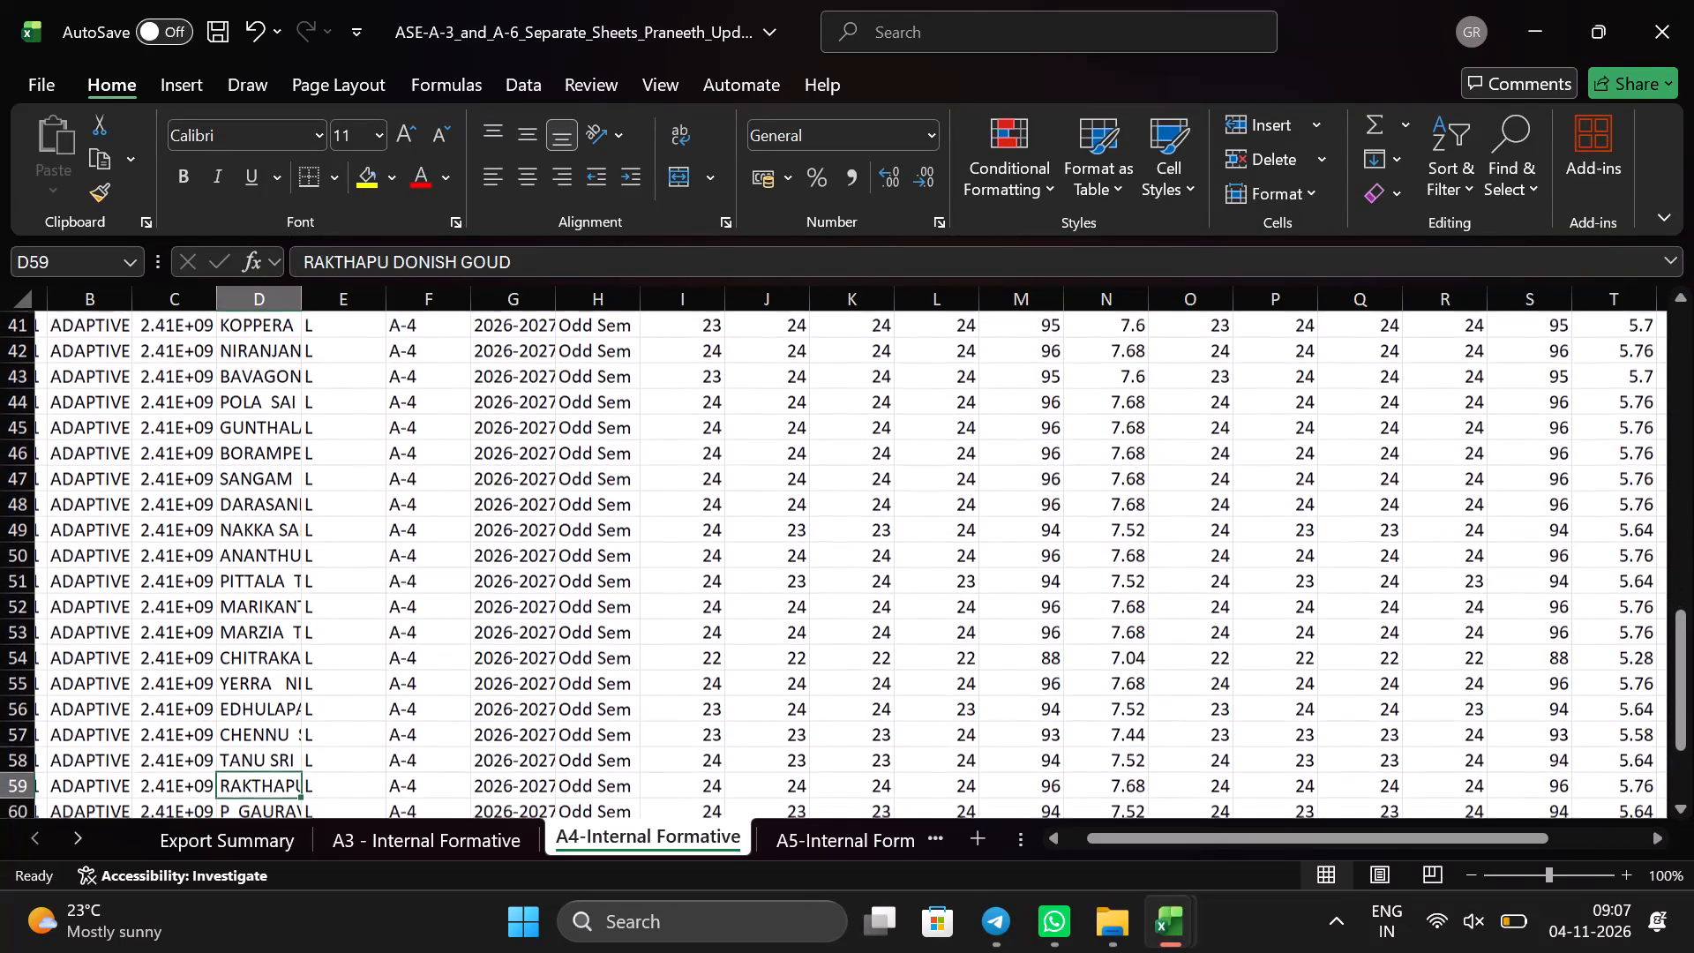
key("Down")
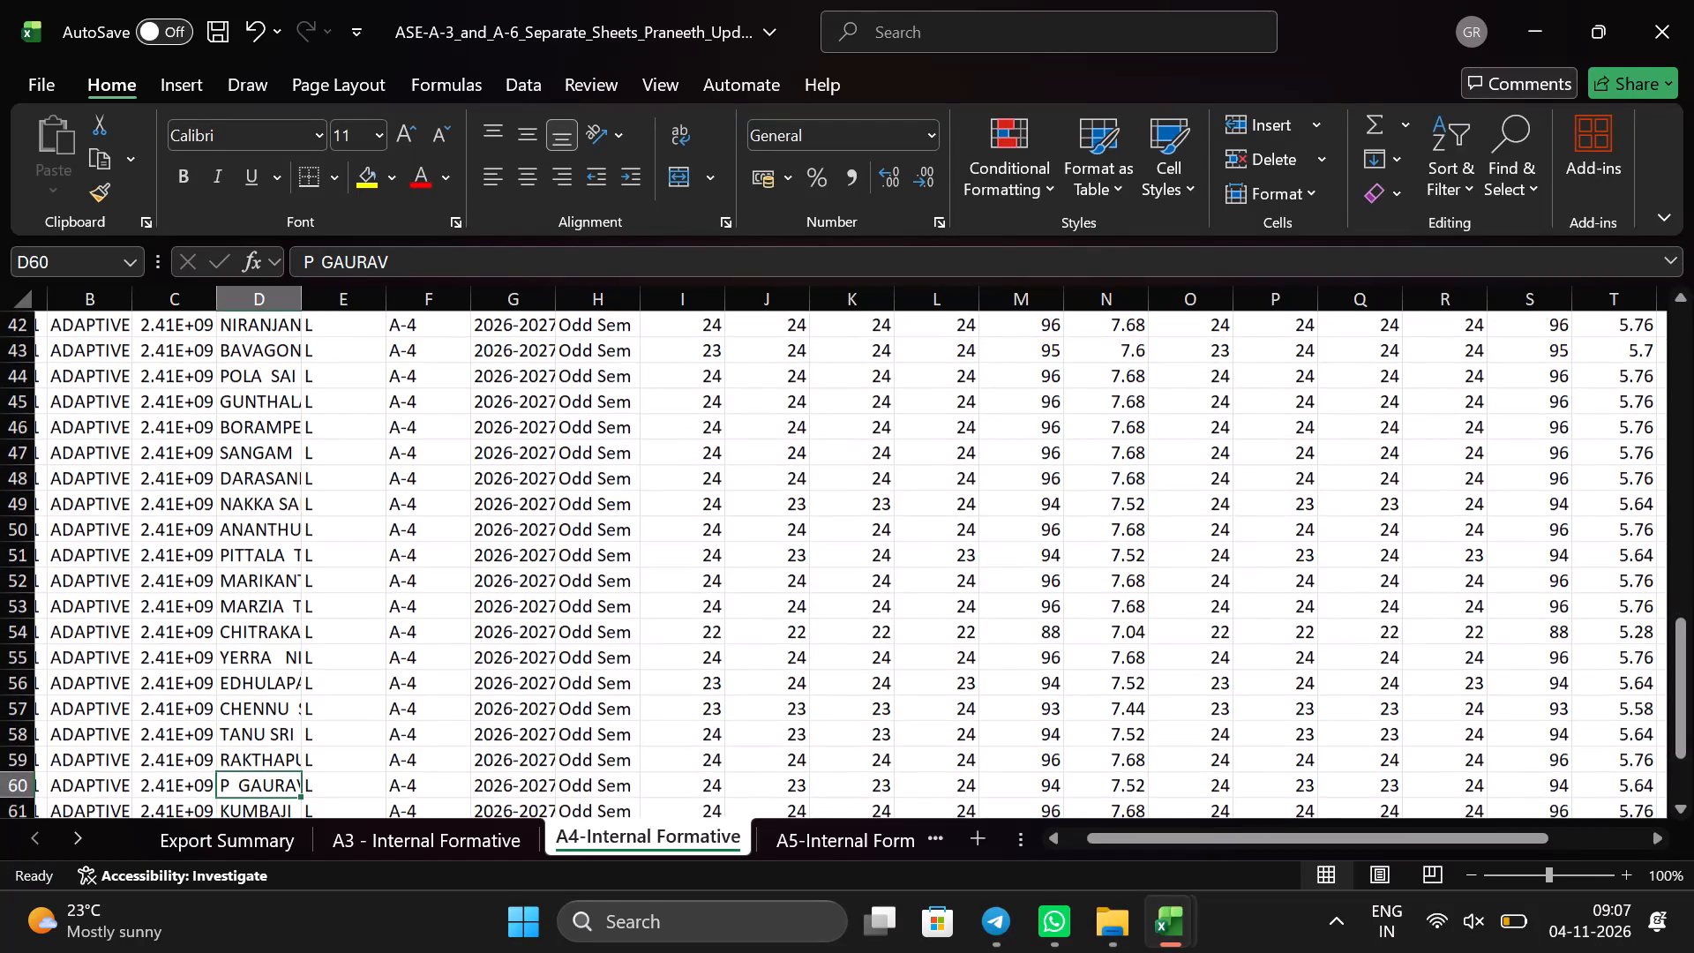
key("Down")
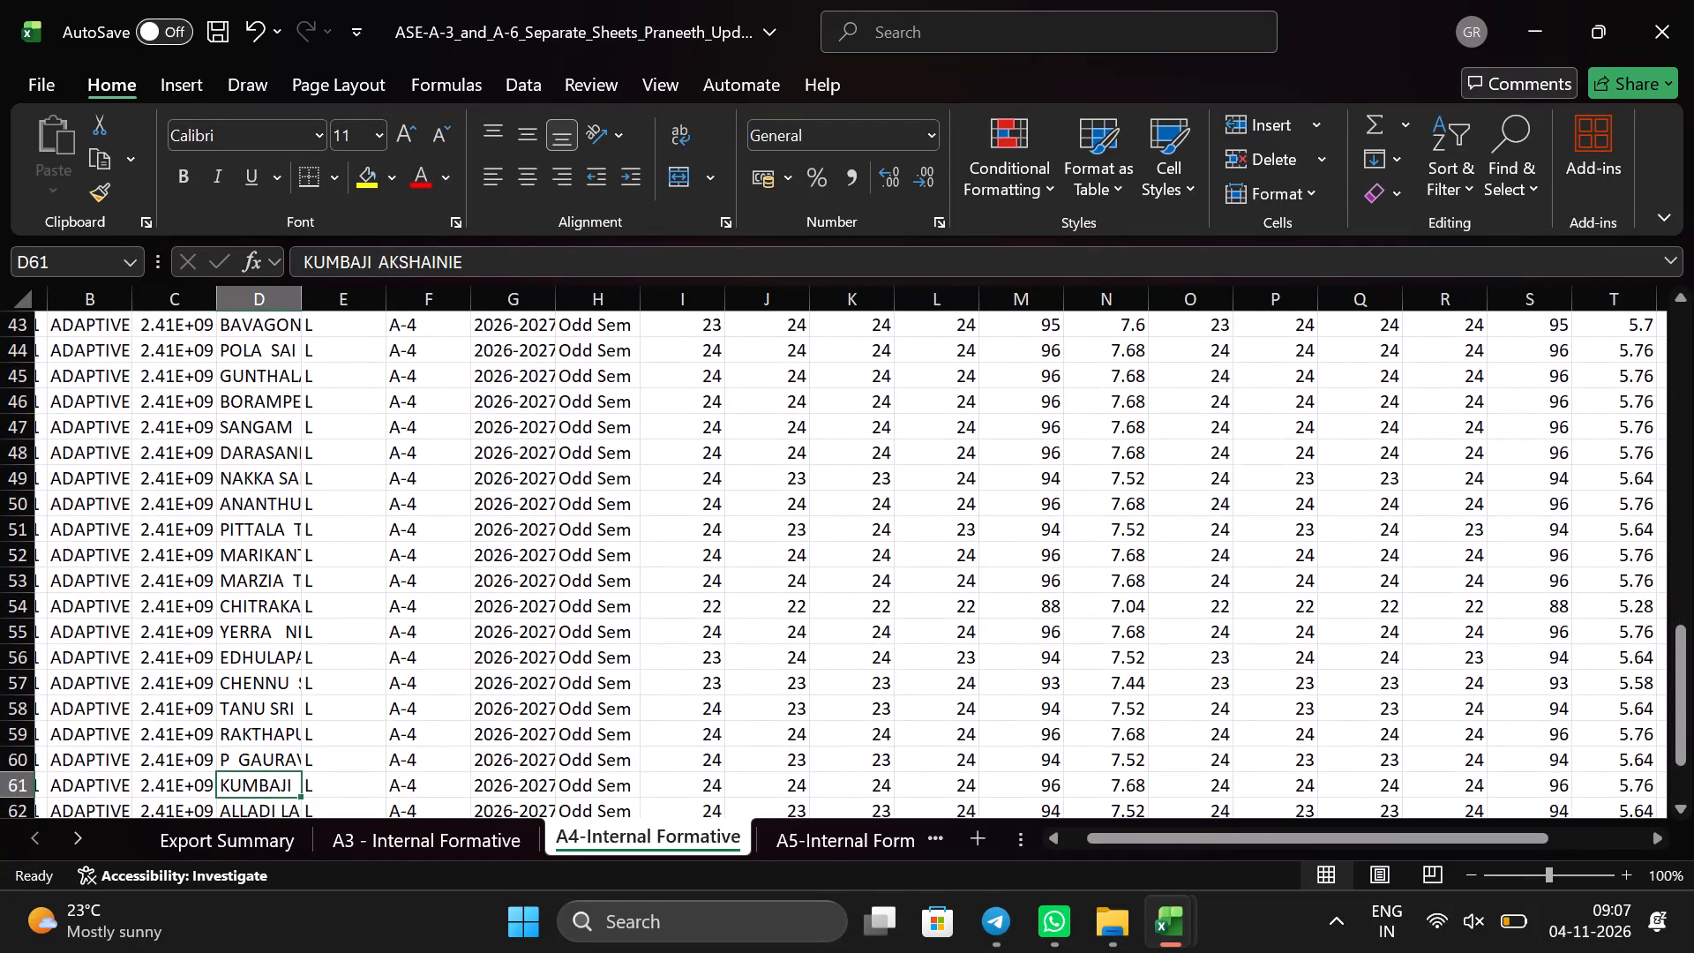
key("Down")
key("Down")
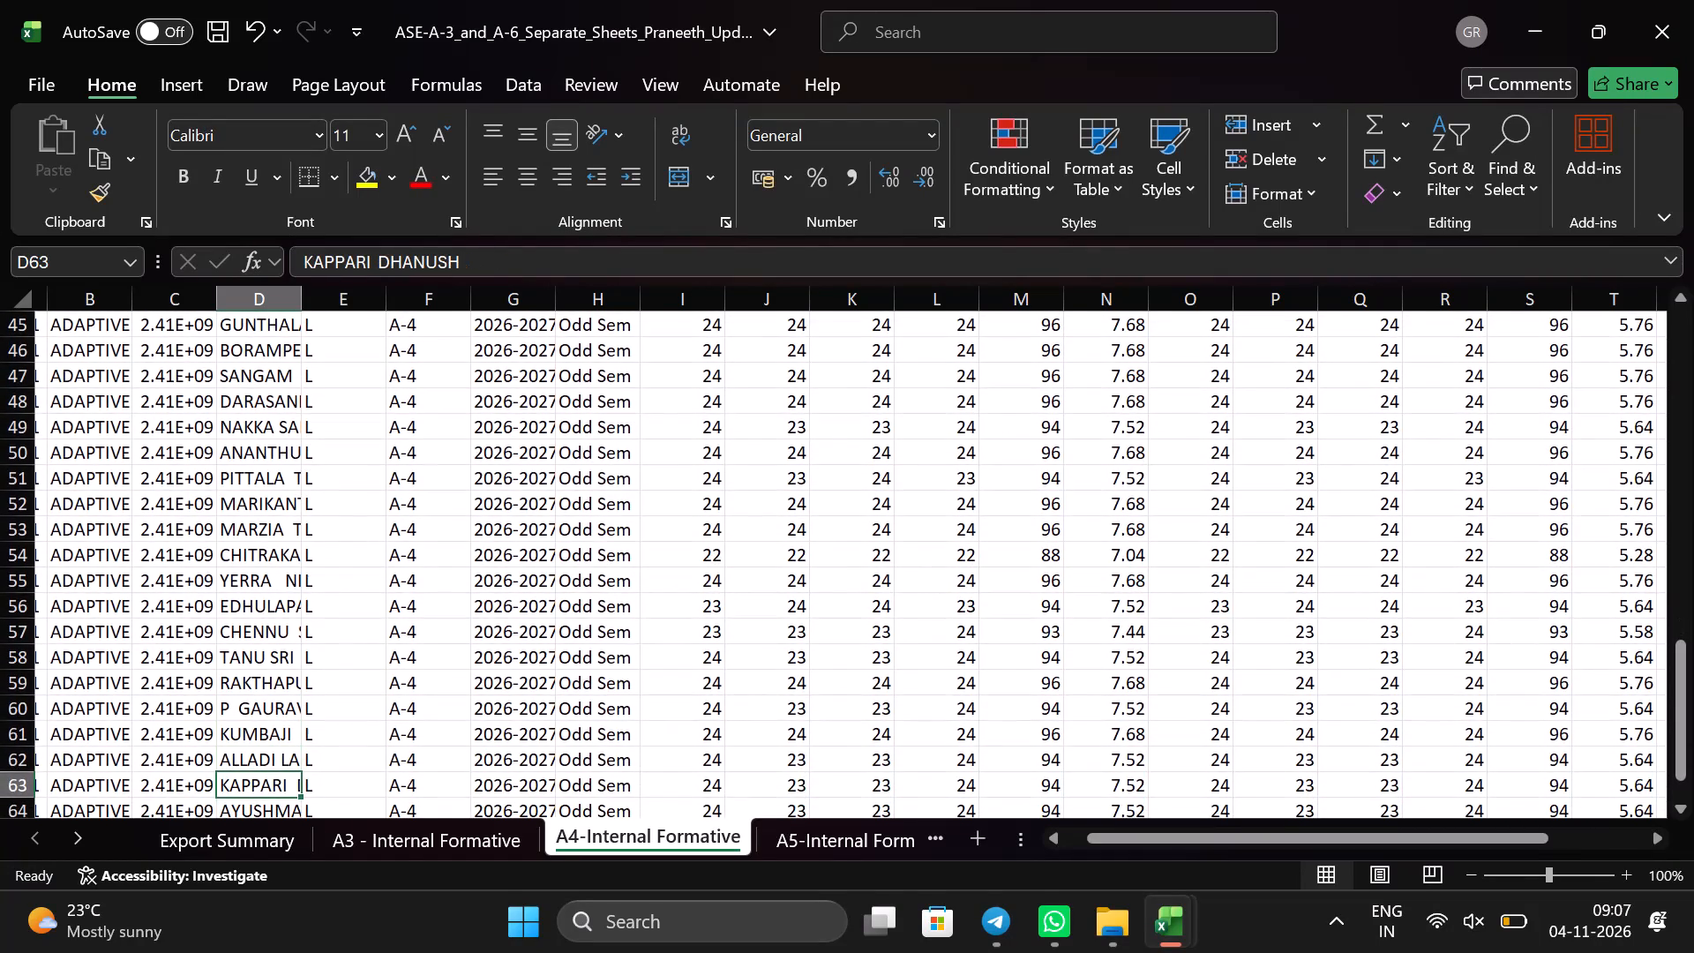
key("Down")
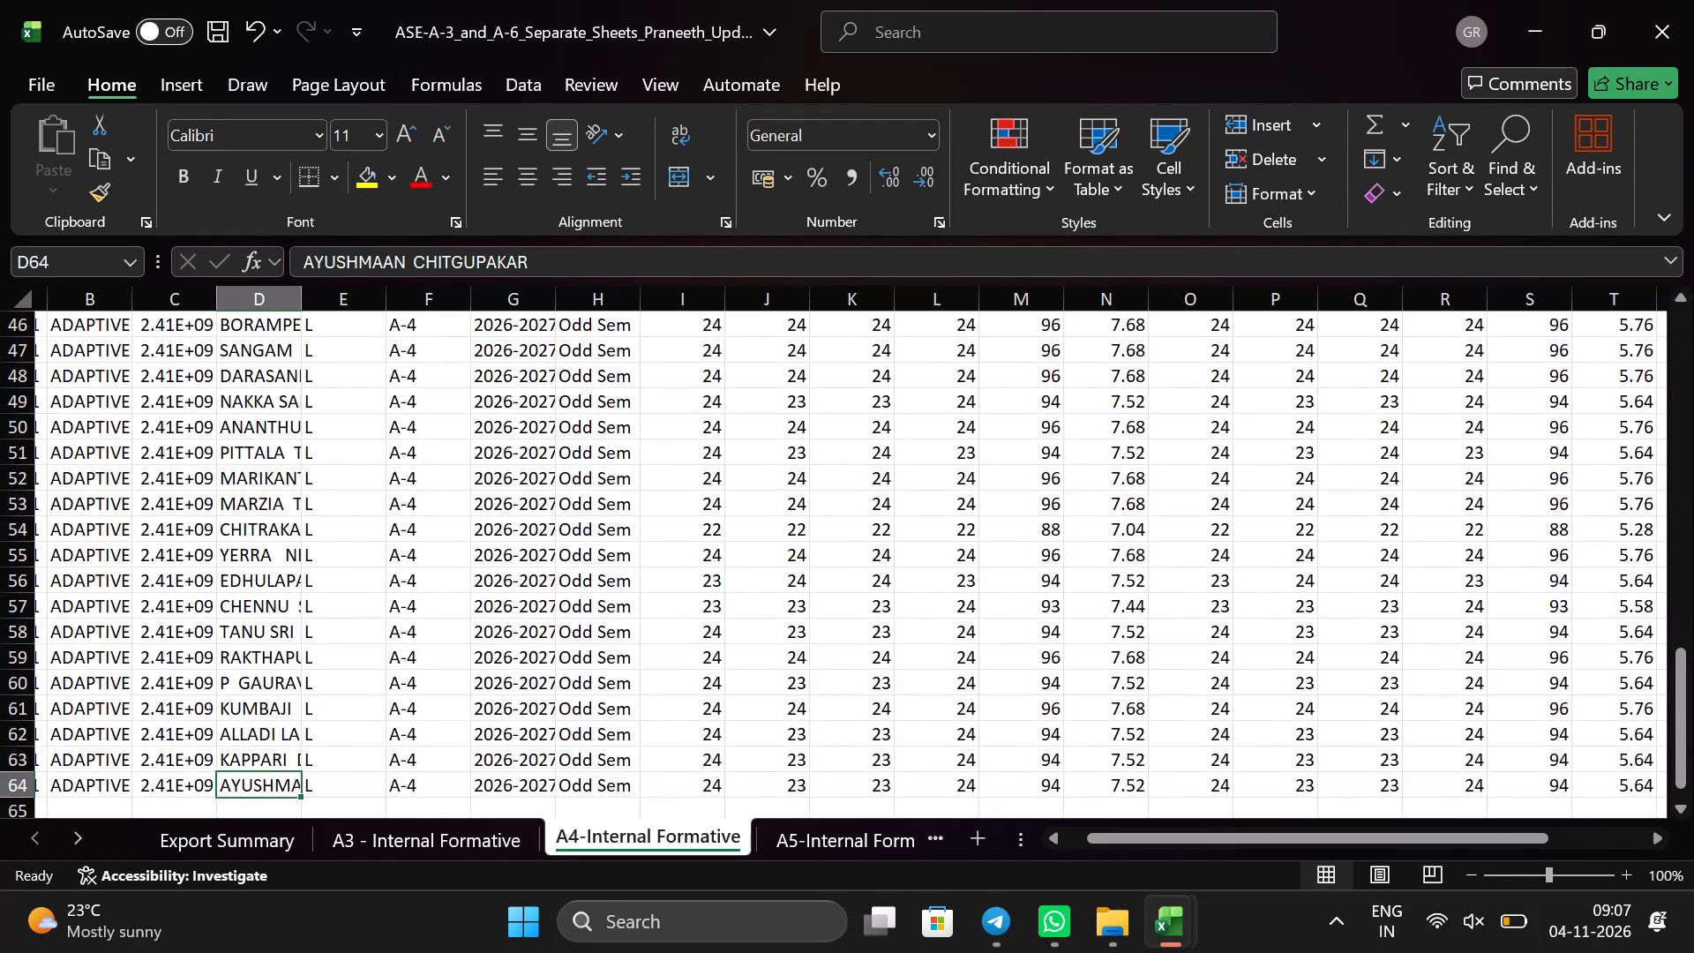
Open the A5-Internal Formative sheet to view its student records.
left_click(817, 837)
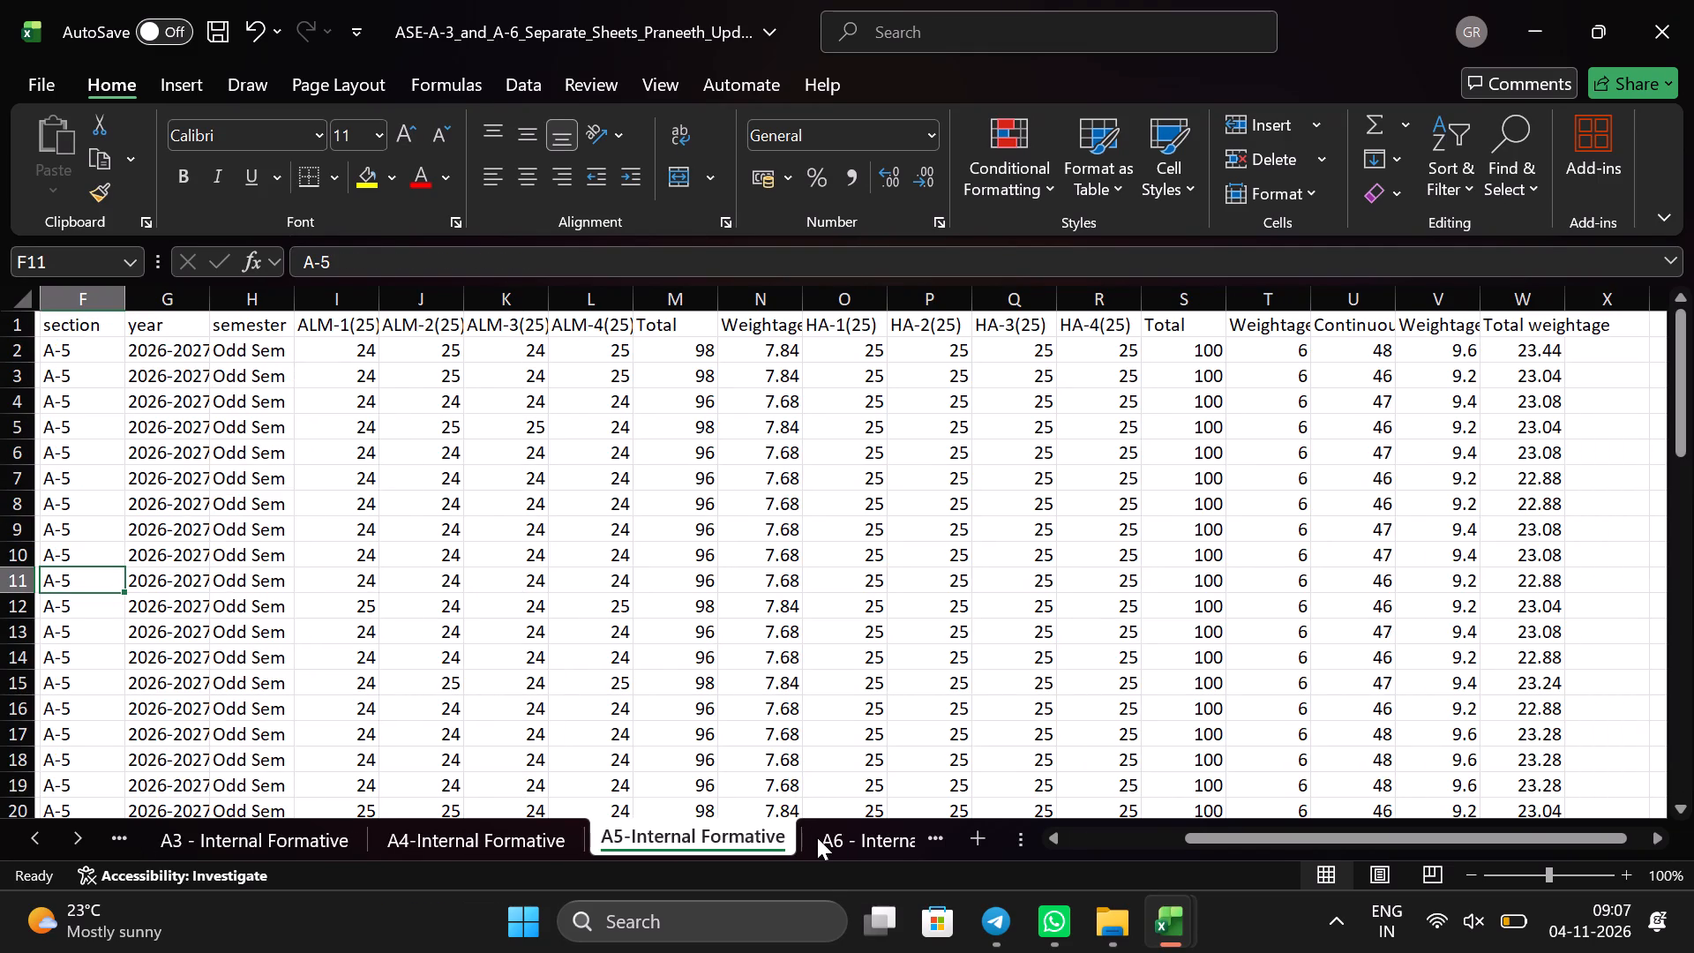
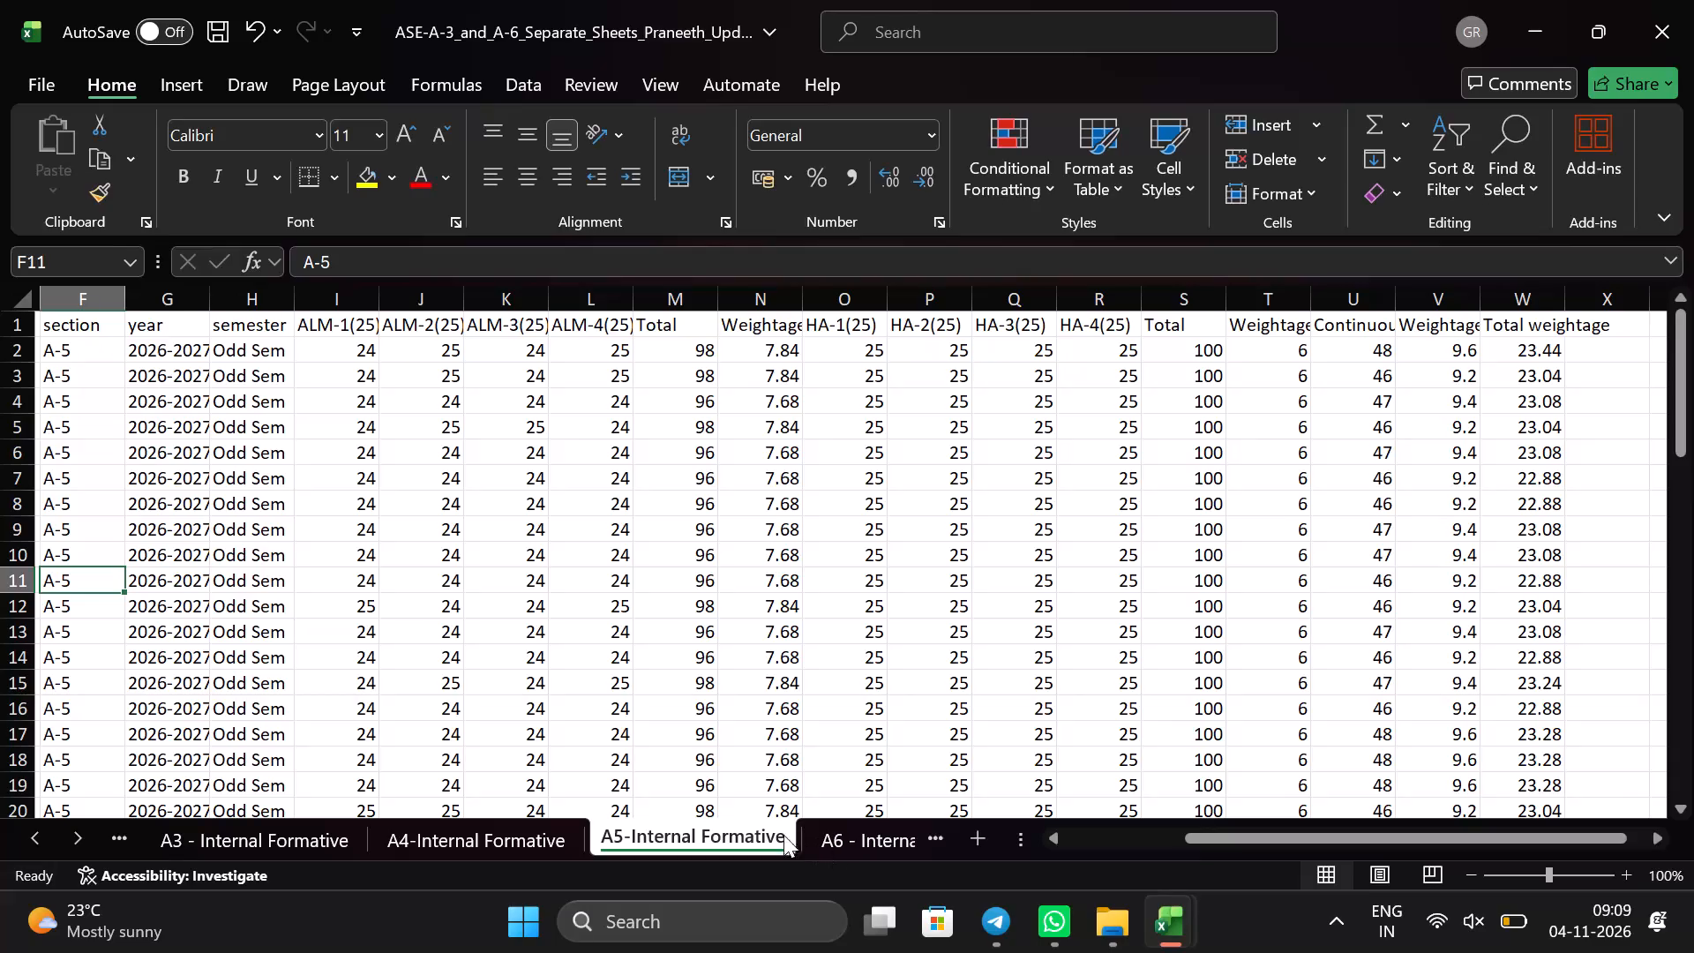
Insert an entire blank row above the first student record, at row 2 of the A5 sheet.
scroll(223, 486, "right", 1)
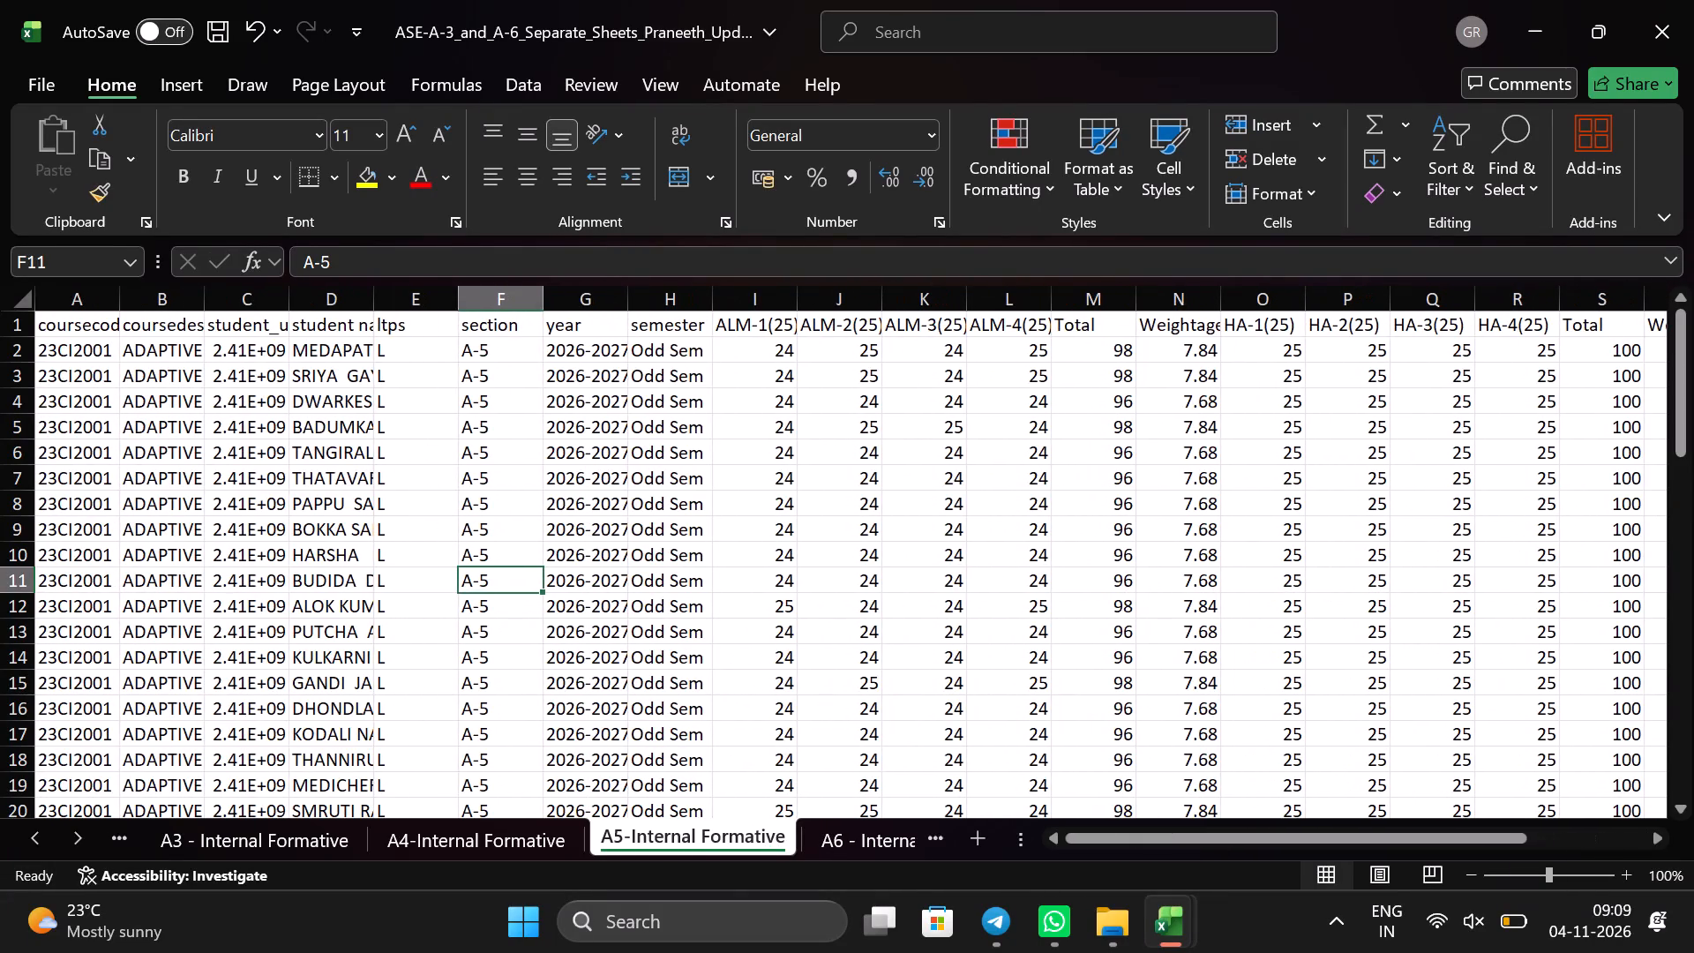
left_click(331, 359)
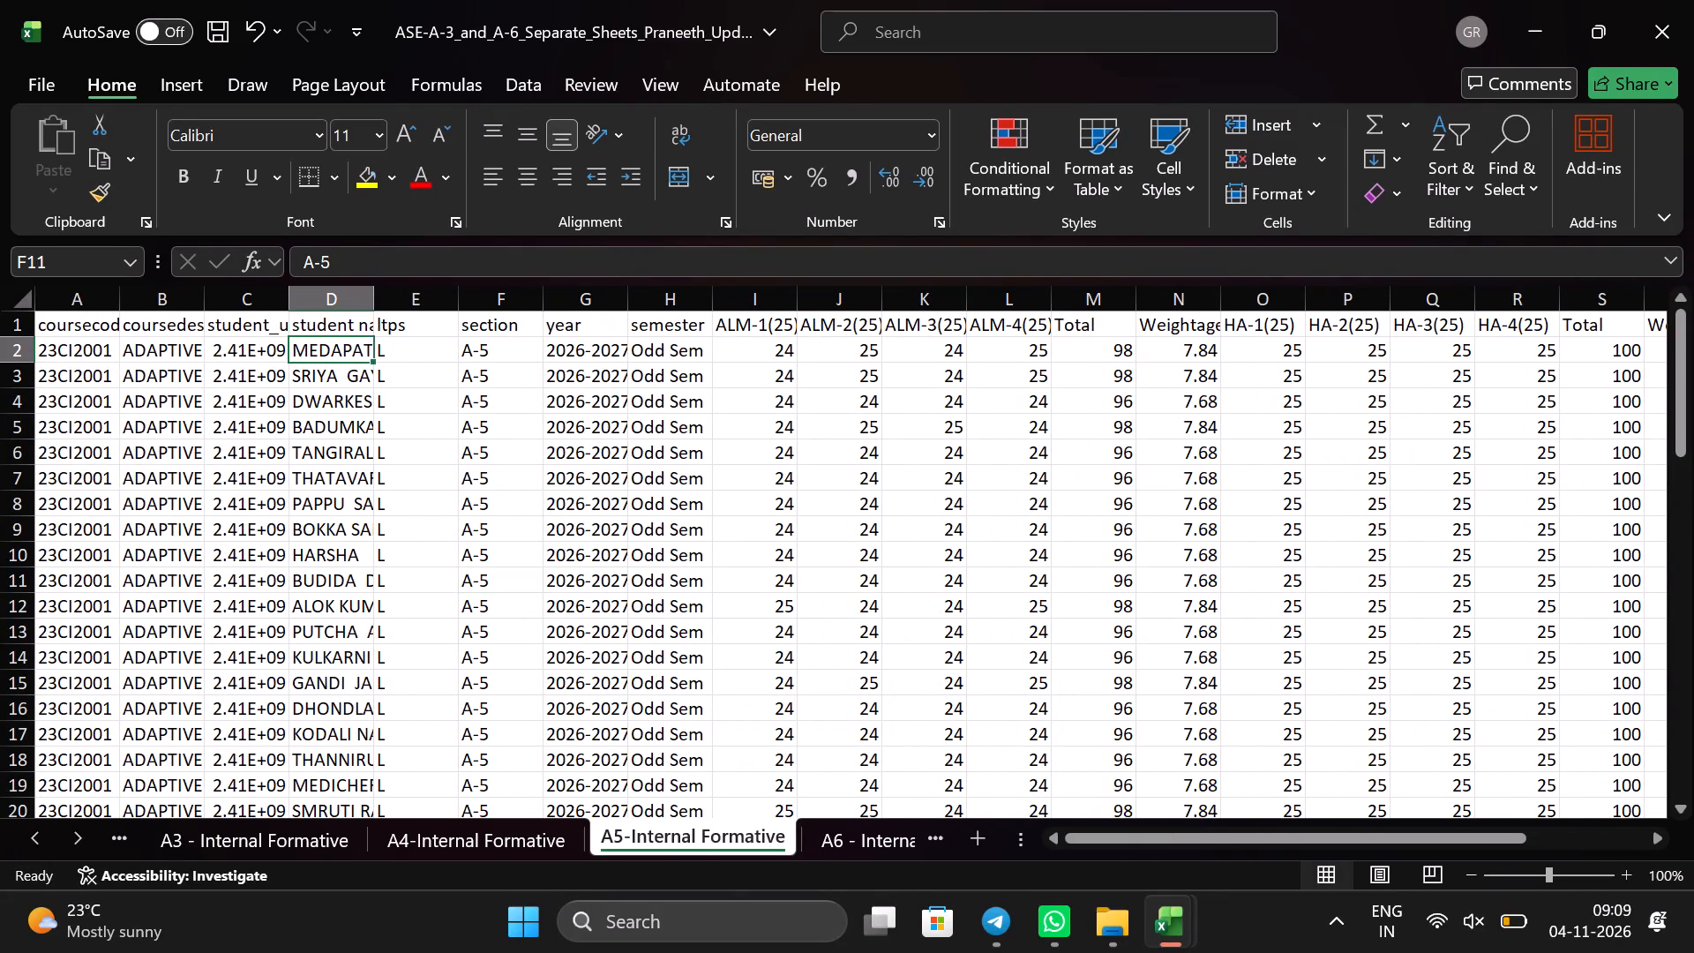
scroll(331, 359, "up", 1)
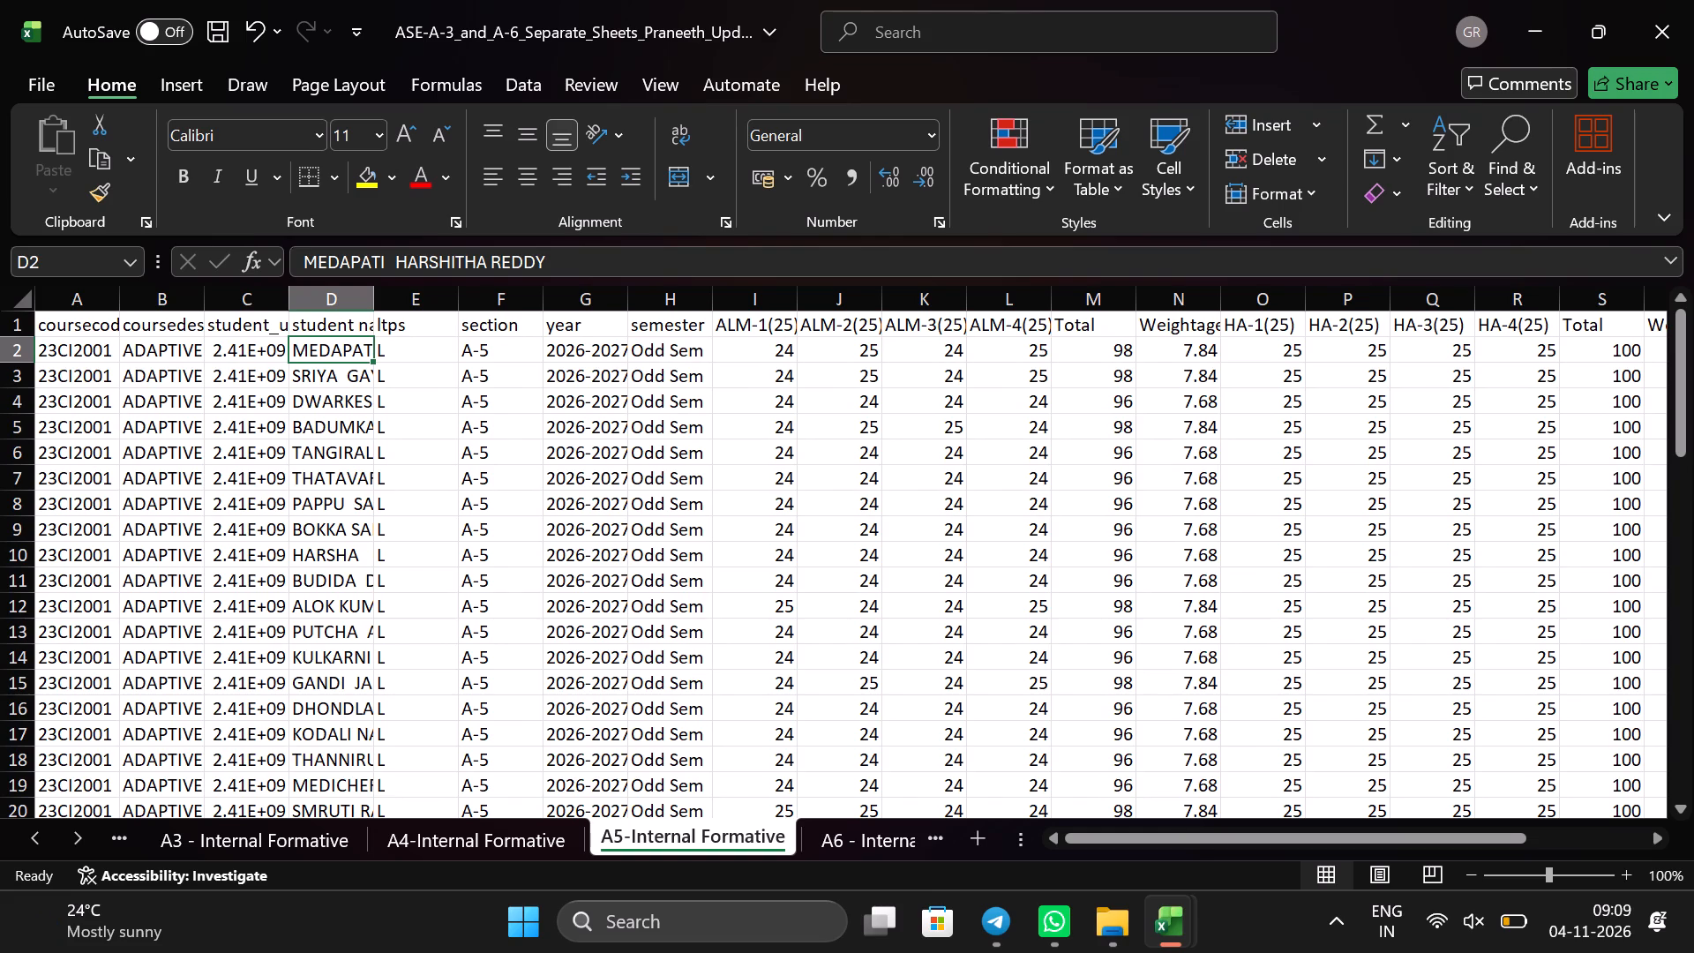
right_click(339, 354)
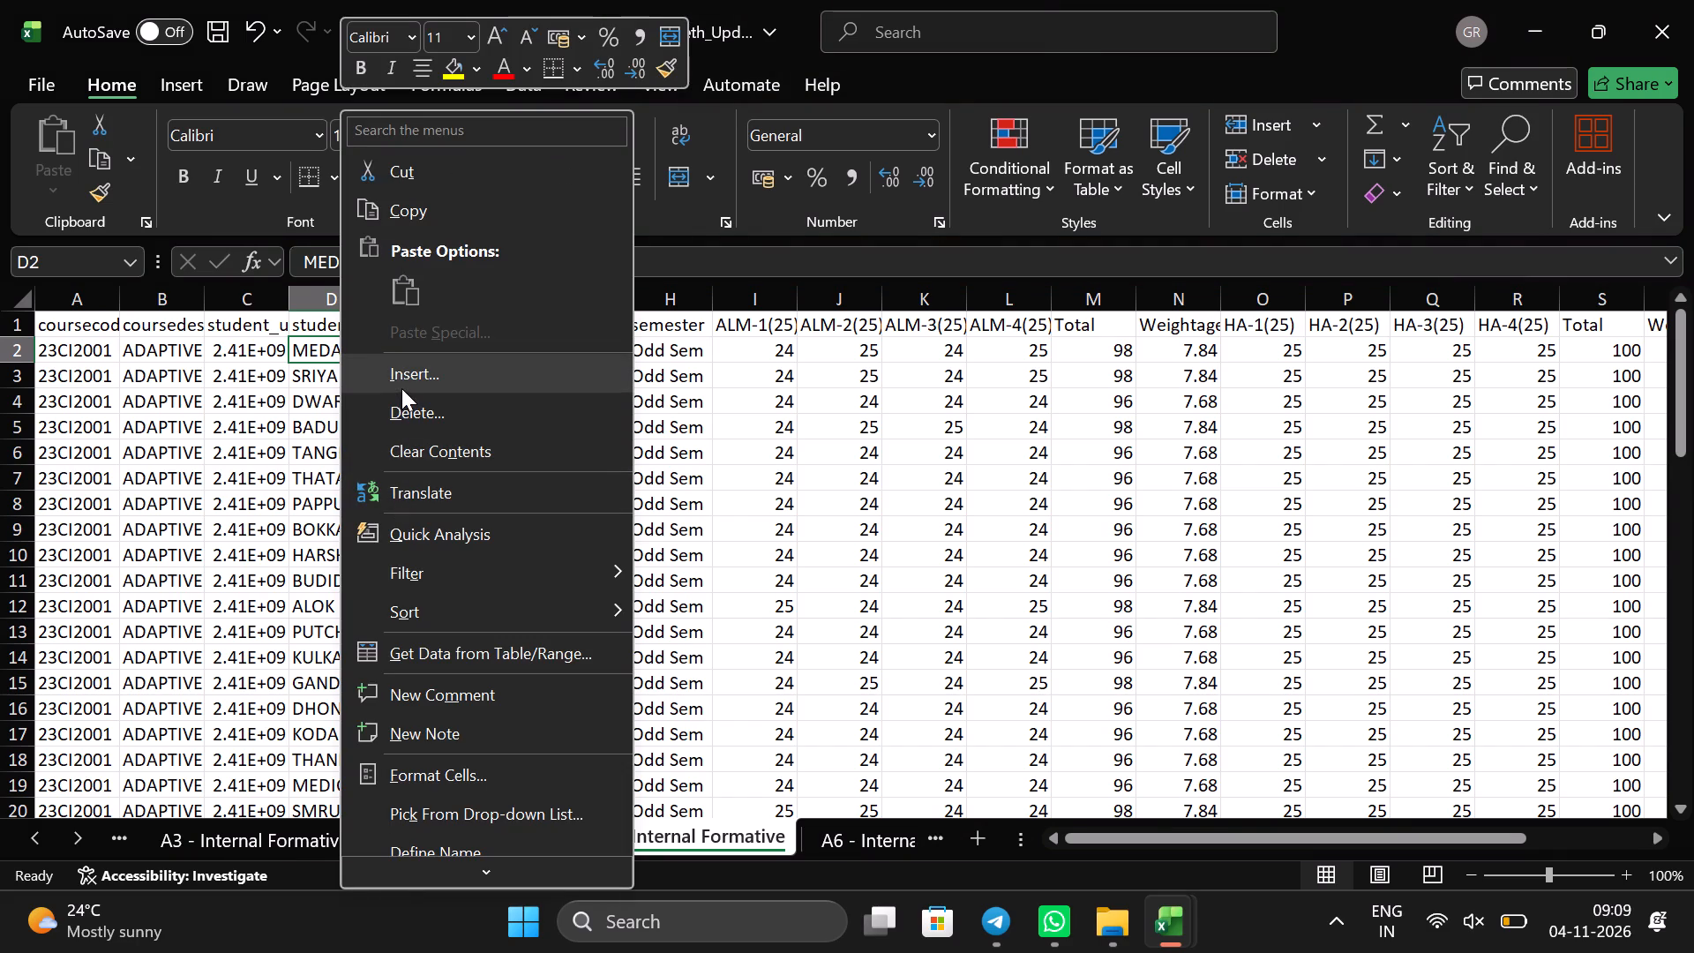
left_click(401, 388)
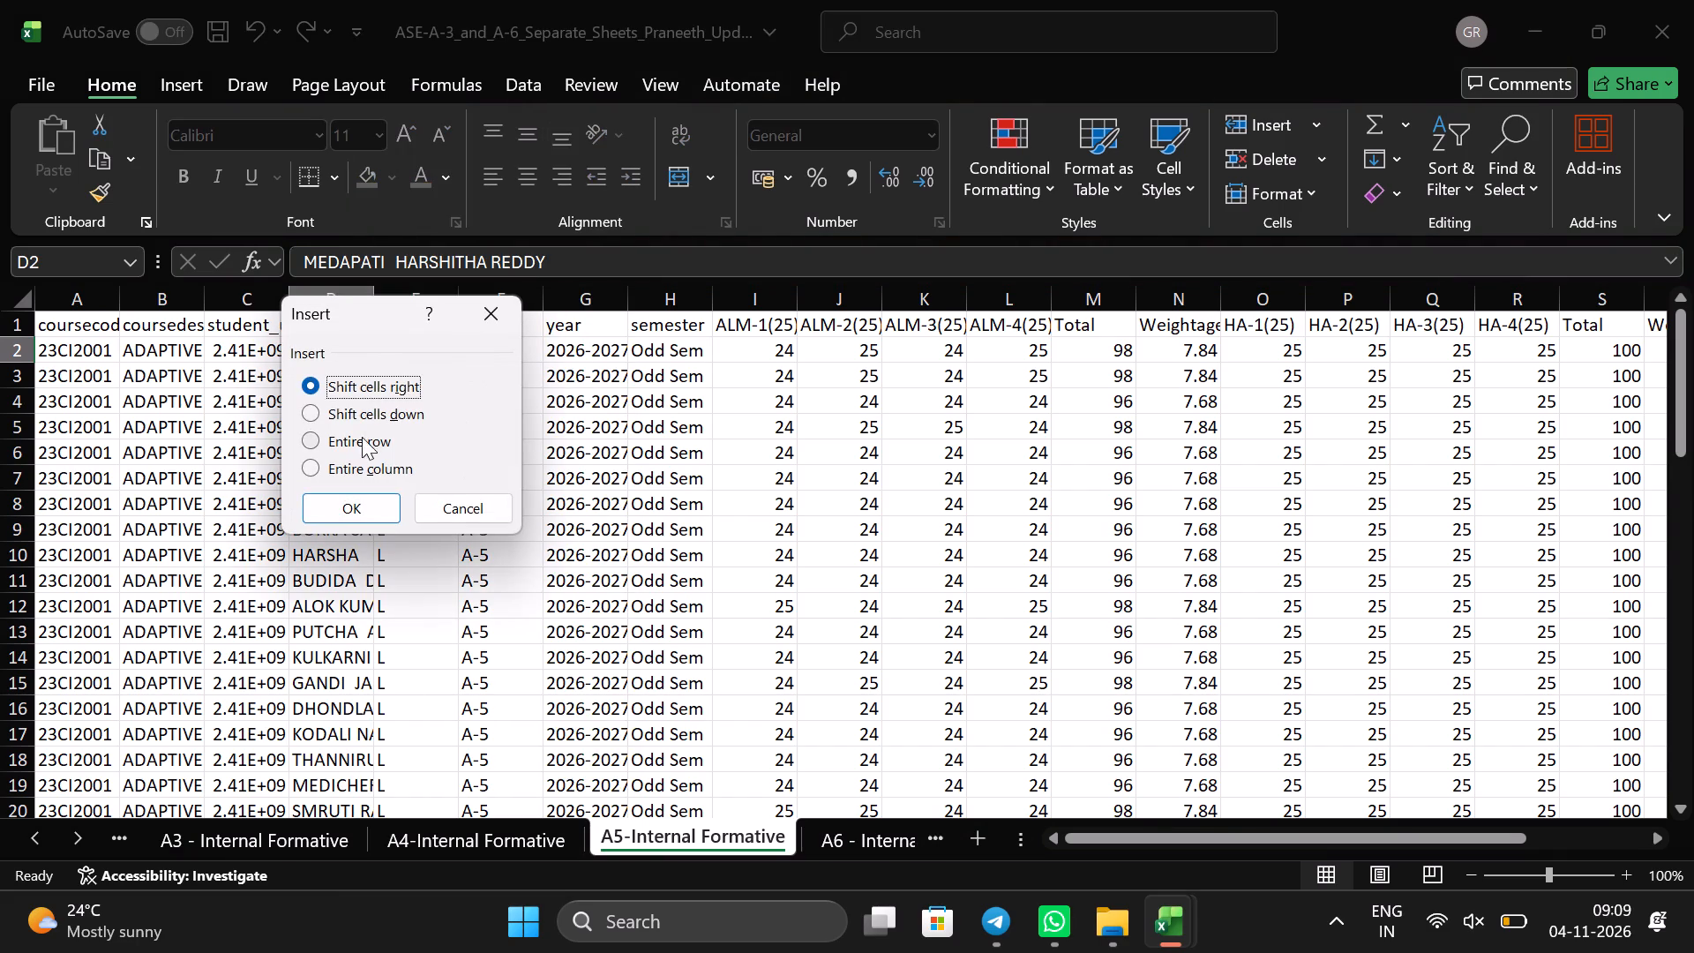
left_click(360, 441)
left_click(364, 507)
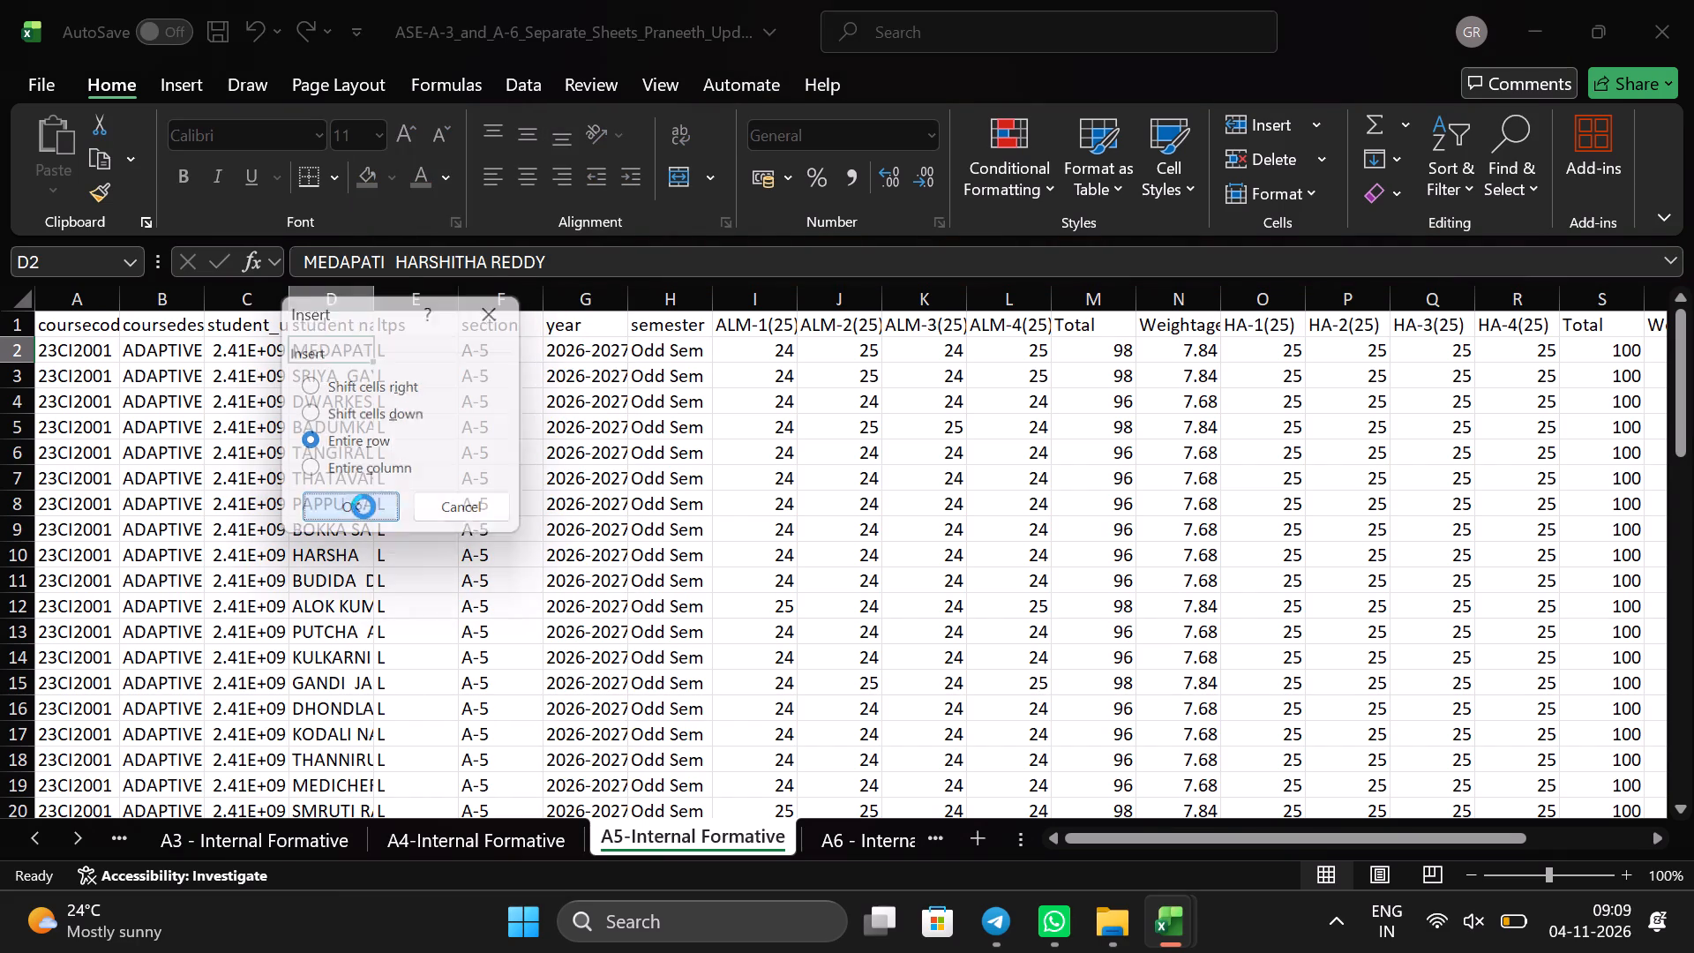
Copy the full student record in row 3, columns A to W, into the blank row 2.
left_click(87, 349)
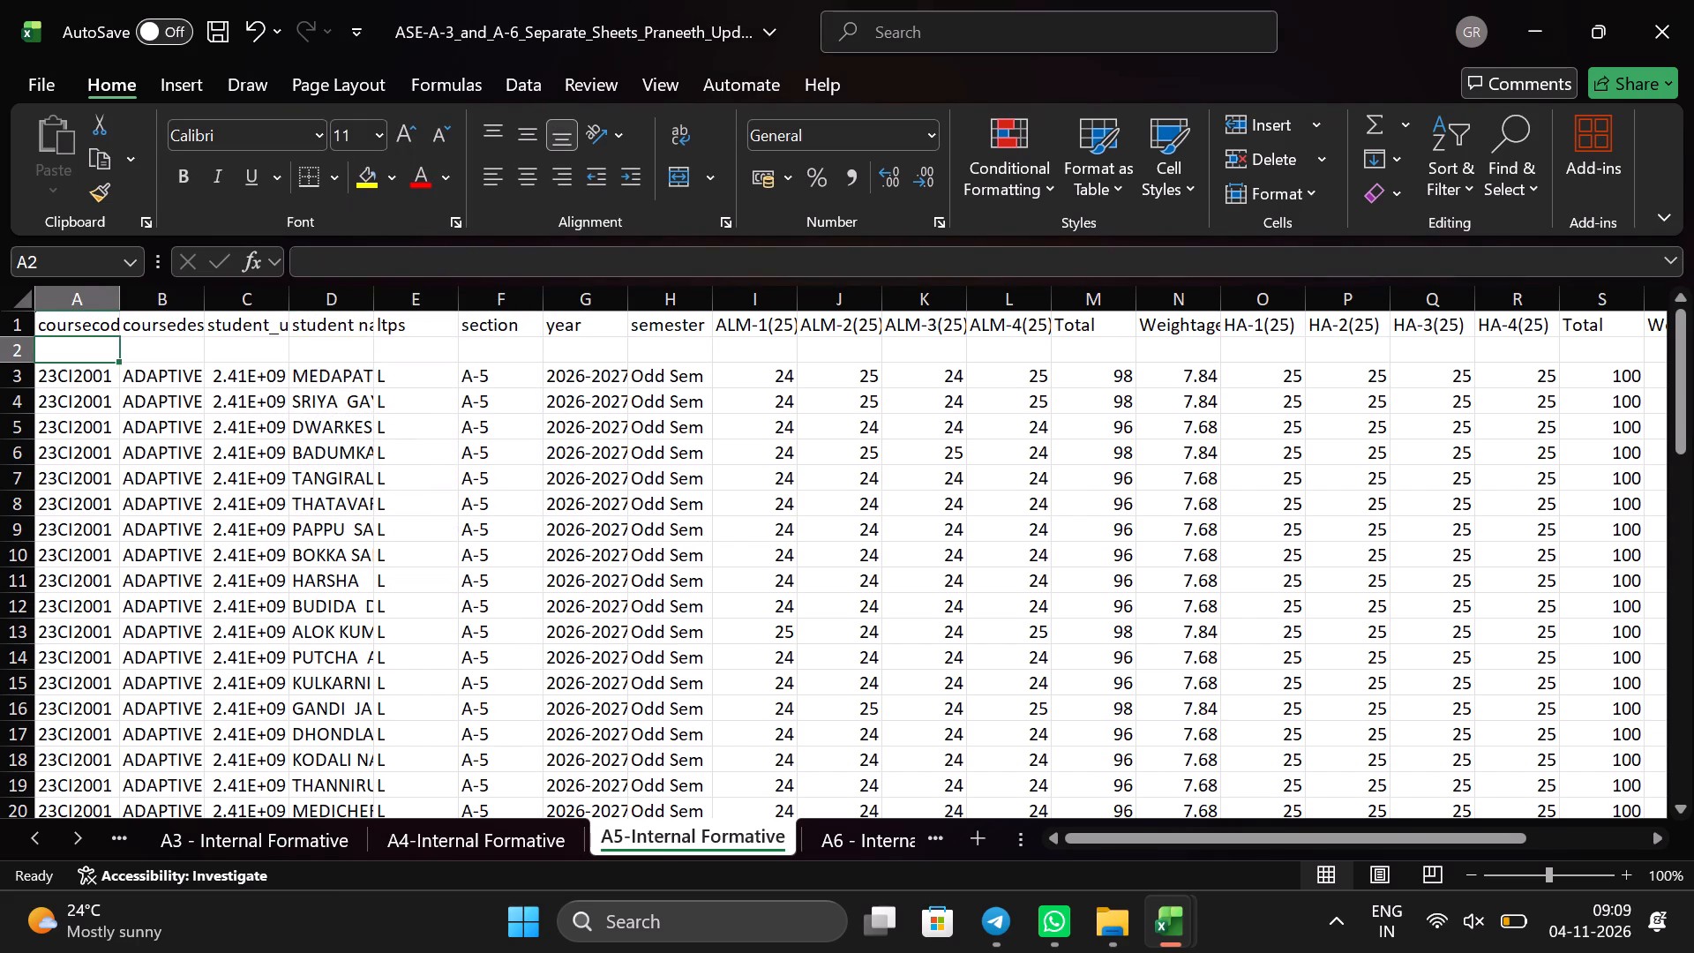
left_click_drag(79, 376, 1405, 386)
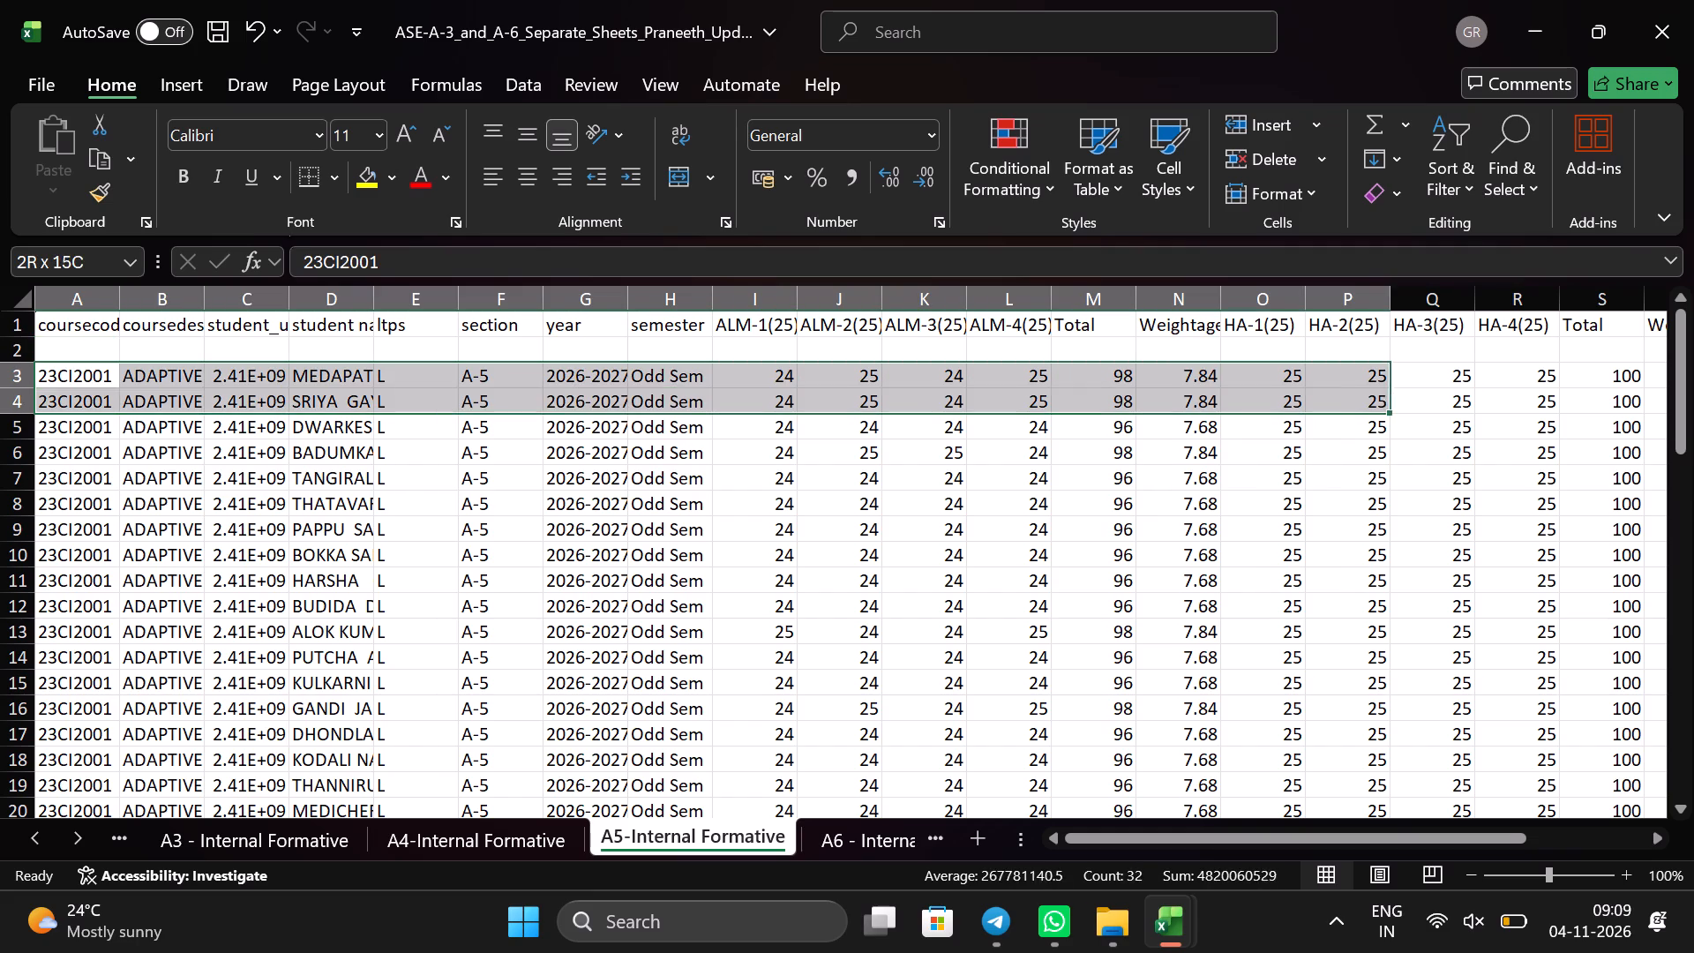
left_click_drag(1405, 386, 1693, 383)
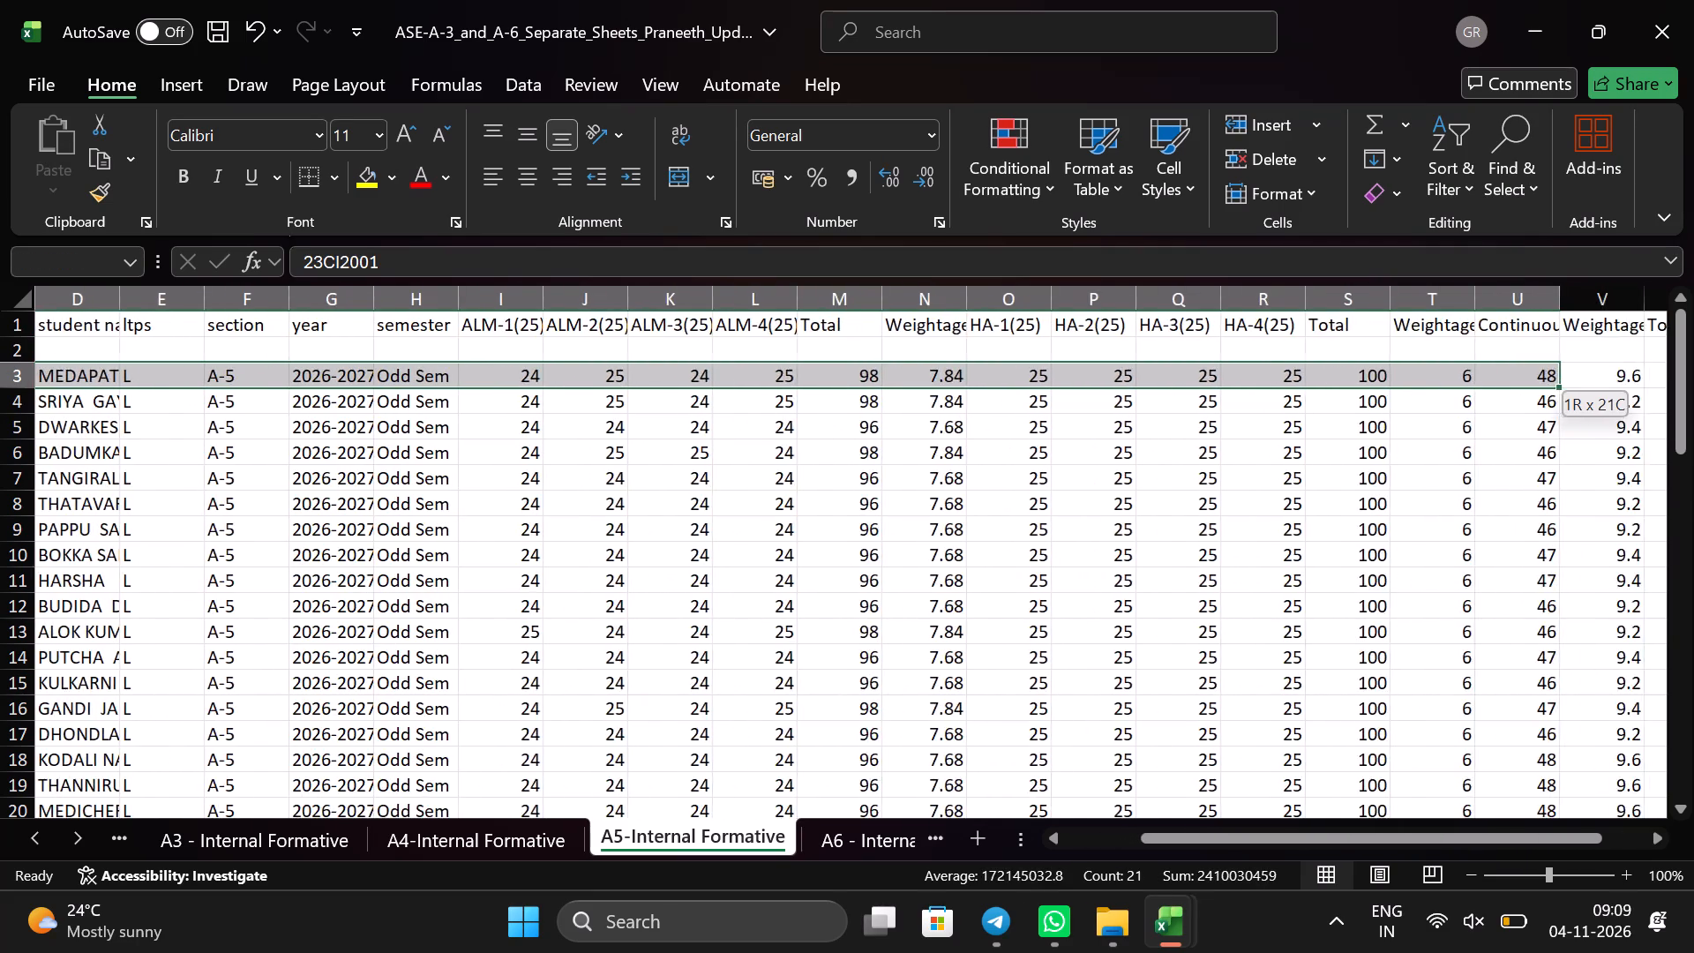
left_click_drag(1693, 383, 1455, 379)
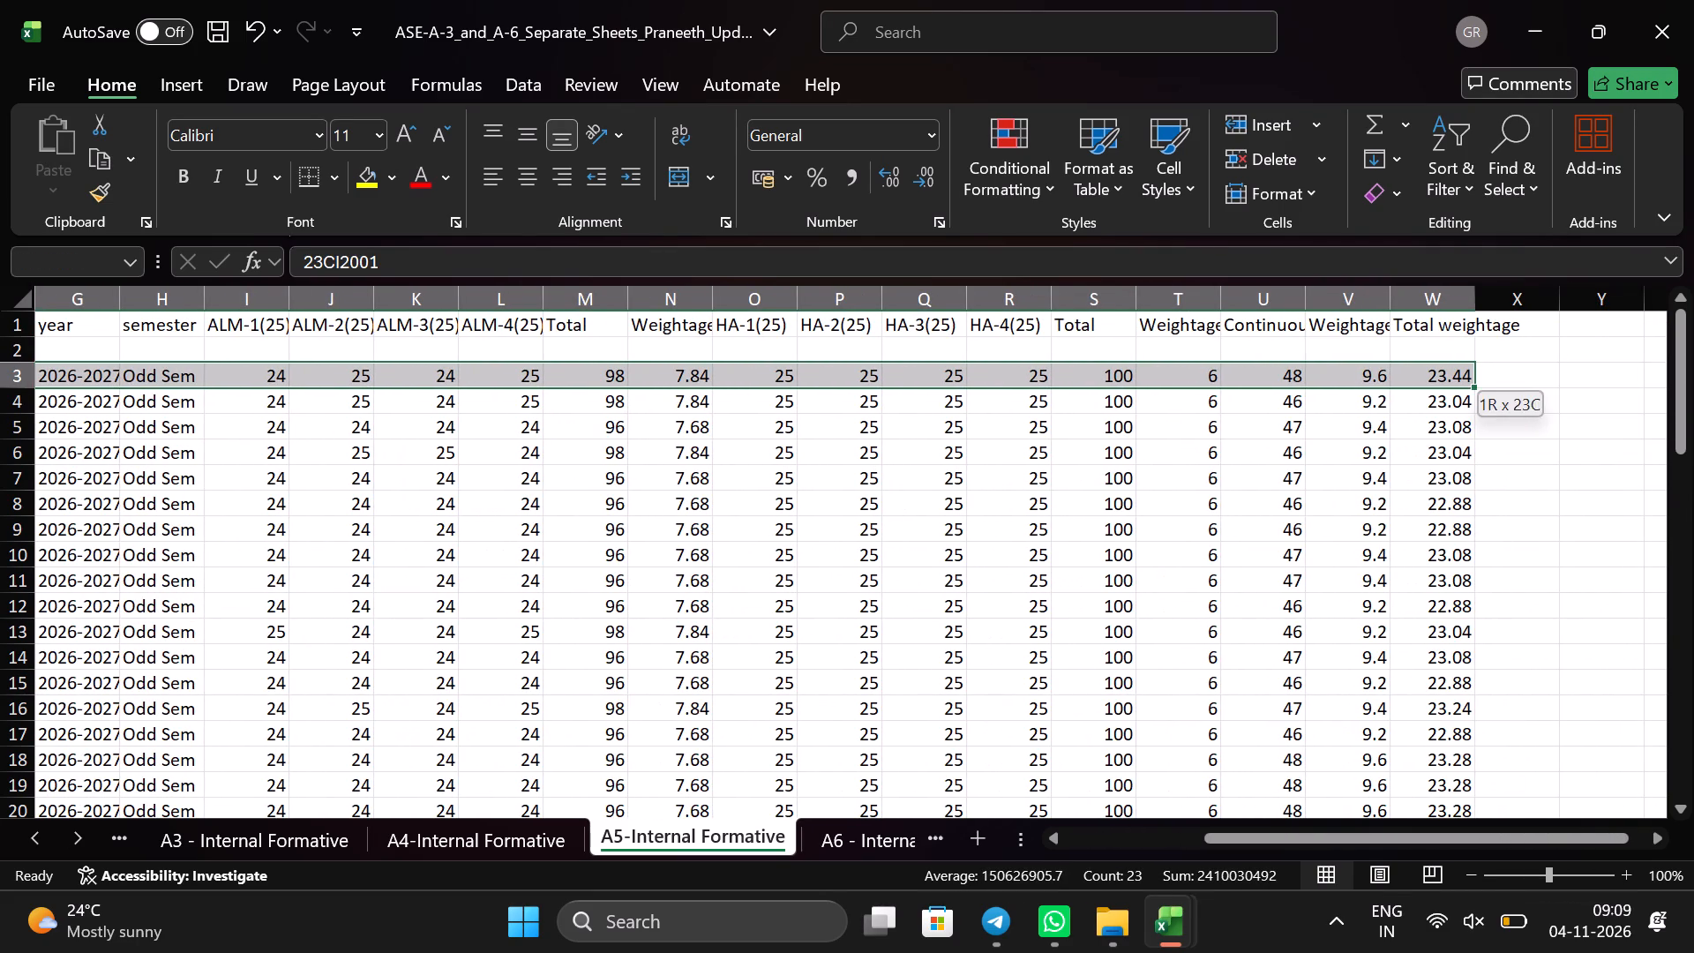
left_click_drag(1455, 379, 1453, 379)
right_click(1453, 379)
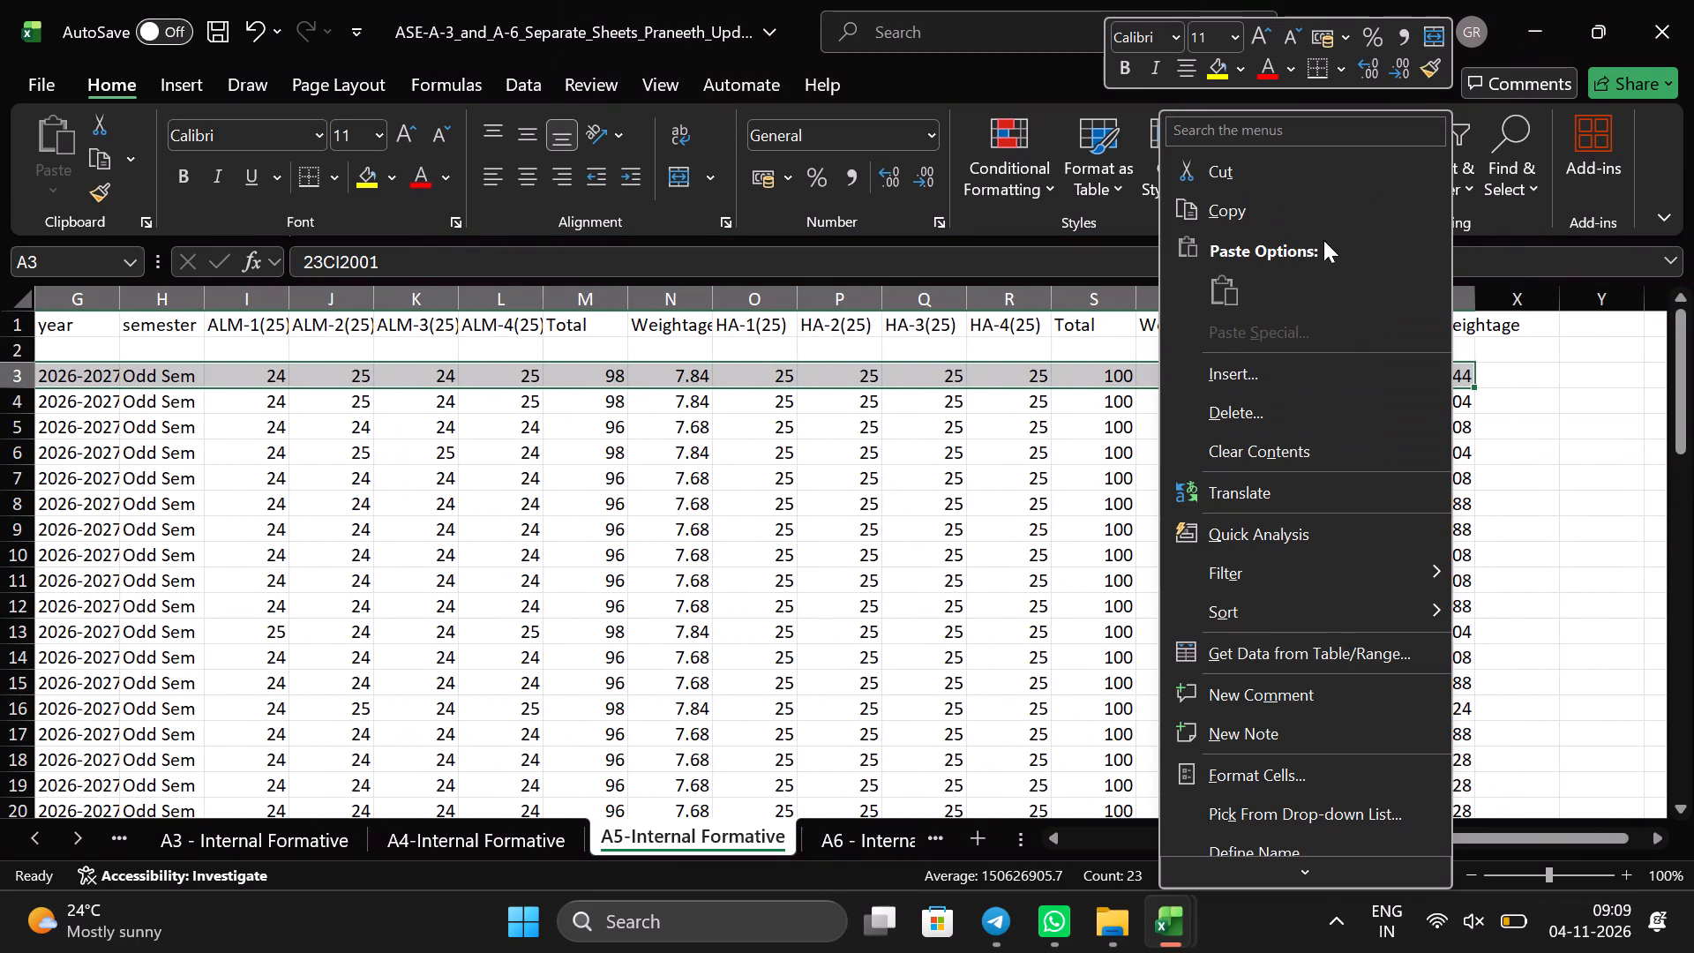
left_click(1281, 215)
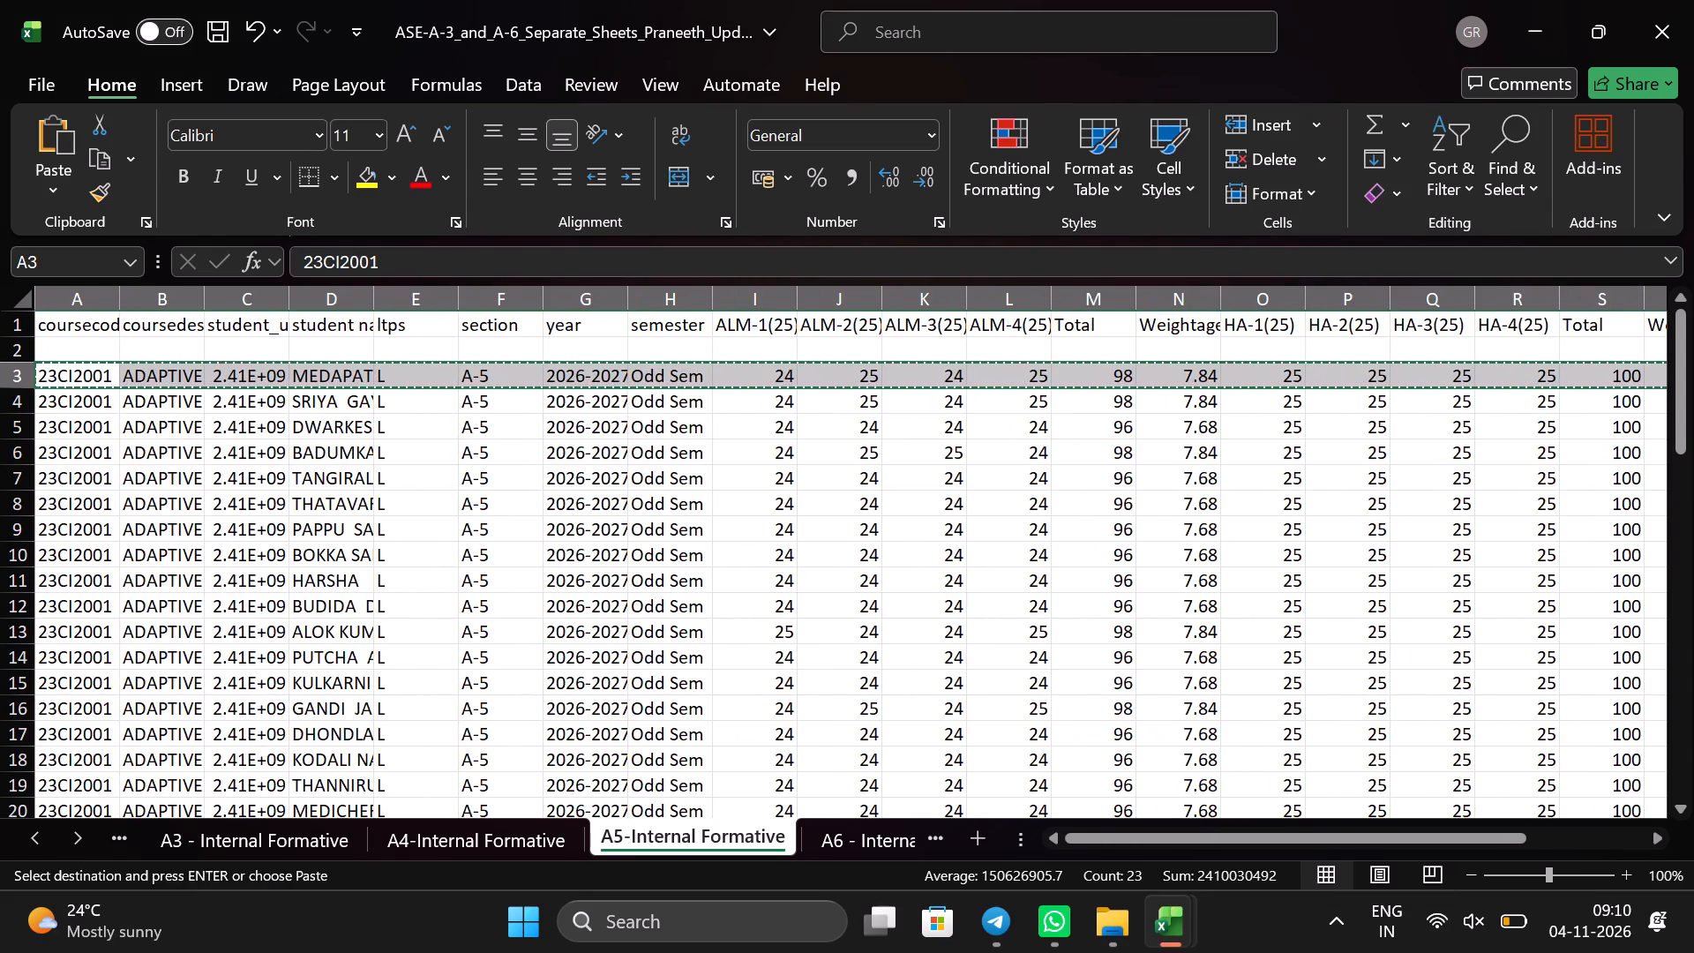
left_click(75, 349)
key("ctrl+v")
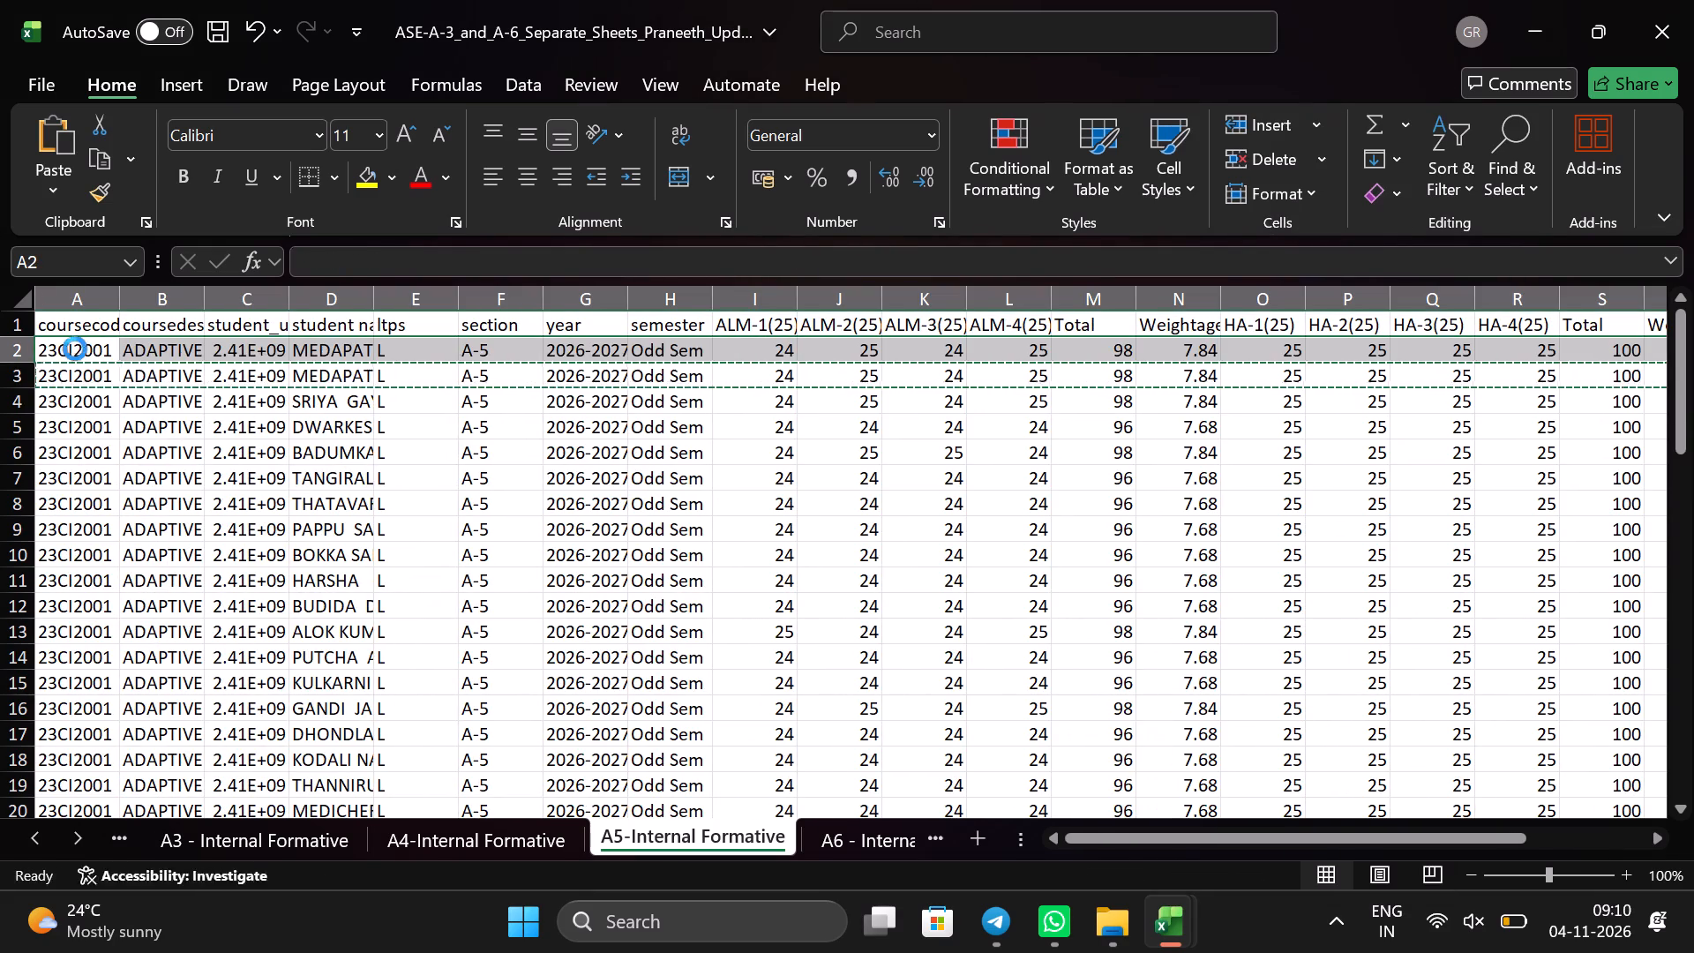
Replace the copied student ID in C2 with the missing A5 student's ID number.
left_click(331, 359)
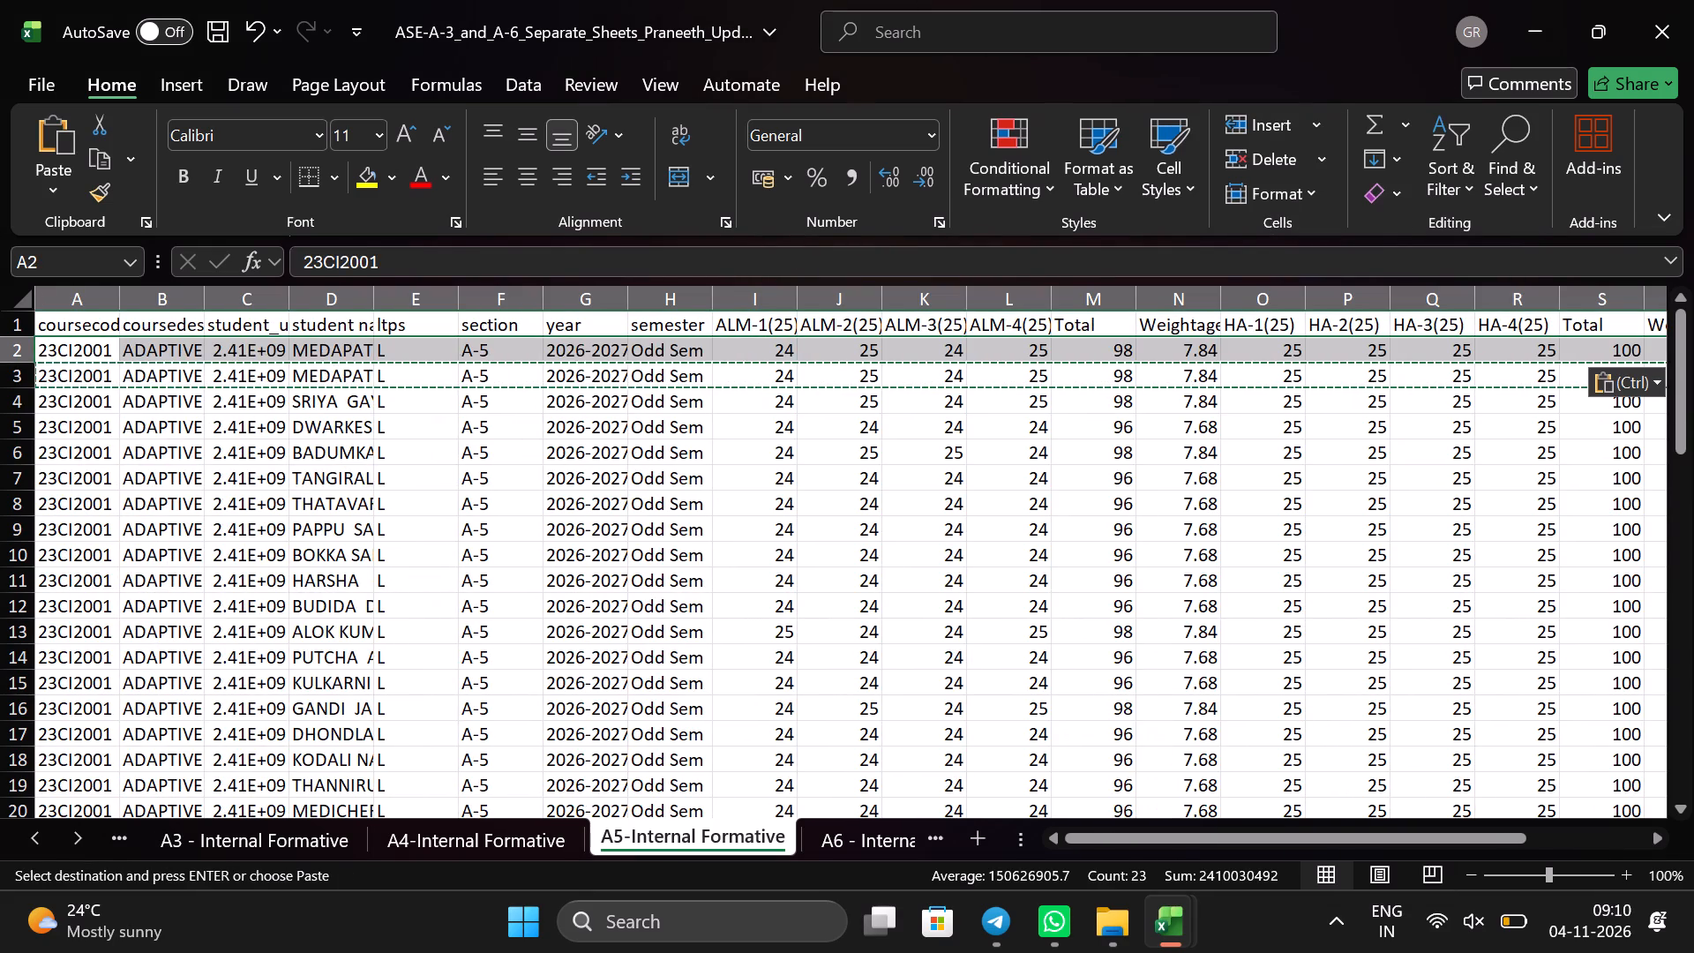
left_click(327, 348)
left_click(229, 353)
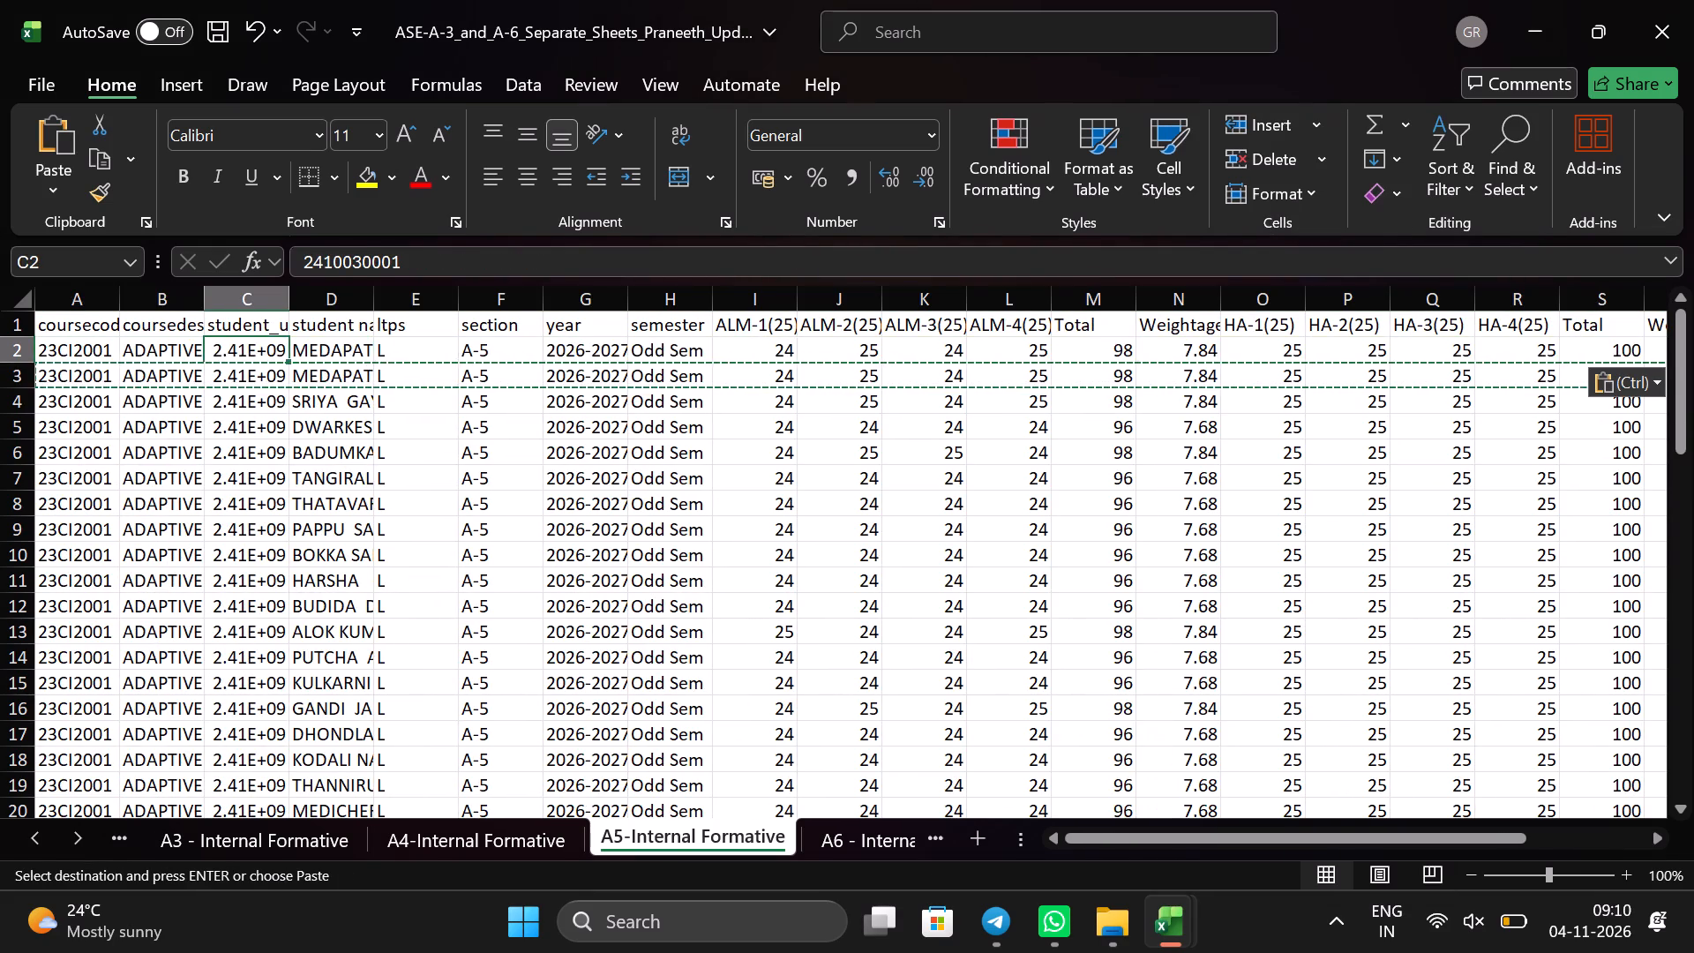
double_click(229, 353)
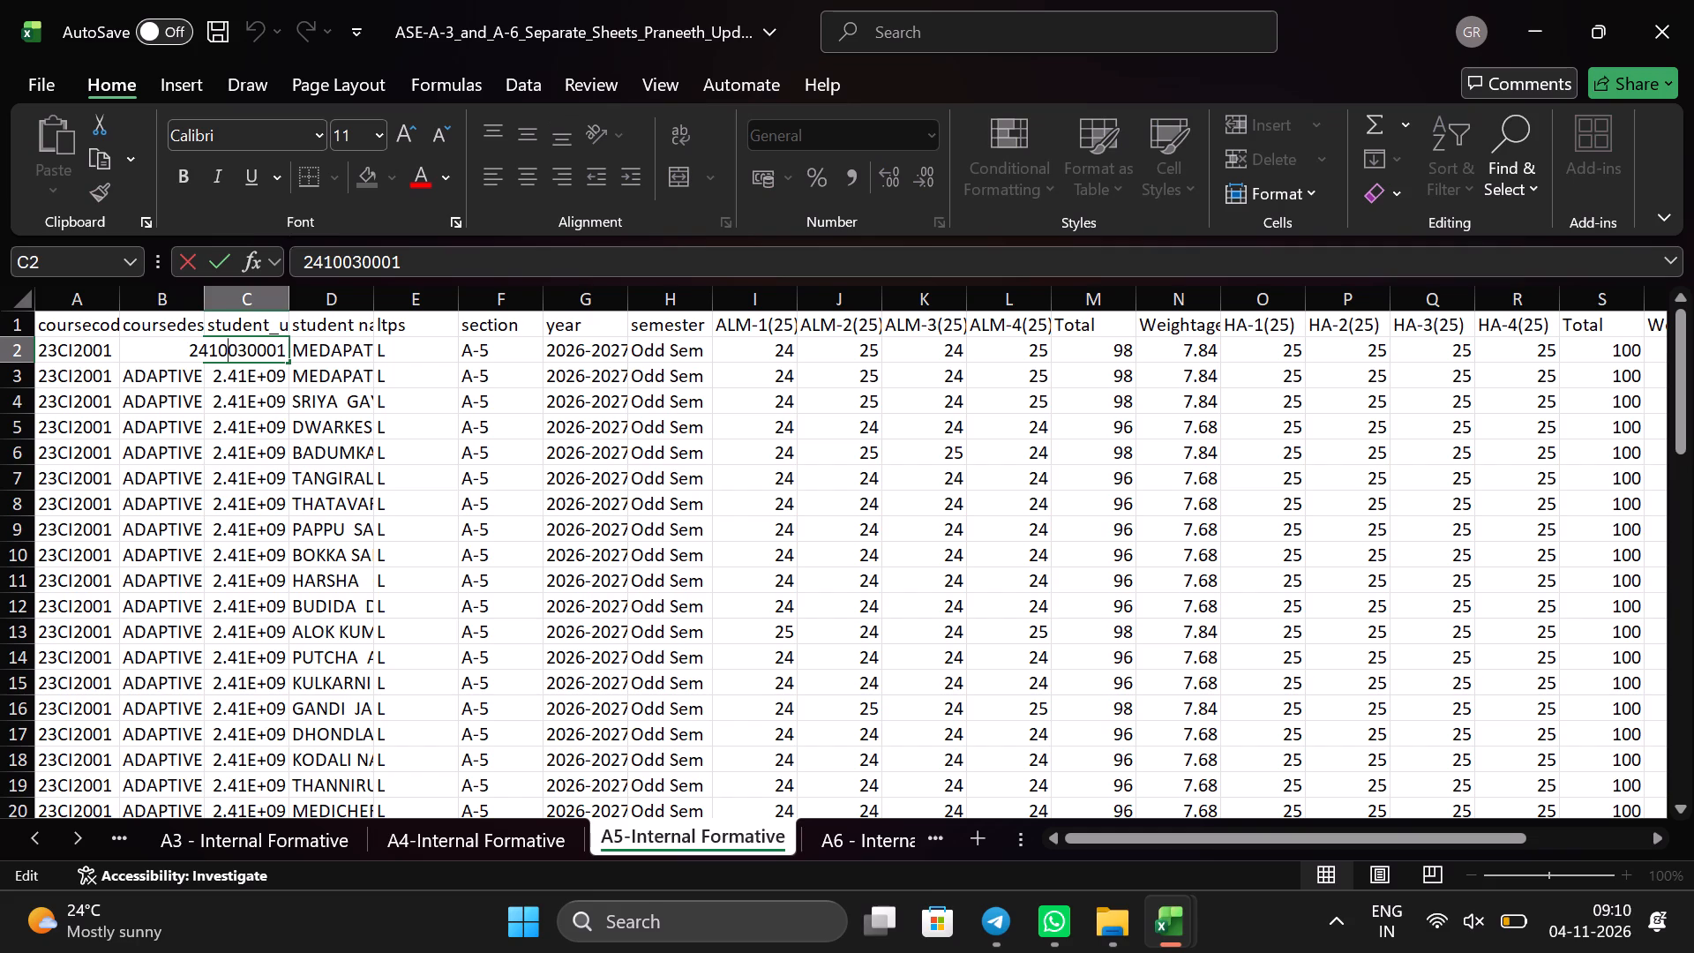
left_click(281, 356)
key("Right")
key("BackSpace")
key("BackSpace")
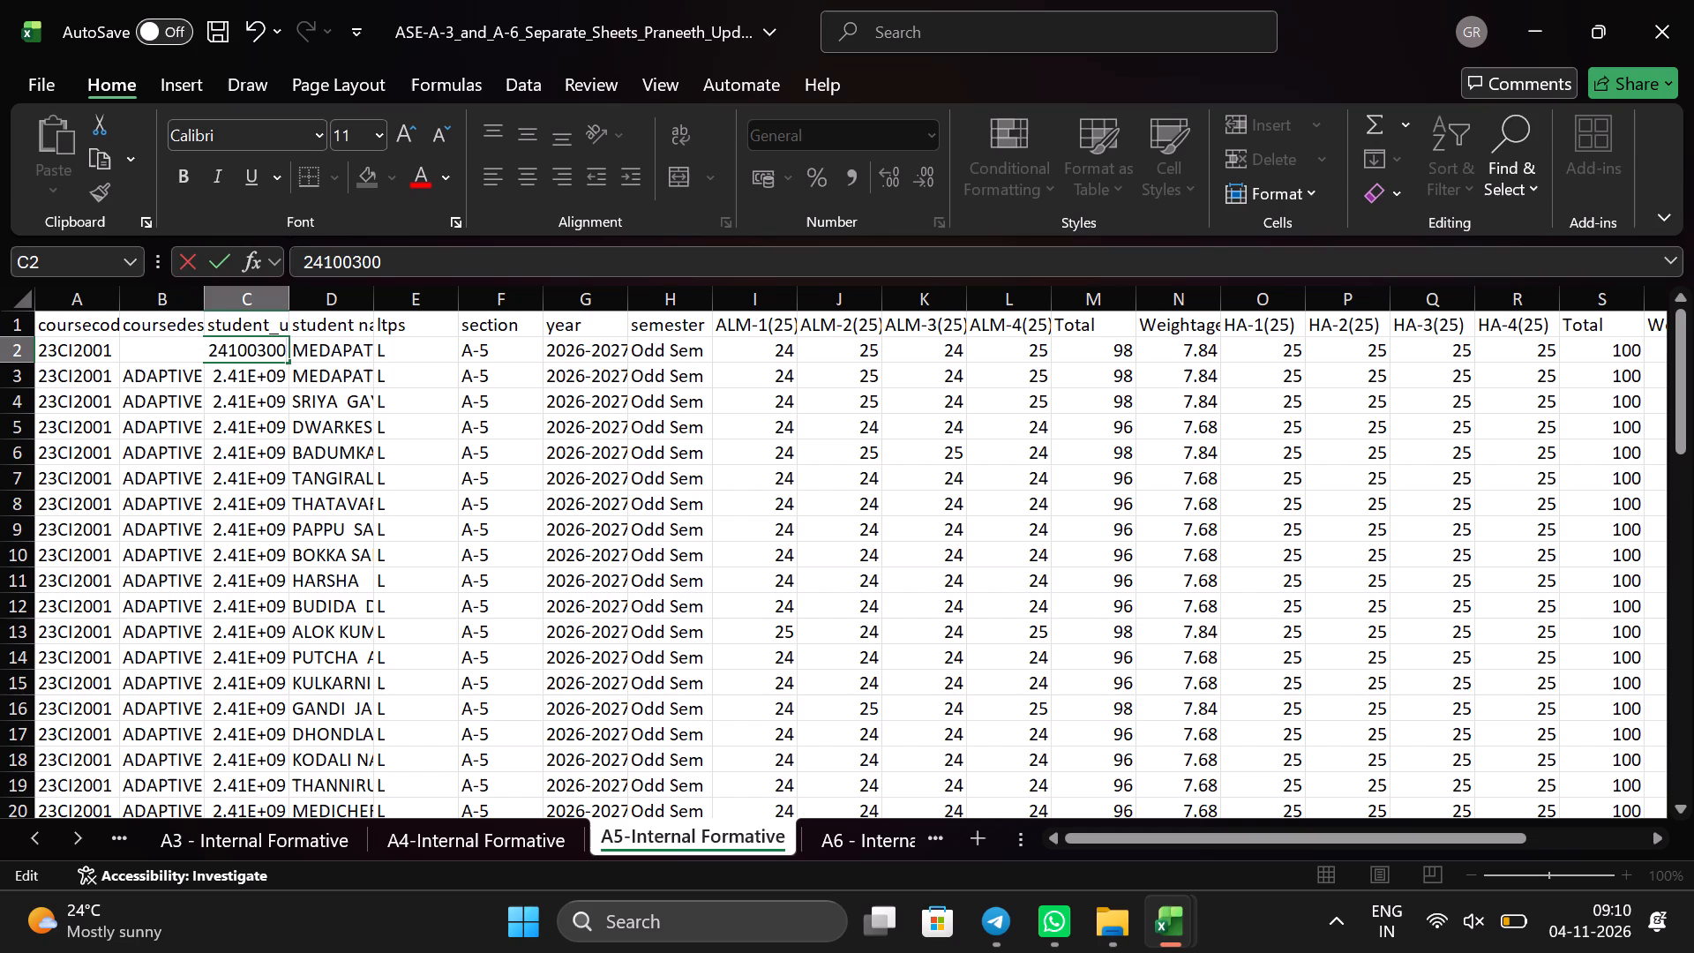
key("BackSpace")
key("BackSpace")
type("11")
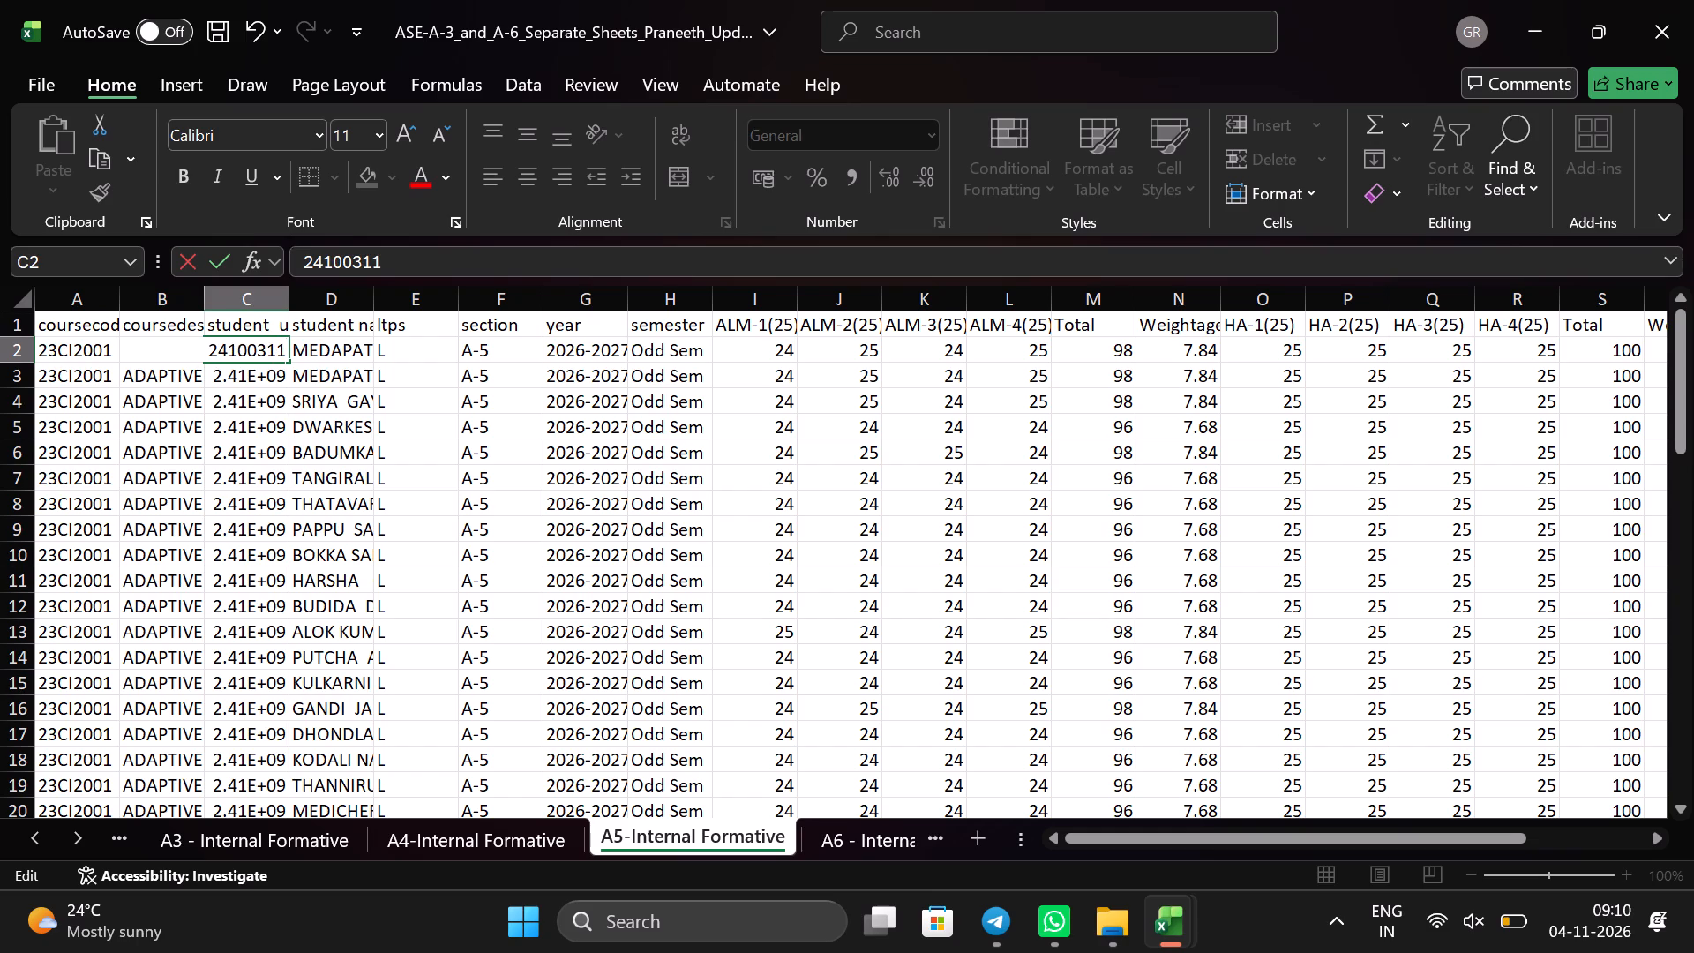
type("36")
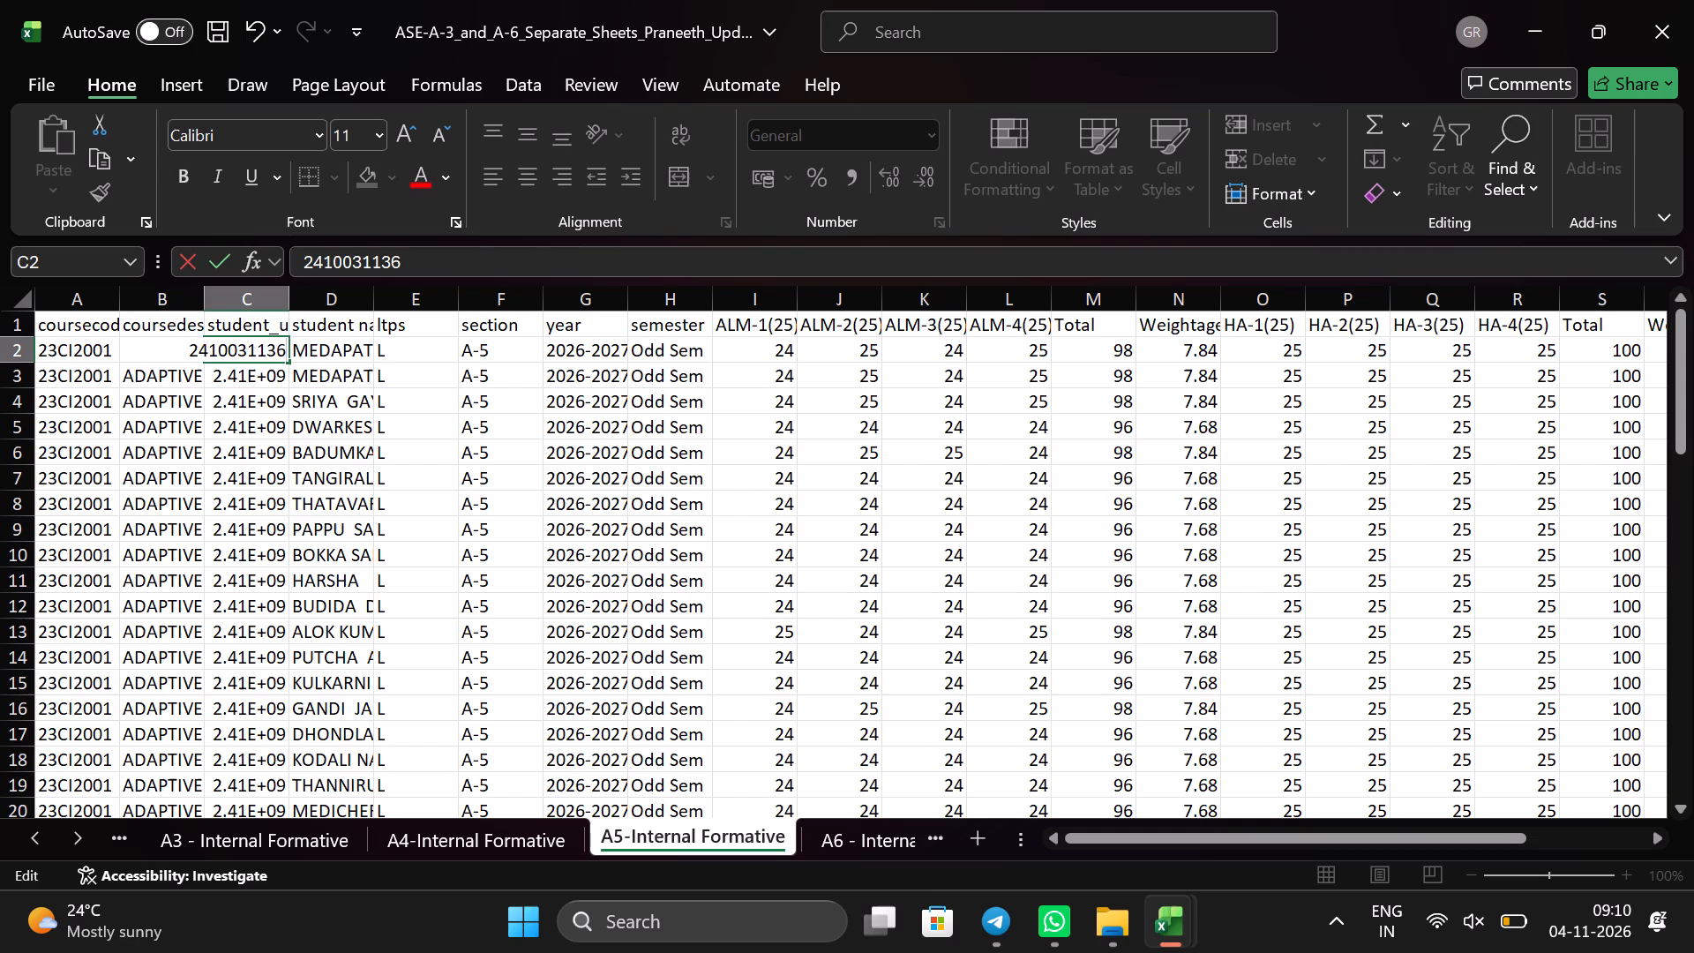
left_click(418, 352)
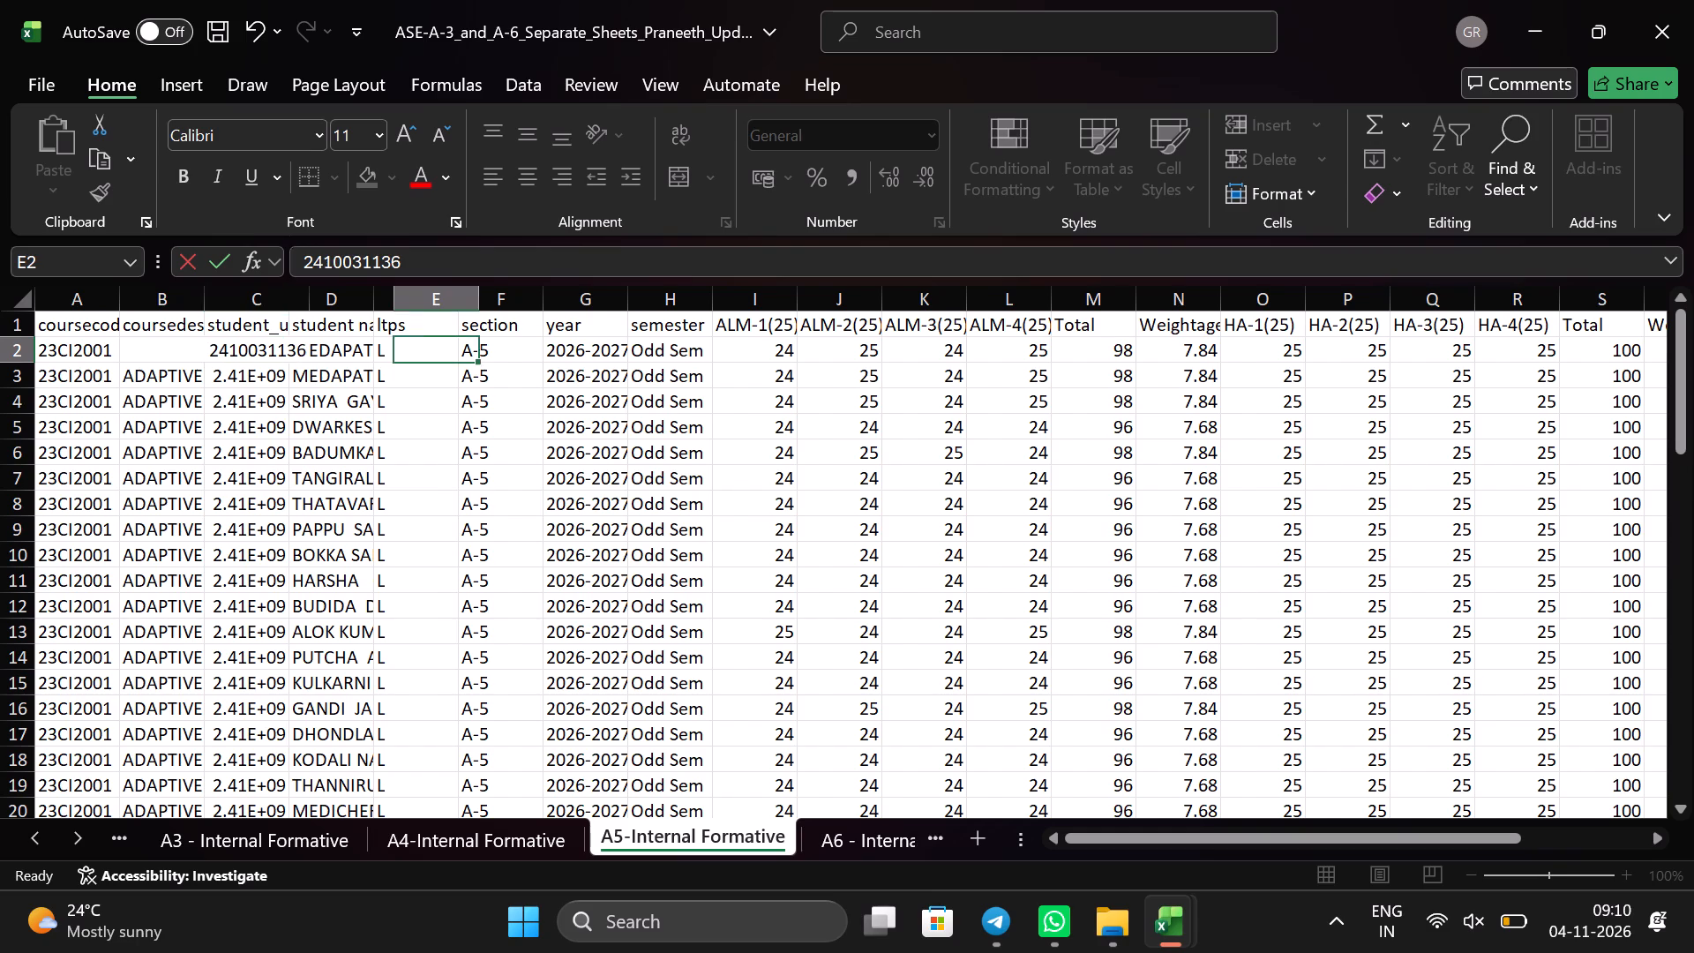
Replace the copied student name in D2 with the missing A5 student's full name in capitals.
left_click(348, 356)
double_click(348, 356)
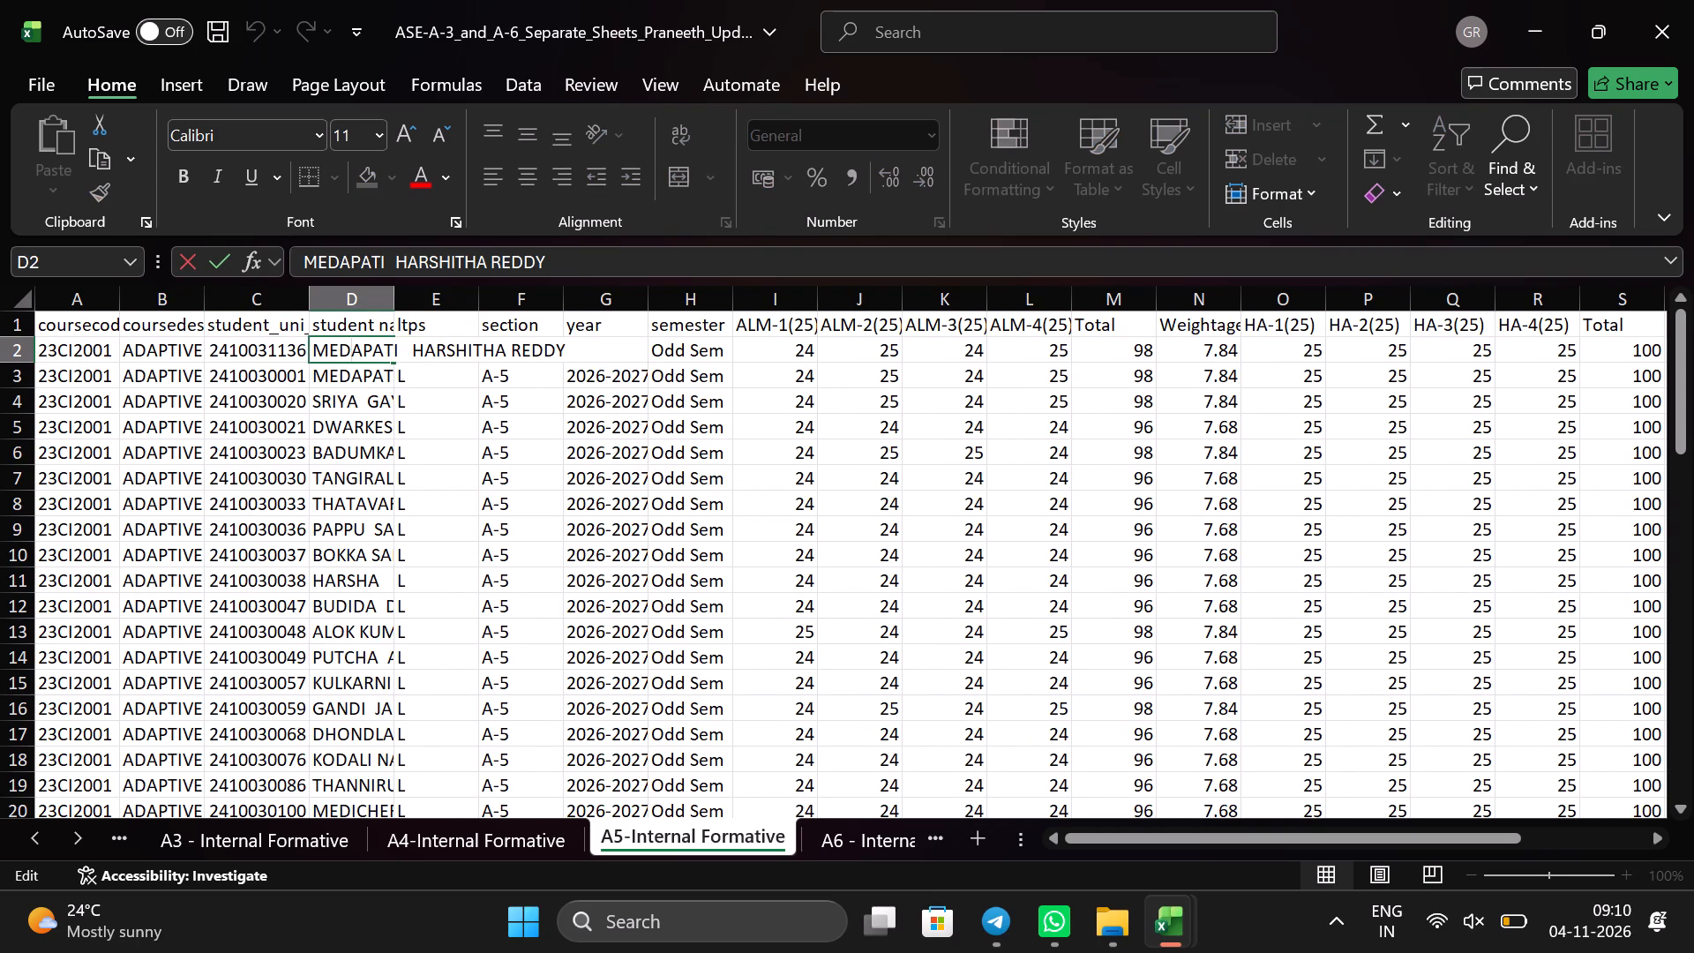
left_click_drag(564, 348, 457, 365)
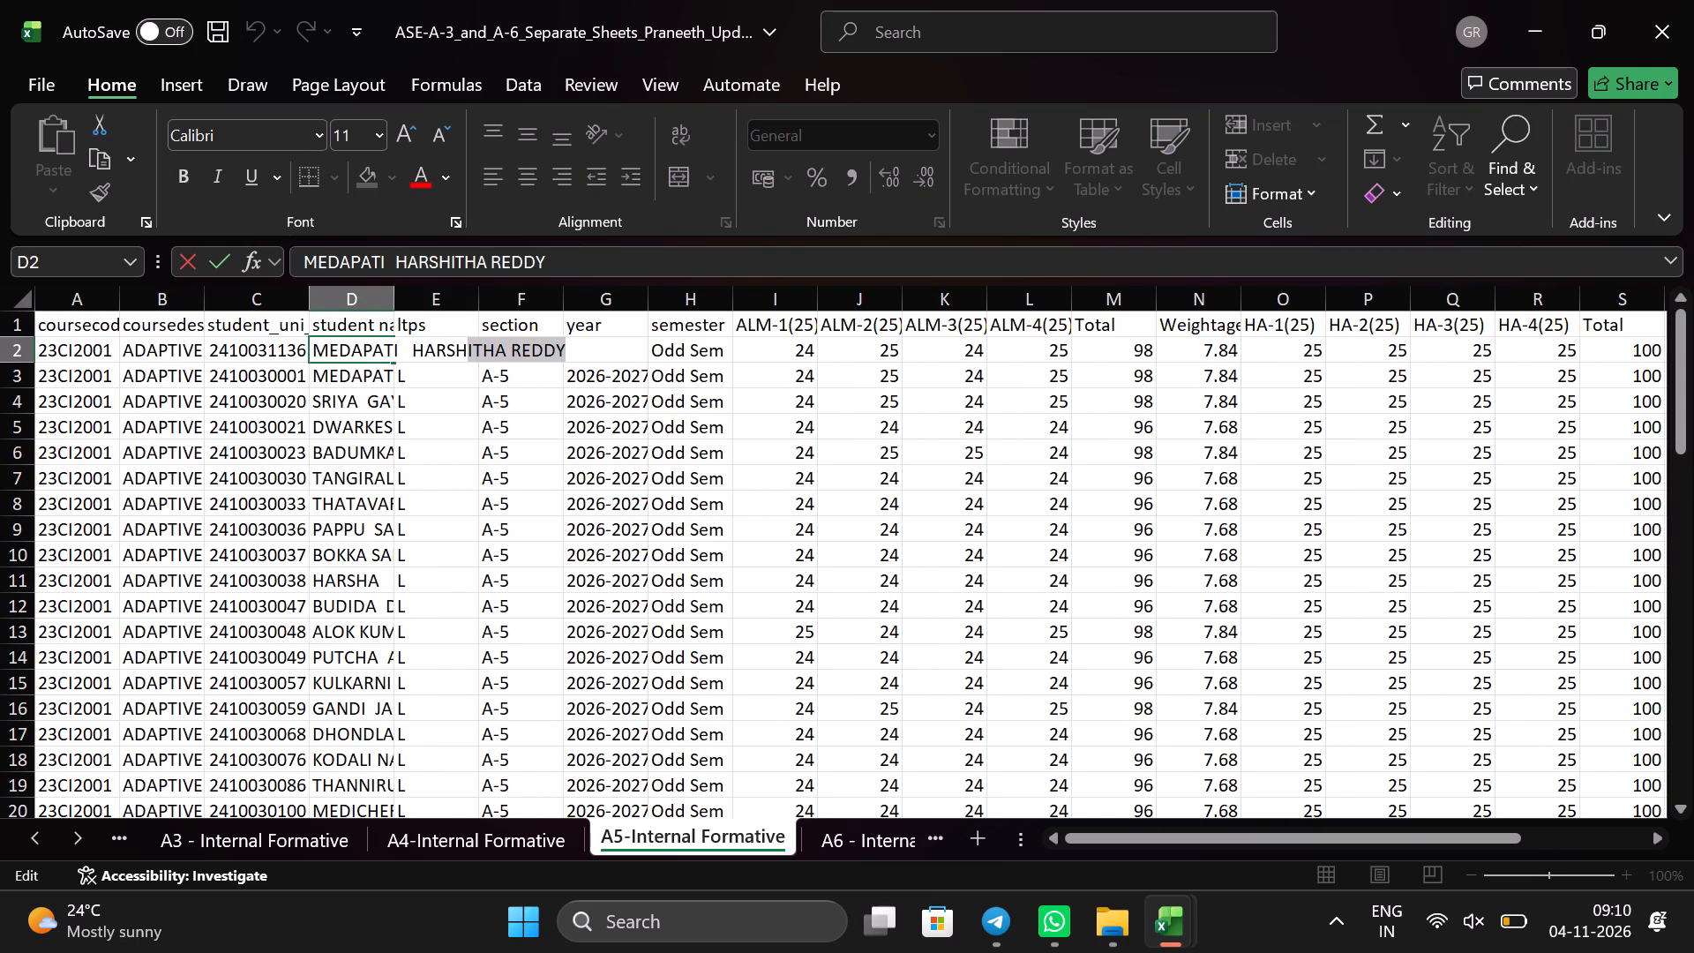
left_click_drag(457, 365, 312, 356)
key("BackSpace")
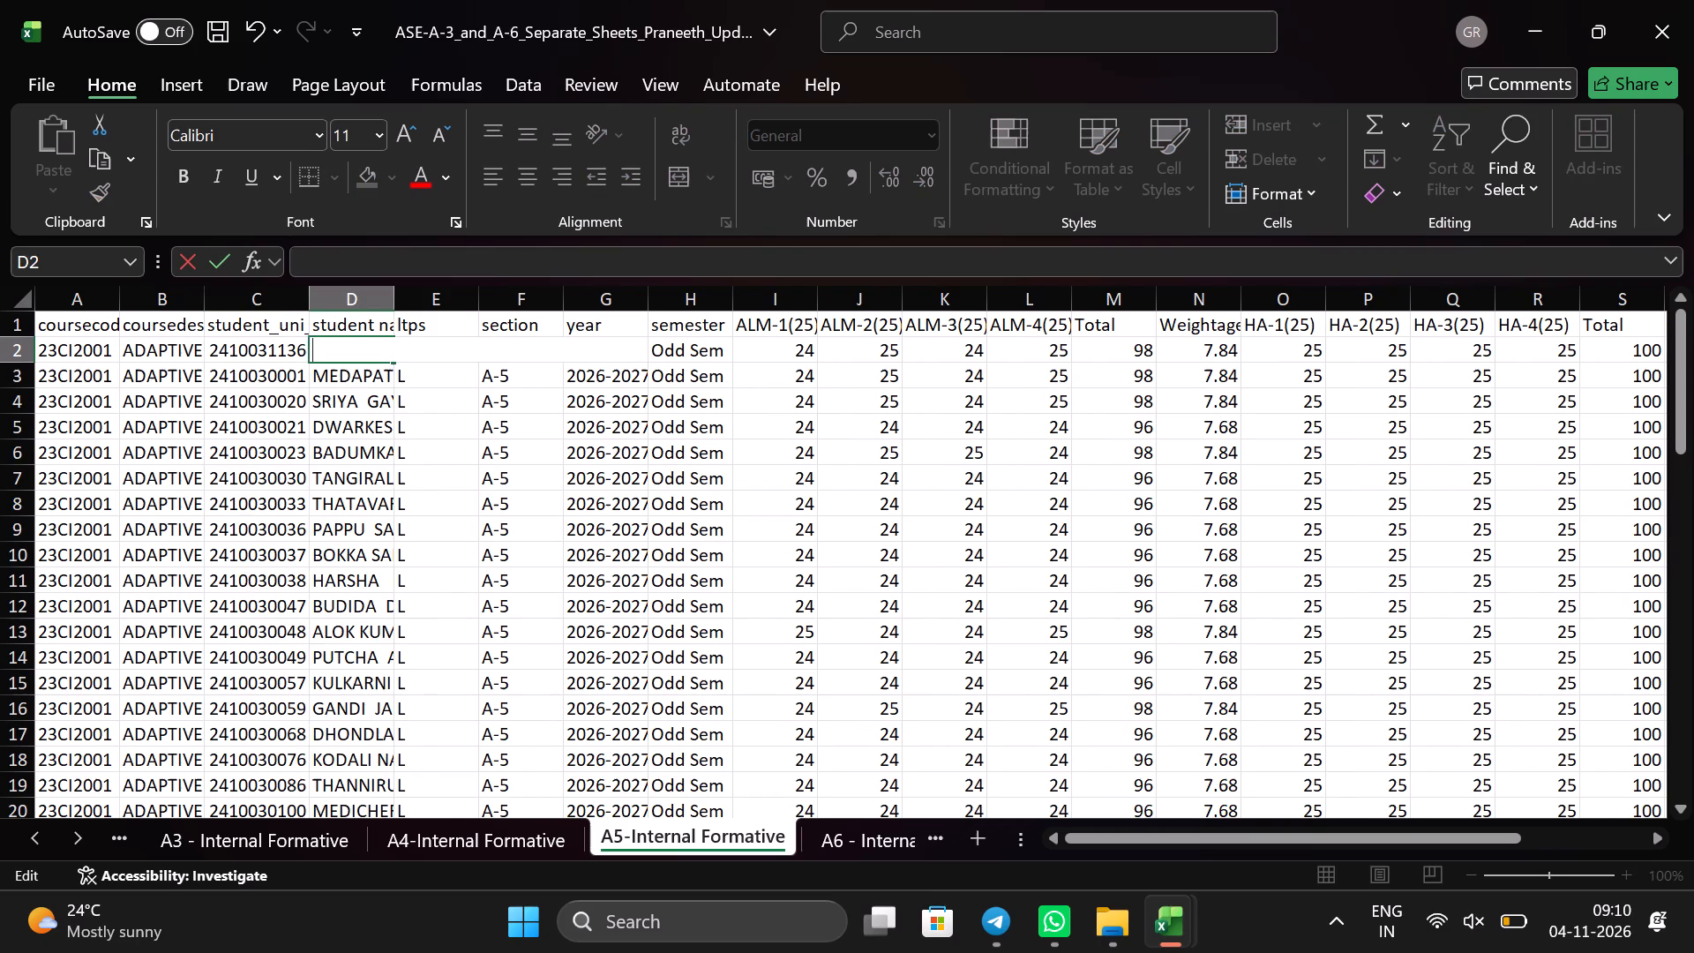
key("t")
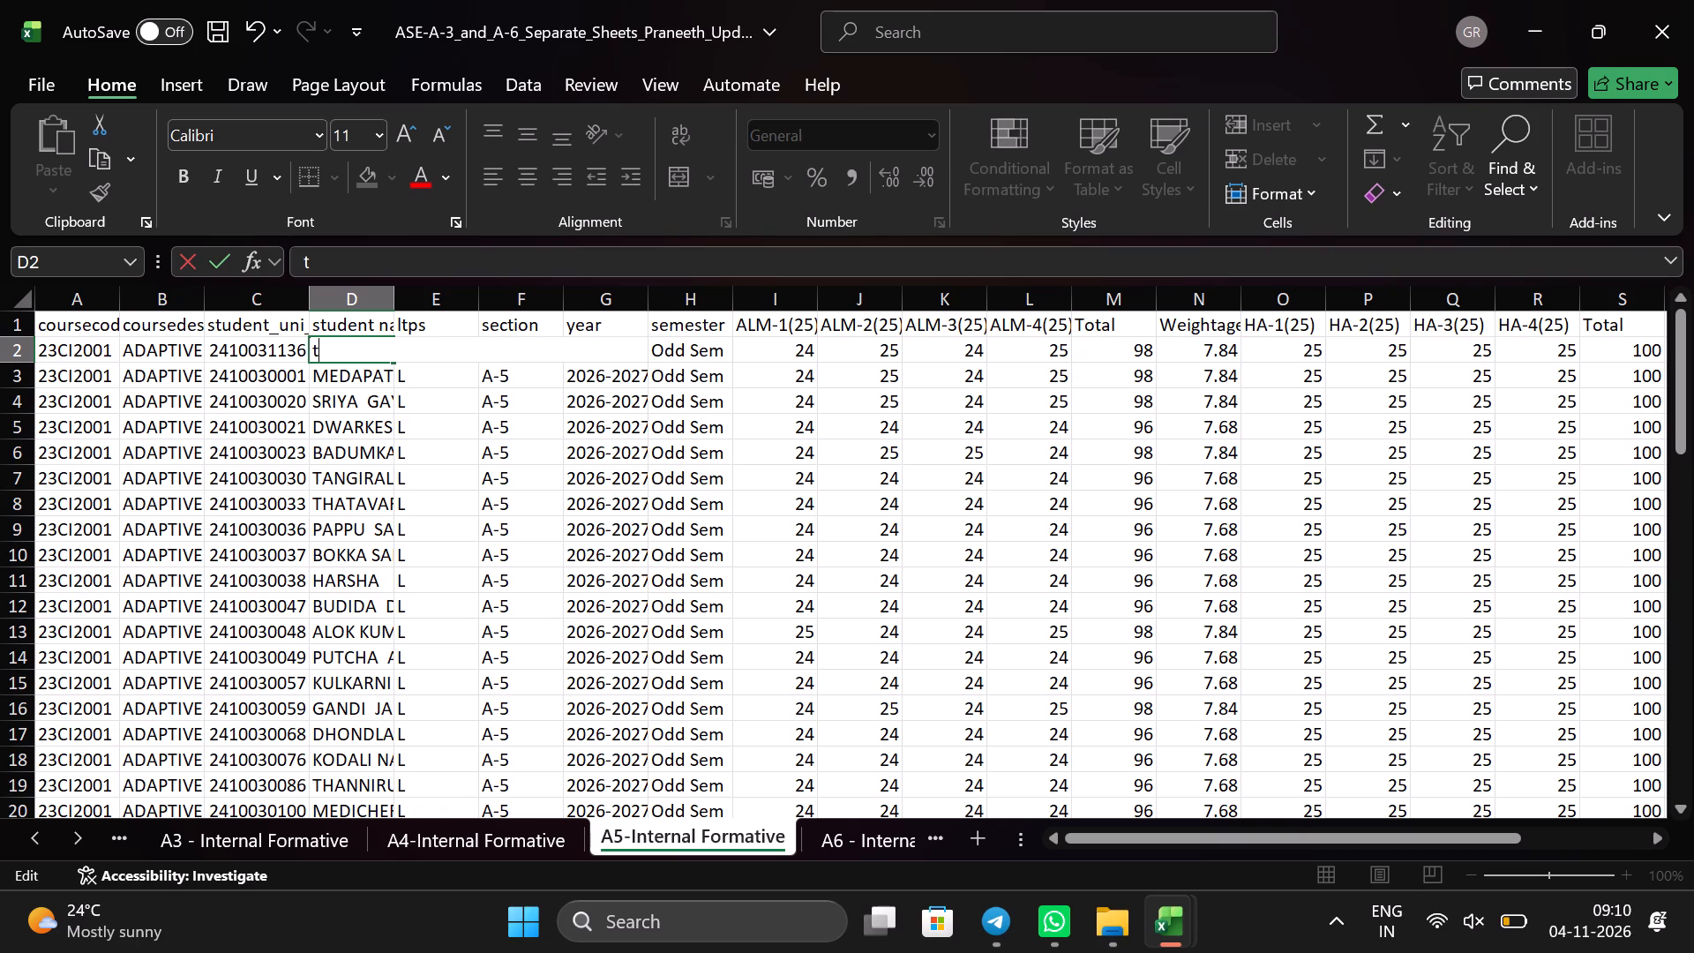
key("BackSpace")
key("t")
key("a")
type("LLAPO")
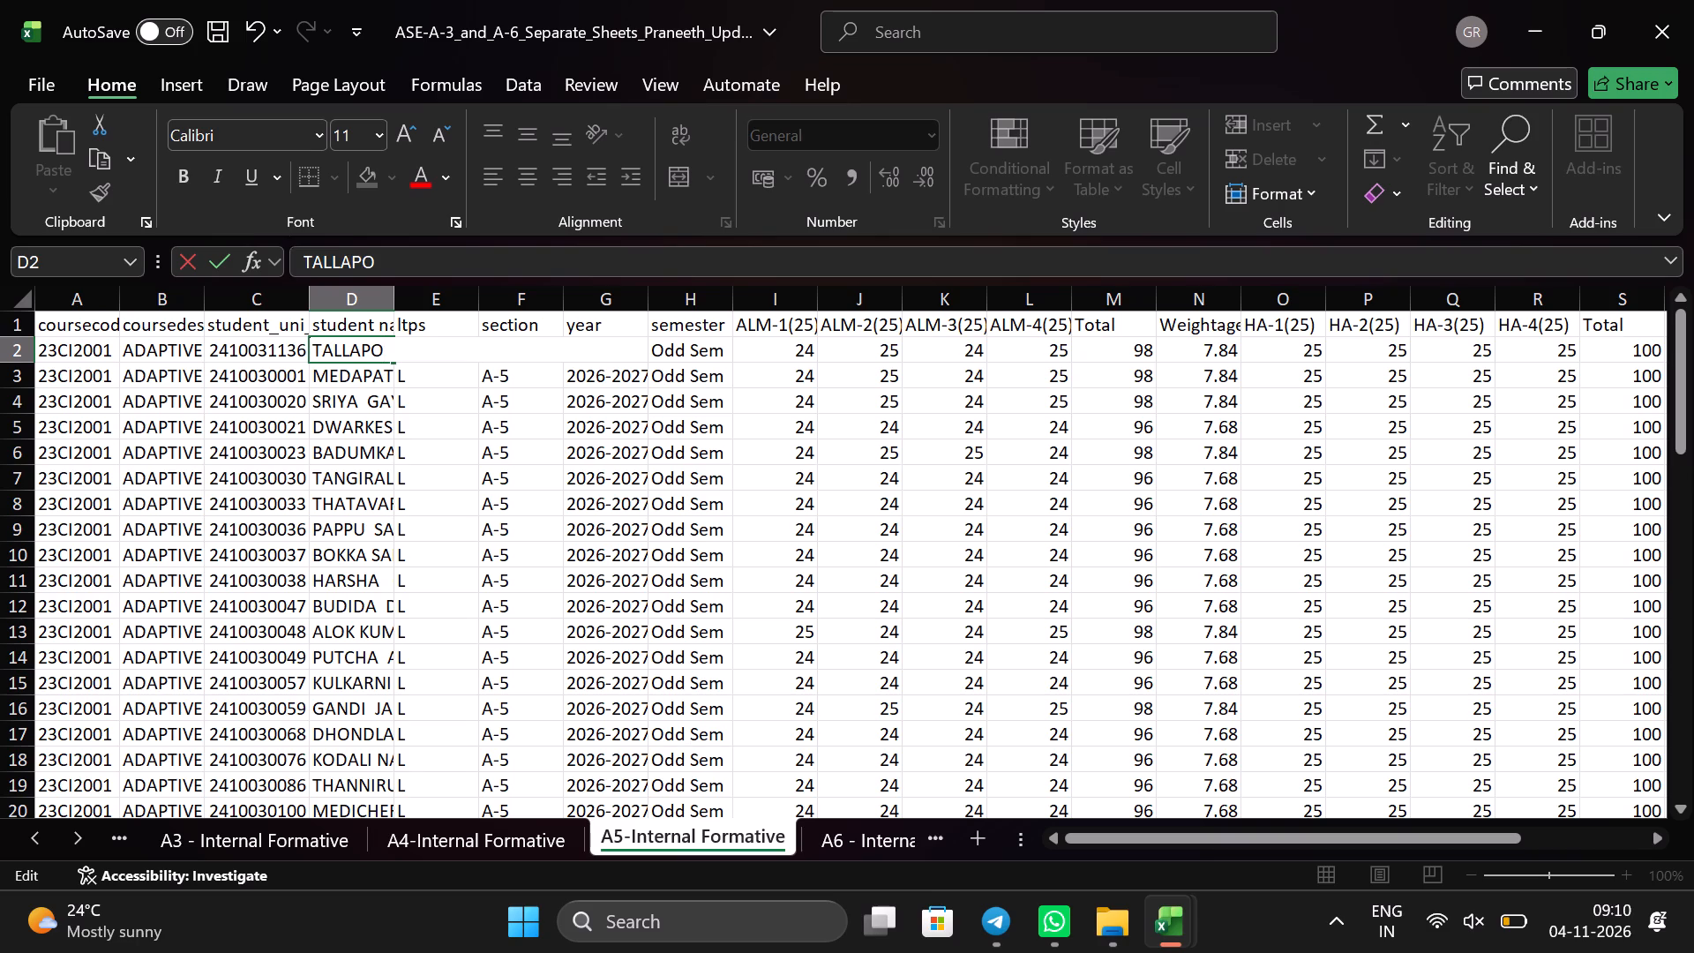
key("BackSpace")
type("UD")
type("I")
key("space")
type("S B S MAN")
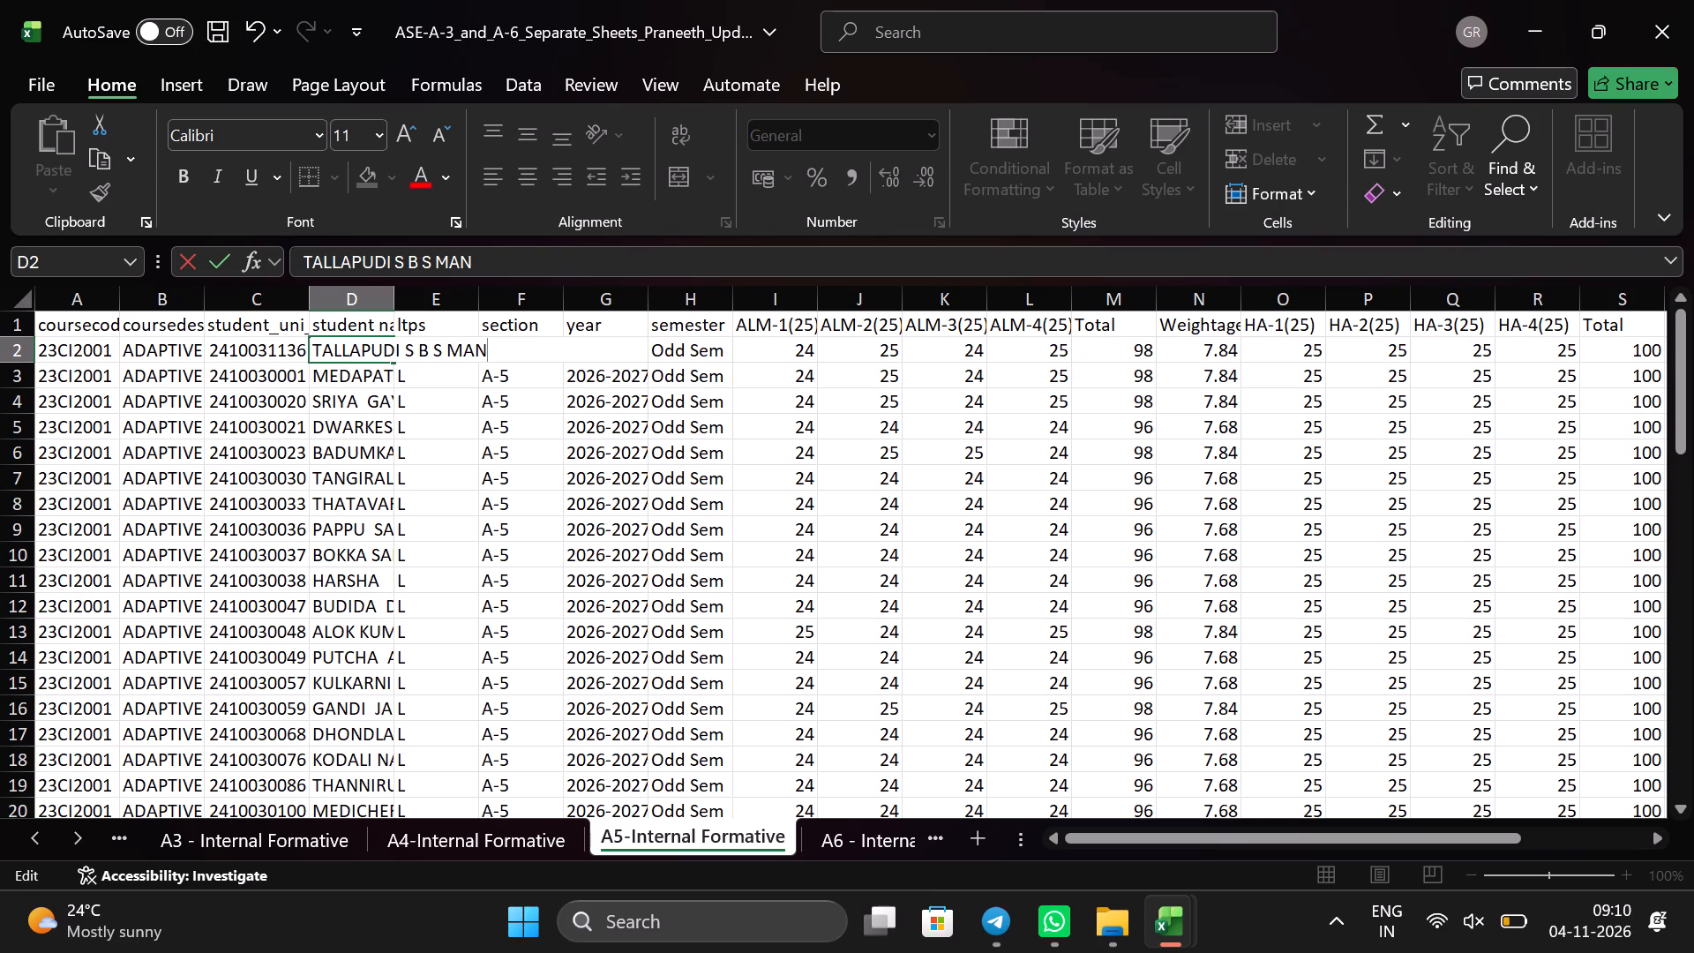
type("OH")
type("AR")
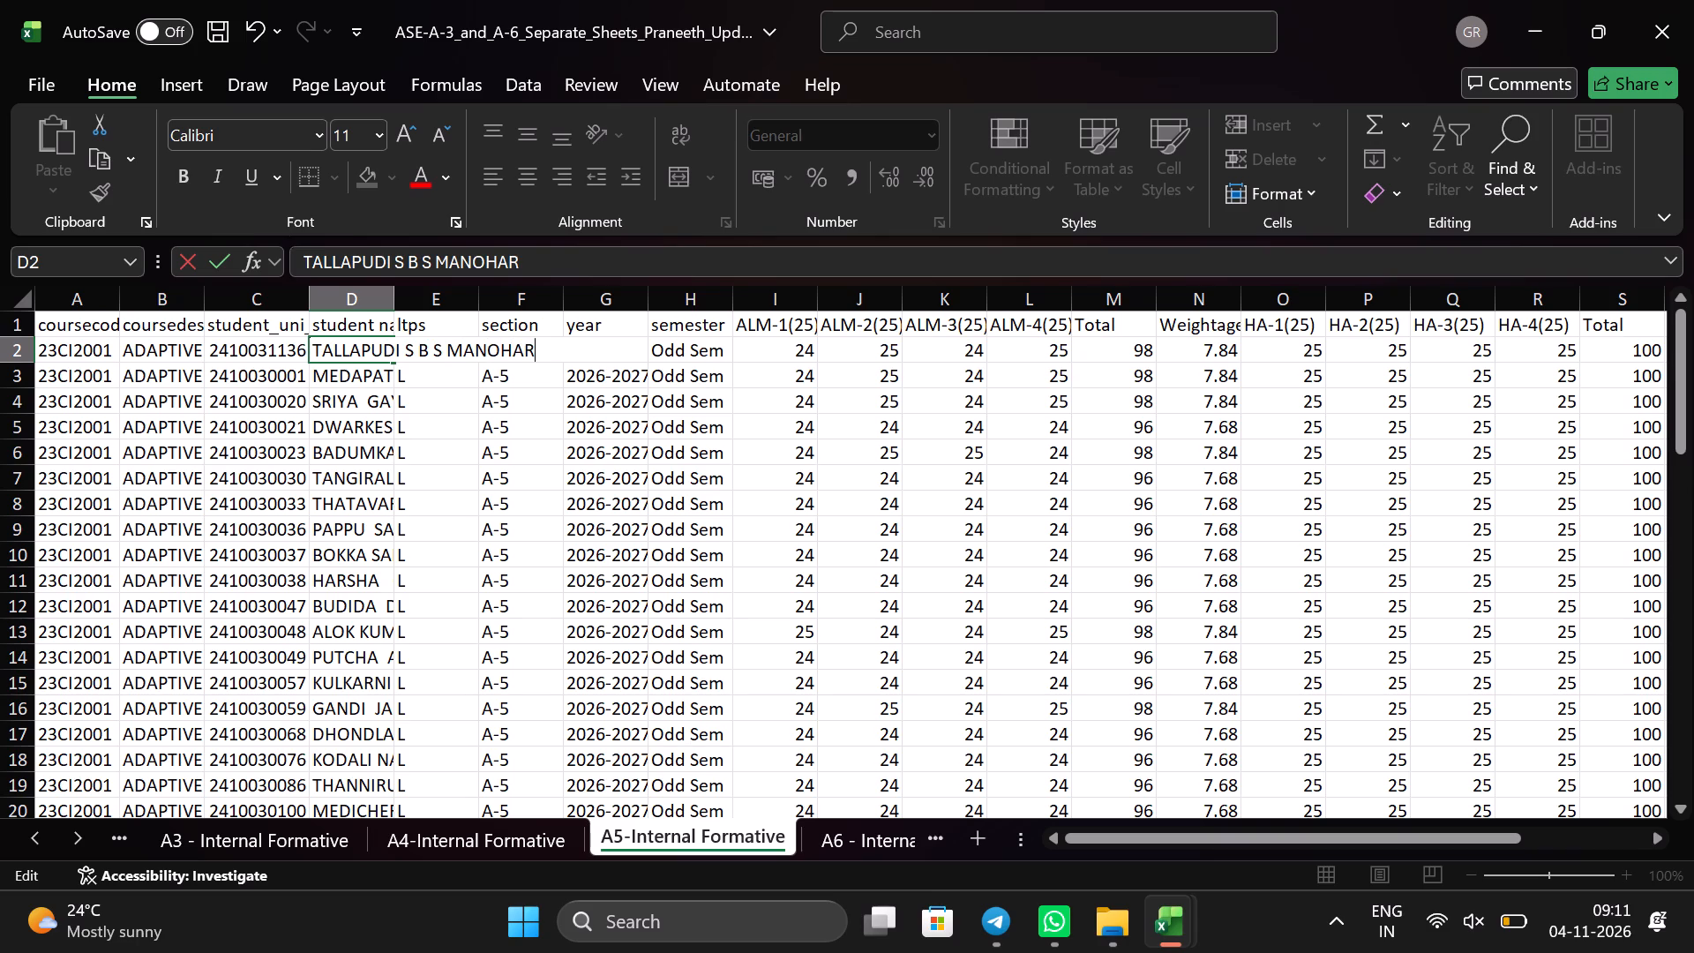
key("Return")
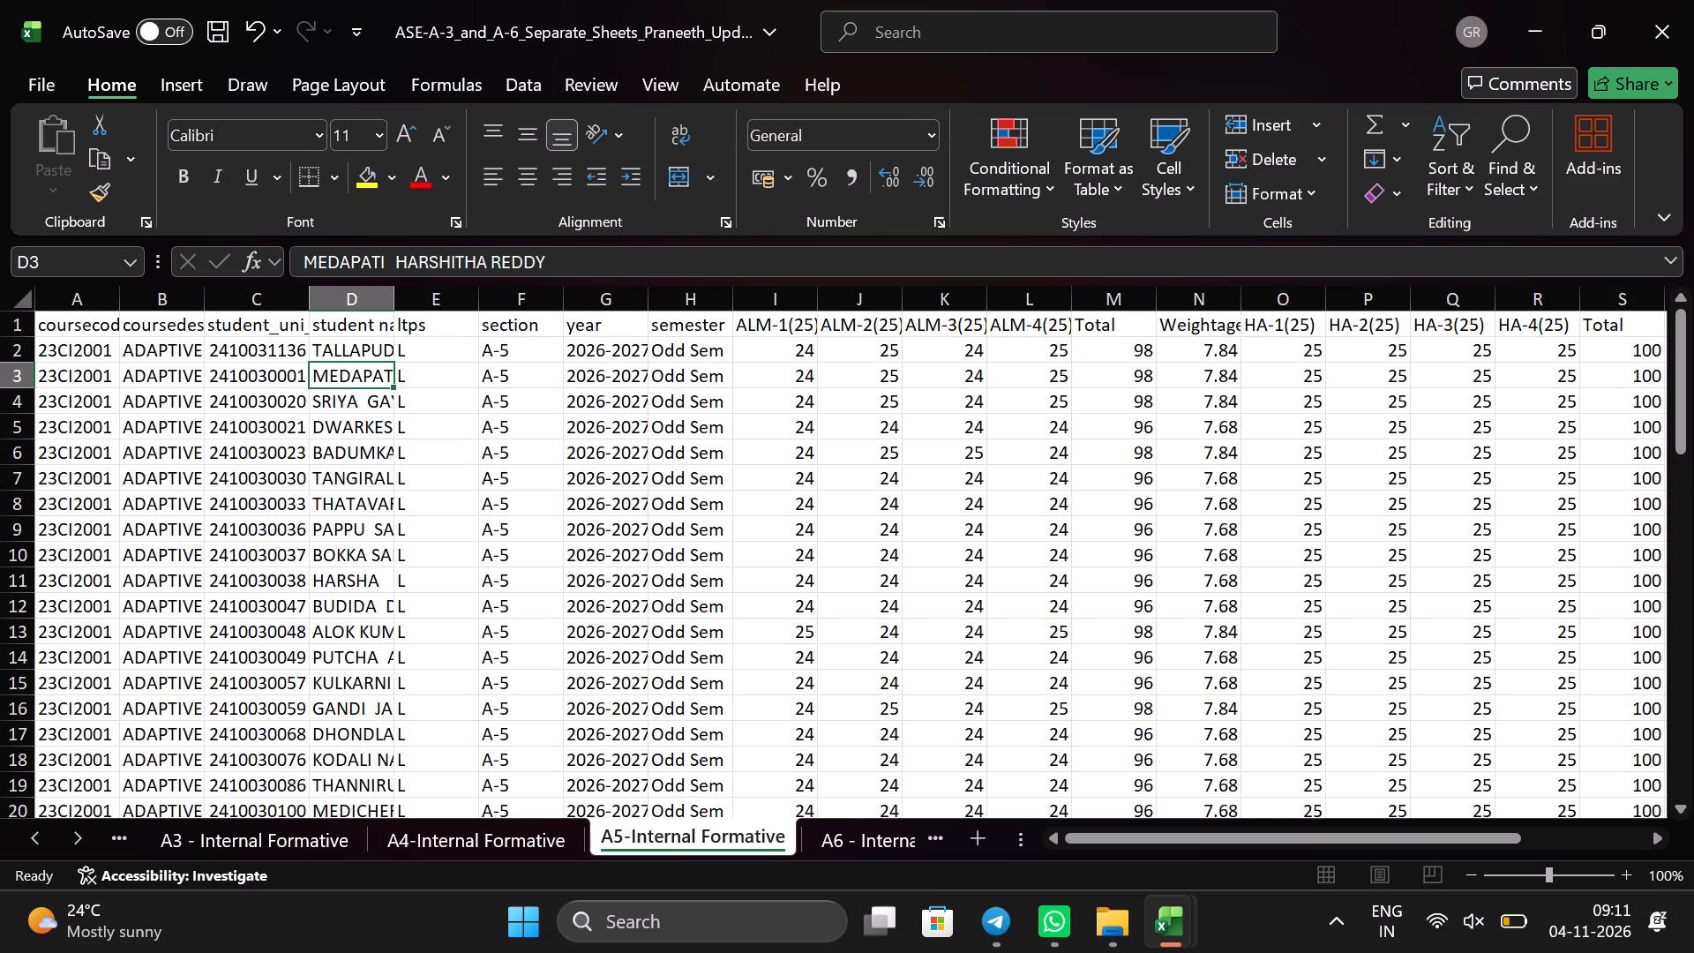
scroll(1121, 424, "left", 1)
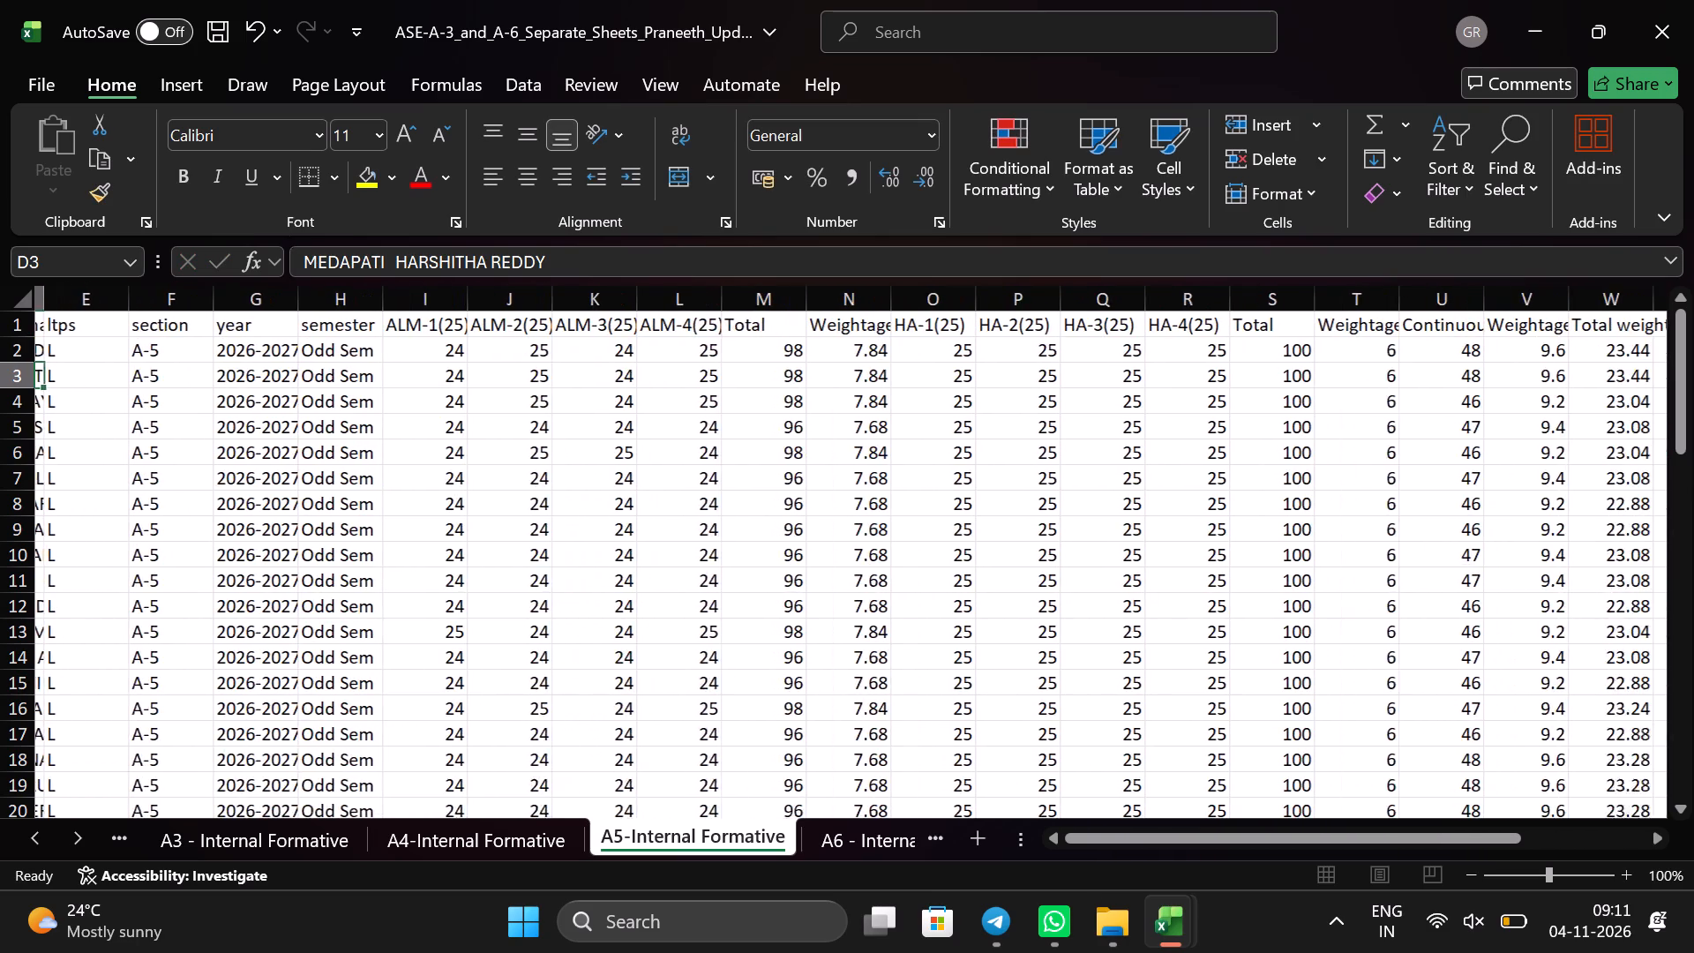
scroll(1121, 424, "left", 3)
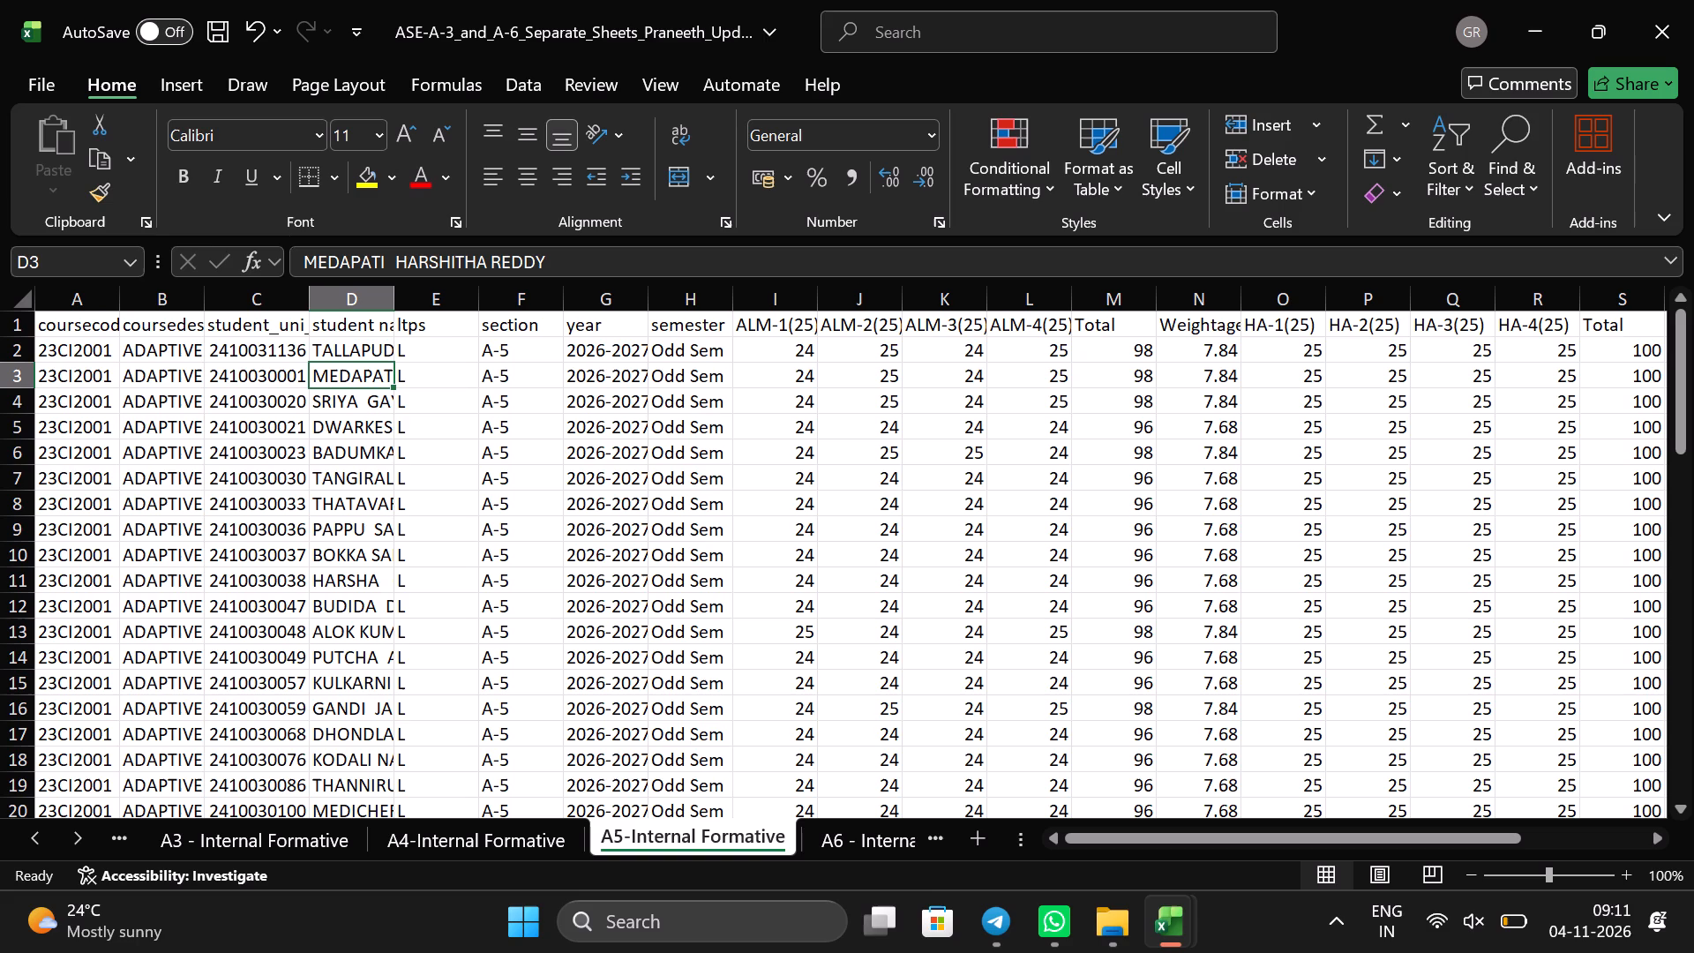
Review the A5 sheet's student records from the newly added row 2 down to the last record, checking IDs, names, section and marks.
scroll(376, 721, "down", 1)
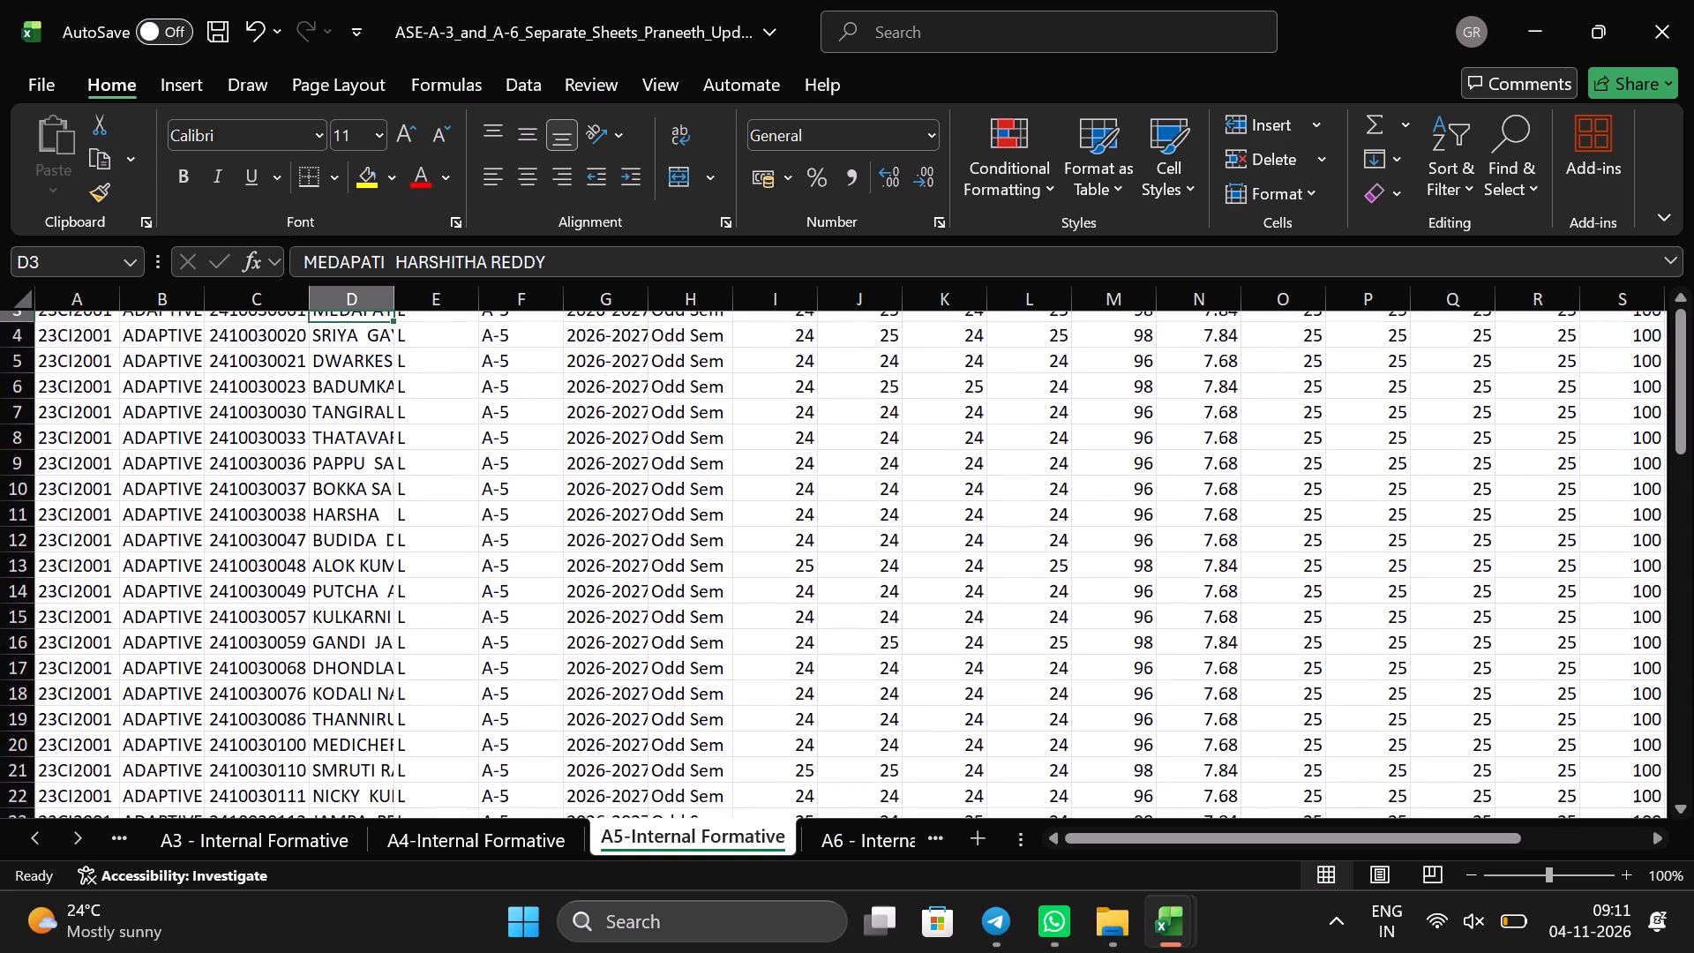
scroll(376, 721, "down", 1)
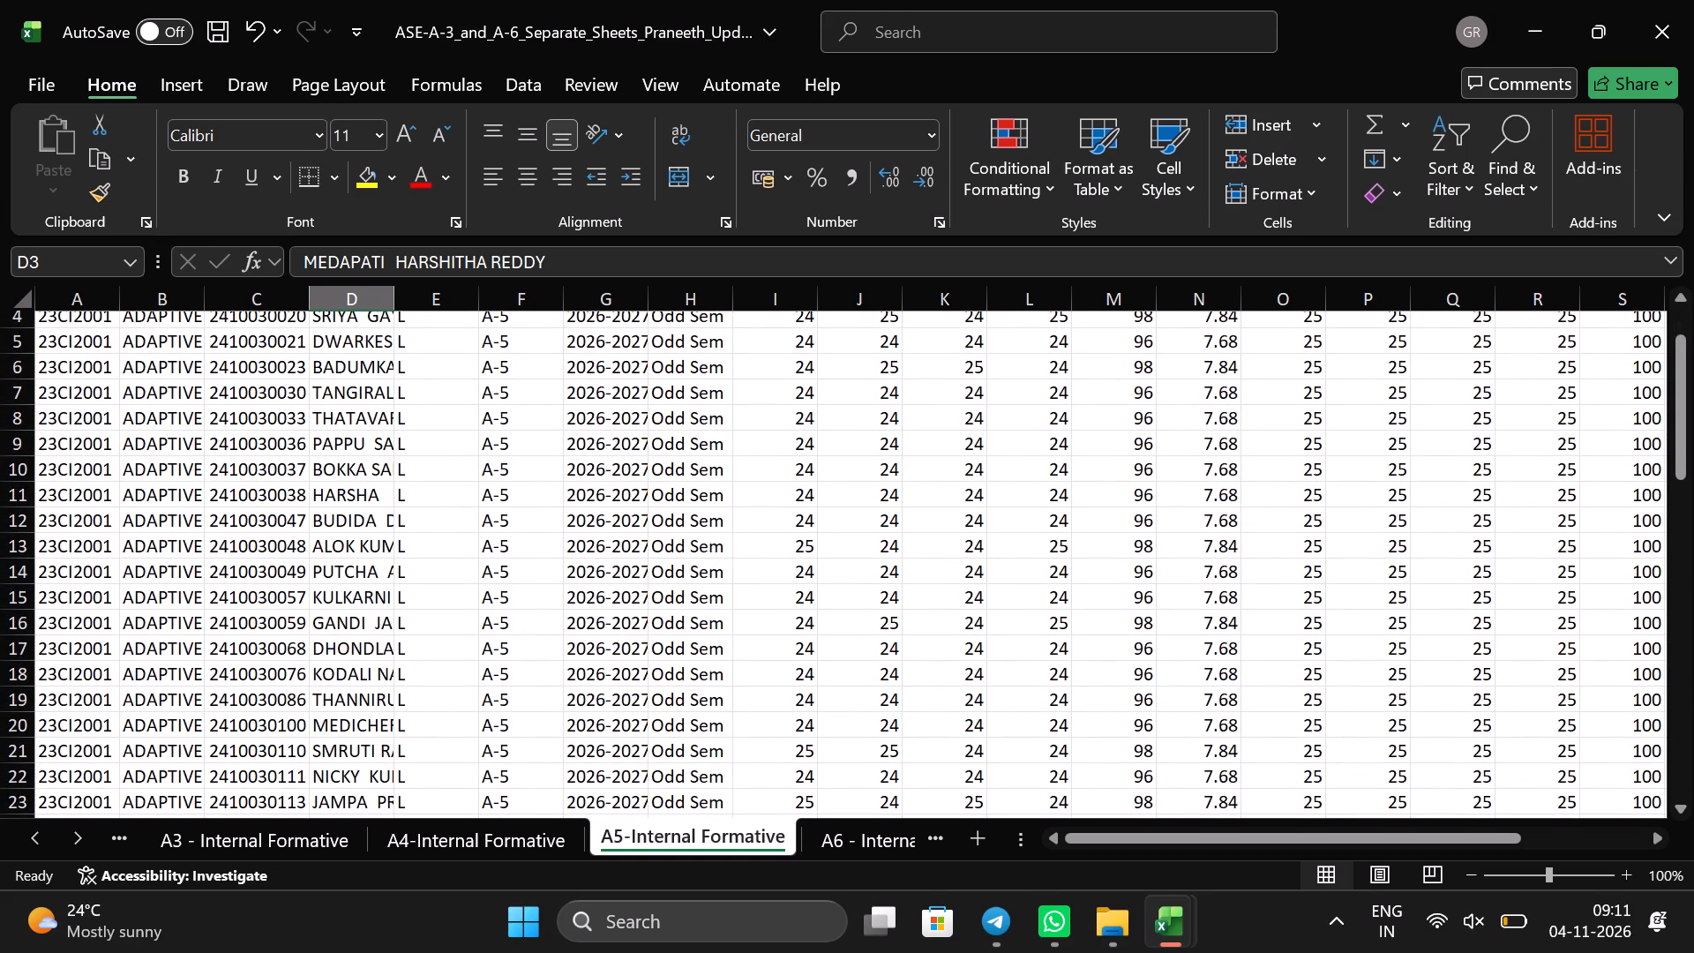
scroll(371, 693, "down", 1)
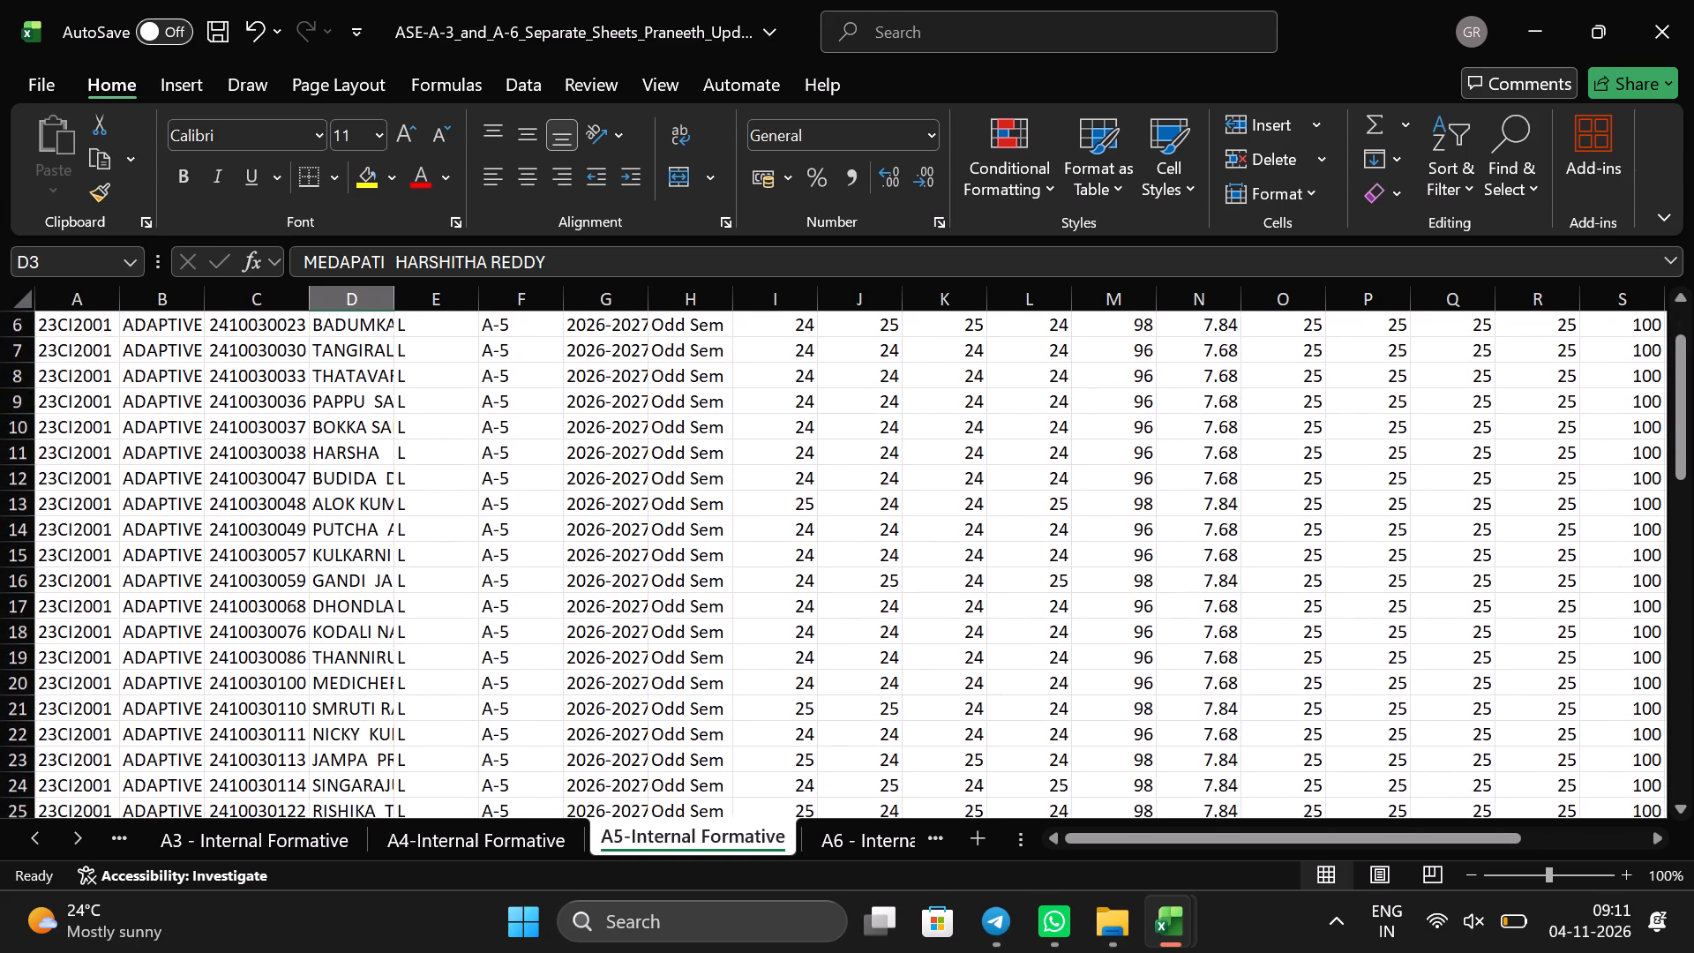
scroll(371, 693, "down", 1)
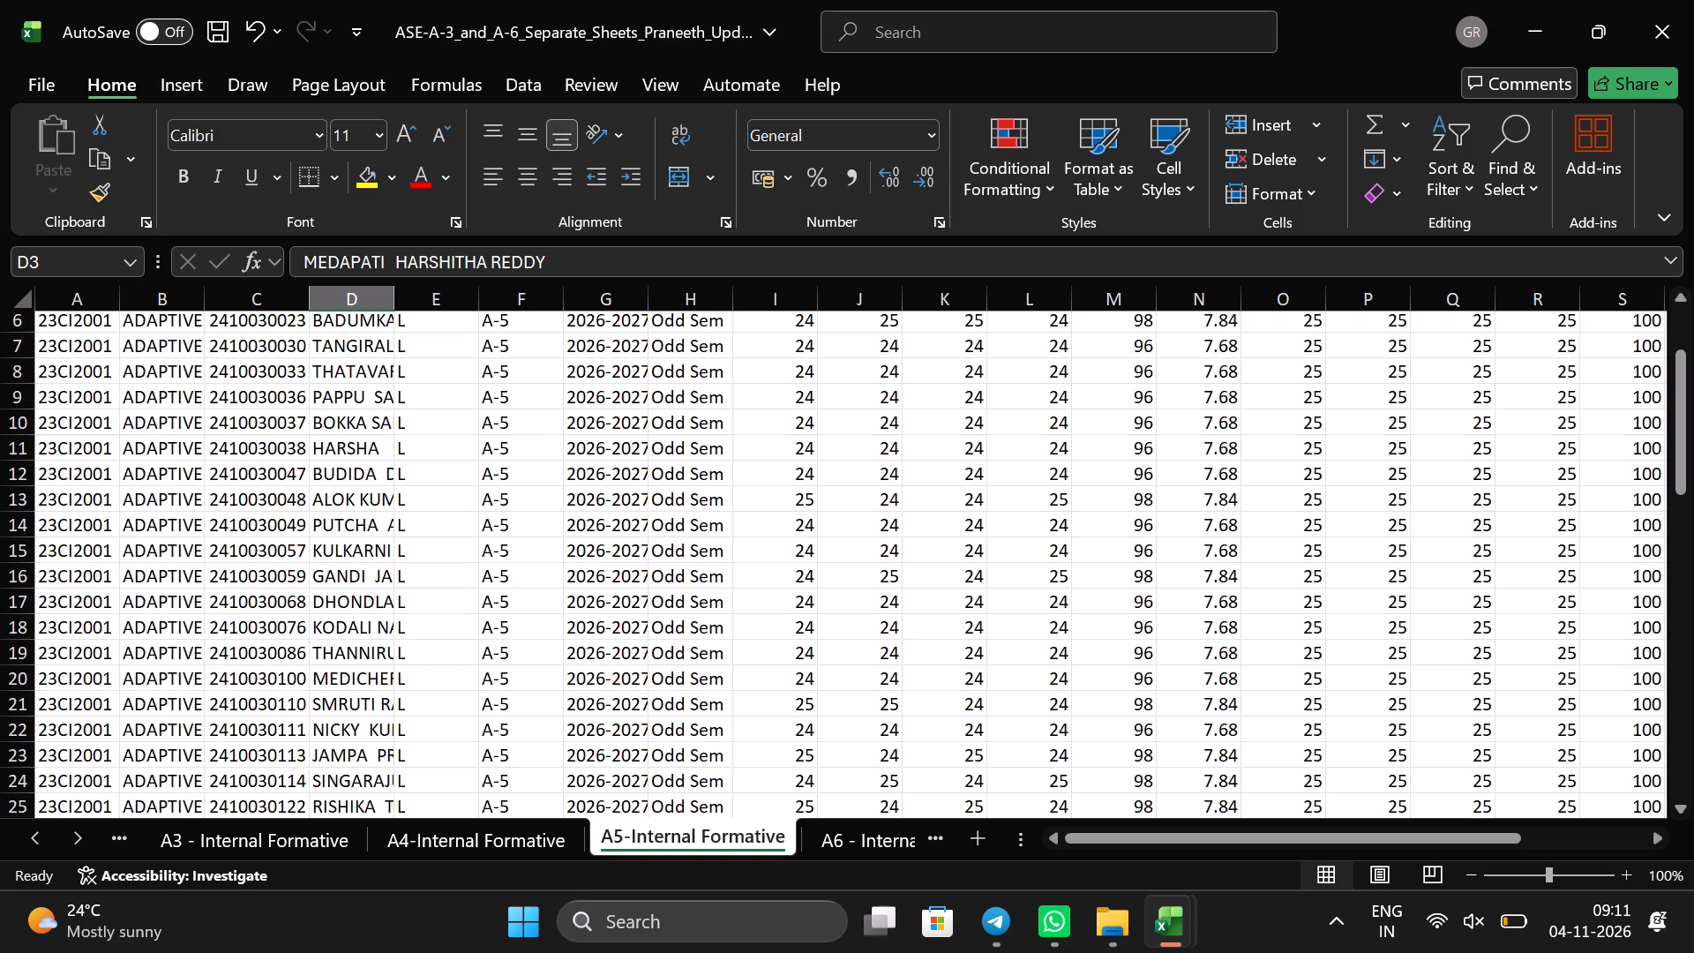
scroll(363, 769, "down", 1)
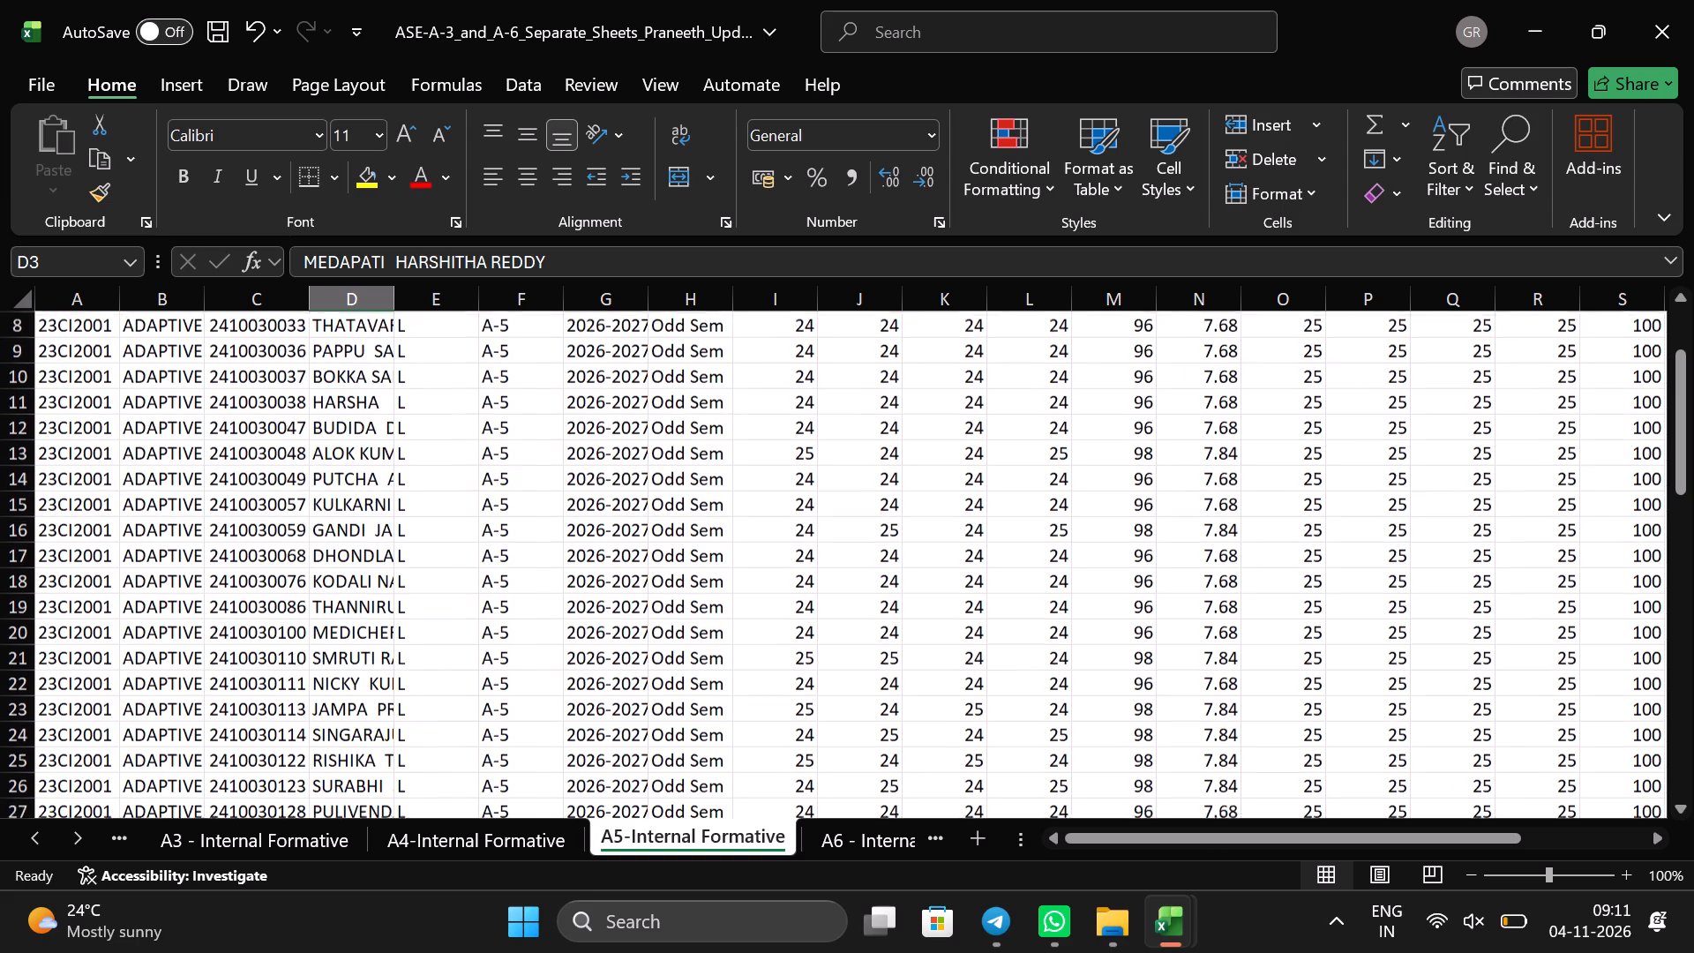
scroll(363, 769, "down", 1)
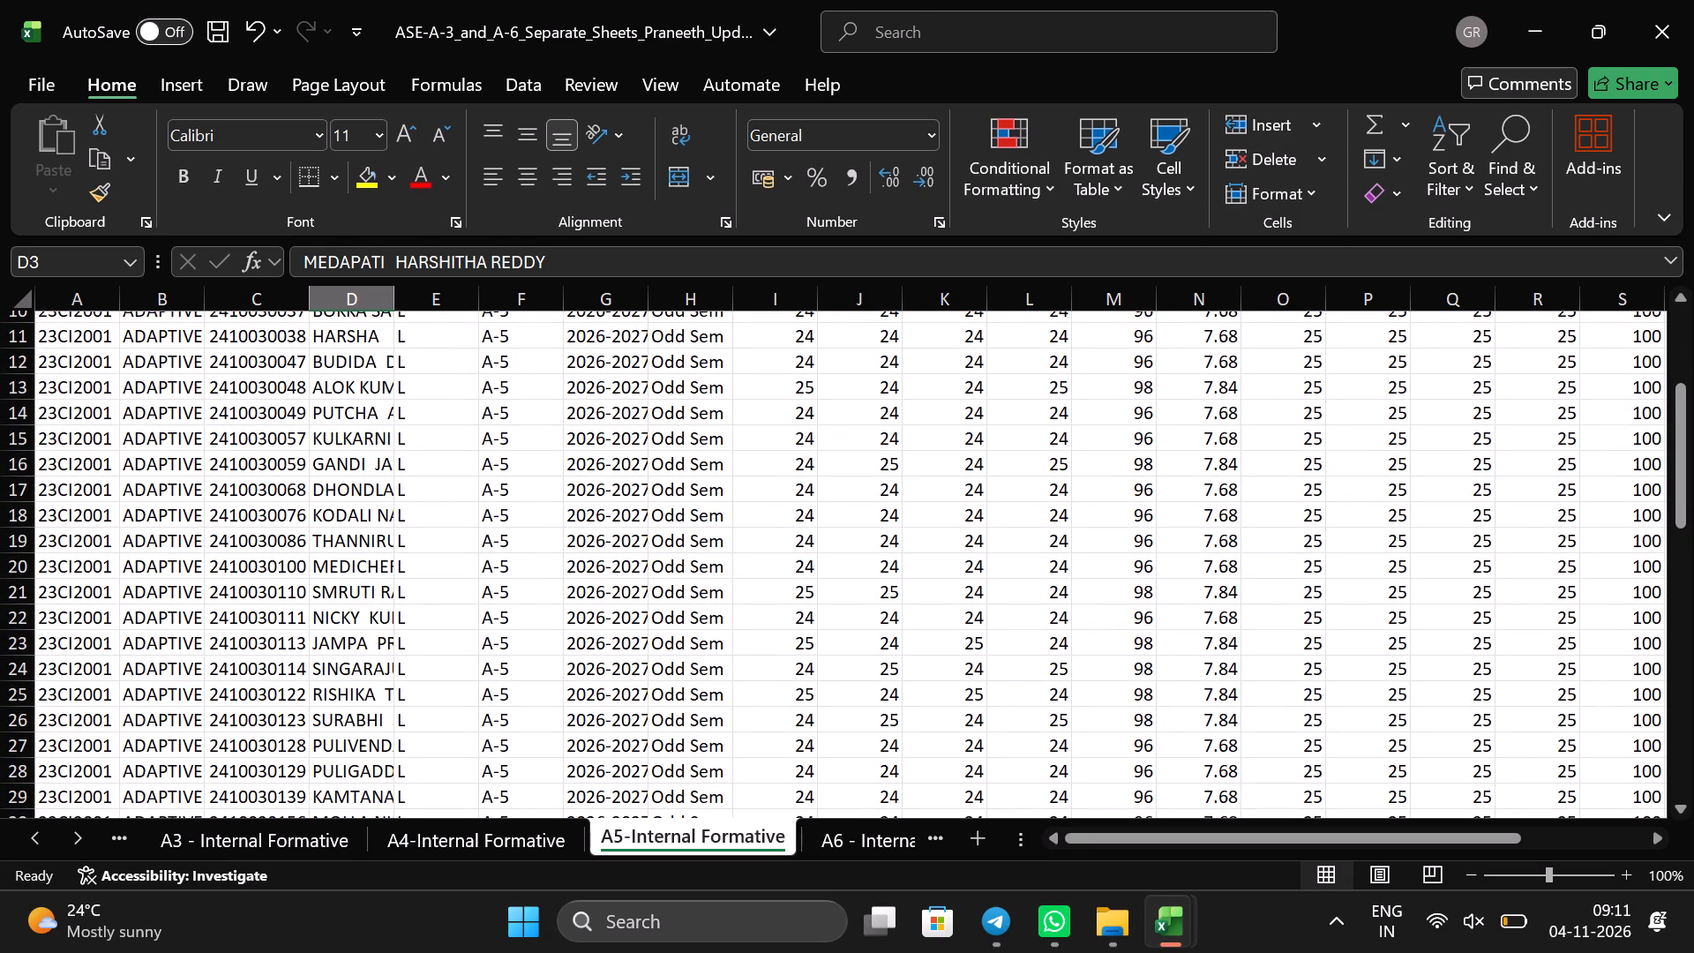
scroll(360, 765, "down", 1)
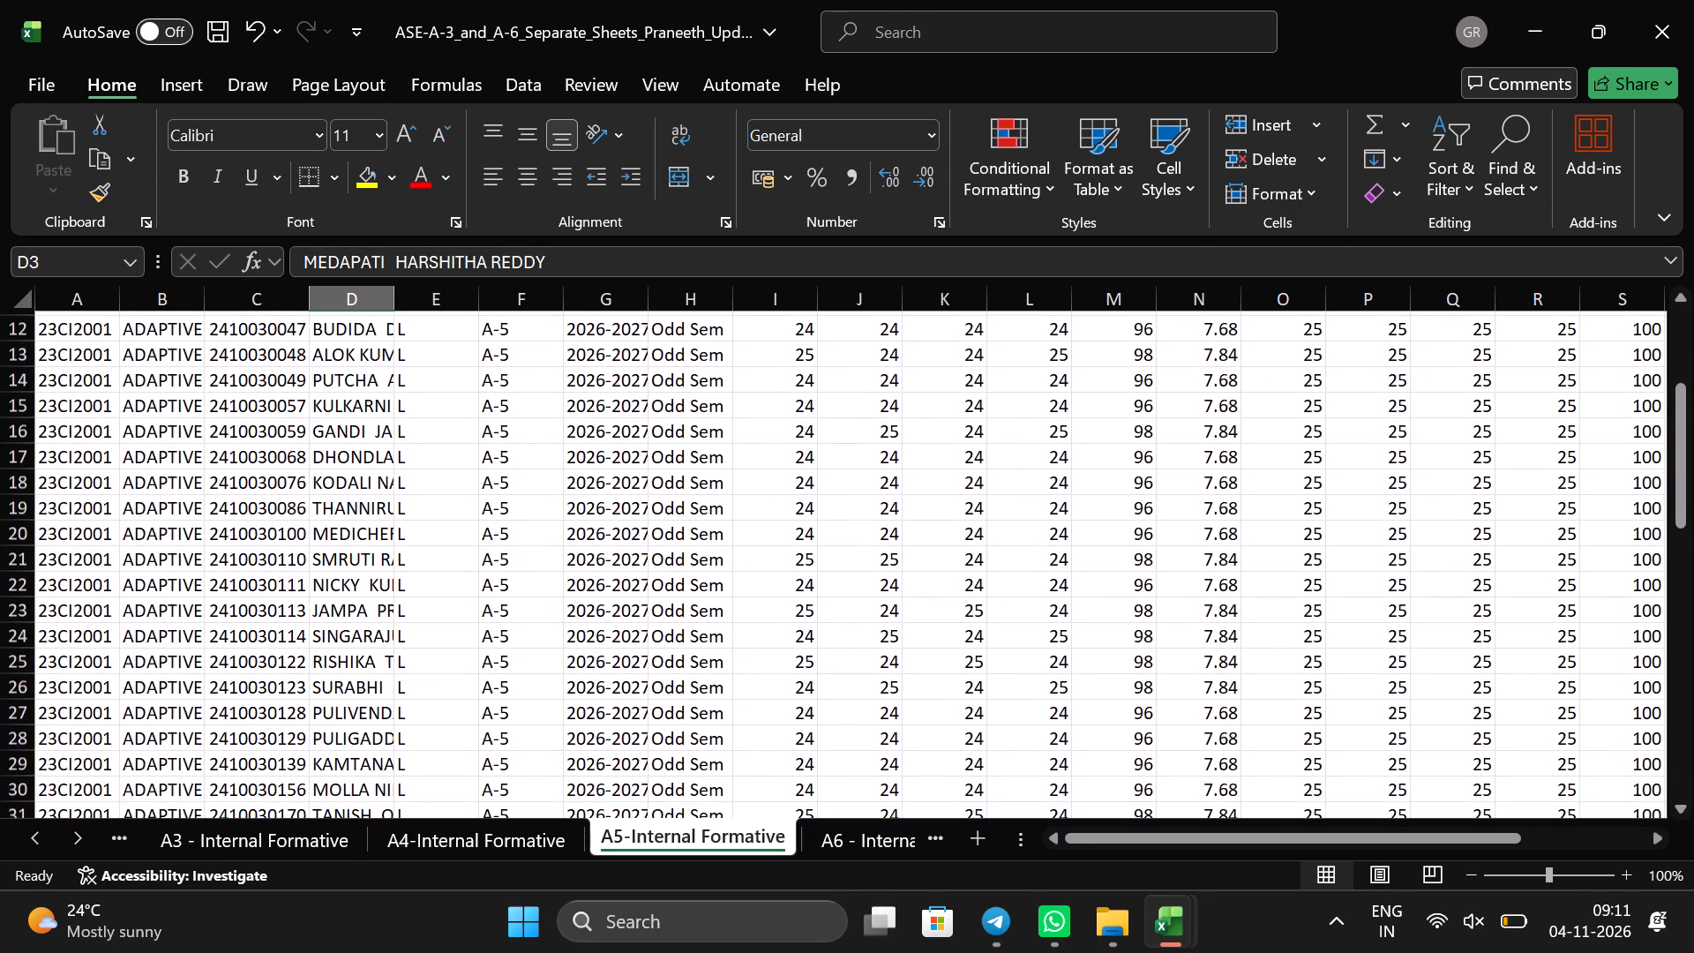
scroll(360, 765, "down", 2)
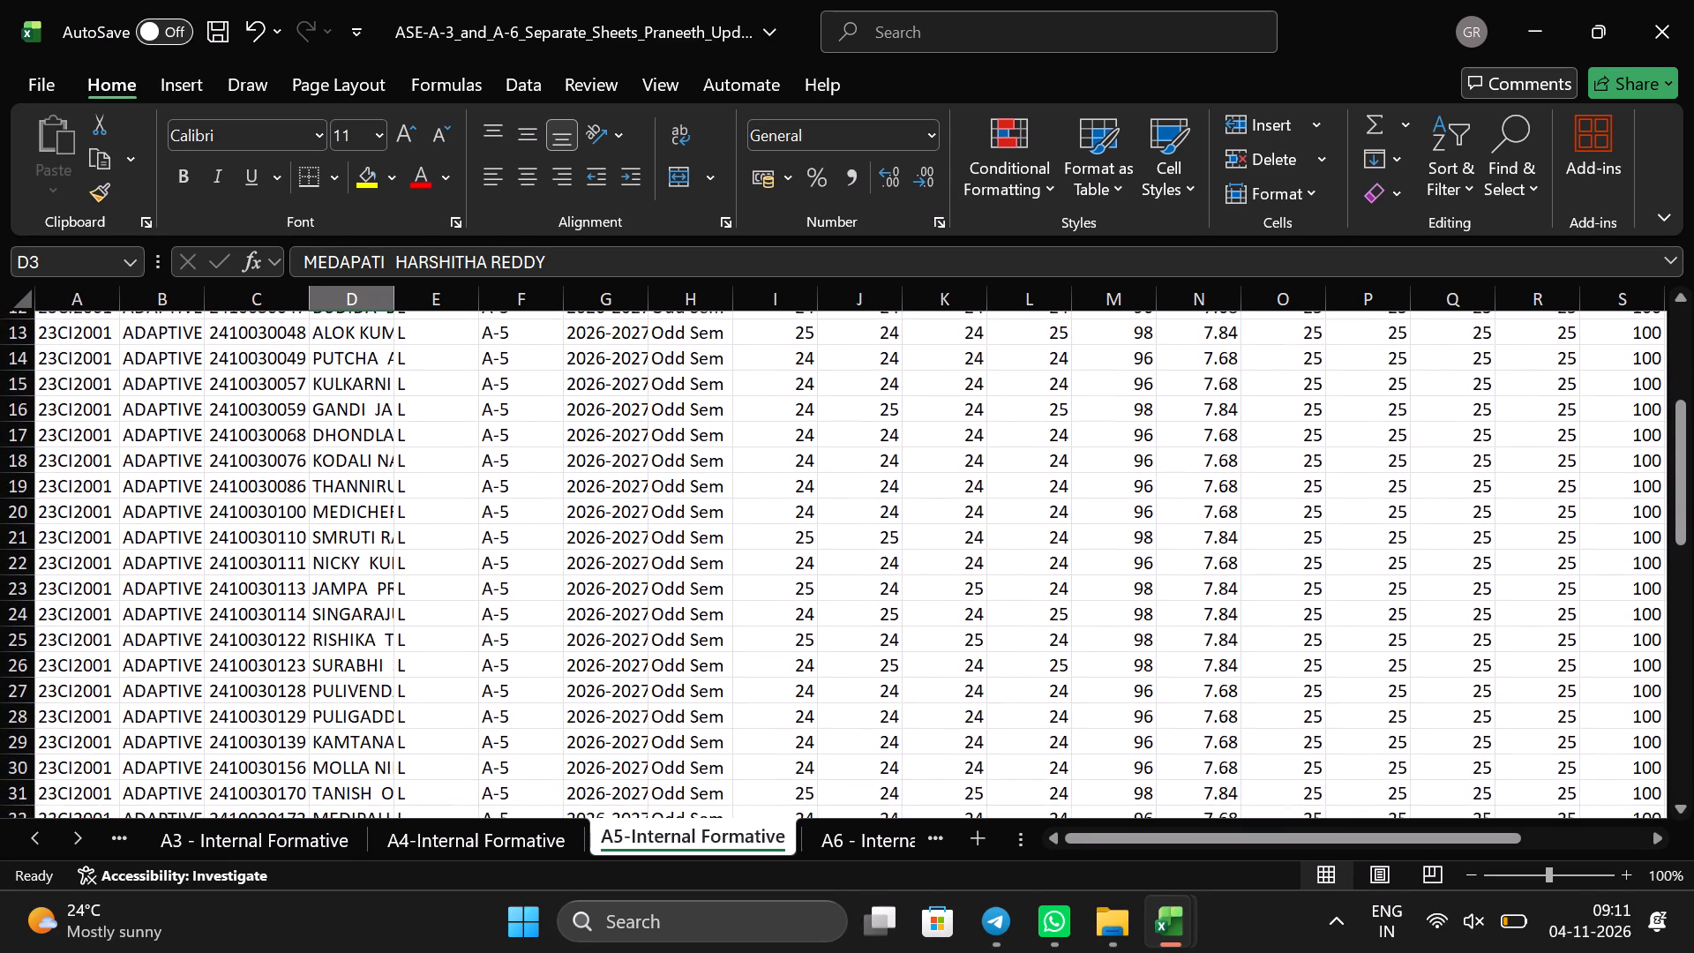
scroll(360, 765, "down", 1)
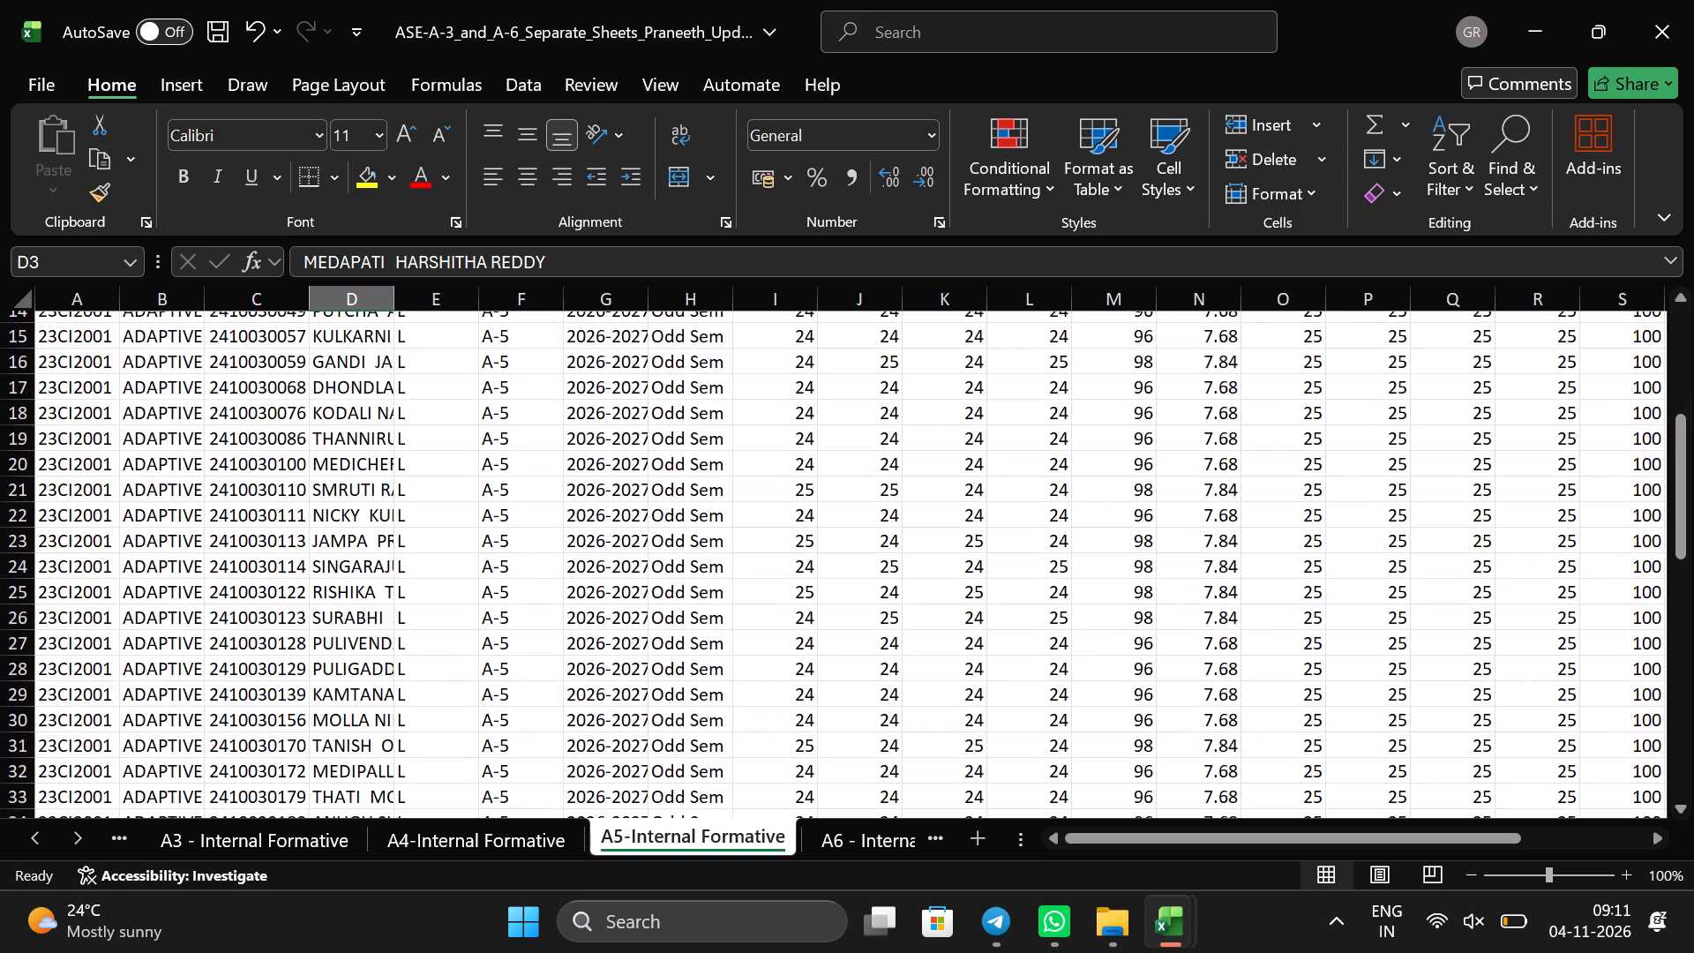
scroll(360, 765, "down", 1)
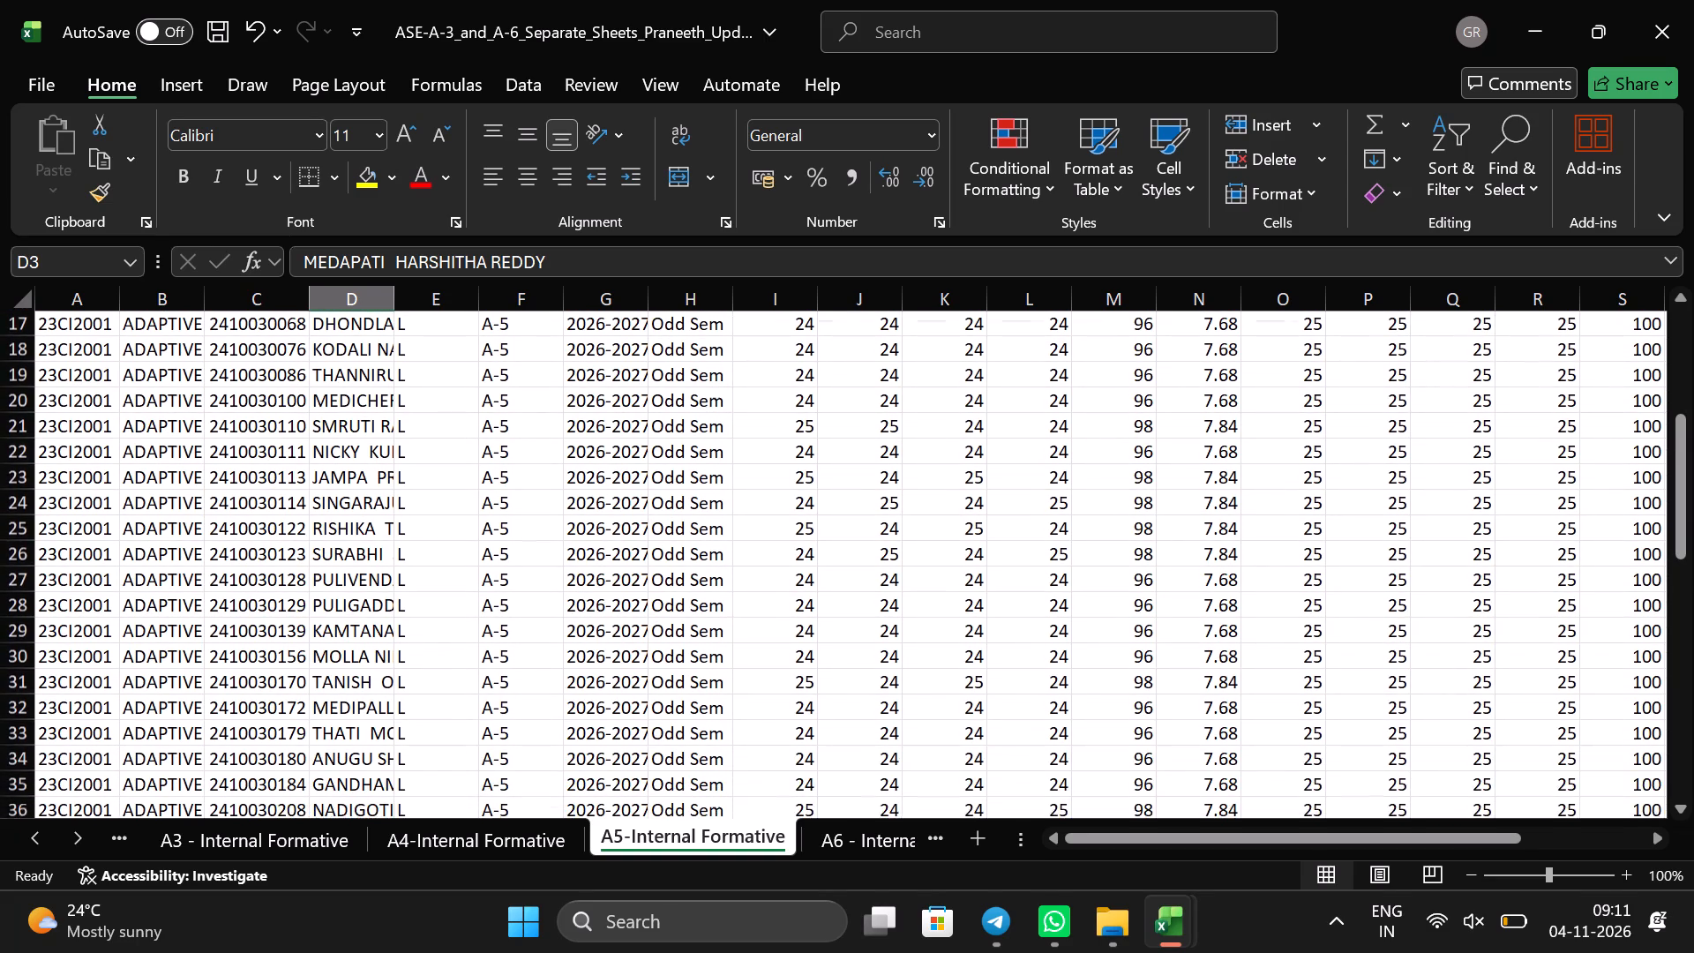
scroll(360, 765, "down", 1)
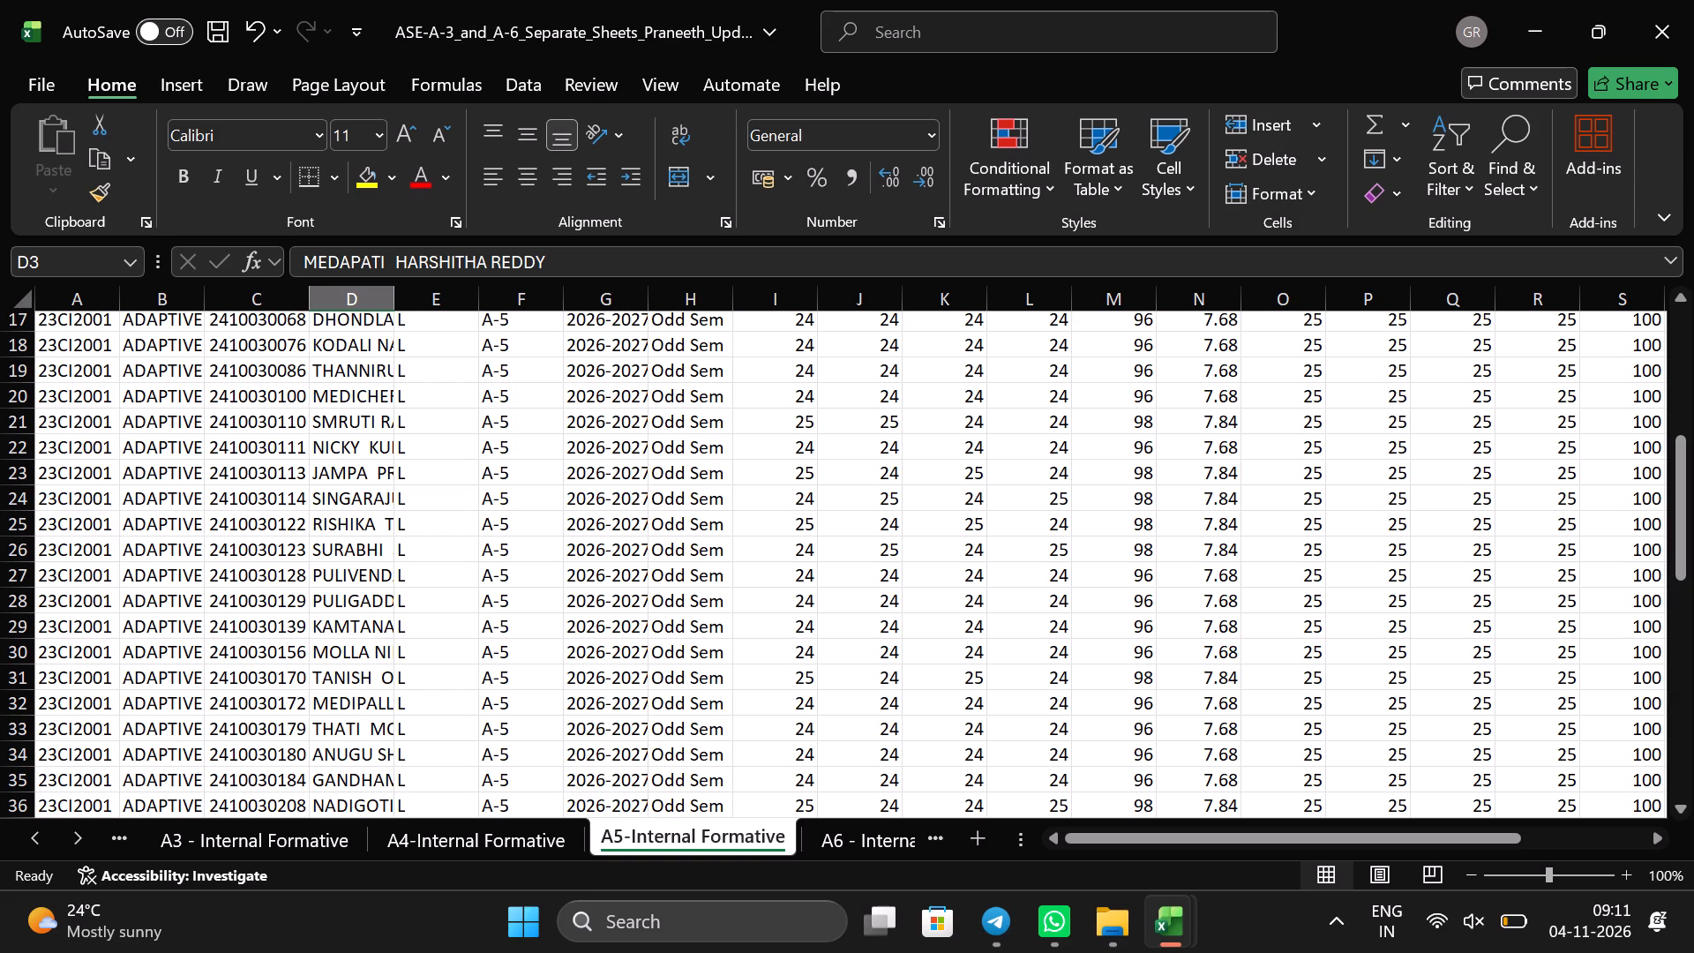
scroll(351, 791, "down", 1)
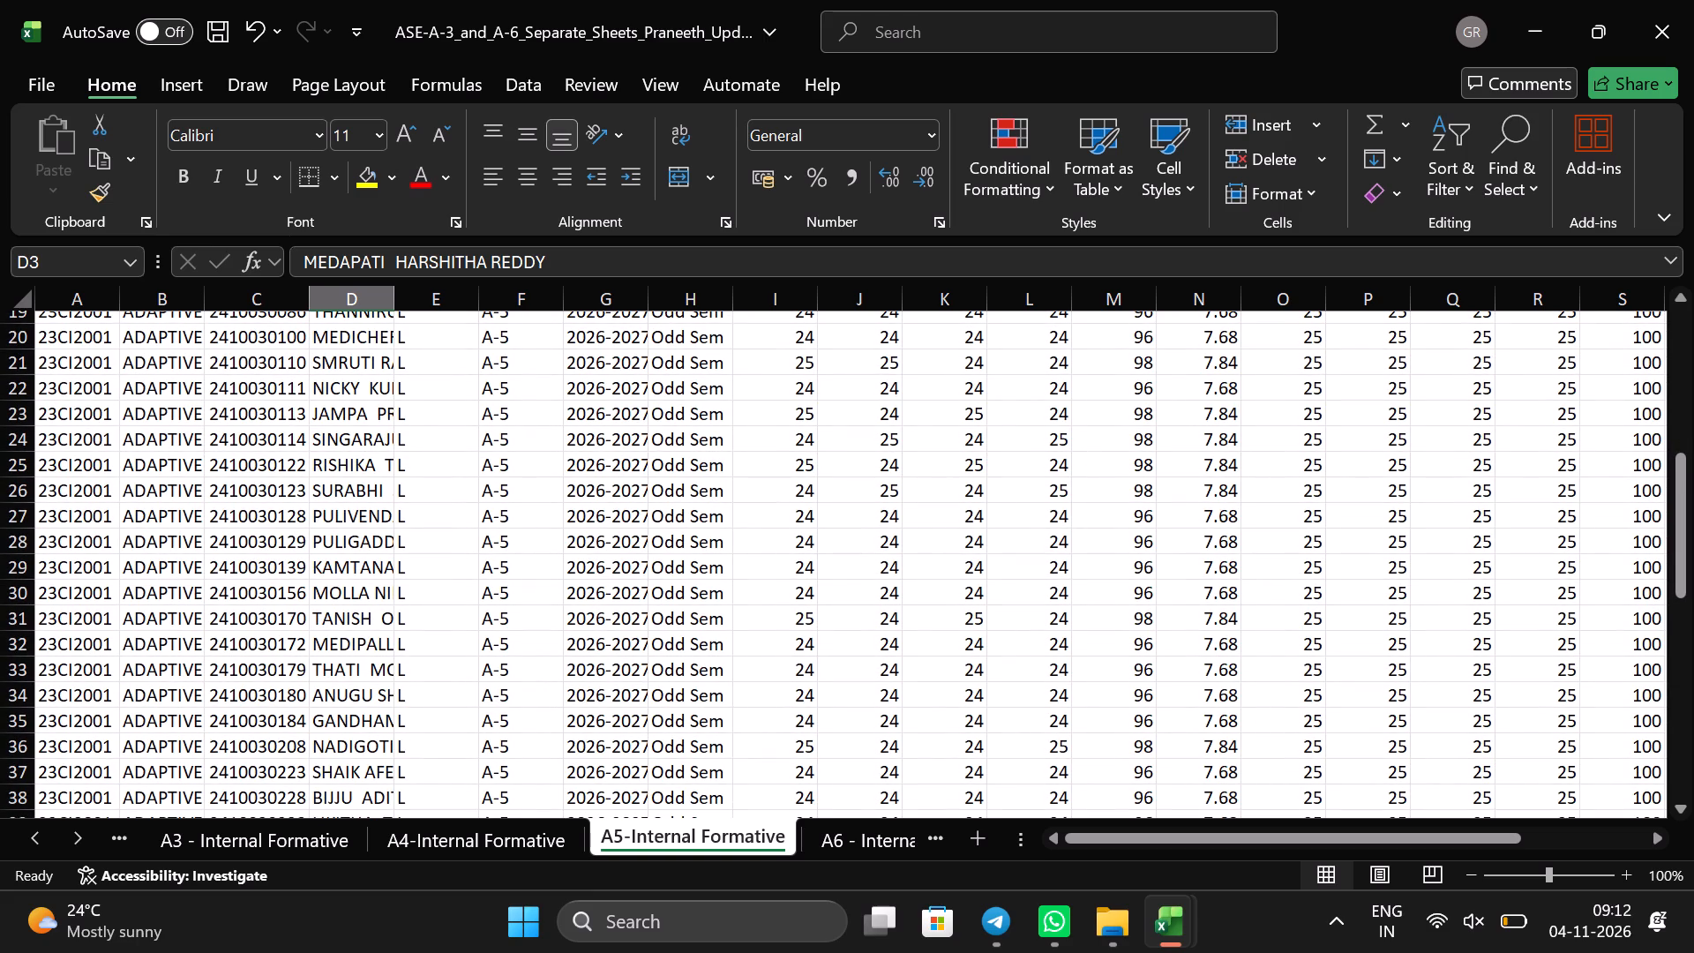
scroll(348, 807, "down", 1)
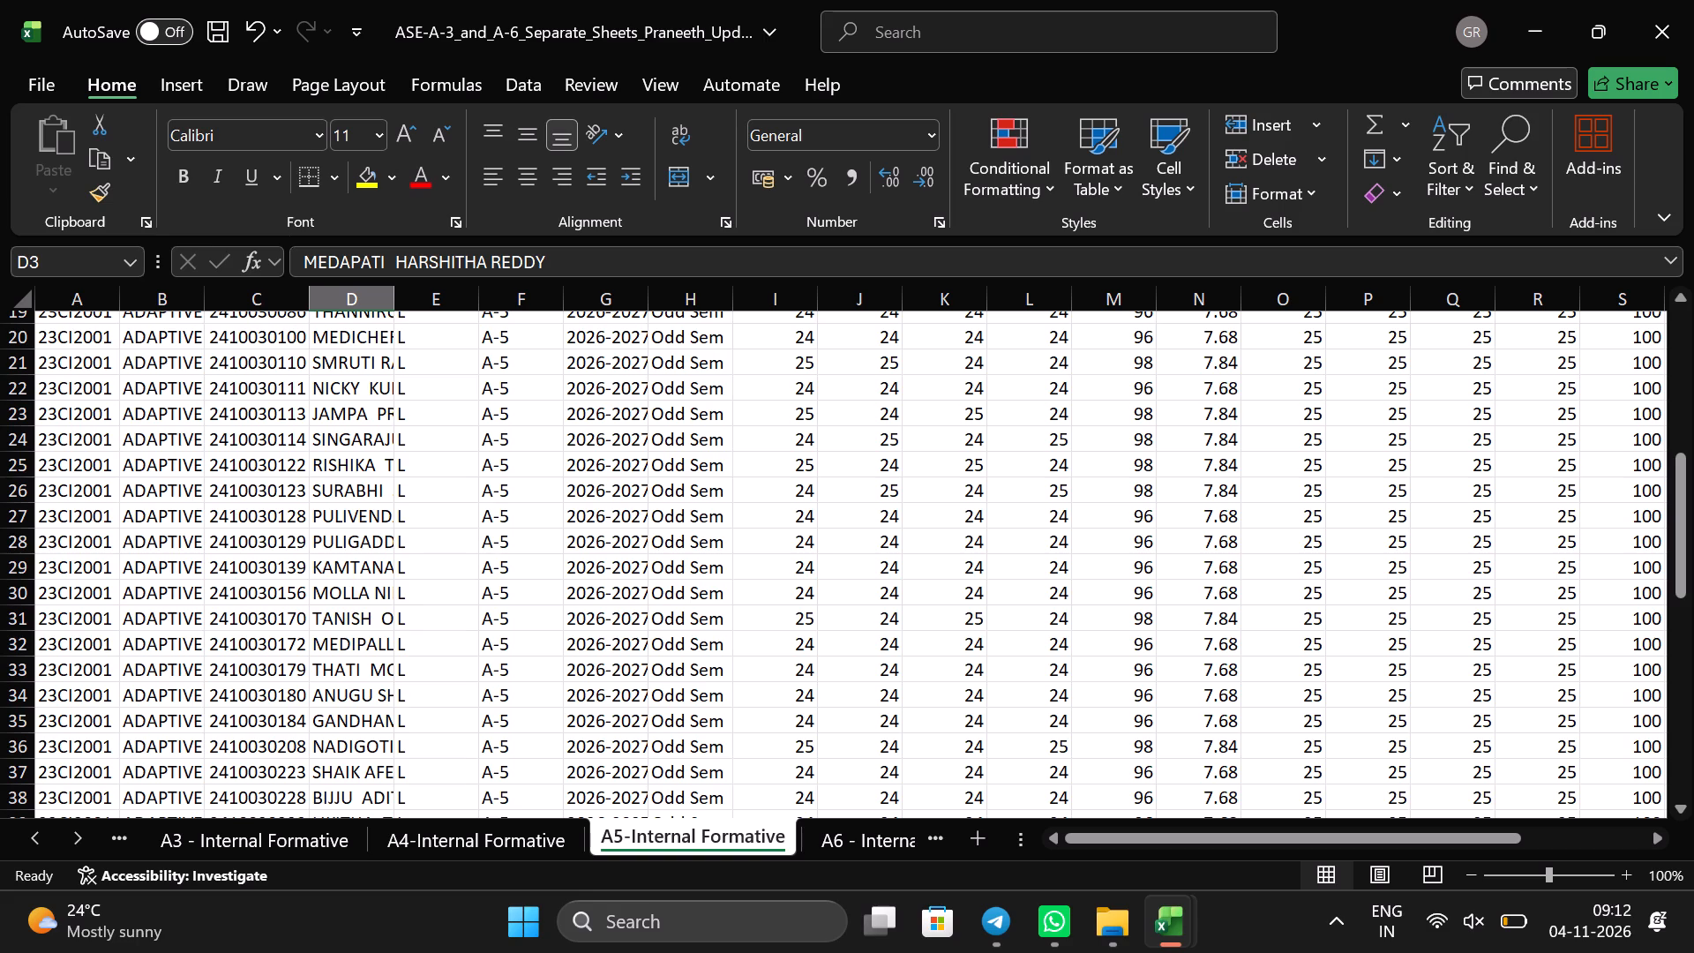
scroll(348, 807, "down", 1)
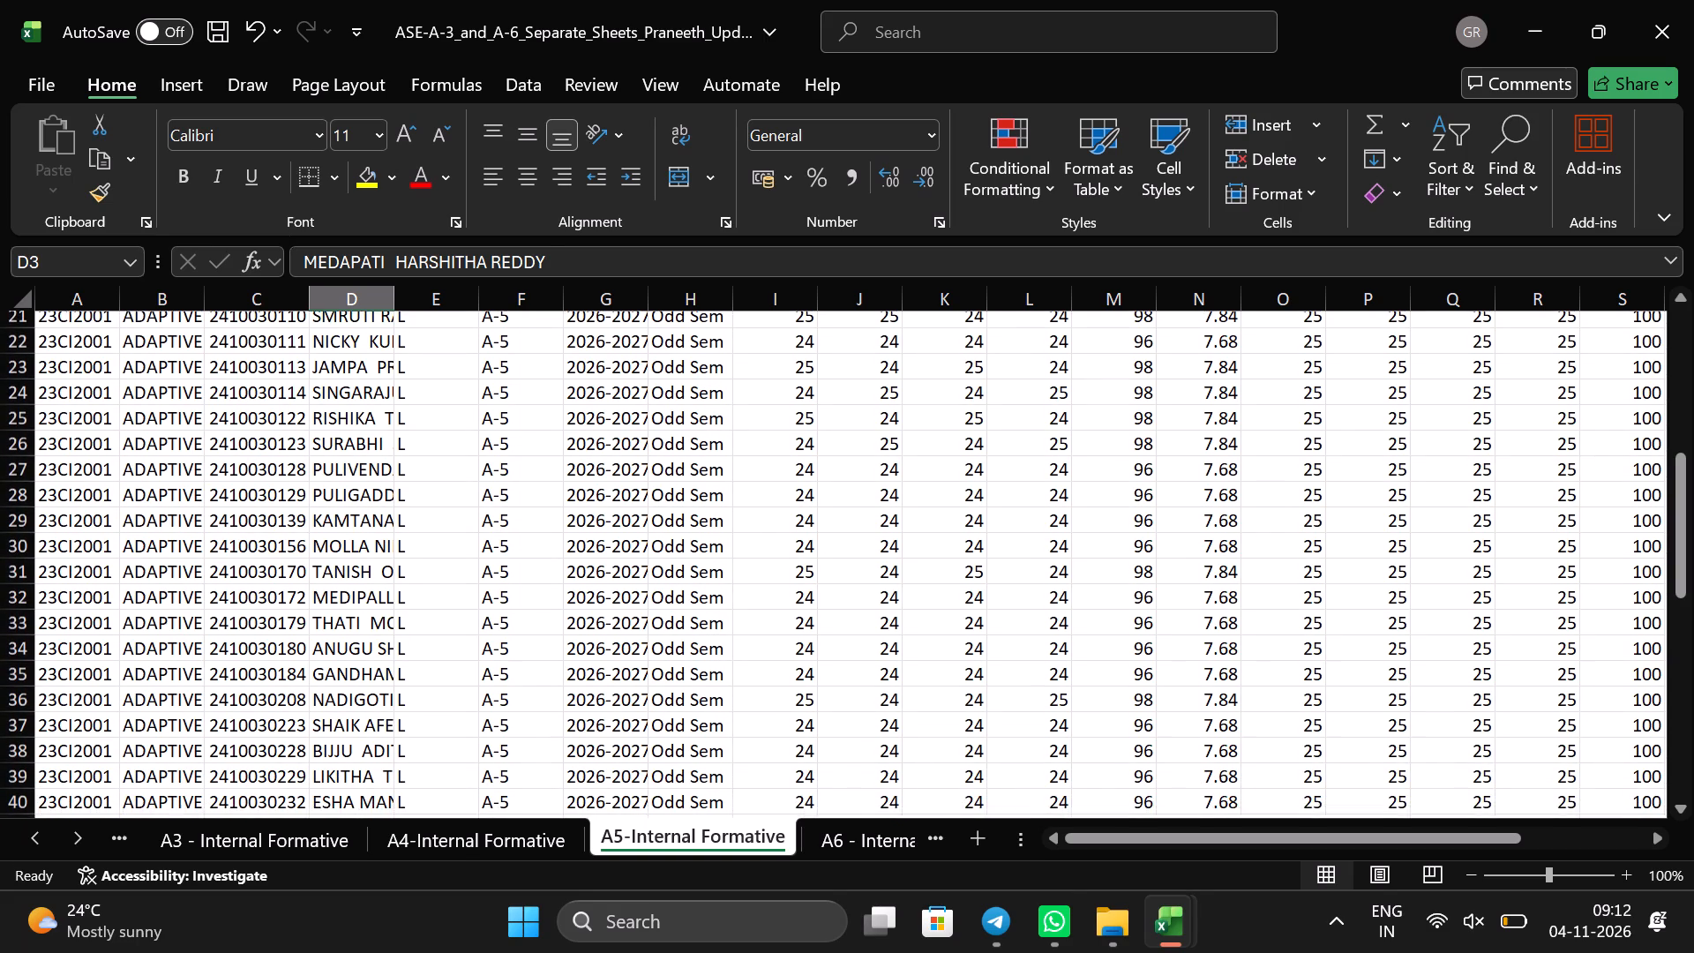
scroll(348, 807, "down", 2)
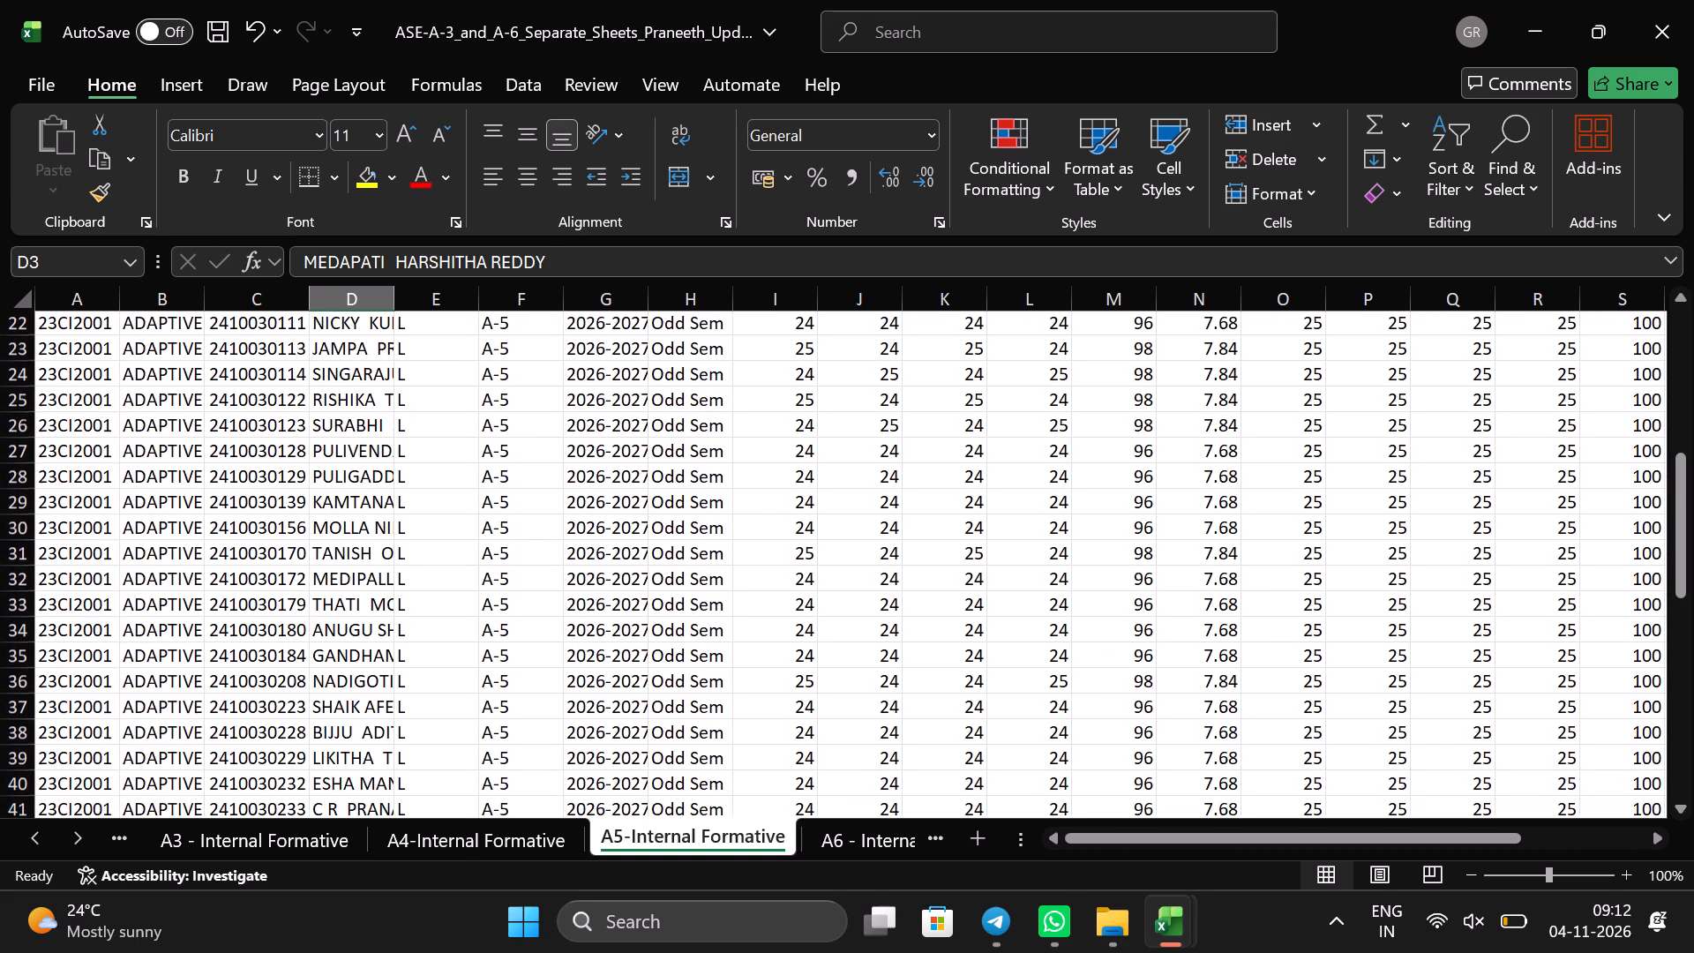
scroll(348, 807, "down", 2)
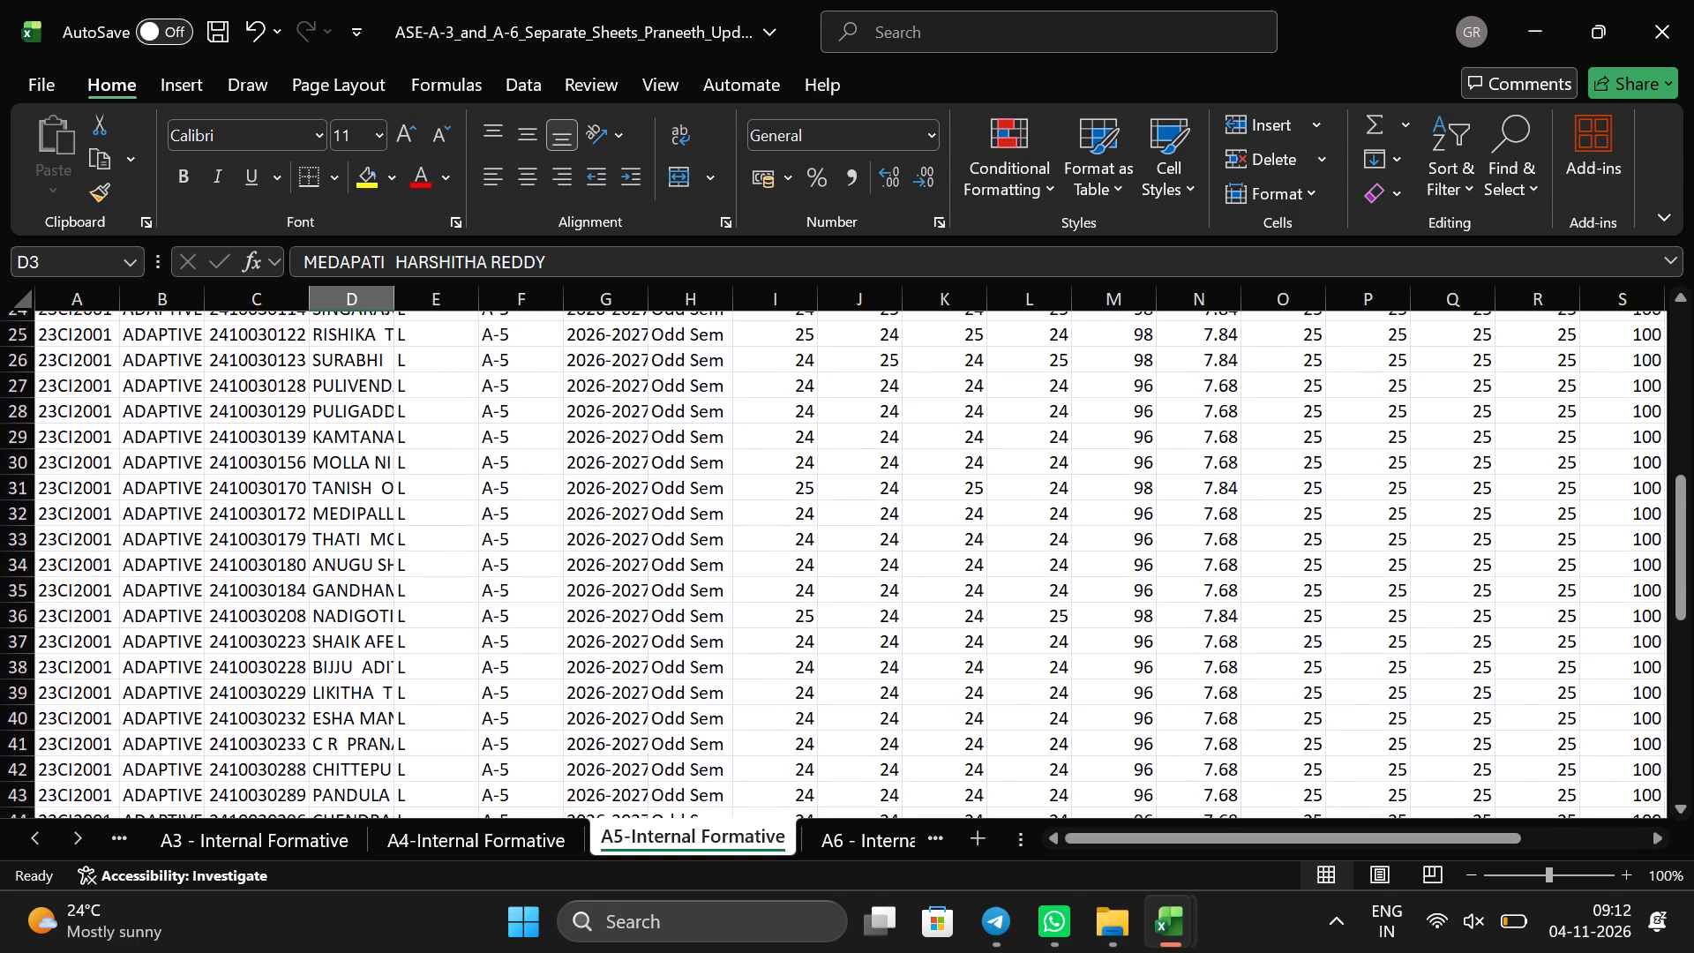
scroll(348, 807, "down", 3)
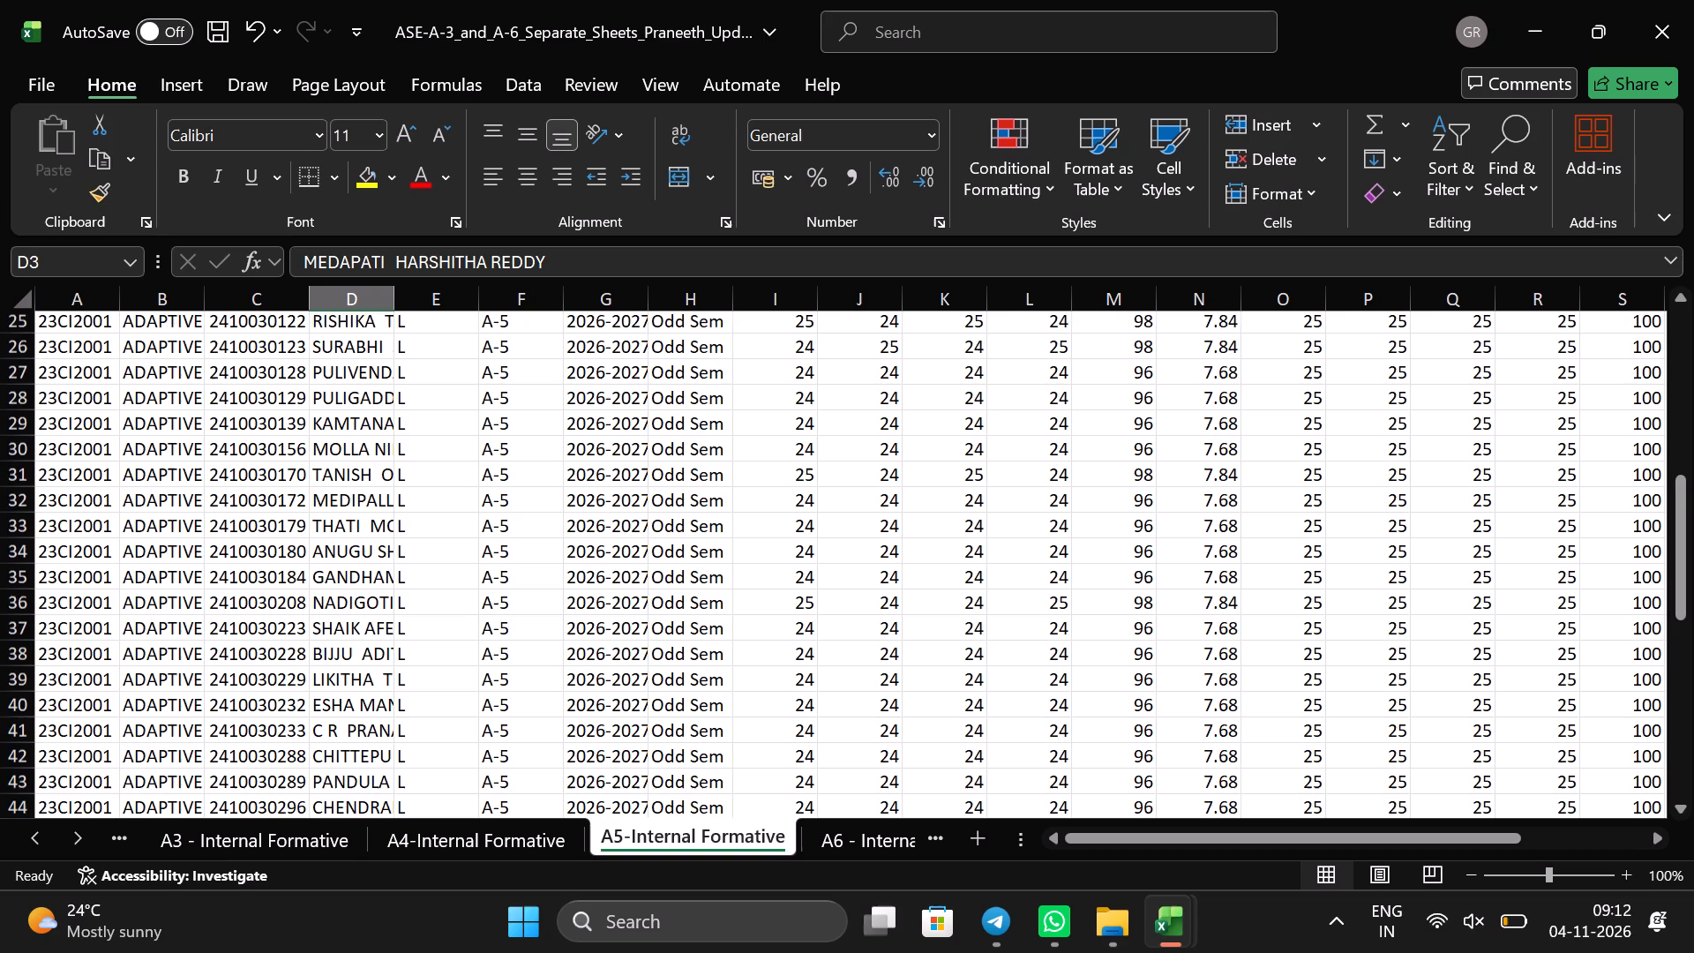
scroll(348, 807, "down", 2)
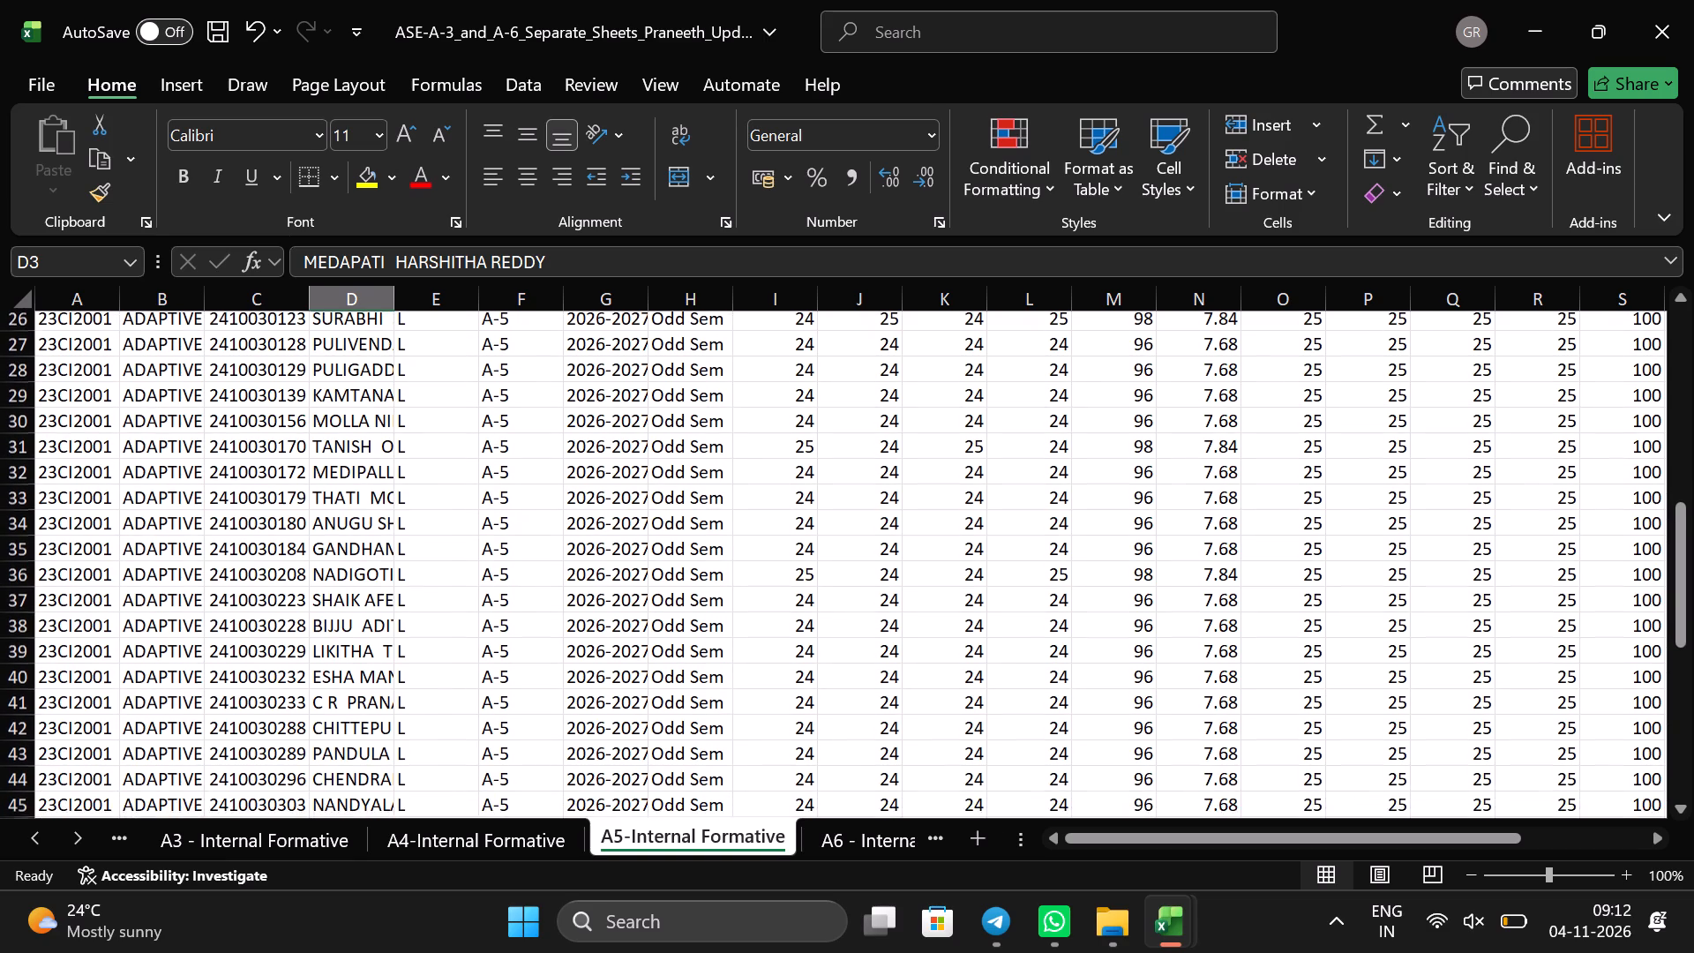
scroll(345, 784, "down", 1)
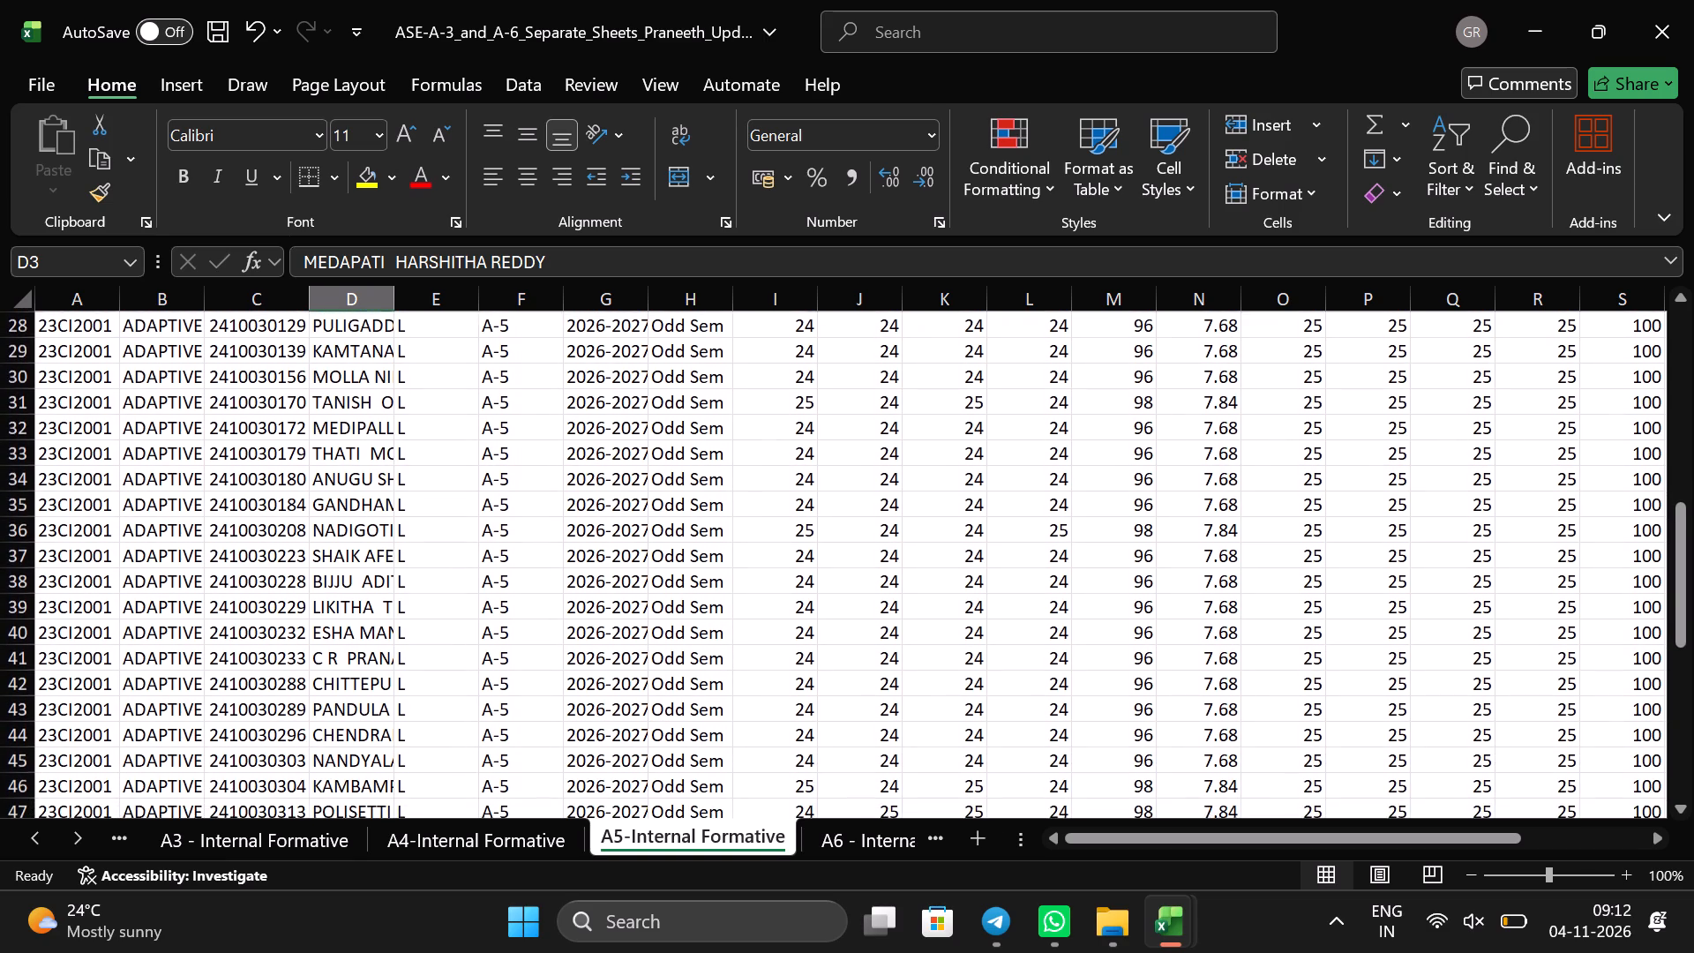
scroll(345, 784, "down", 1)
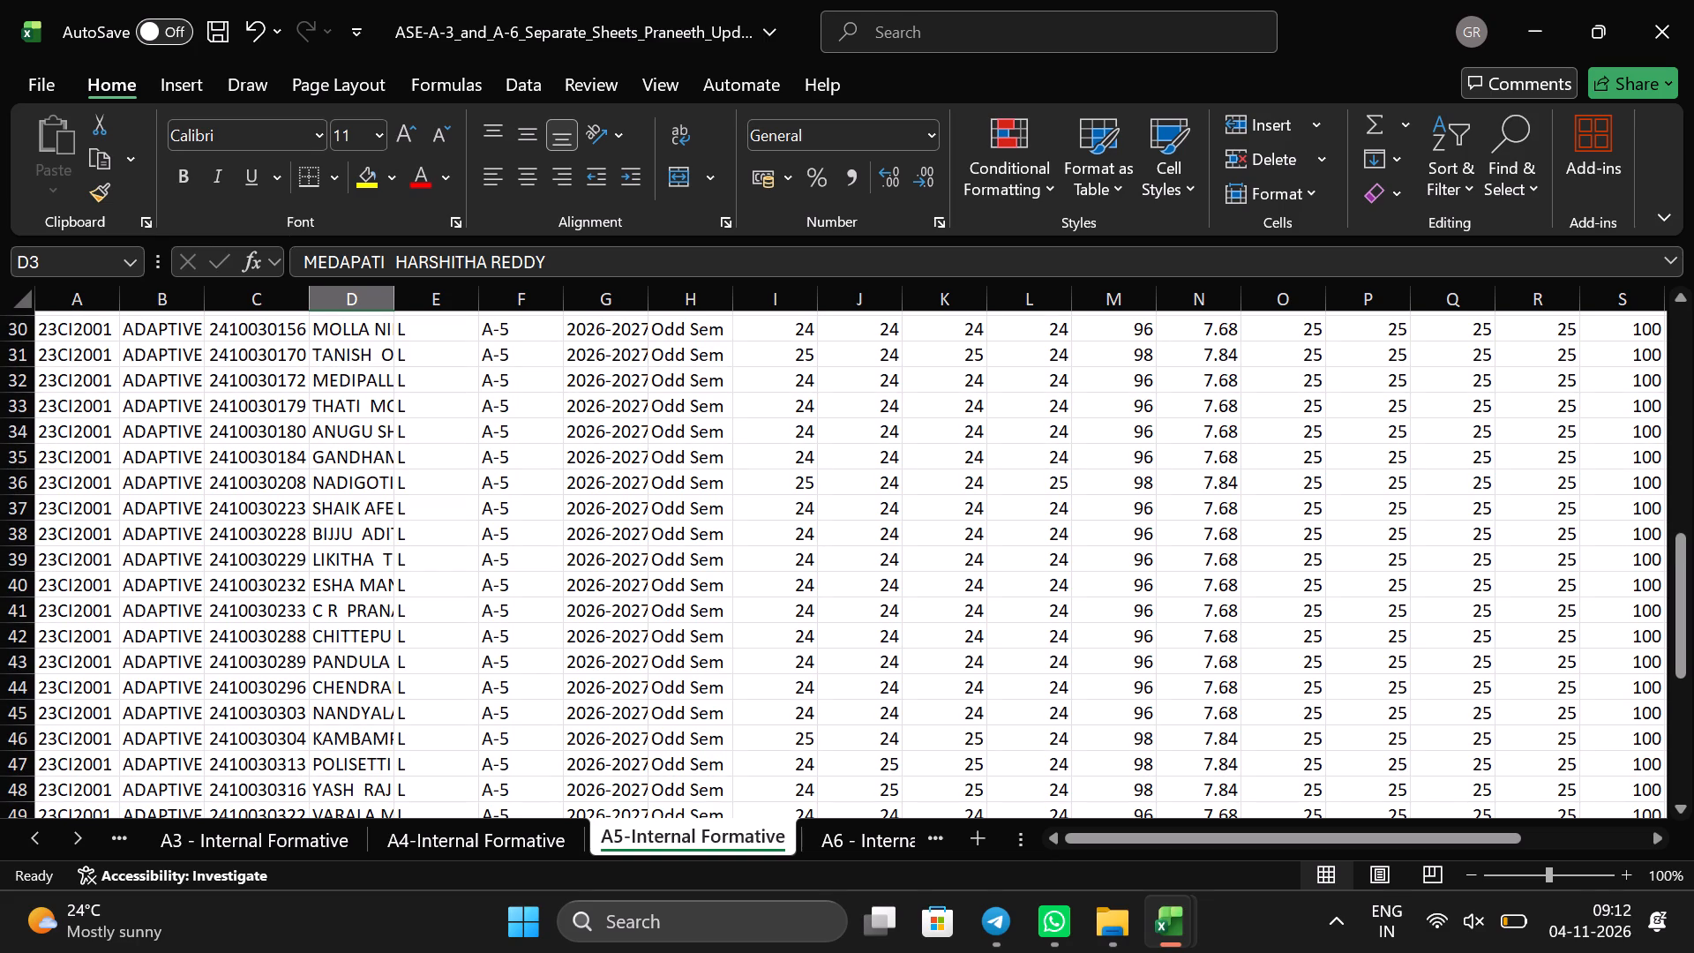
scroll(358, 800, "down", 2)
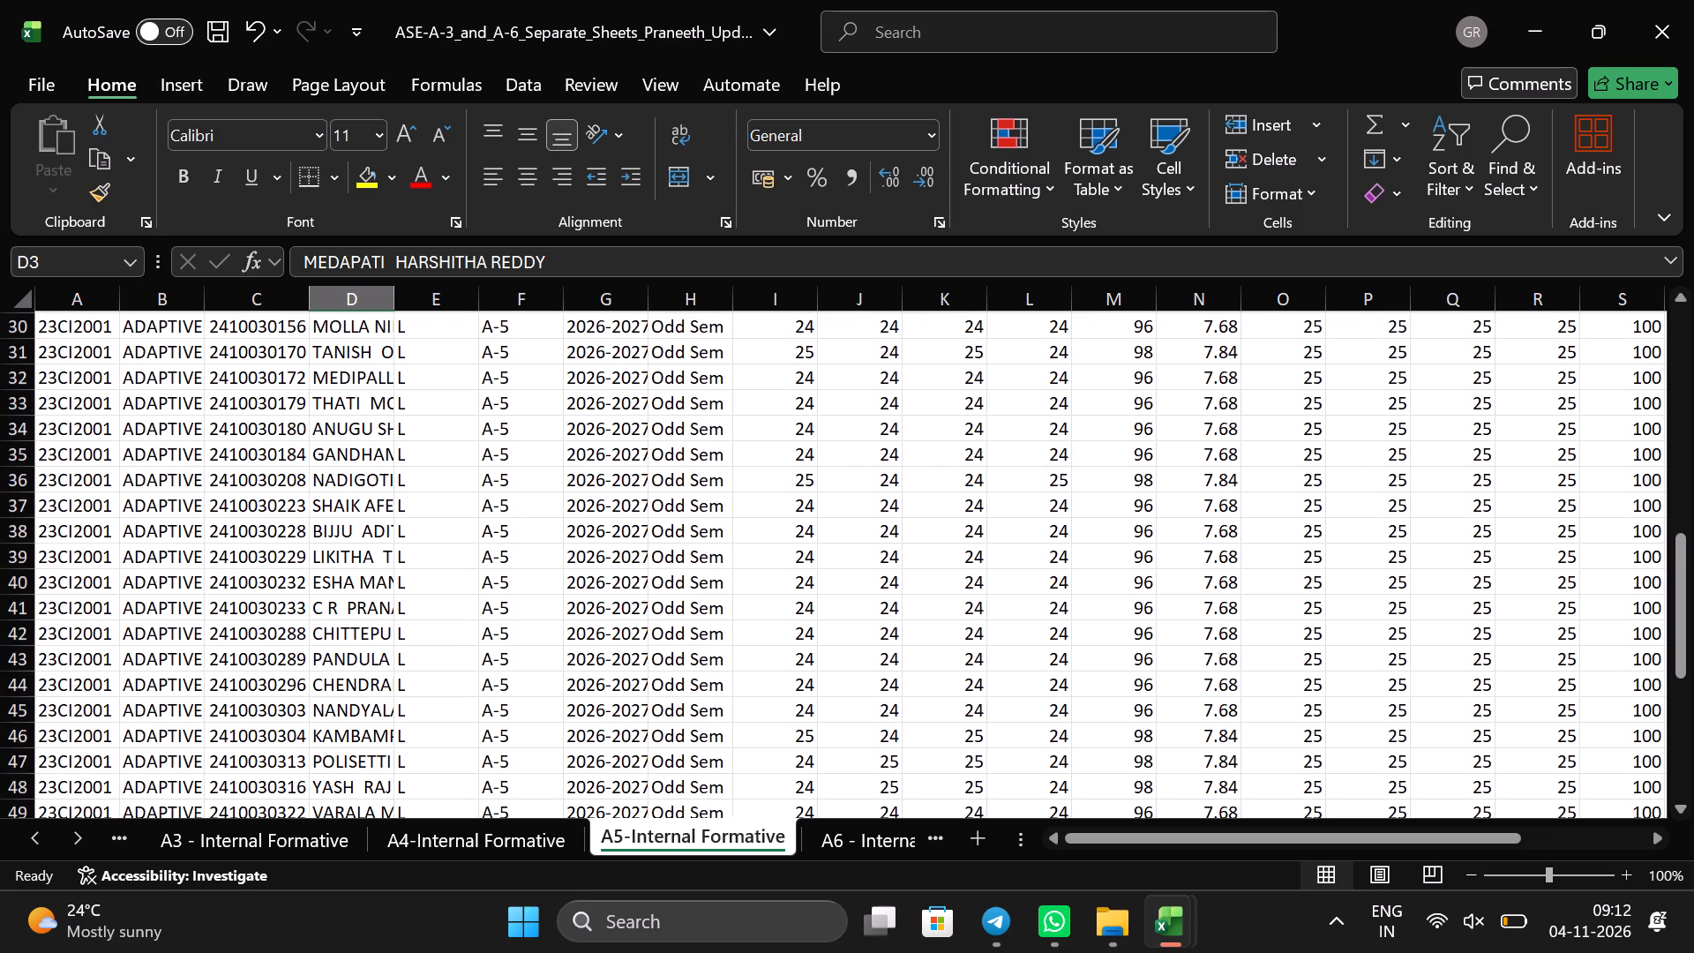
scroll(358, 800, "down", 1)
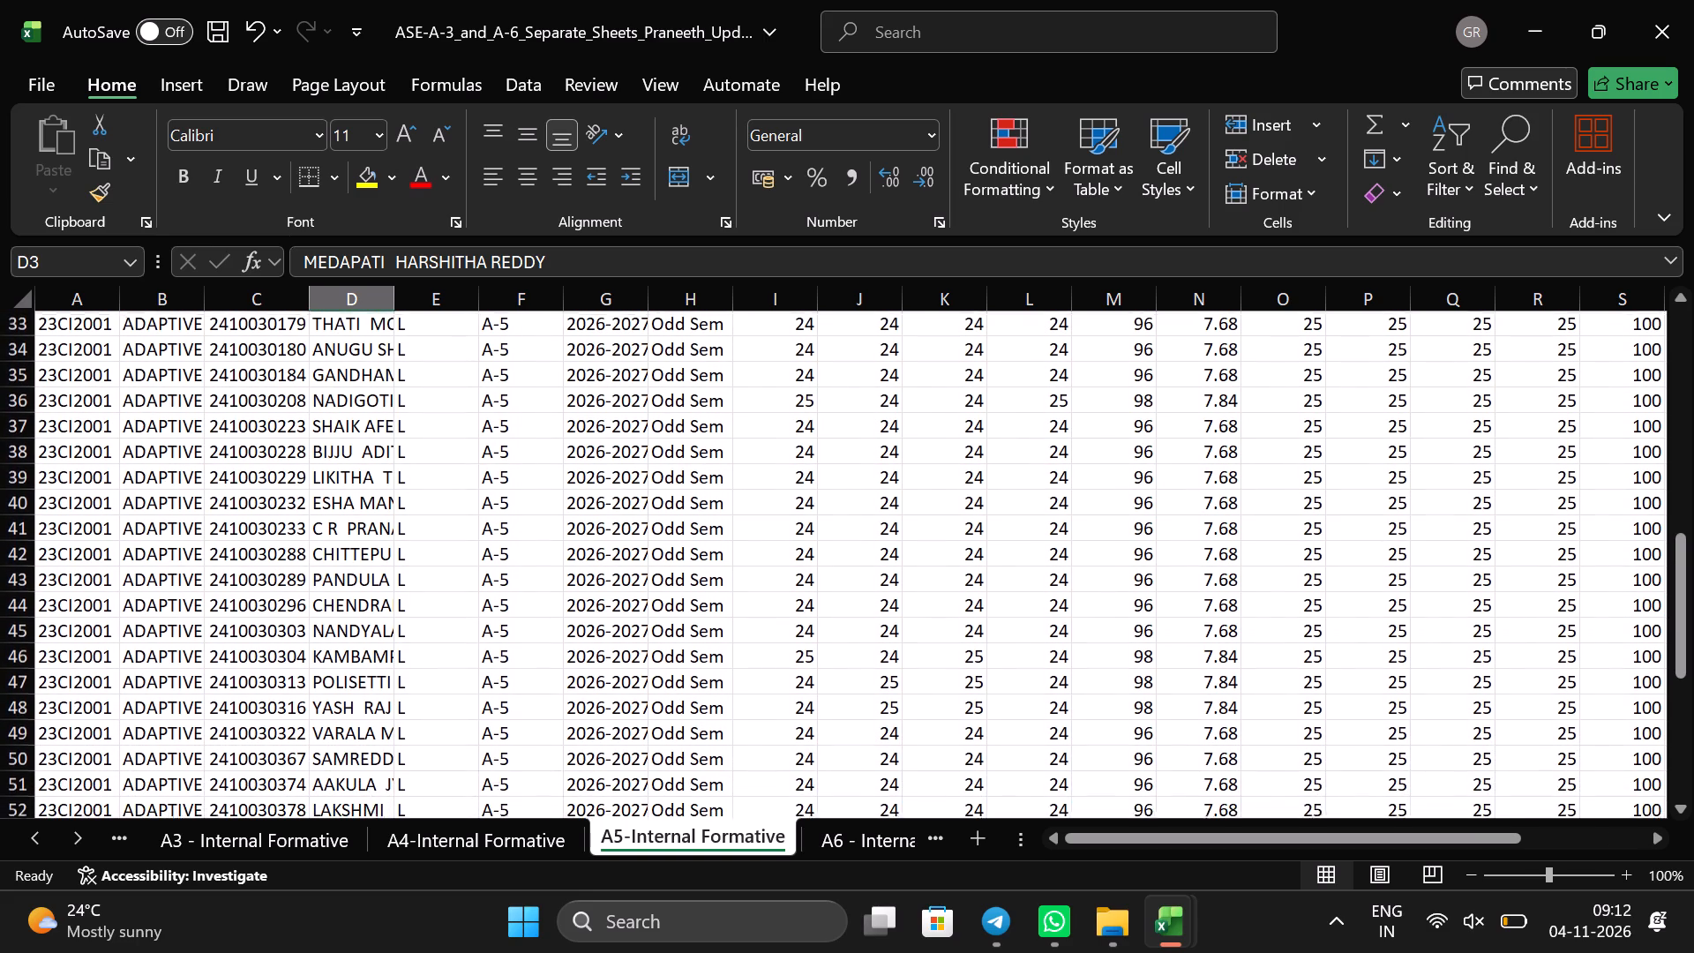
scroll(358, 800, "down", 1)
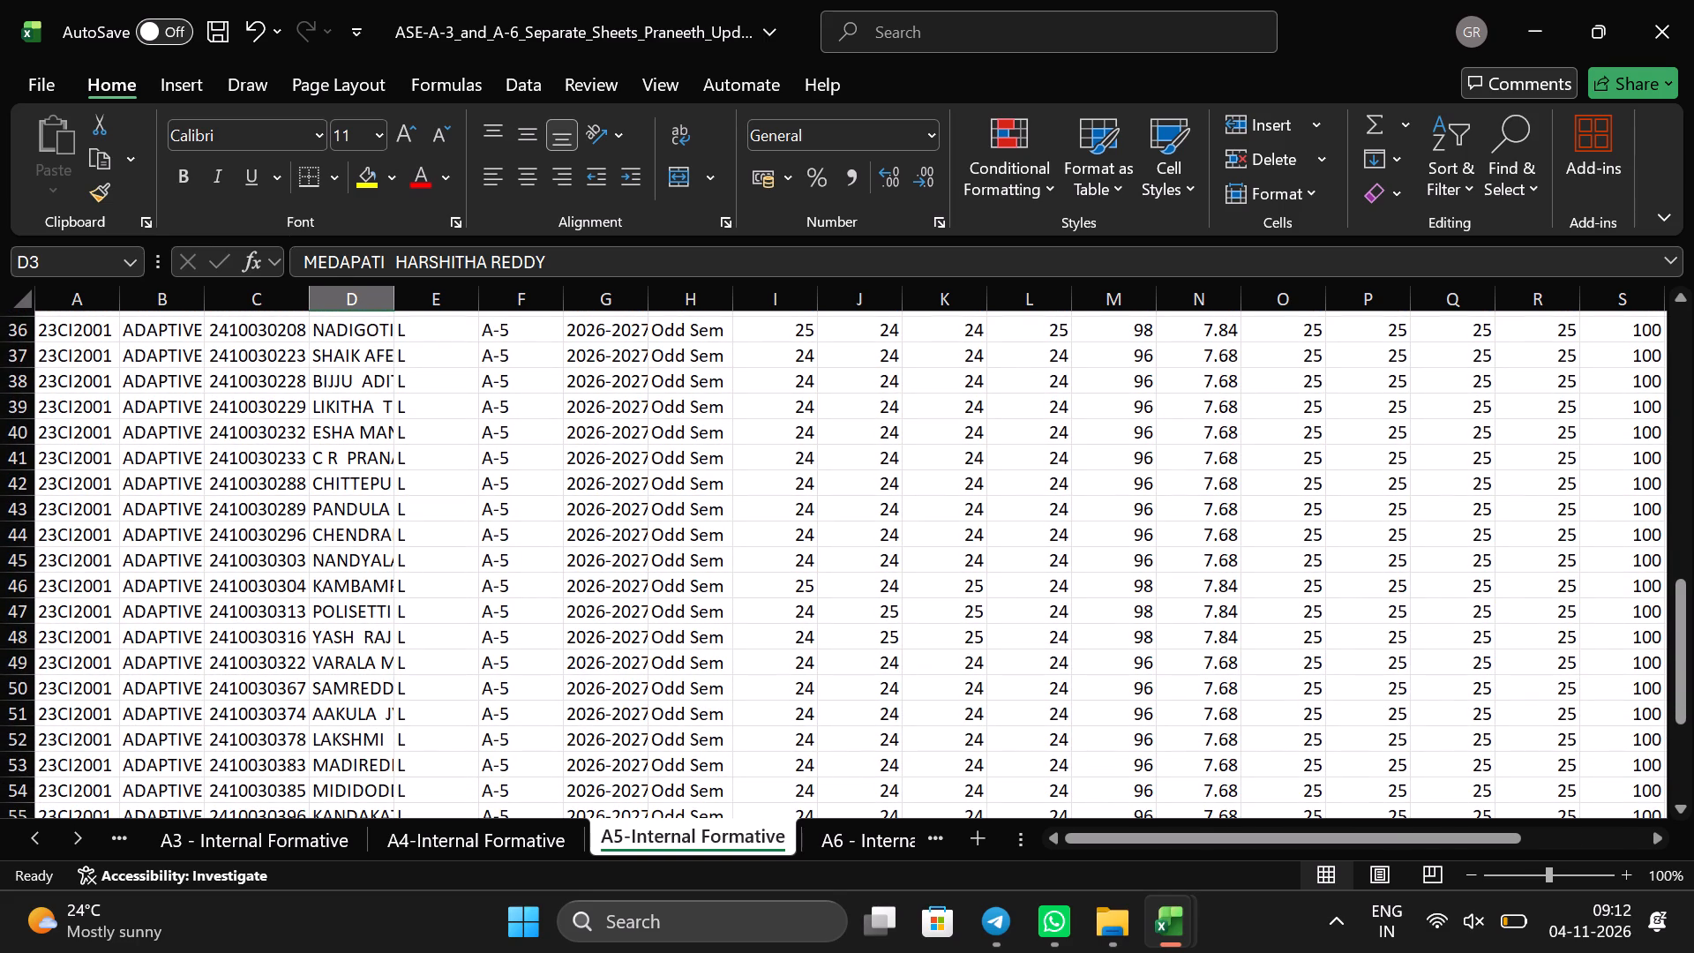
scroll(360, 724, "down", 1)
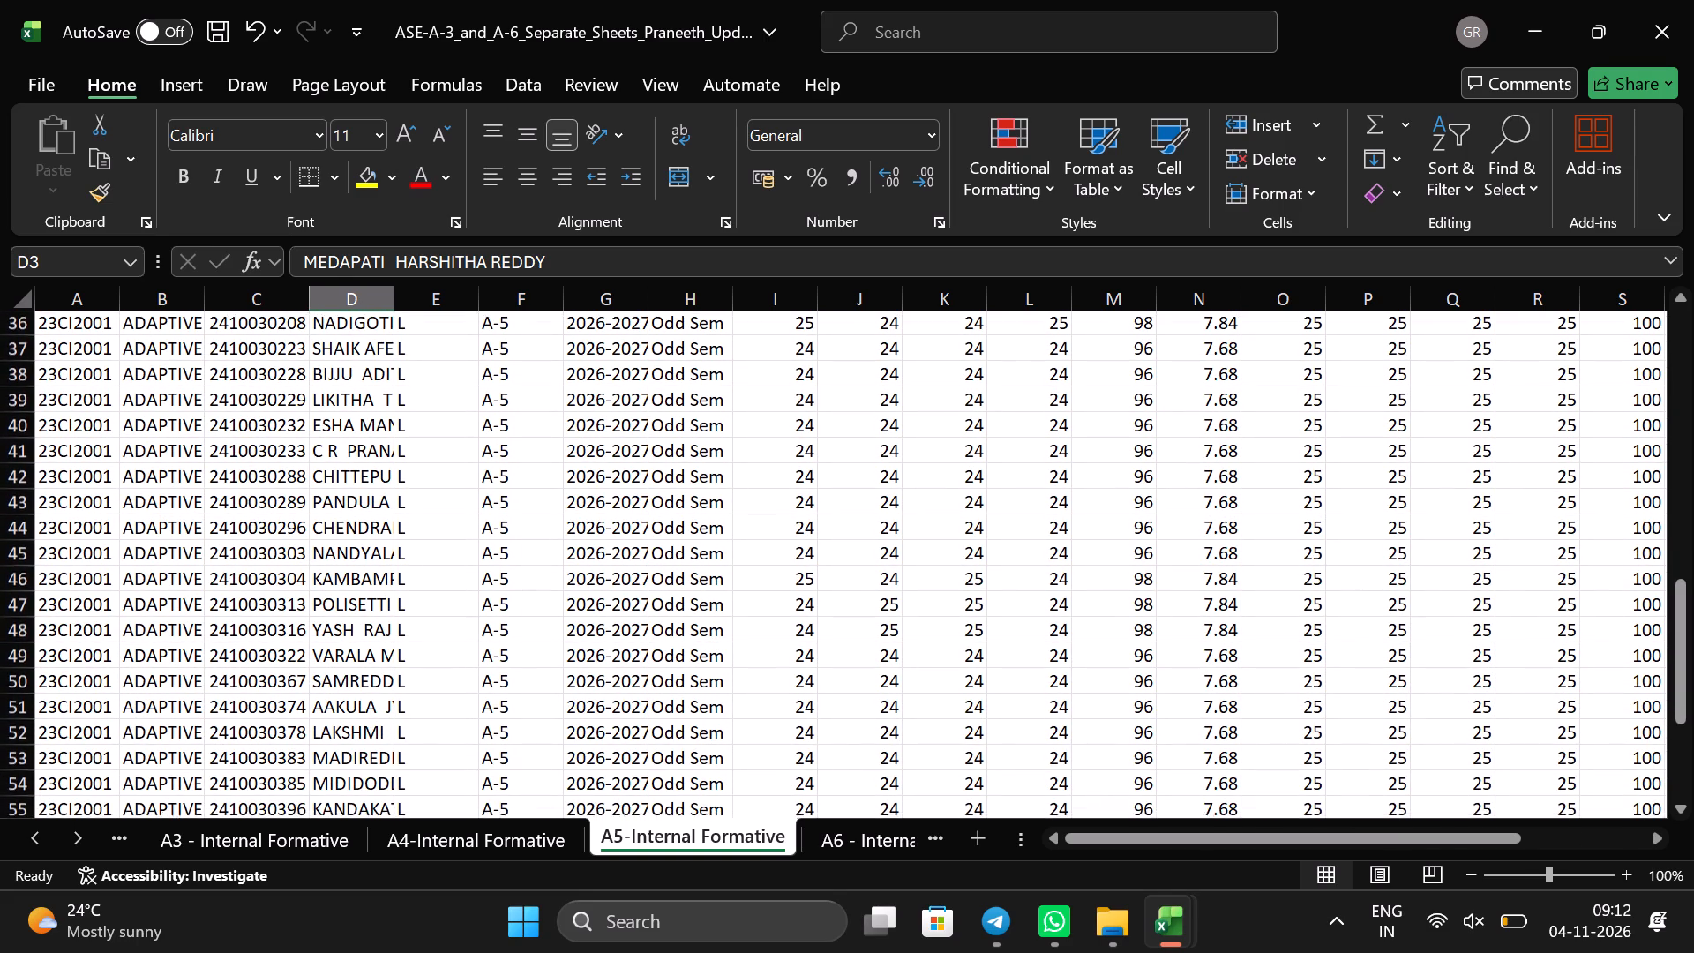
scroll(360, 724, "down", 1)
scroll(360, 724, "up", 1)
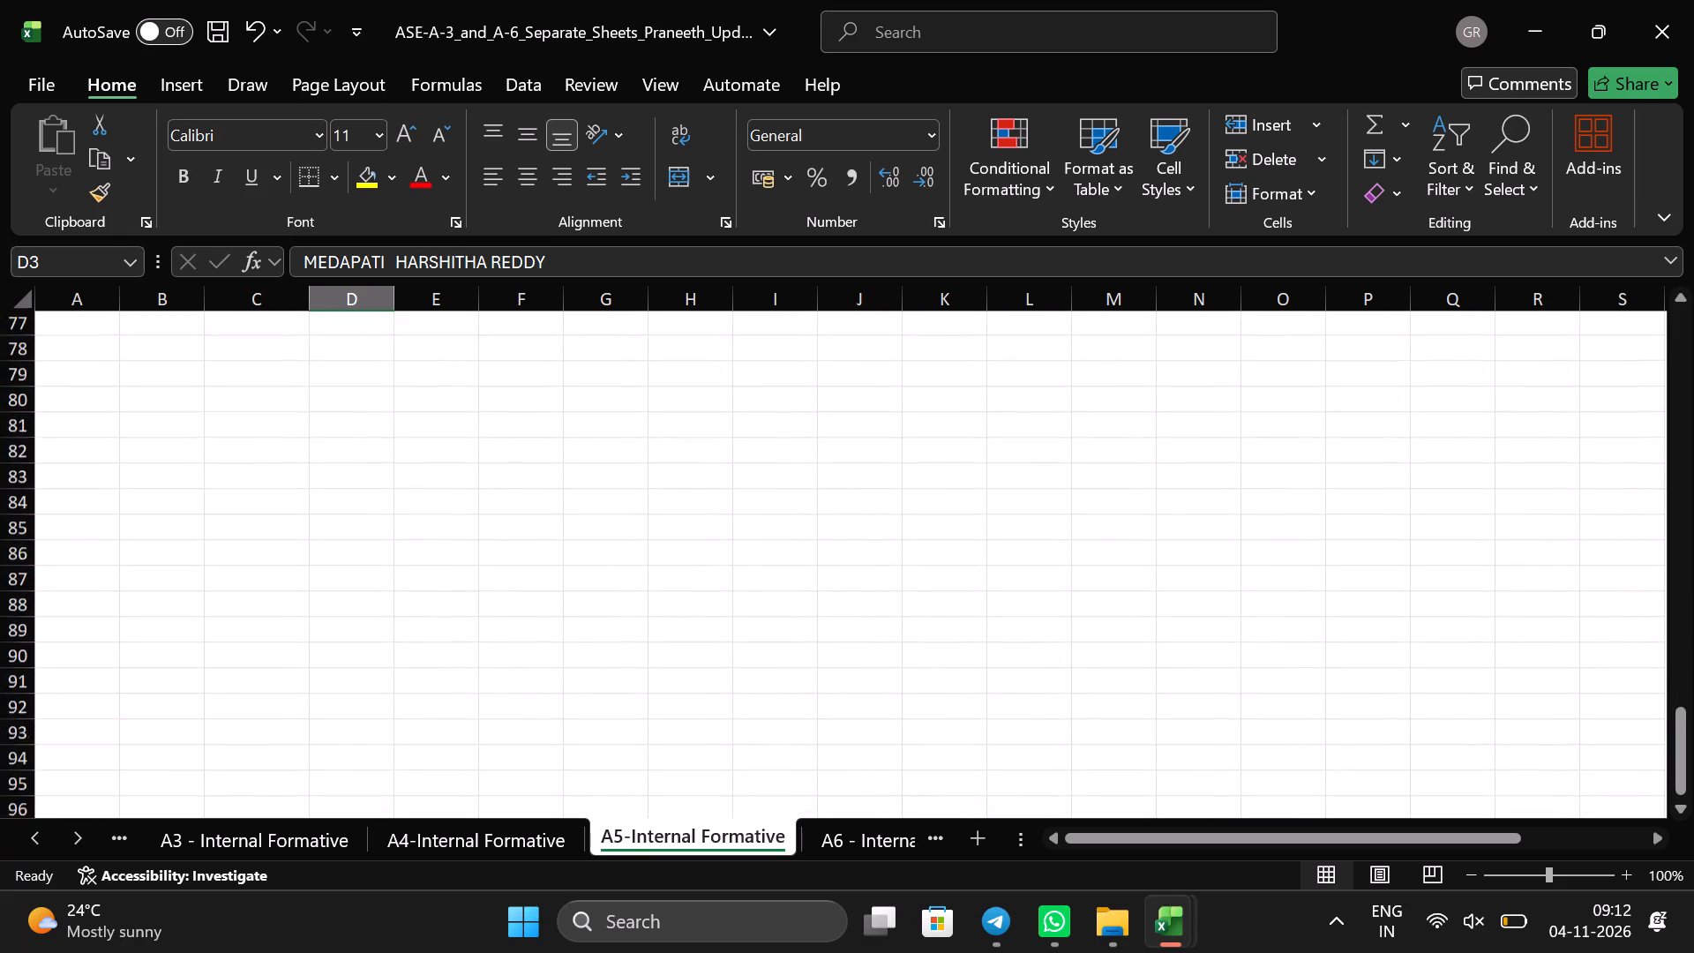
scroll(360, 724, "up", 4)
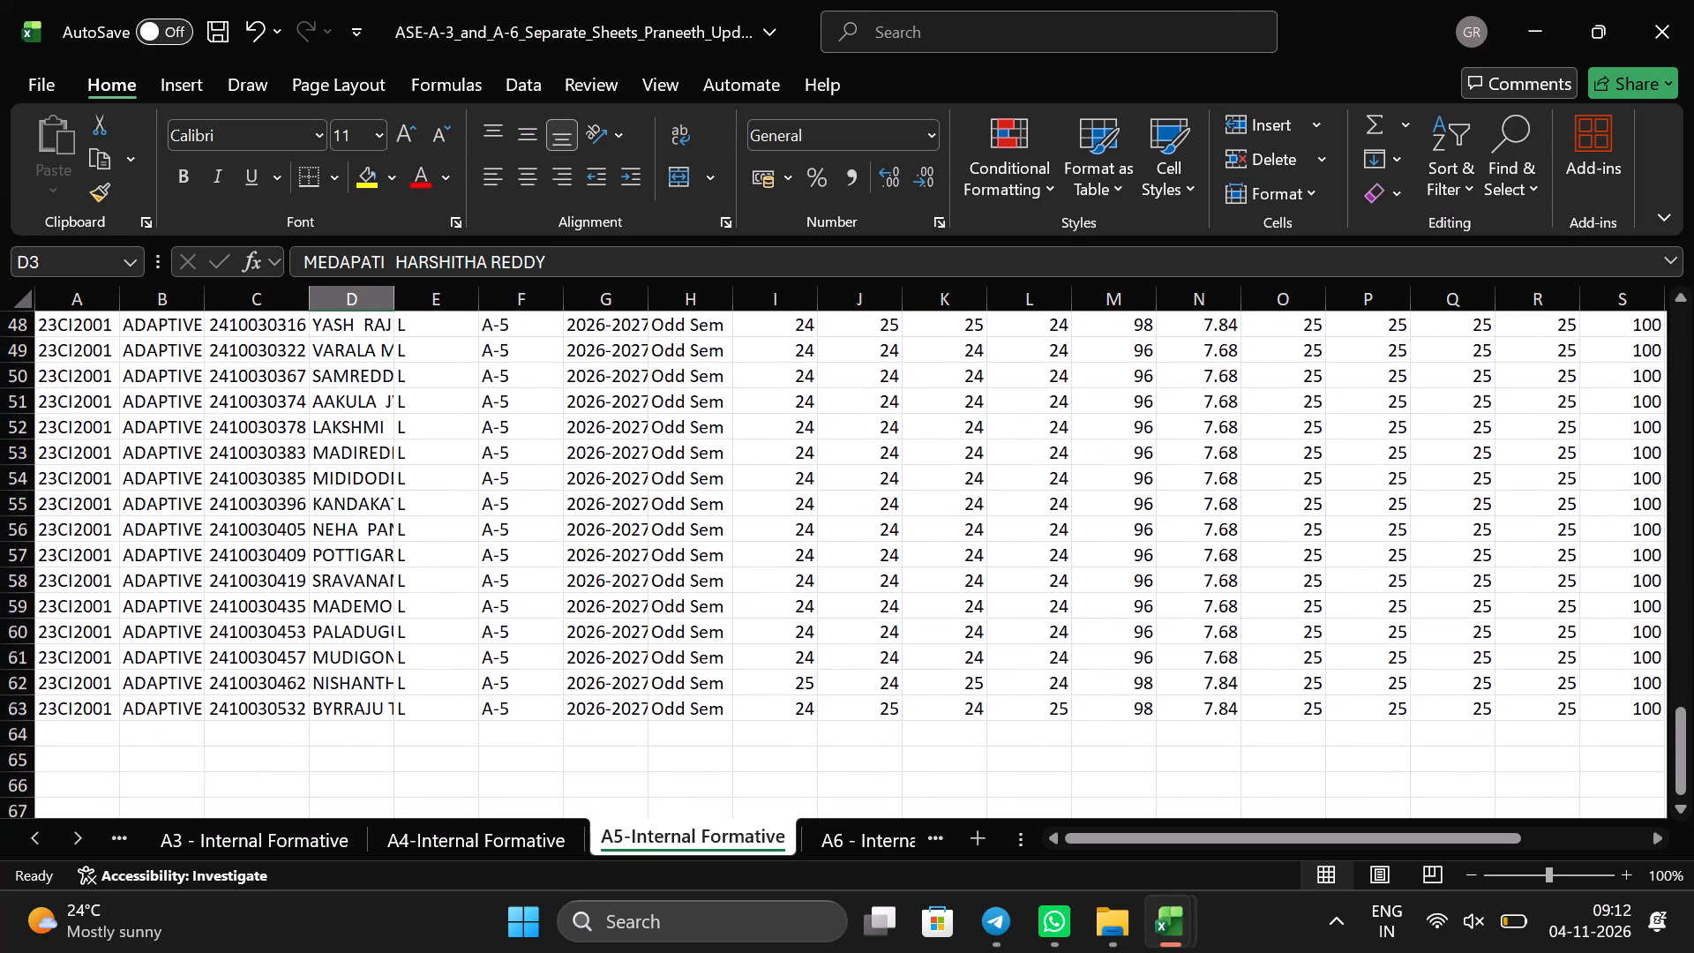
scroll(360, 724, "up", 1)
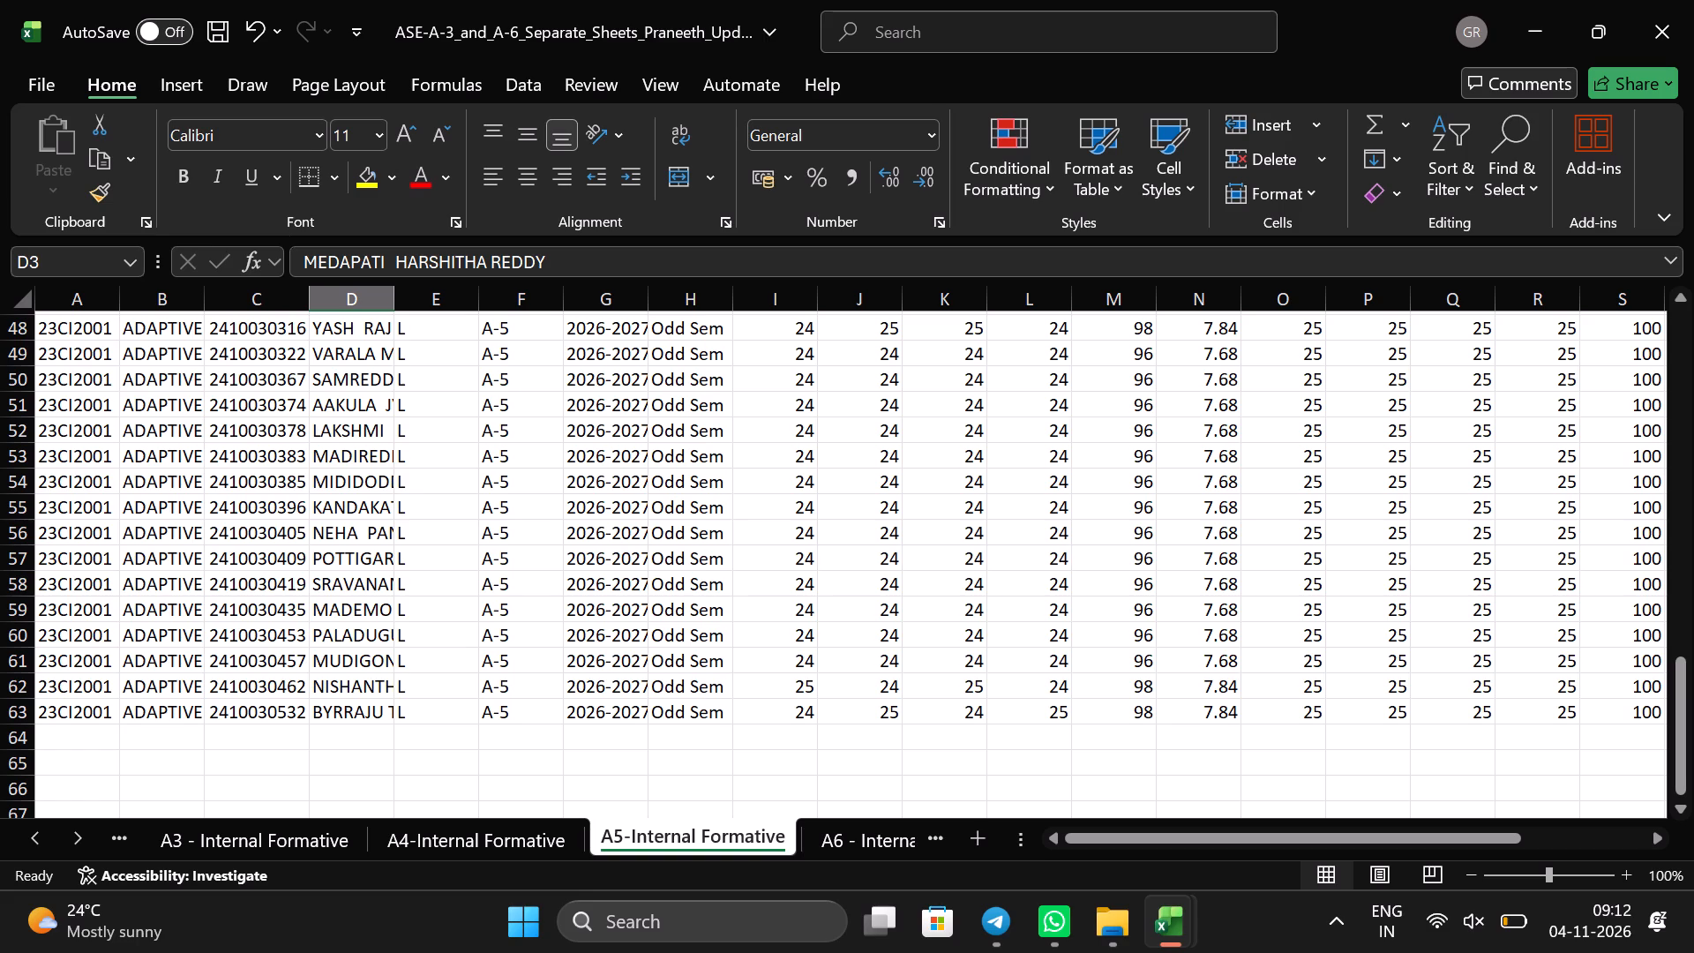
scroll(363, 570, "up", 11)
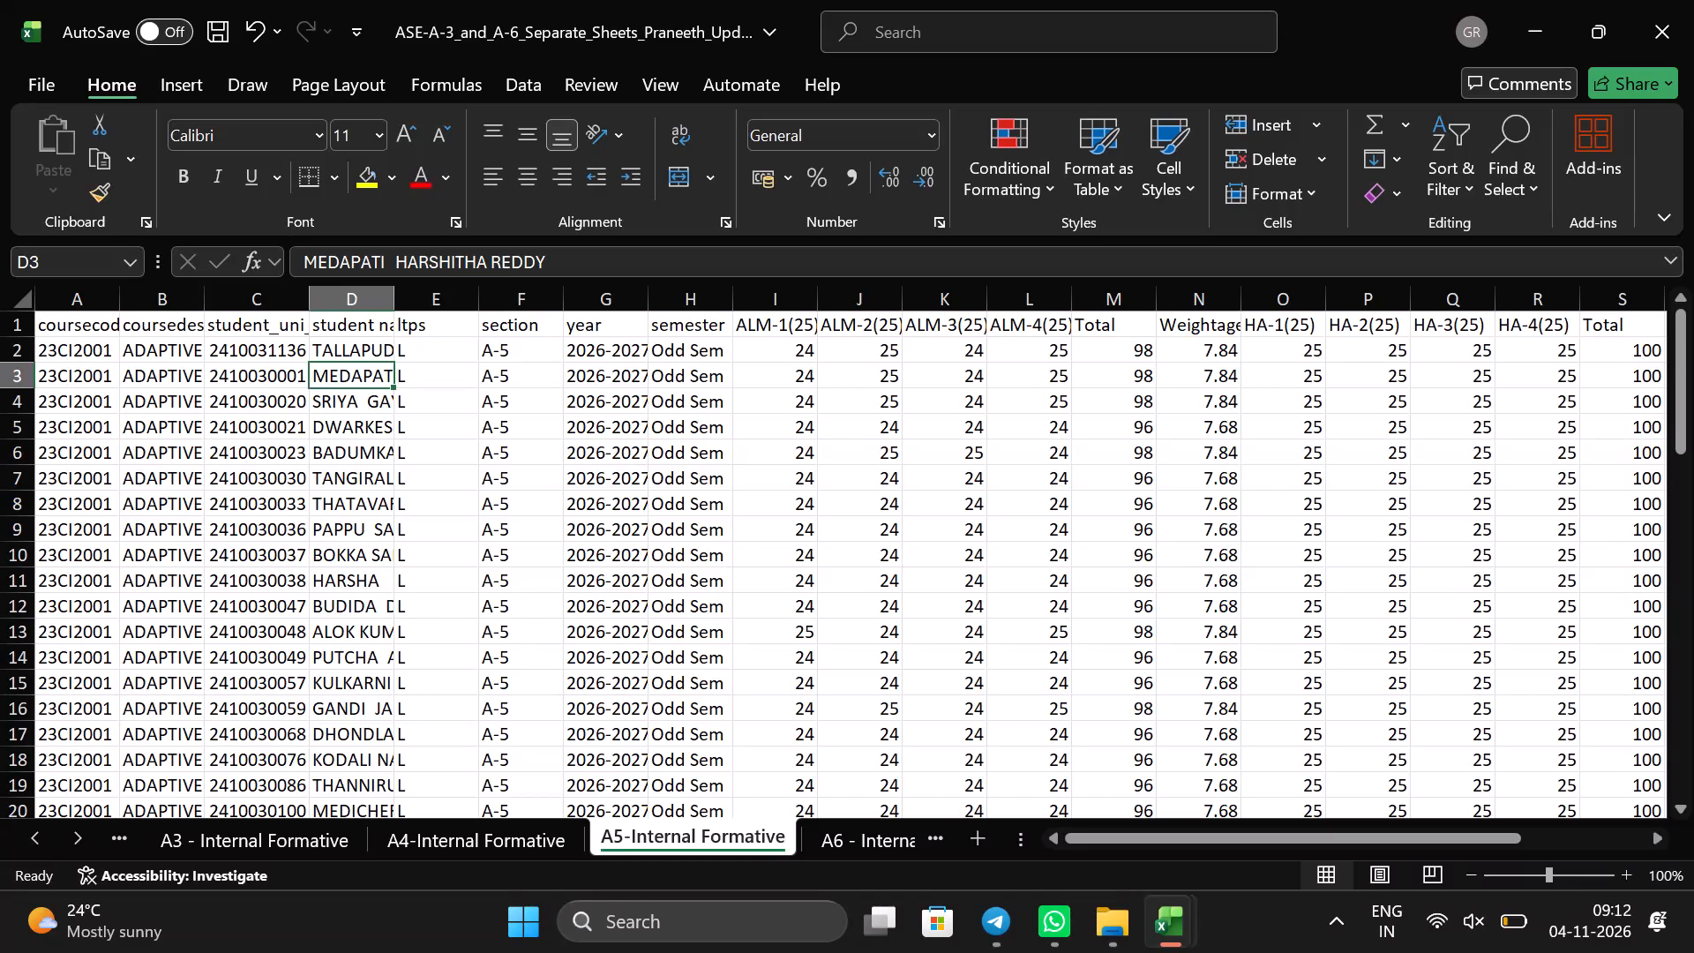
left_click(470, 388)
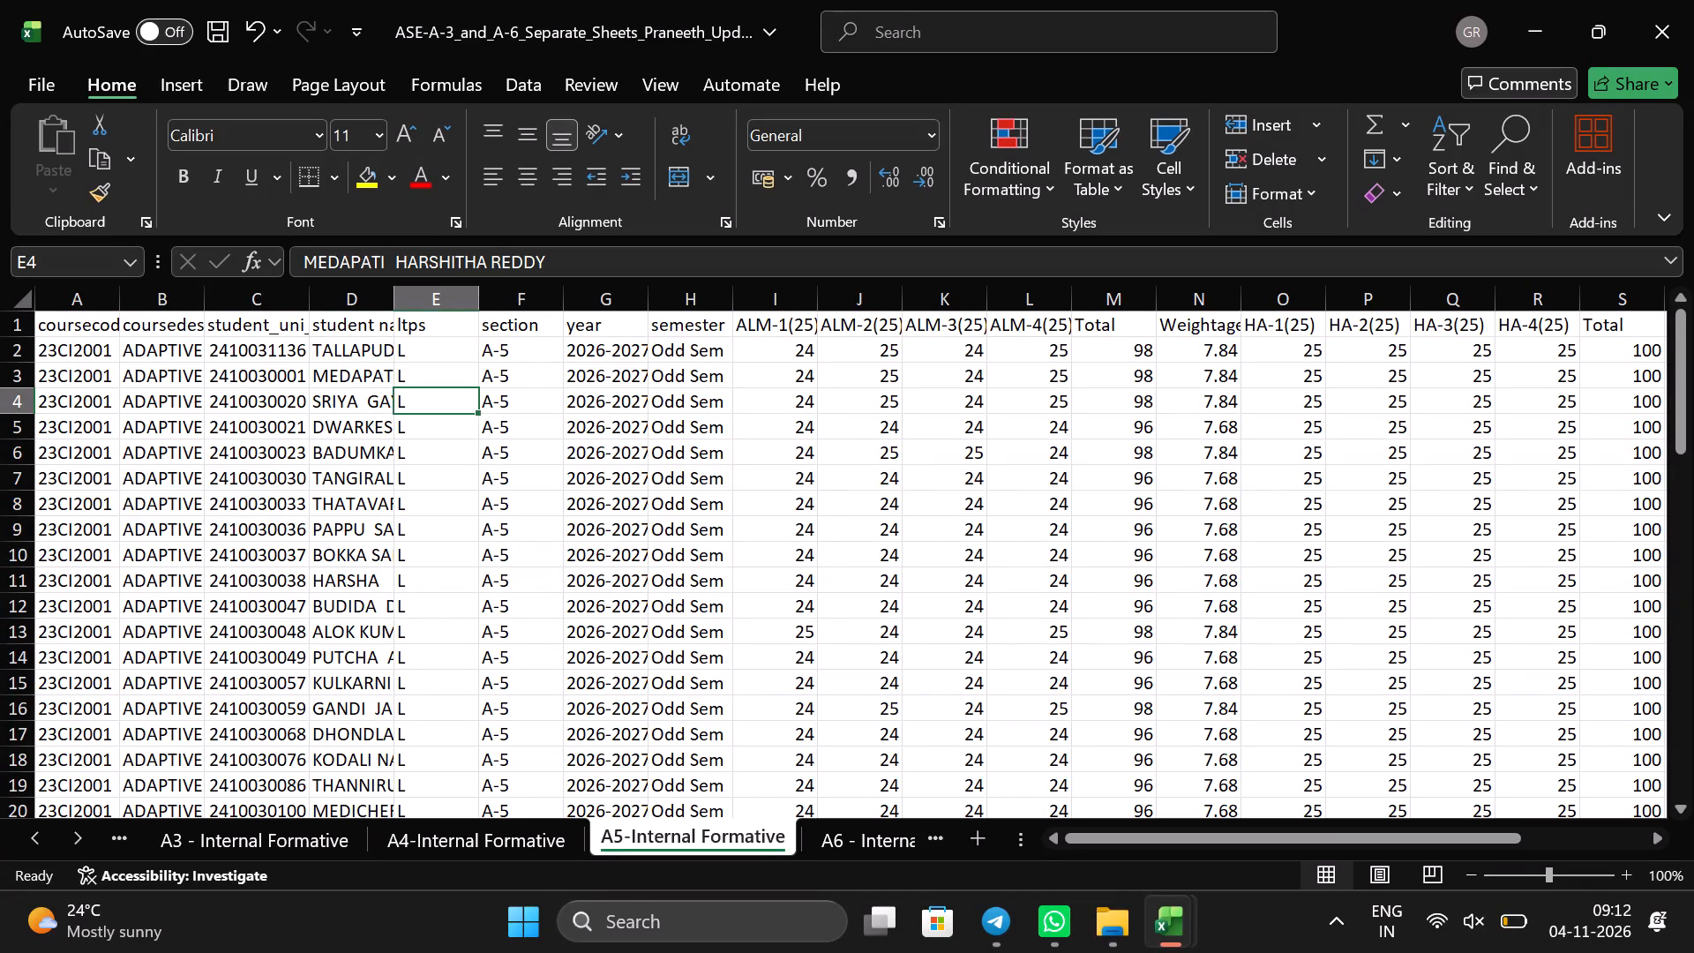
Switch to the A6 - Internal Formative sheet and examine its student records and marks columns.
left_click(849, 837)
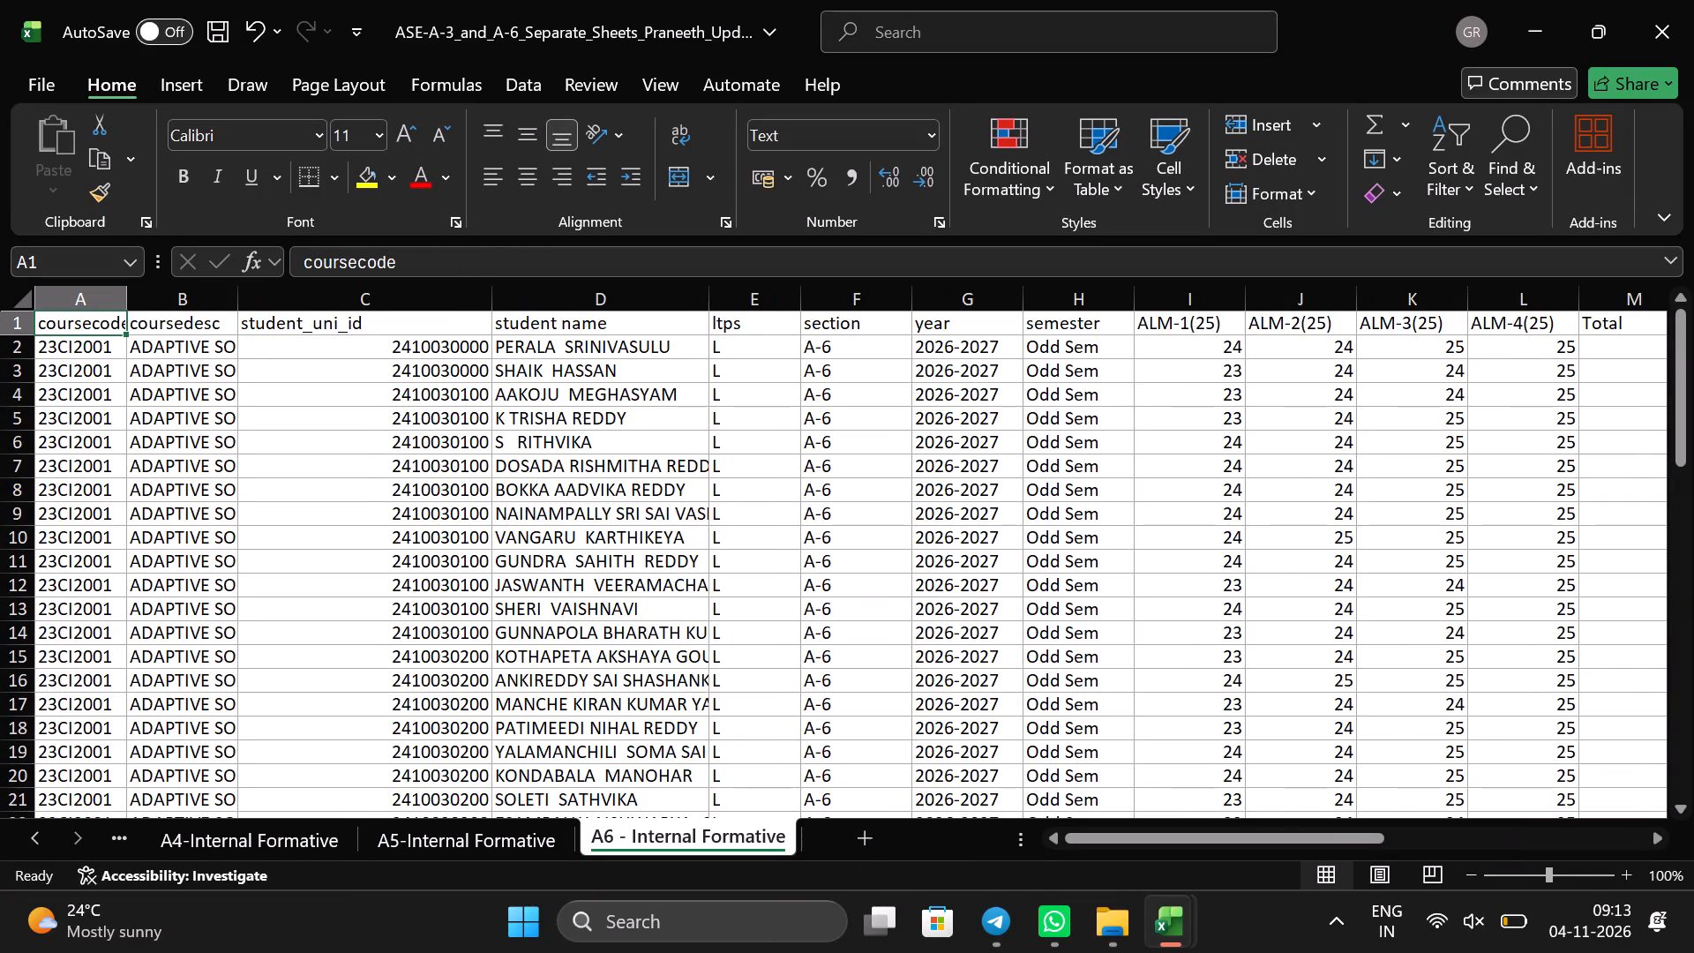
scroll(579, 695, "left", 1)
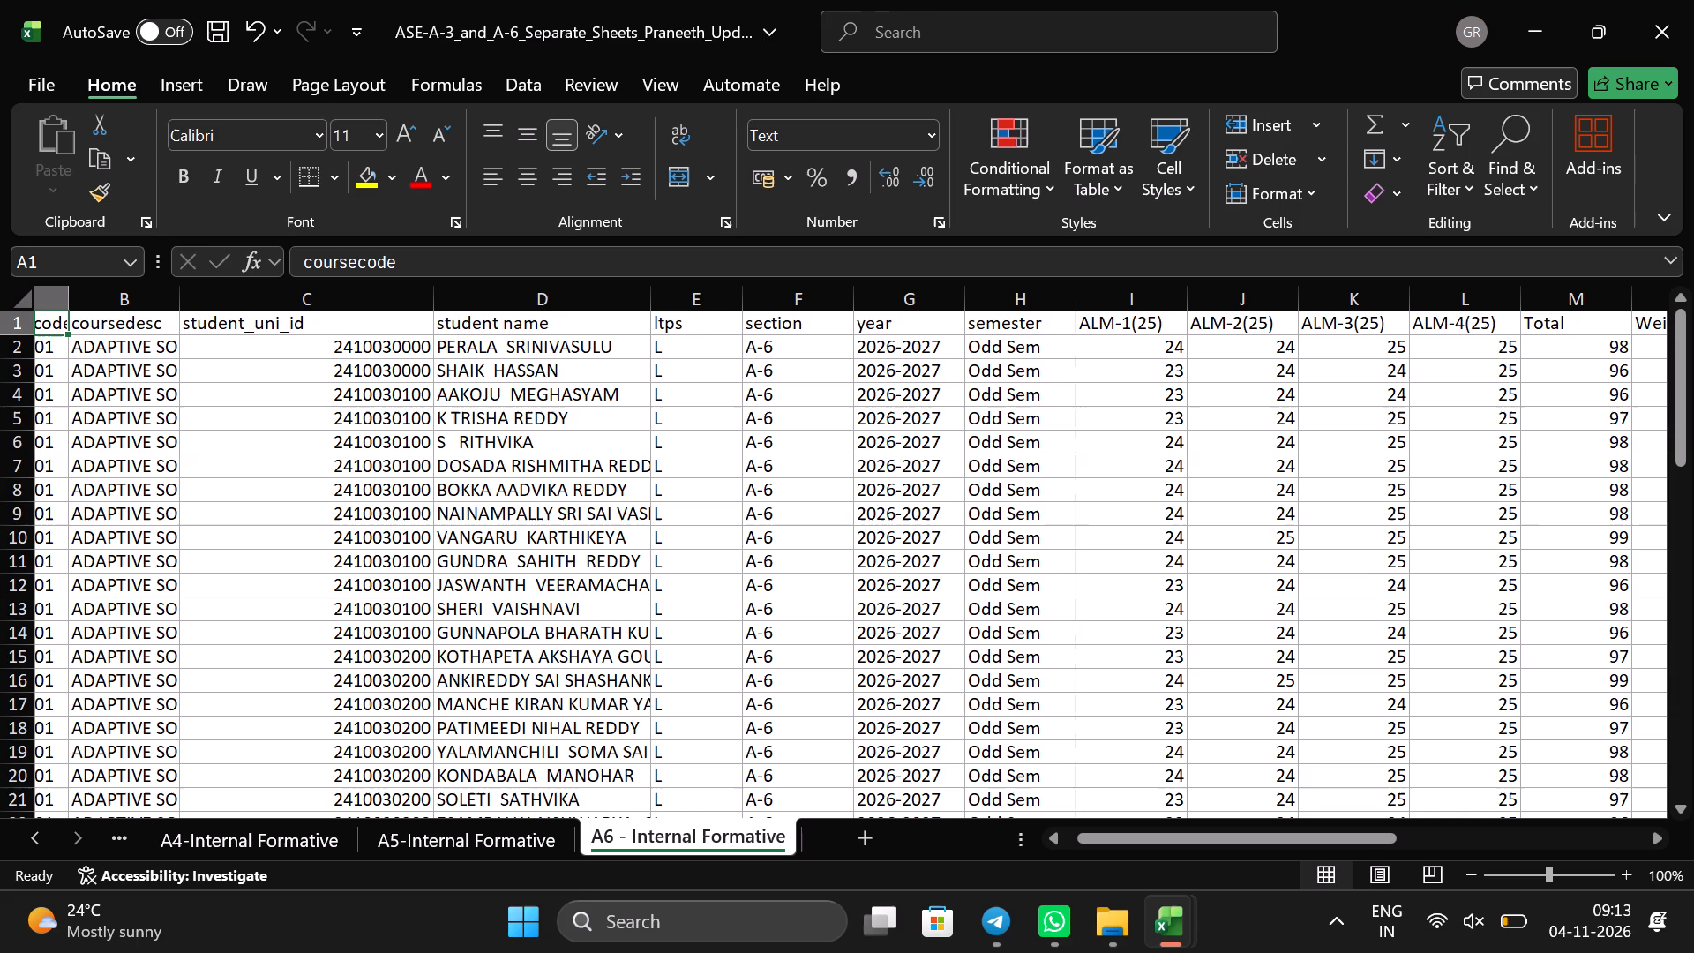
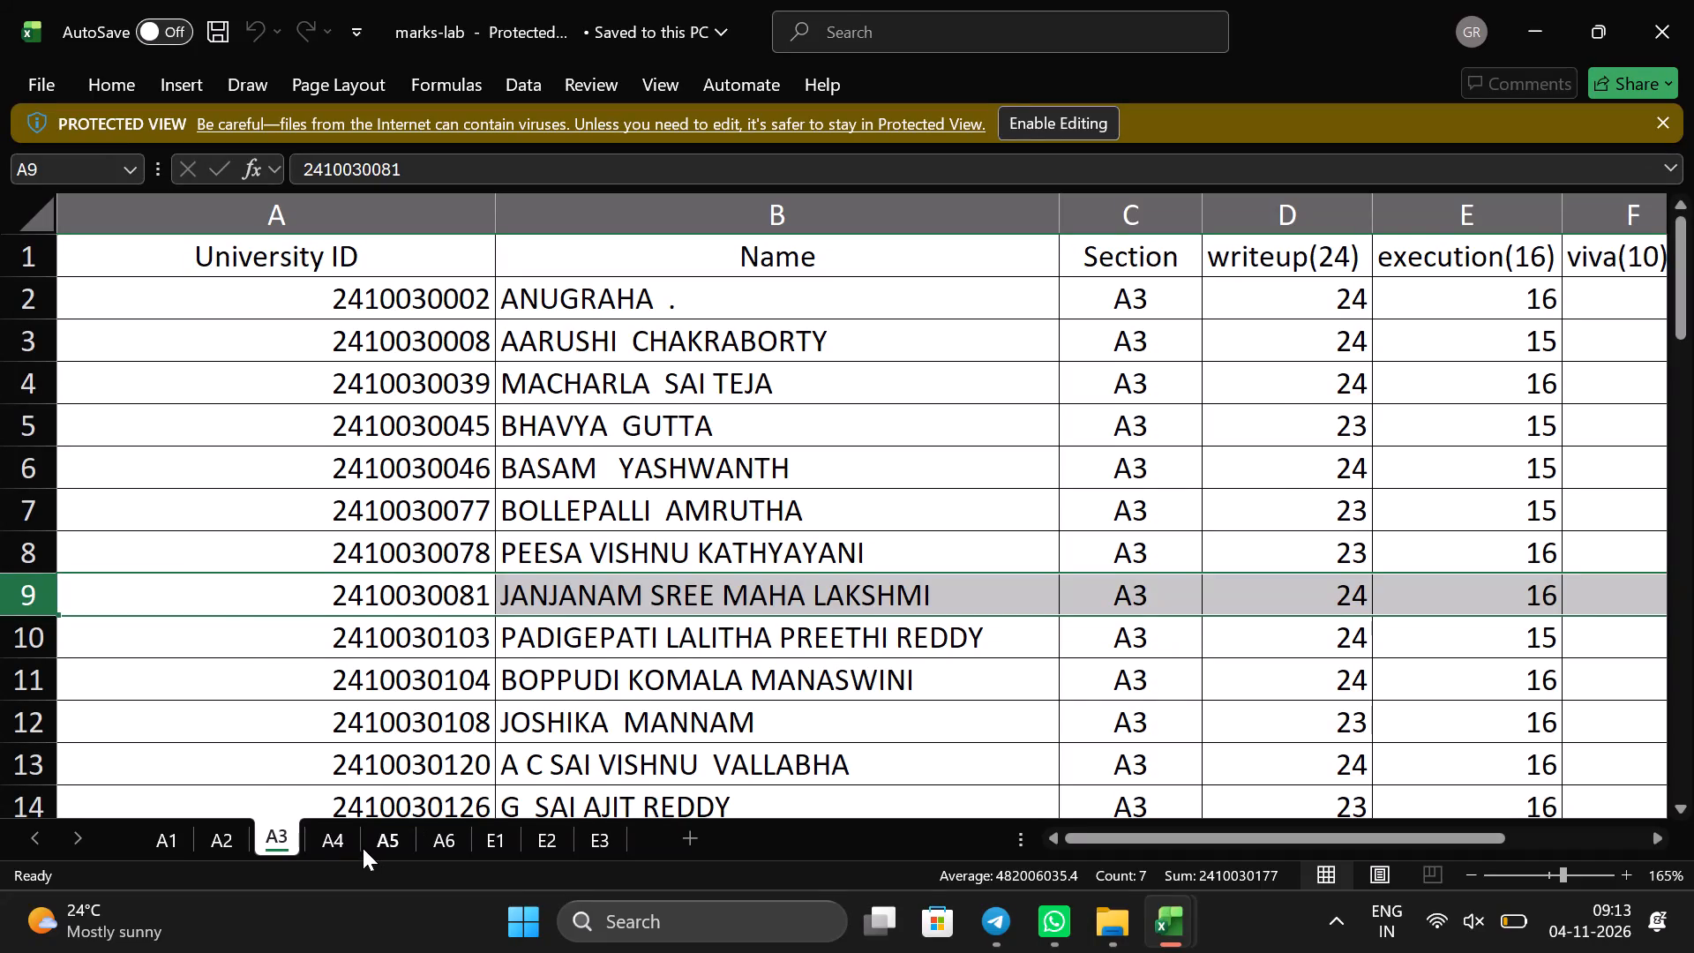
Check the A4 list in the marks-lab workbook, and compare its A6 student list with the ASE workbook's A6 - Internal Formative sheet.
left_click(333, 838)
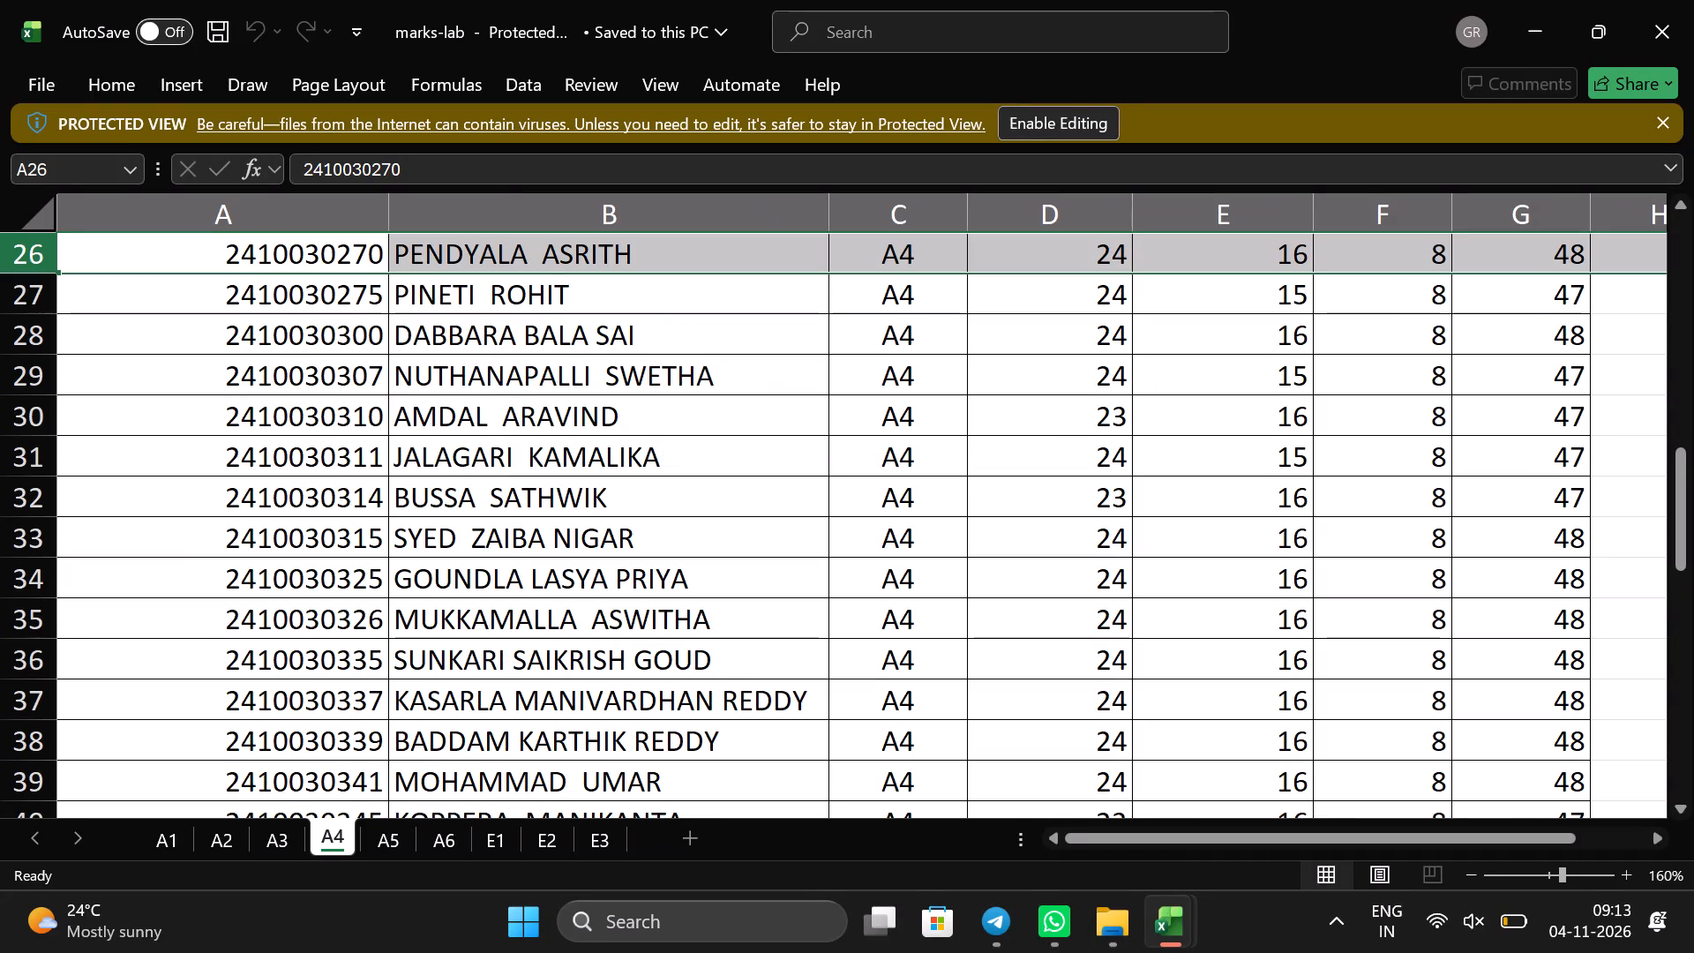
scroll(515, 577, "up", 4)
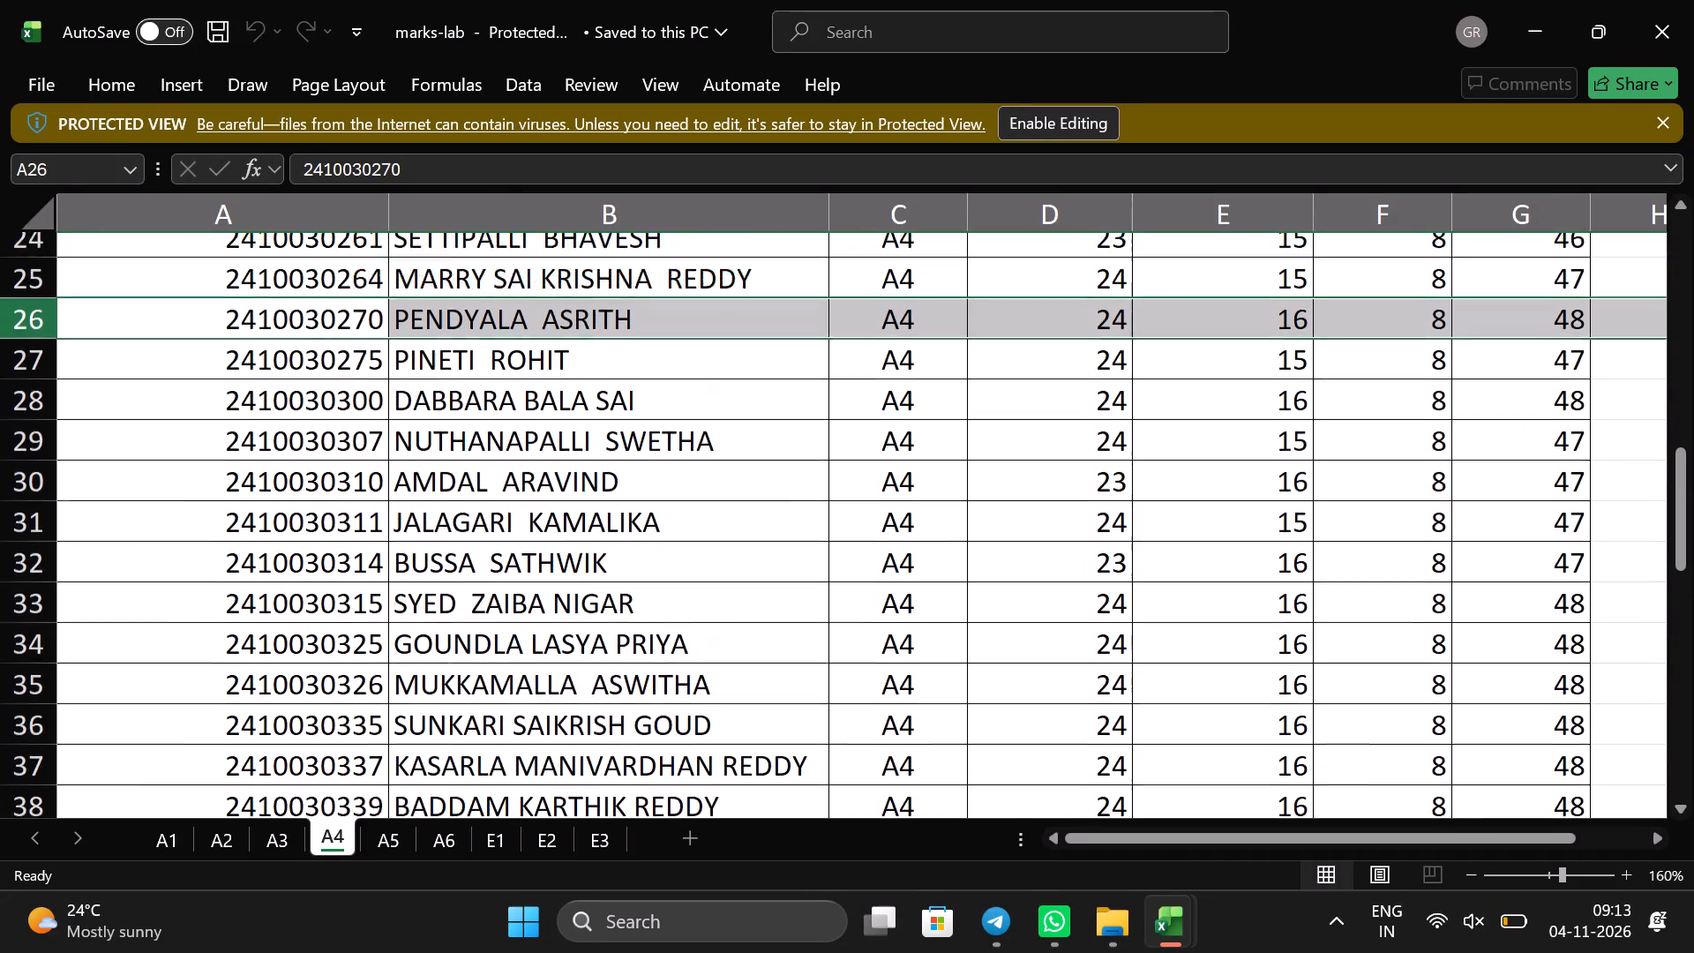
scroll(515, 577, "up", 2)
scroll(515, 577, "right", 3)
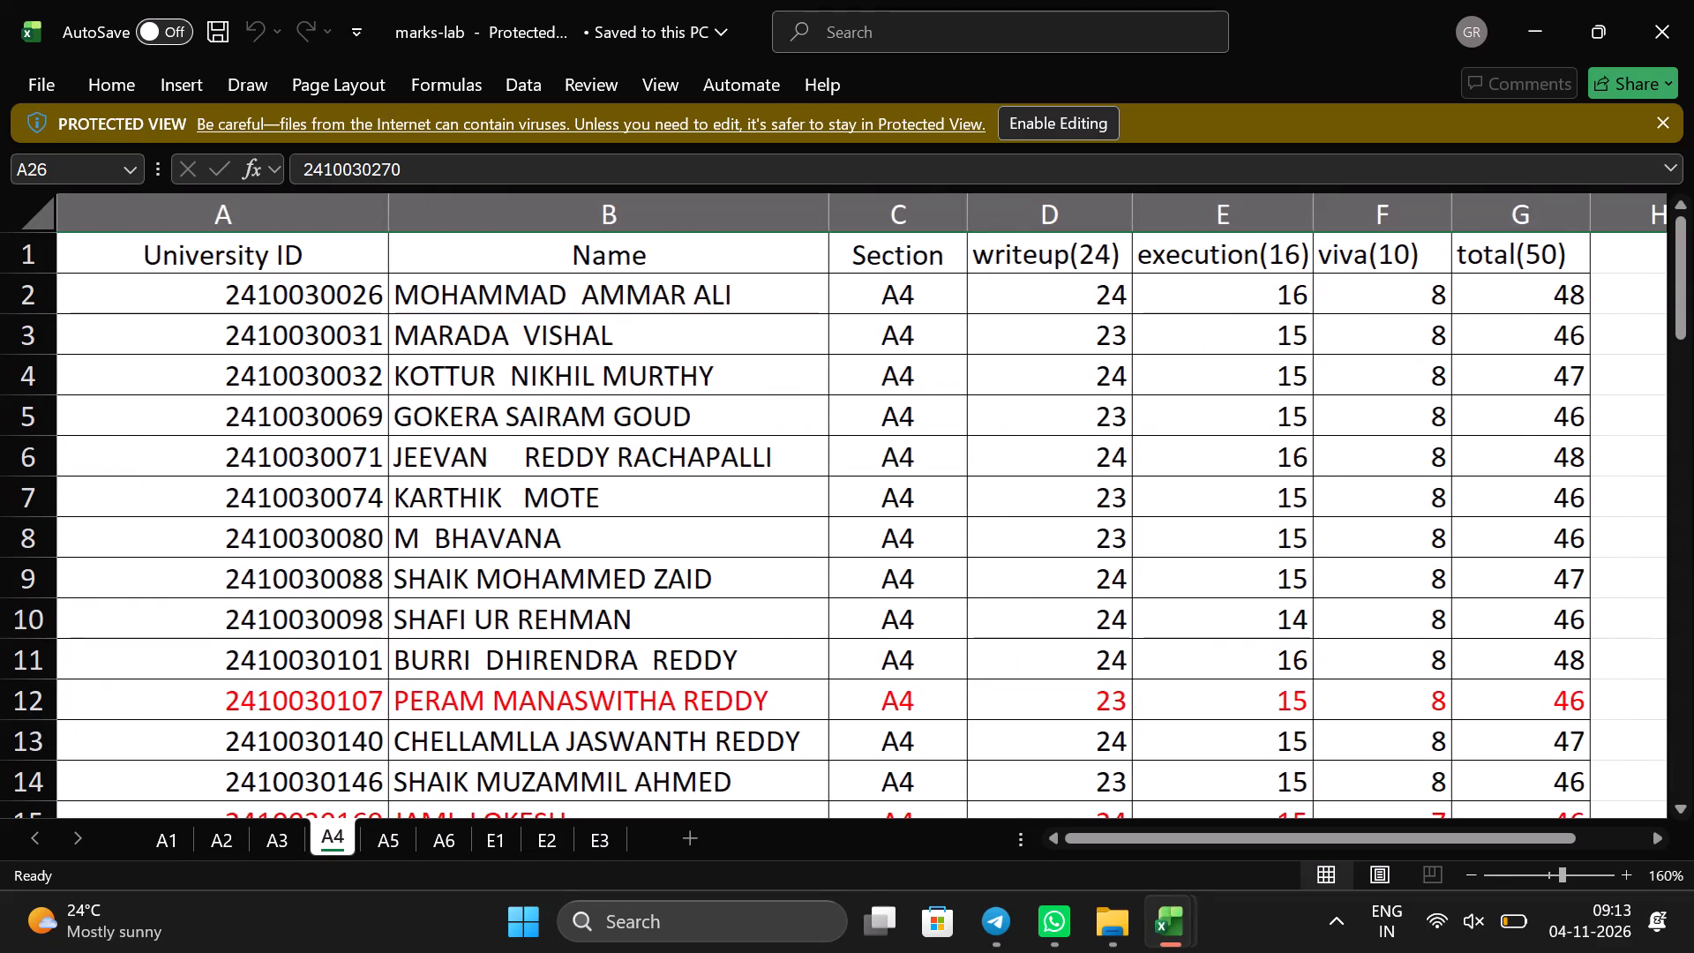
left_click(438, 829)
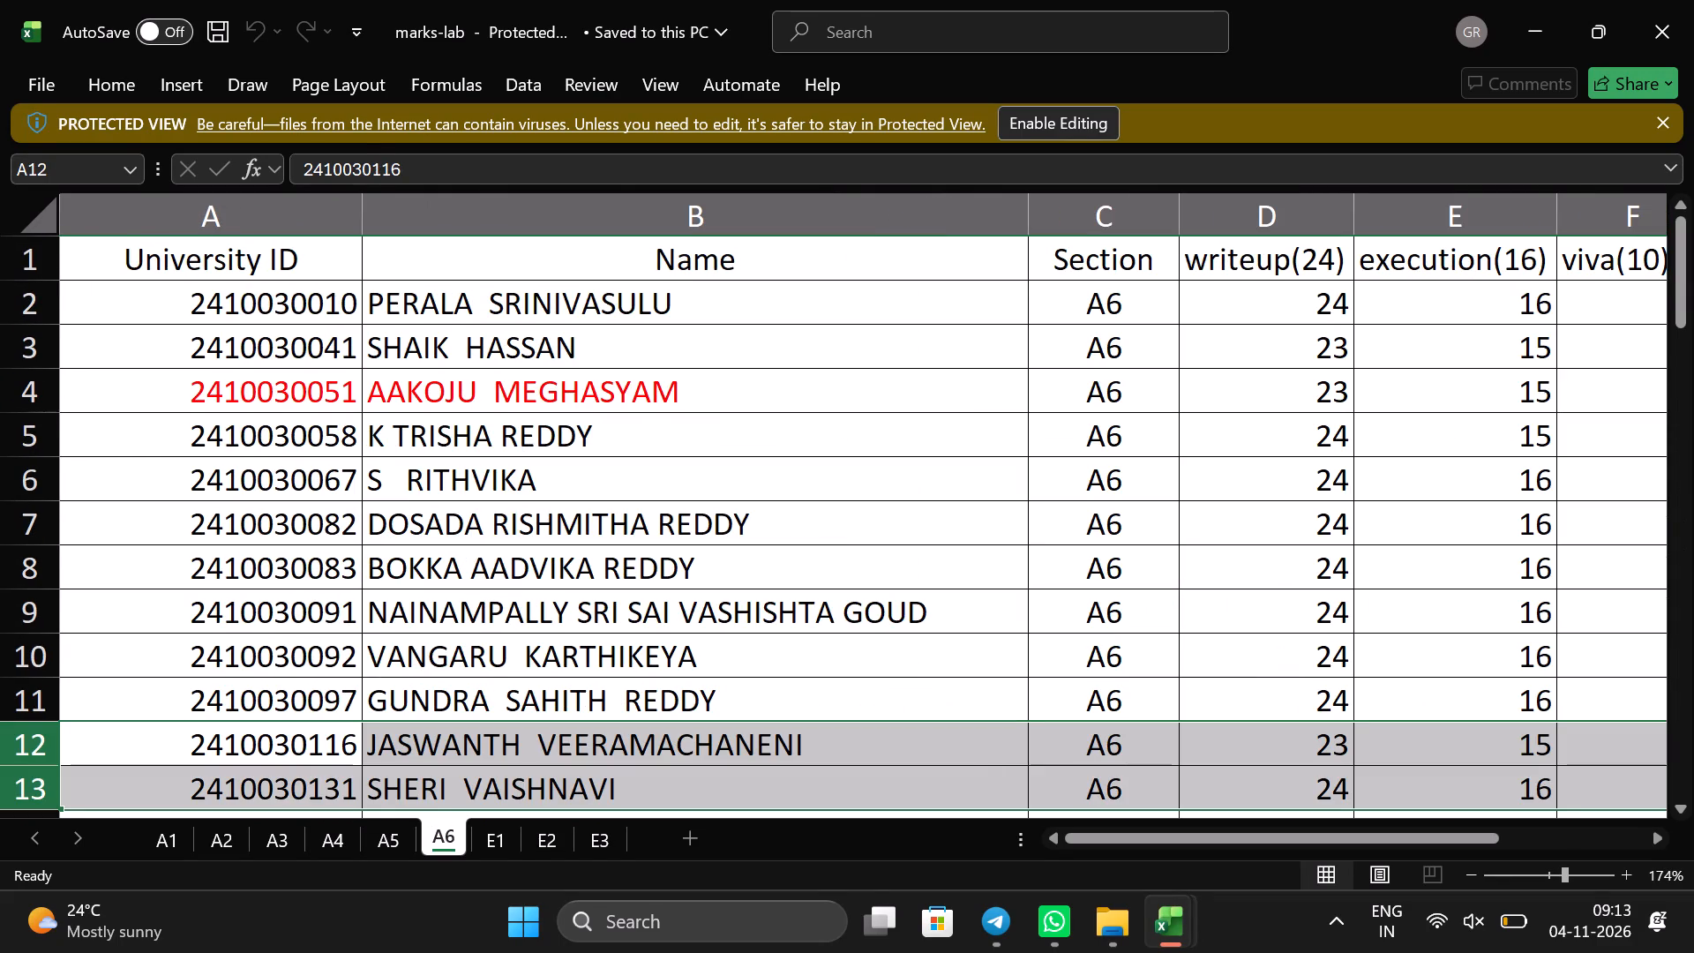
key("alt+Tab")
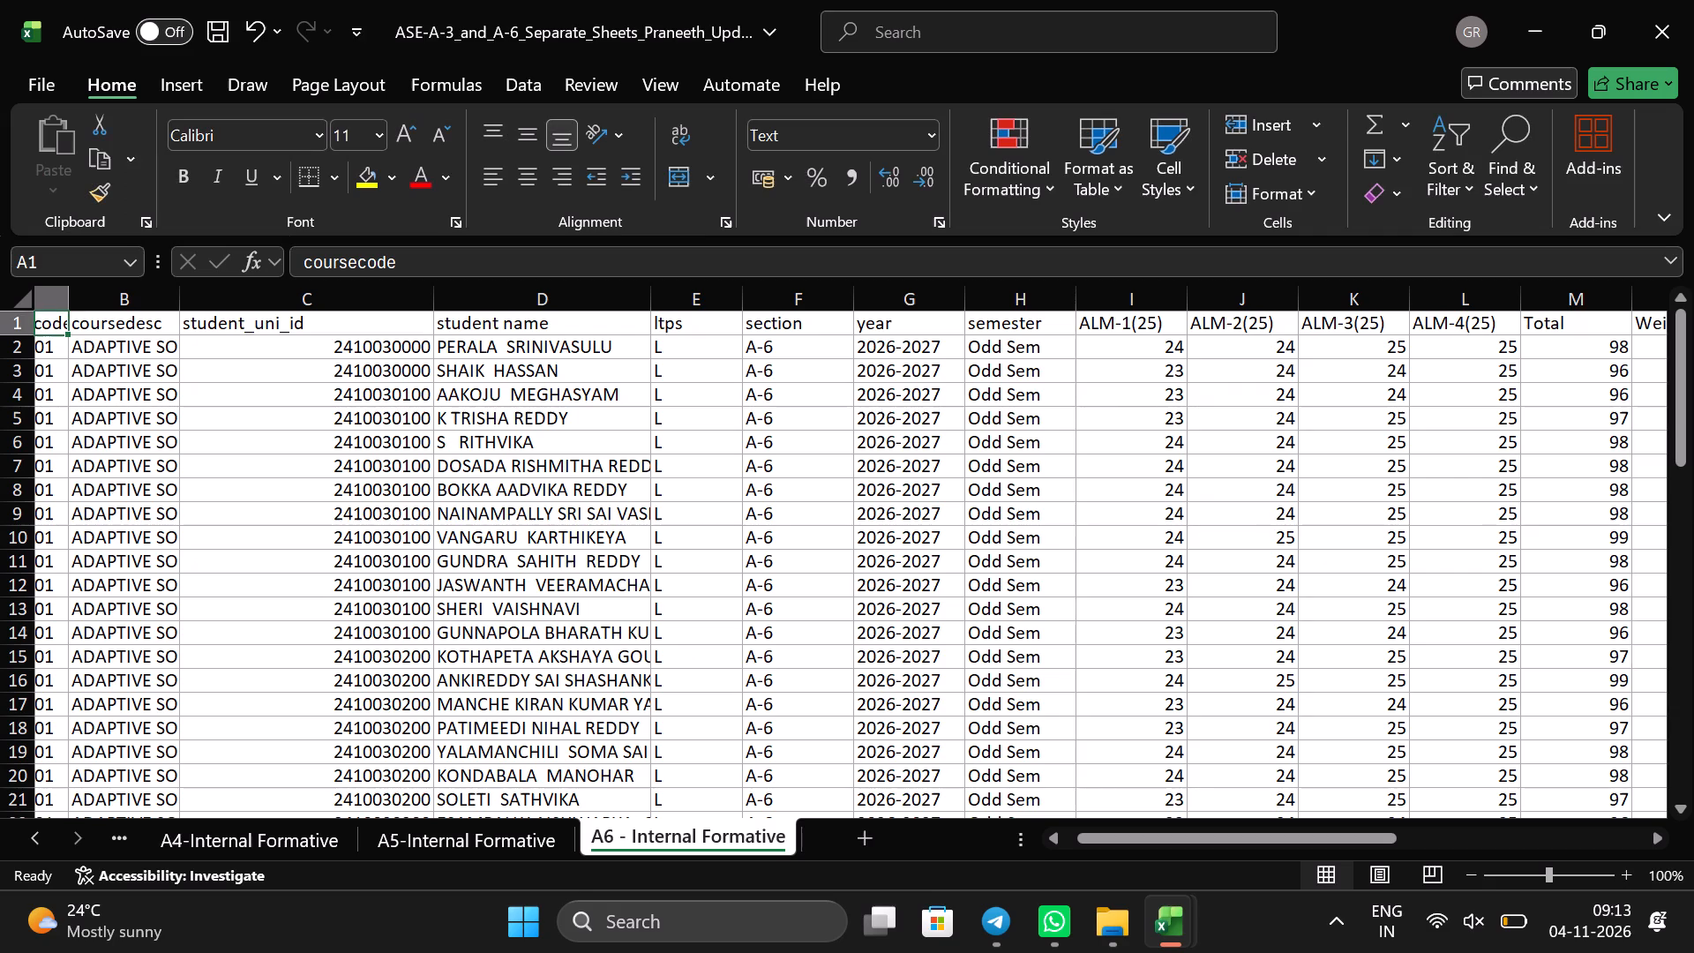
key("alt+Tab")
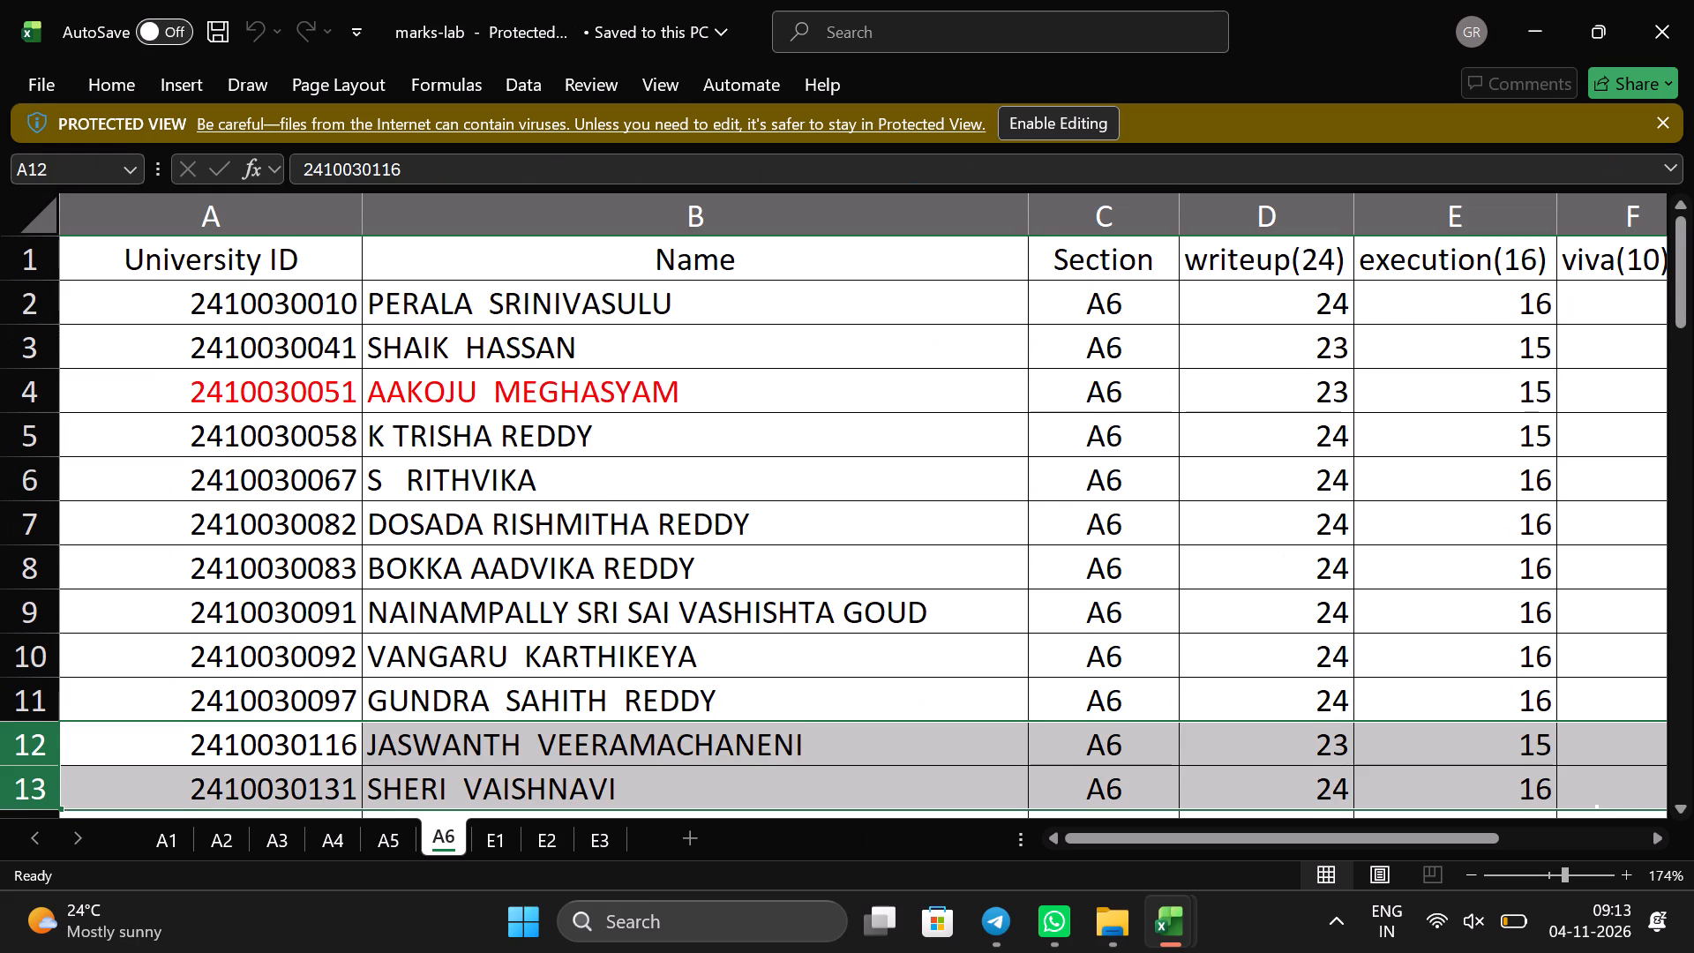
Continue comparing the A6 student list in the marks-lab workbook with the ASE workbook's A6 - Internal Formative sheet.
scroll(593, 476, "down", 1)
key("alt+Tab")
key("alt+Tab")
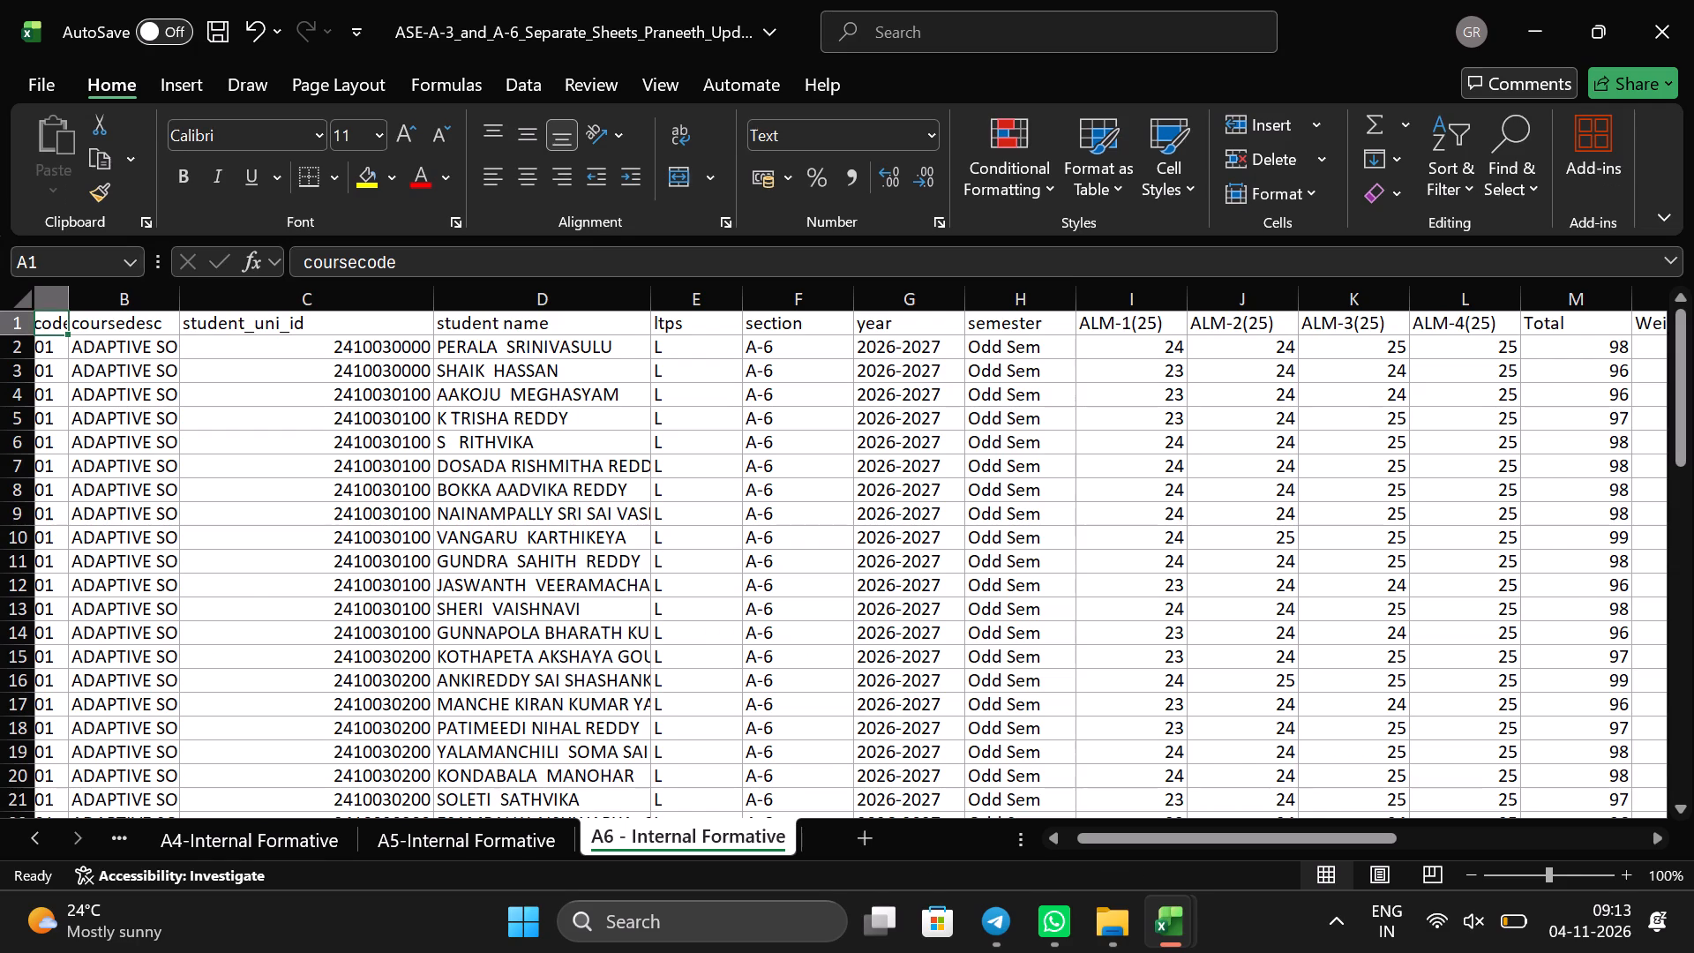
scroll(593, 476, "down", 1)
key("alt+Tab")
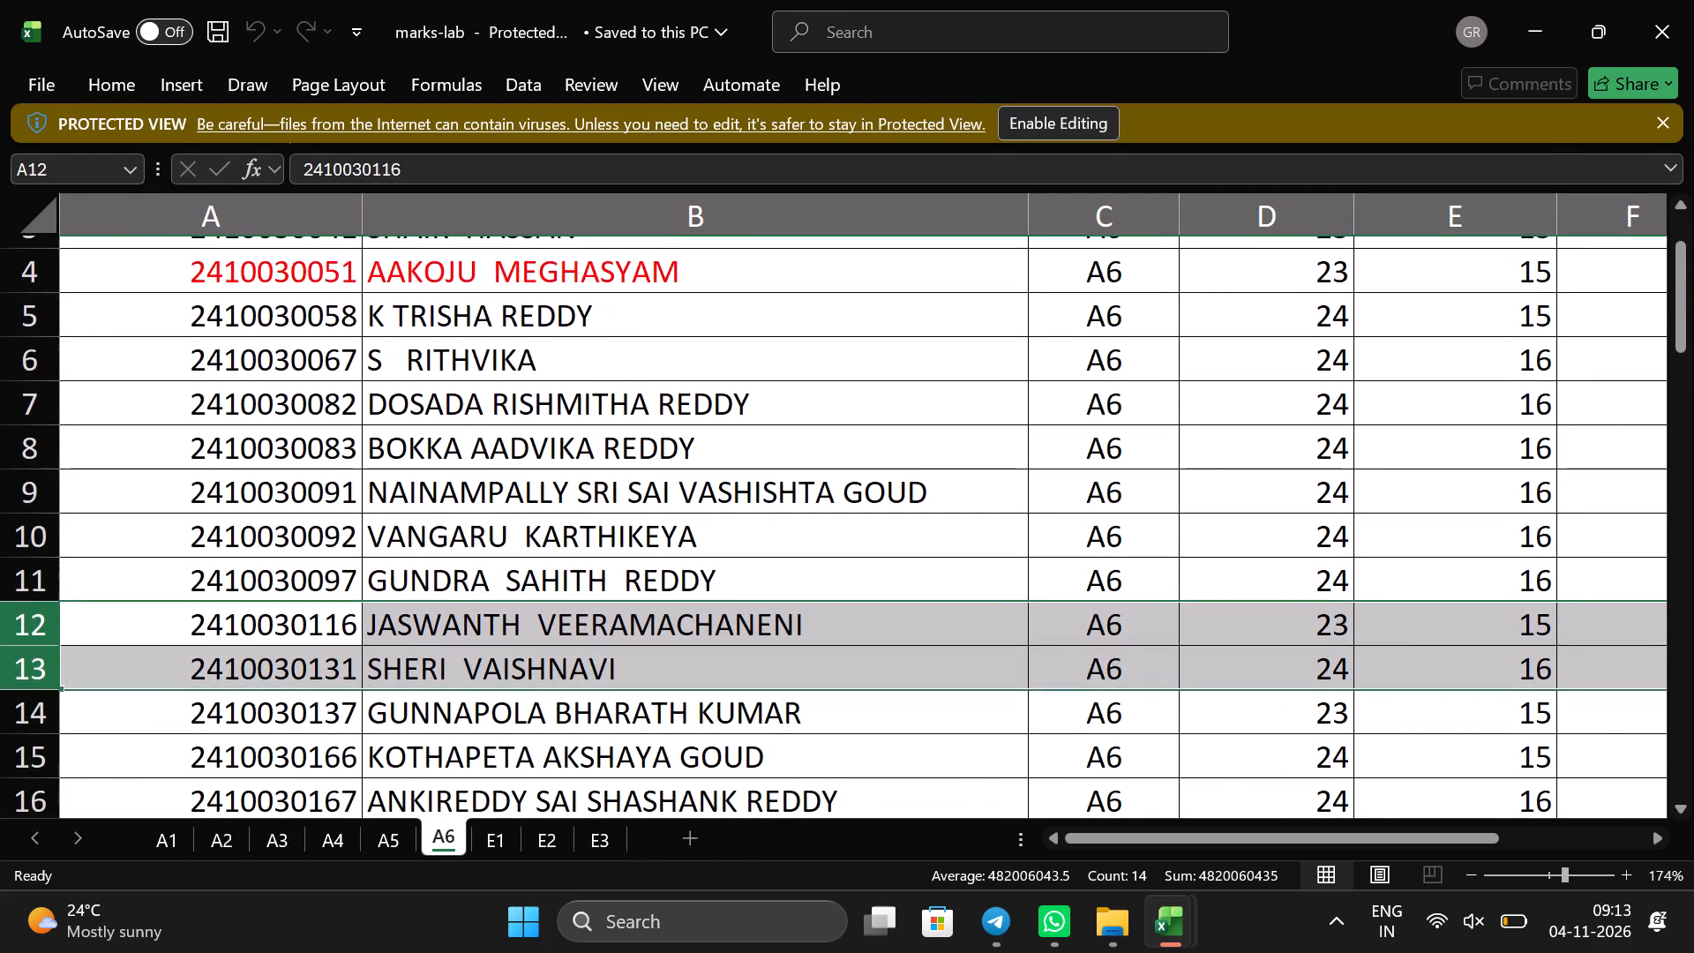
scroll(593, 476, "down", 1)
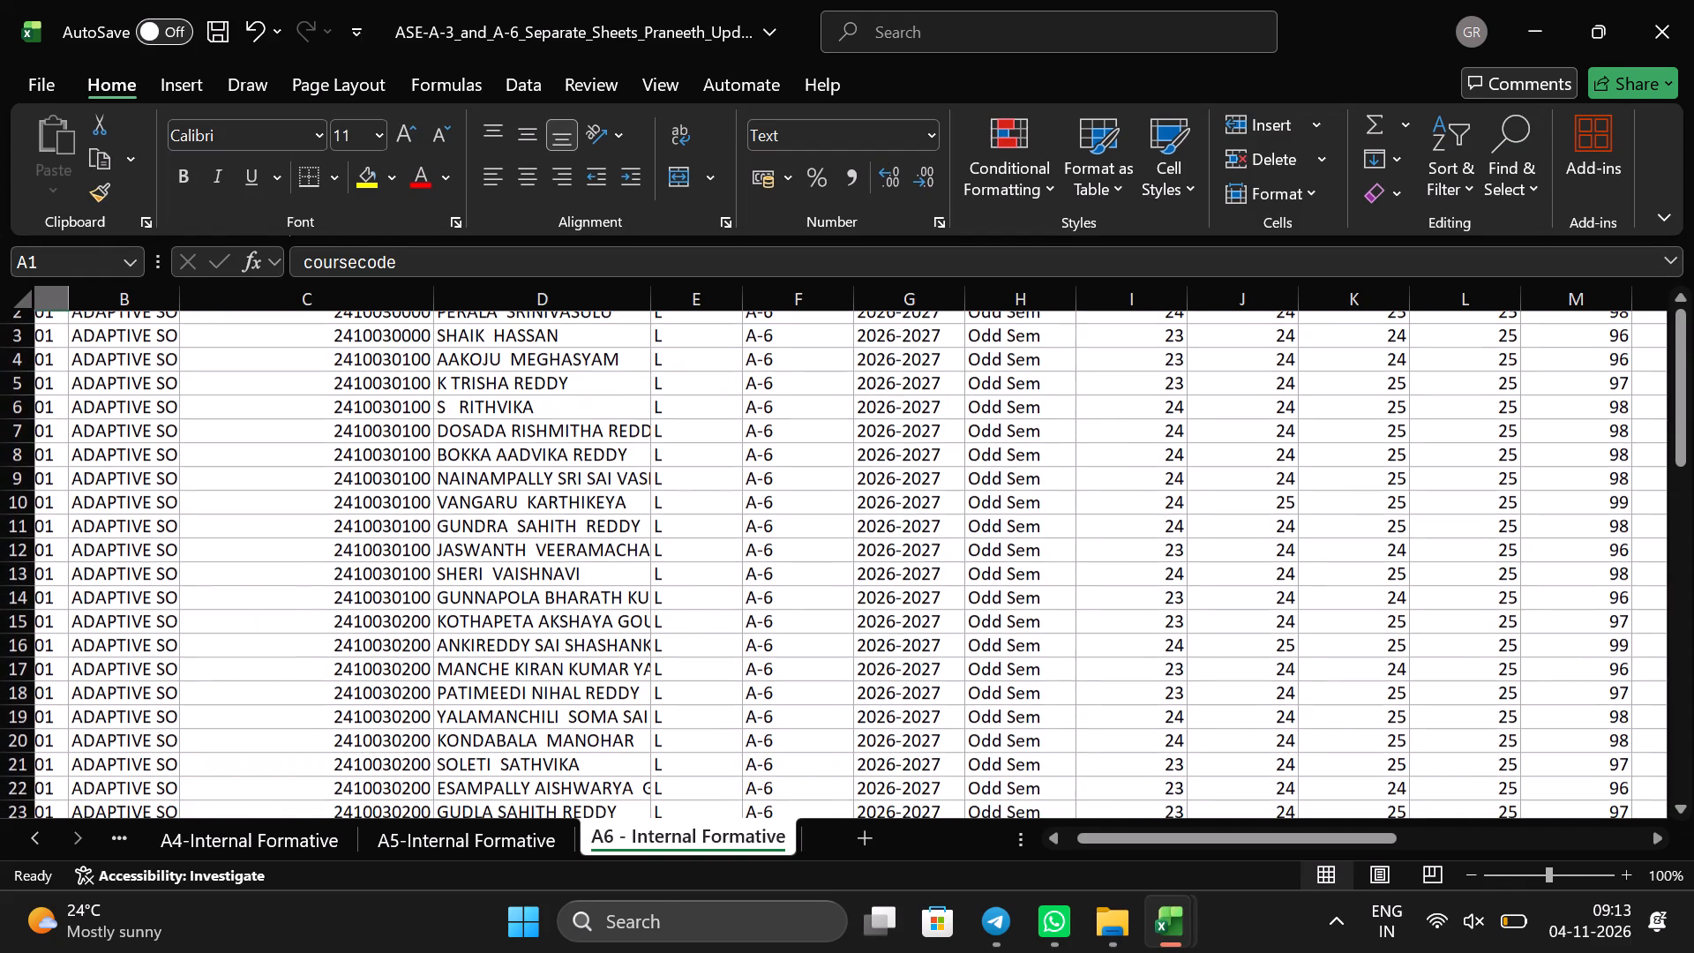
key("alt+Tab")
scroll(593, 476, "down", 1)
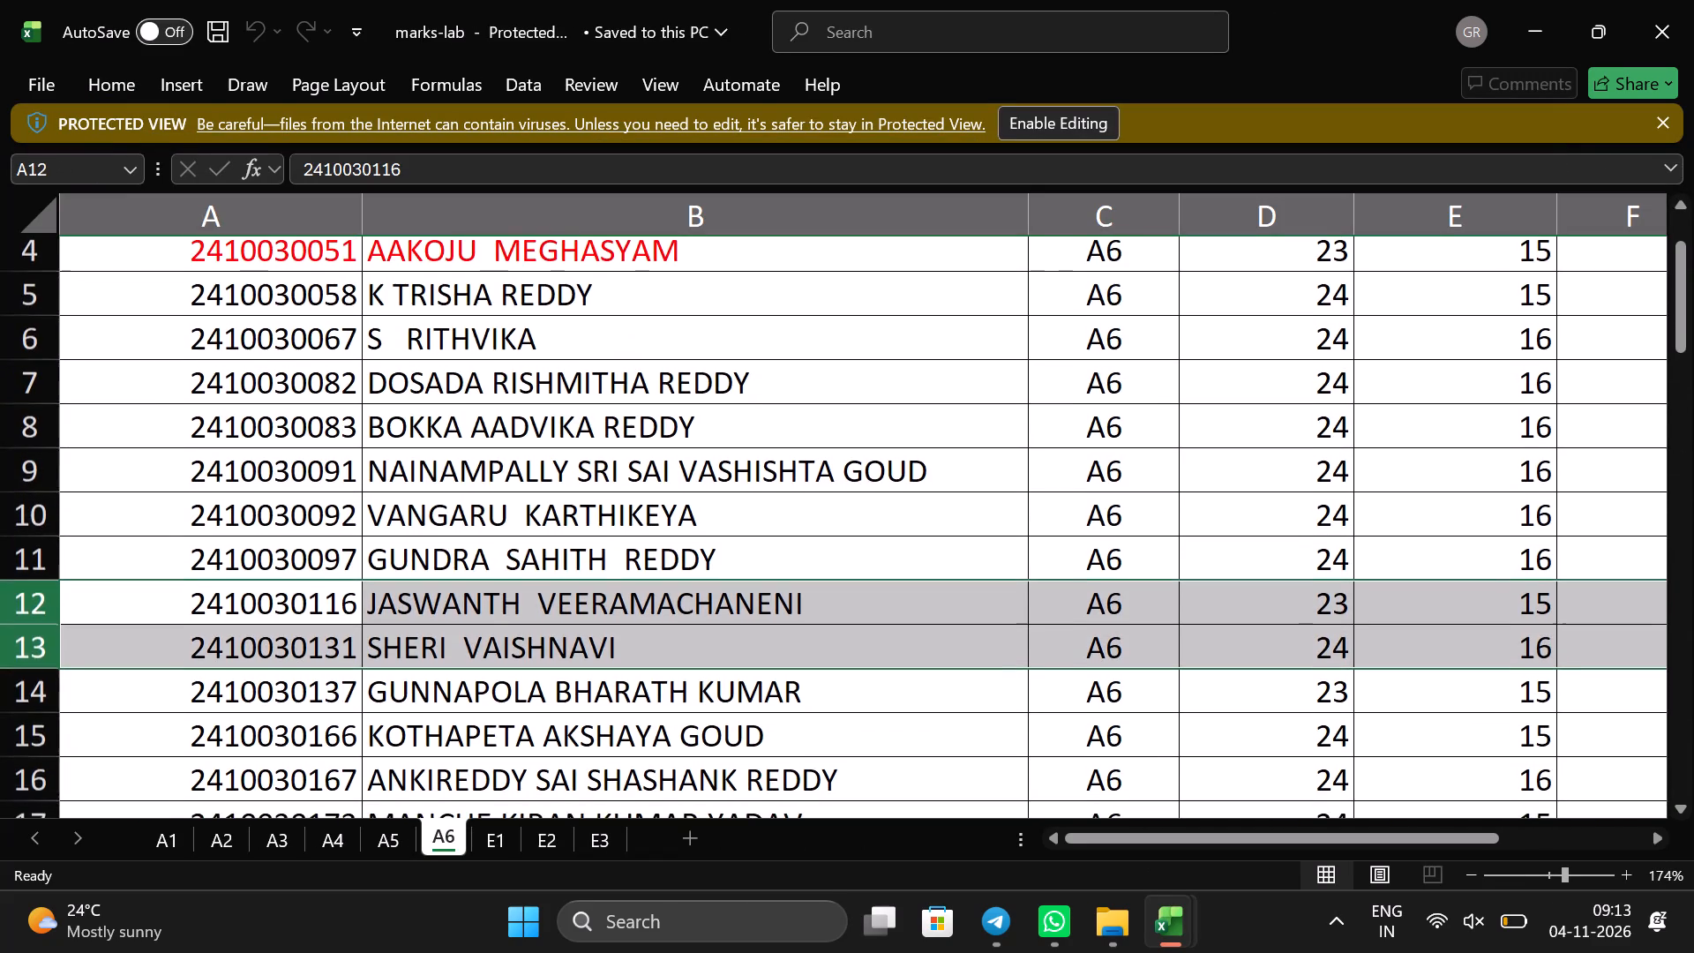
scroll(593, 476, "down", 1)
key("alt+Tab")
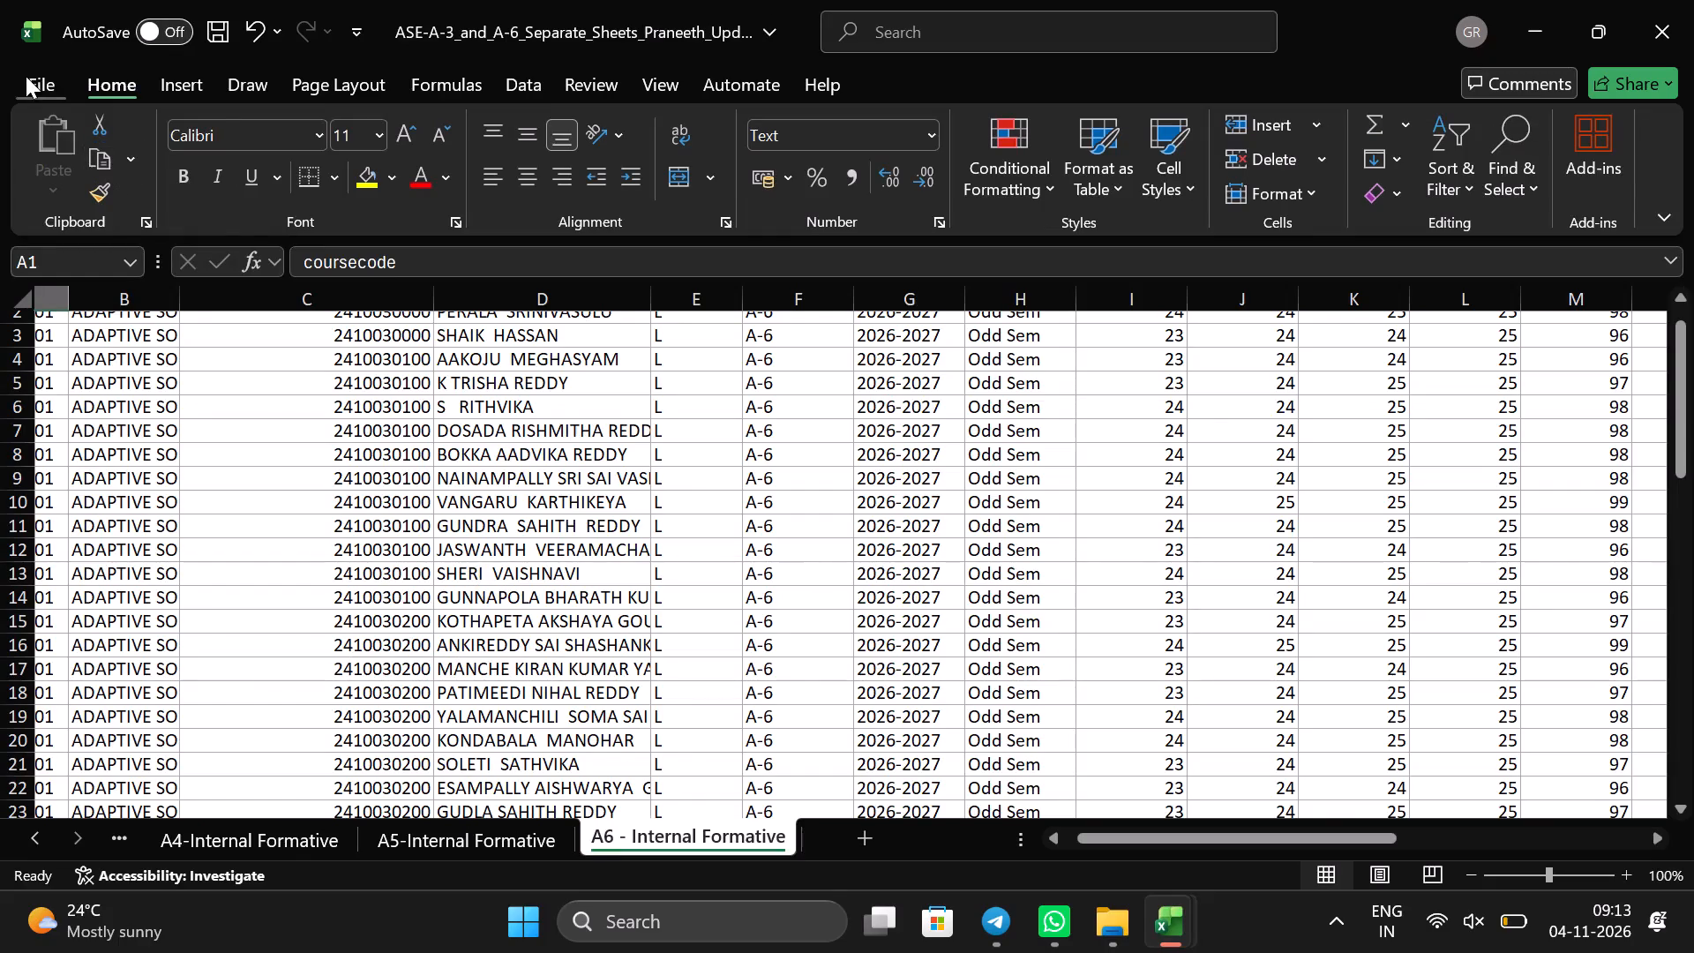
Save a copy of the ASE workbook in the Telegram Desktop folder, with a name beginning "ASE-A-3_and_A-6_fORMATIVE INTER".
left_click(34, 100)
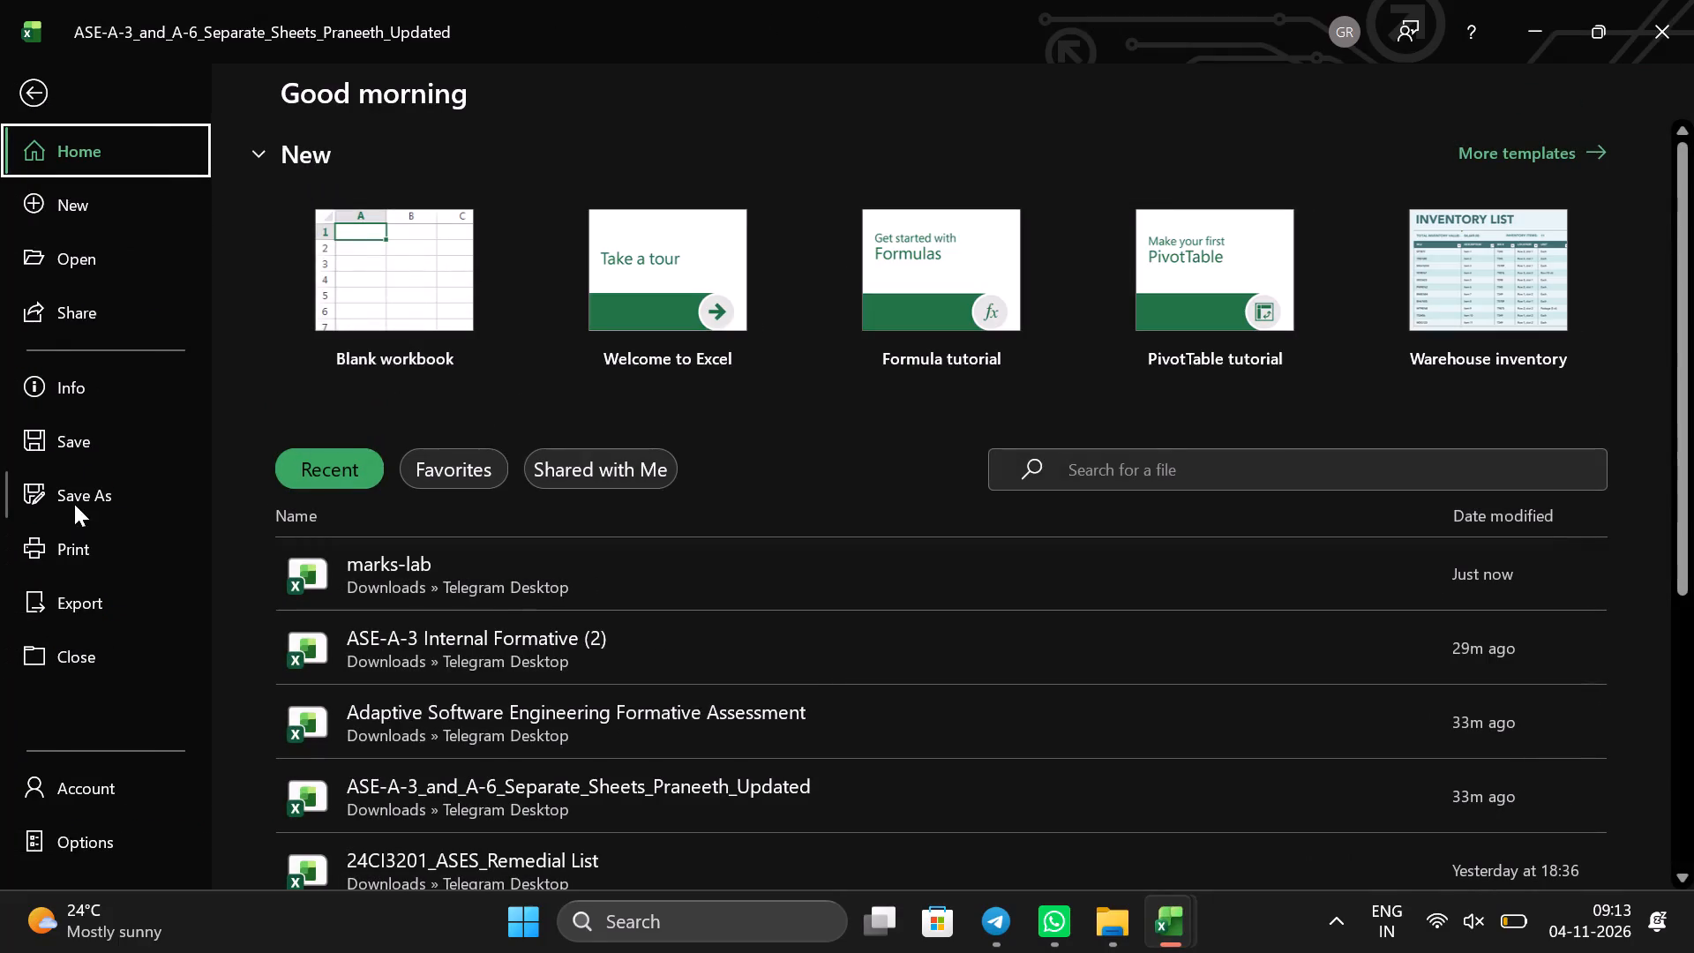
left_click(90, 496)
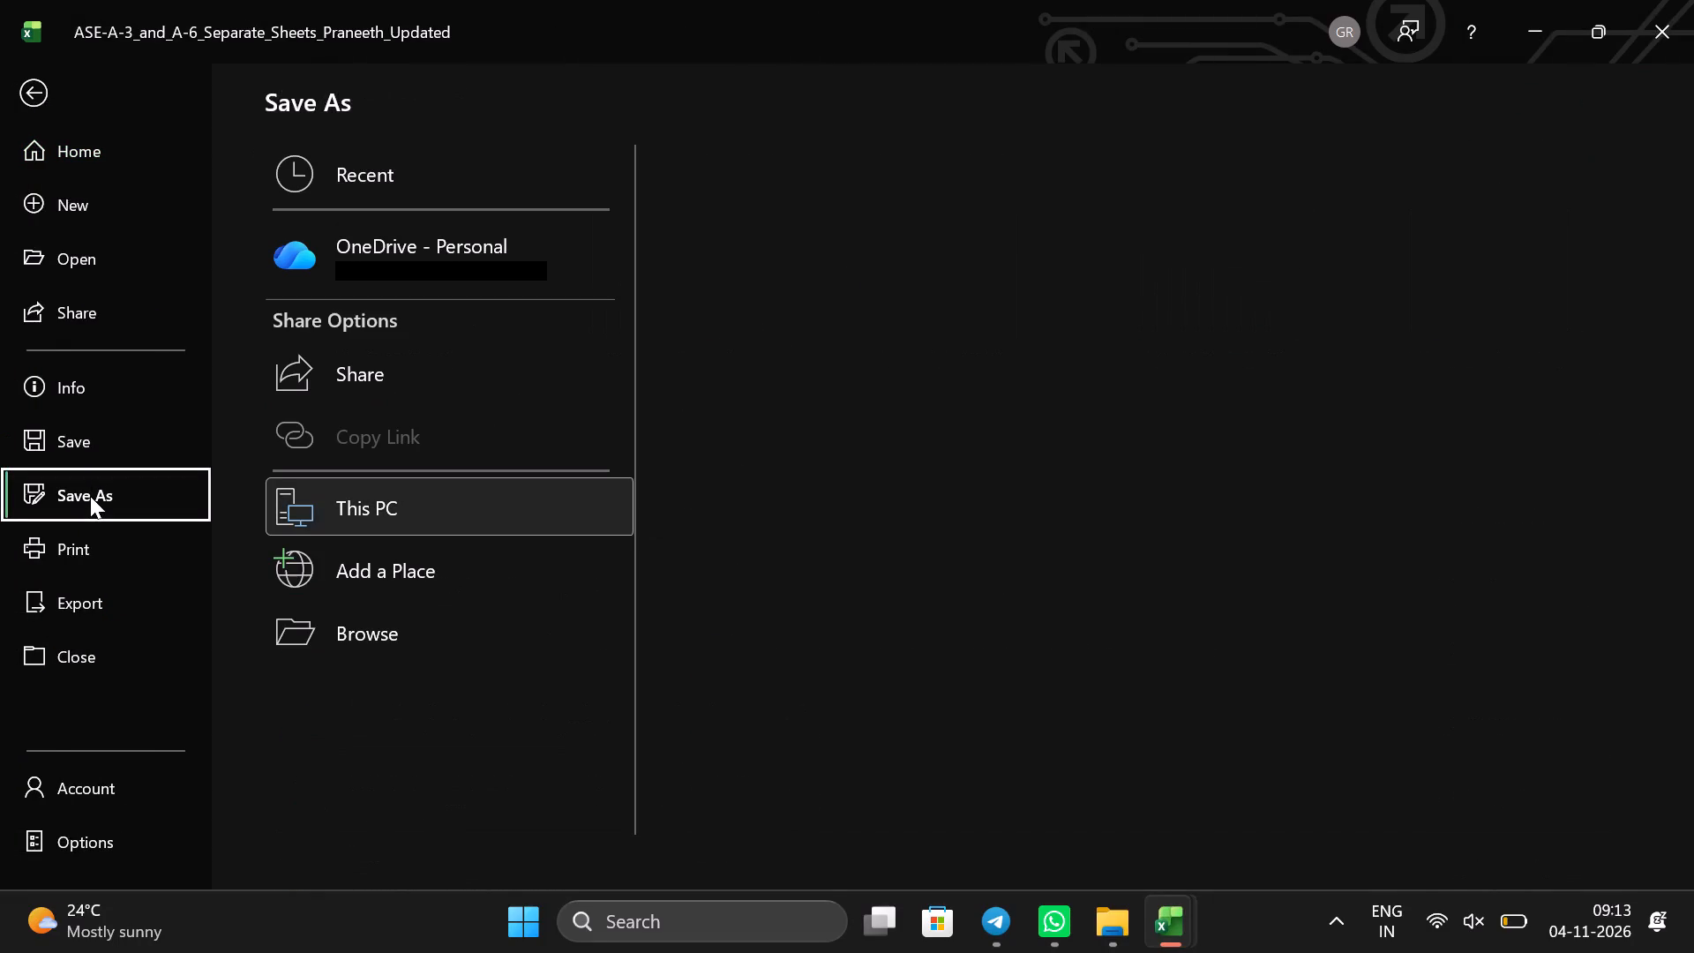
left_click(383, 637)
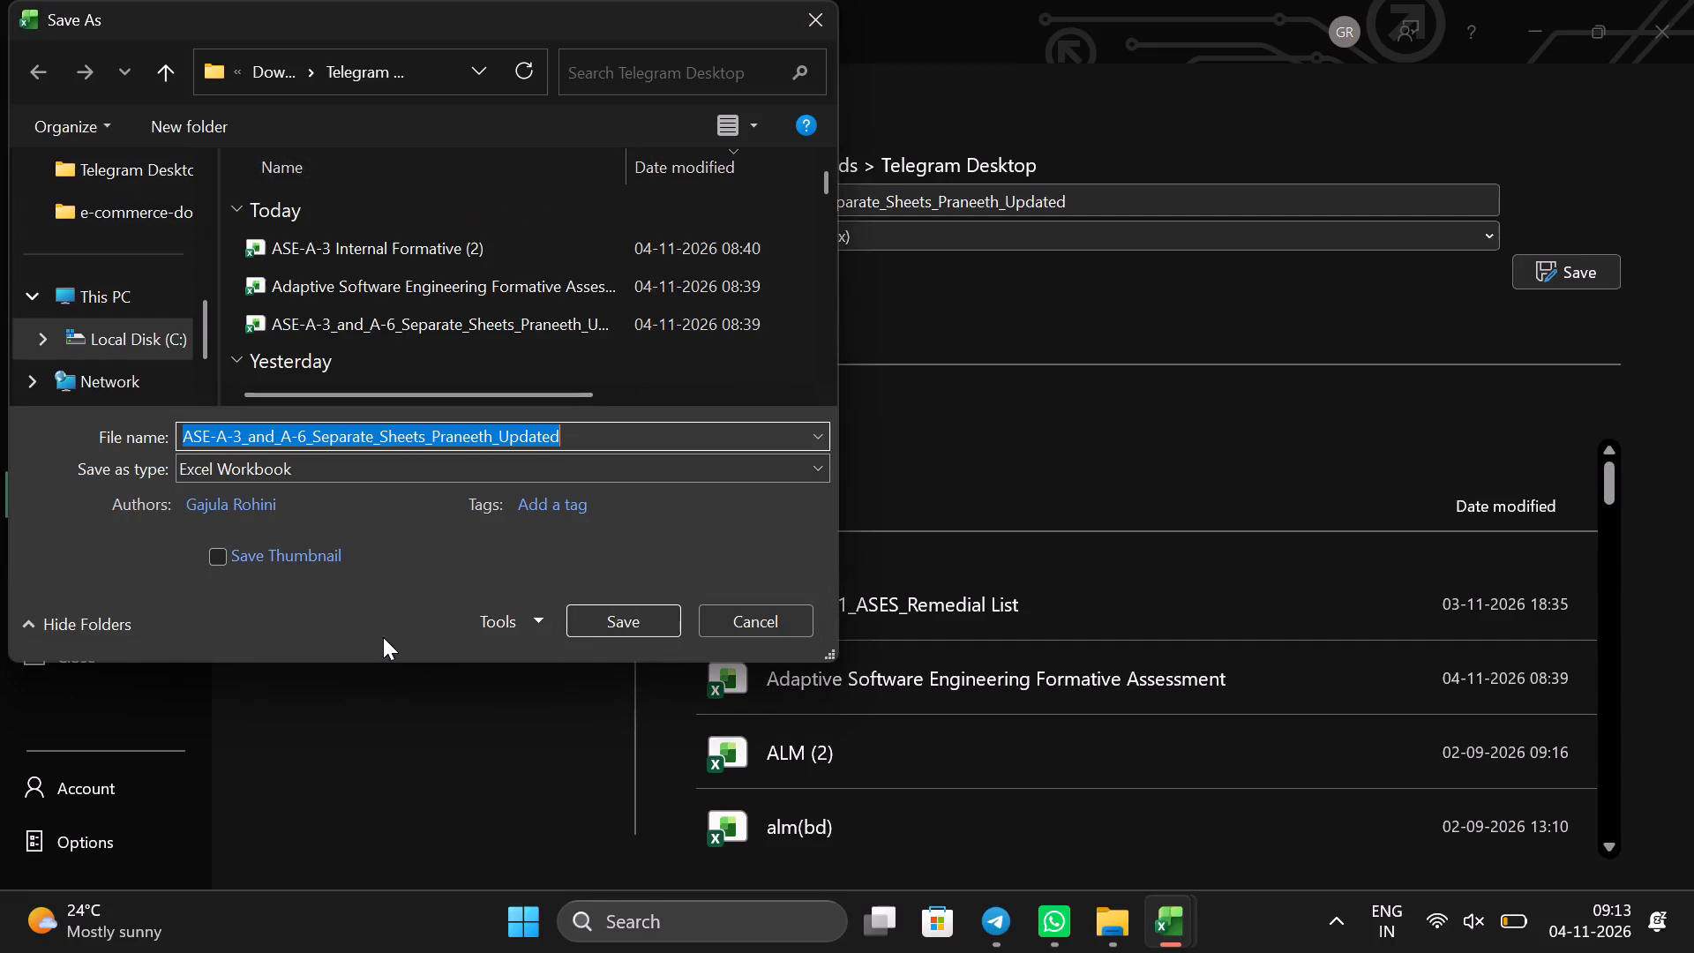
left_click(592, 615)
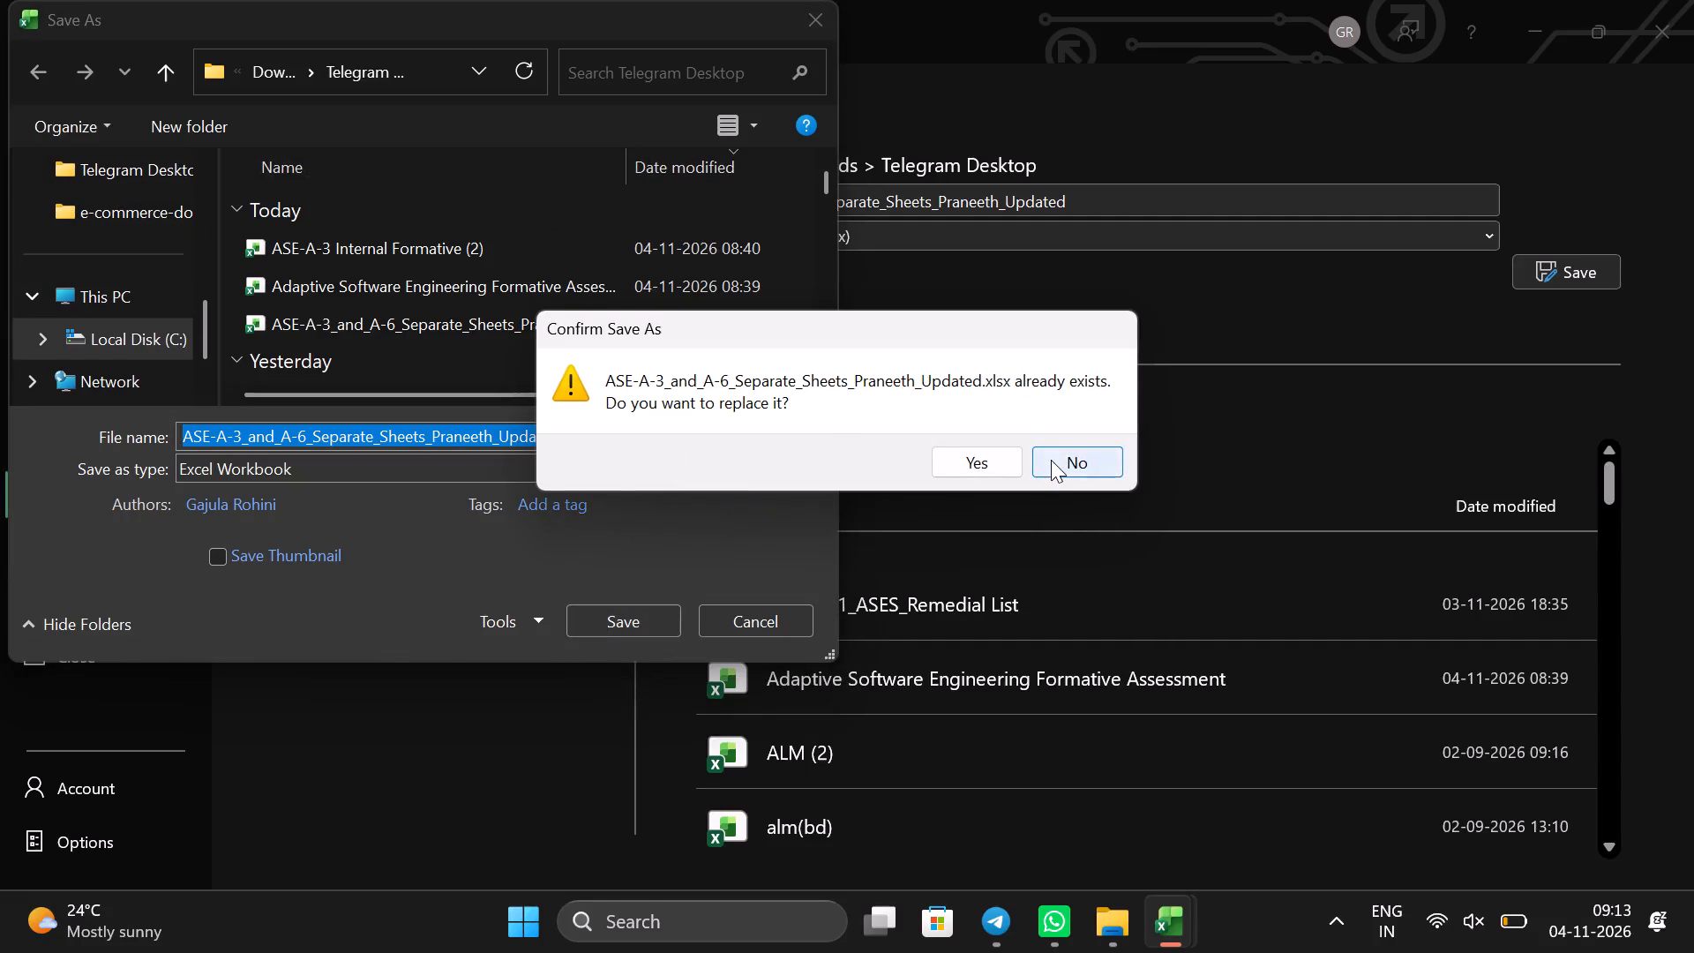
left_click(1051, 460)
left_click(595, 431)
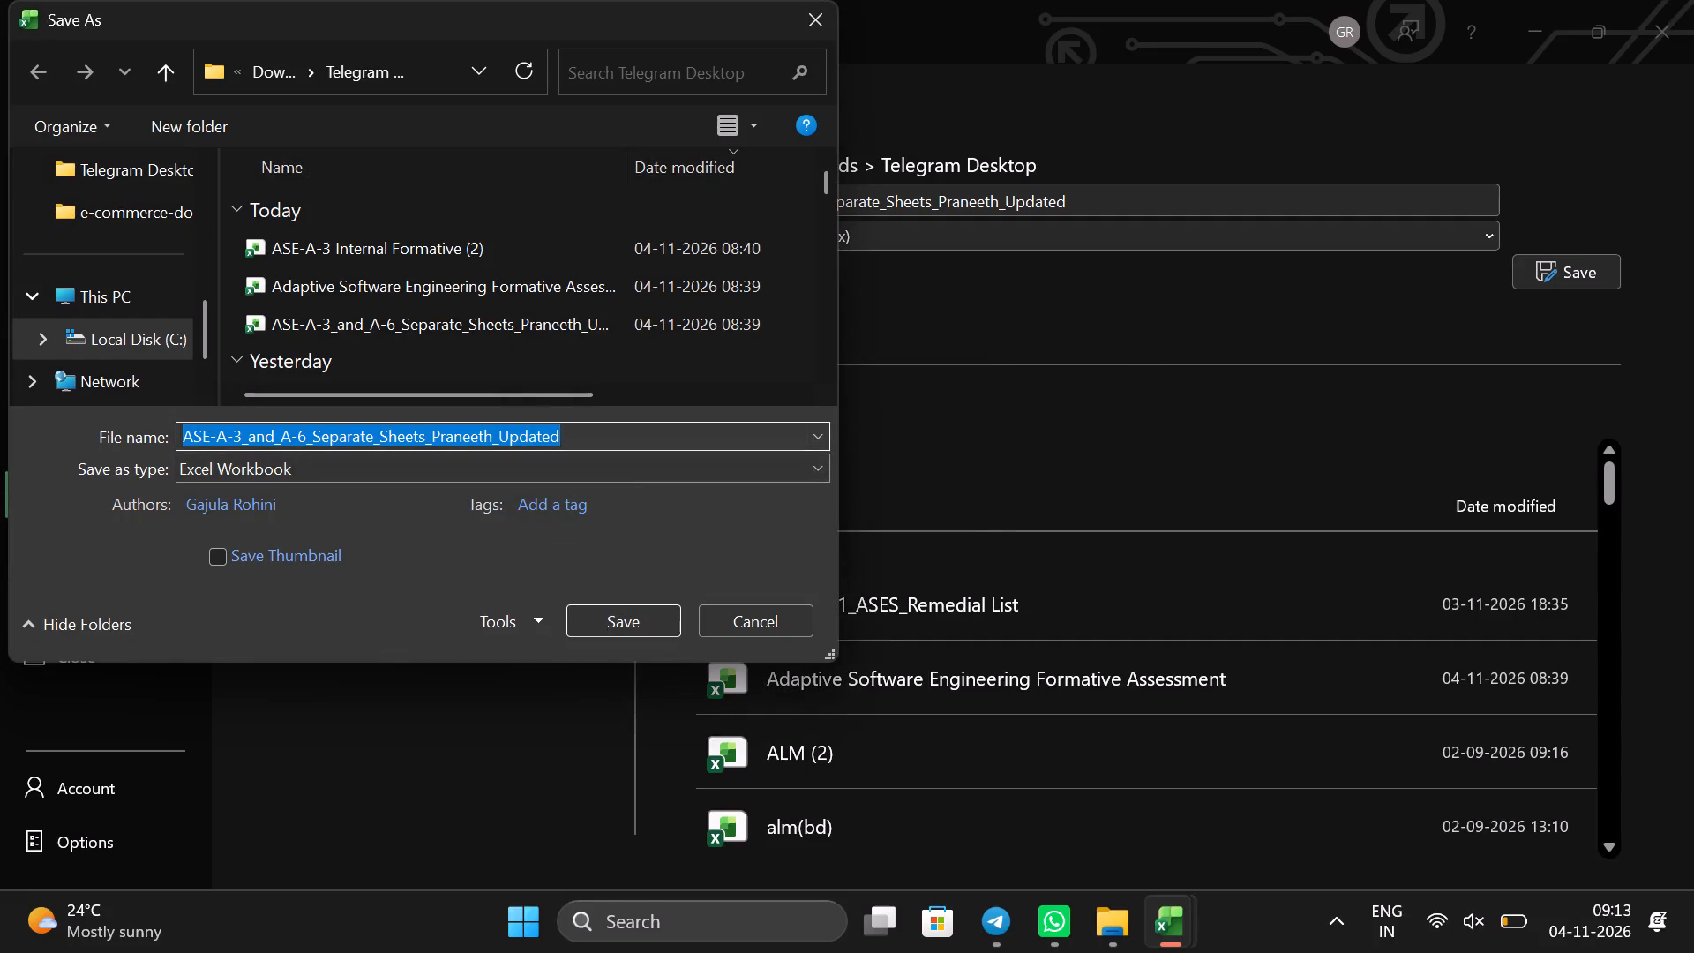
left_click_drag(584, 432, 273, 446)
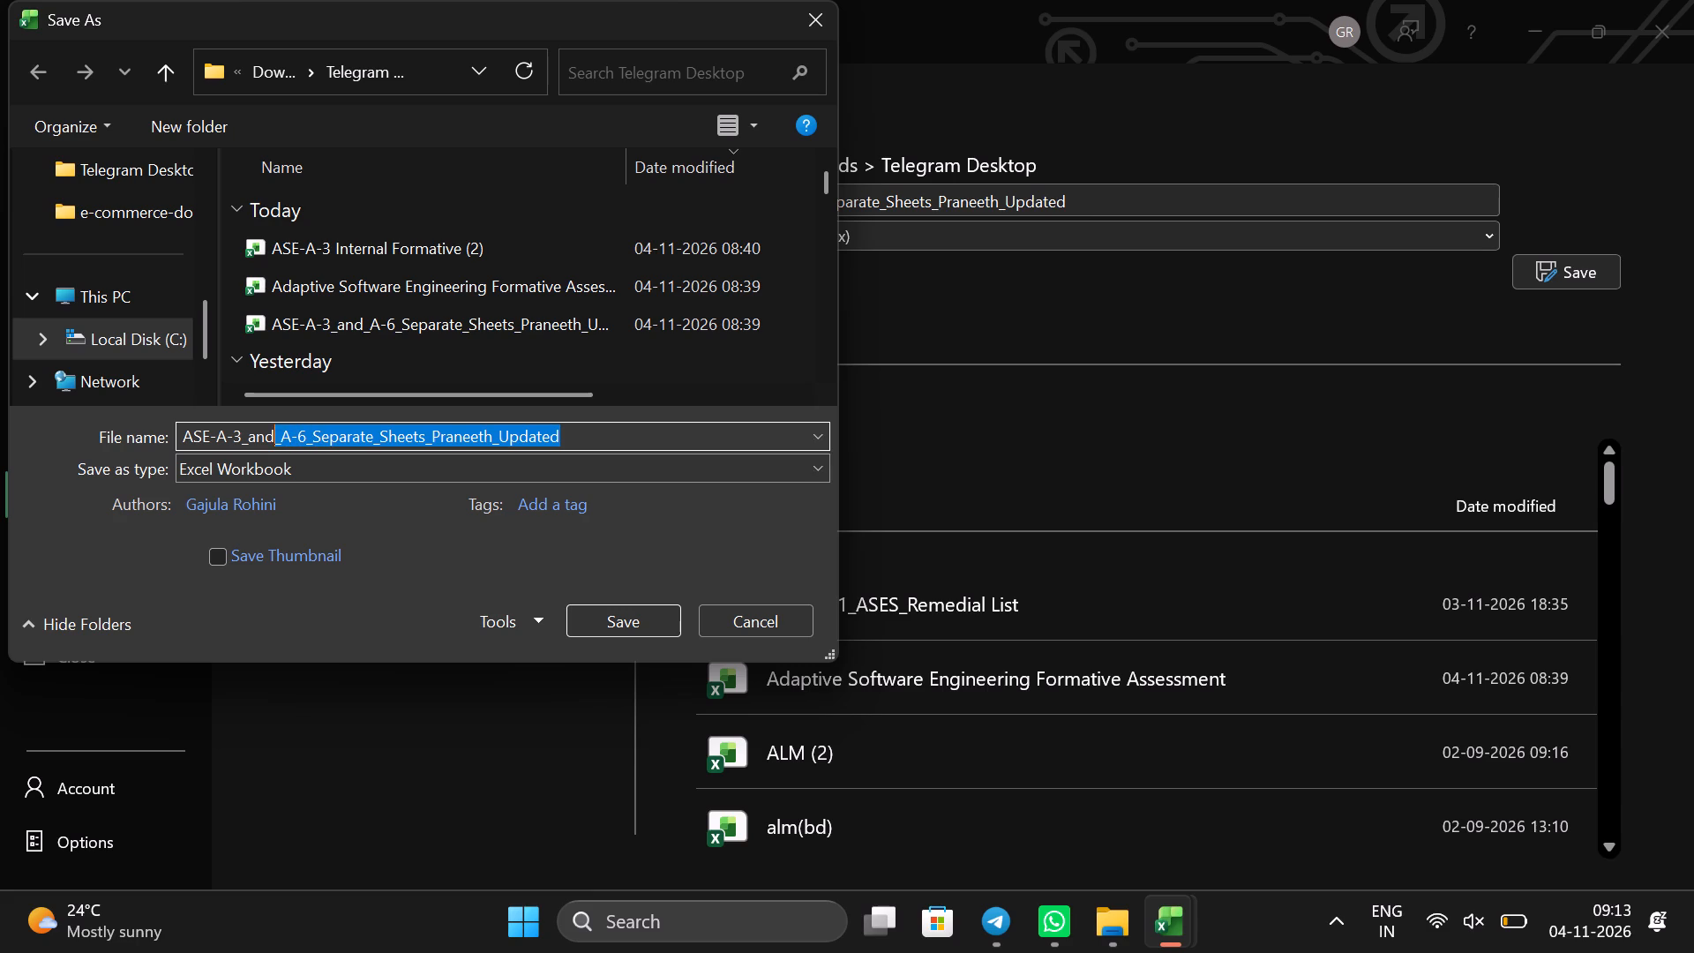
left_click_drag(273, 446, 310, 448)
key("BackSpace")
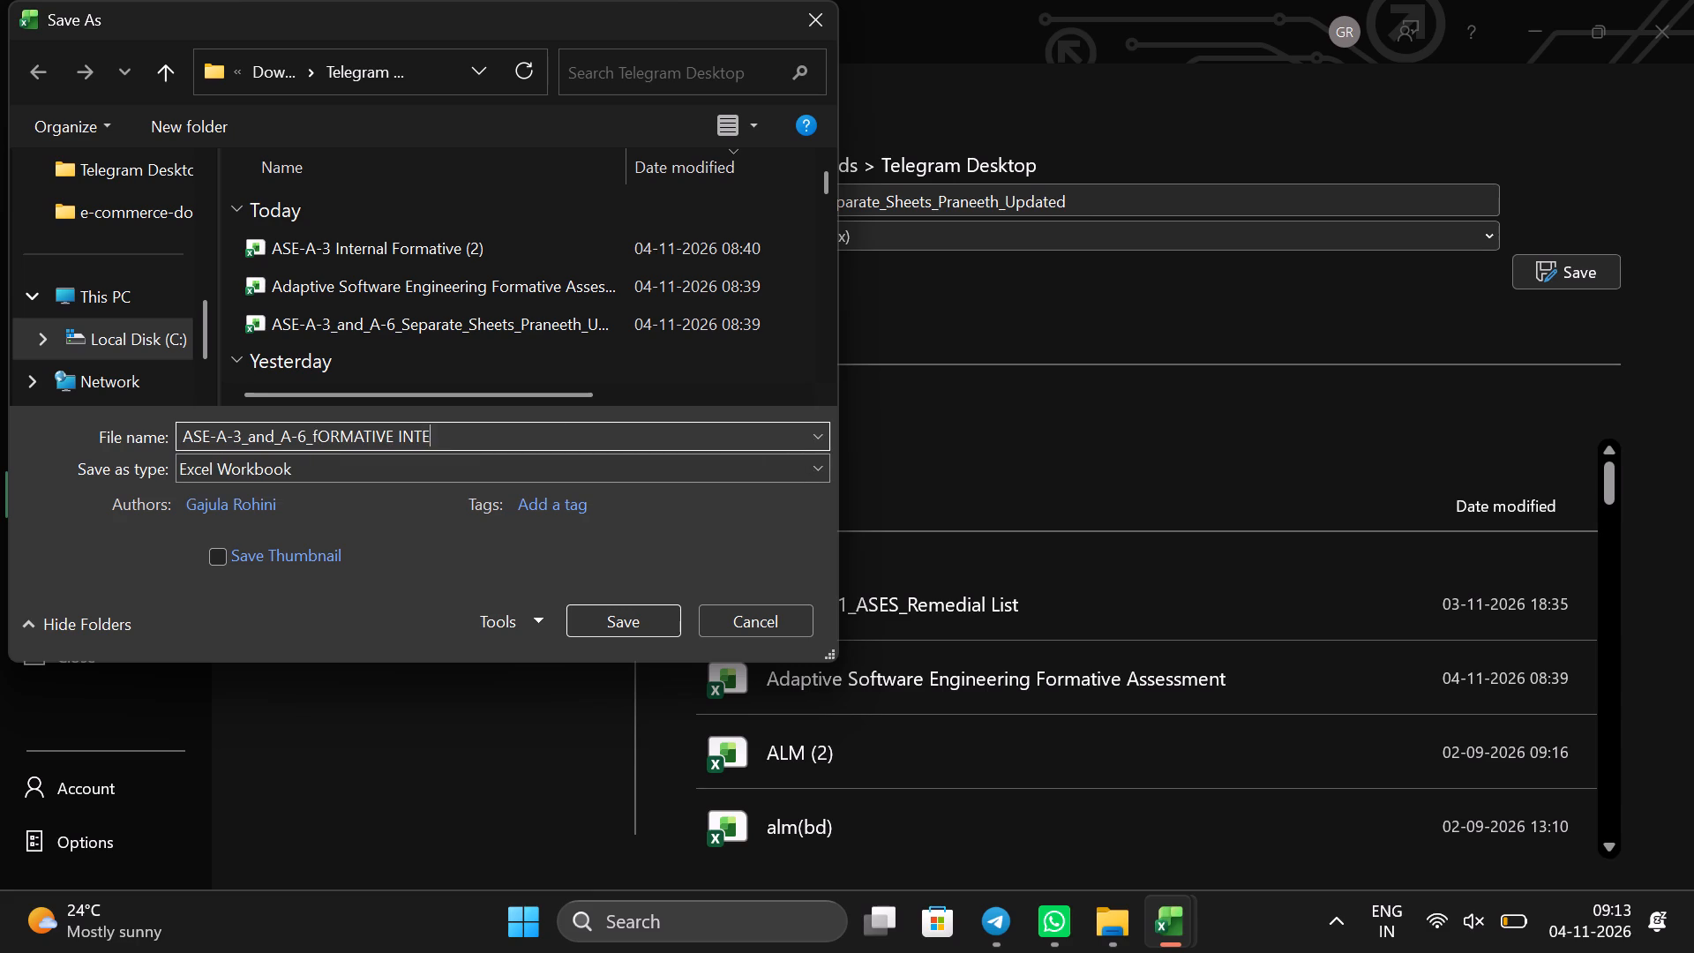
left_click(614, 612)
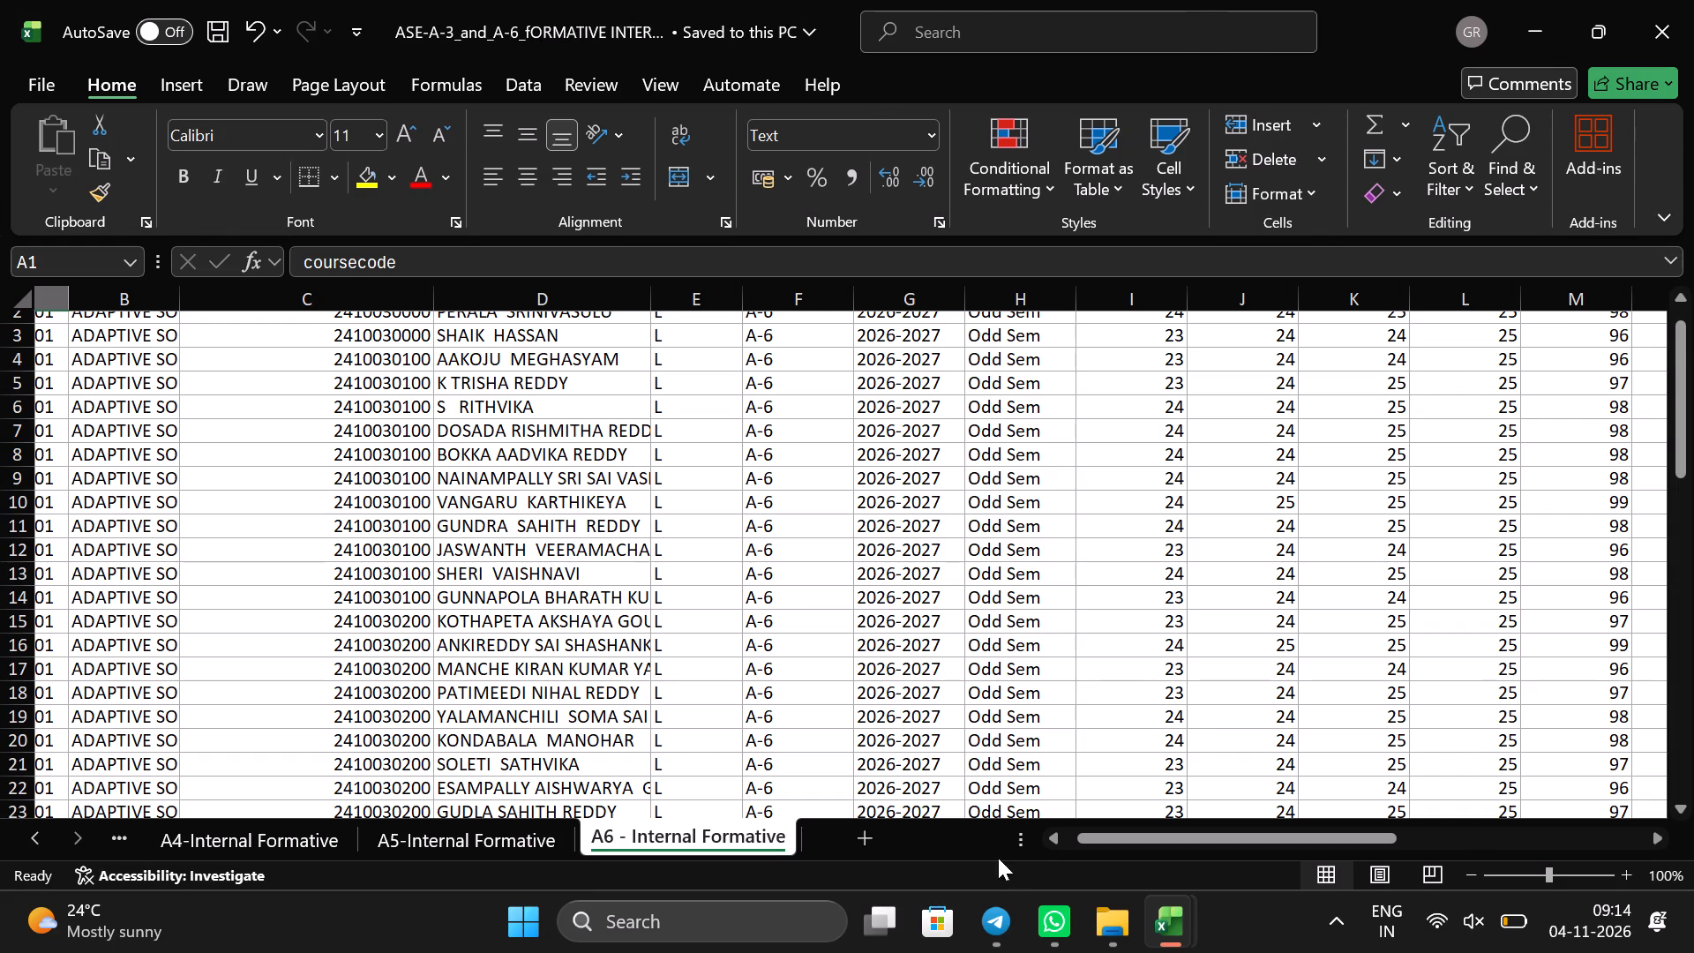